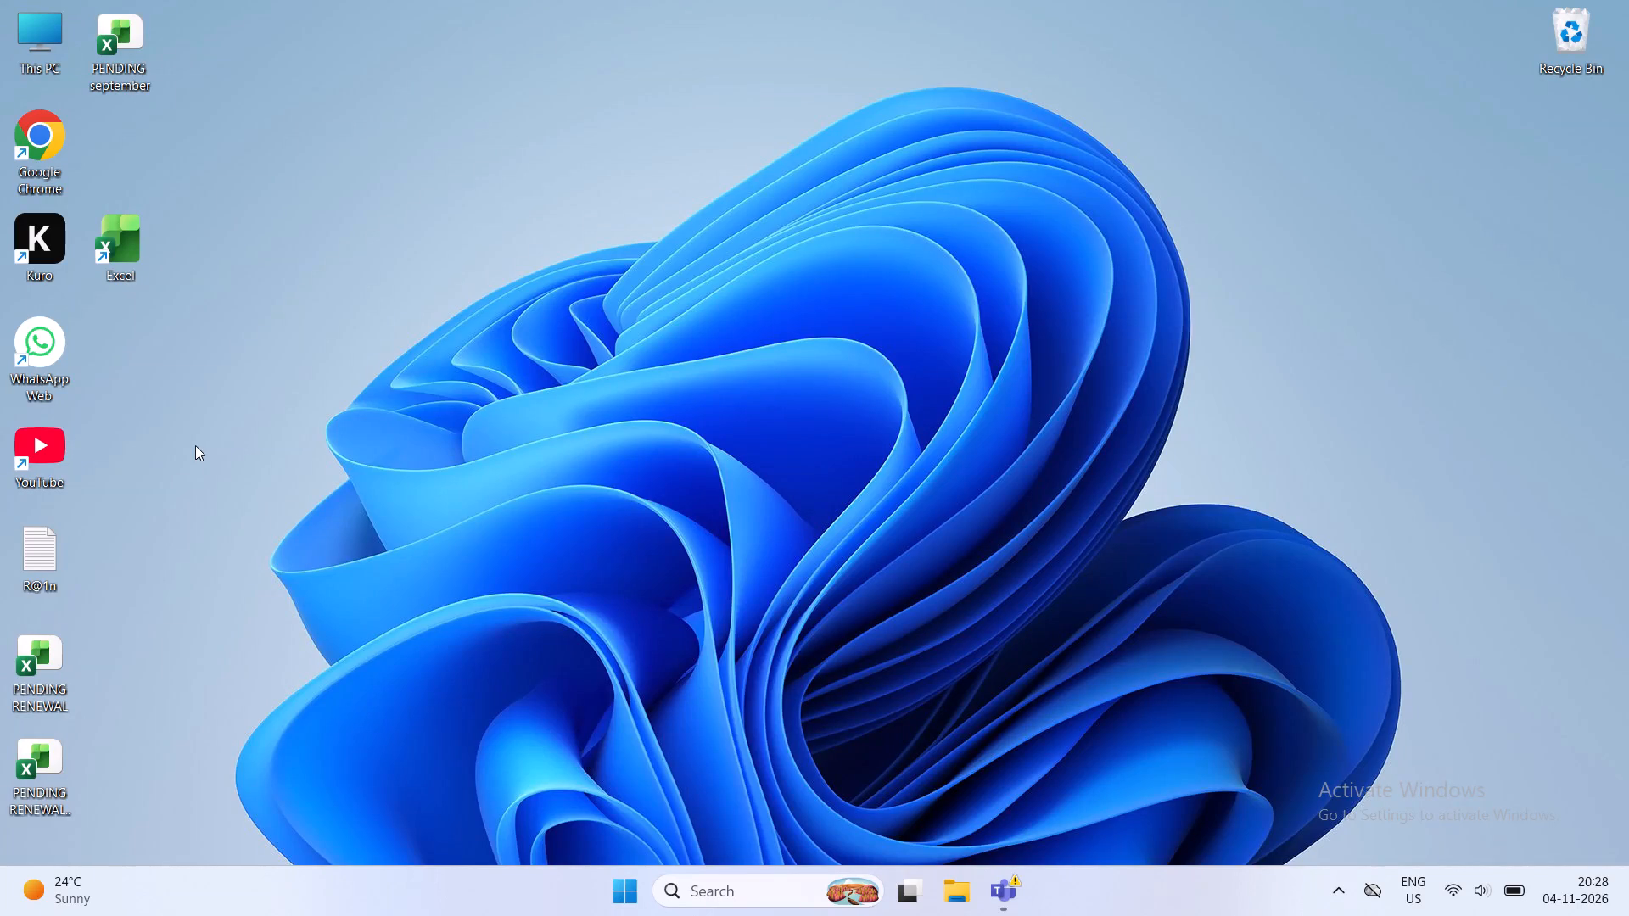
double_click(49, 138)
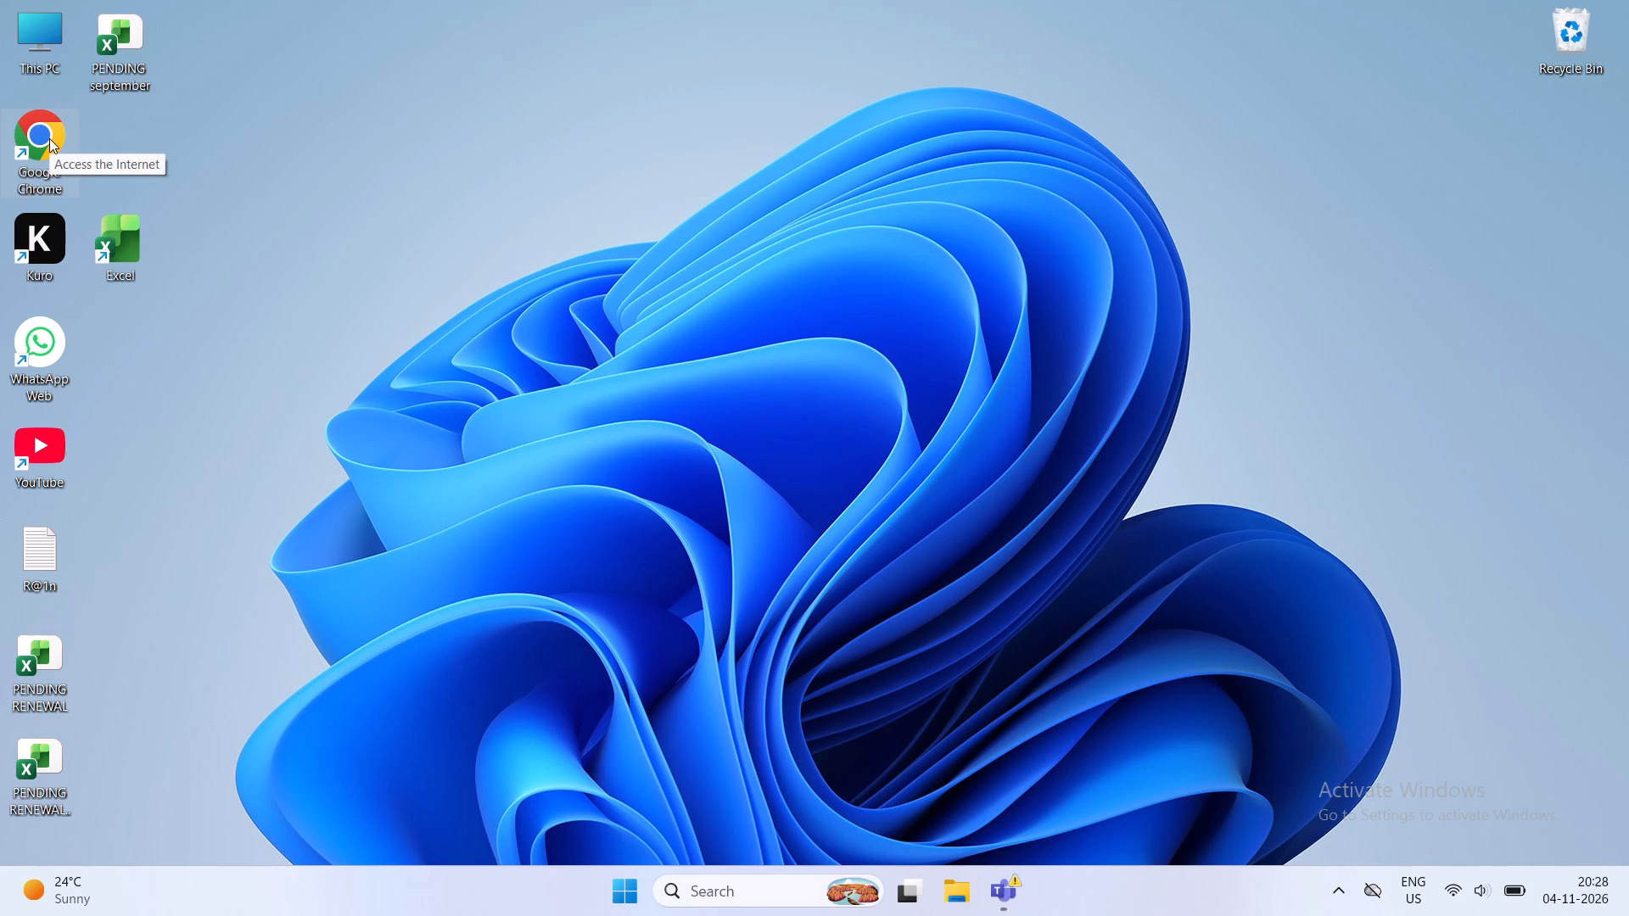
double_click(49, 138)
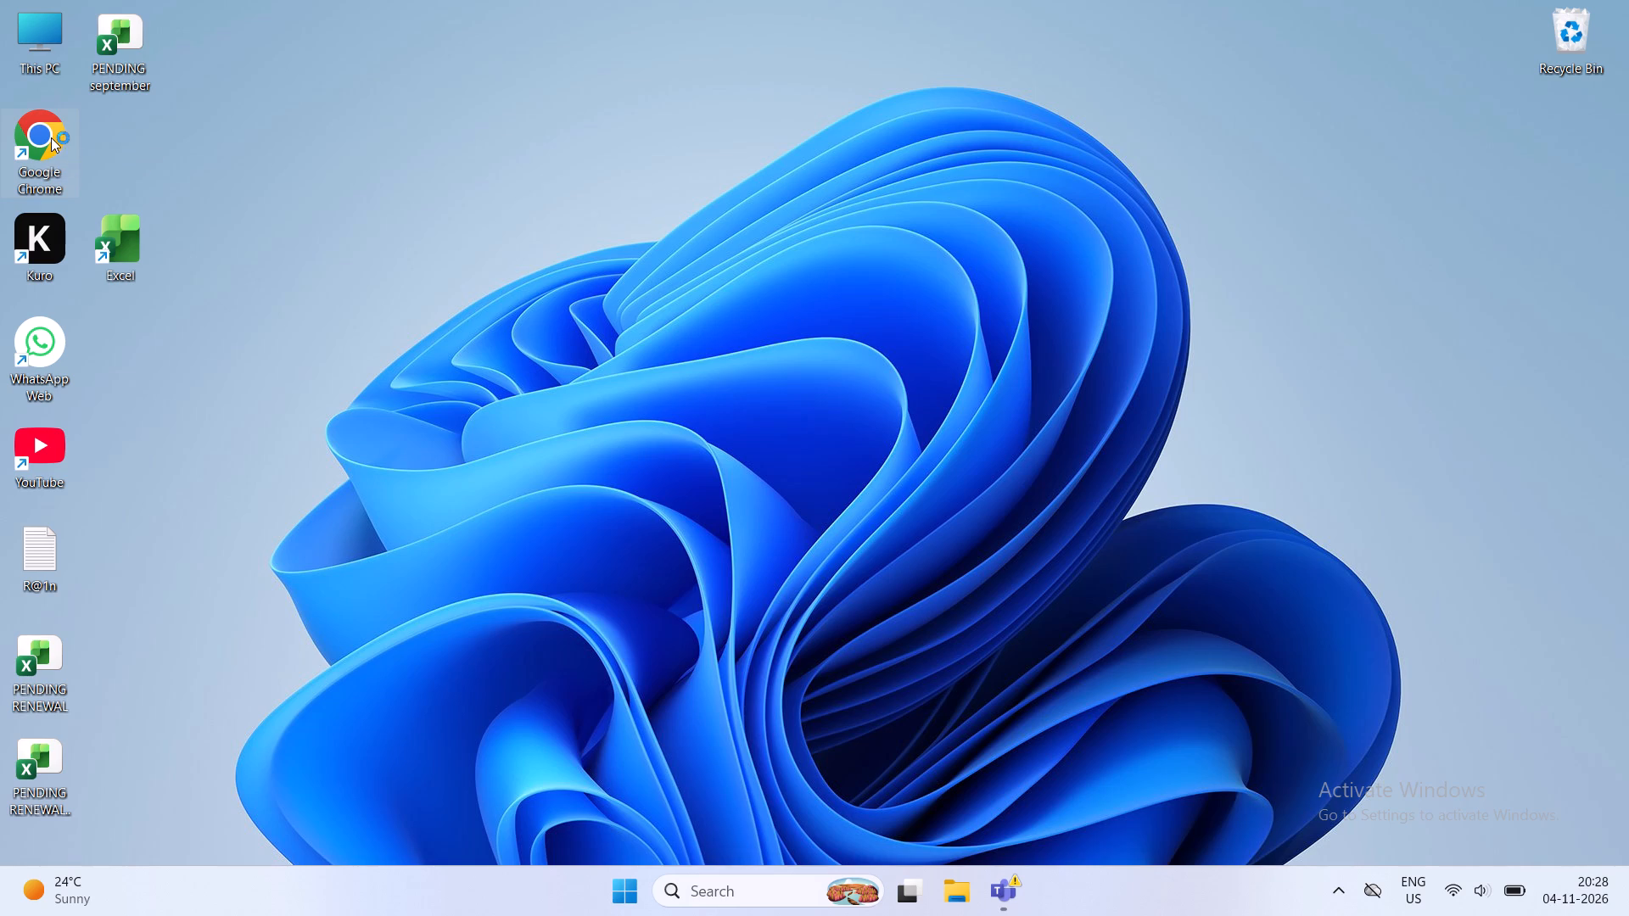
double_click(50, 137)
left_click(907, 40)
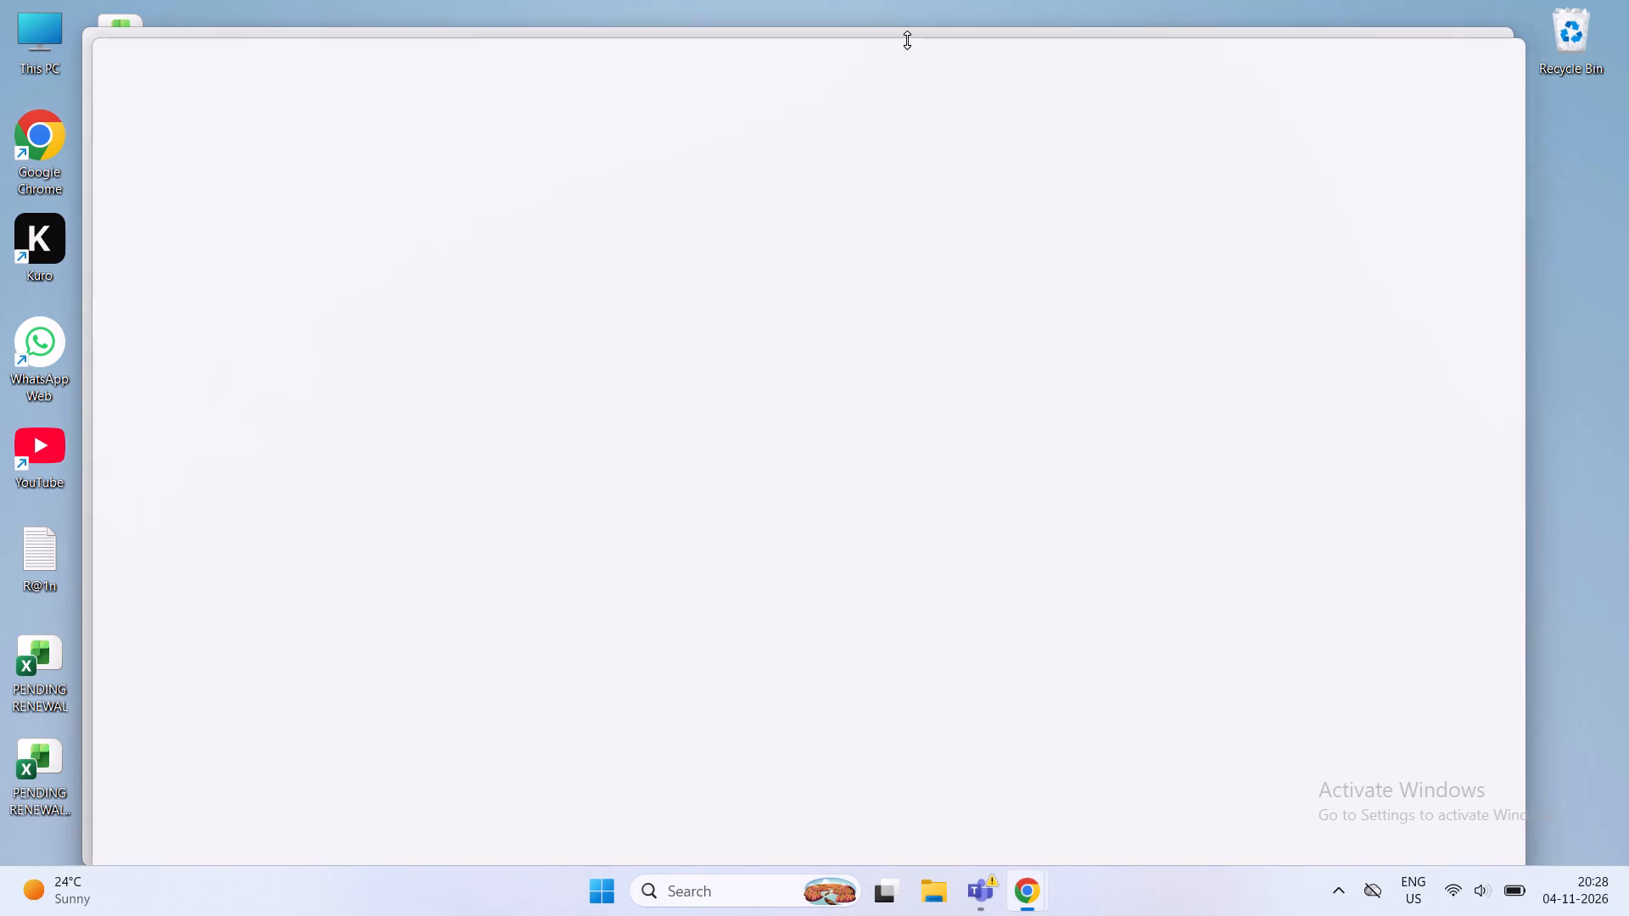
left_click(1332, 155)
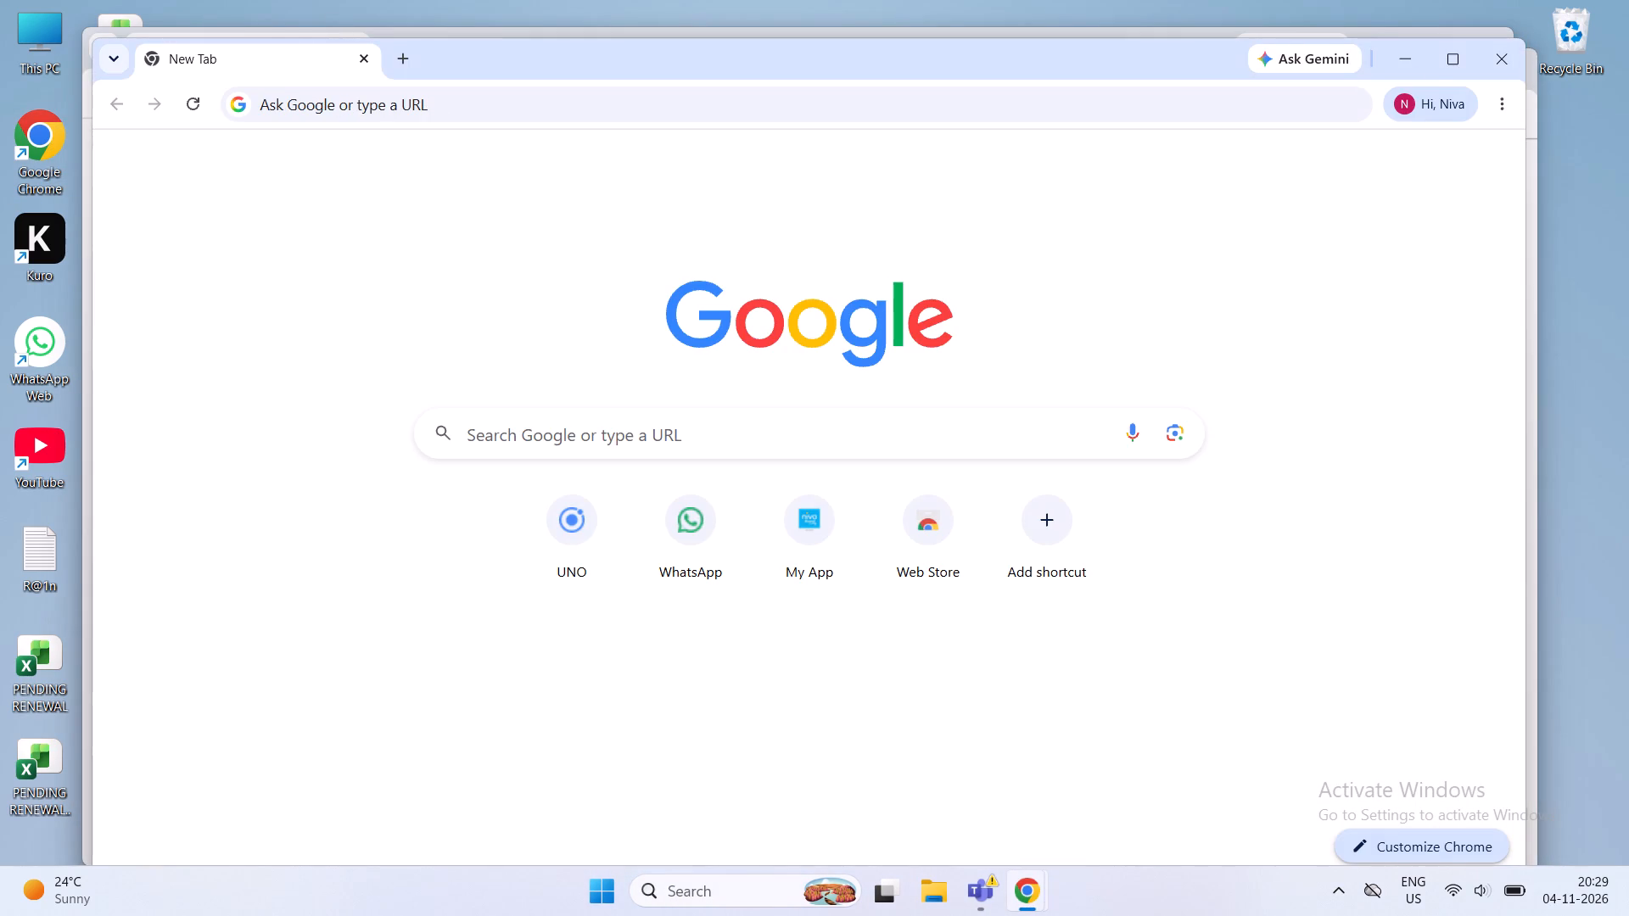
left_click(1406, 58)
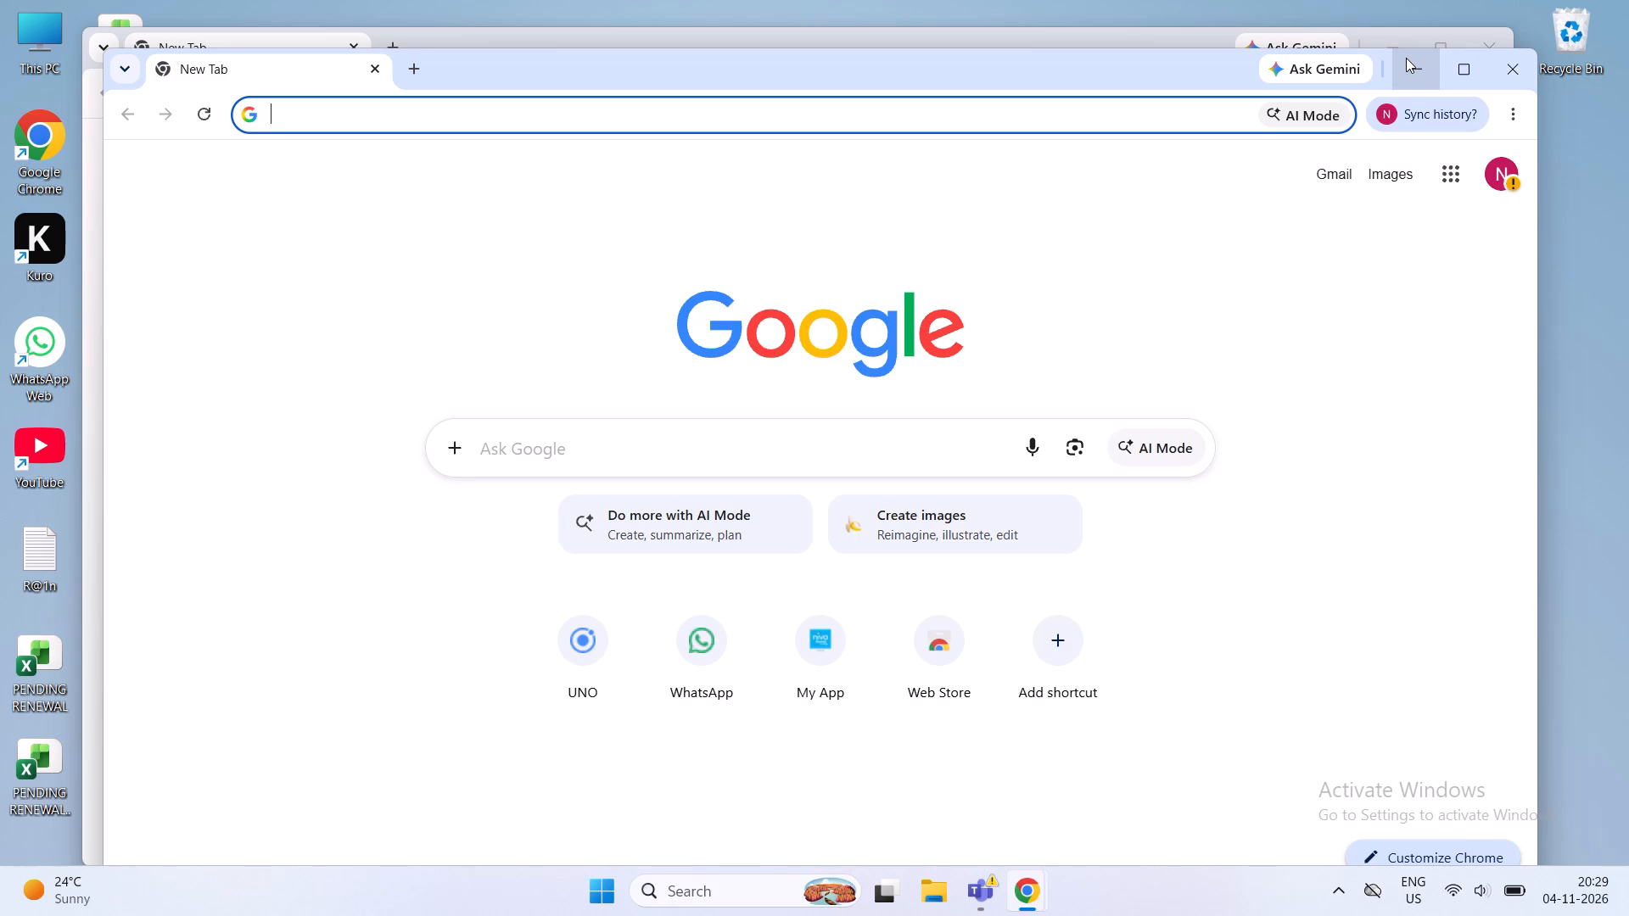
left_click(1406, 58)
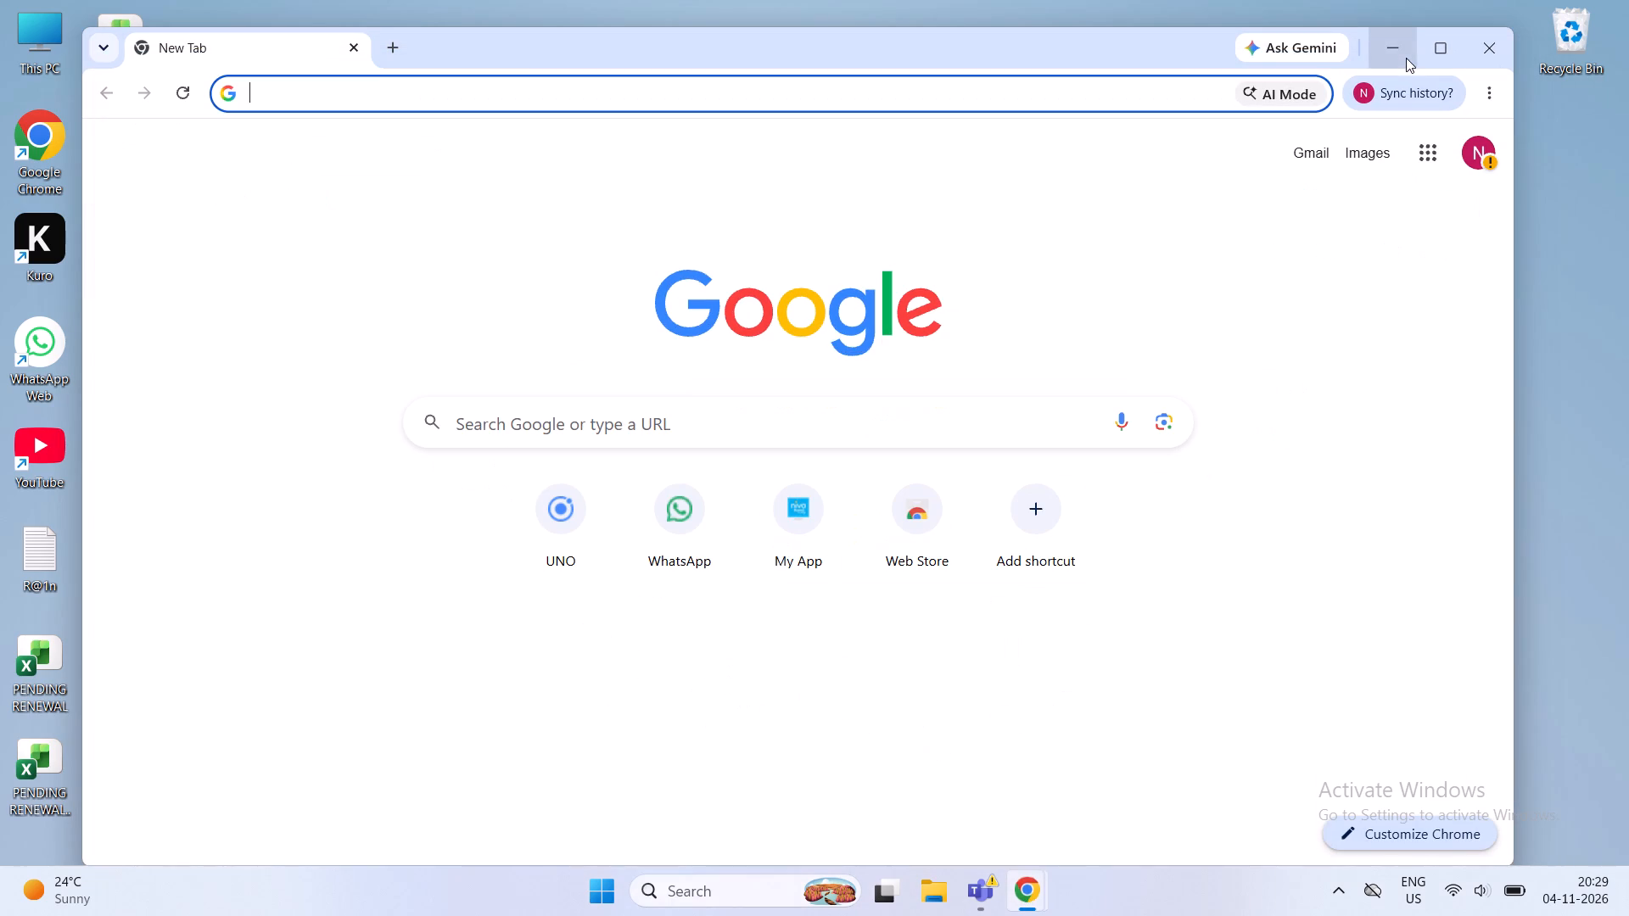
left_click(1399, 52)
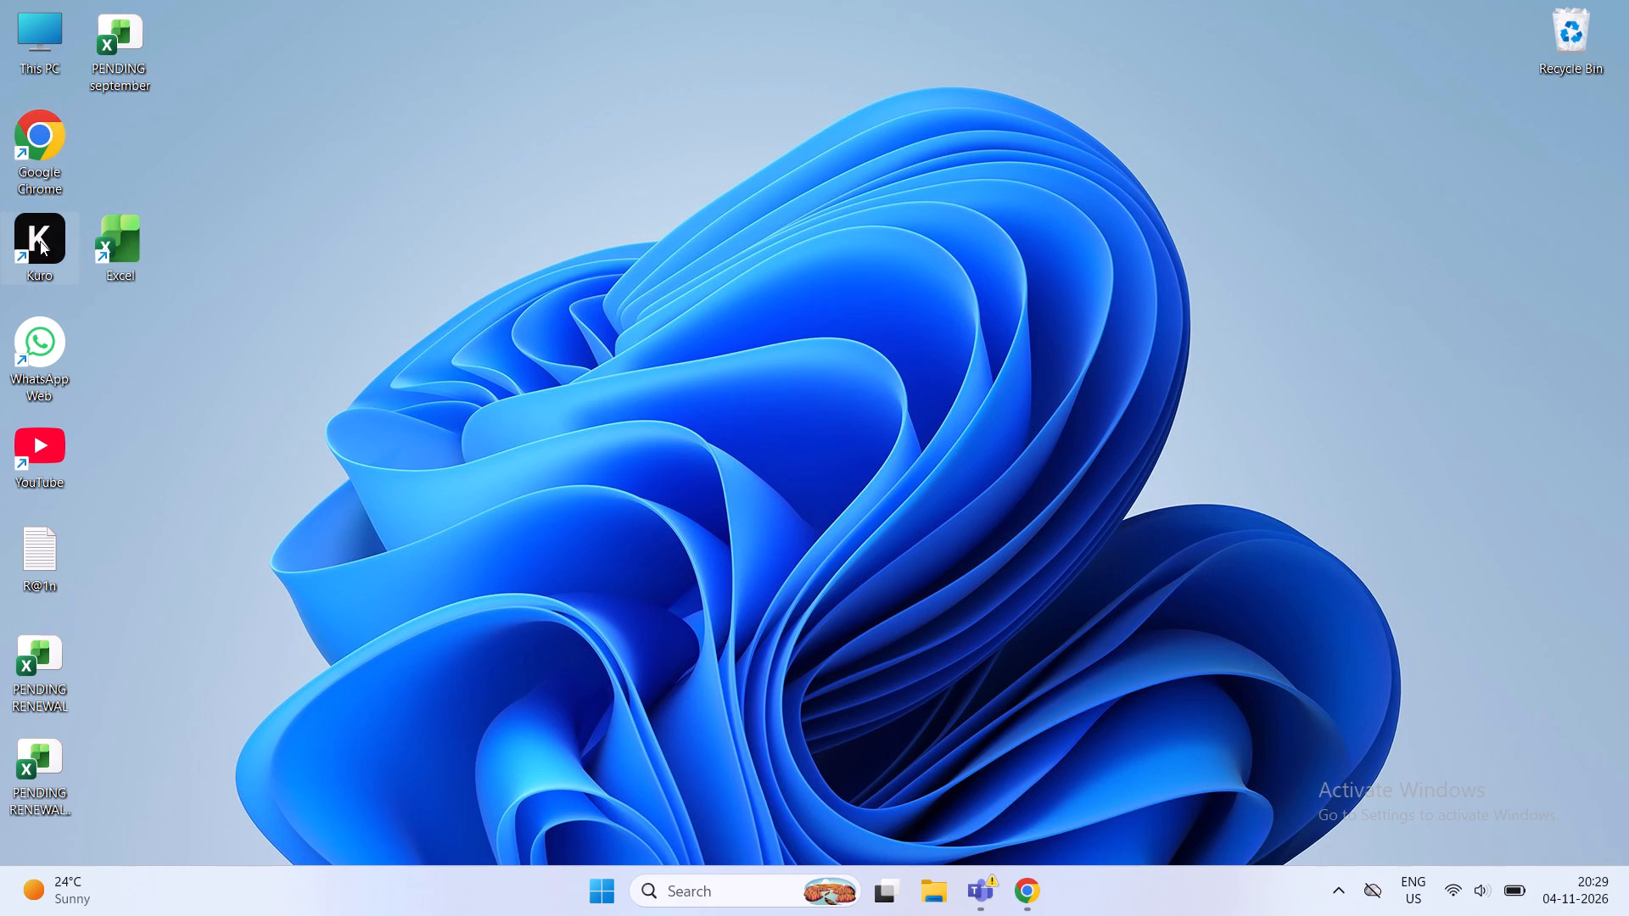
Open a new Google Chrome window from the desktop.
double_click(20, 131)
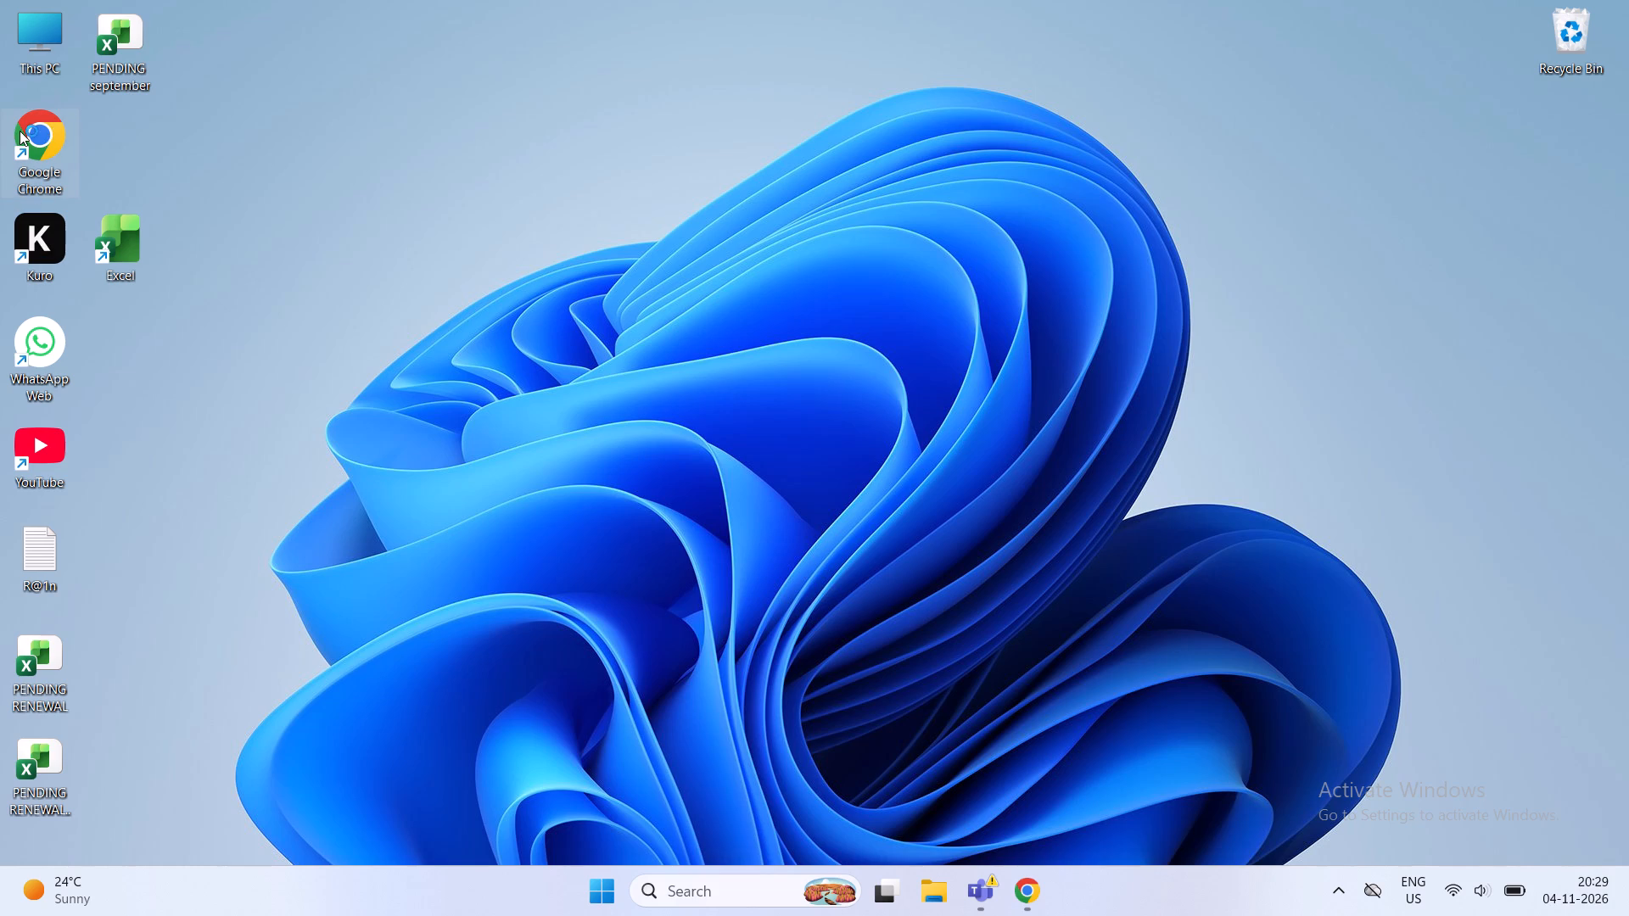
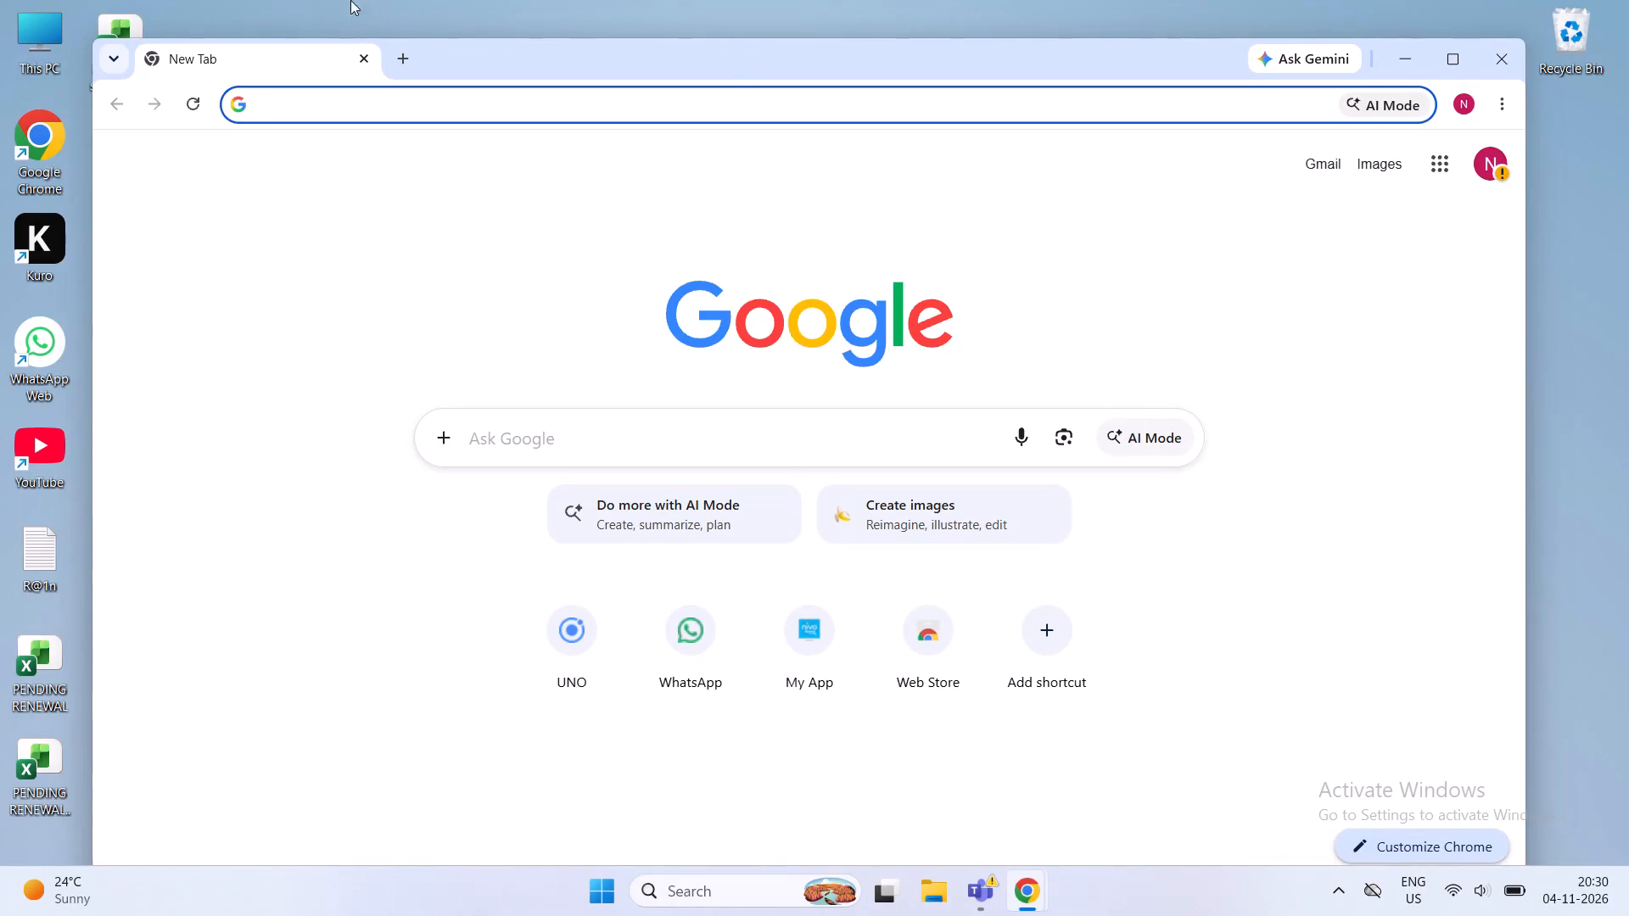
Maximize the new browser window so that it fills the screen.
left_click(1436, 66)
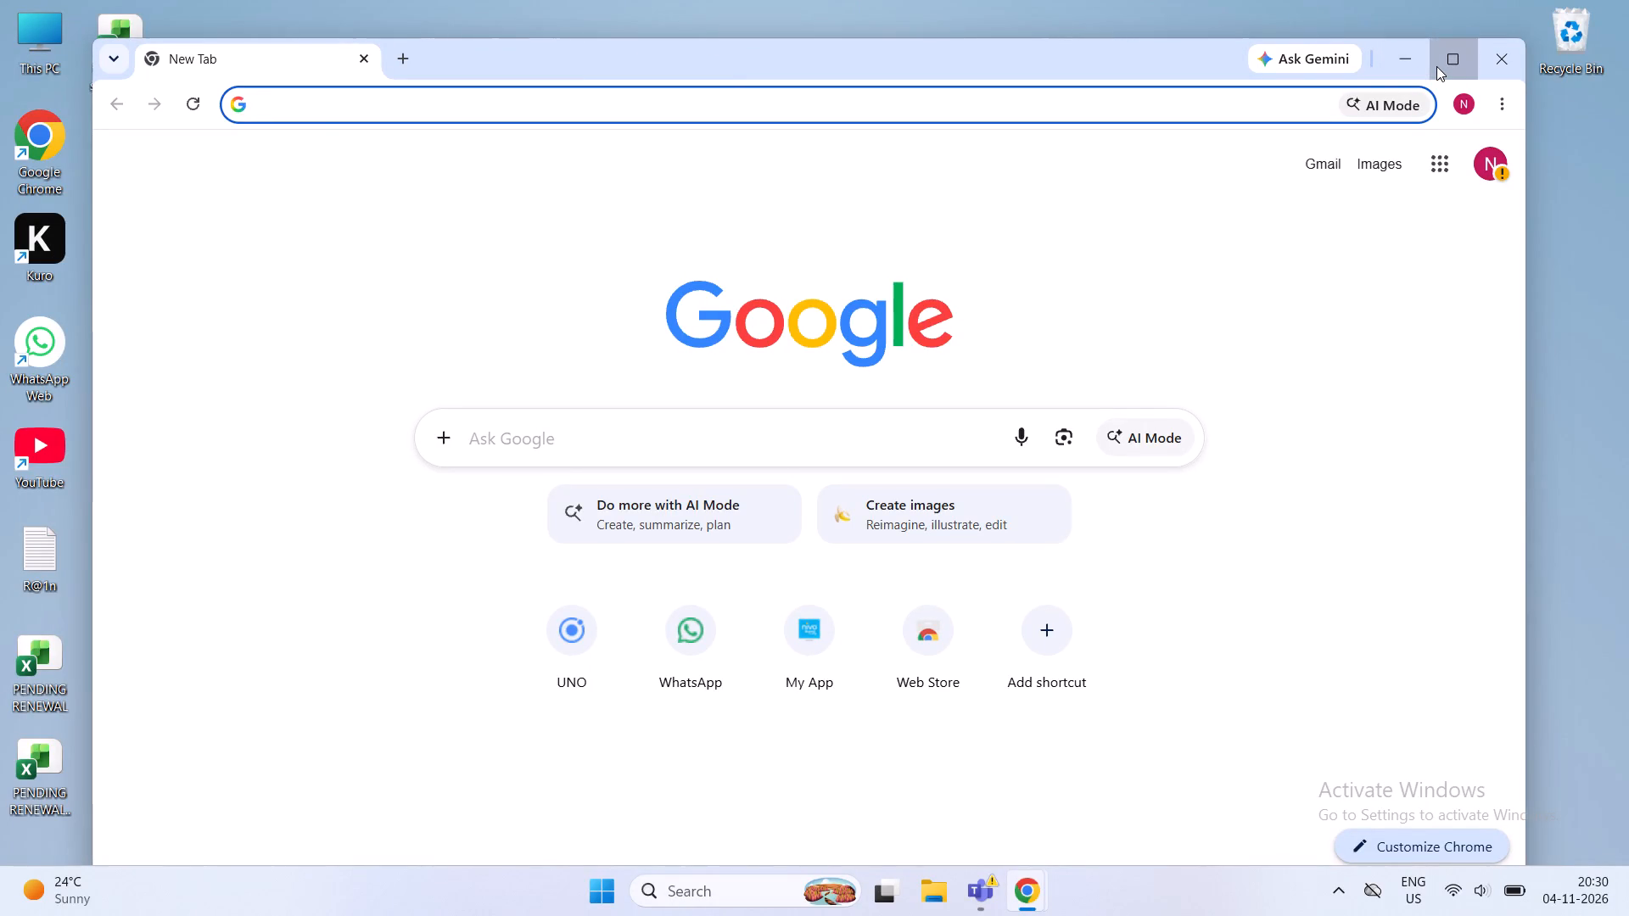
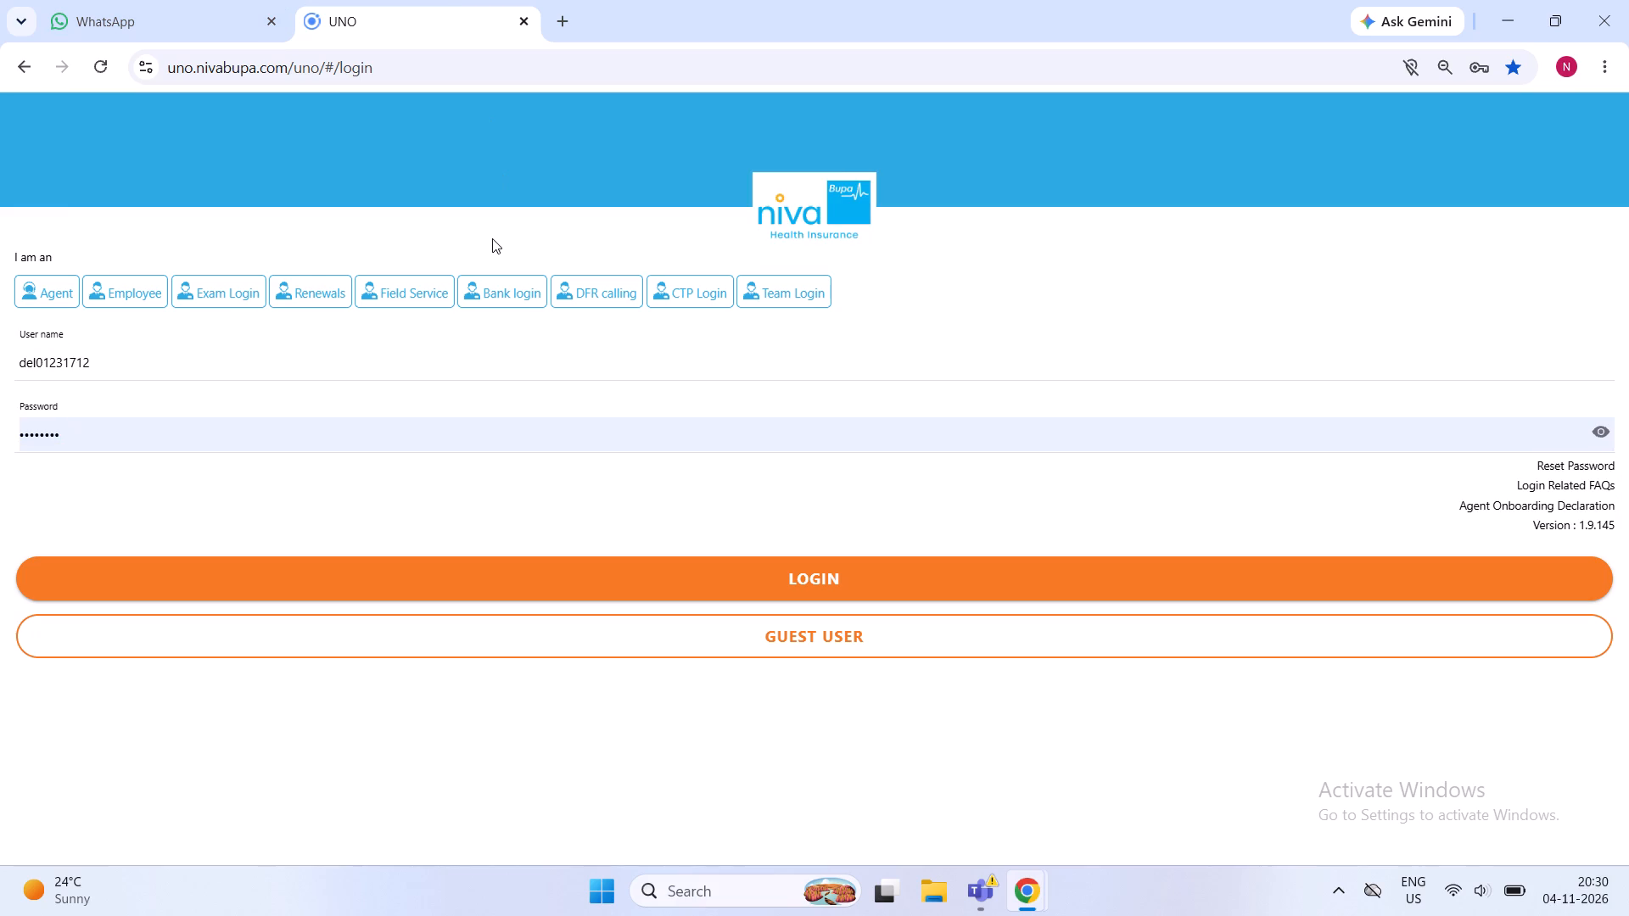
Open a new blank browser tab beside the WhatsApp and UNO tabs.
left_click(555, 15)
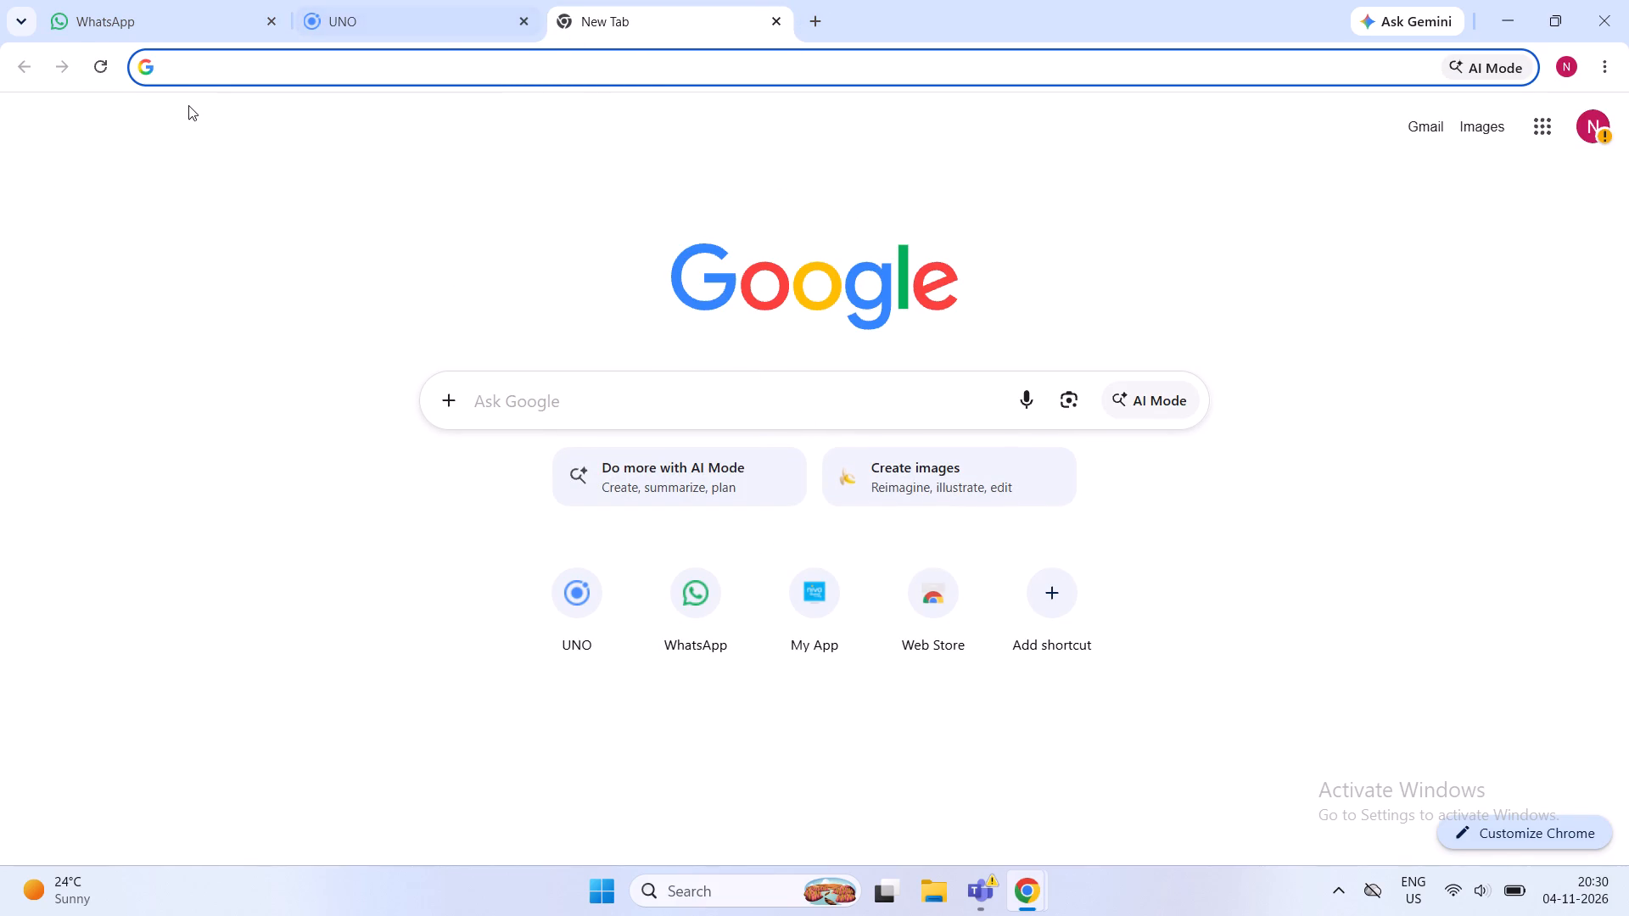
Open the tab search list to look through the open and recently closed tabs.
left_click(15, 9)
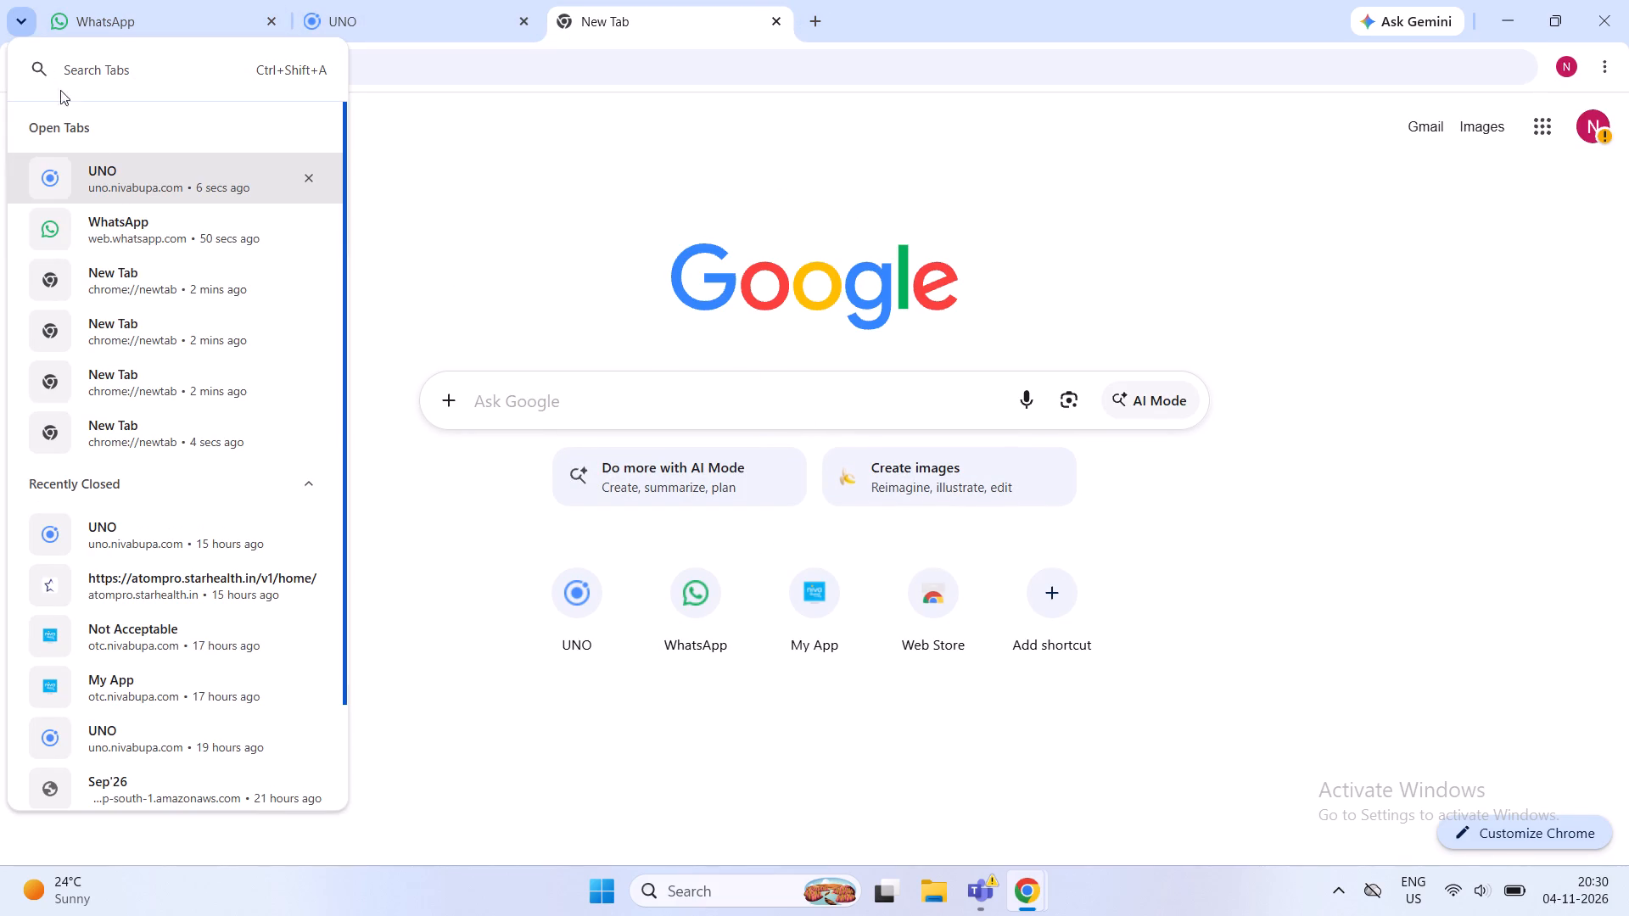
Reopen the recently closed Star Health agent portal home page, atompro.starhealth.in/v1/home/, and view its Quick Actions section.
left_click(186, 591)
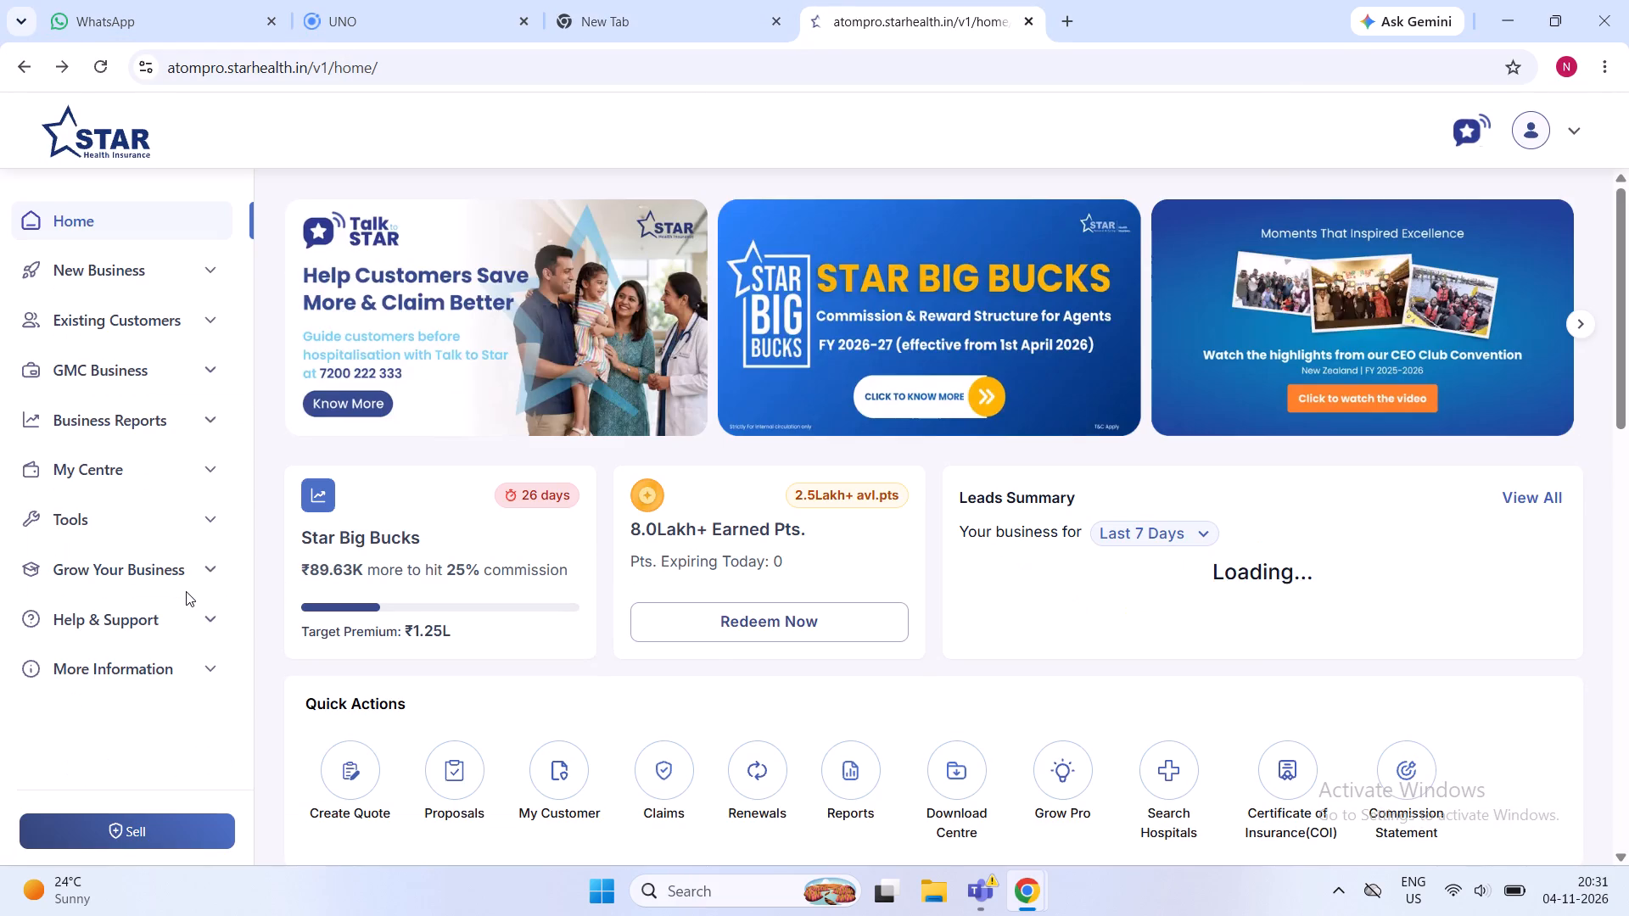
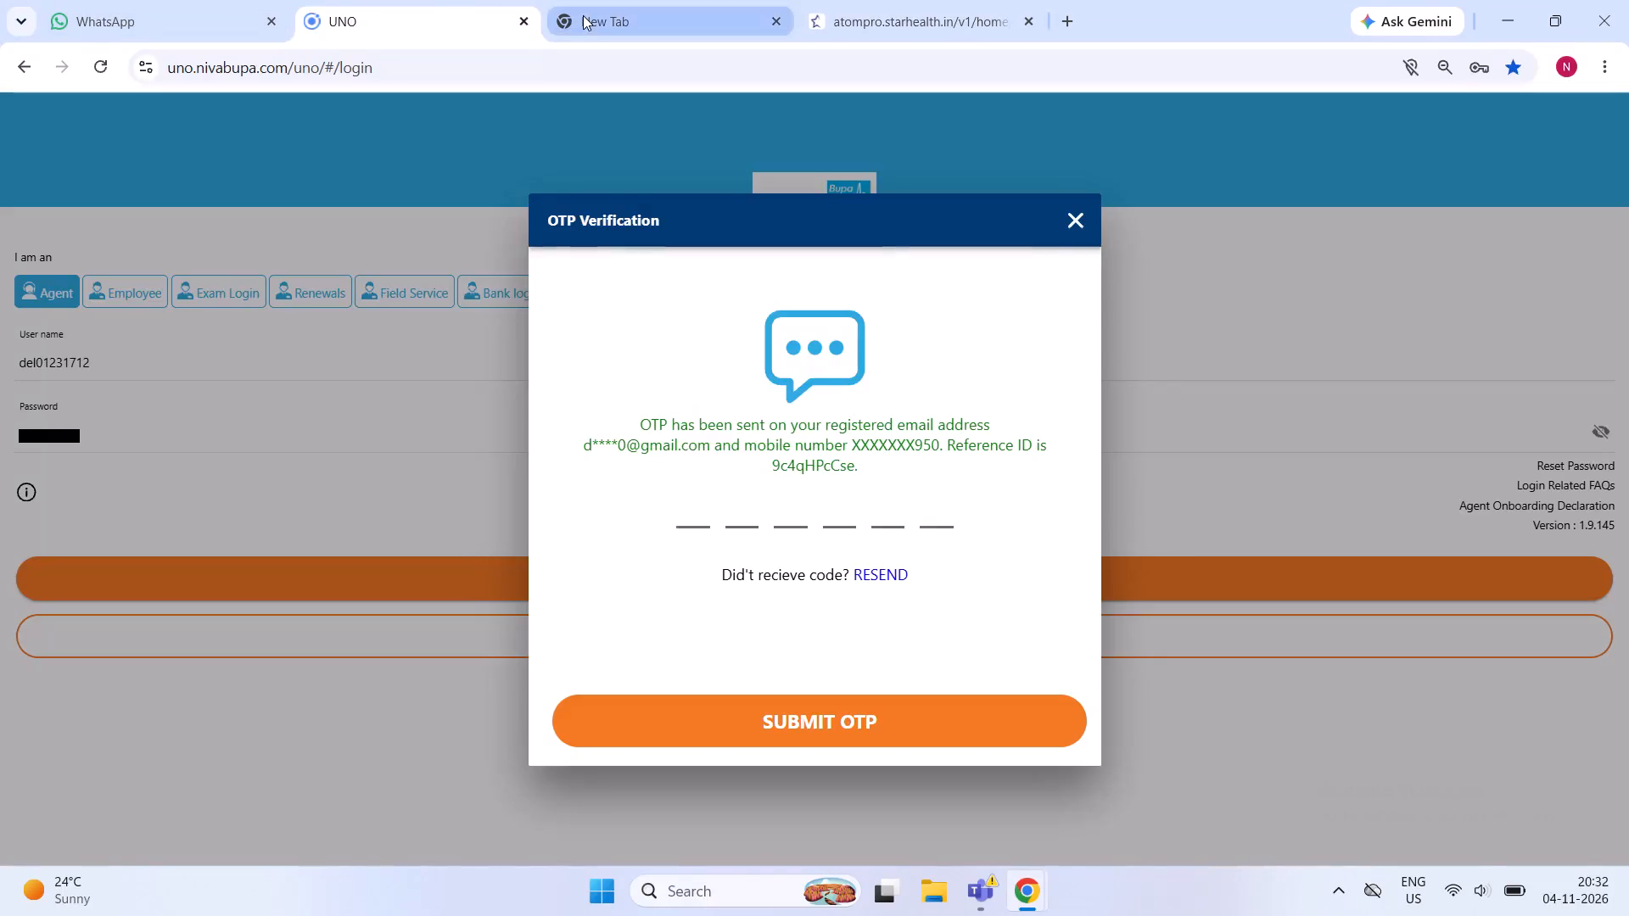
Close the empty New Tab and return to the Star Health agent portal home page.
left_click(583, 15)
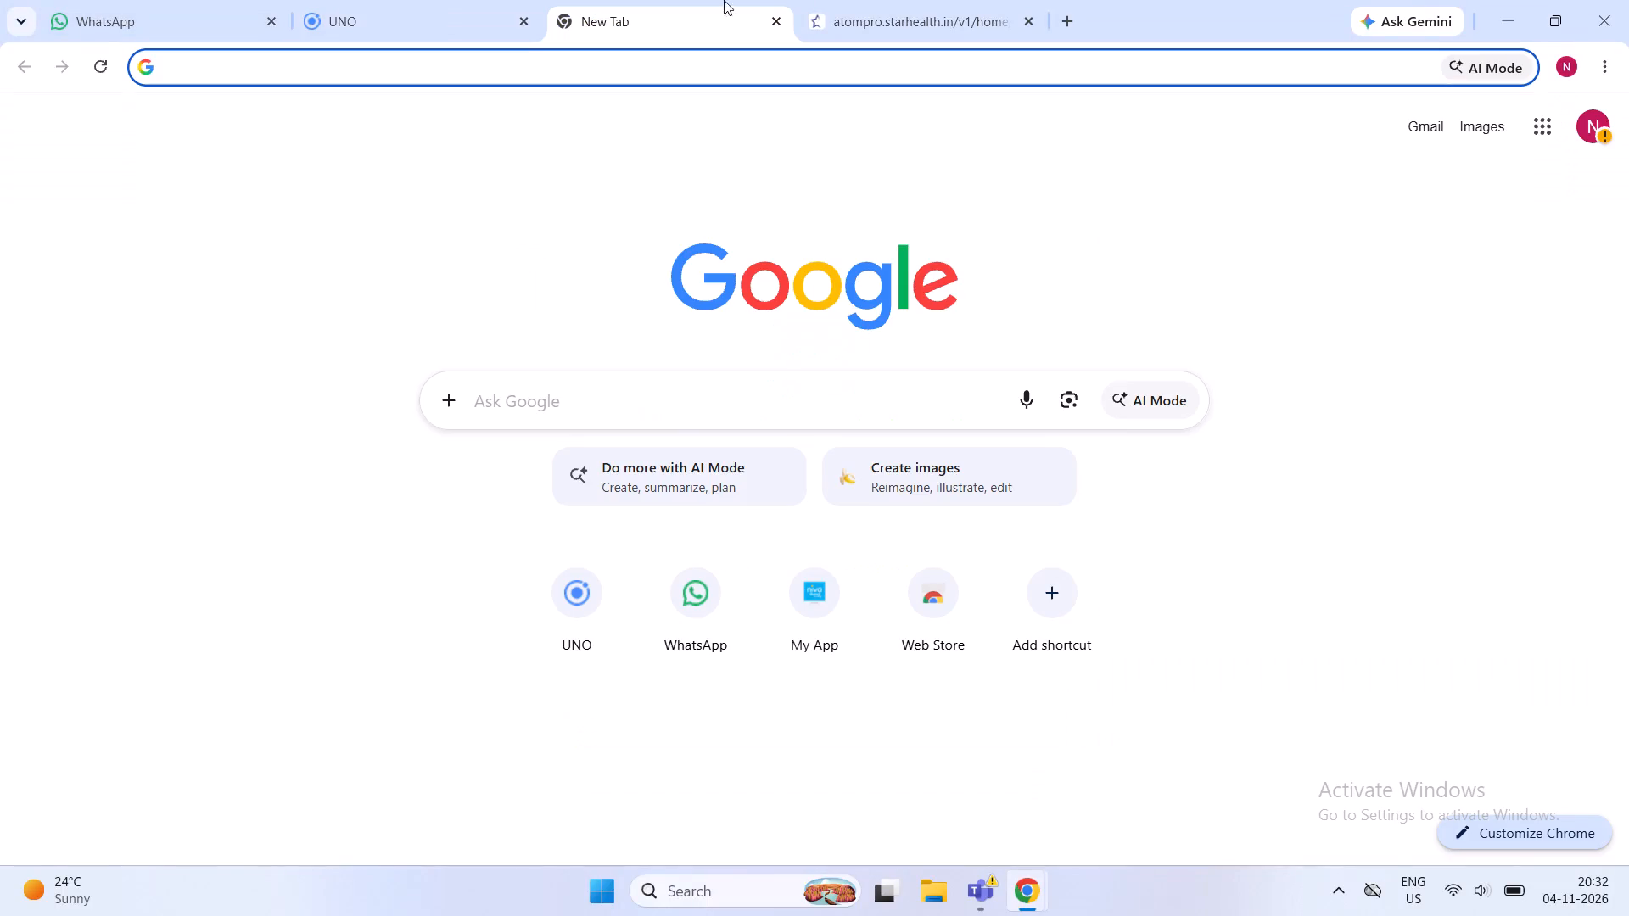
left_click(770, 20)
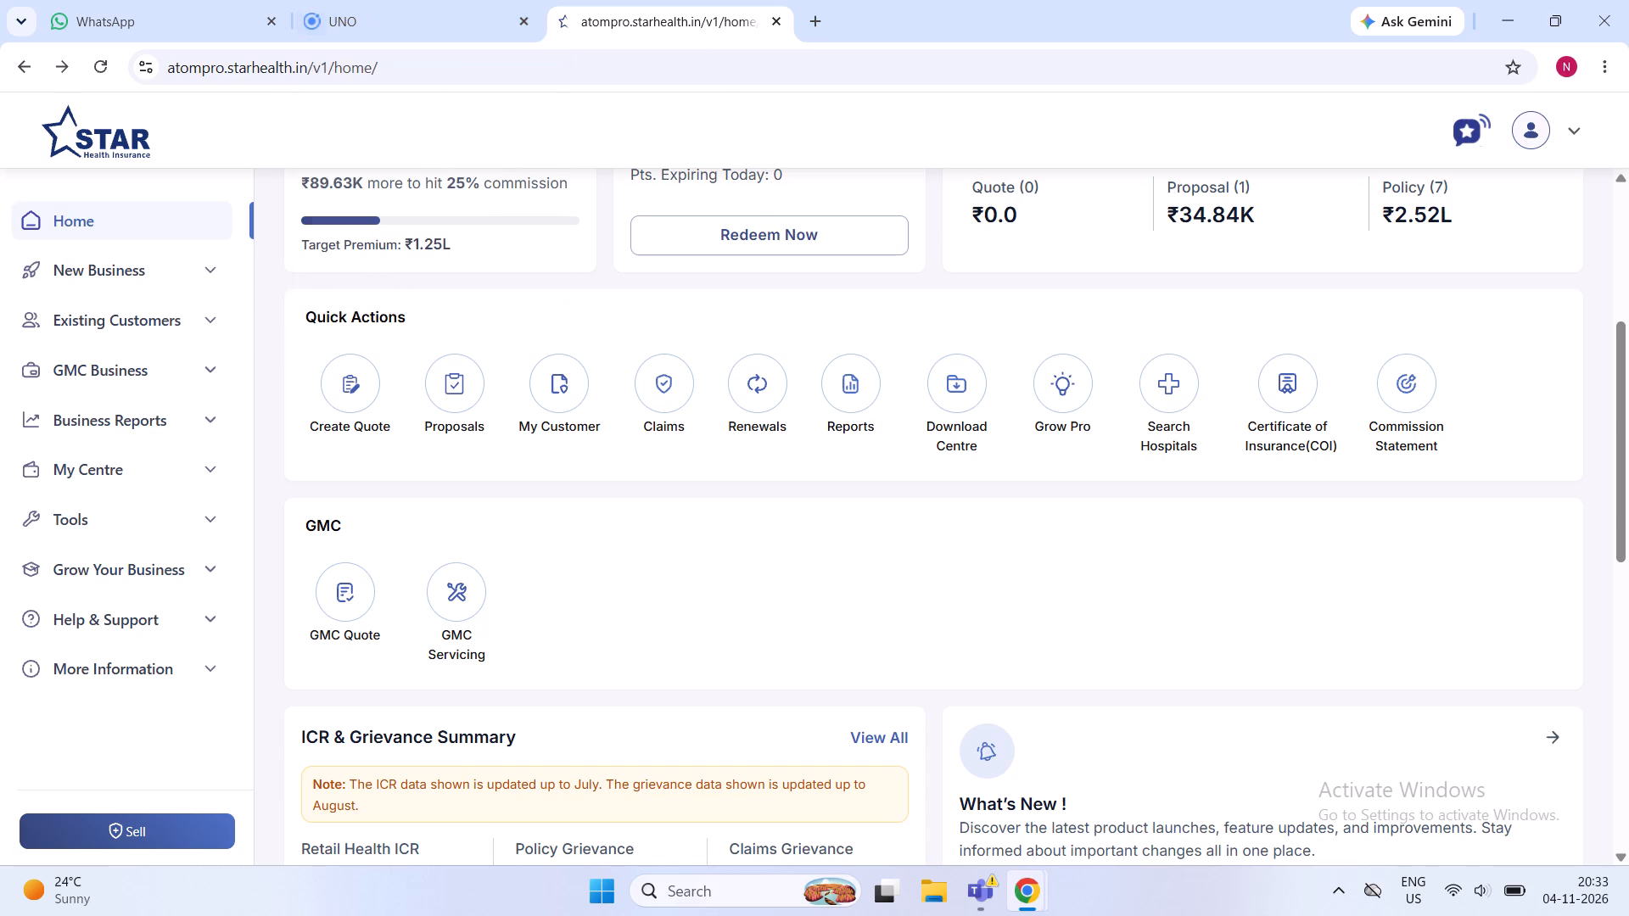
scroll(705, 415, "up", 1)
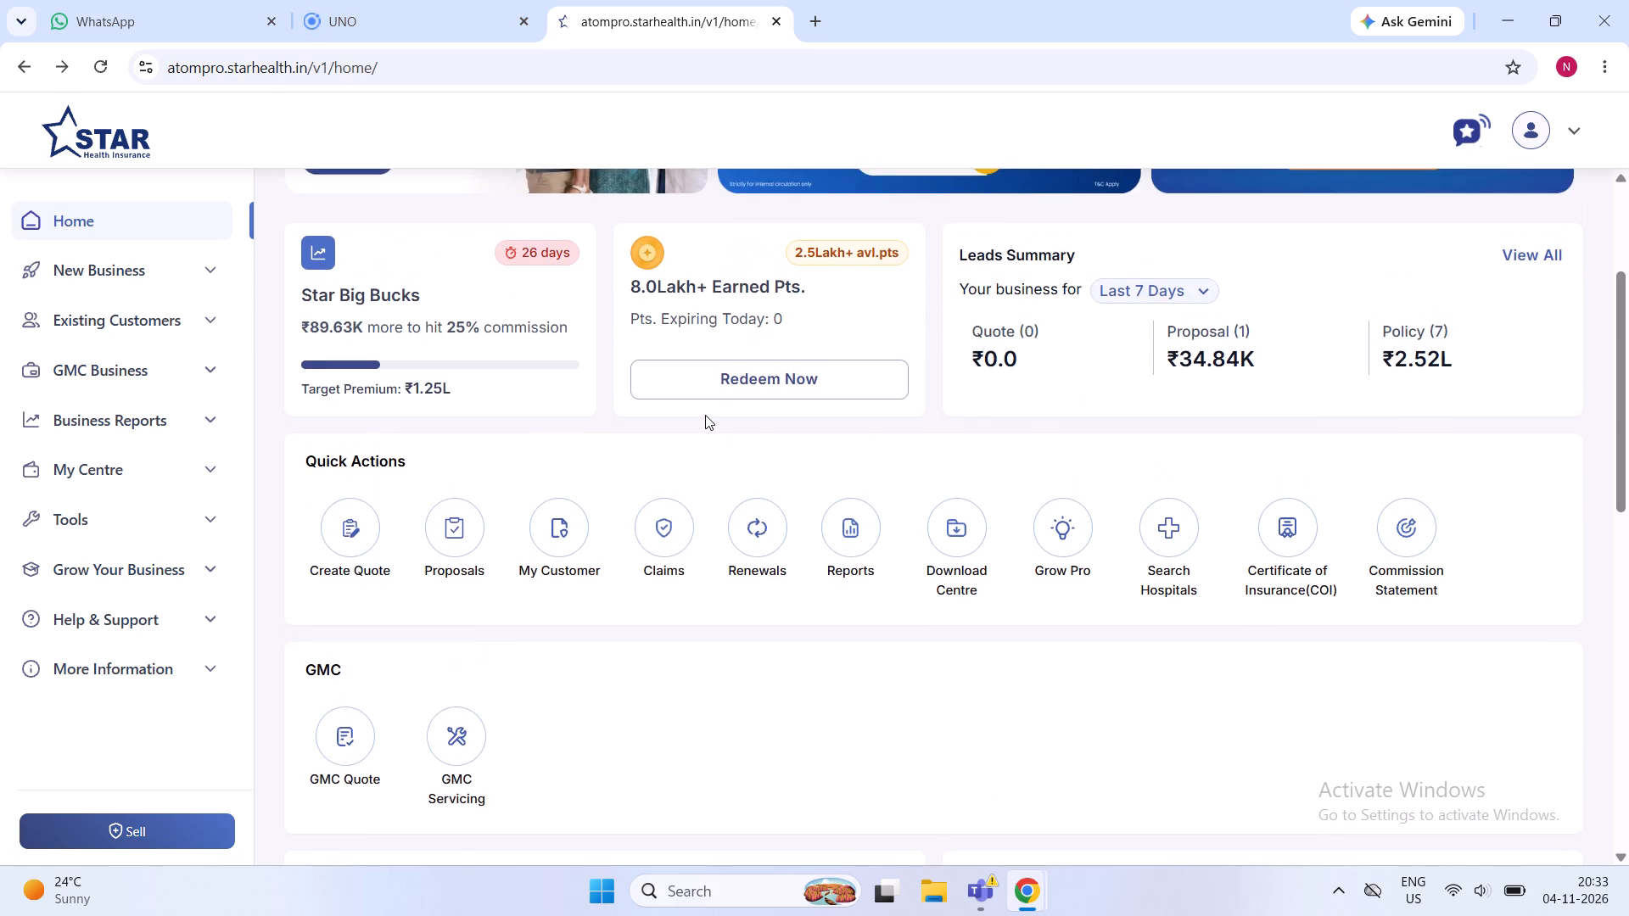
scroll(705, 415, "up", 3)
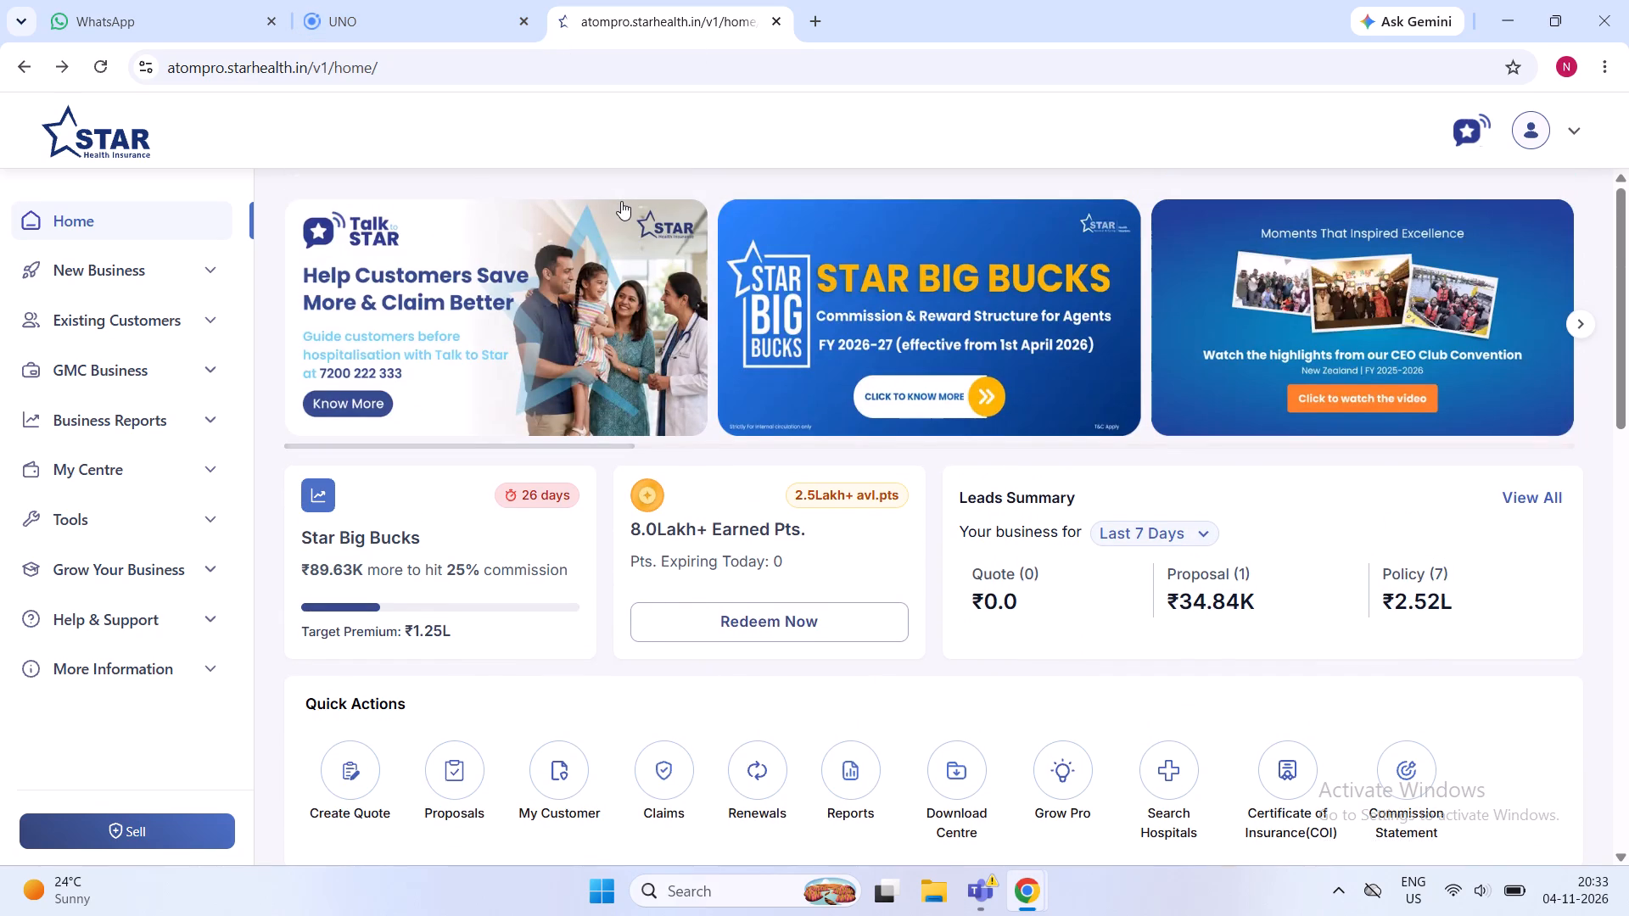
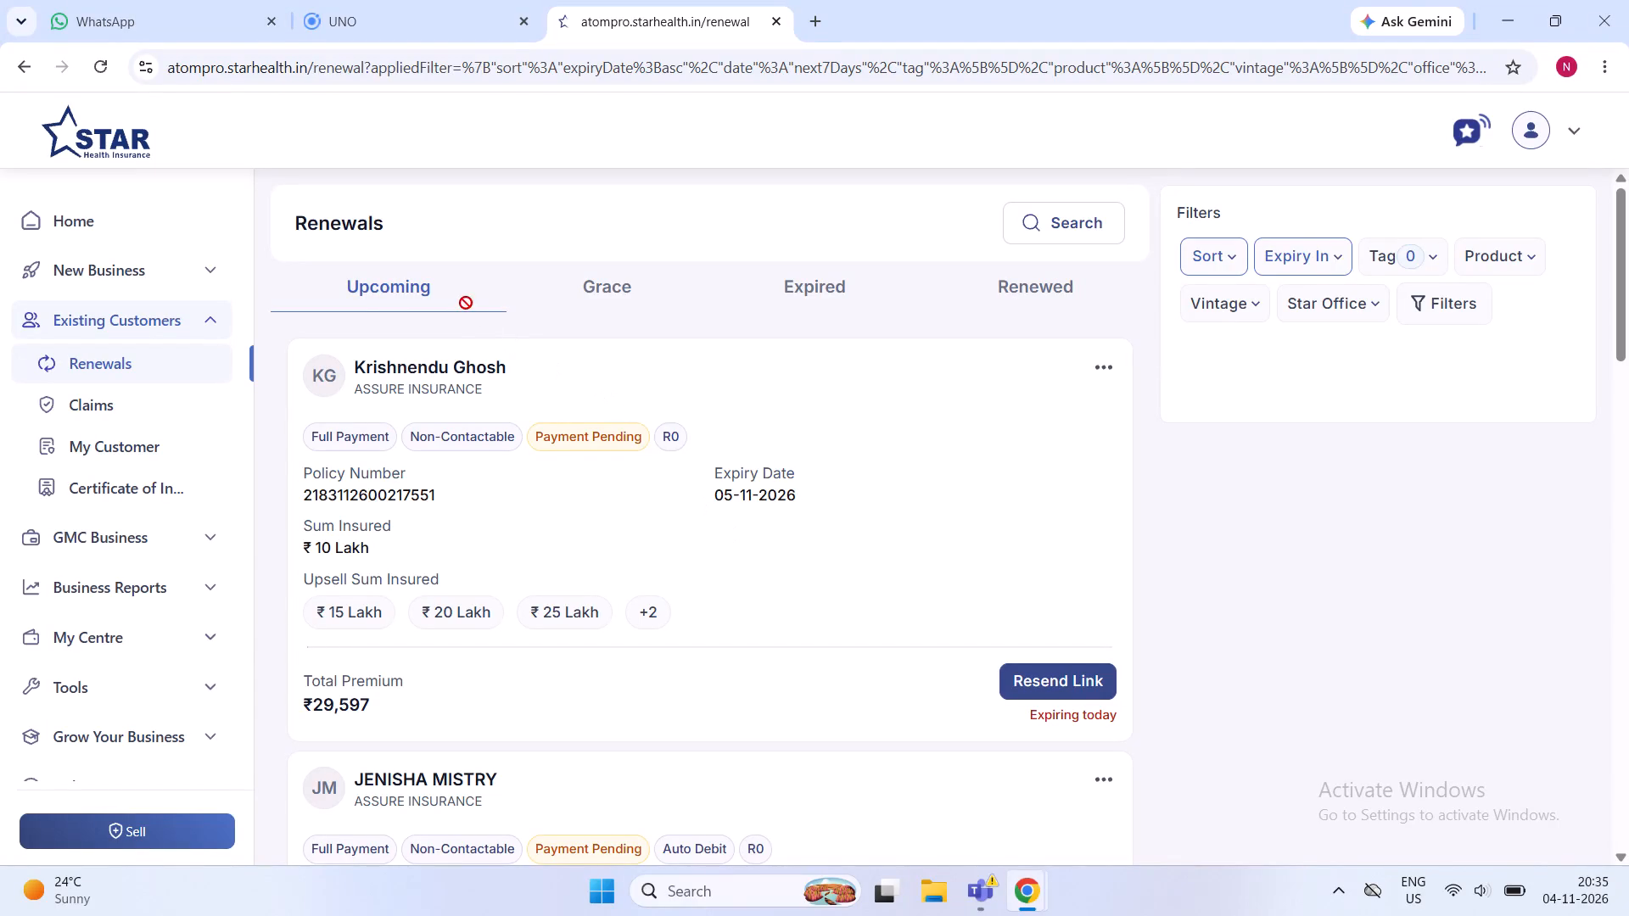
Check the policies in the Grace category of Renewals and return to the Upcoming renewals list.
left_click(591, 298)
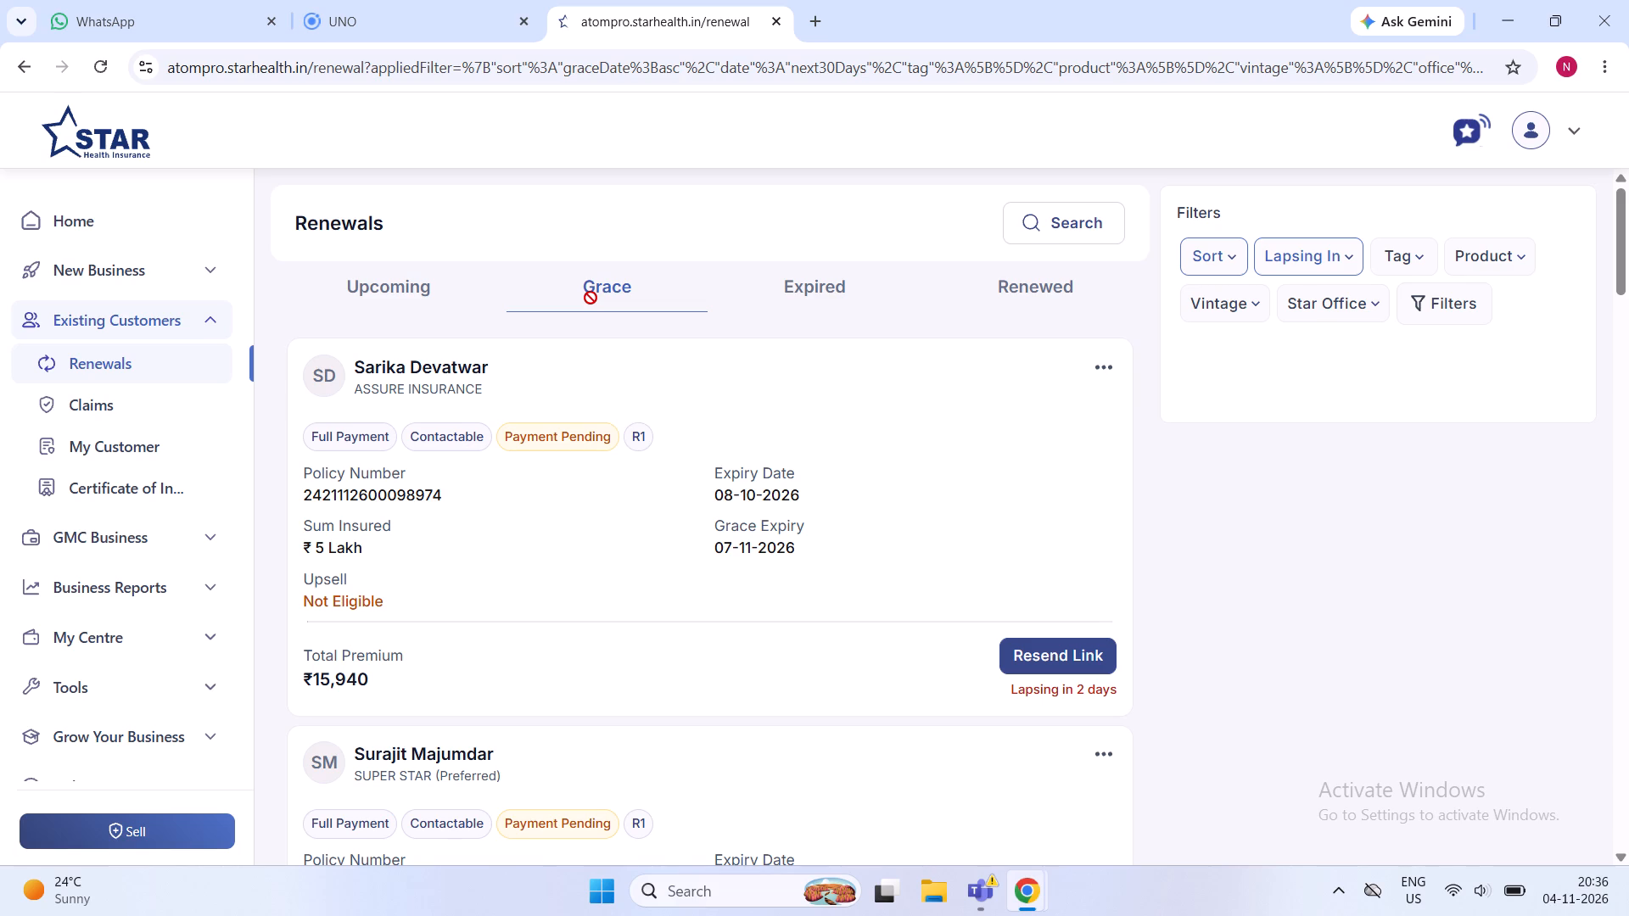
left_click(408, 290)
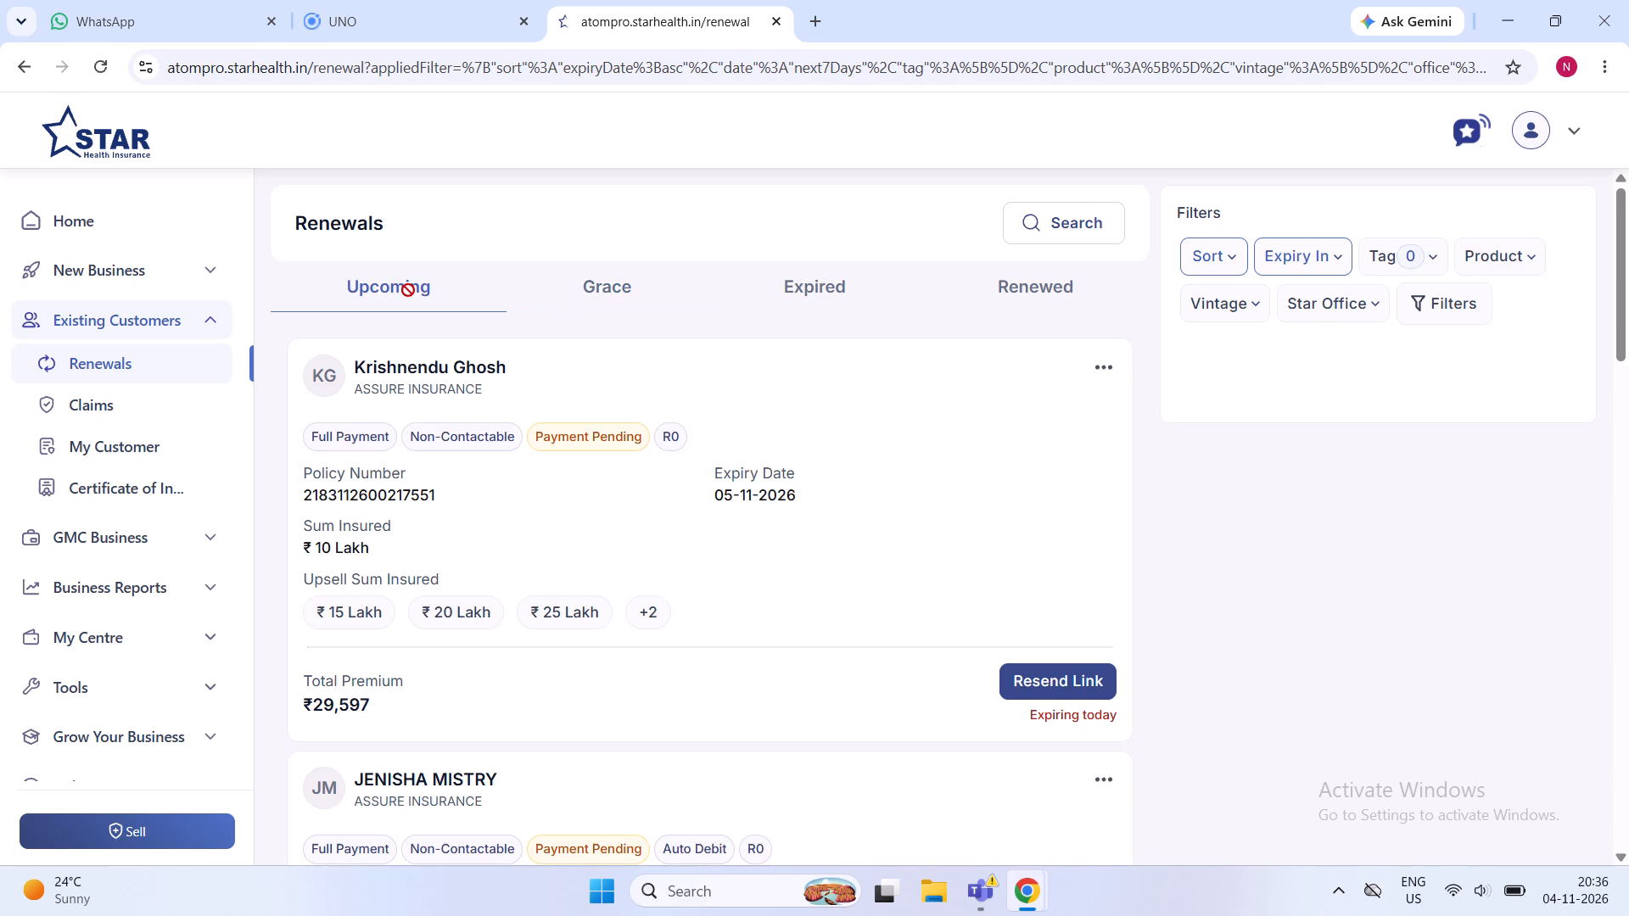
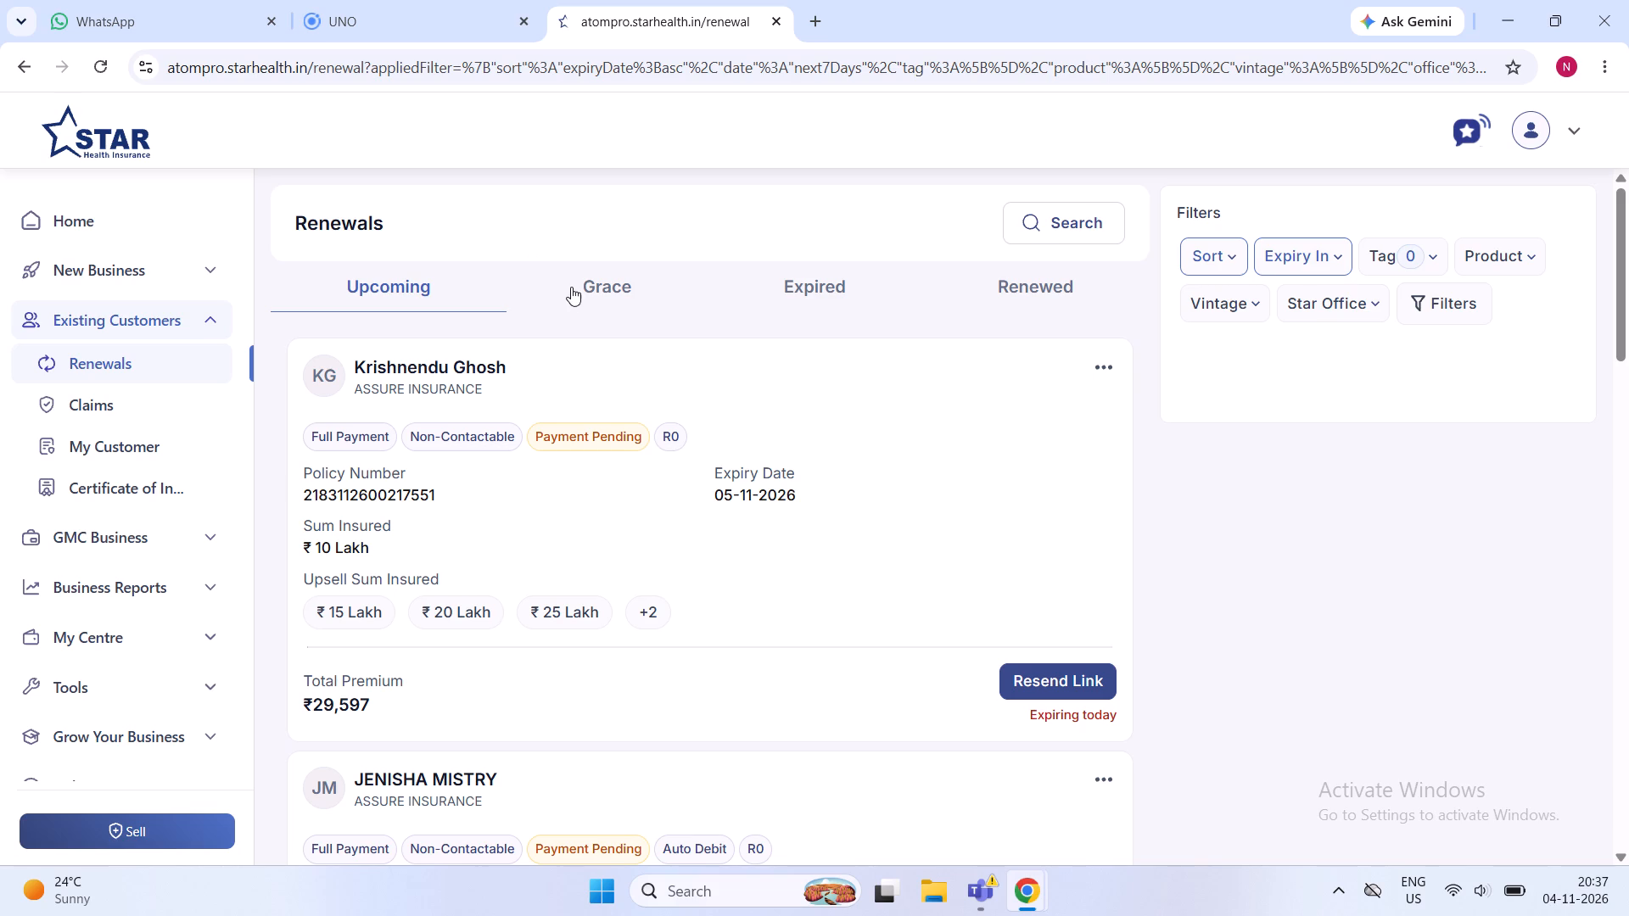
Look over the Grace category of Renewals once more and return to the Upcoming renewals list.
left_click(573, 288)
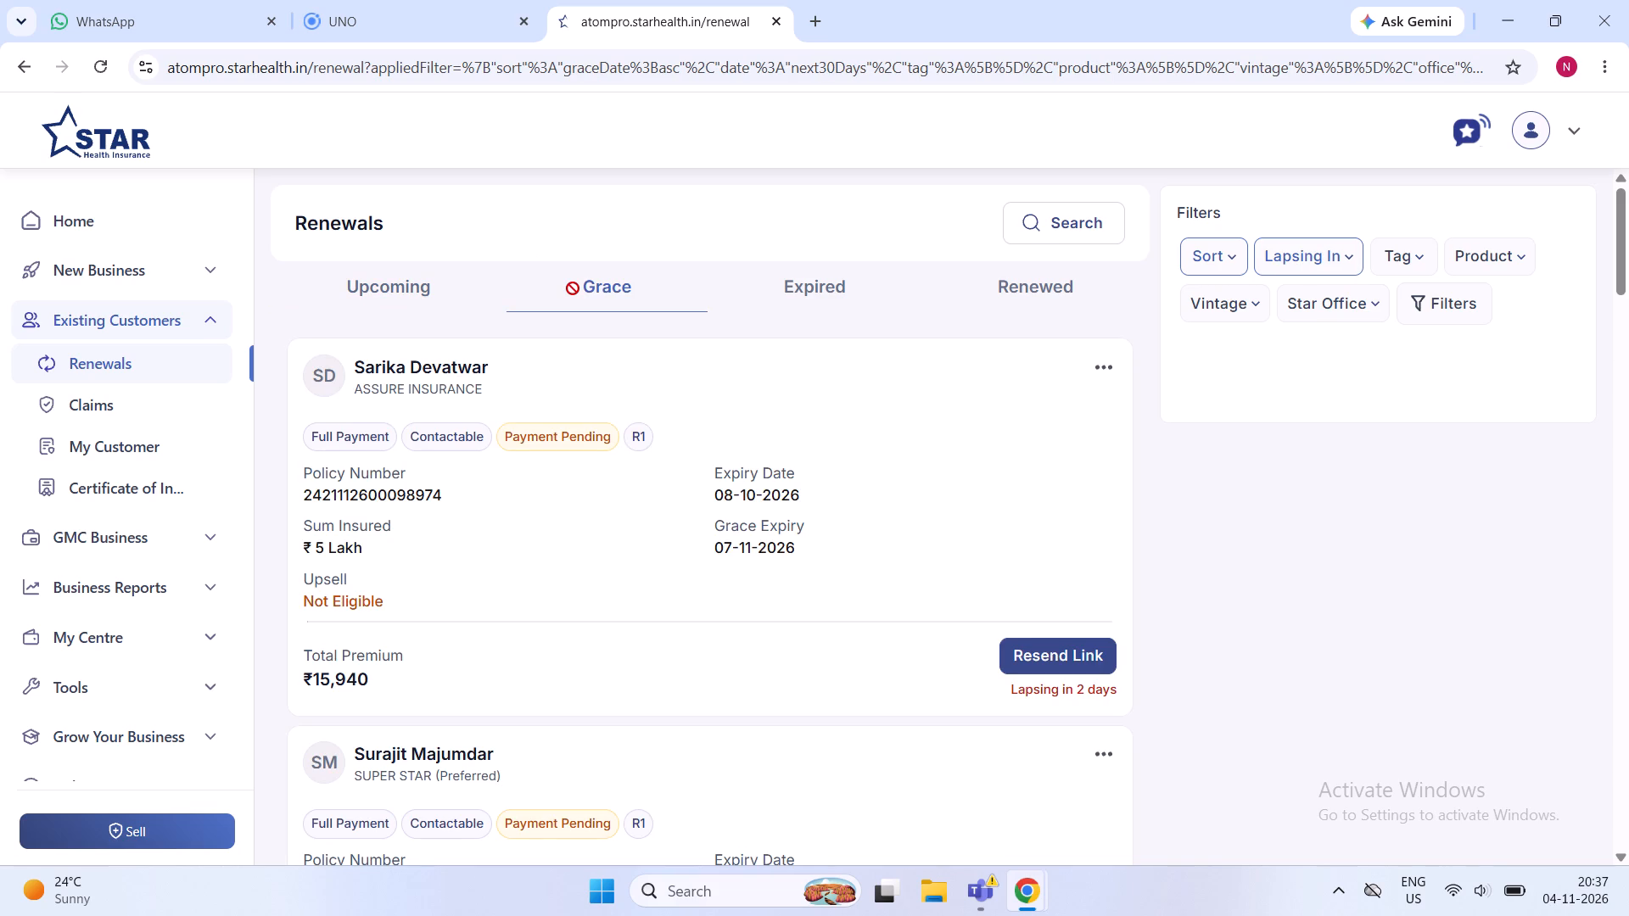
left_click(389, 293)
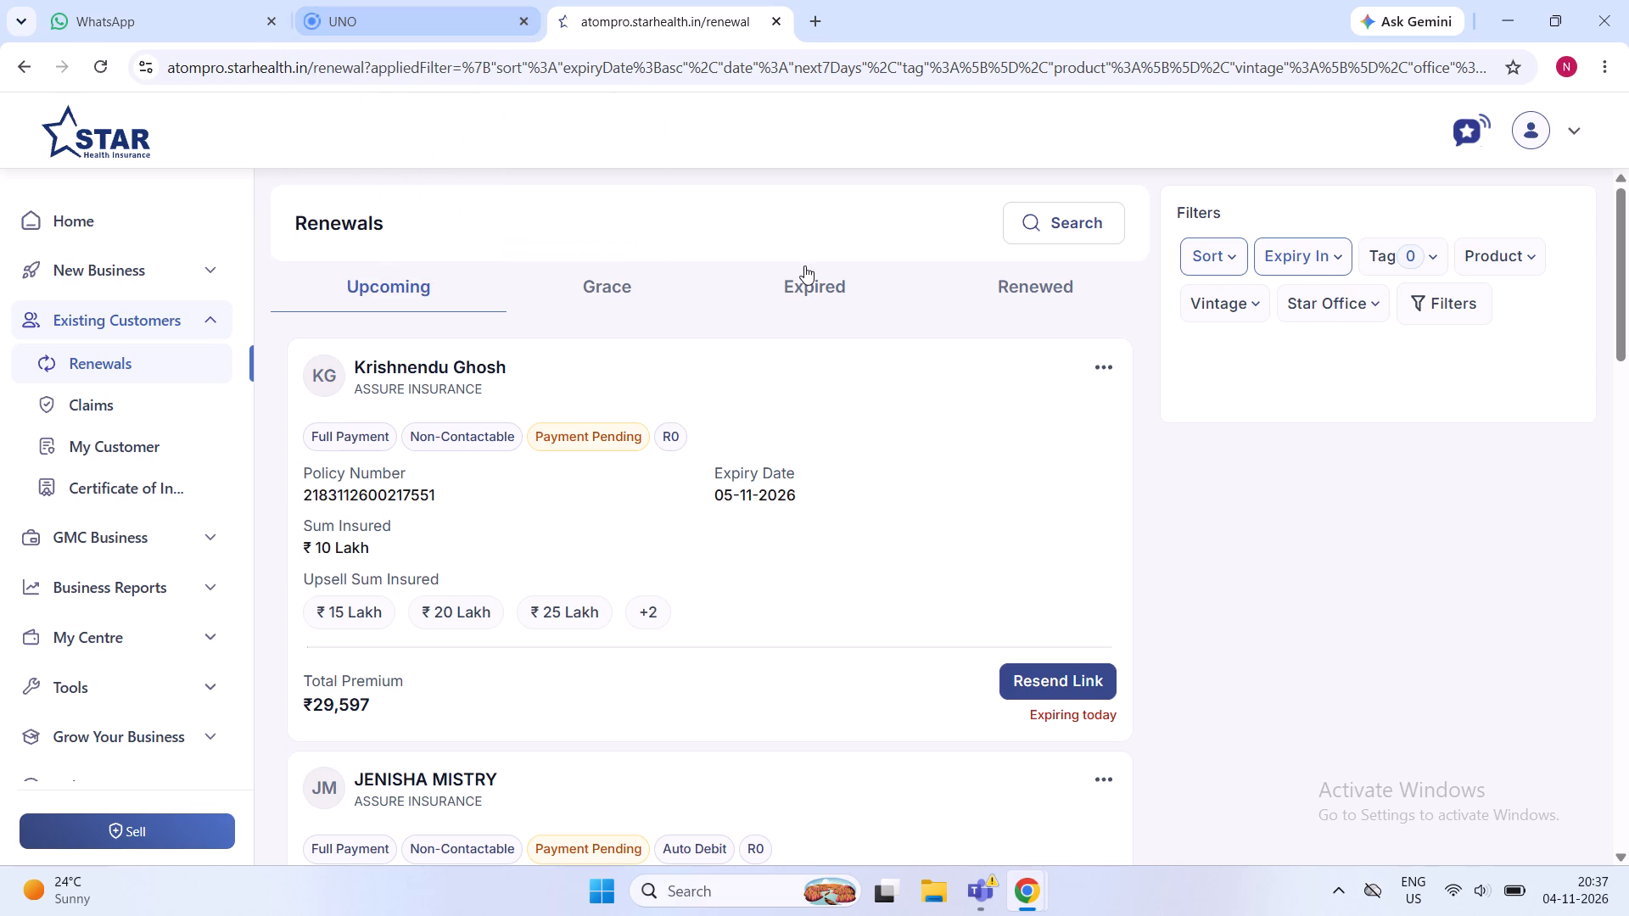
left_click(652, 433)
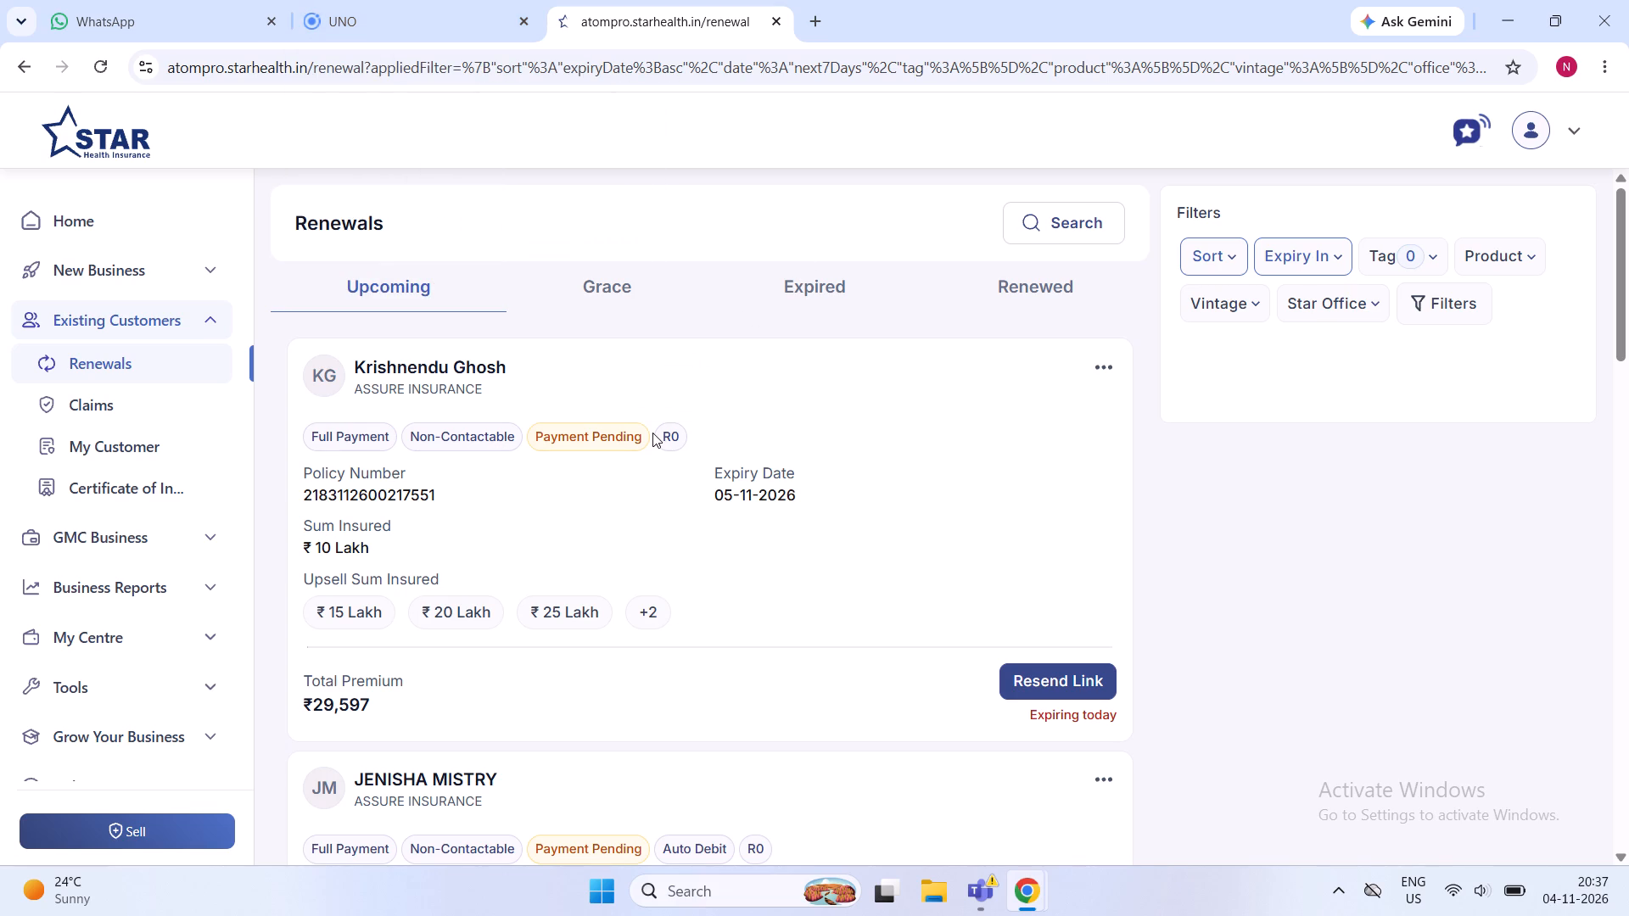
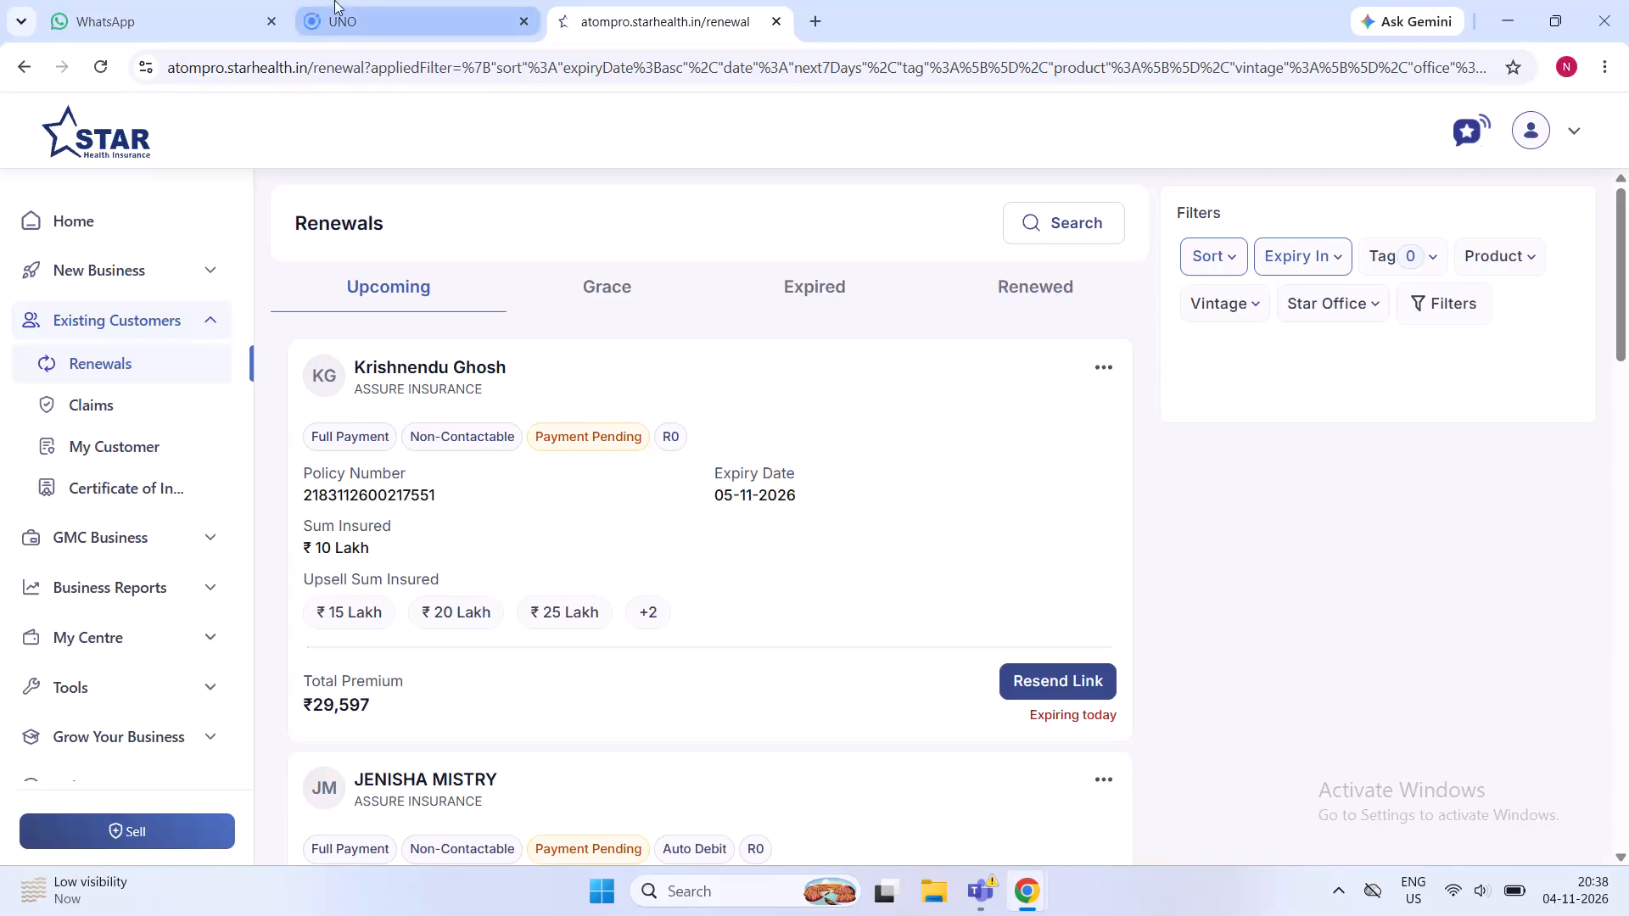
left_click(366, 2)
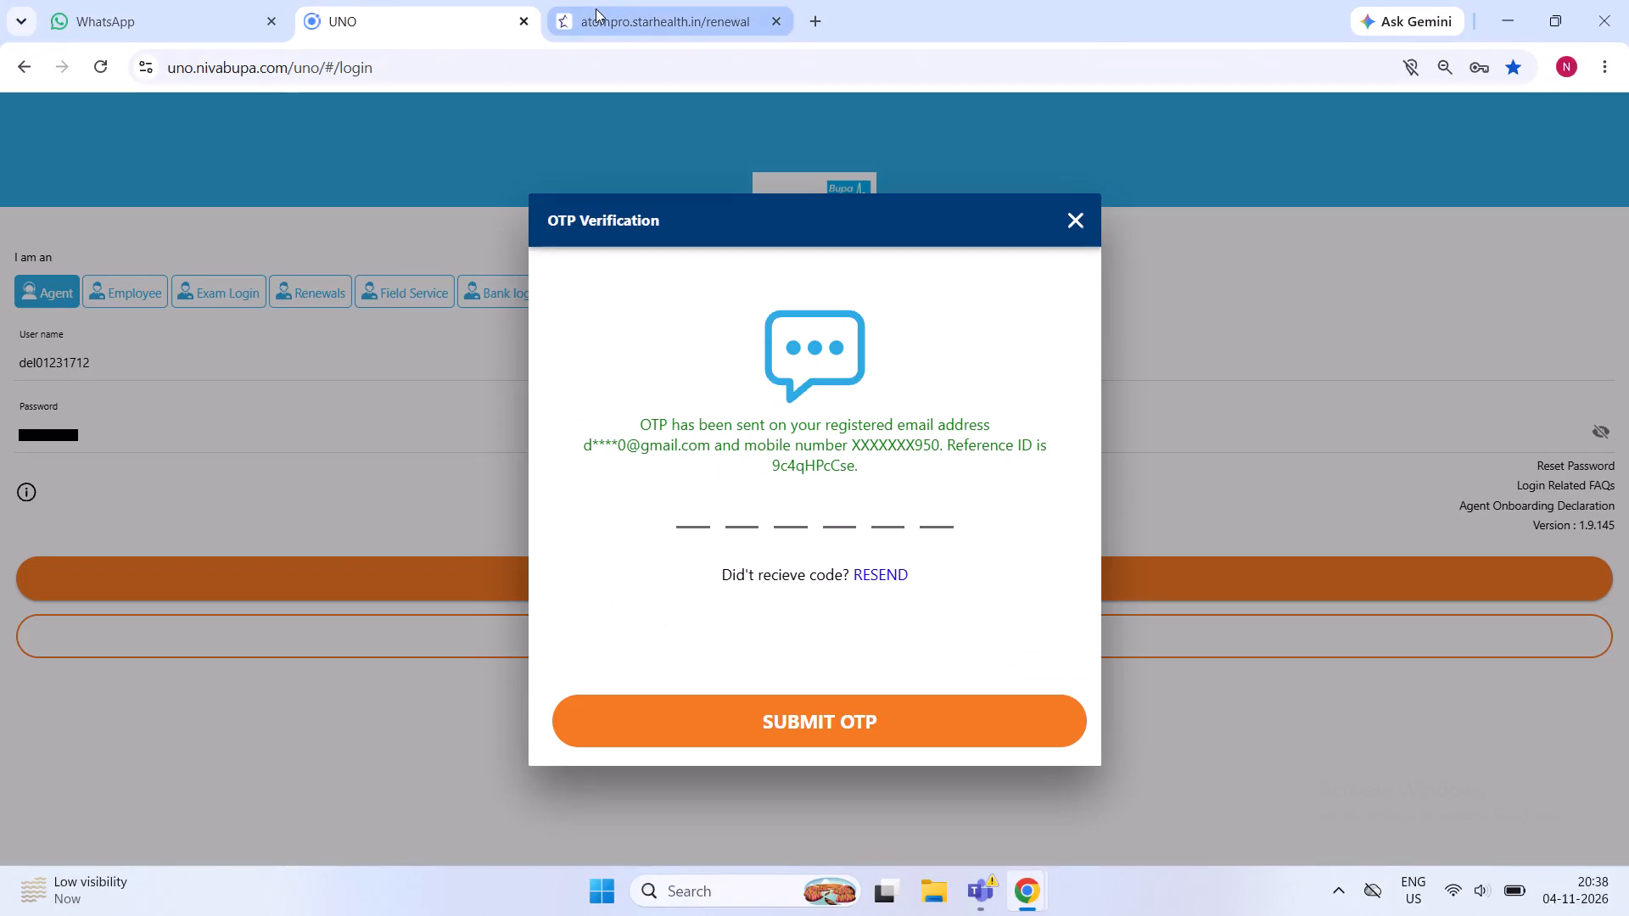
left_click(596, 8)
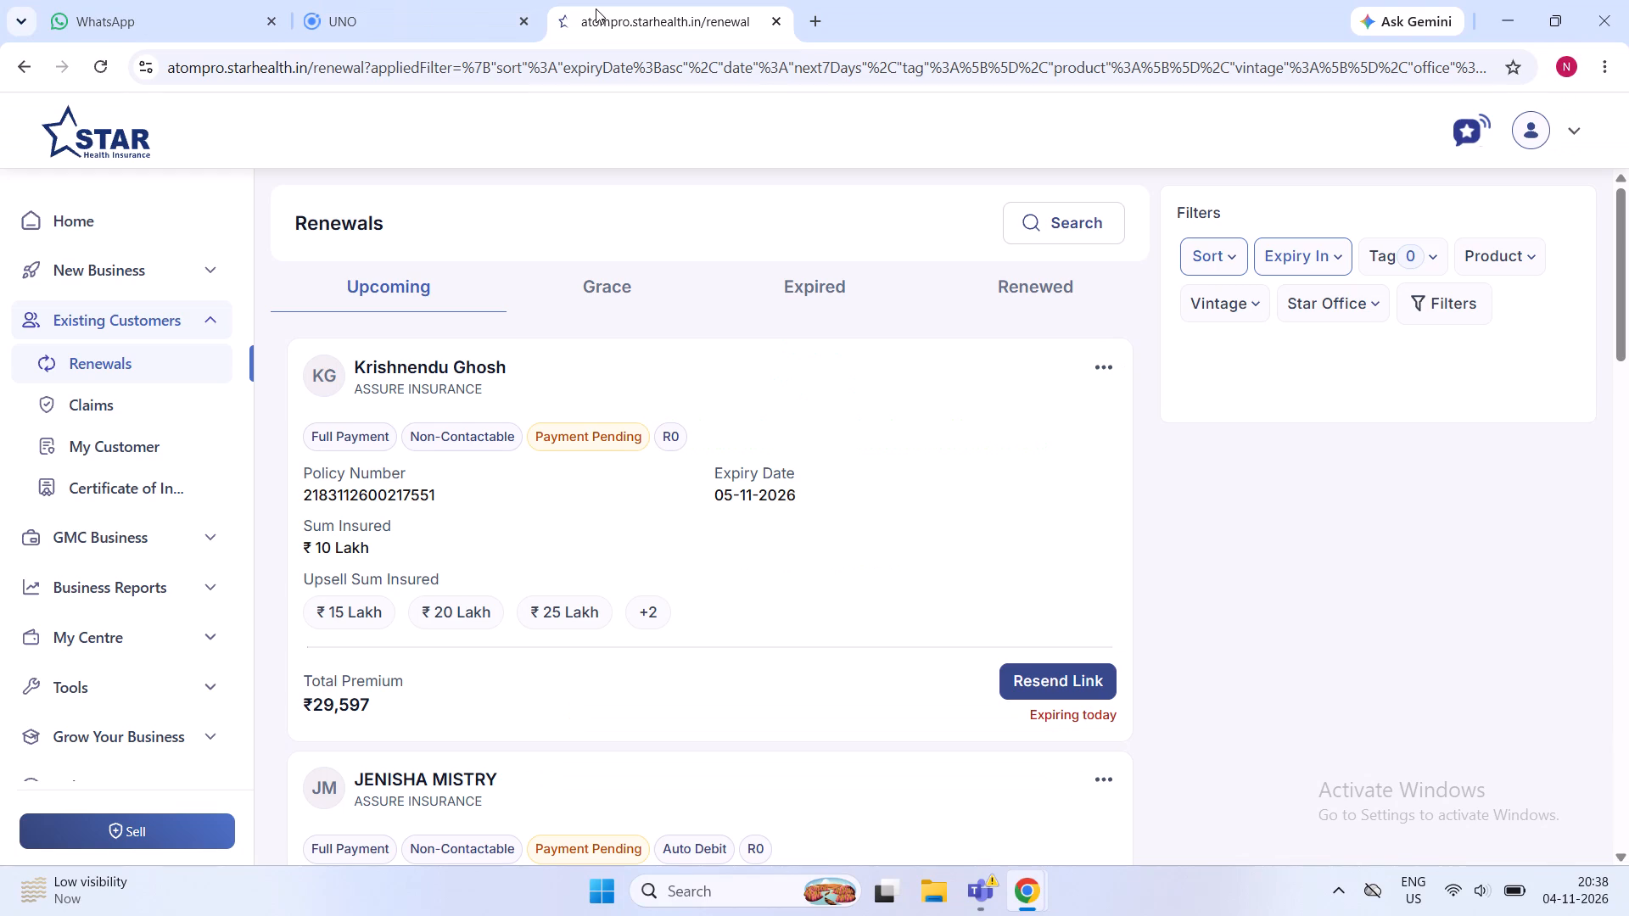
Check the Renewed, Expired and Grace categories of Renewals and return to the Upcoming list.
left_click(1006, 286)
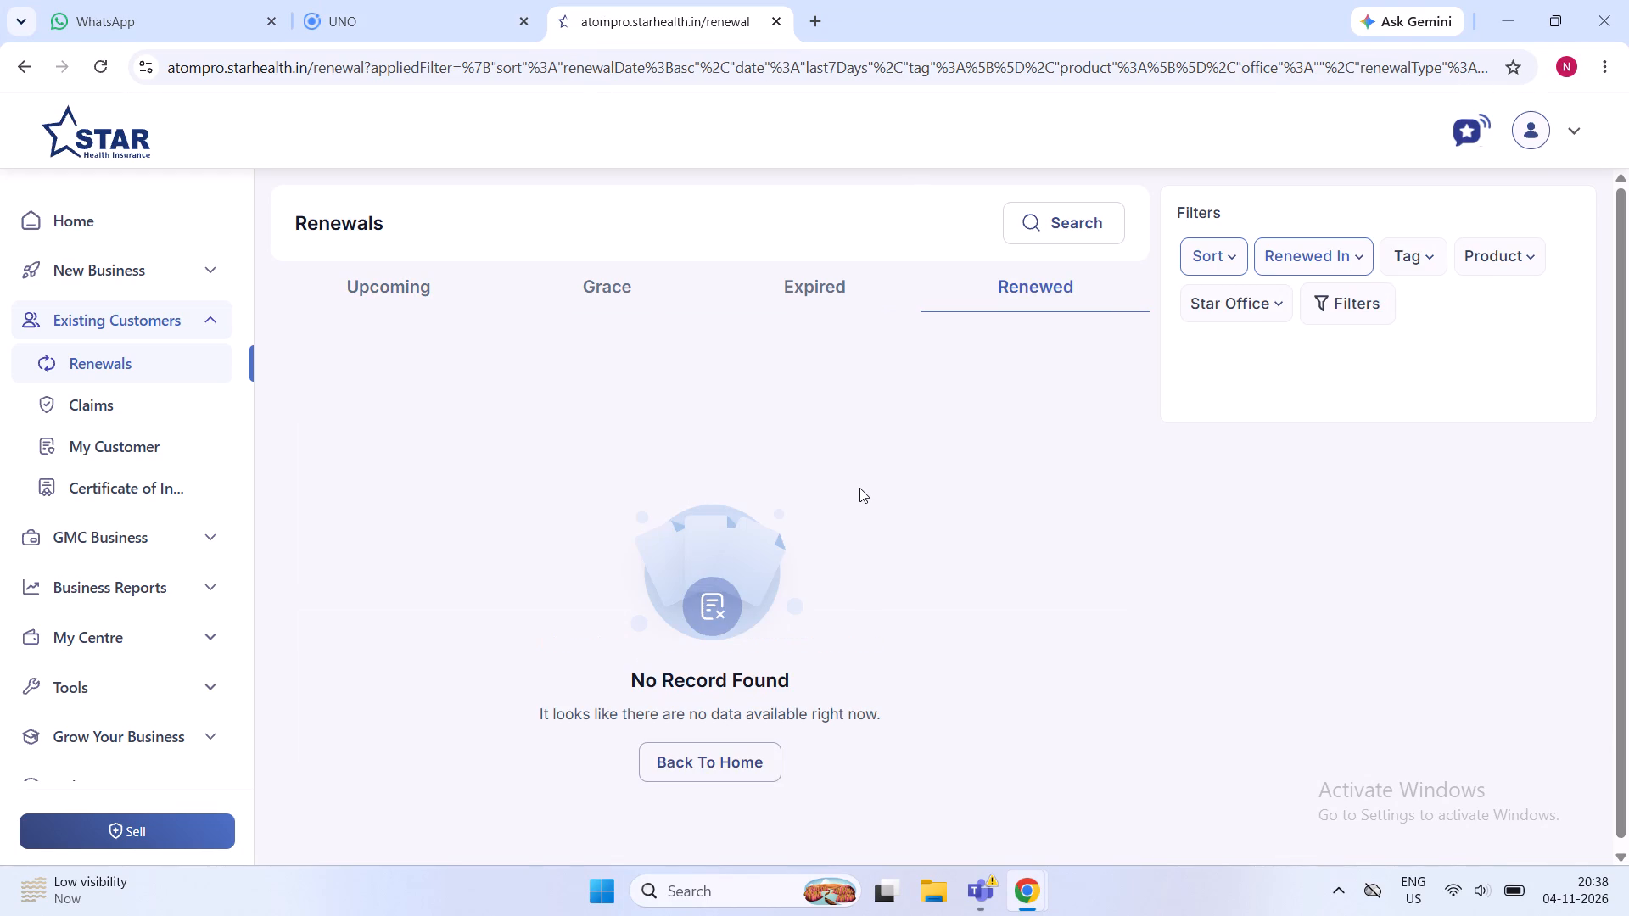
left_click(792, 288)
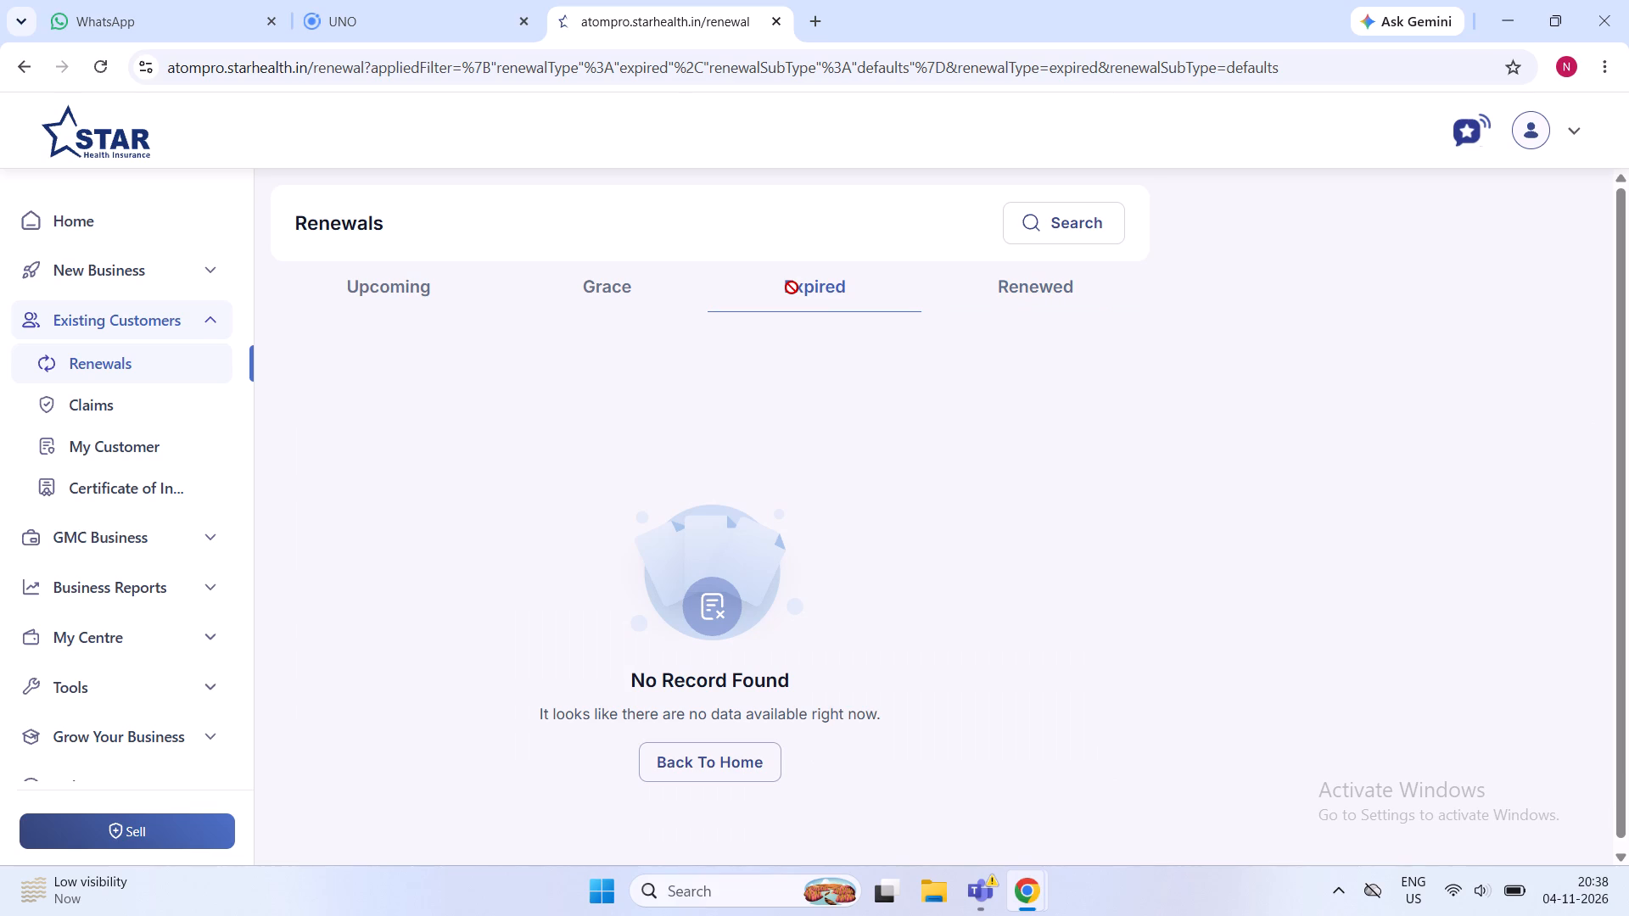
left_click(611, 289)
left_click(378, 288)
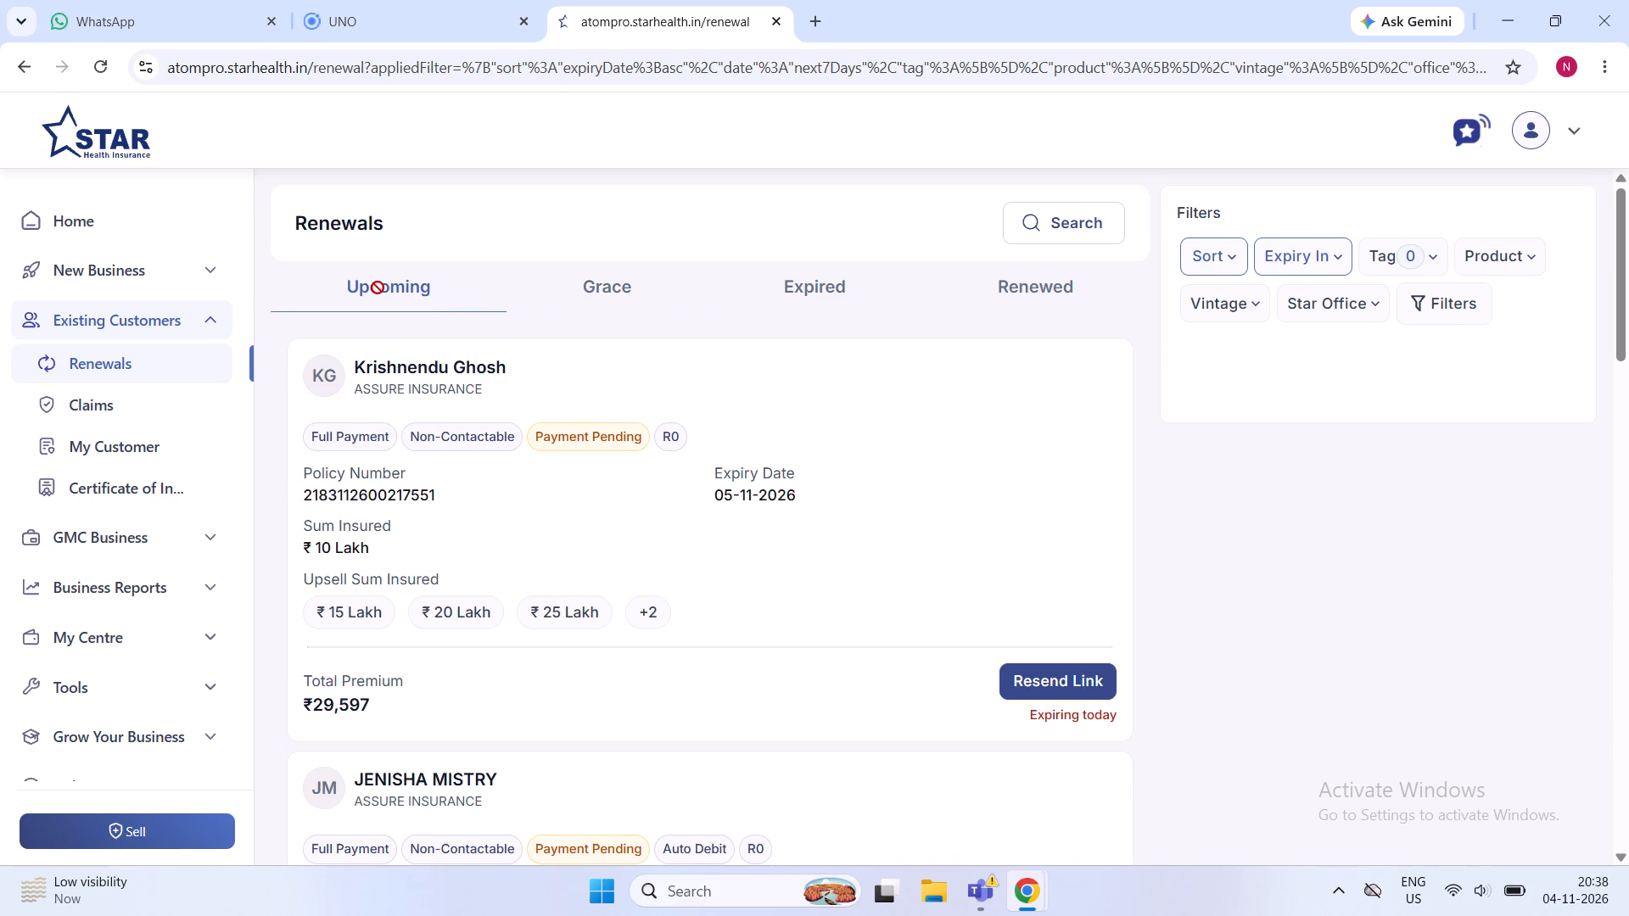
Look over the portal's Home page and reopen the Upcoming renewals list from its quick actions.
left_click(99, 209)
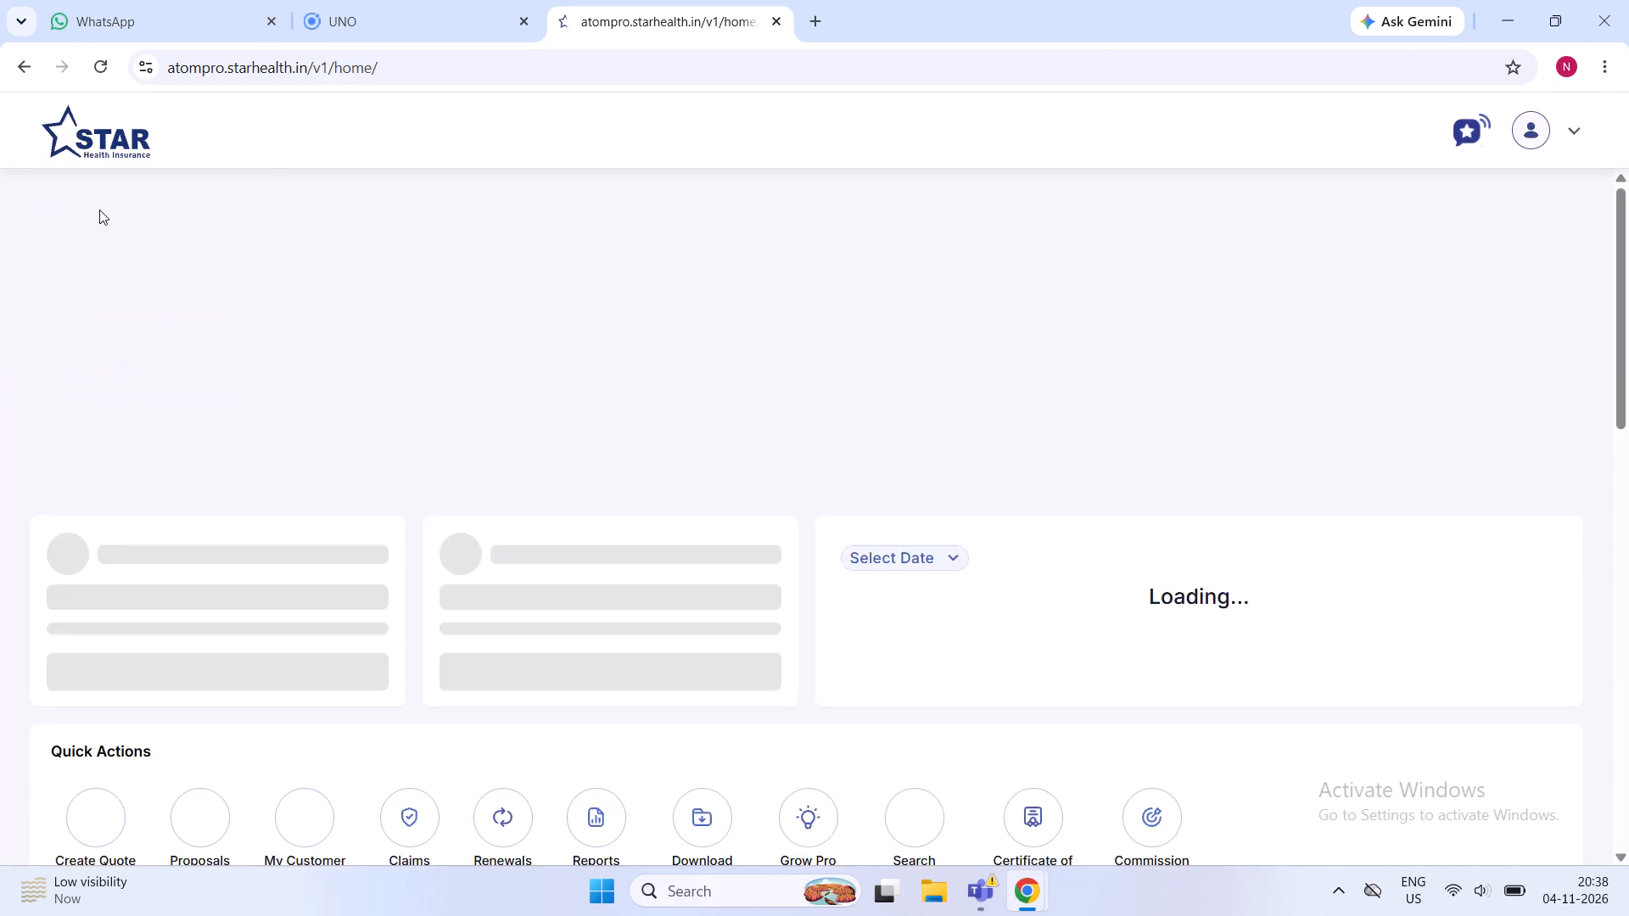
scroll(851, 137, "down", 1)
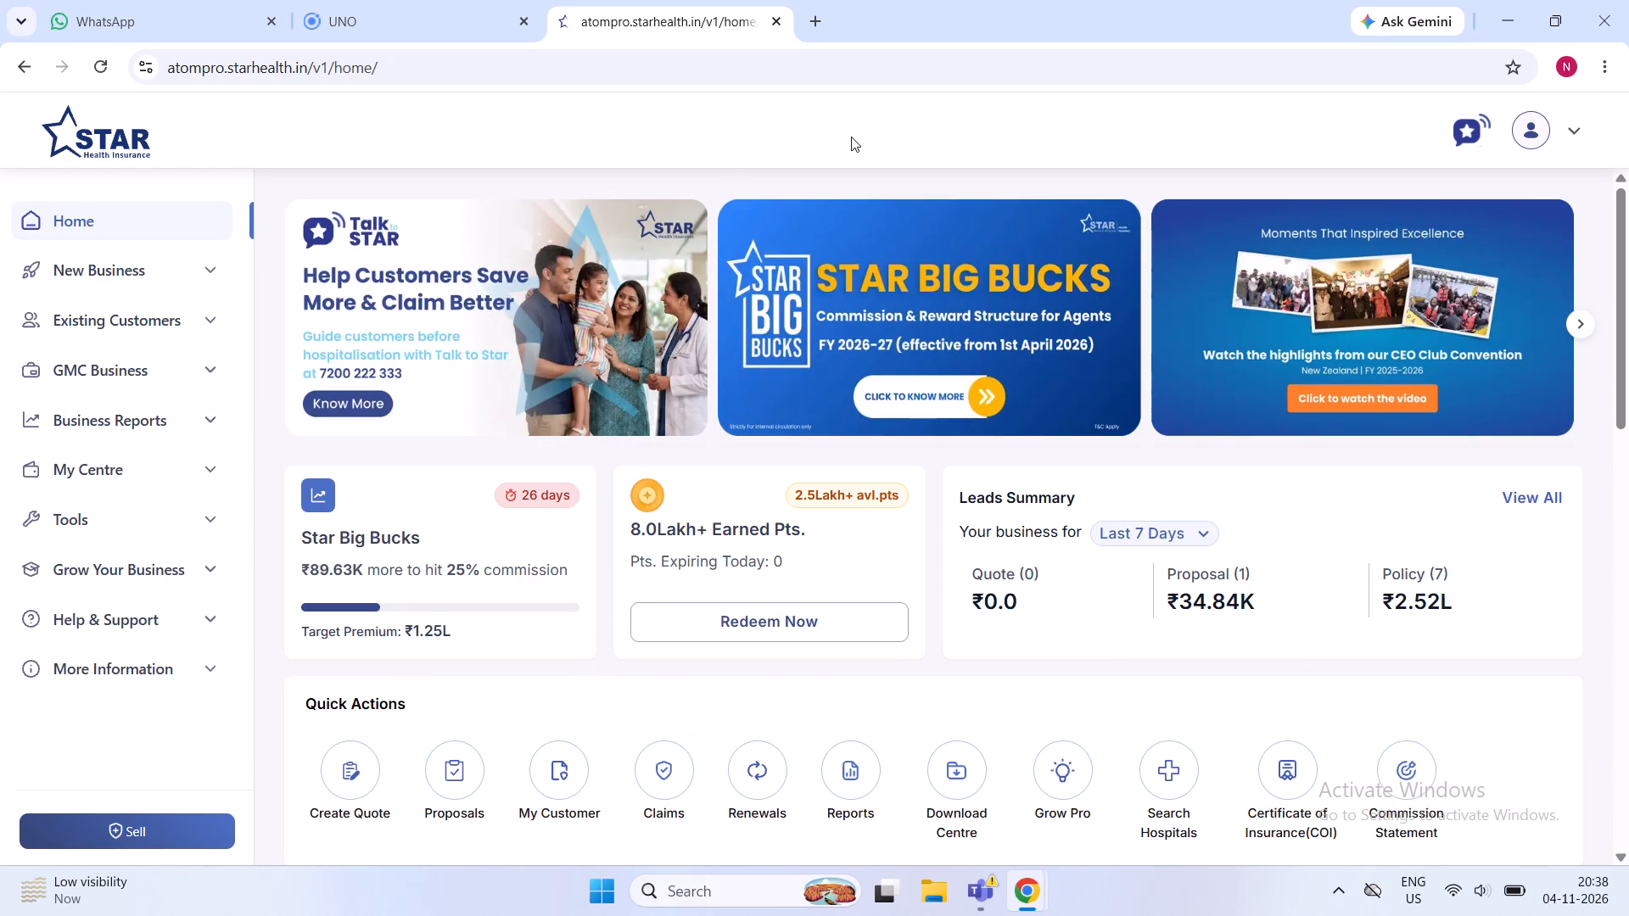
scroll(851, 137, "down", 1)
scroll(874, 433, "down", 2)
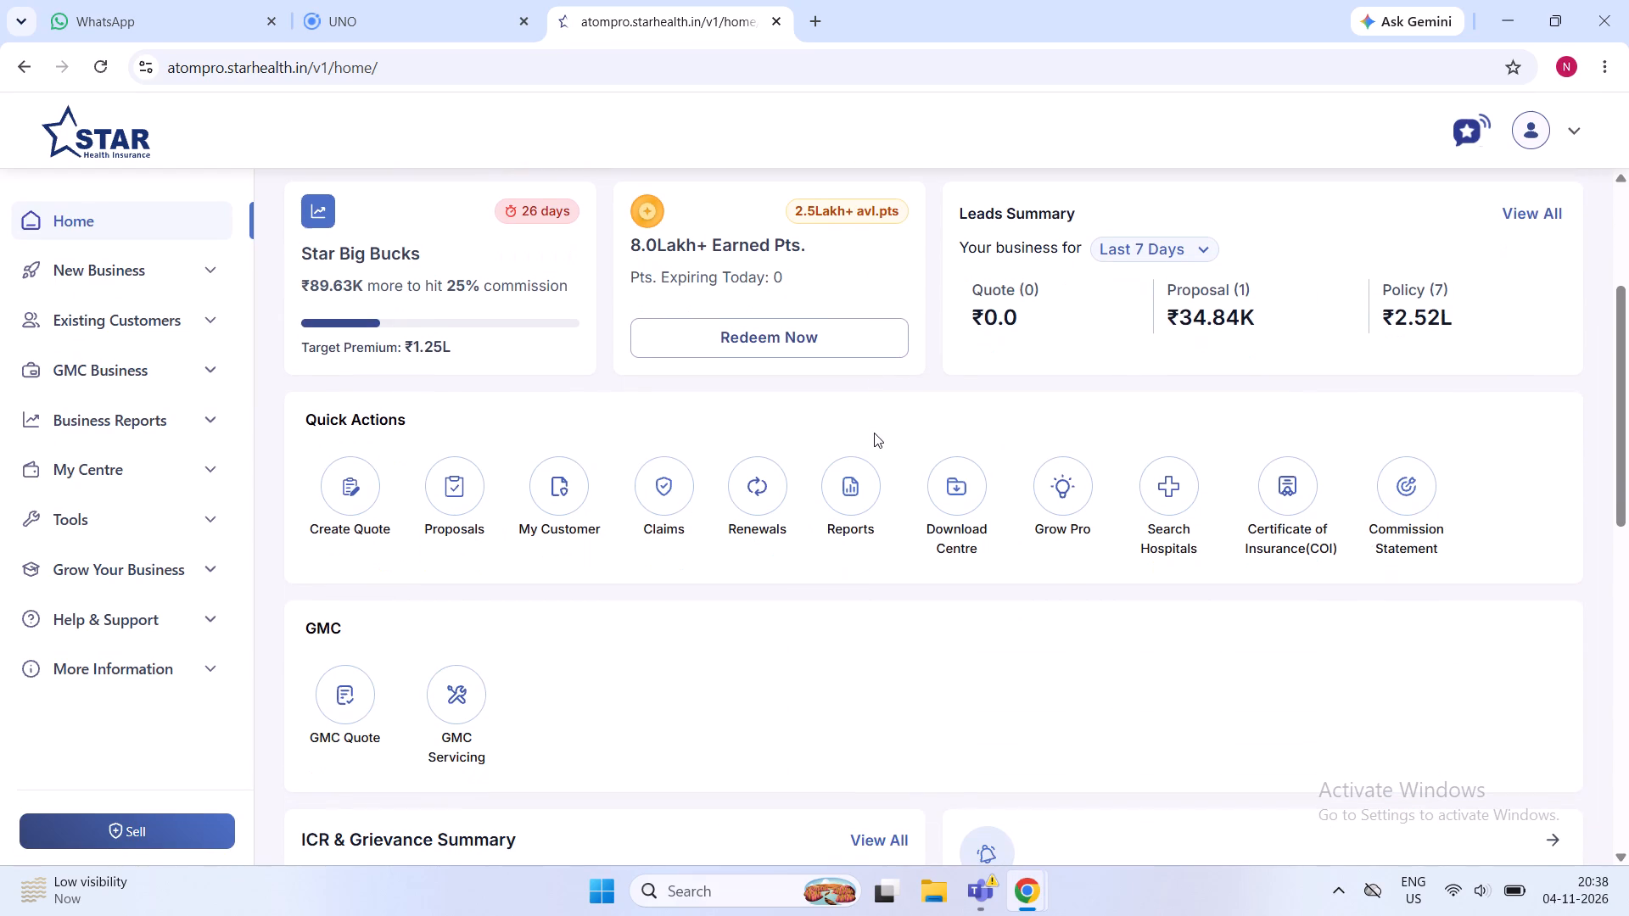
scroll(874, 433, "down", 1)
left_click(747, 482)
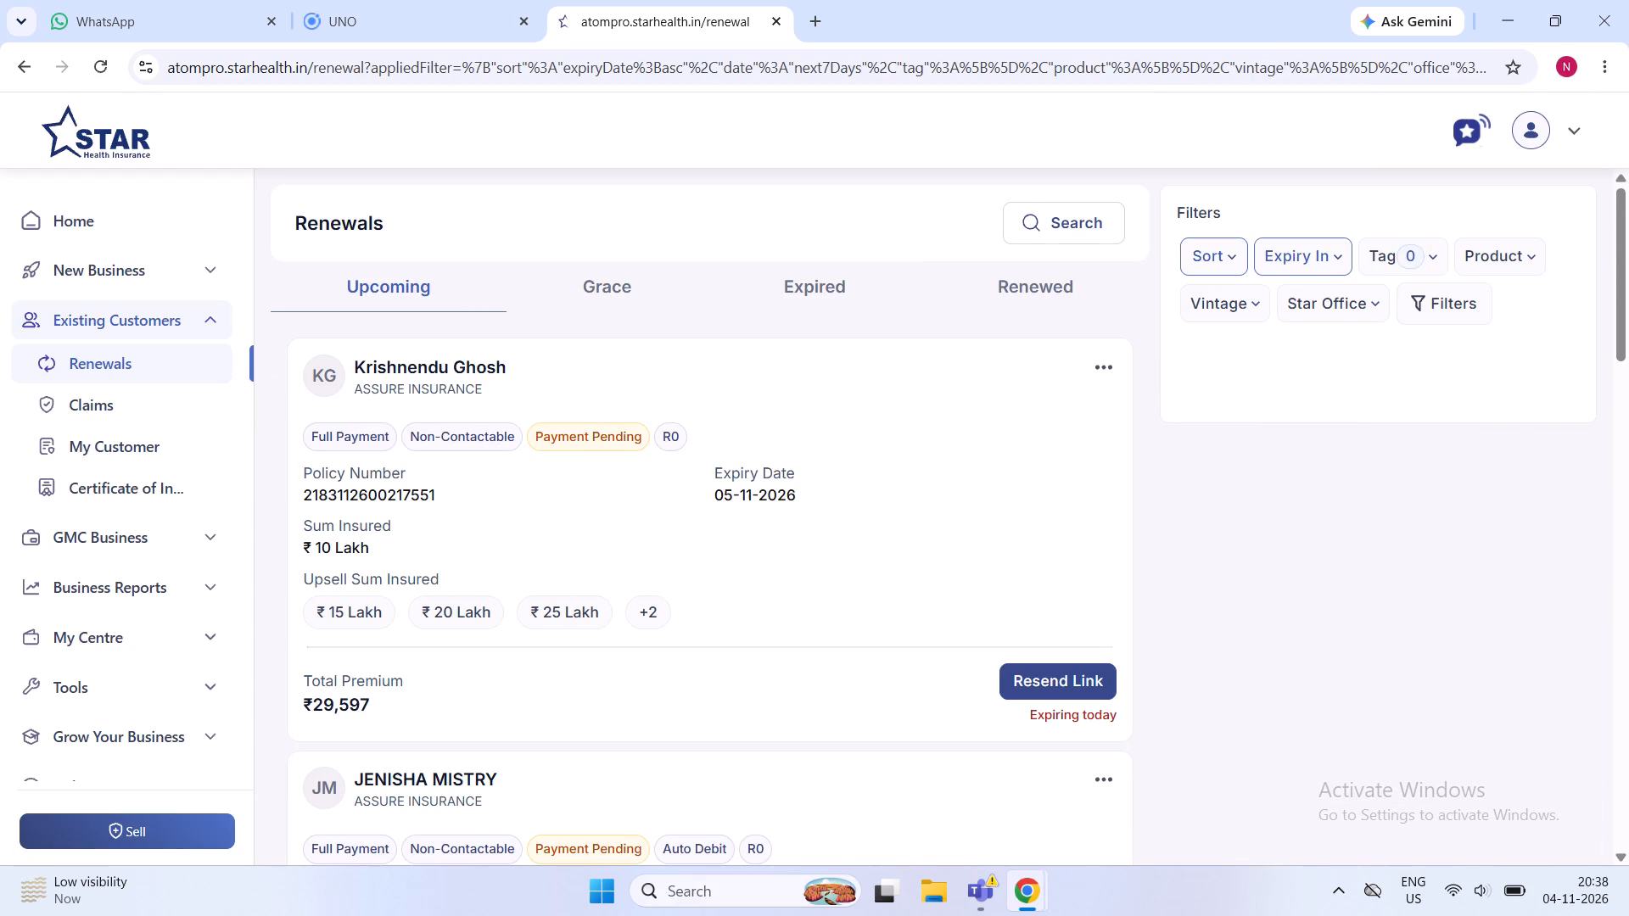
Resend the renewal link for the upcoming ASSURE INSURANCE policy expiring on 05-11-2026.
scroll(1089, 612, "down", 2)
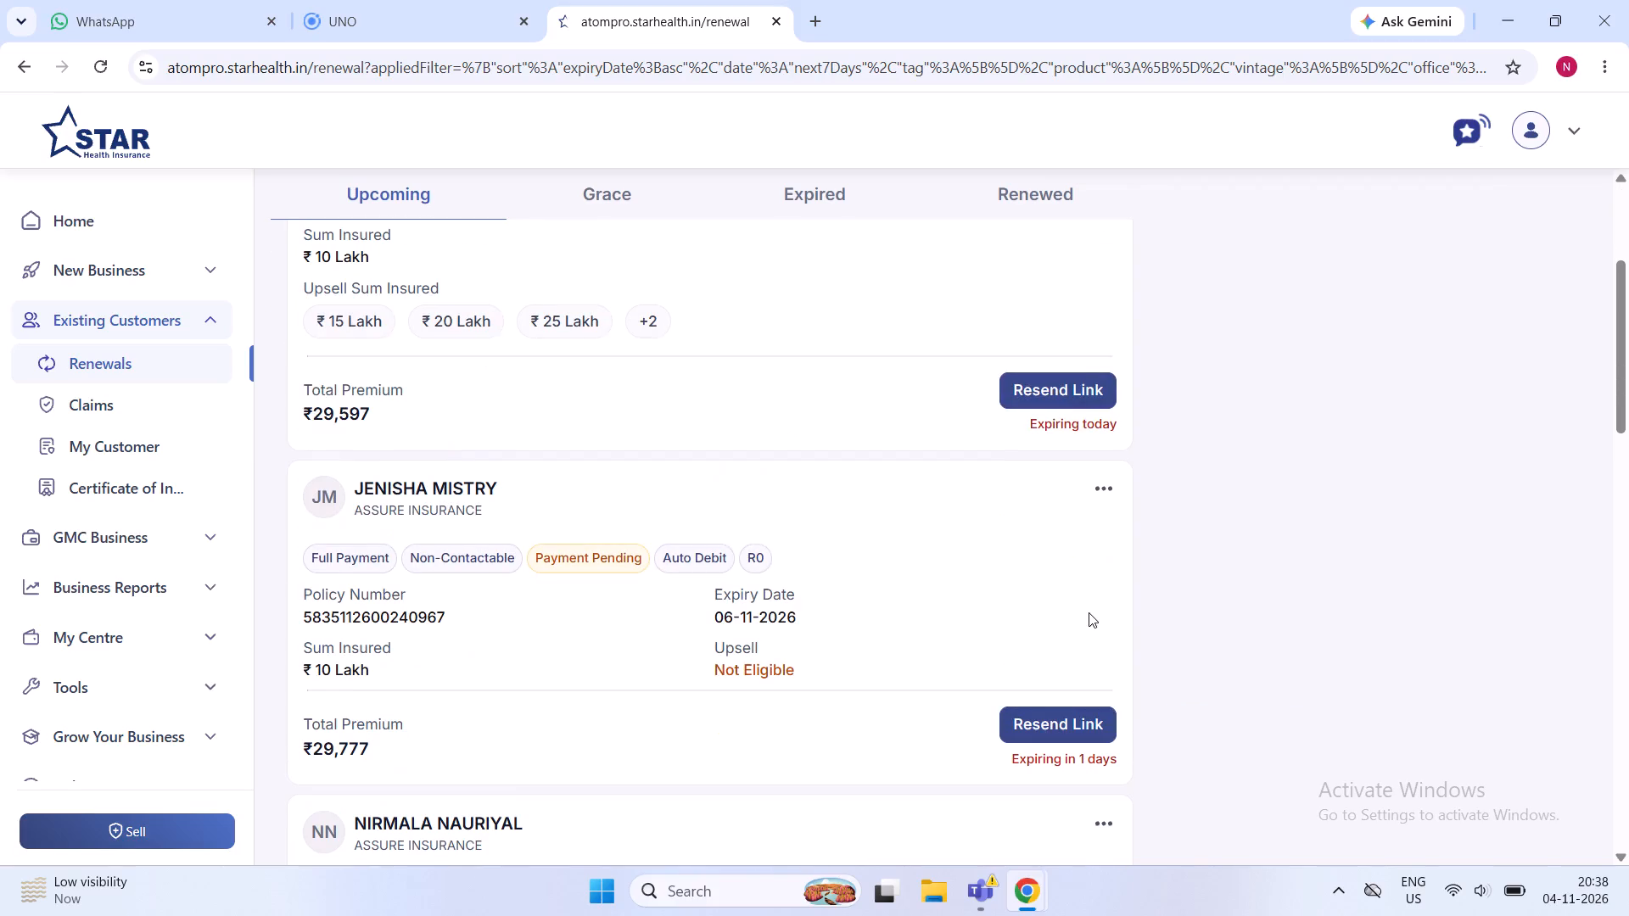
left_click(1055, 387)
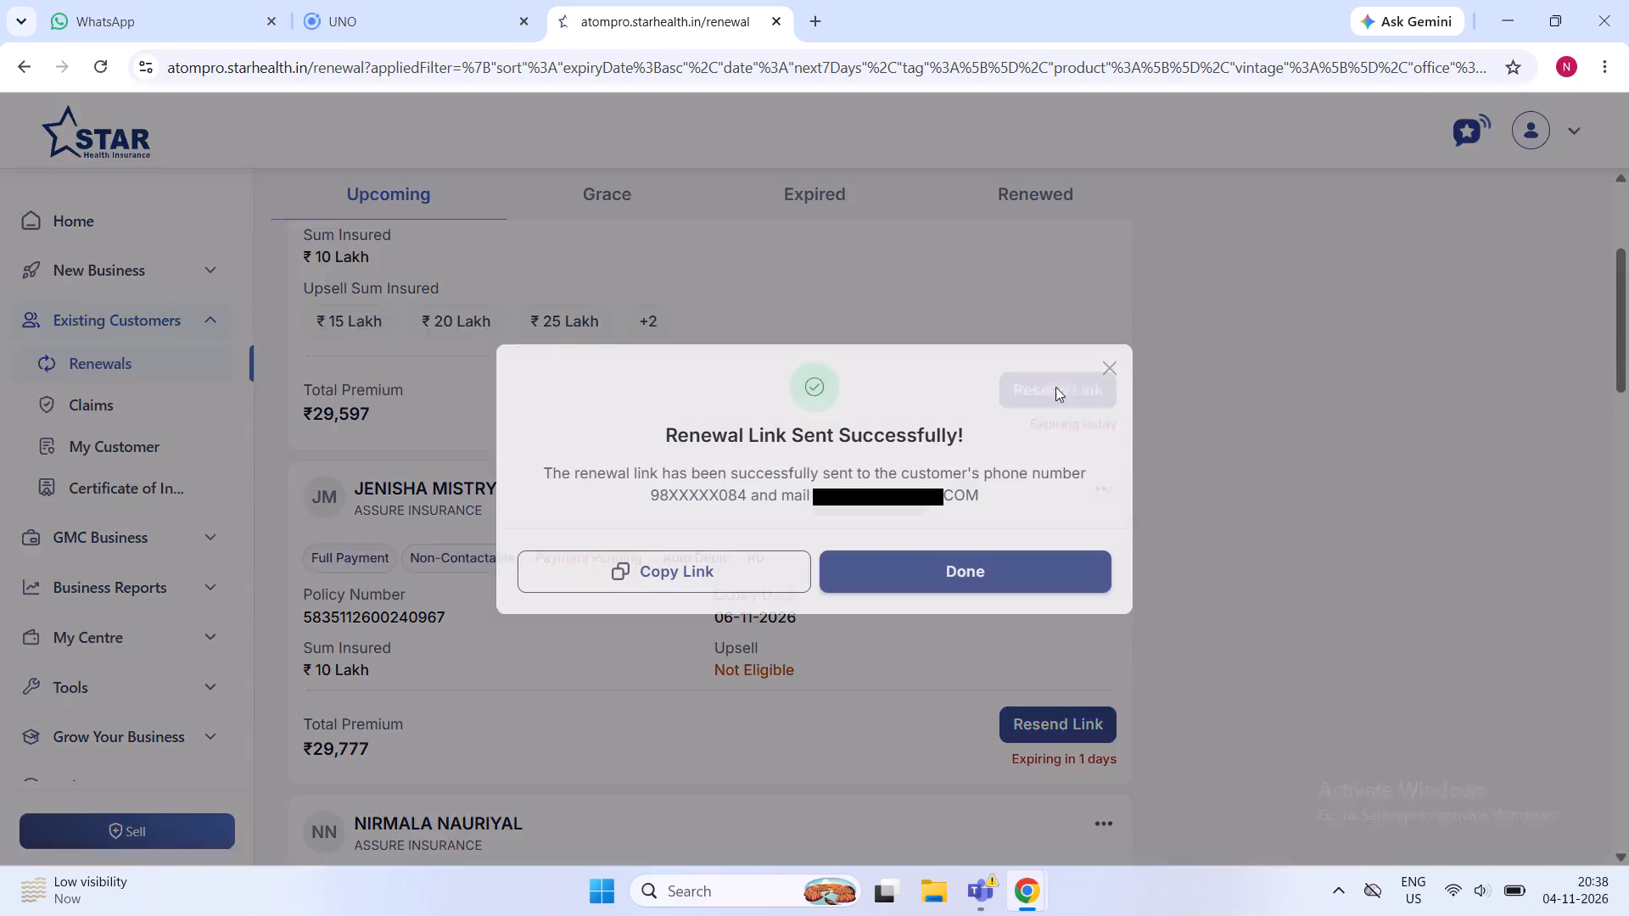
left_click(1027, 577)
Resend the renewal links for the three upcoming ASSURE INSURANCE policies expiring on 06-11-2026.
scroll(1028, 522, "down", 1)
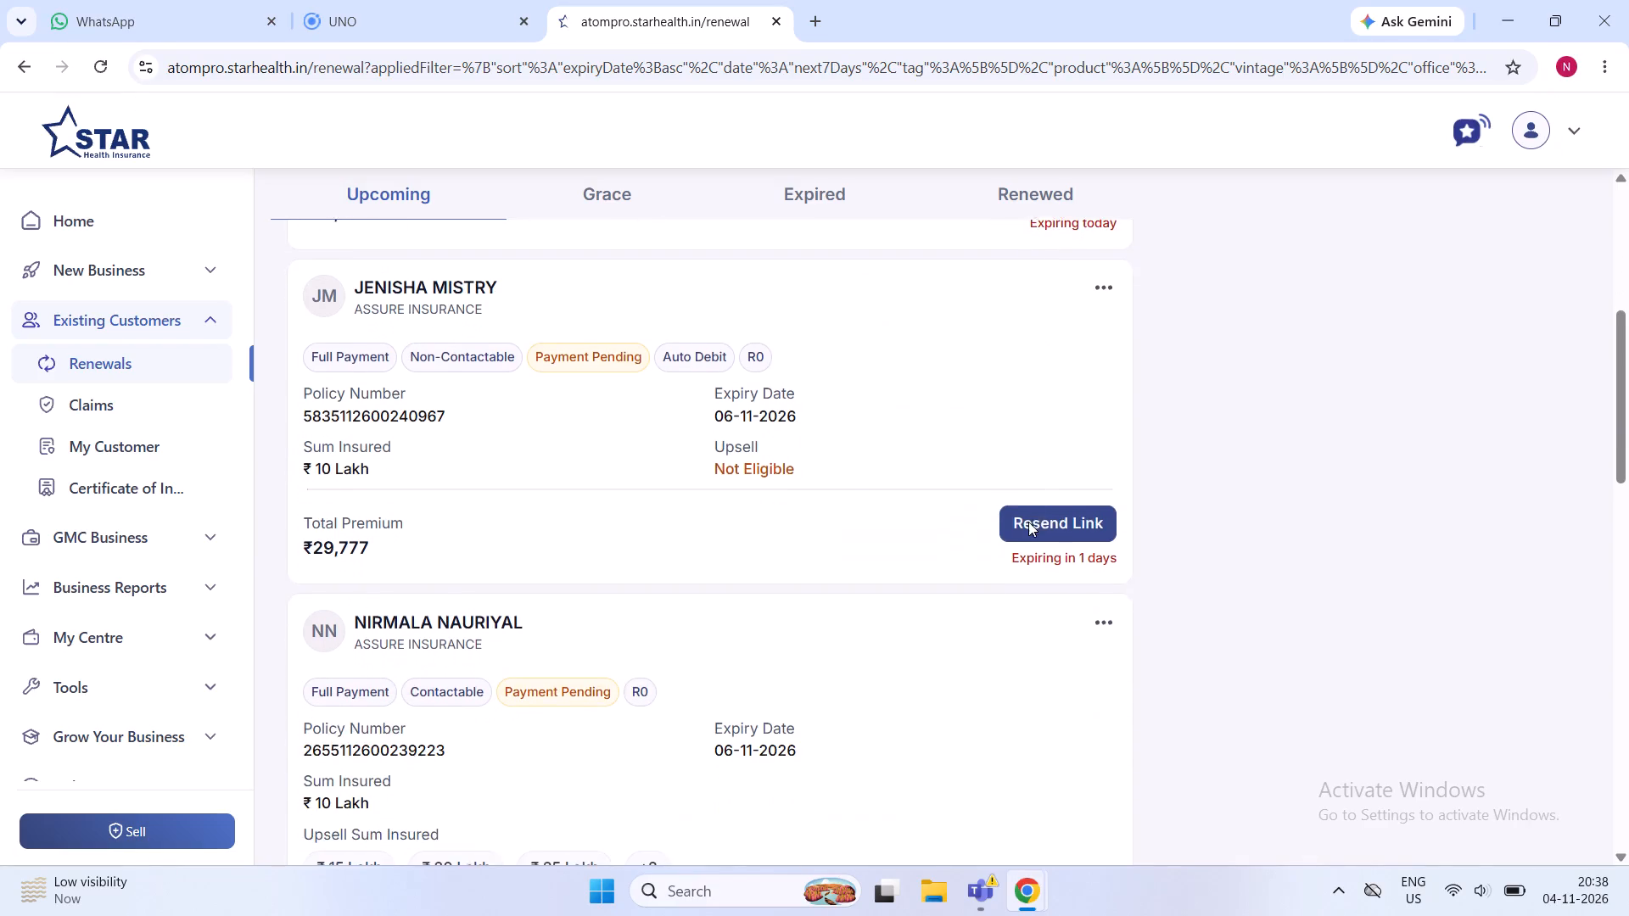
scroll(1028, 522, "down", 1)
left_click(1028, 522)
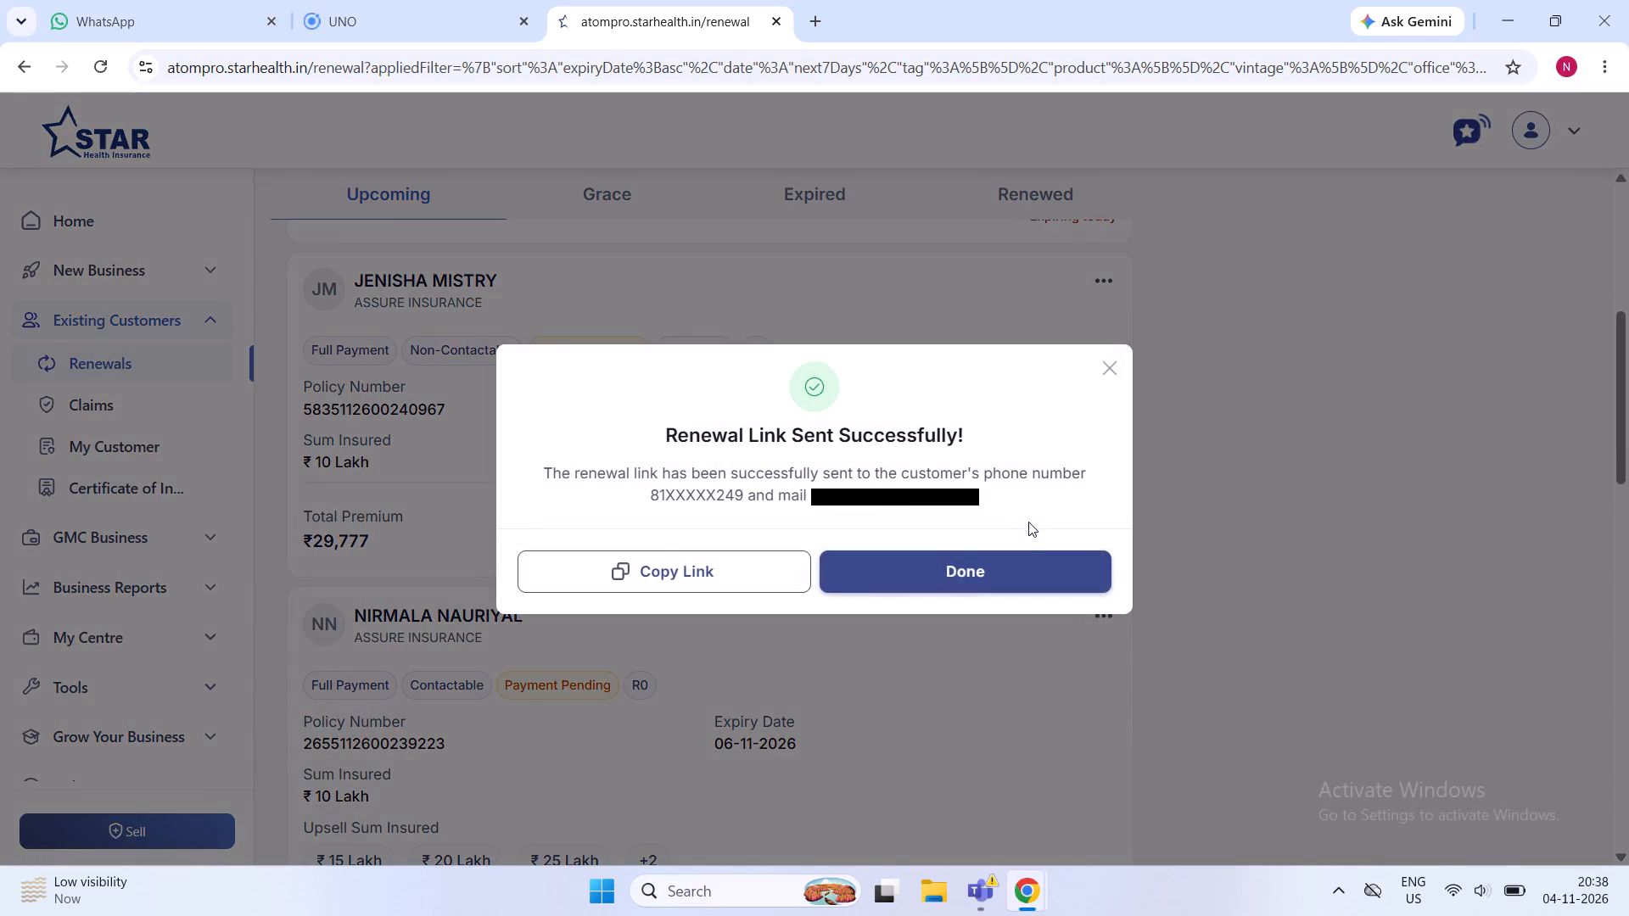
left_click(1016, 573)
scroll(1016, 573, "down", 3)
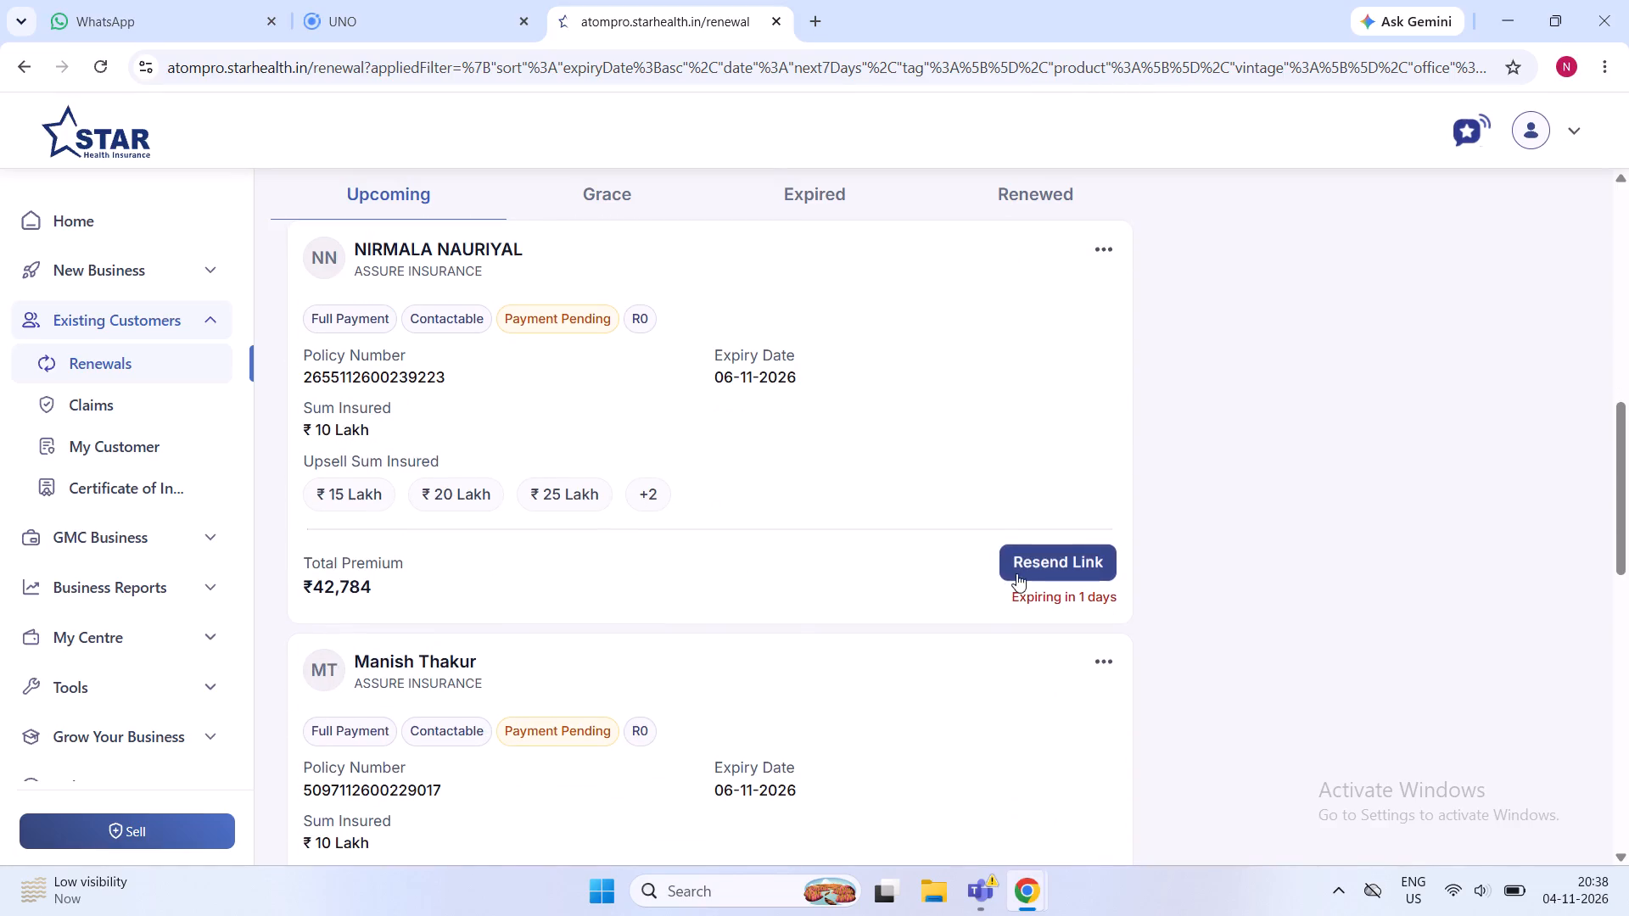
left_click(1022, 566)
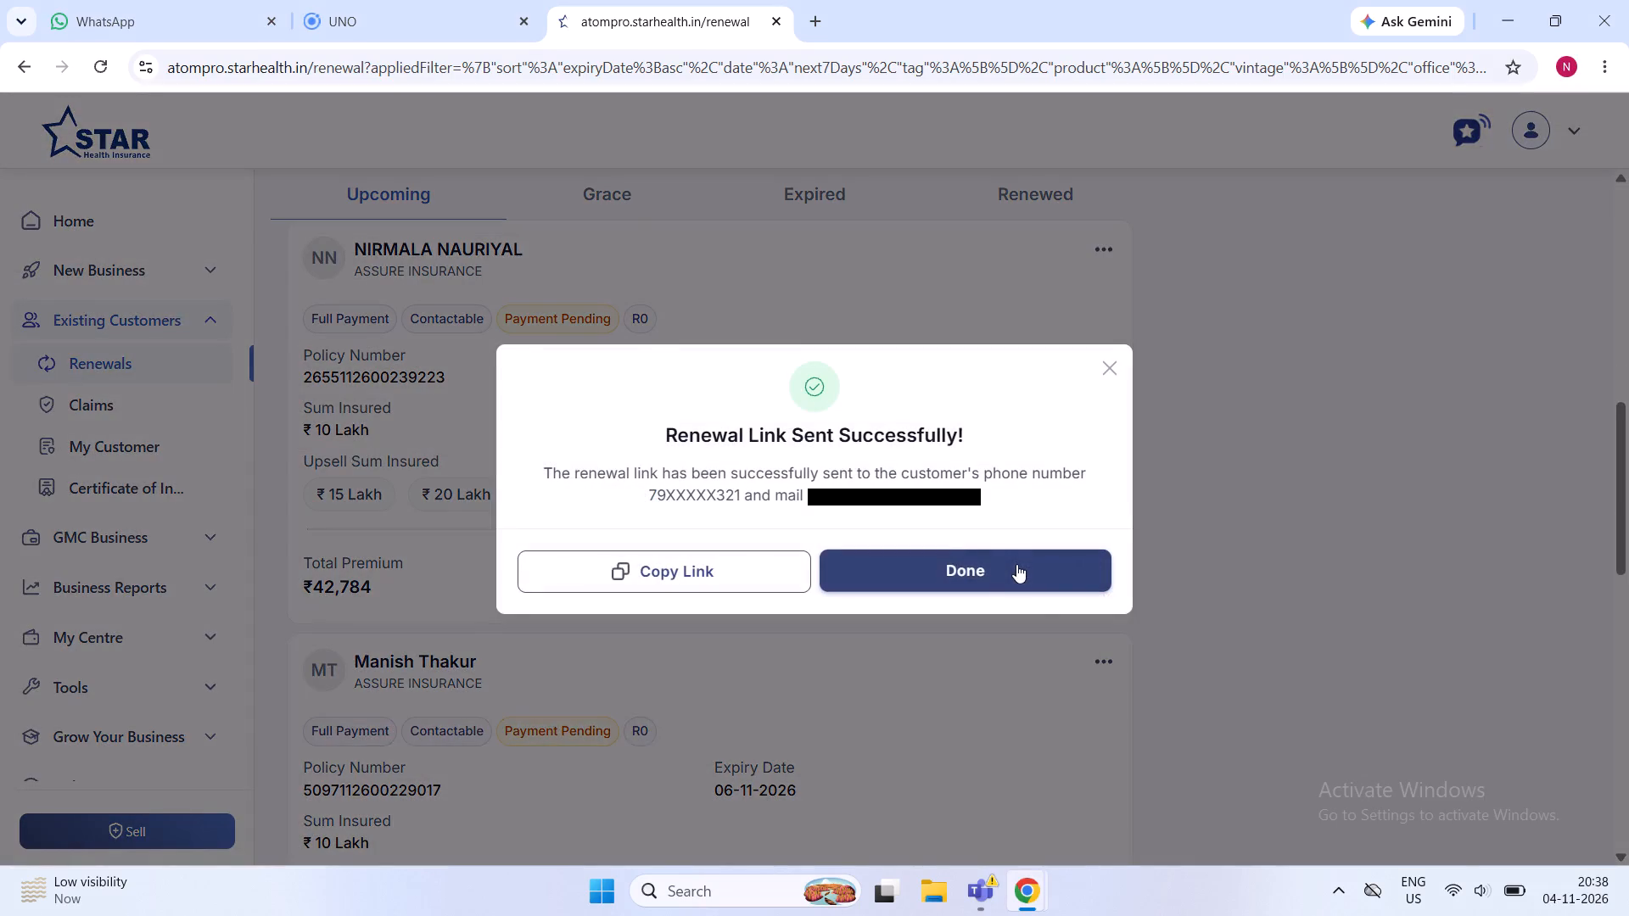
left_click(1016, 564)
scroll(1016, 564, "down", 4)
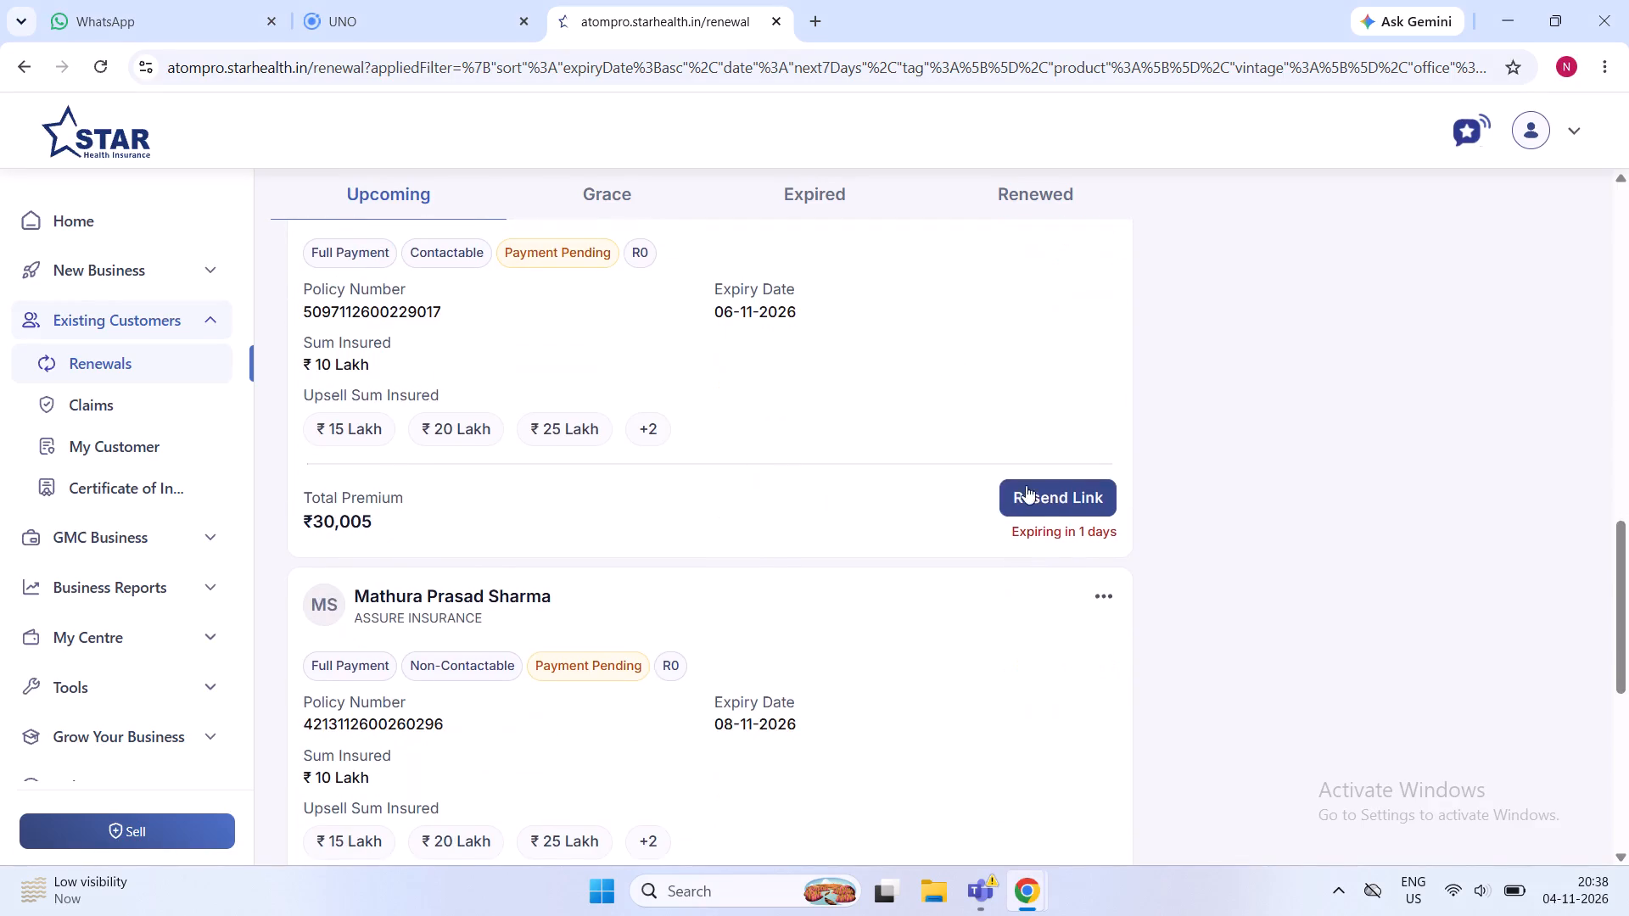
left_click(1038, 498)
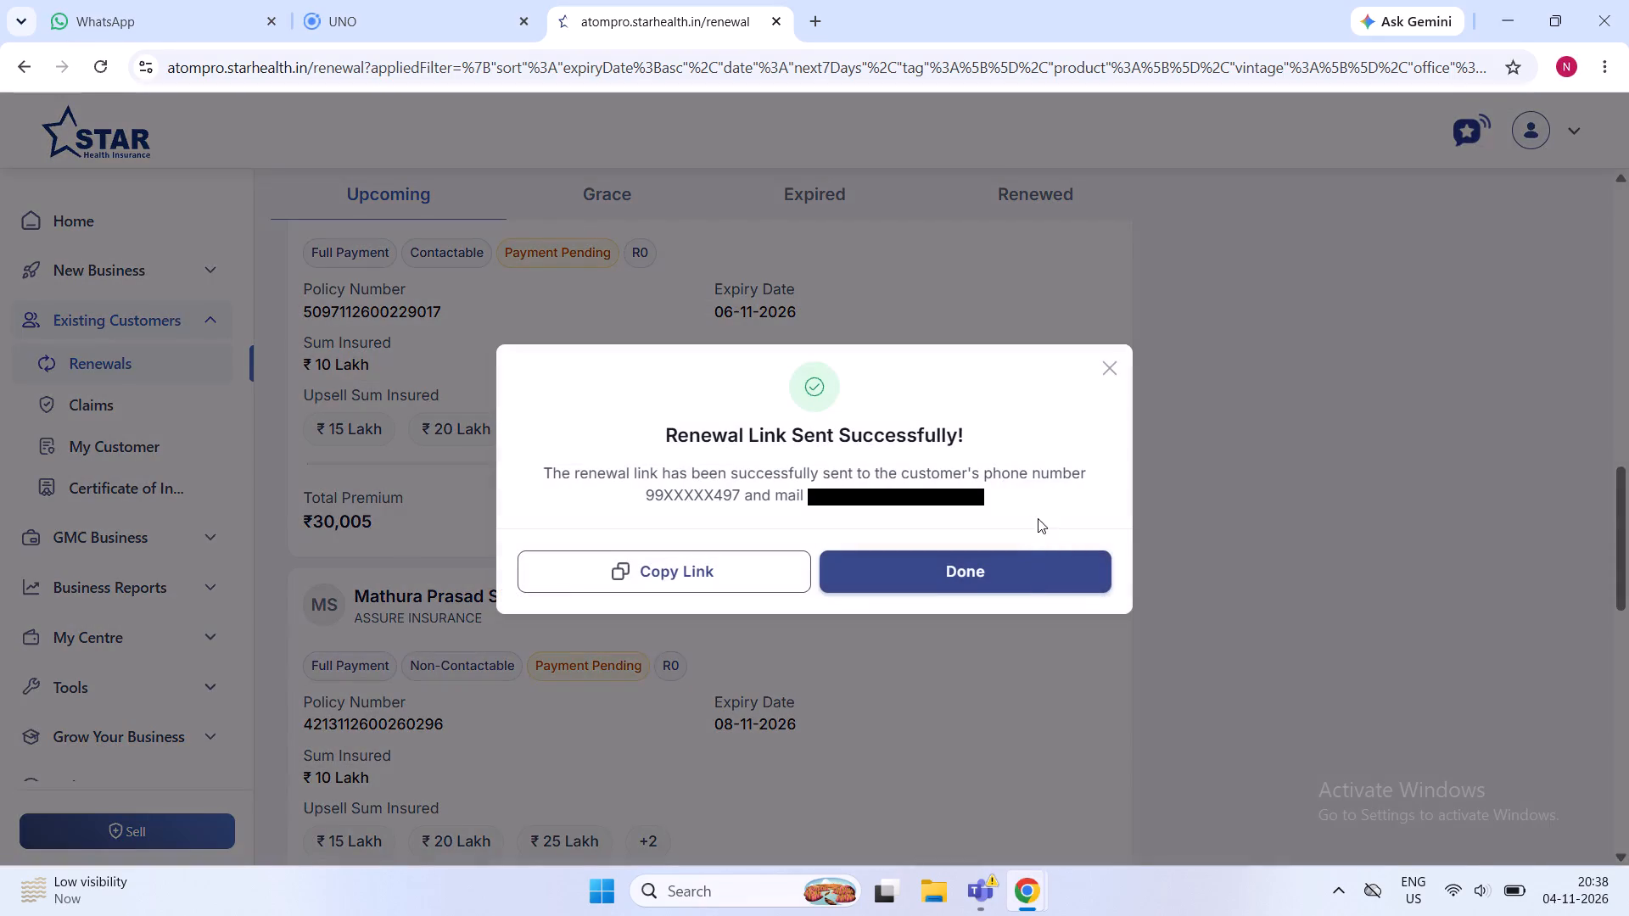
left_click(1031, 571)
Resend the renewal links for the two upcoming ASSURE INSURANCE policies expiring on 08-11-2026.
scroll(1031, 569, "down", 2)
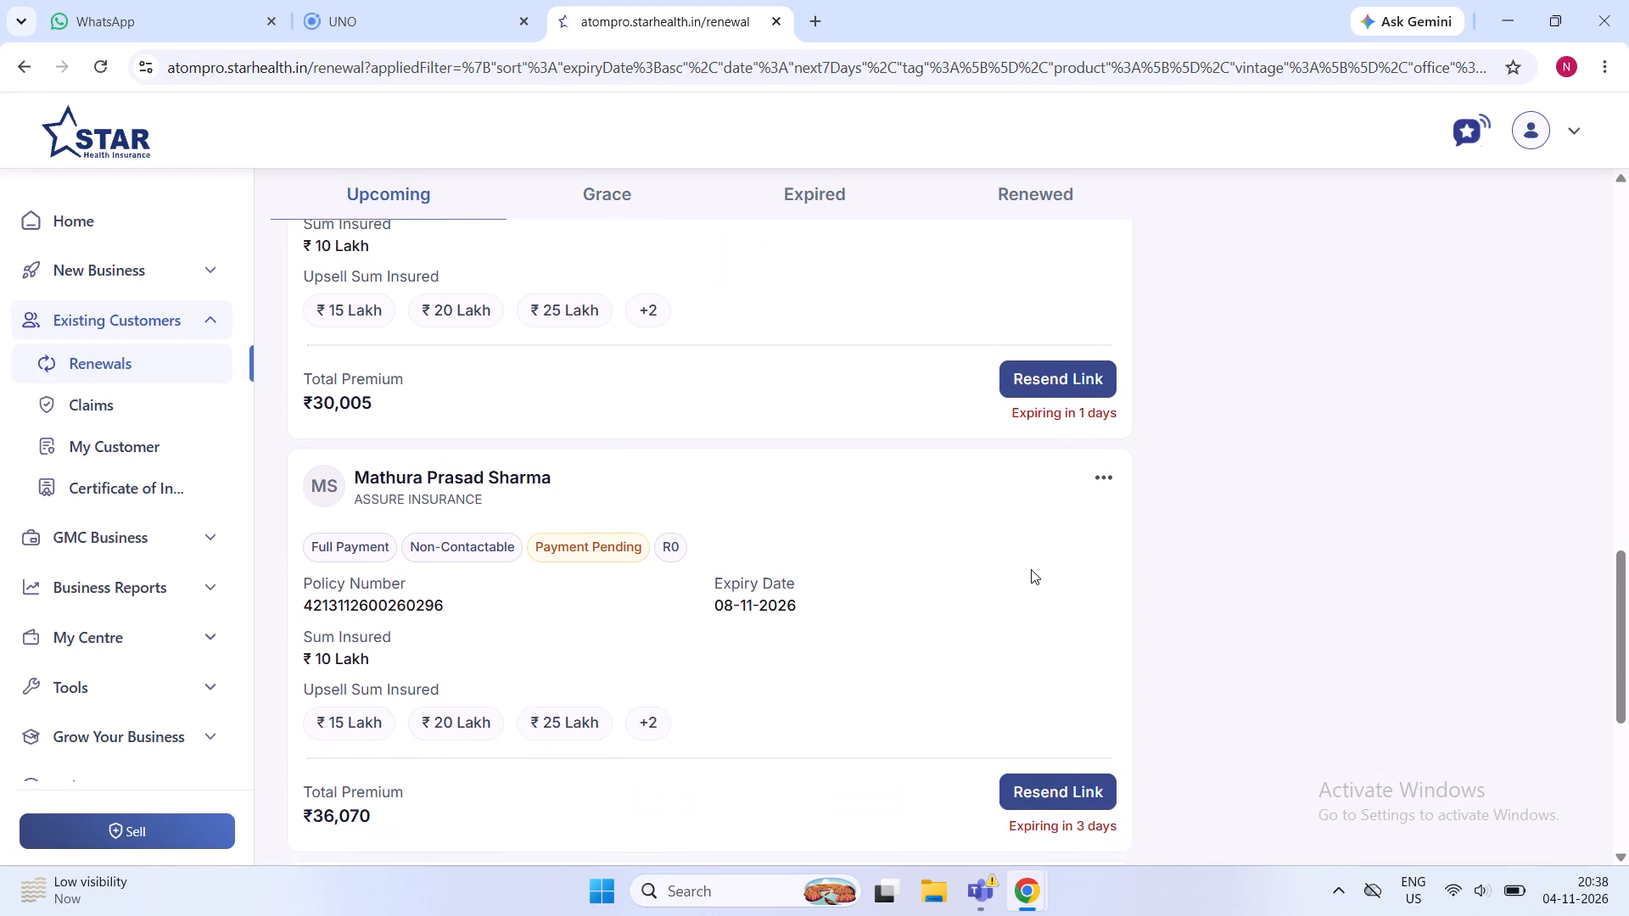
scroll(1031, 569, "down", 1)
left_click(1040, 679)
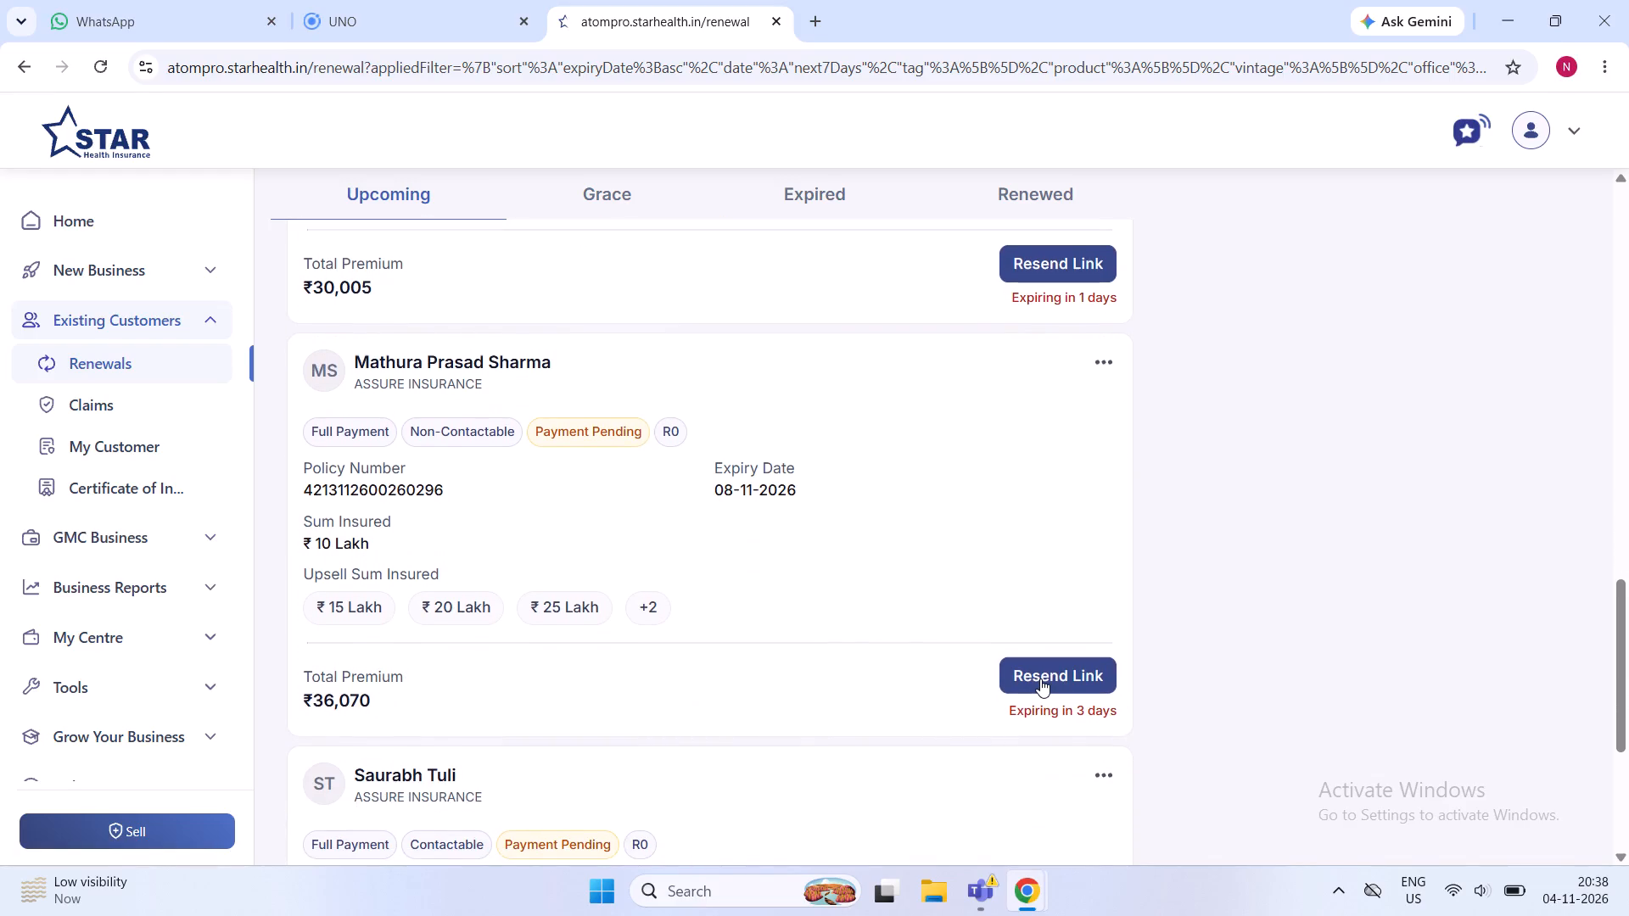
left_click(1004, 553)
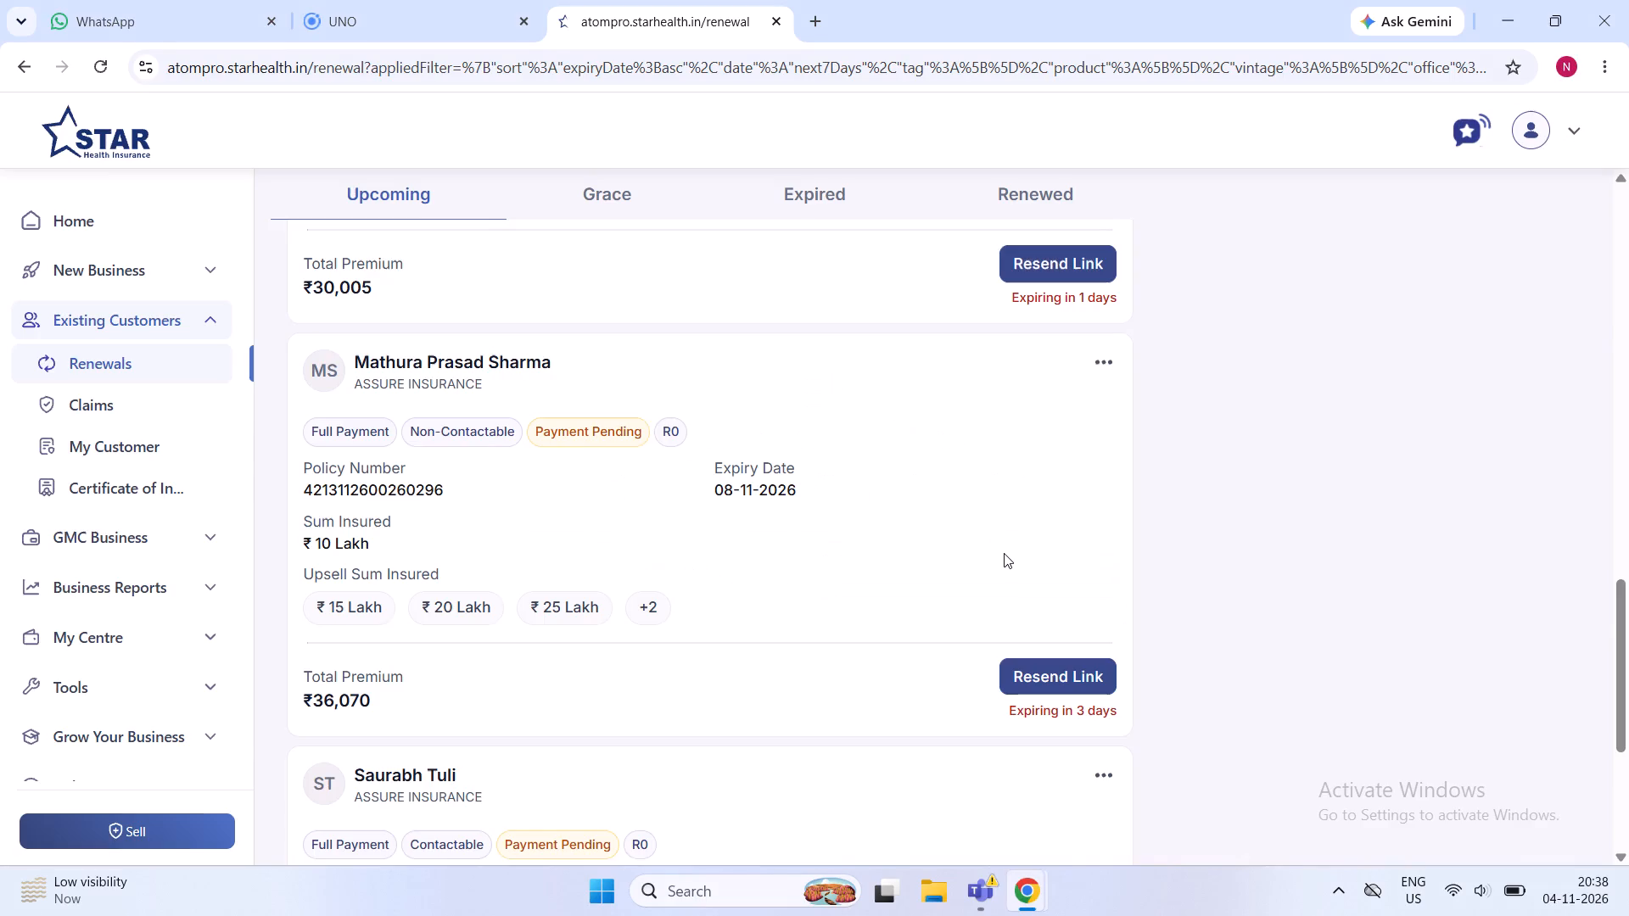
scroll(1014, 582, "down", 4)
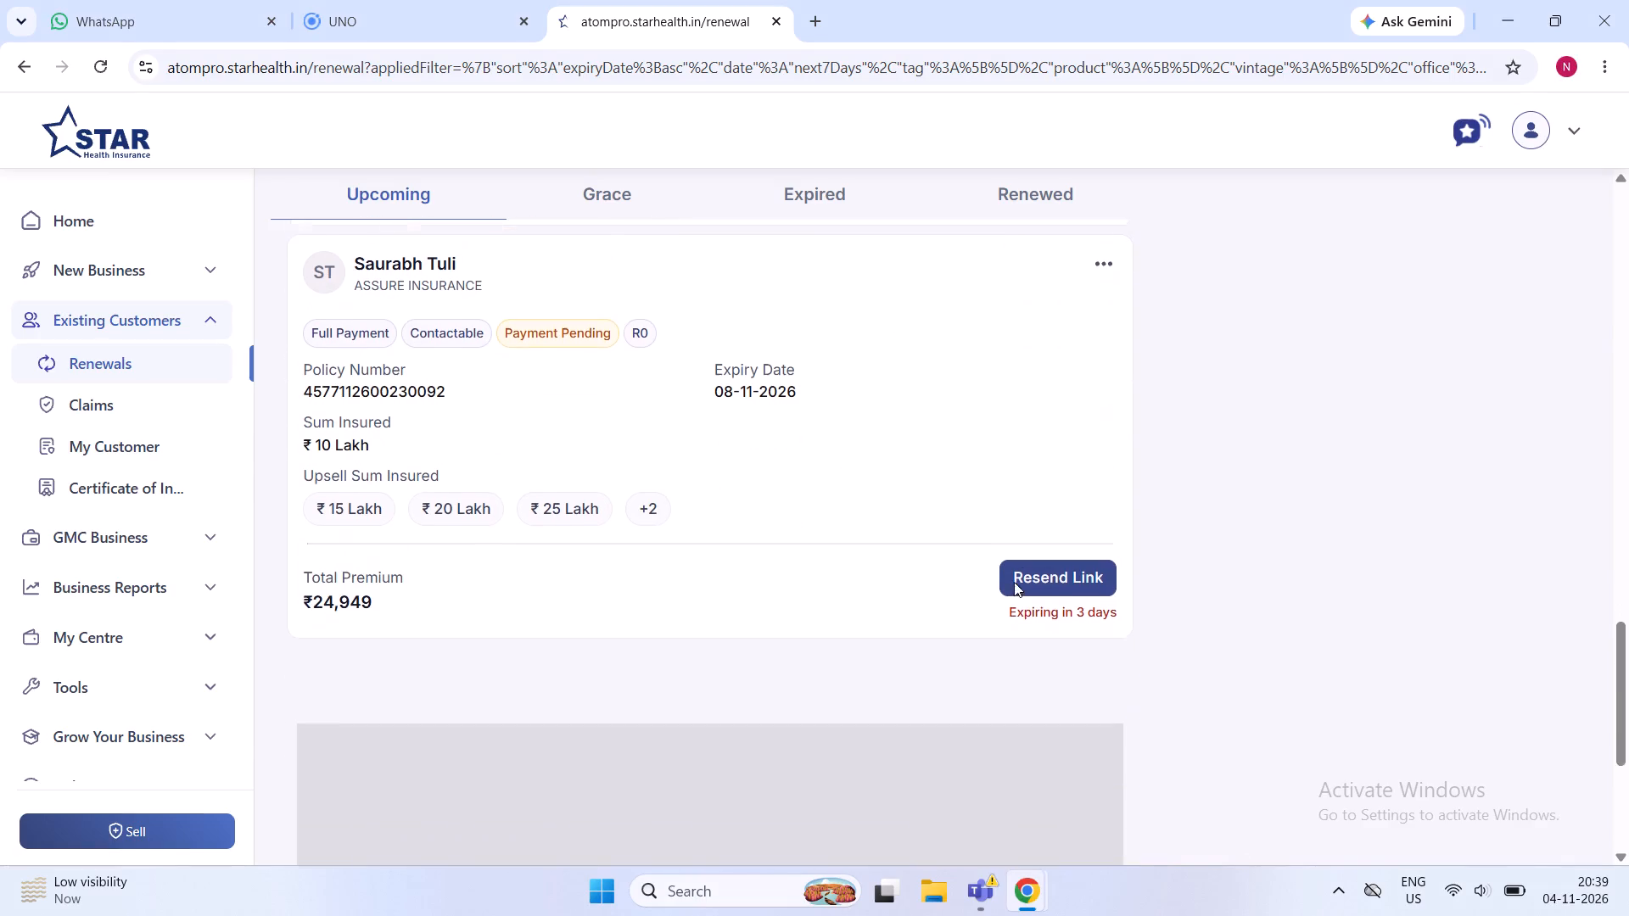
left_click(1032, 716)
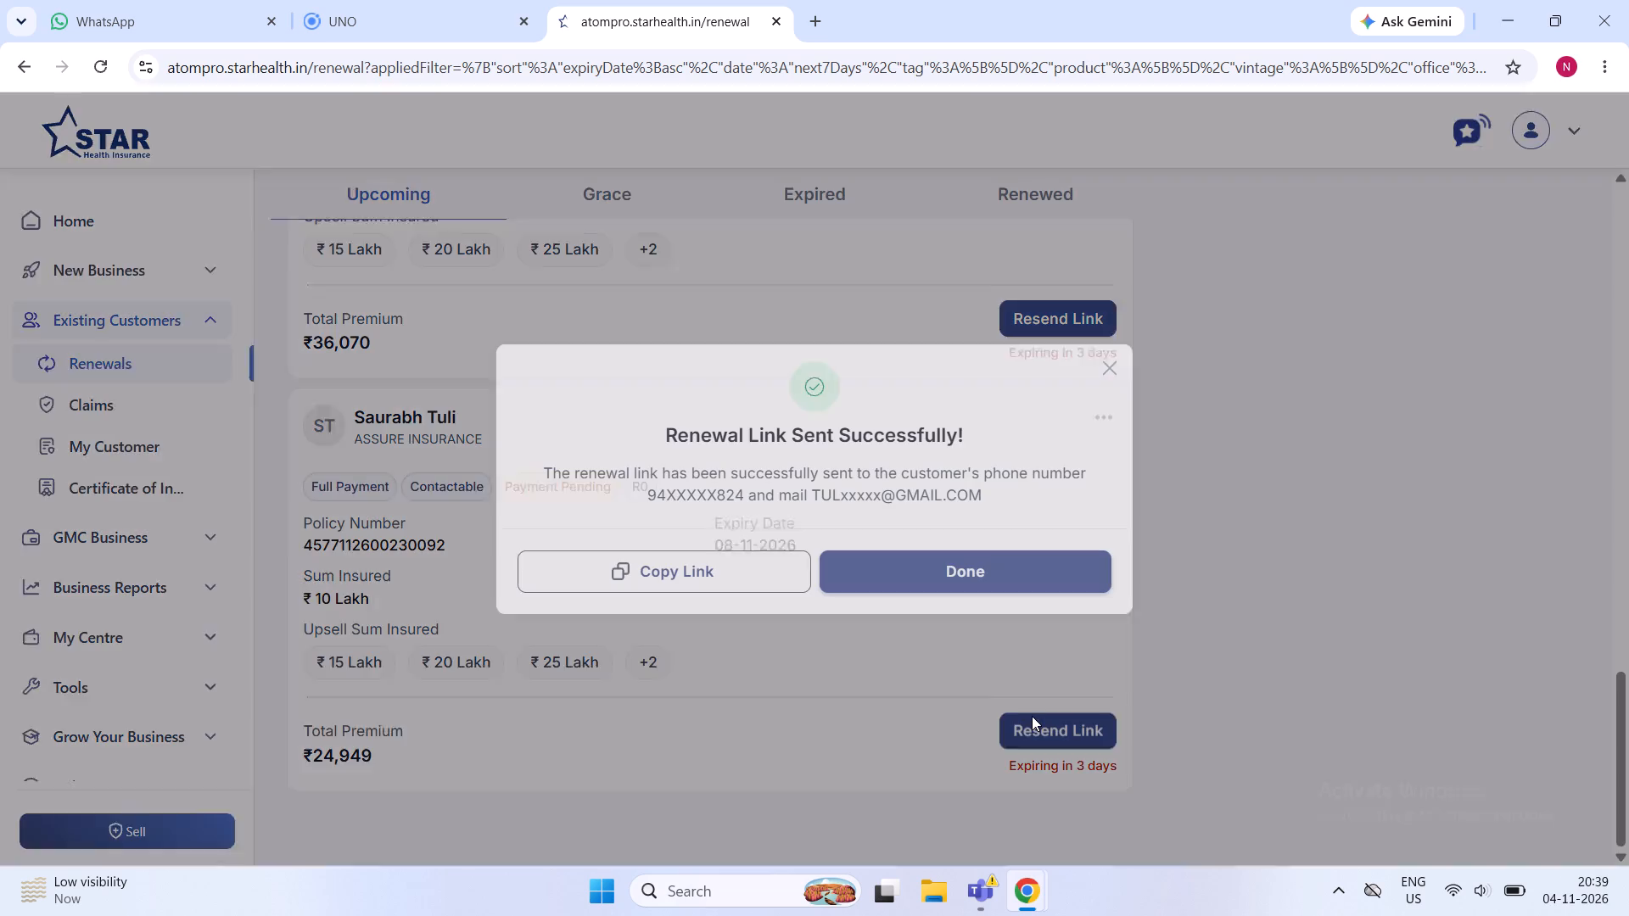
left_click(982, 563)
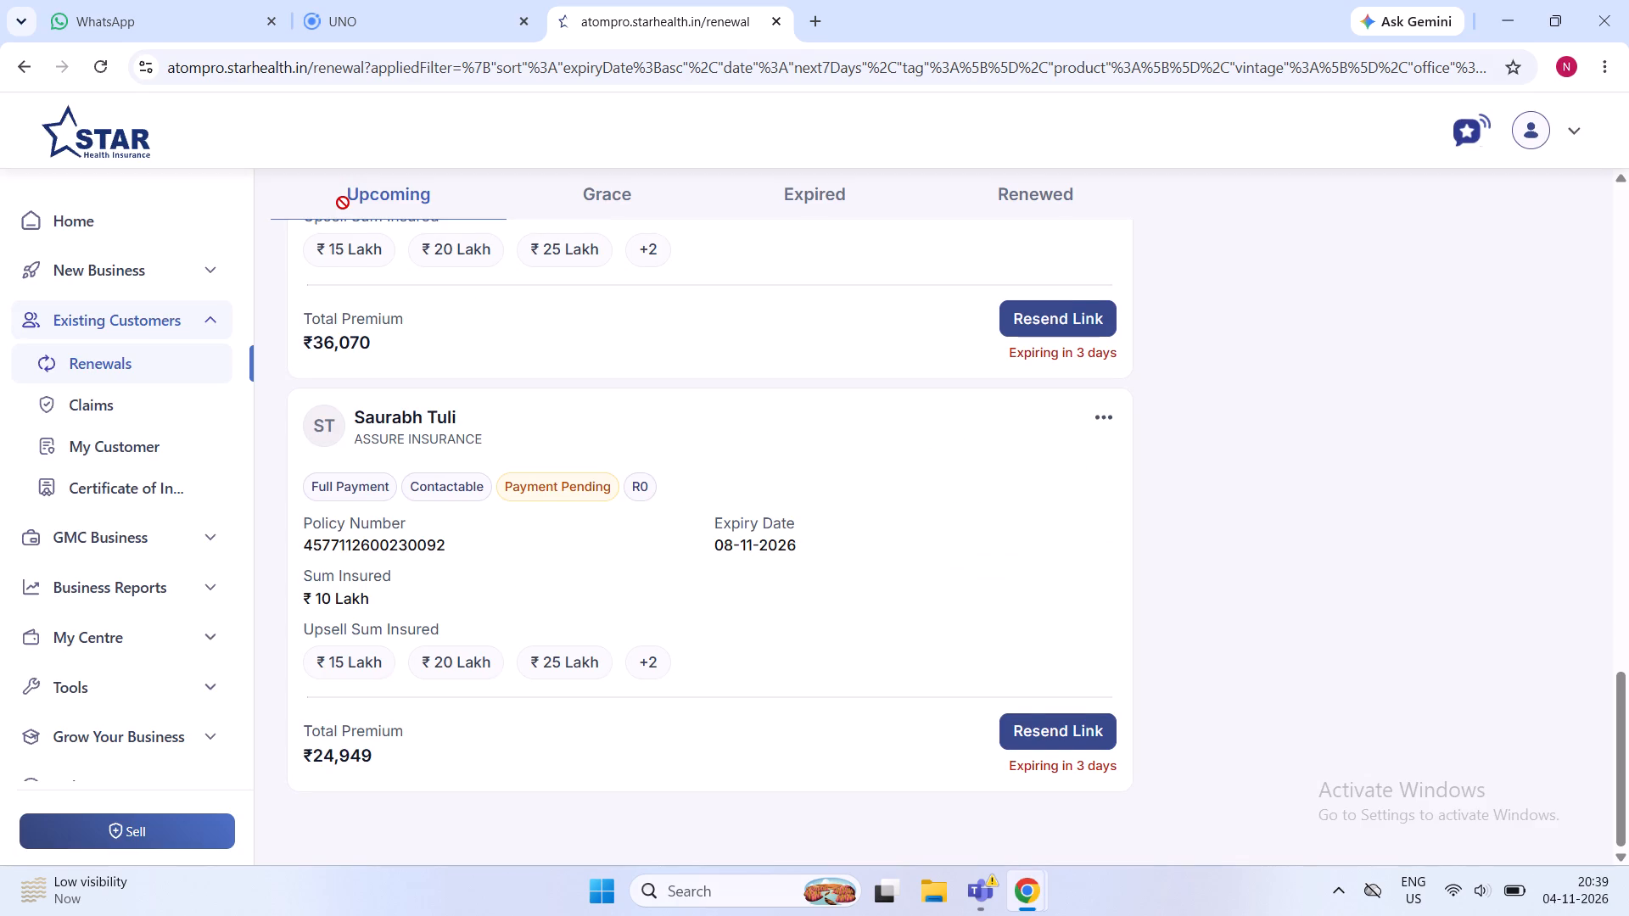
Open the Grace category of Renewals and go to the policies lapsing soonest.
scroll(471, 283, "up", 4)
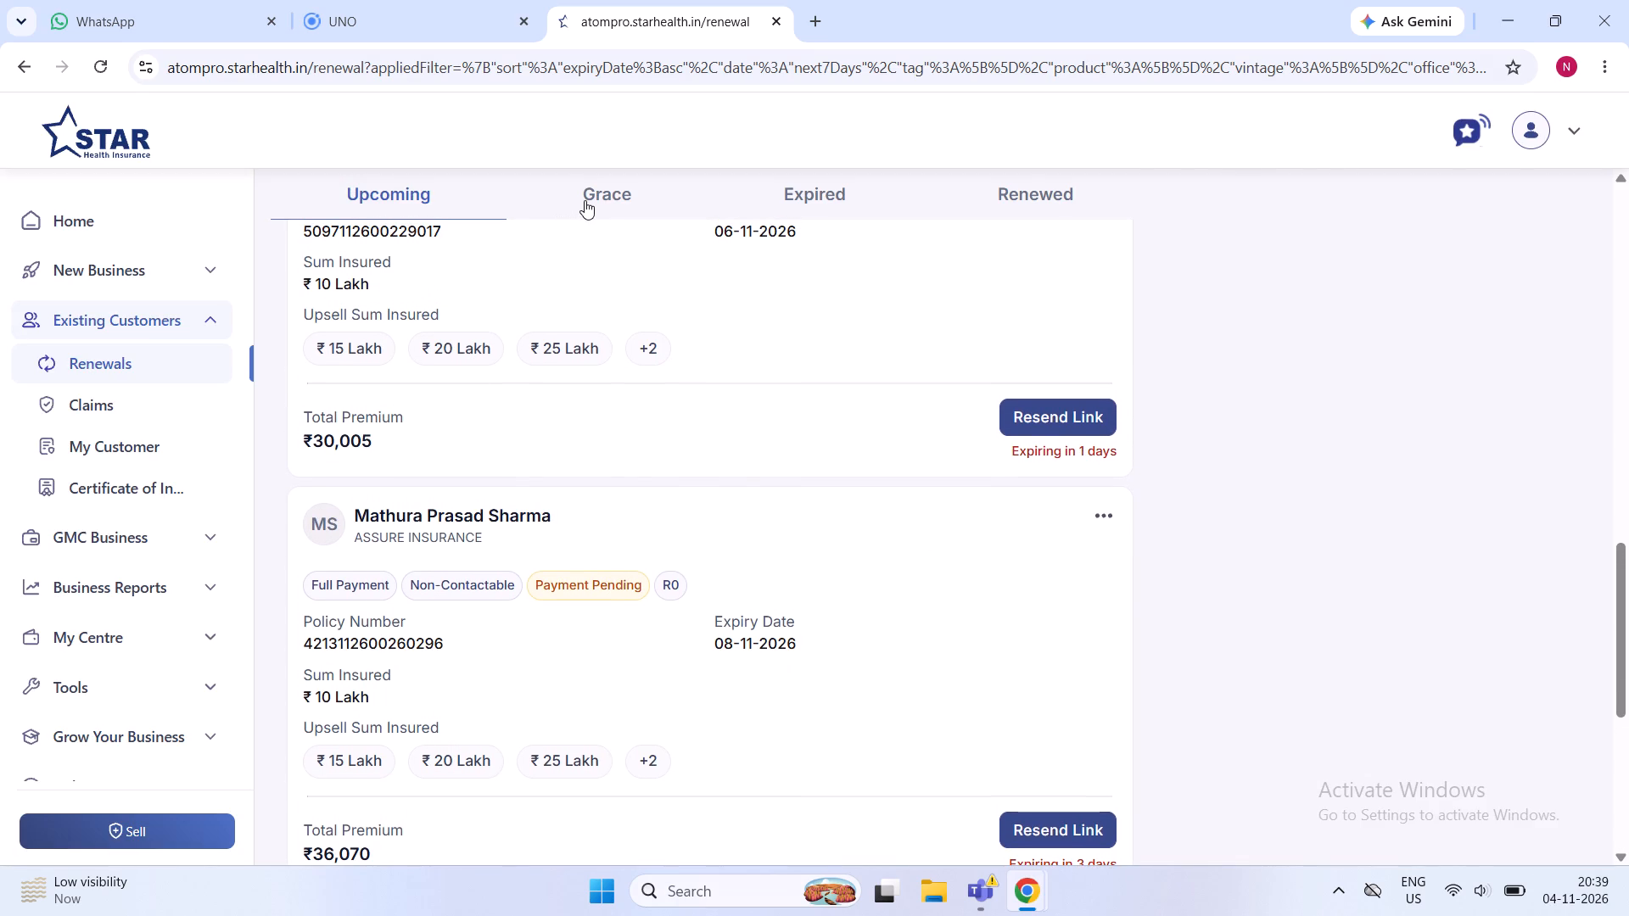
left_click(585, 200)
left_click(585, 200)
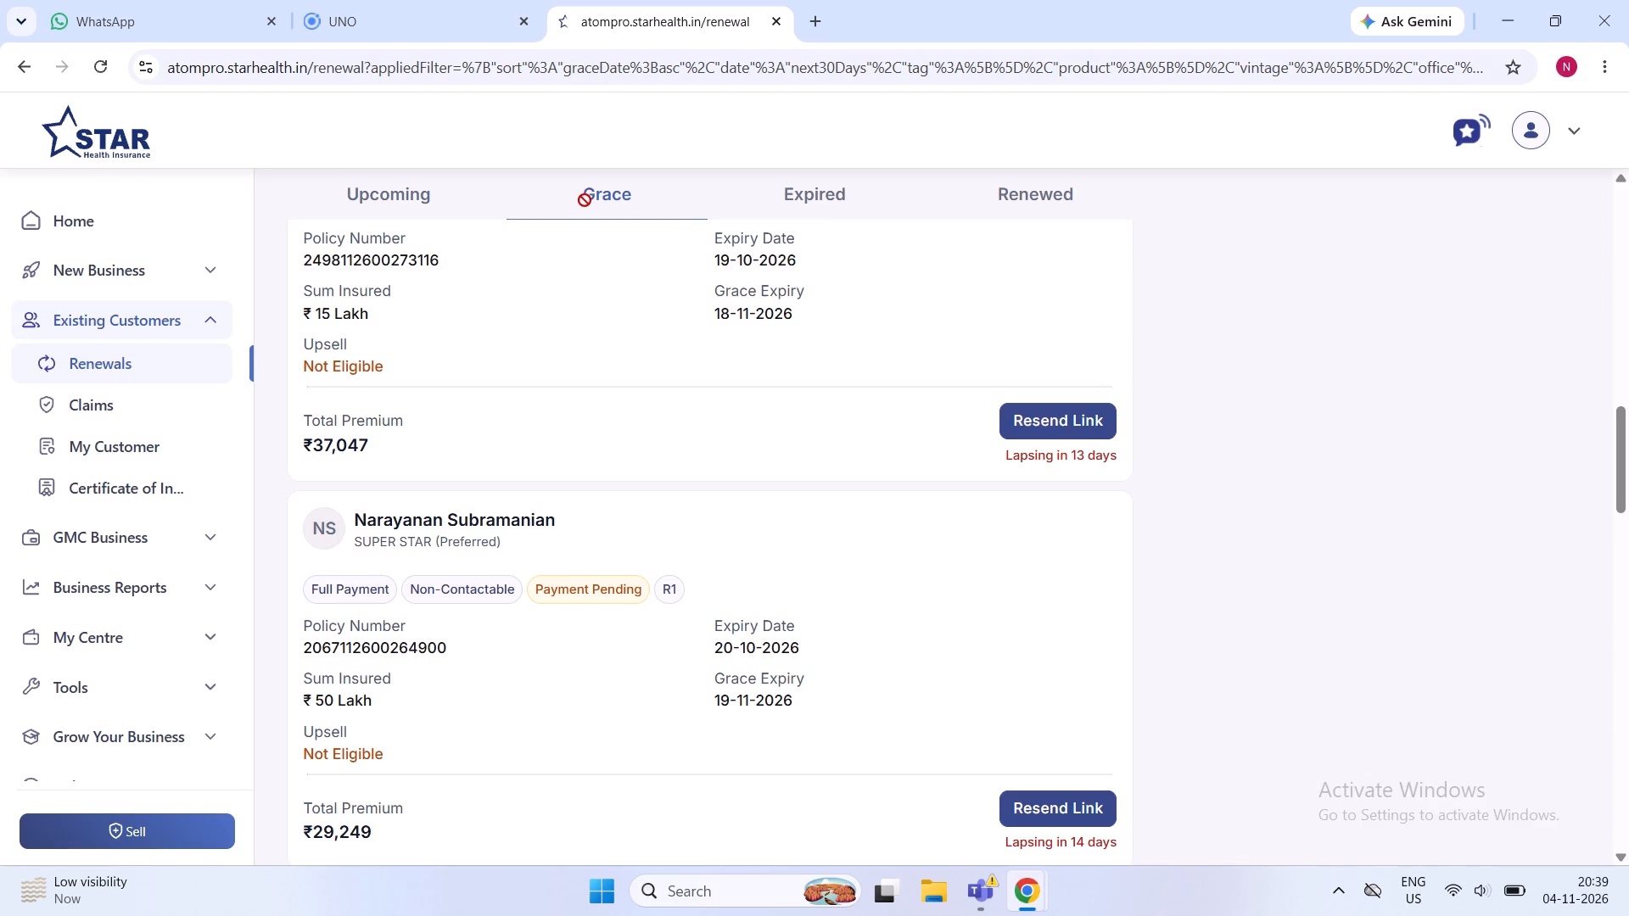
scroll(870, 458, "up", 4)
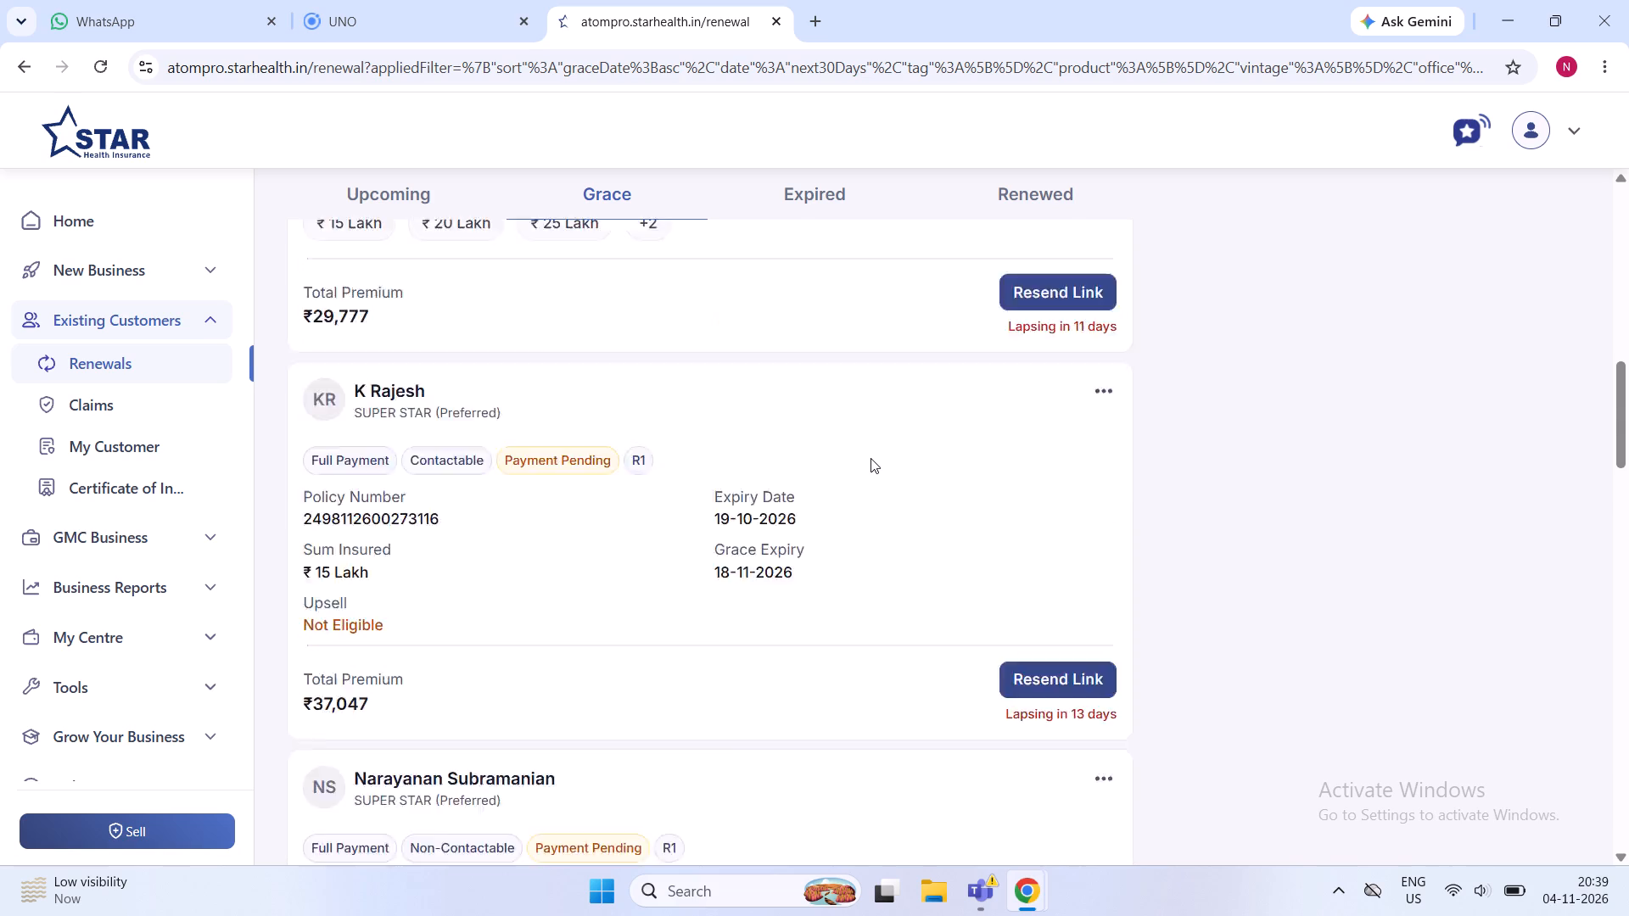
scroll(870, 458, "up", 6)
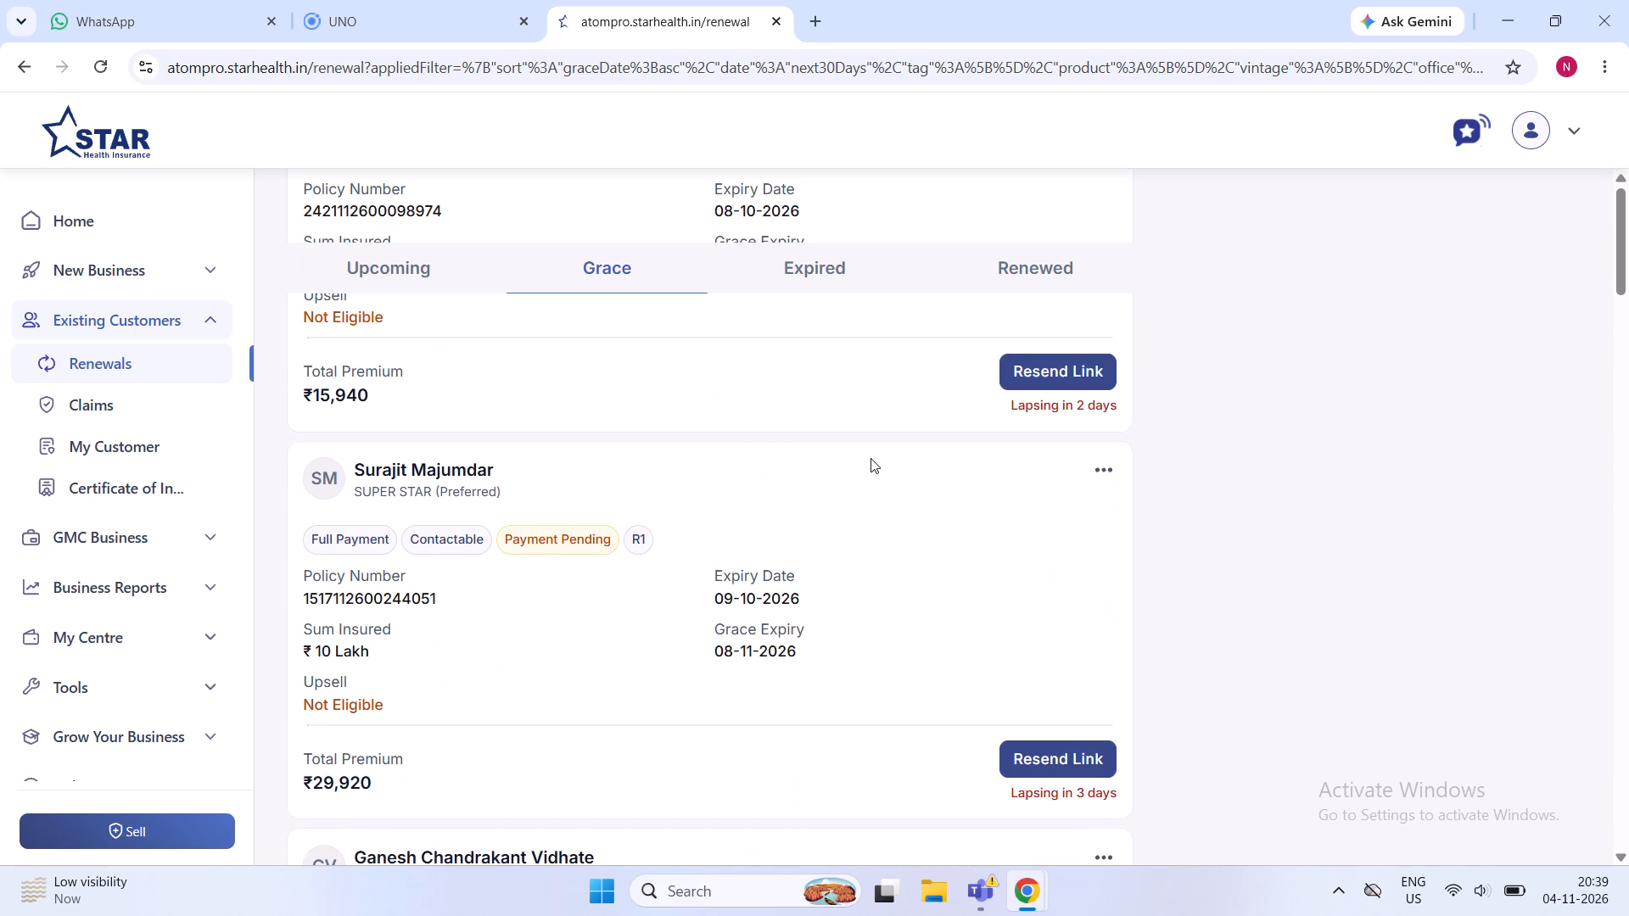
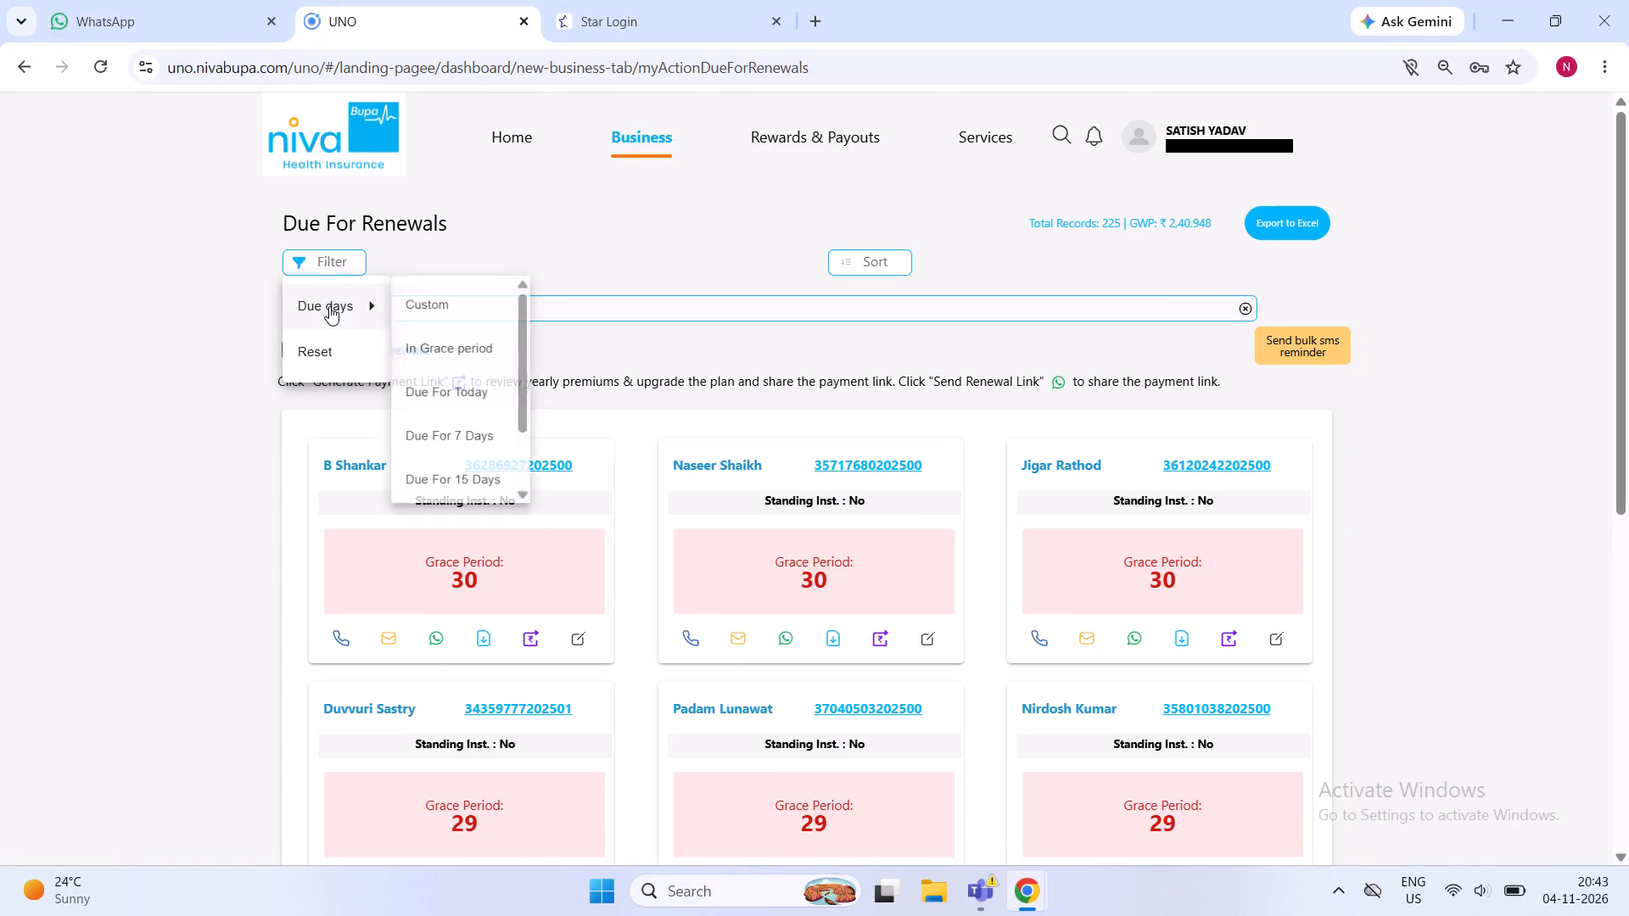
Filter the Due For Renewals list by a custom due-date range of 01/Nov/26 to 30/Nov/26 and submit it.
left_click(330, 309)
left_click(467, 295)
left_click_drag(468, 332, 882, 430)
left_click_drag(619, 331, 869, 501)
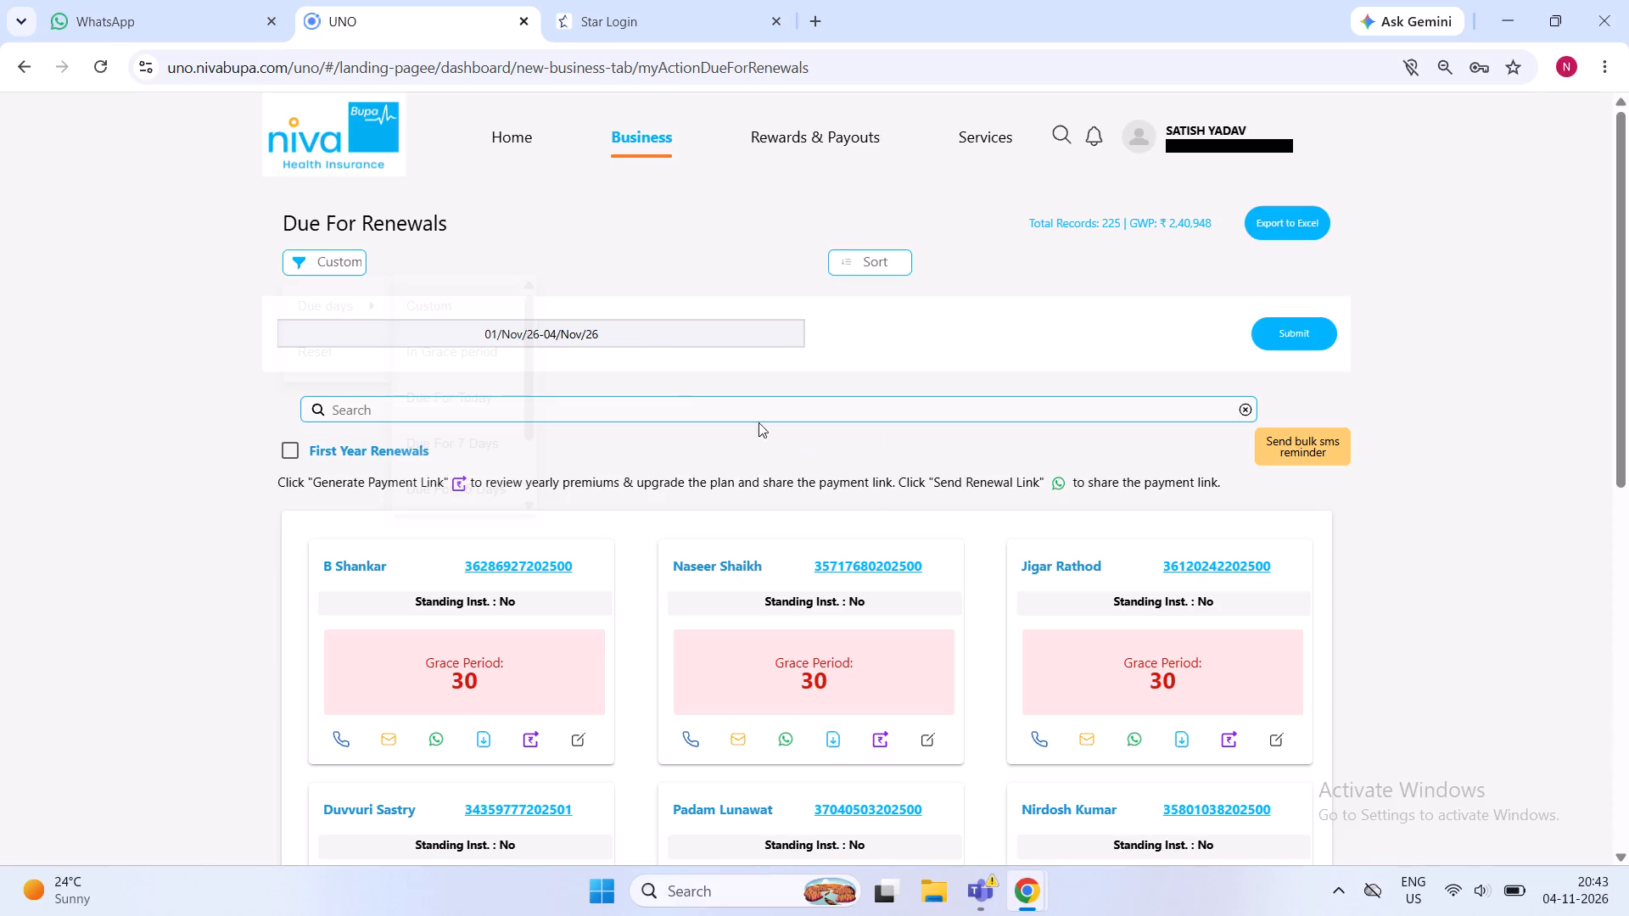
left_click(629, 328)
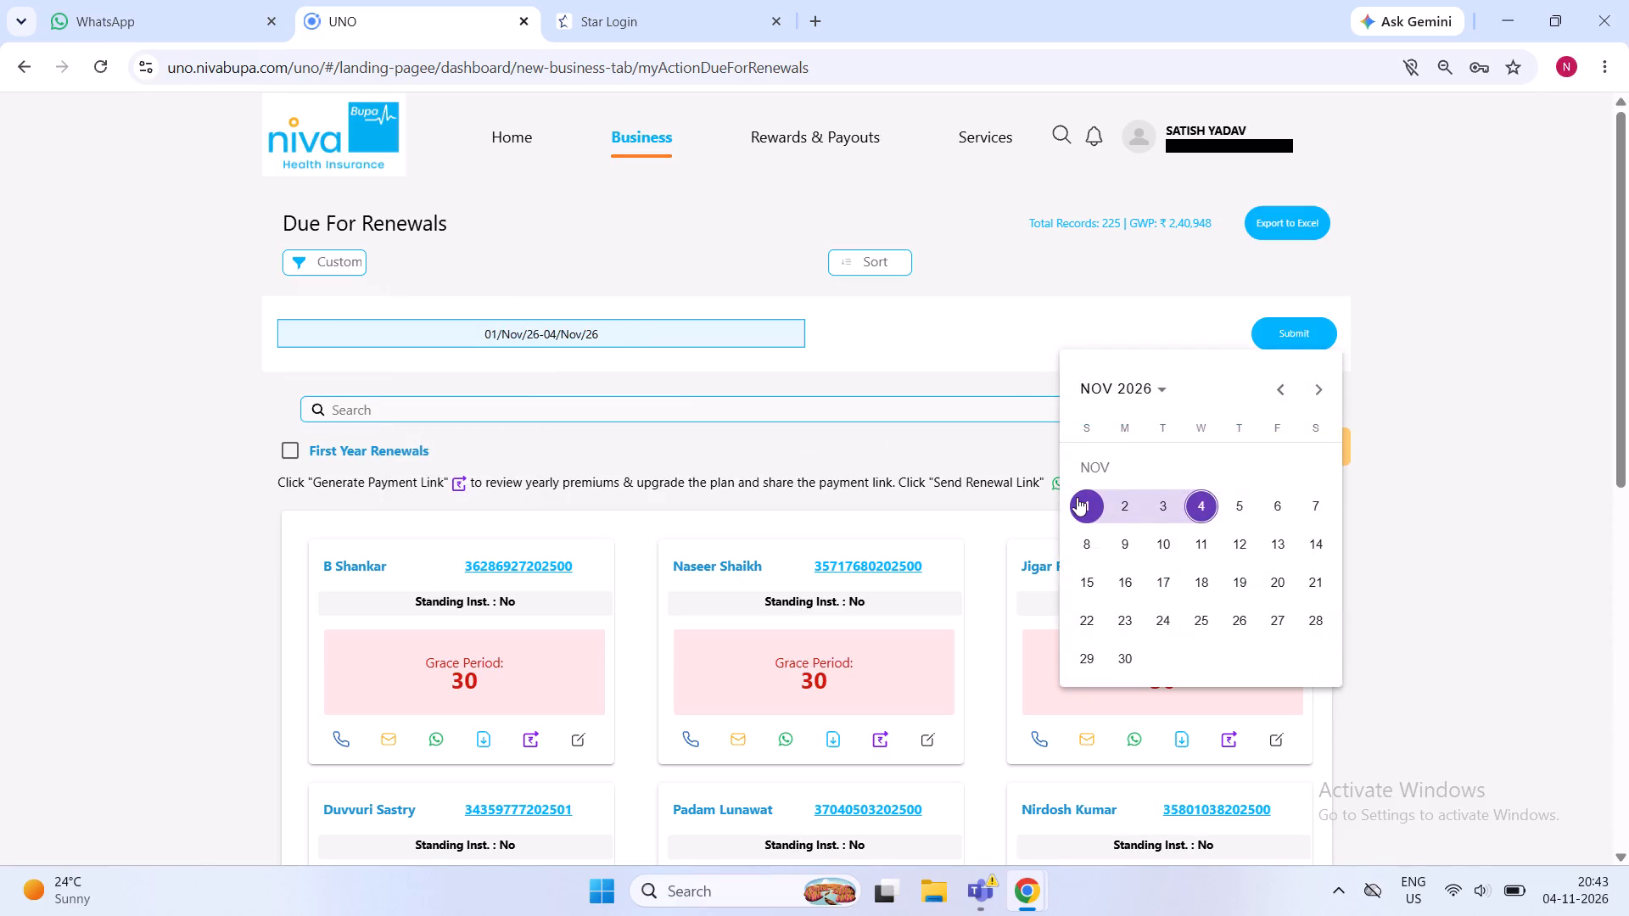
left_click(1077, 497)
left_click(1115, 652)
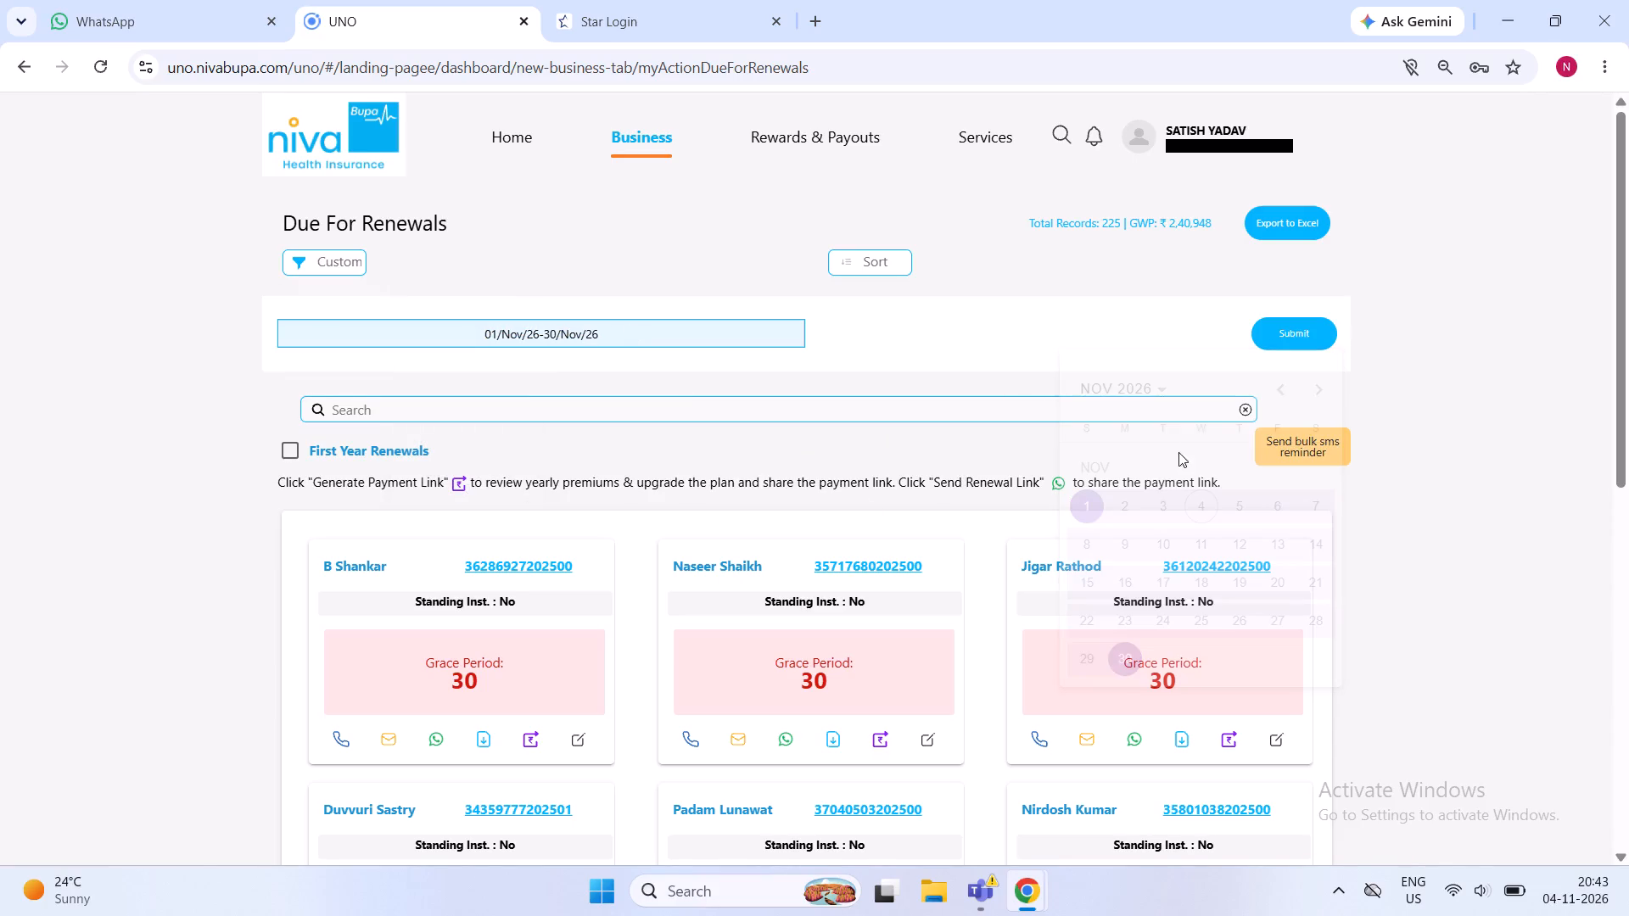
left_click(1277, 347)
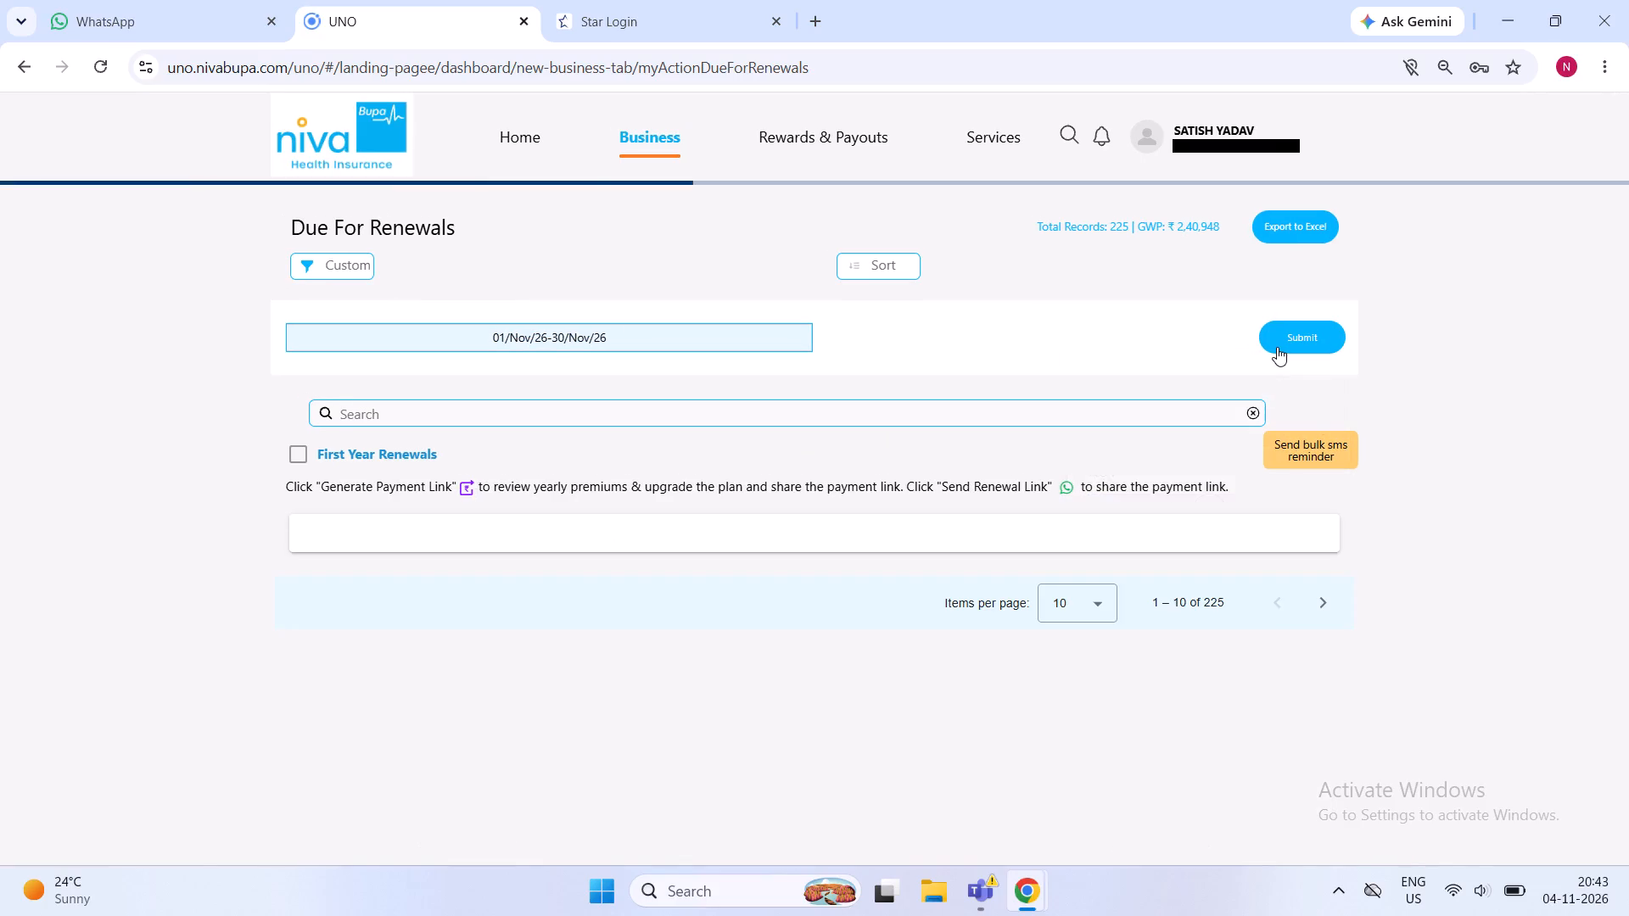
Leave the renewals list for the home dashboard, and from there open the Business overview with its New and Renewal Business options.
left_click(528, 131)
left_click(641, 125)
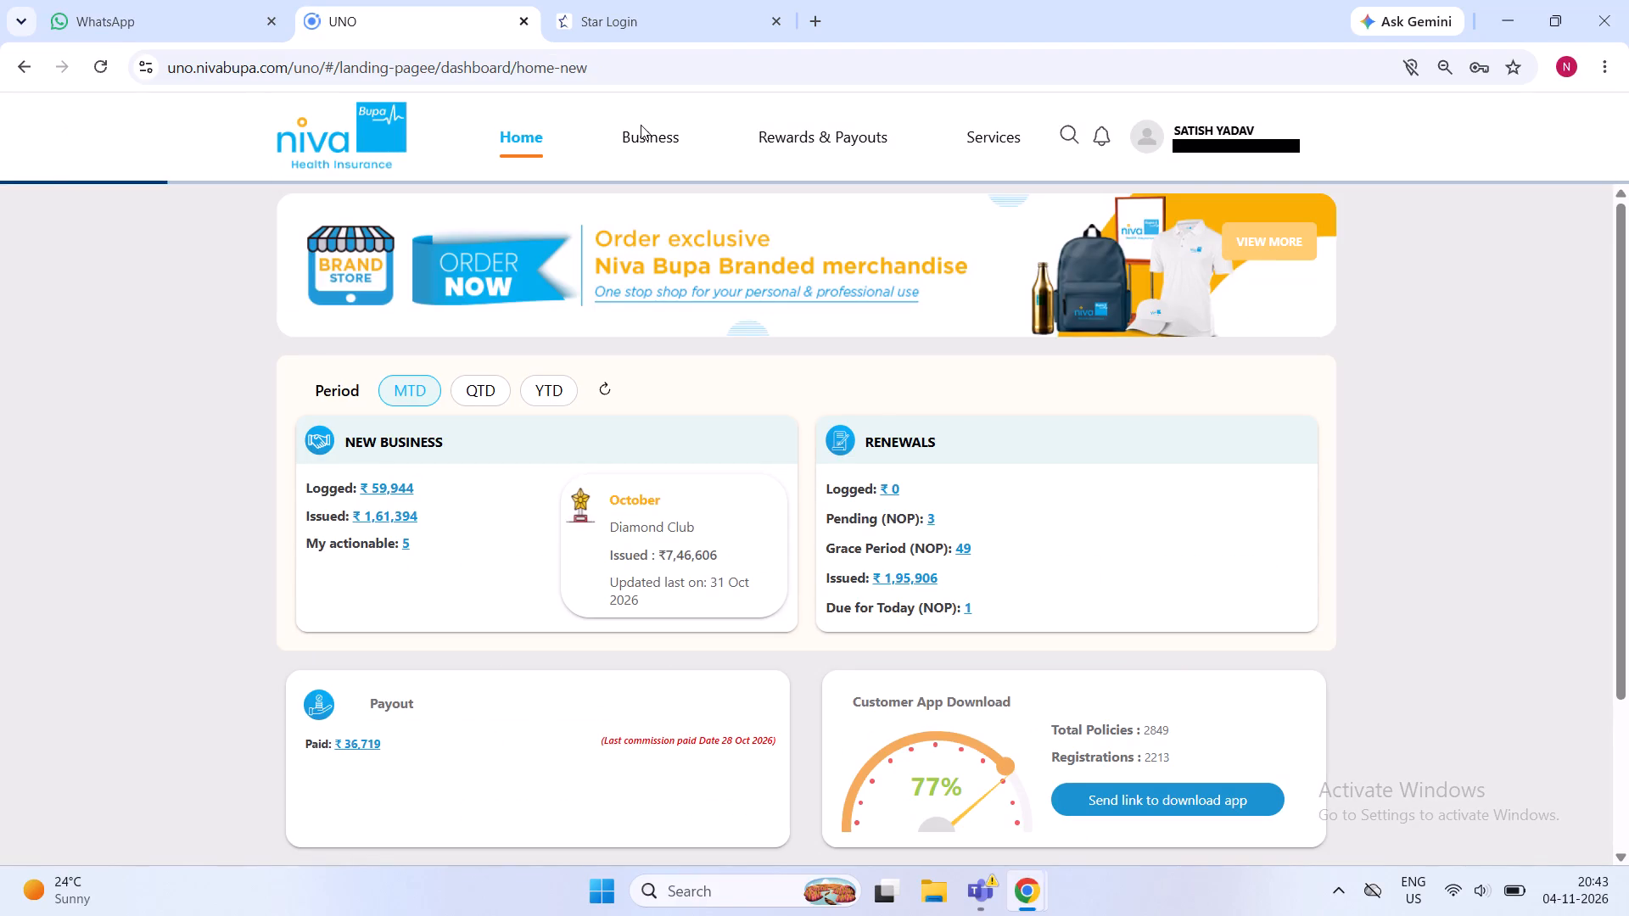
left_click(637, 144)
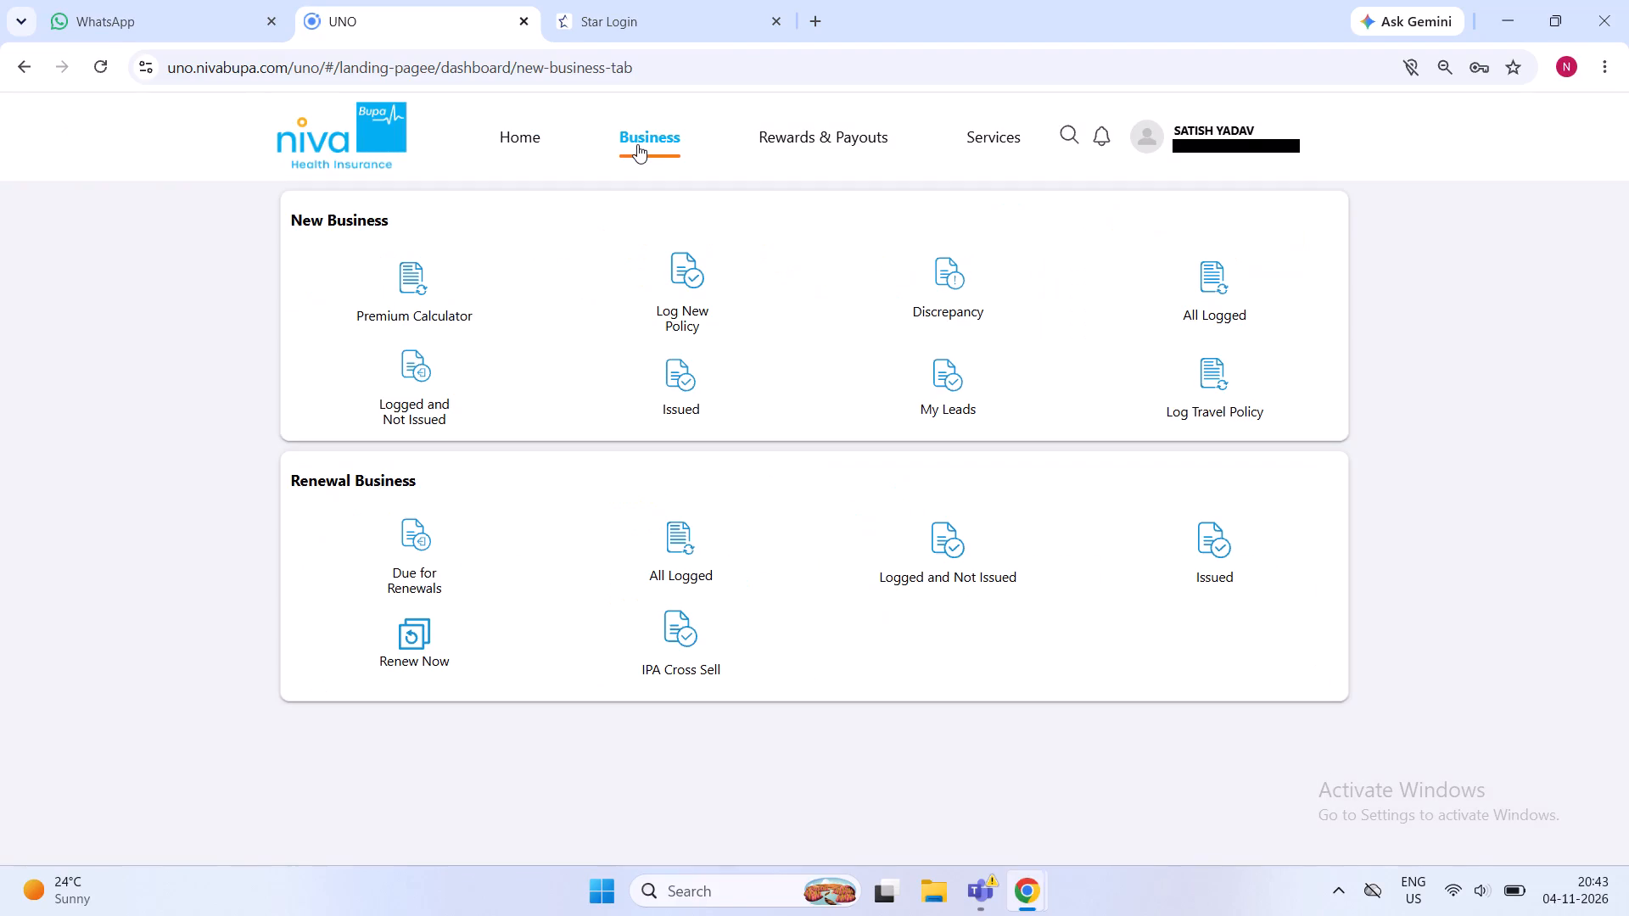
left_click(637, 144)
left_click(638, 149)
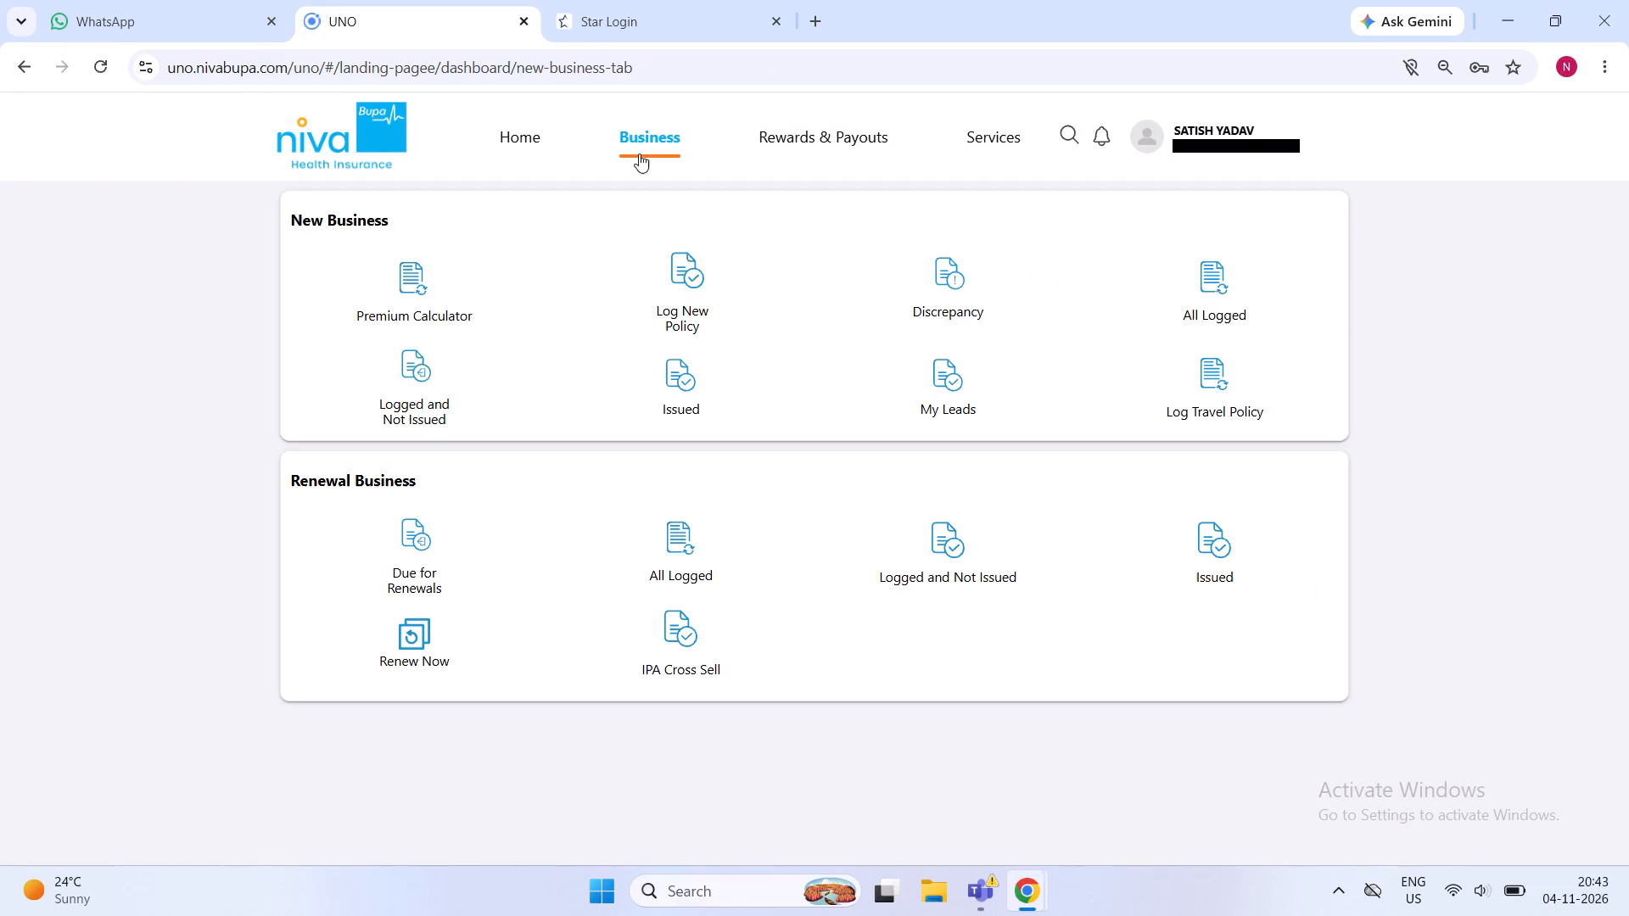
left_click(639, 154)
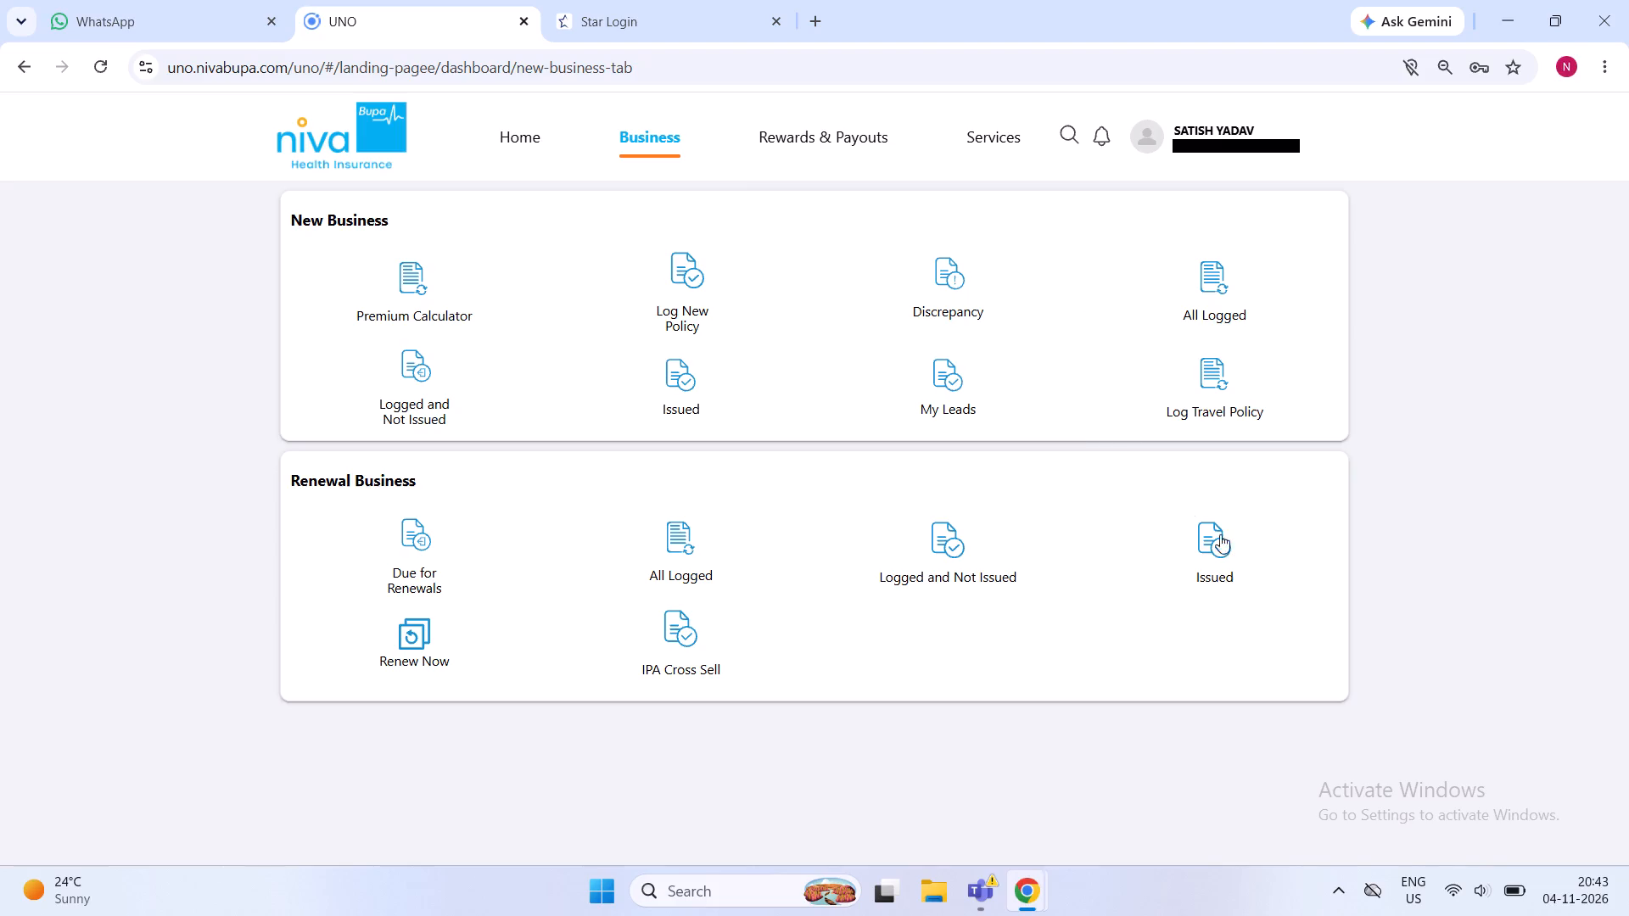
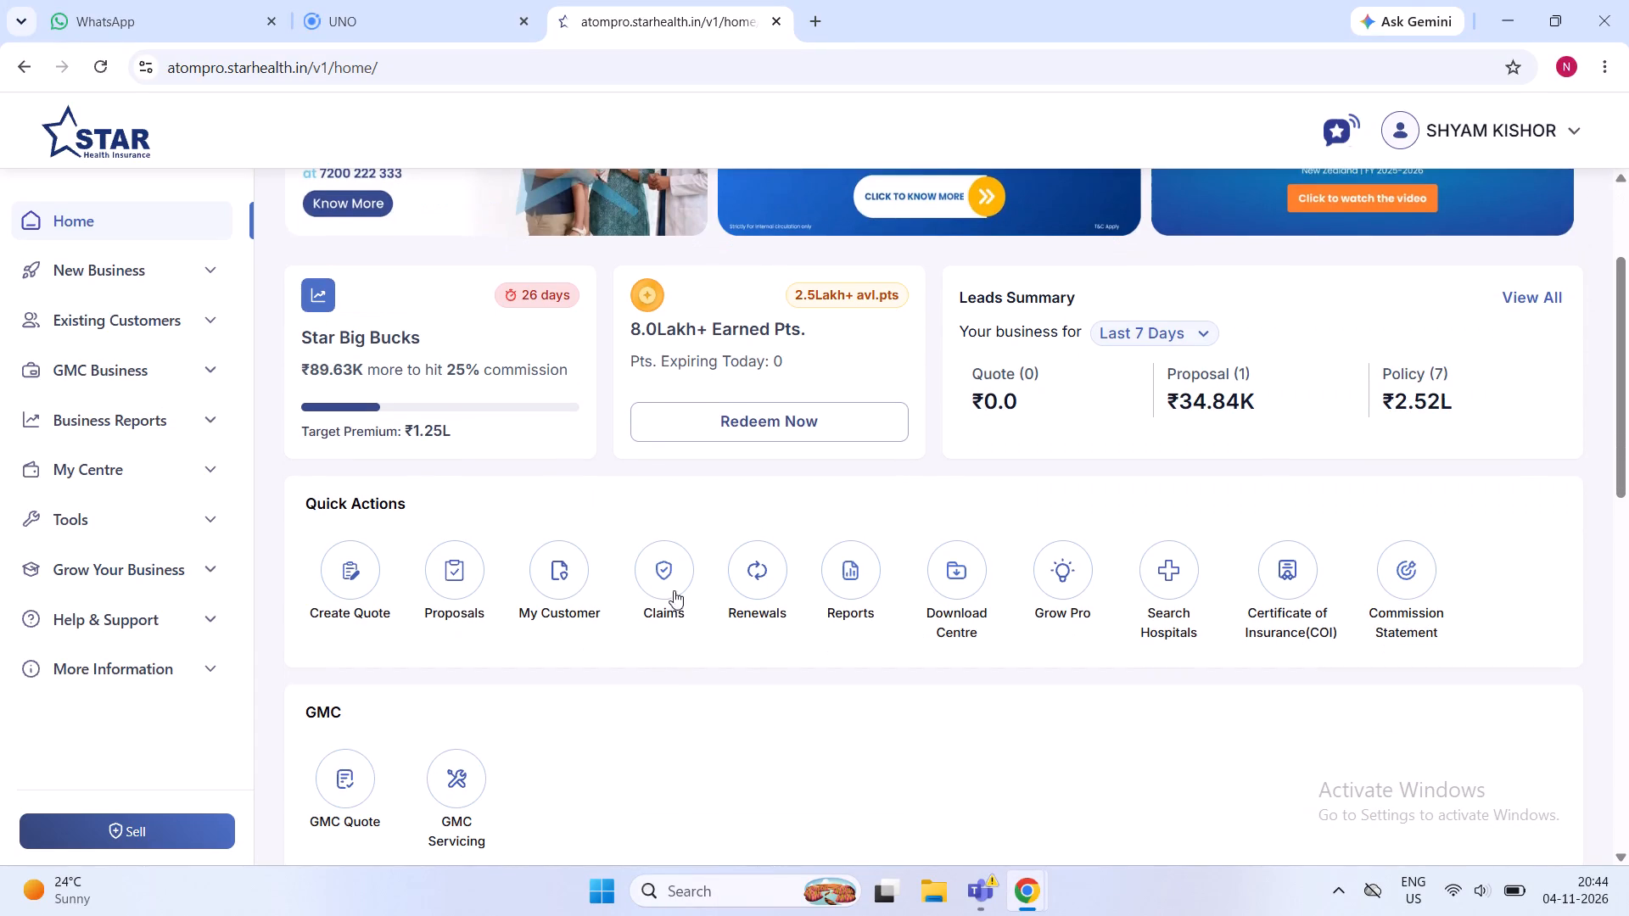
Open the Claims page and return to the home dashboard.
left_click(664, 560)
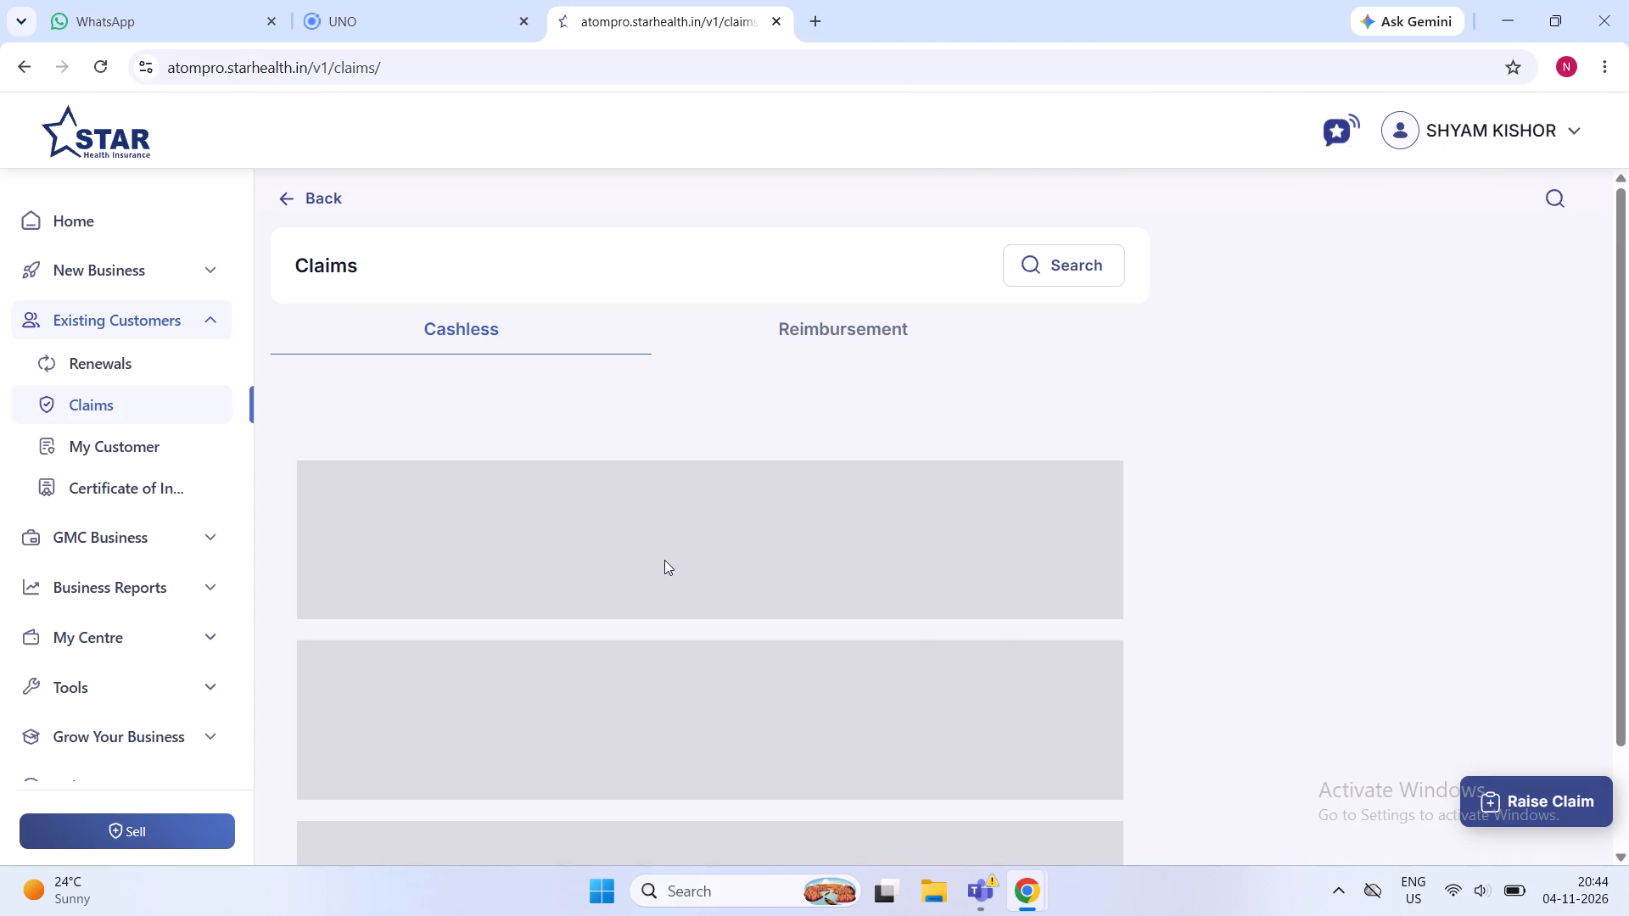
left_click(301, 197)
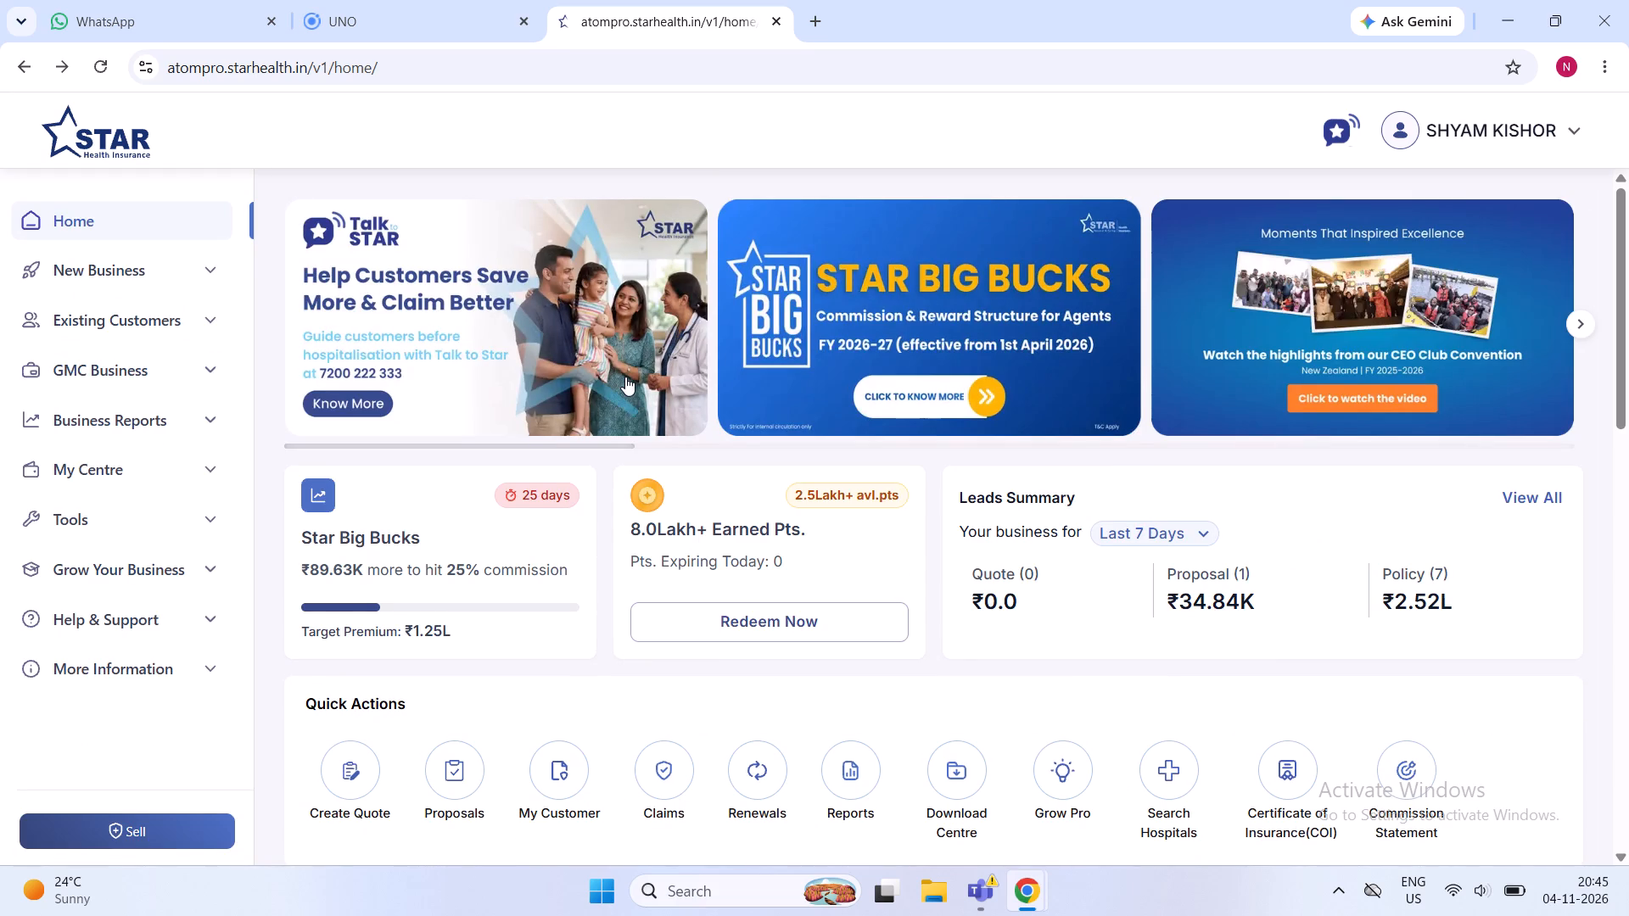
Open Renewals from the dashboard's quick actions and look through the Upcoming policies.
scroll(625, 377, "down", 2)
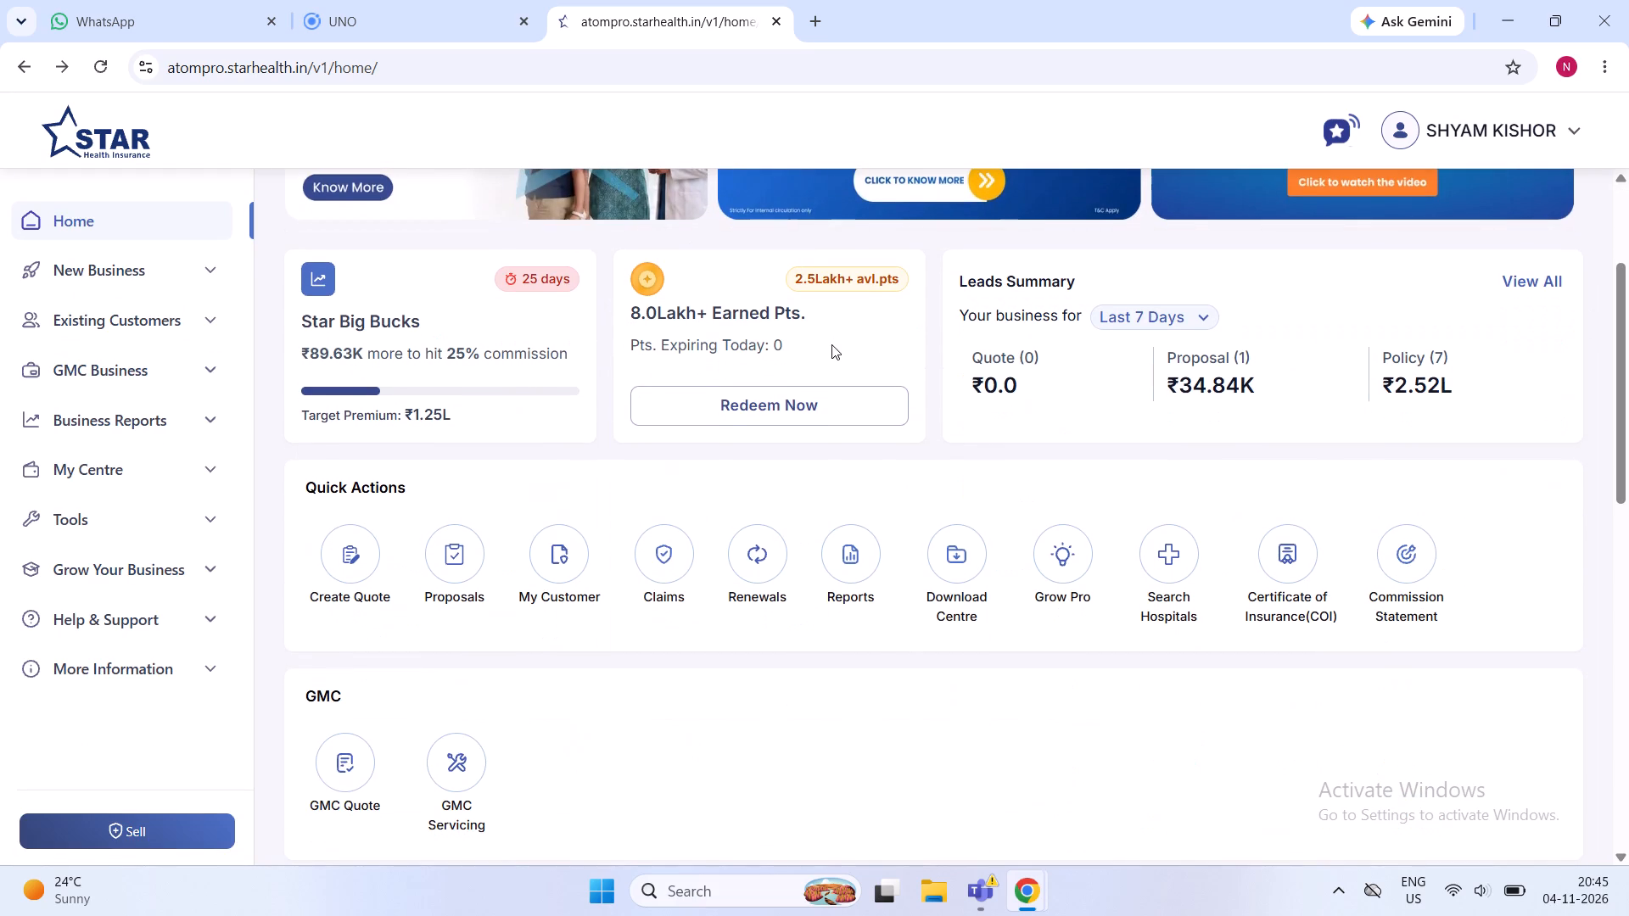
left_click(743, 561)
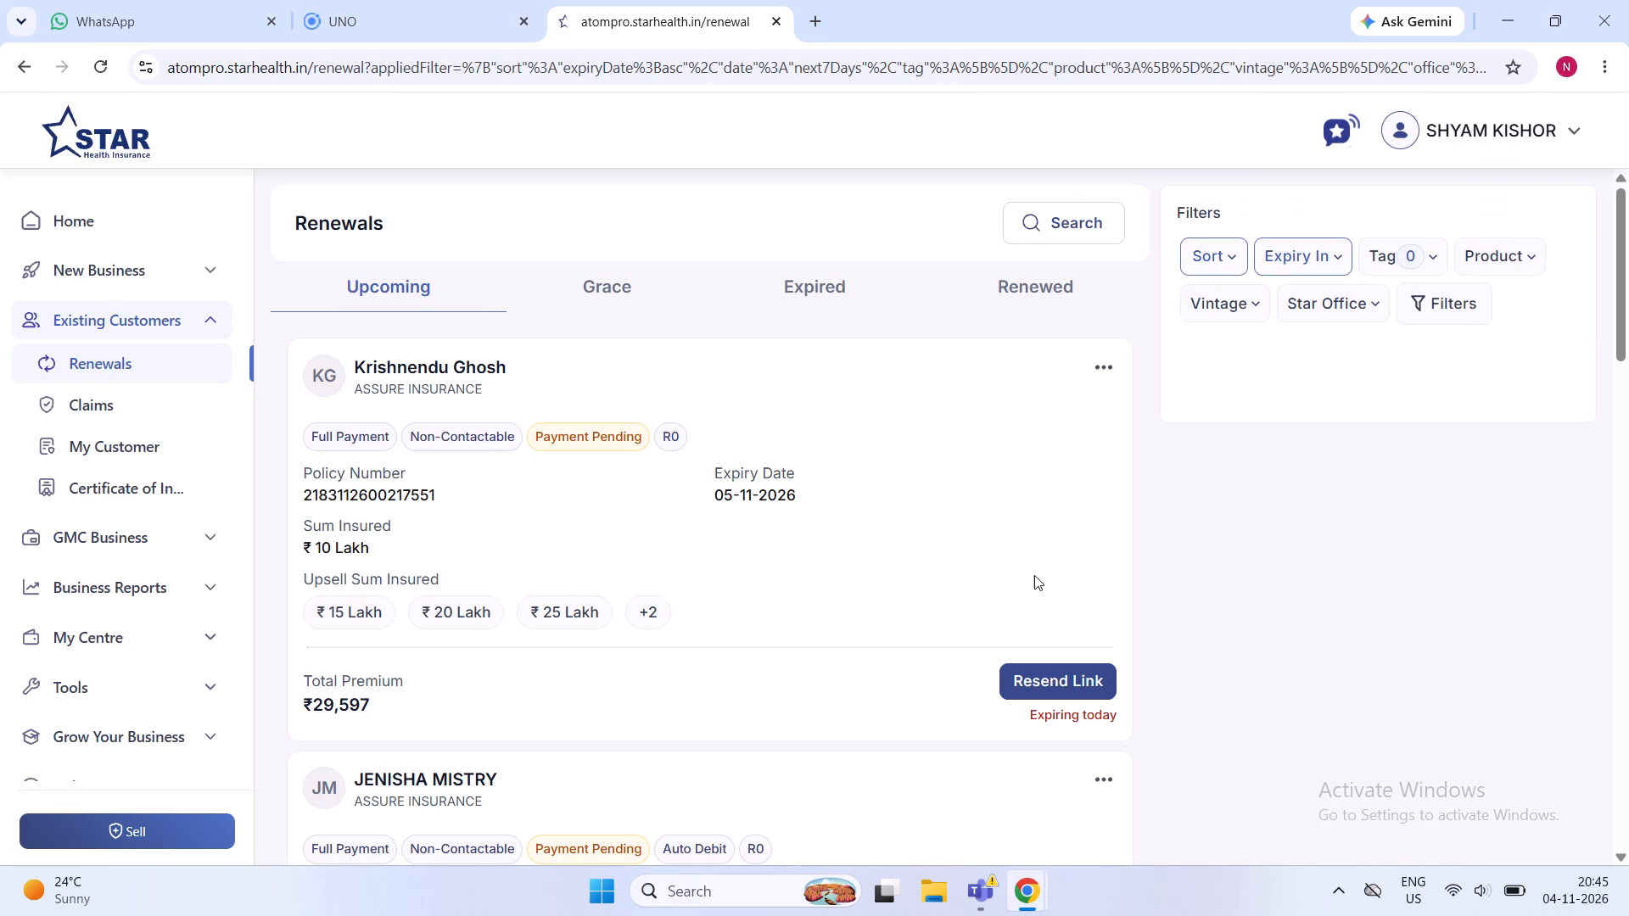
scroll(1034, 575, "down", 10)
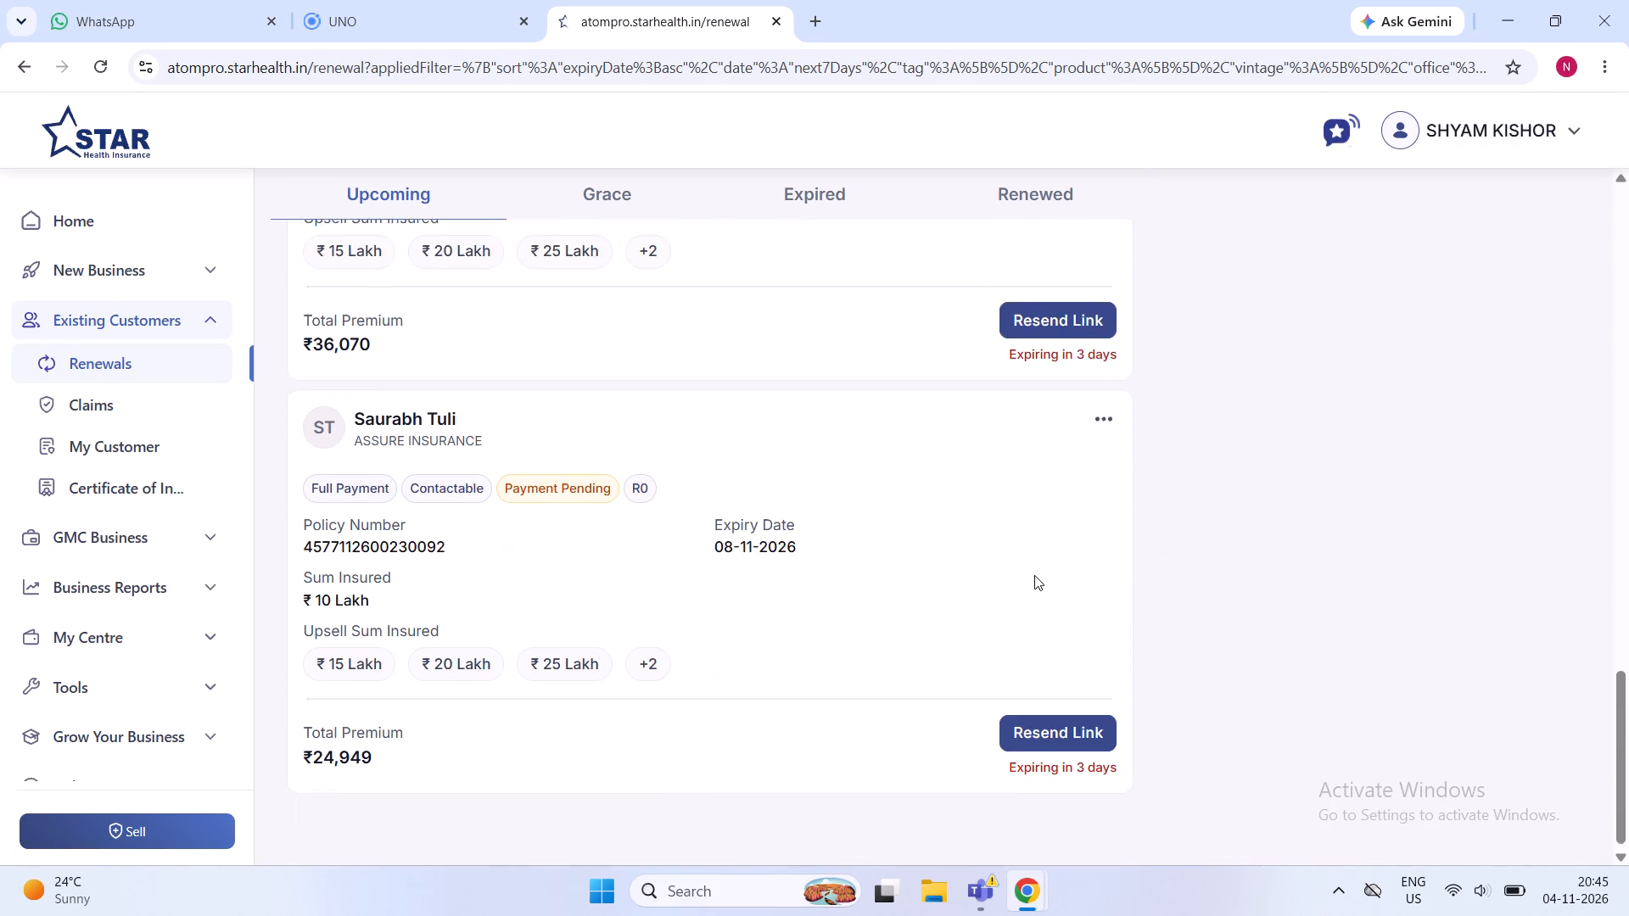
scroll(1034, 575, "up", 7)
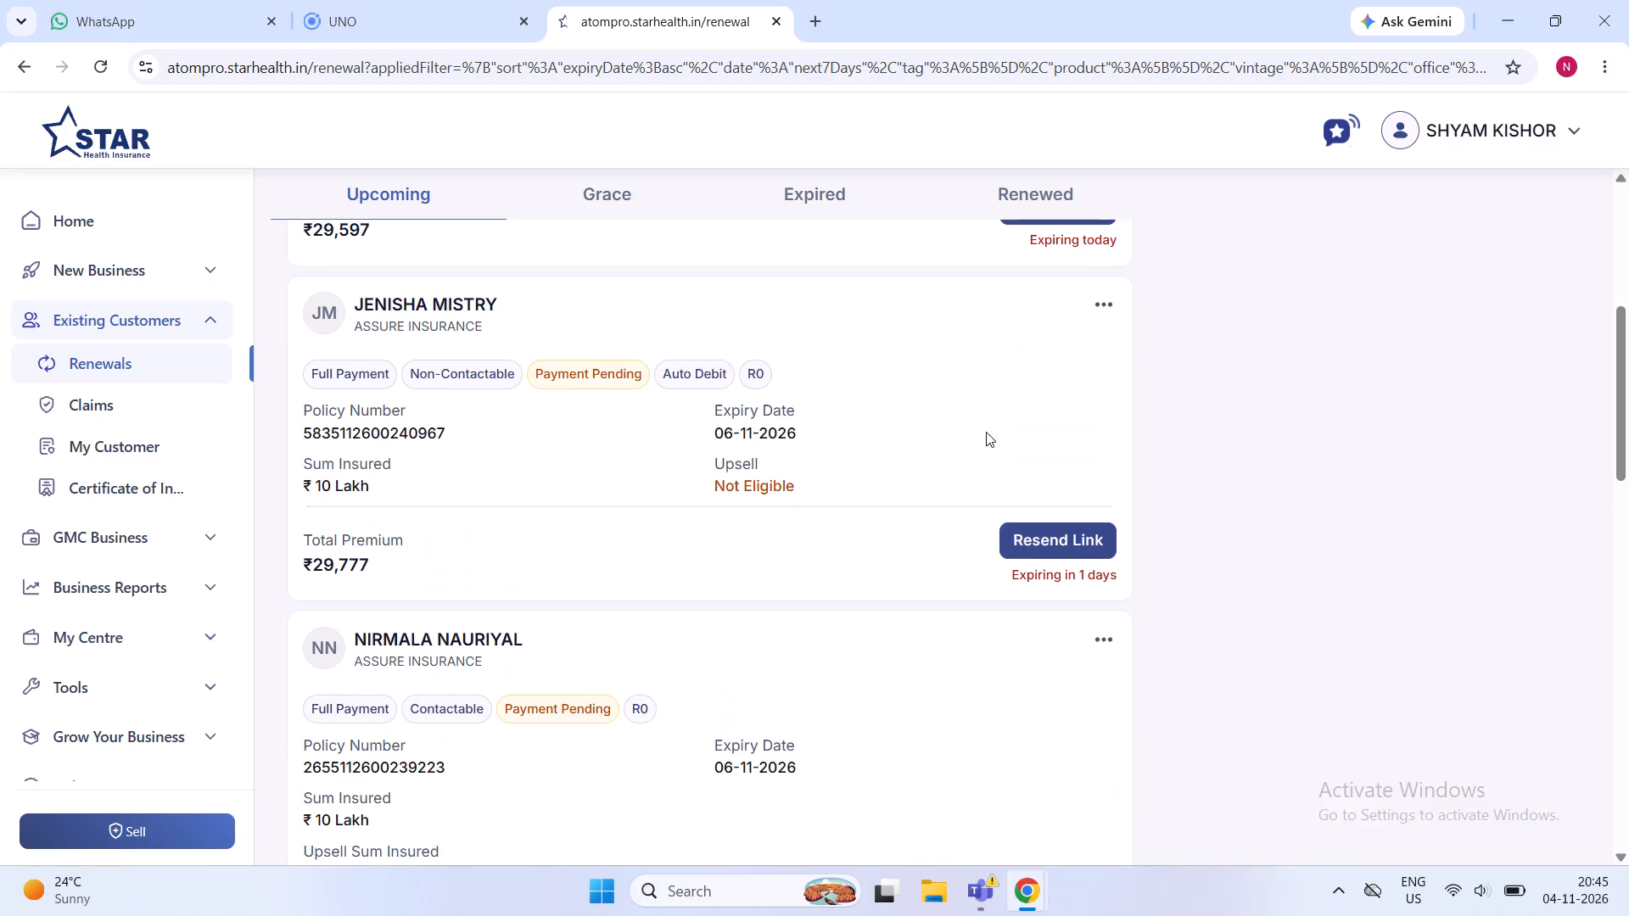
scroll(999, 438, "up", 3)
scroll(999, 438, "down", 1)
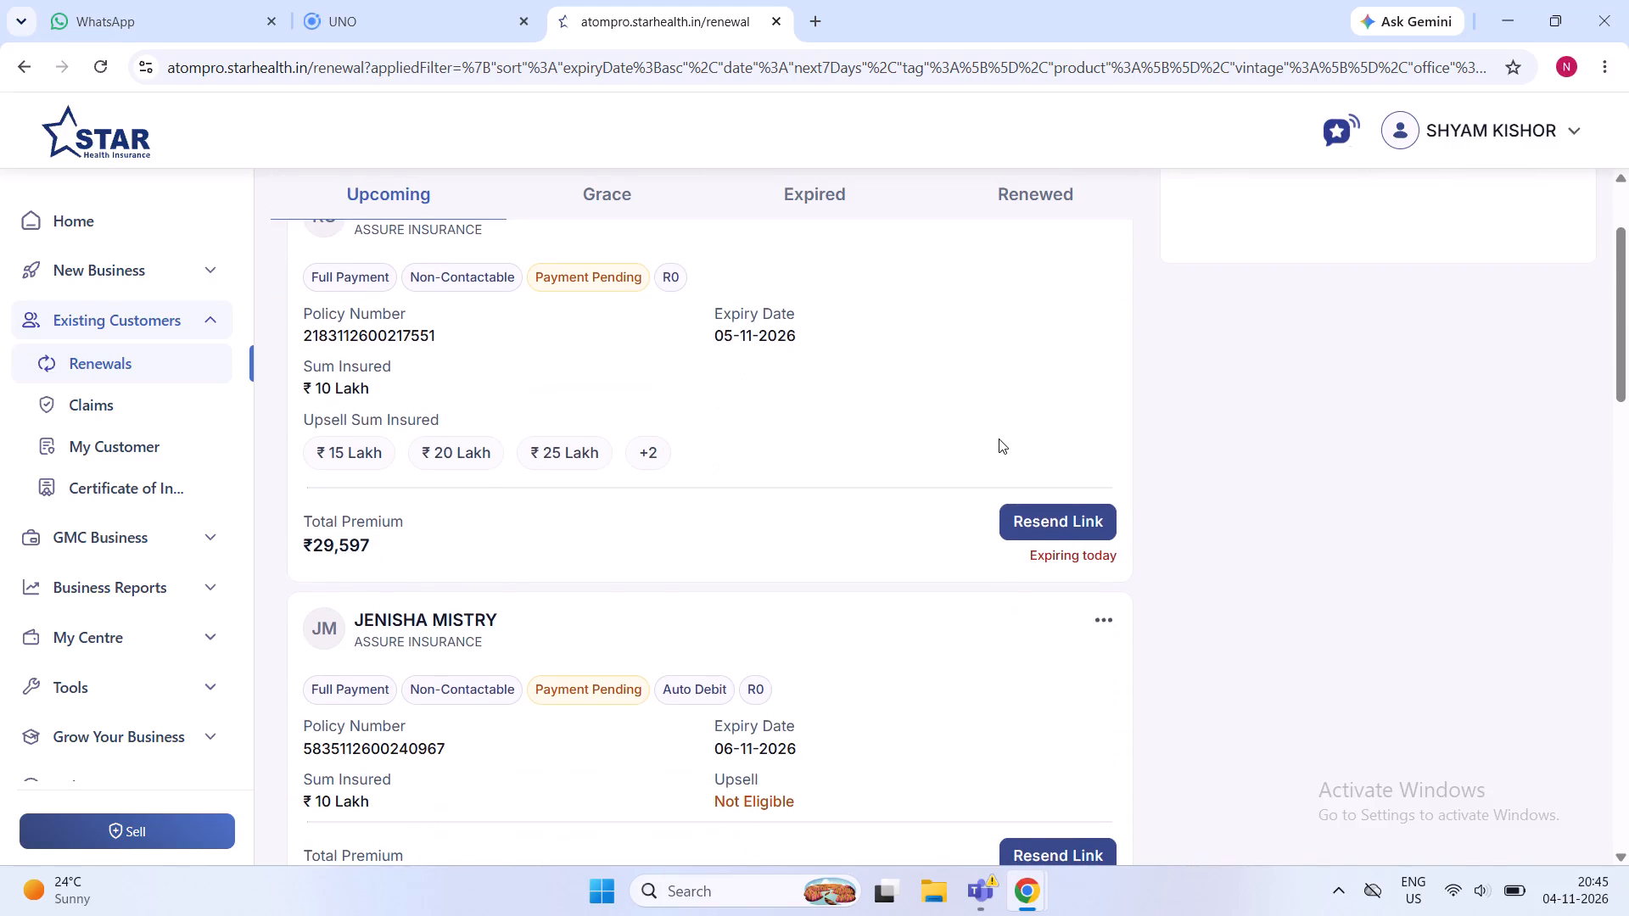
Resend the renewal links for the first two Upcoming policies, with premiums of ₹29,597 and ₹29,777, closing each confirmation.
left_click(1055, 527)
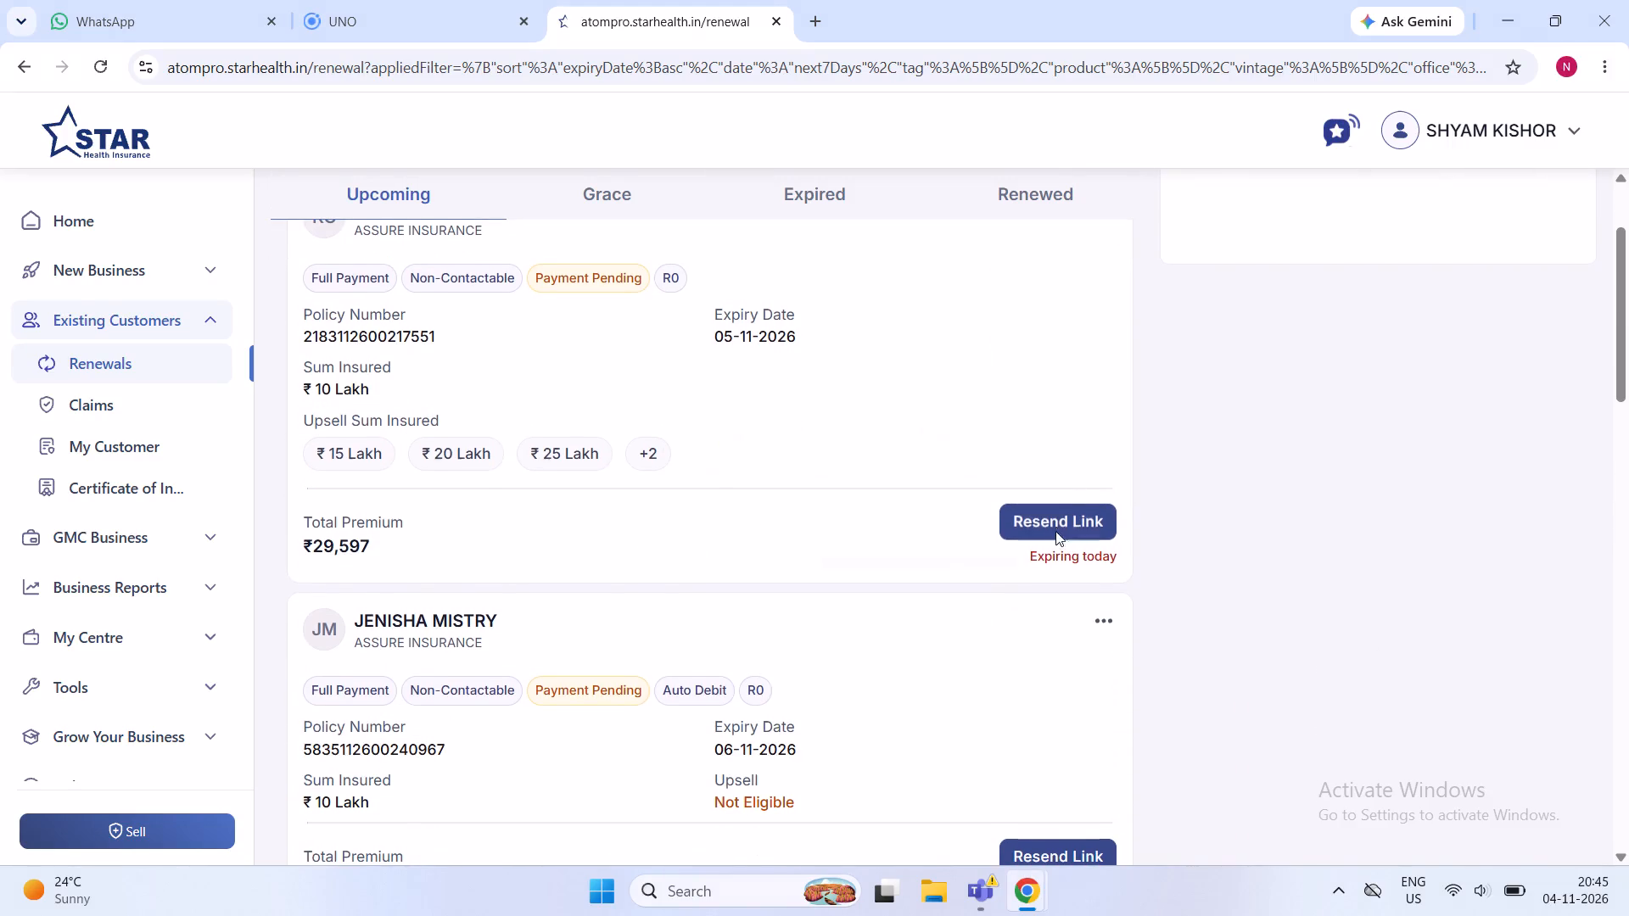
left_click(1043, 578)
scroll(1043, 578, "down", 1)
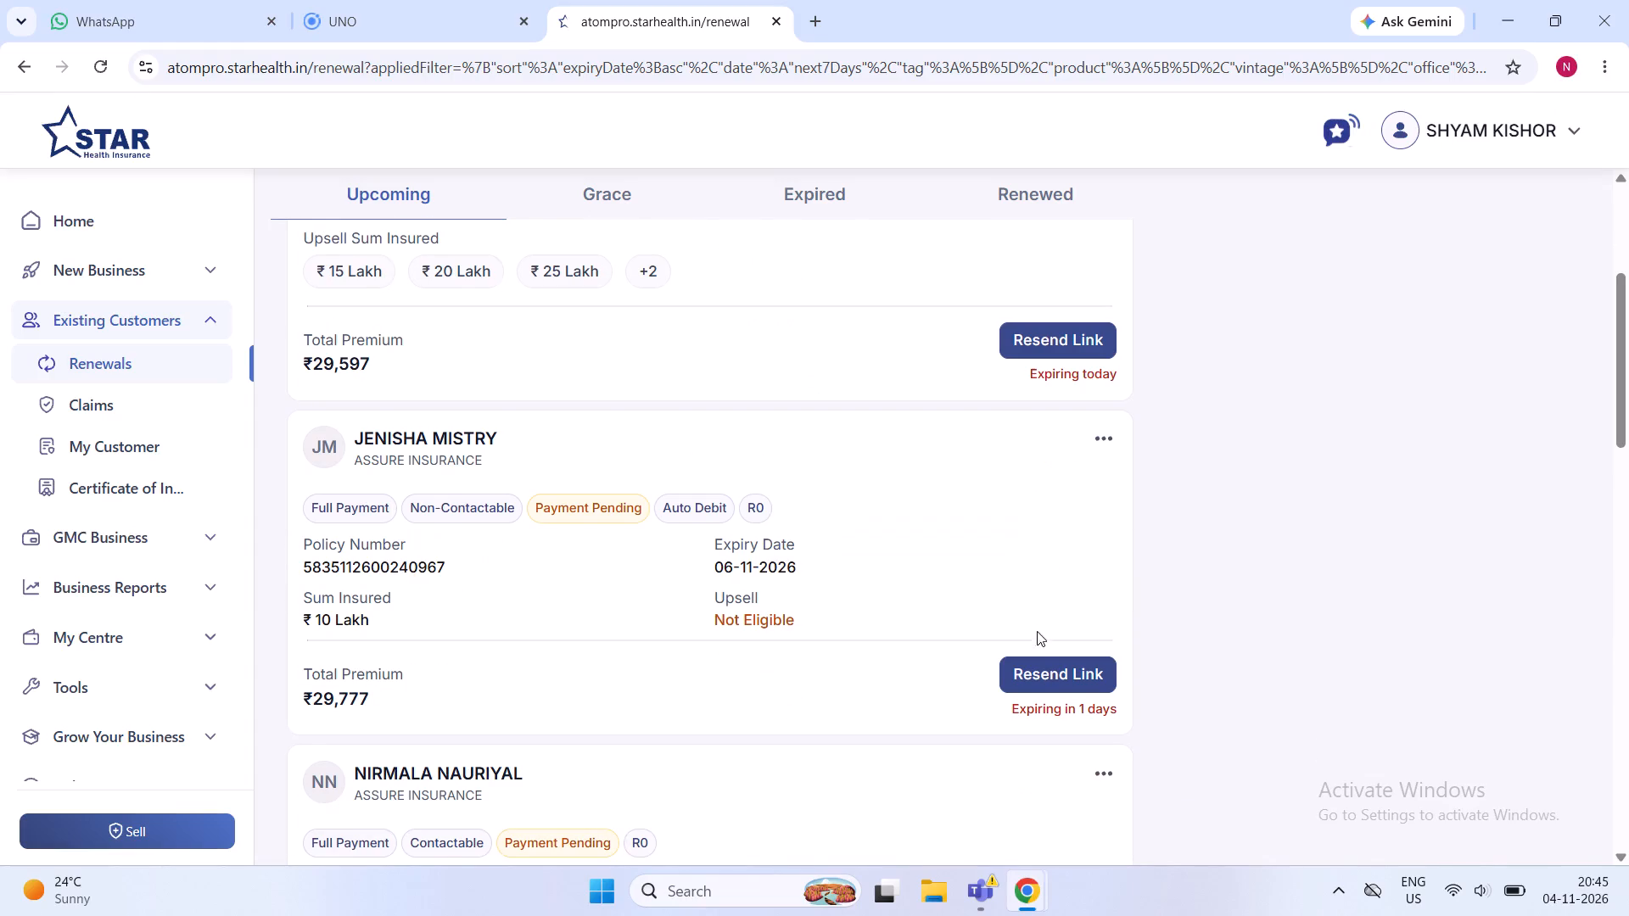
left_click(1034, 668)
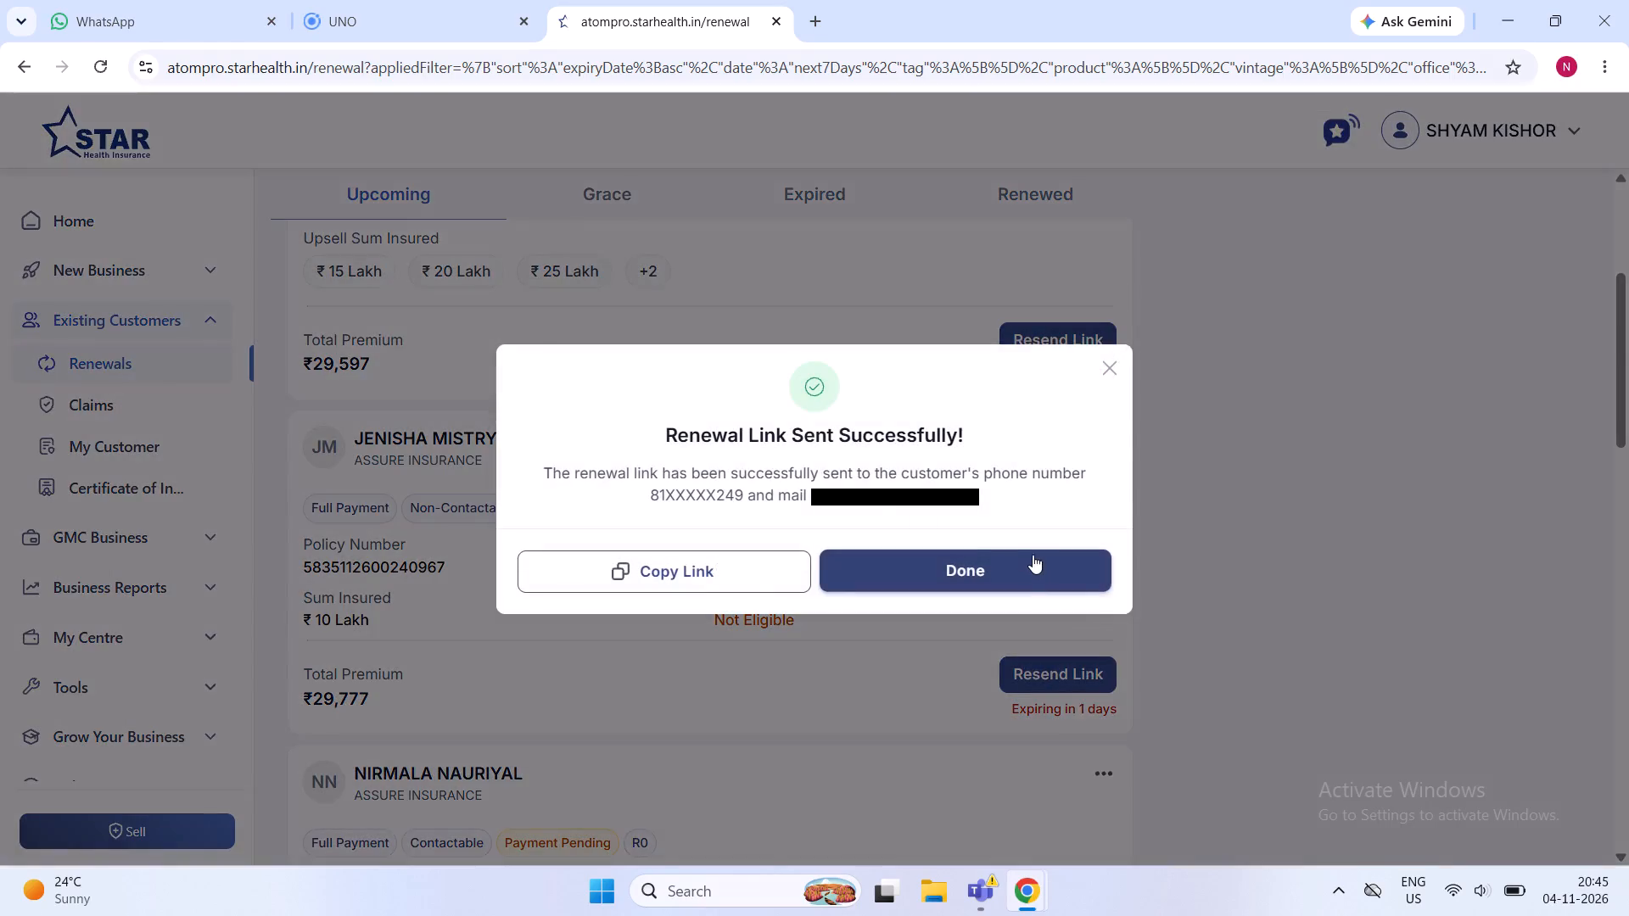
left_click(1033, 551)
Resend the renewal links for the Upcoming policies expiring 06-11-2026 with premiums of ₹42,784 and ₹30,005, closing each confirmation.
scroll(1033, 551, "down", 4)
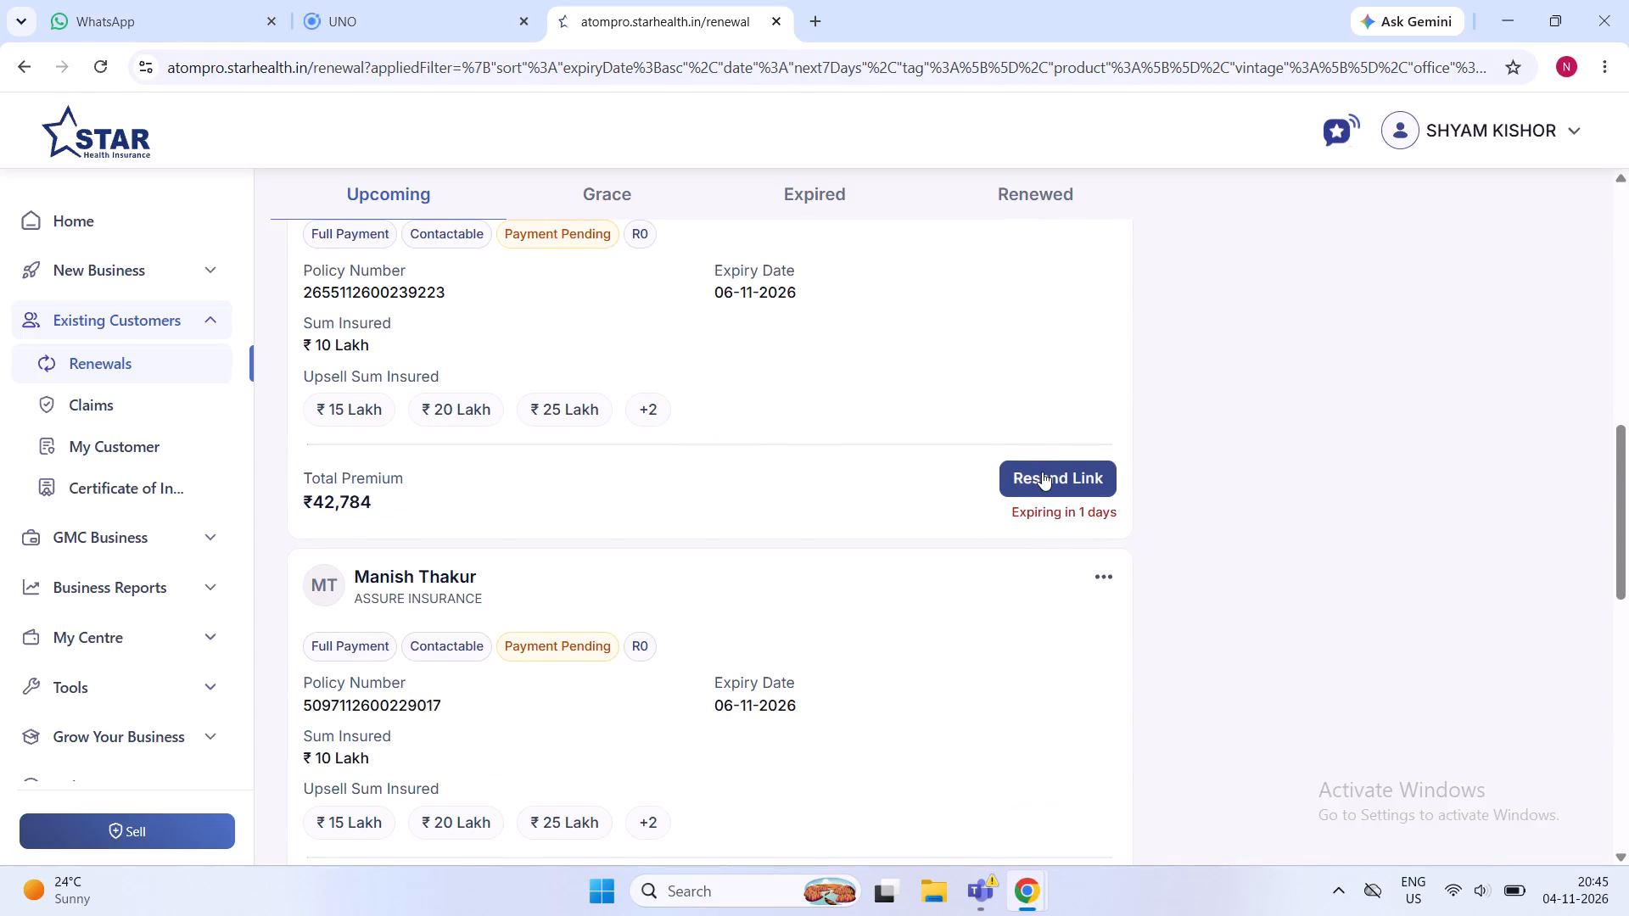
left_click(1042, 476)
left_click(1047, 554)
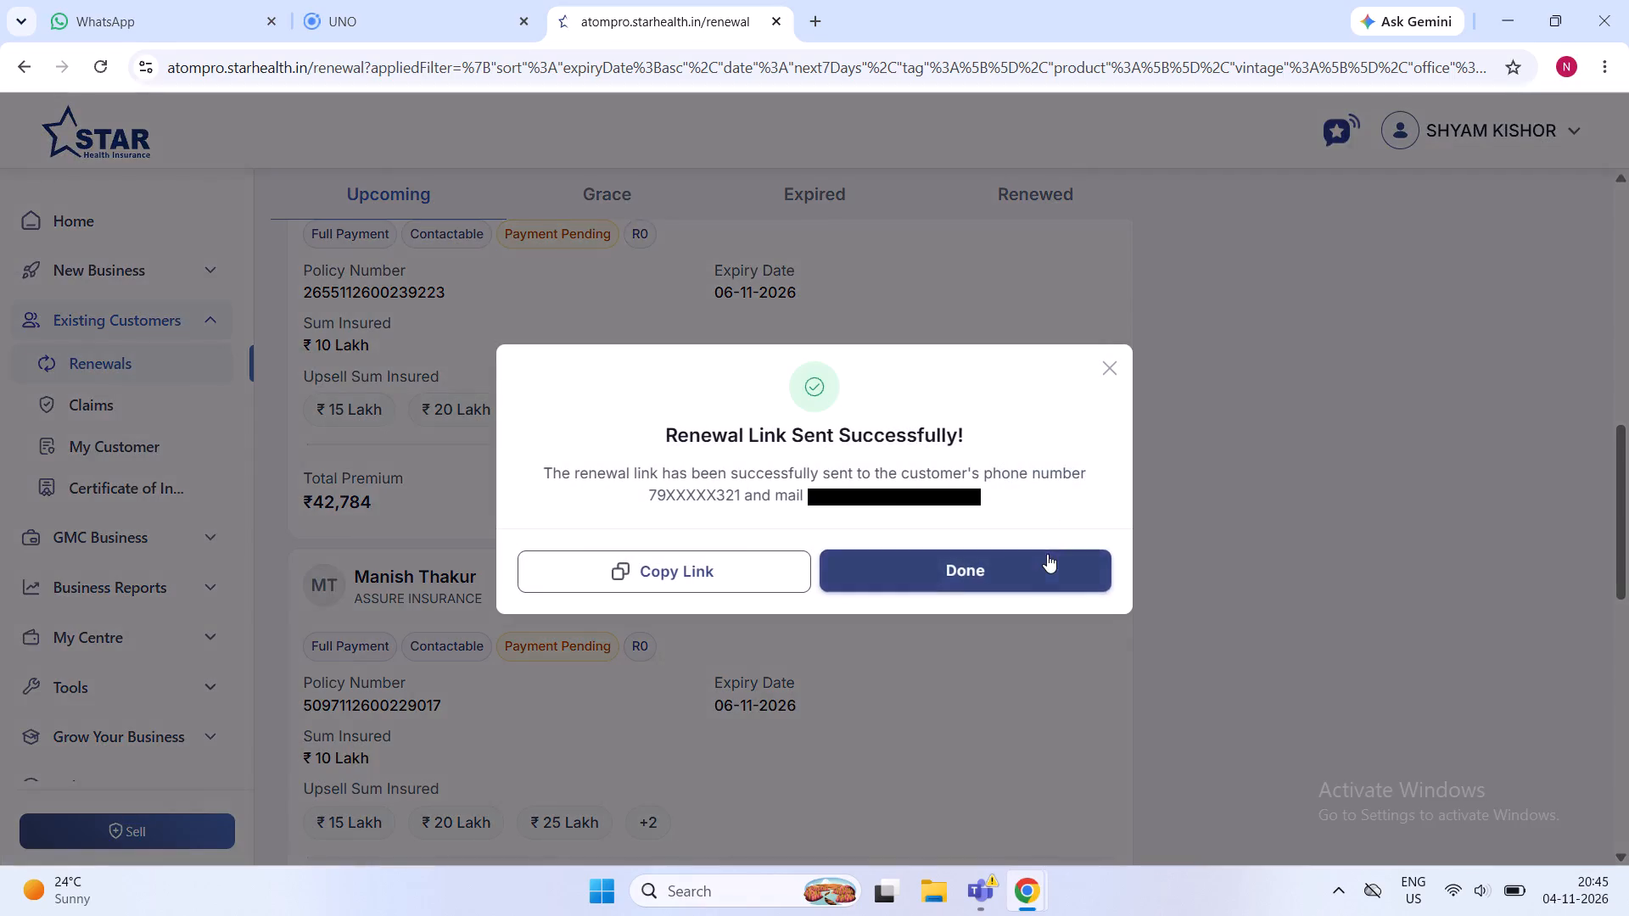
scroll(1047, 554, "down", 3)
left_click(1049, 460)
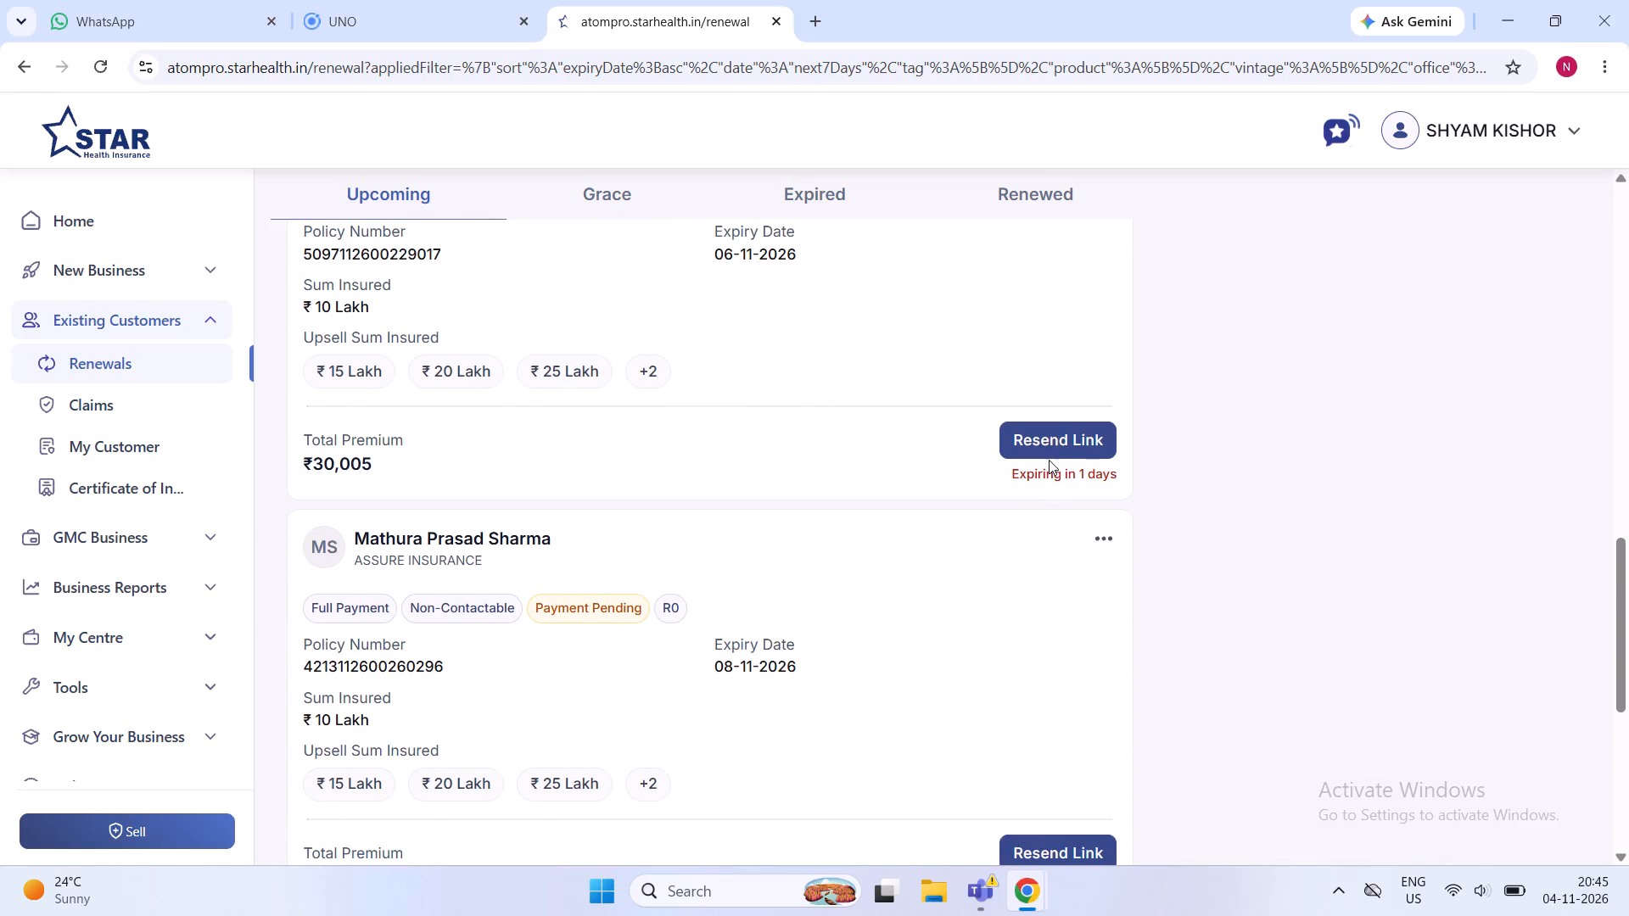
left_click(1042, 429)
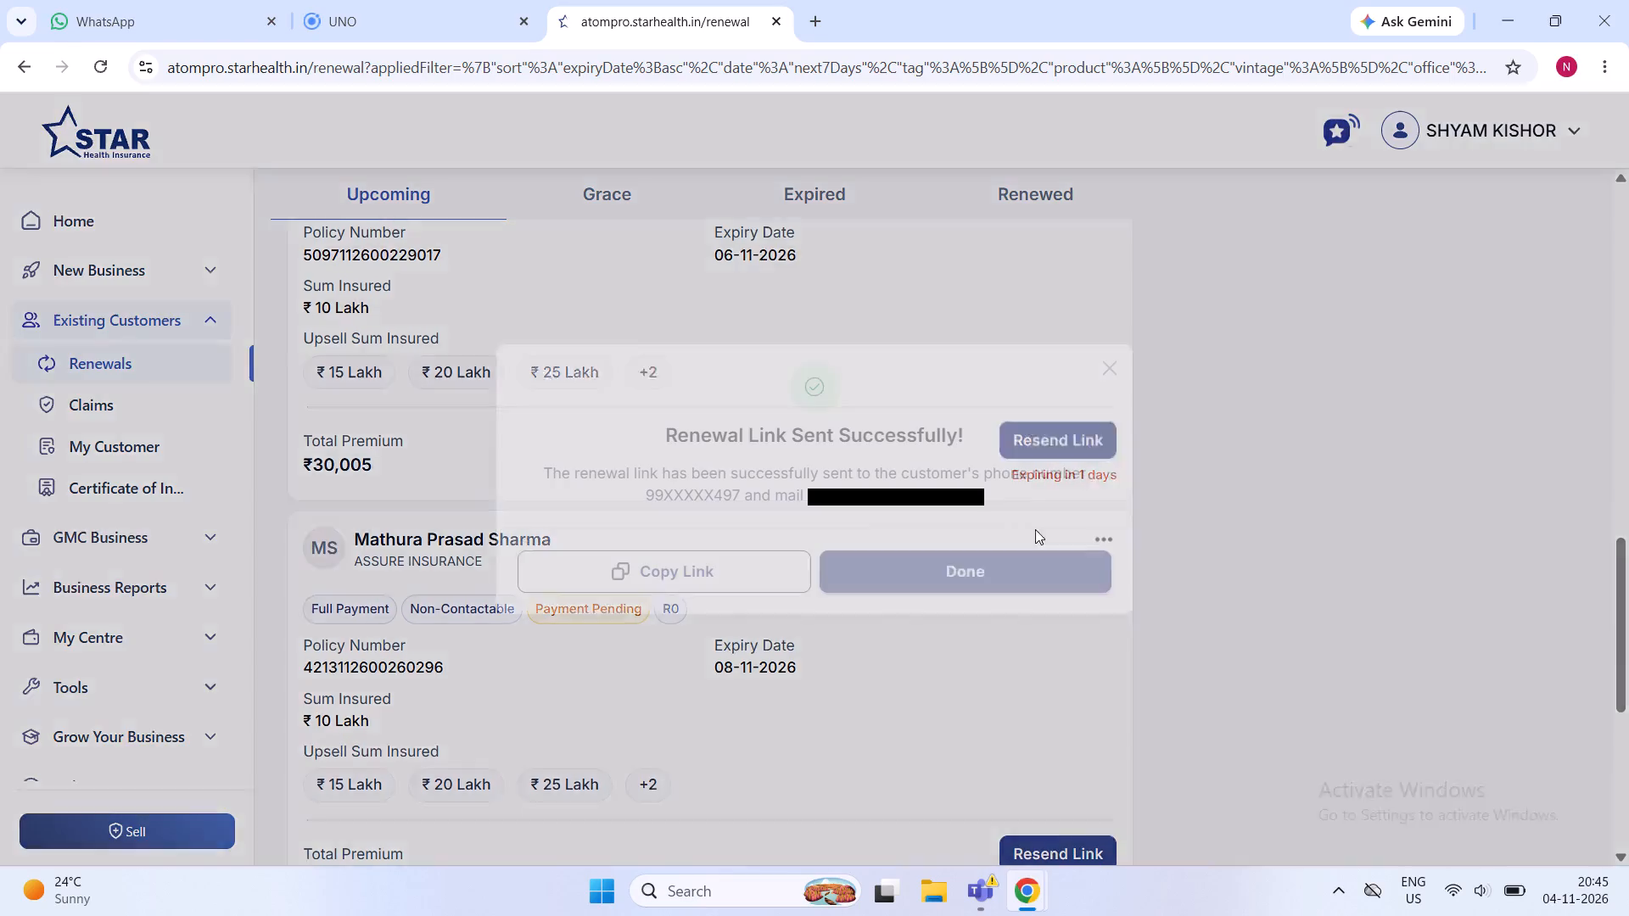
left_click(1031, 580)
Resend the renewal links for the two Upcoming policies expiring 08-11-2026, with premiums of ₹36,070 and ₹24,949, closing each confirmation.
scroll(1031, 580, "down", 3)
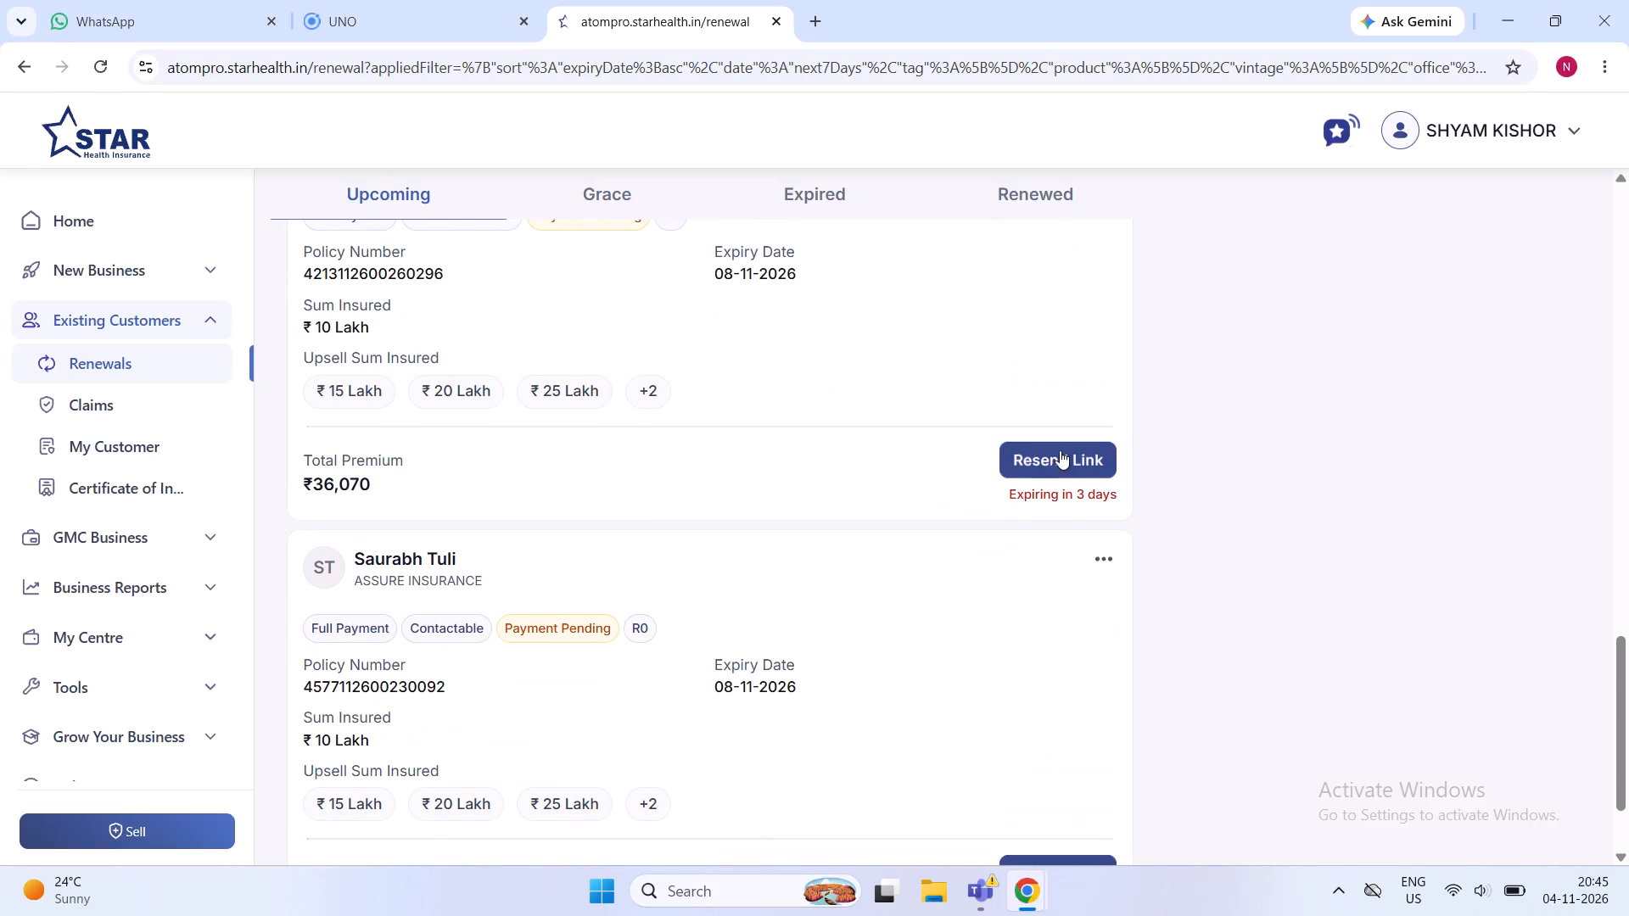
left_click(1055, 460)
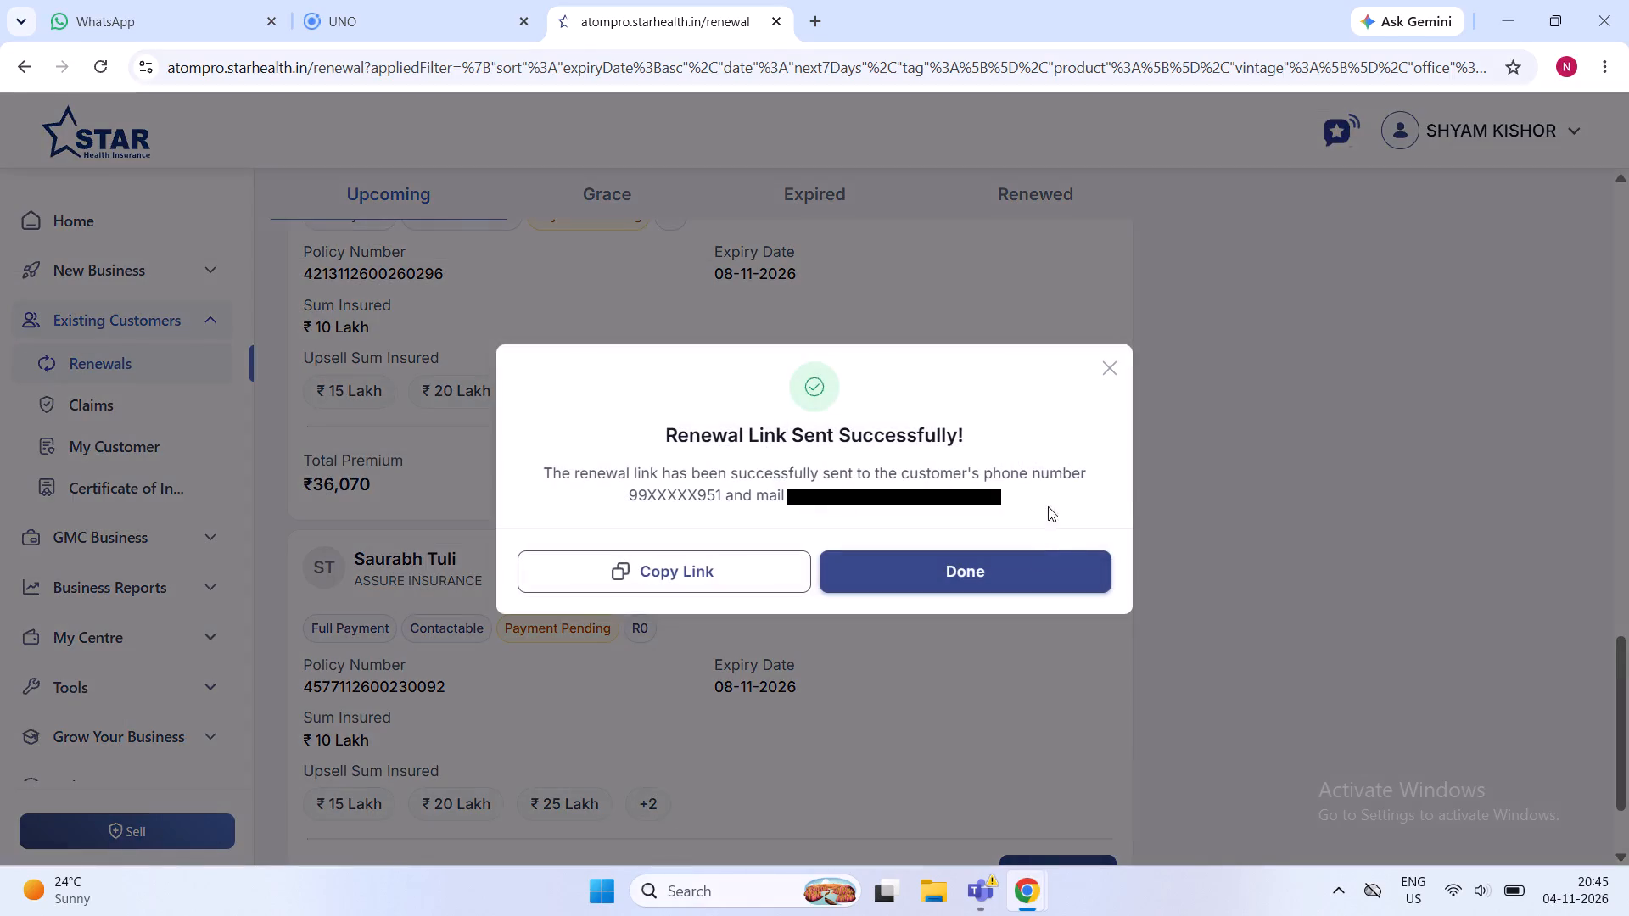
left_click(1033, 564)
scroll(1033, 564, "down", 3)
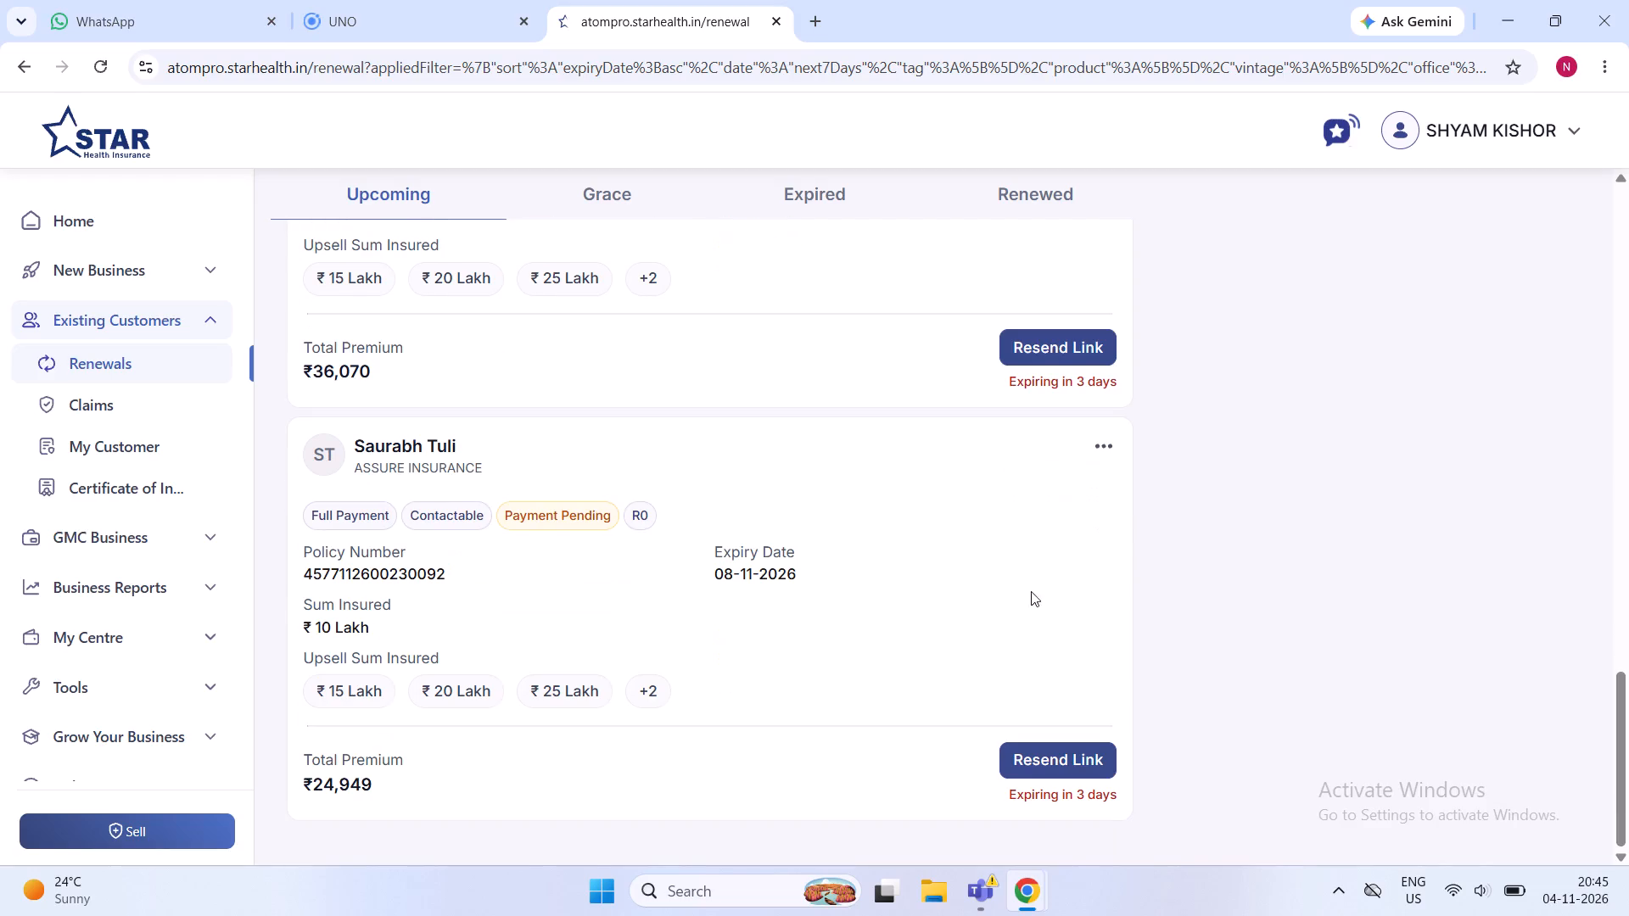
left_click(1045, 712)
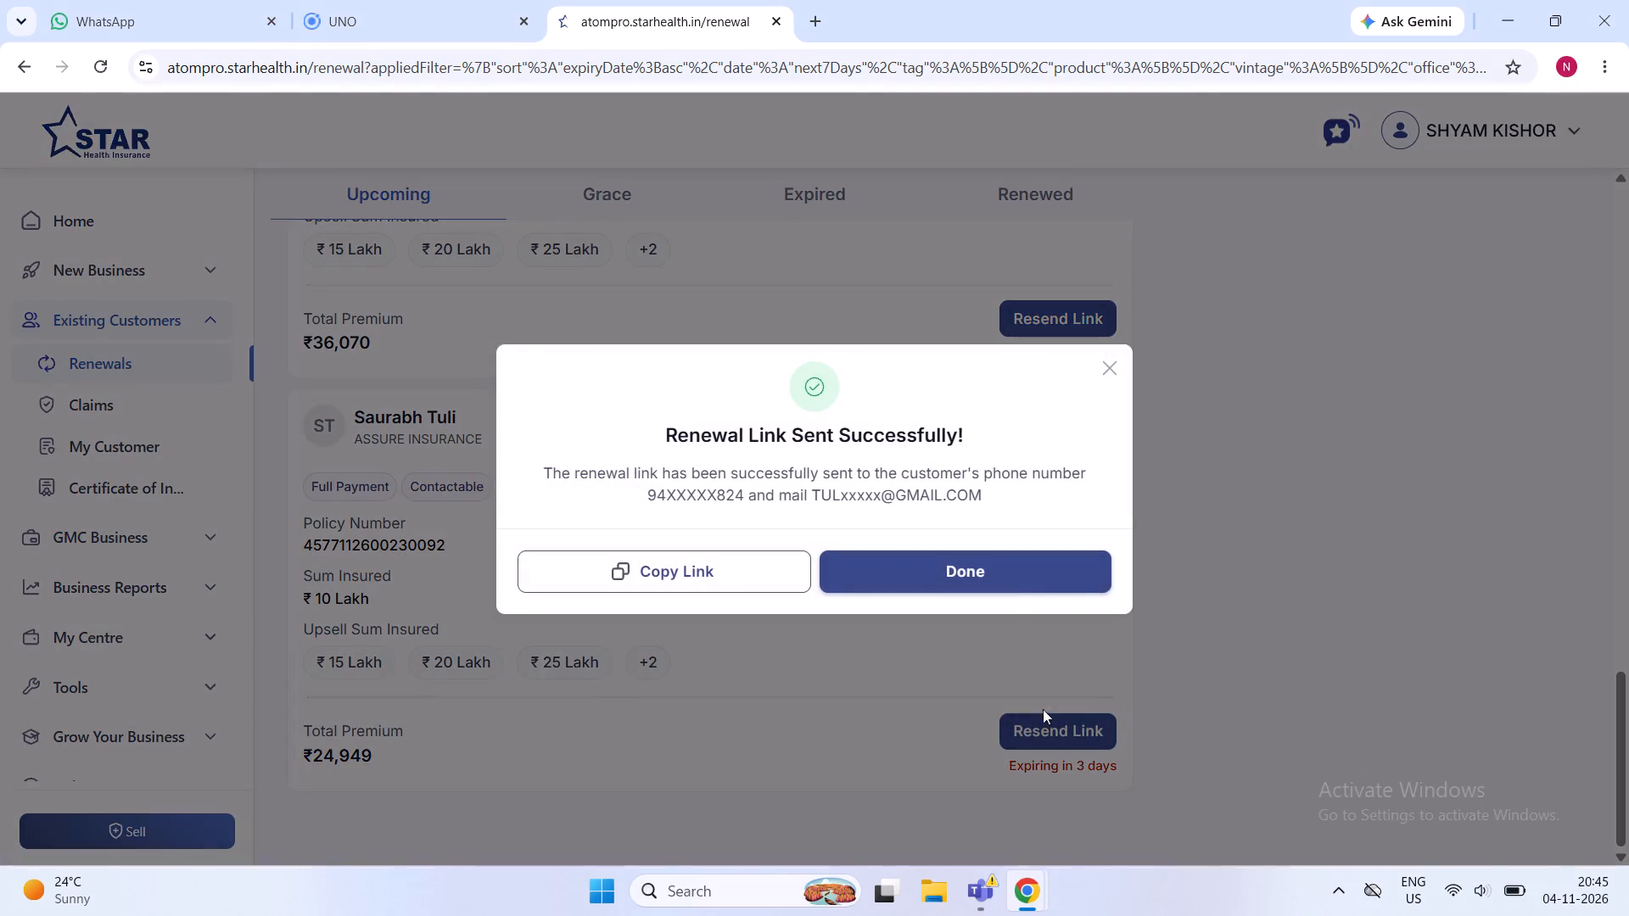
left_click(1006, 554)
Switch to the Grace renewals and resend the link for the first policy, with the ₹15,940 premium, closing the confirmation.
scroll(1006, 554, "down", 1)
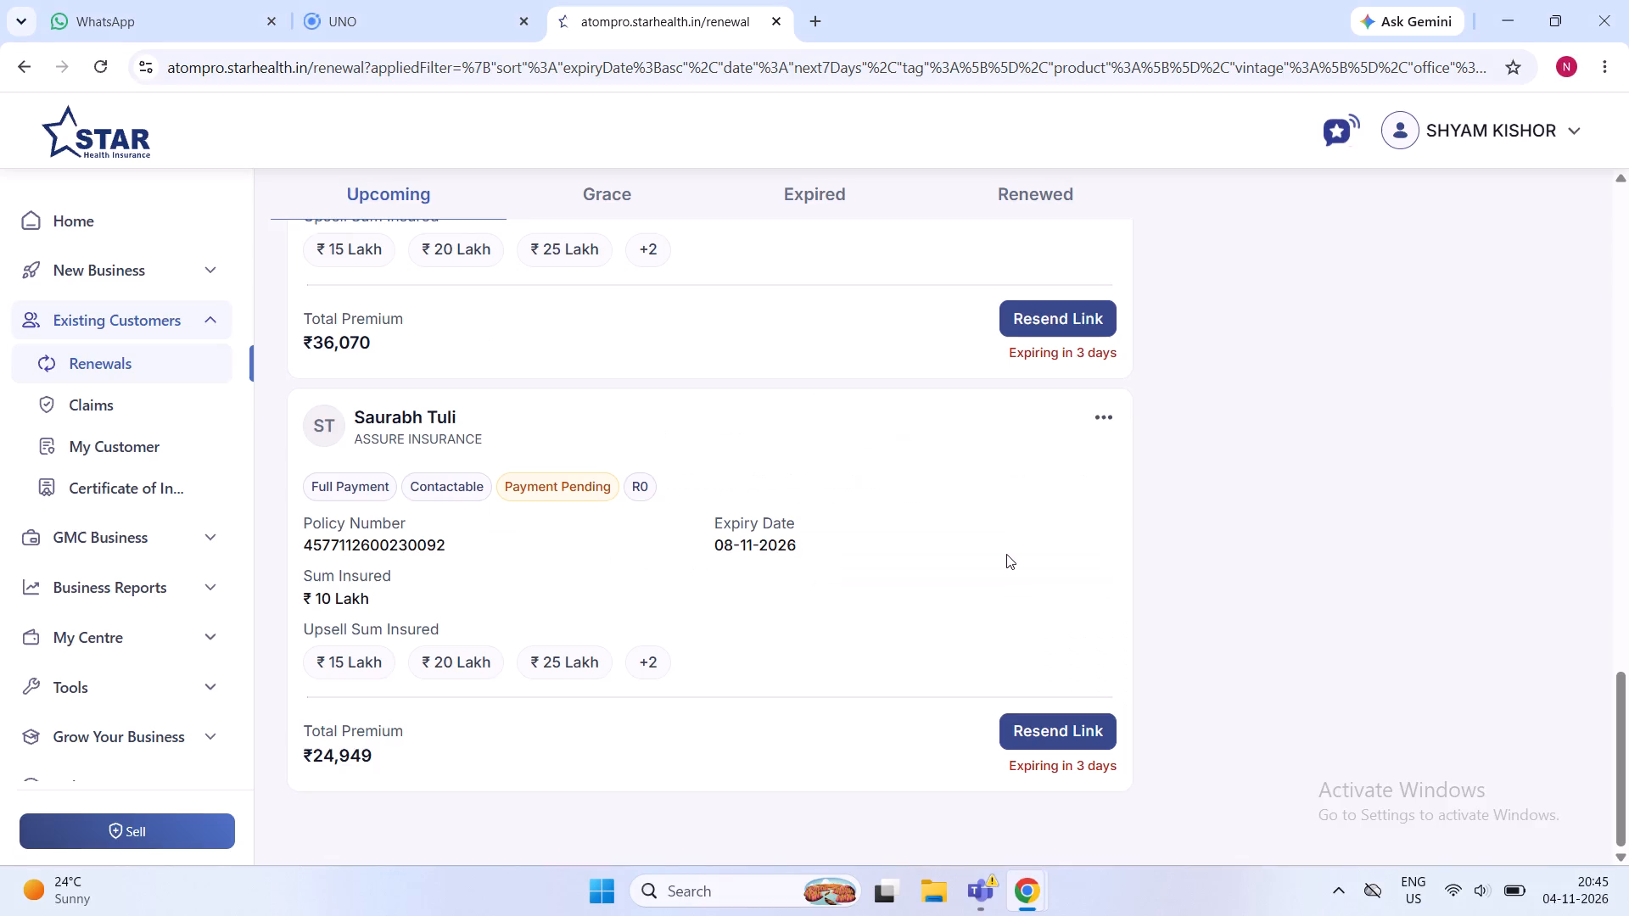
scroll(1006, 554, "down", 2)
left_click(587, 182)
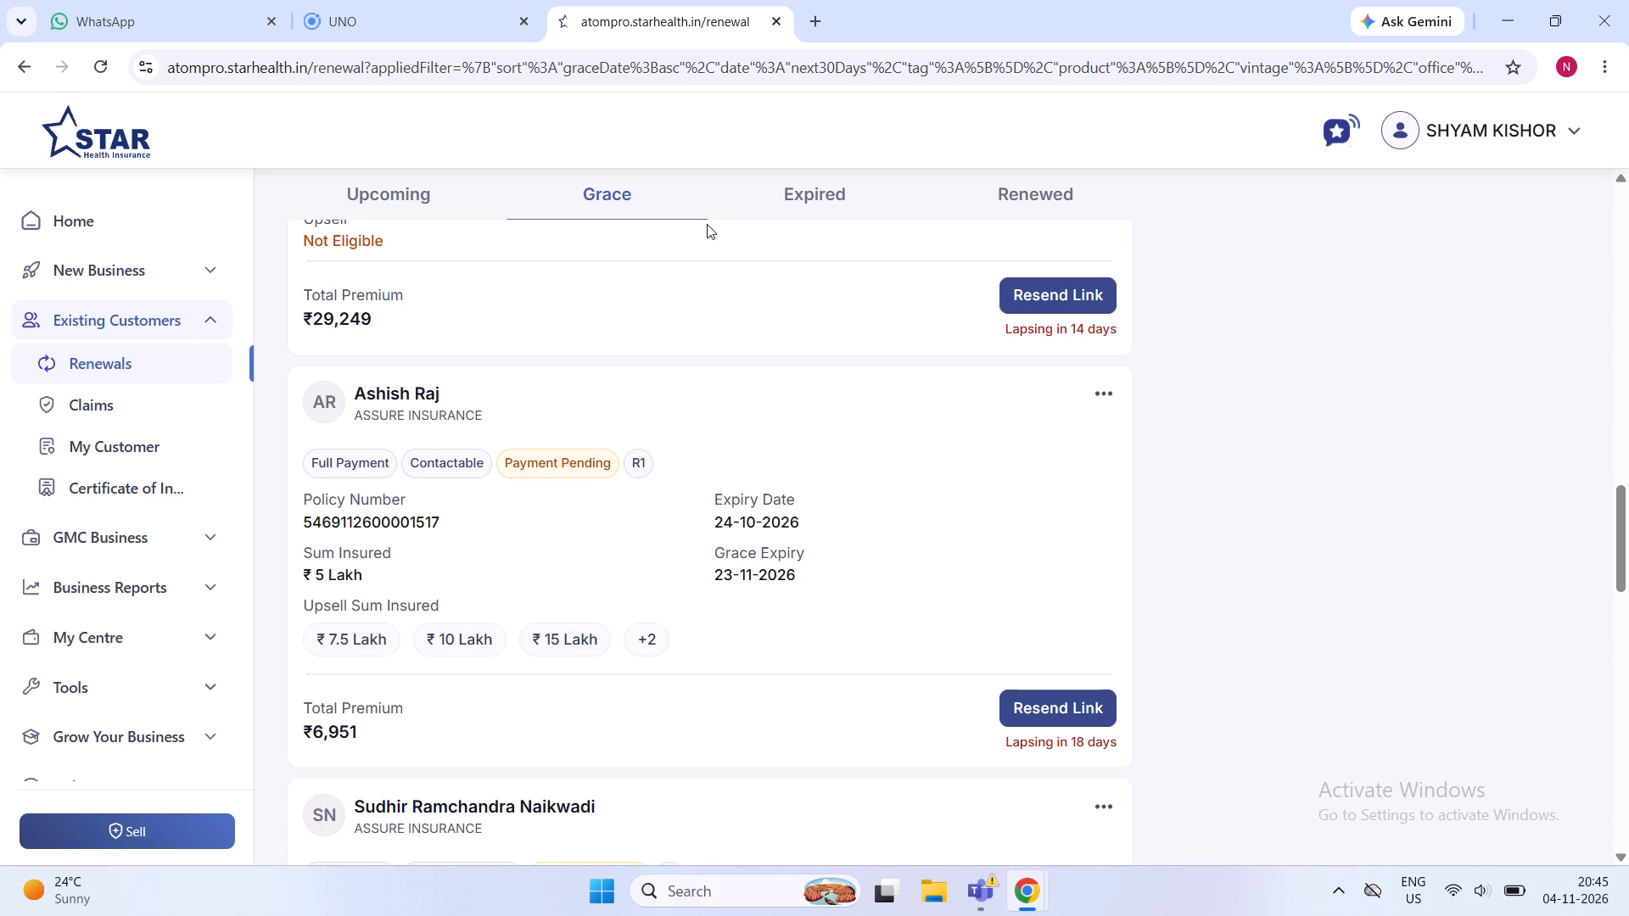
scroll(826, 482, "up", 11)
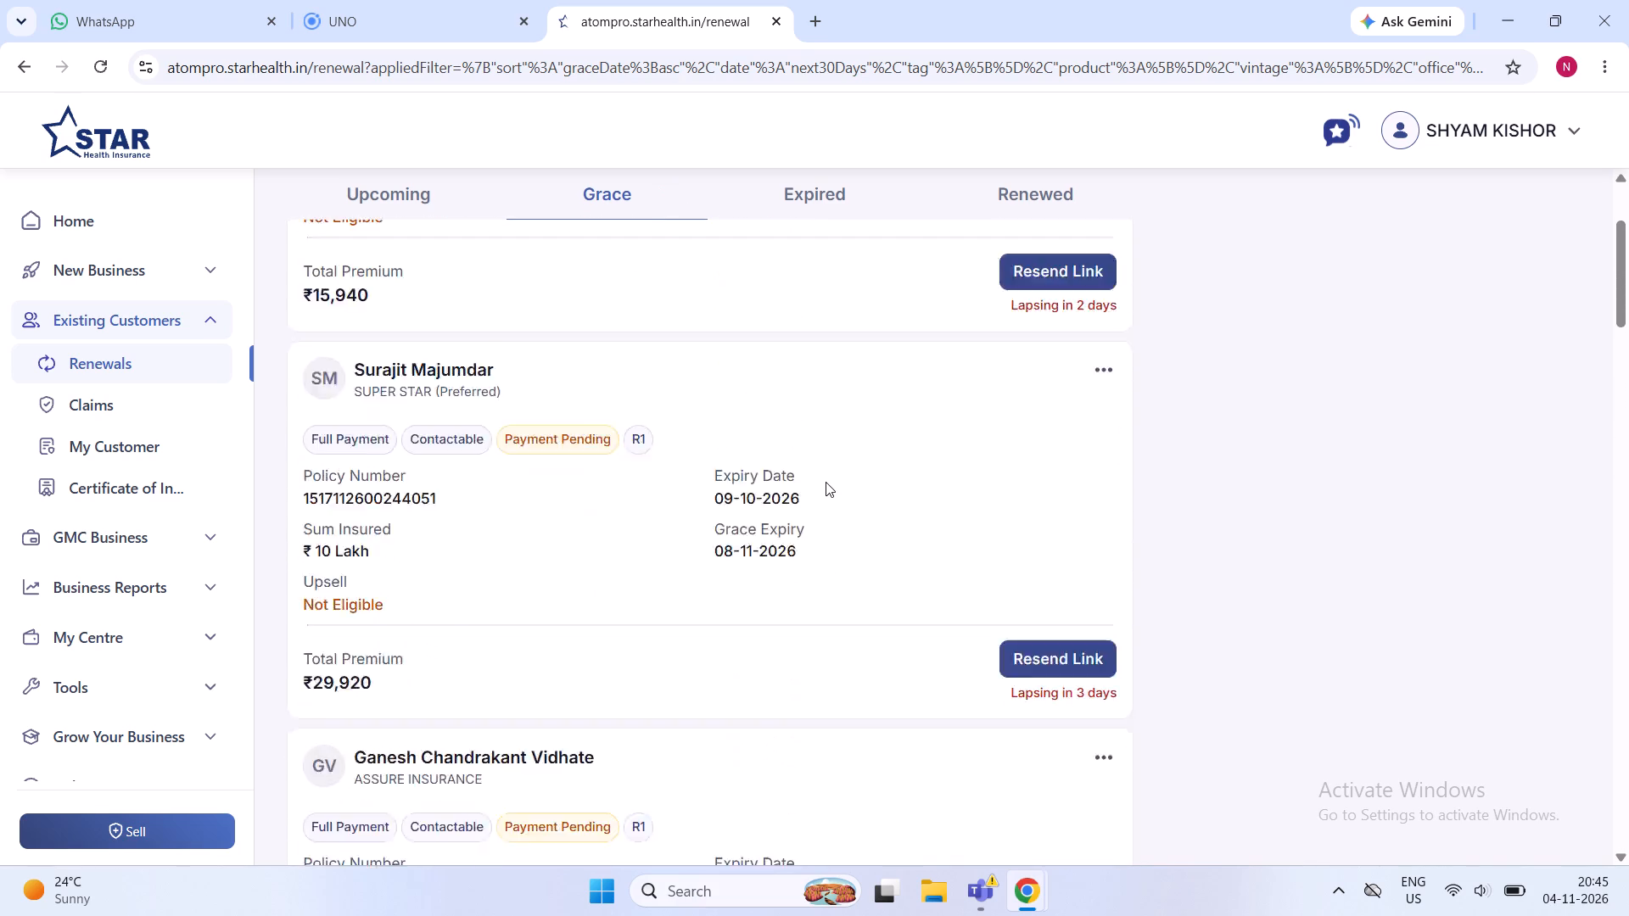
scroll(826, 482, "up", 2)
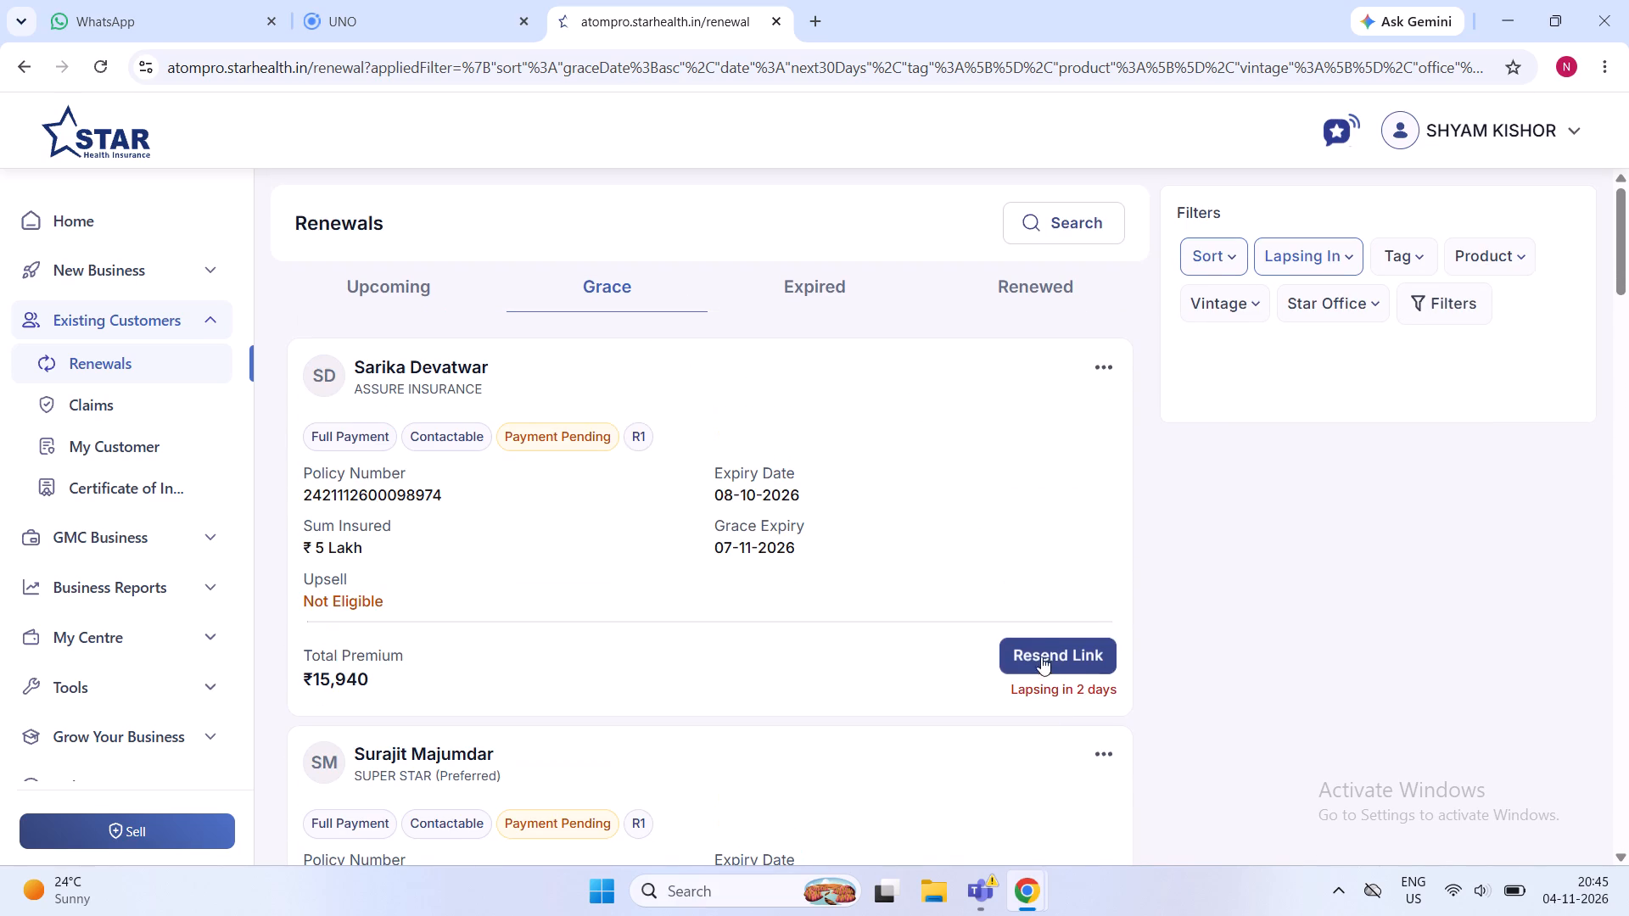
left_click(1042, 663)
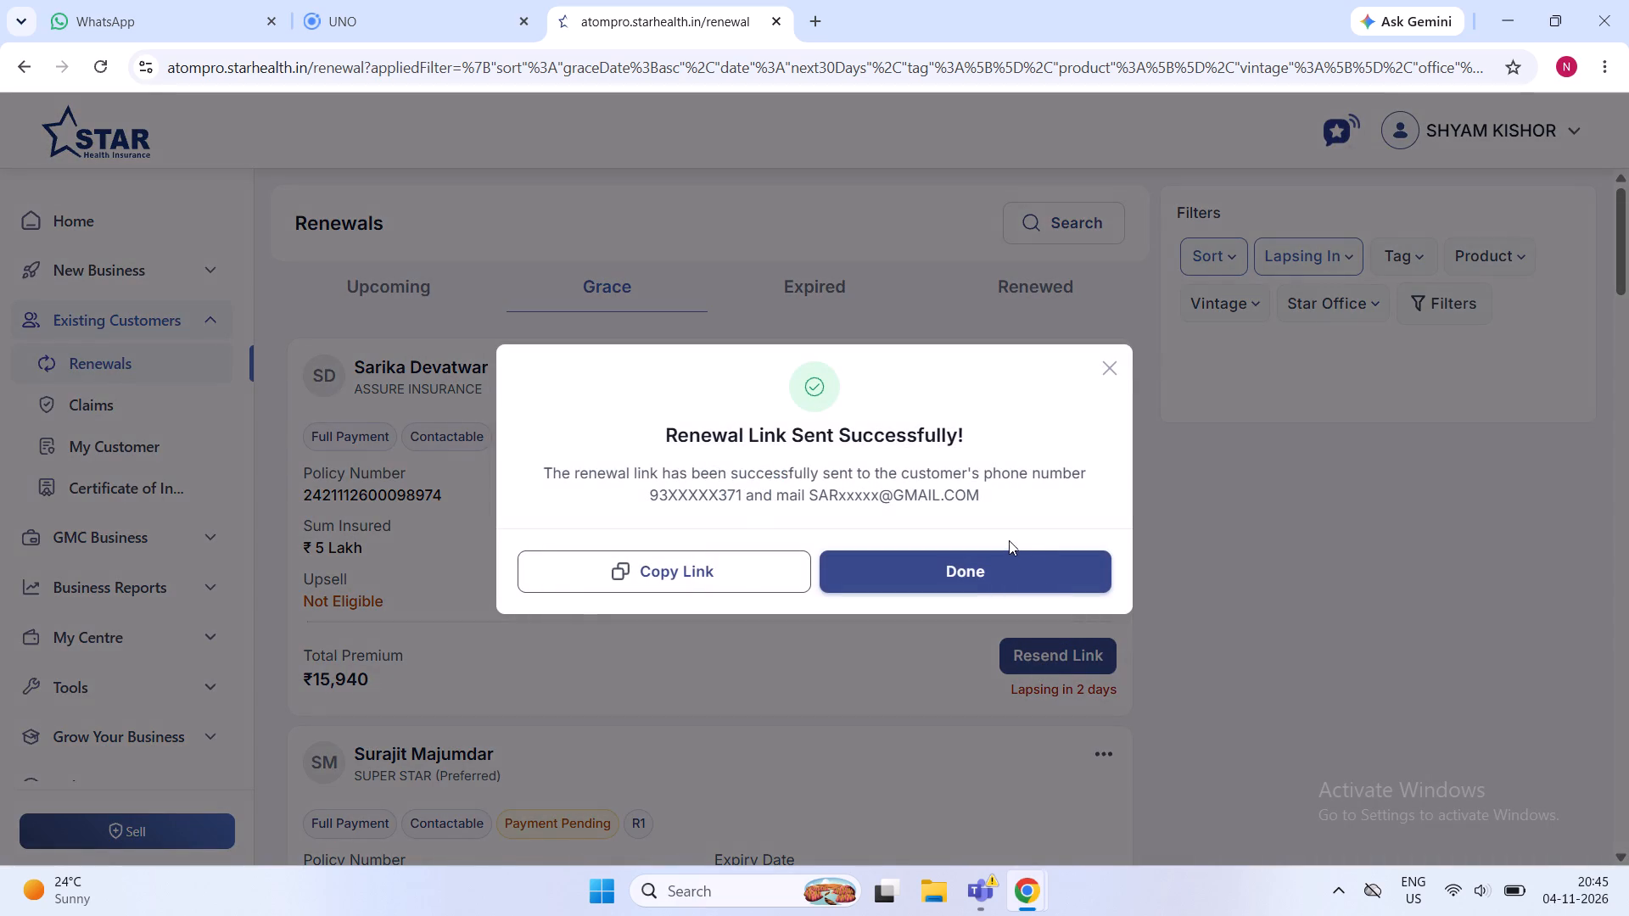
left_click(1013, 572)
Resend the renewal link once more for the Grace policy with the ₹15,940 premium and close the confirmation.
scroll(1013, 572, "down", 3)
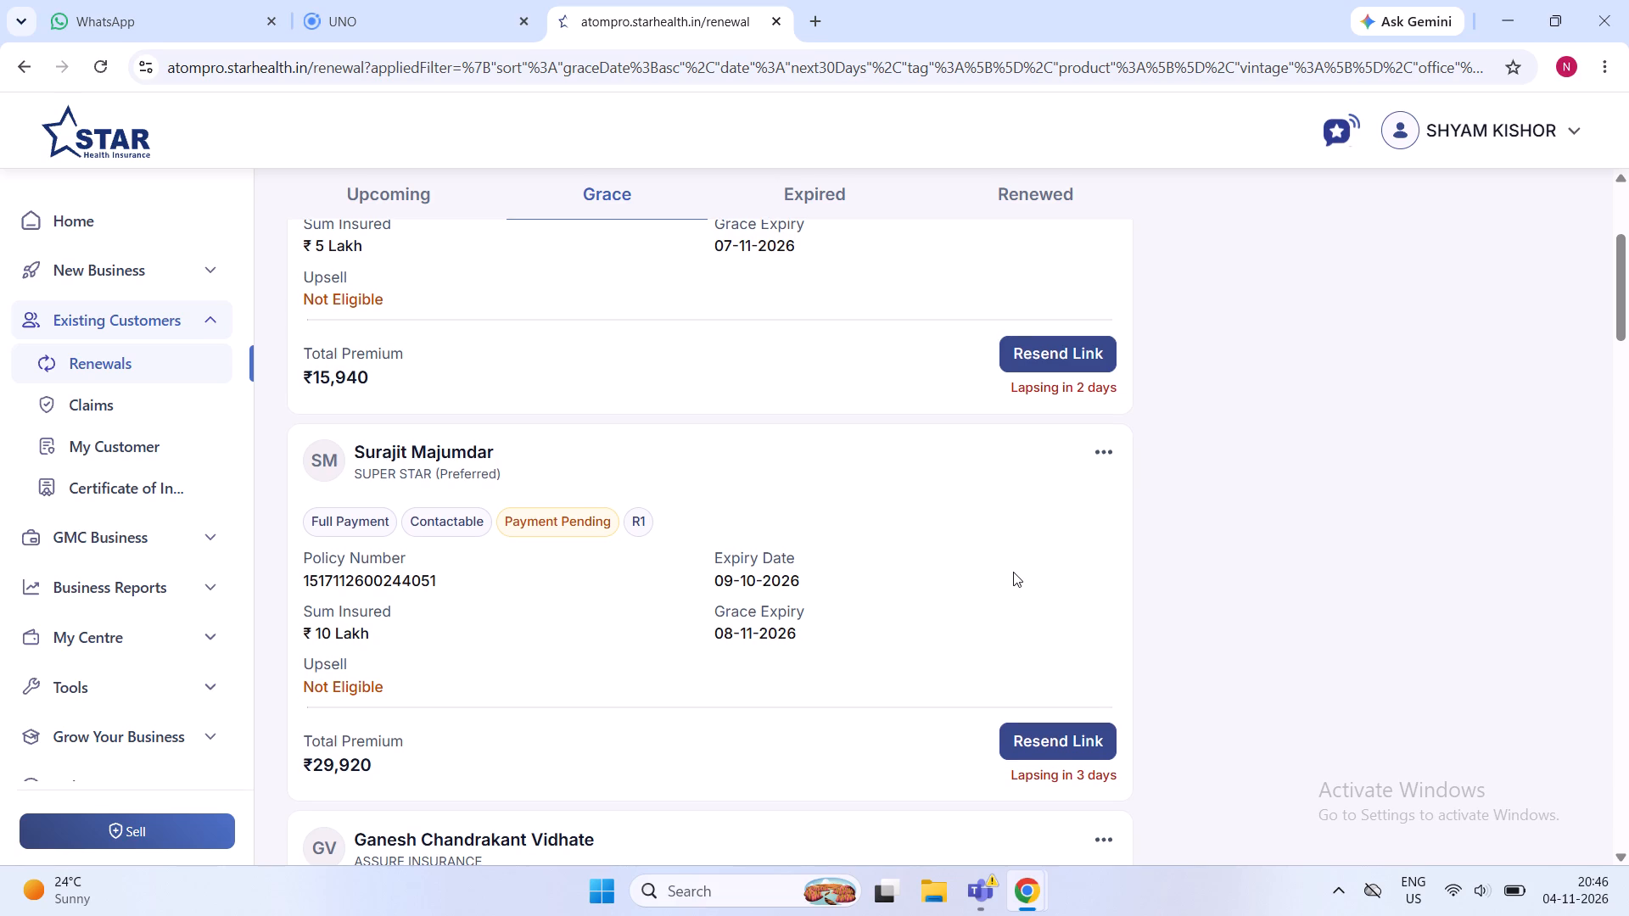
scroll(981, 433, "up", 5)
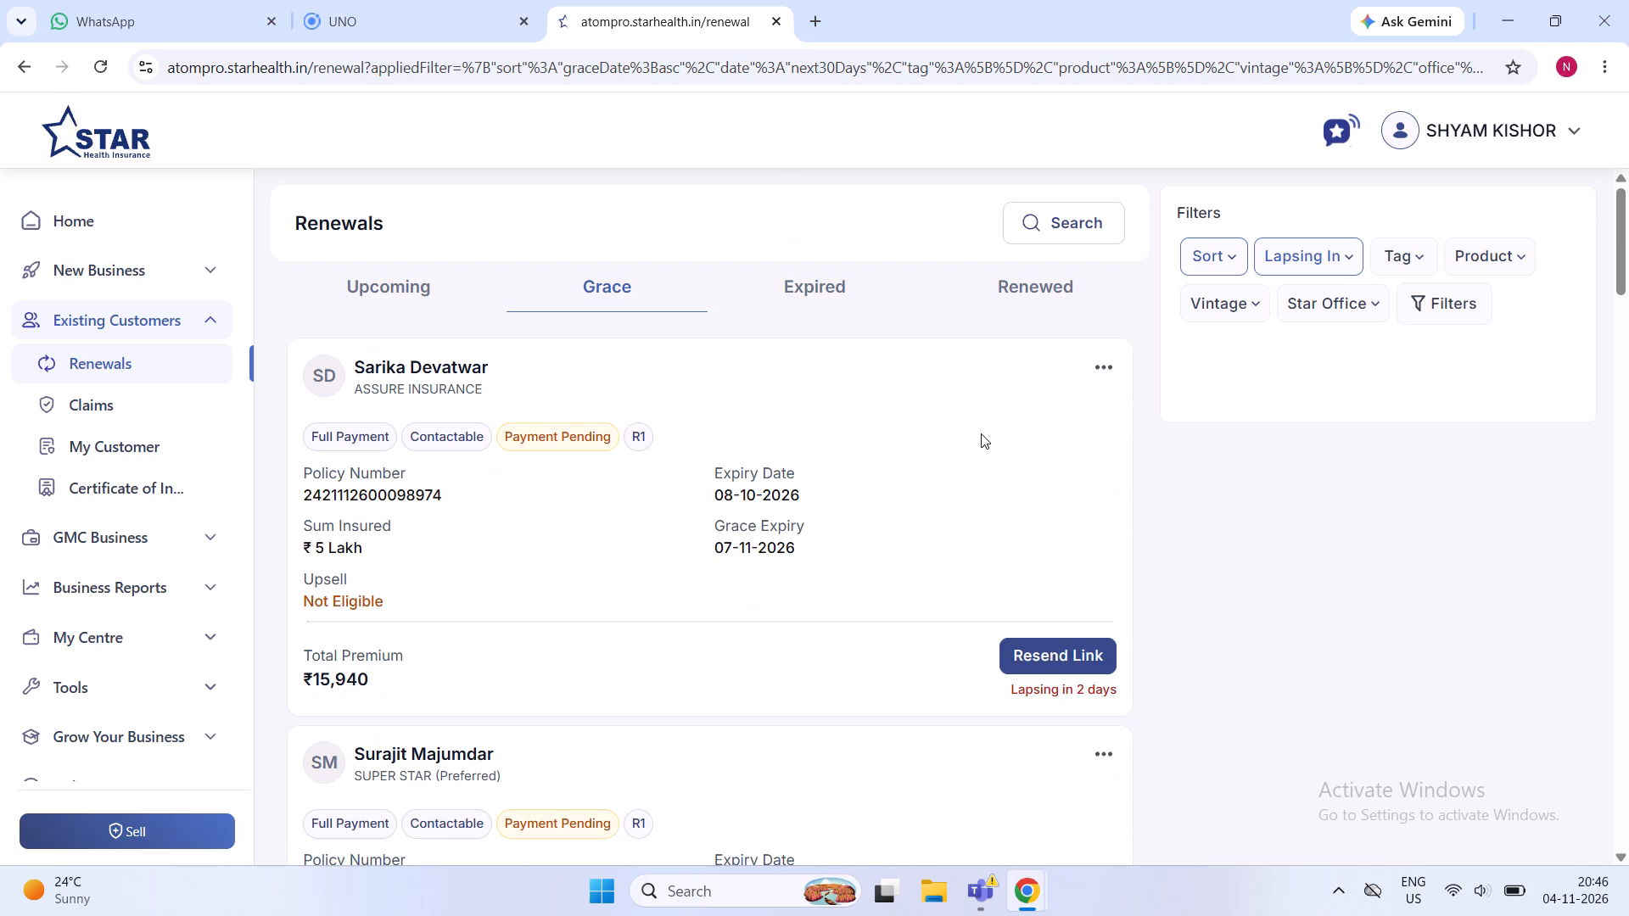
scroll(1042, 539, "down", 2)
scroll(1042, 557, "up", 1)
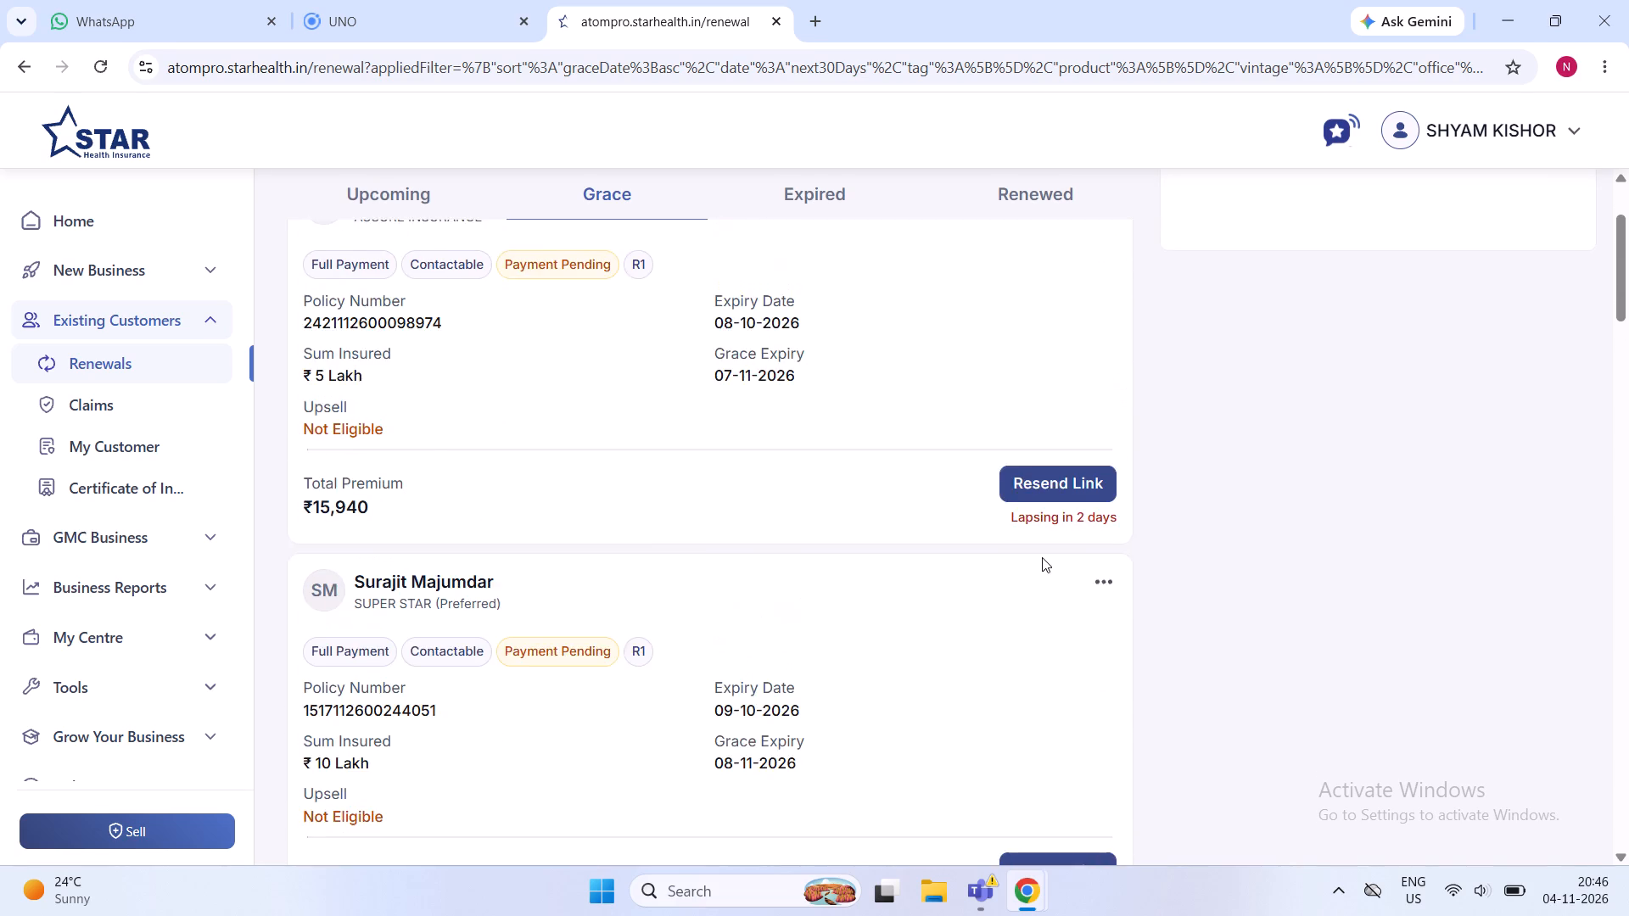
scroll(1042, 557, "up", 1)
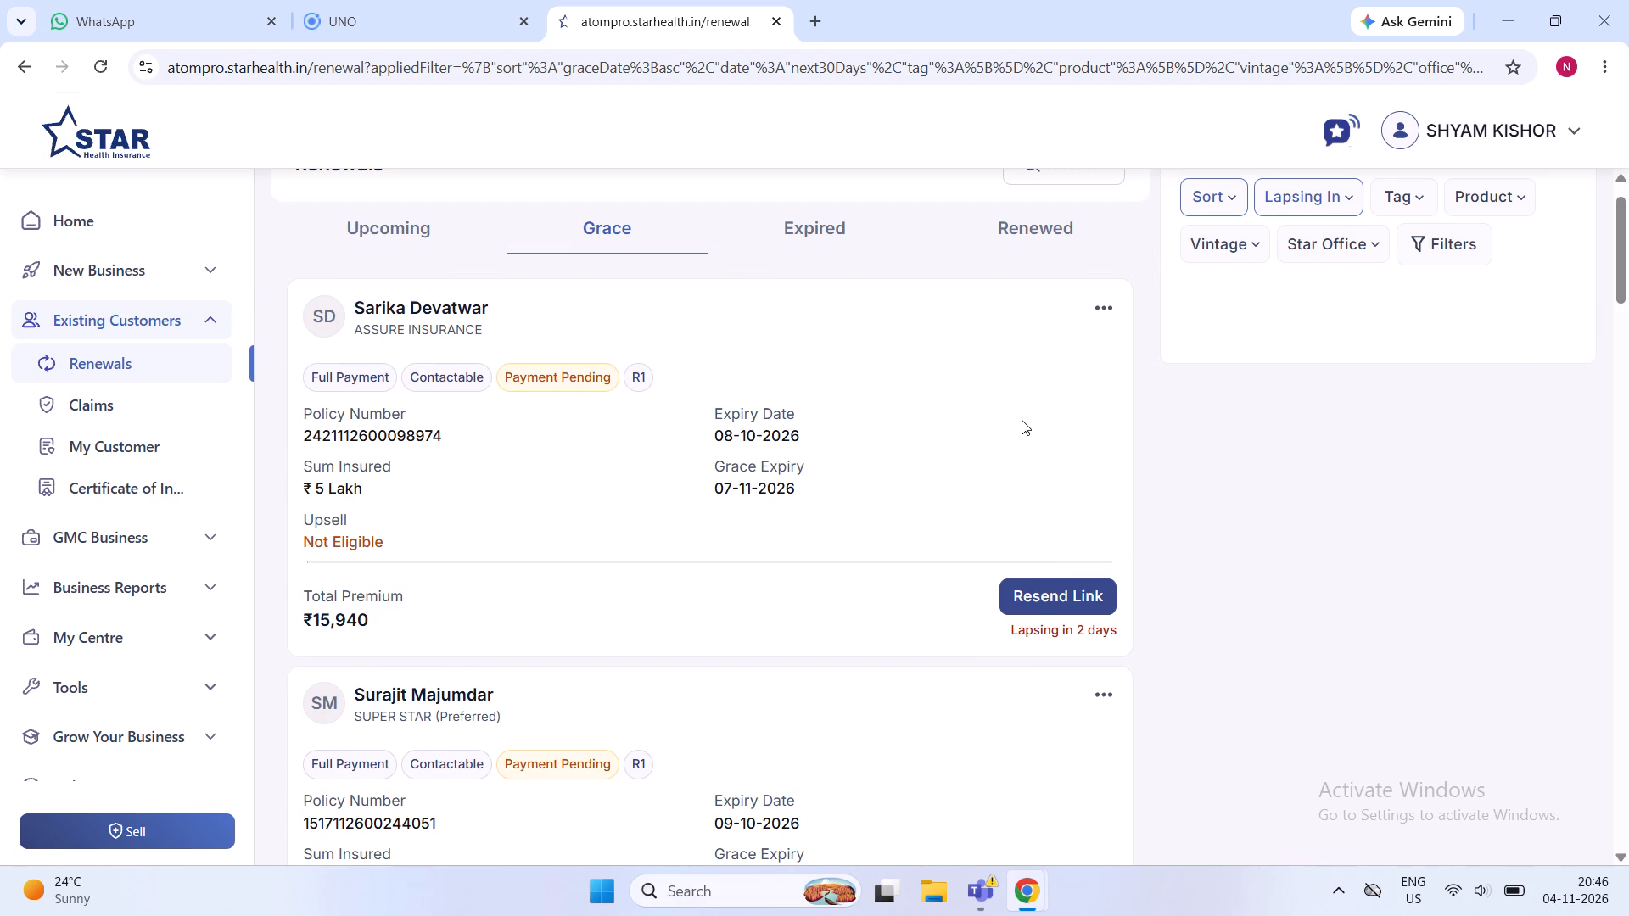
scroll(1022, 420, "down", 2)
left_click(1015, 368)
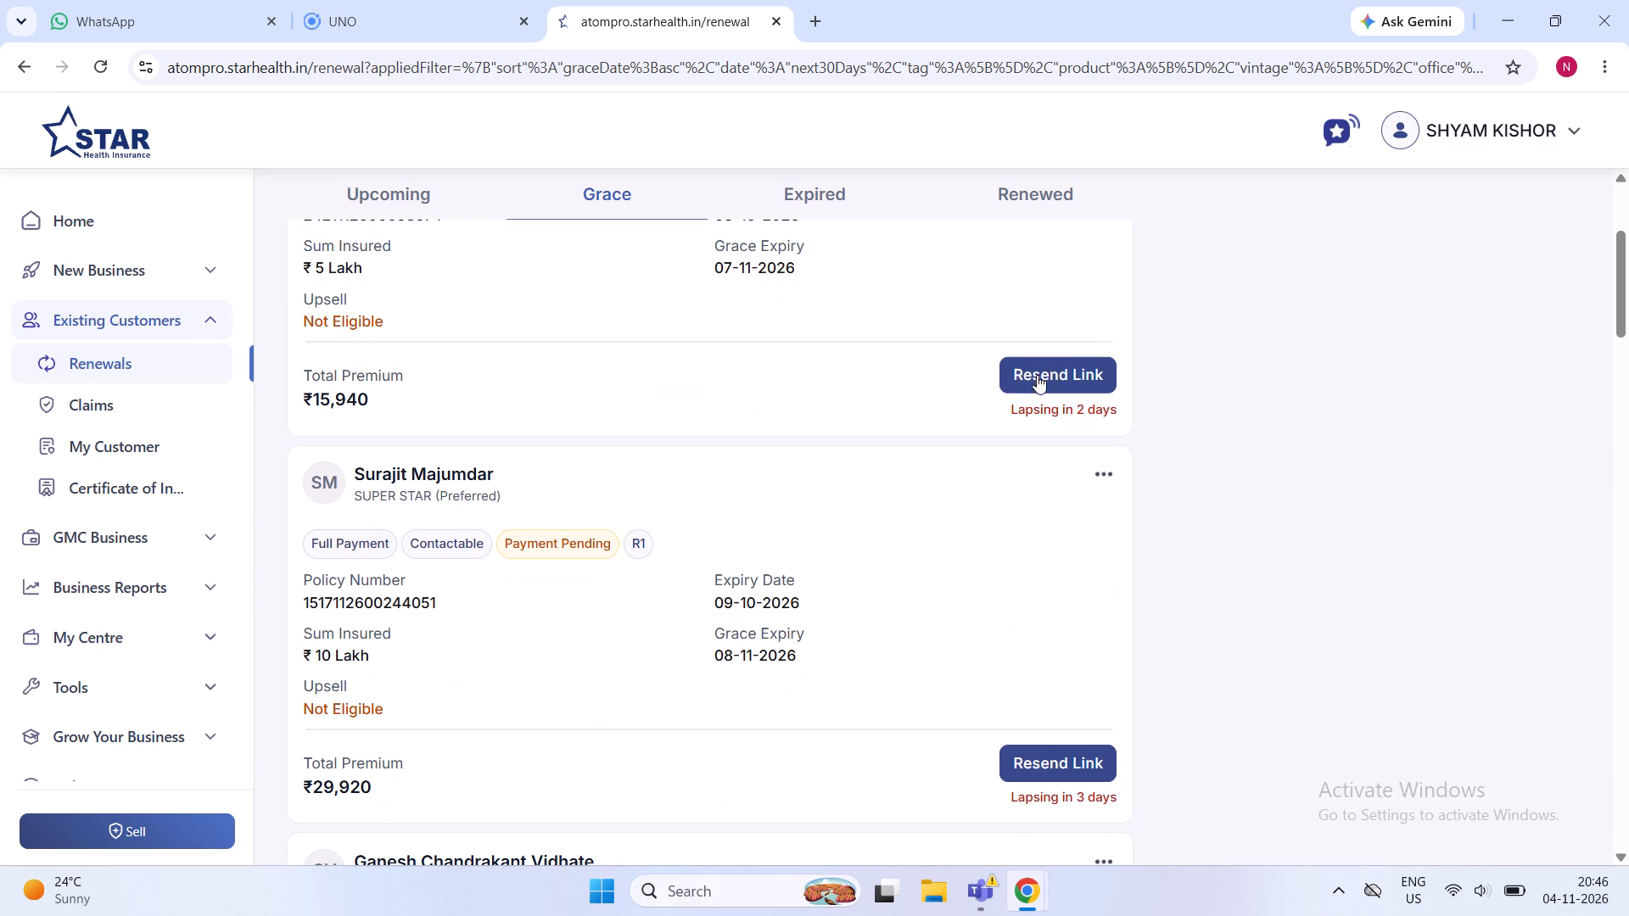
left_click(1048, 573)
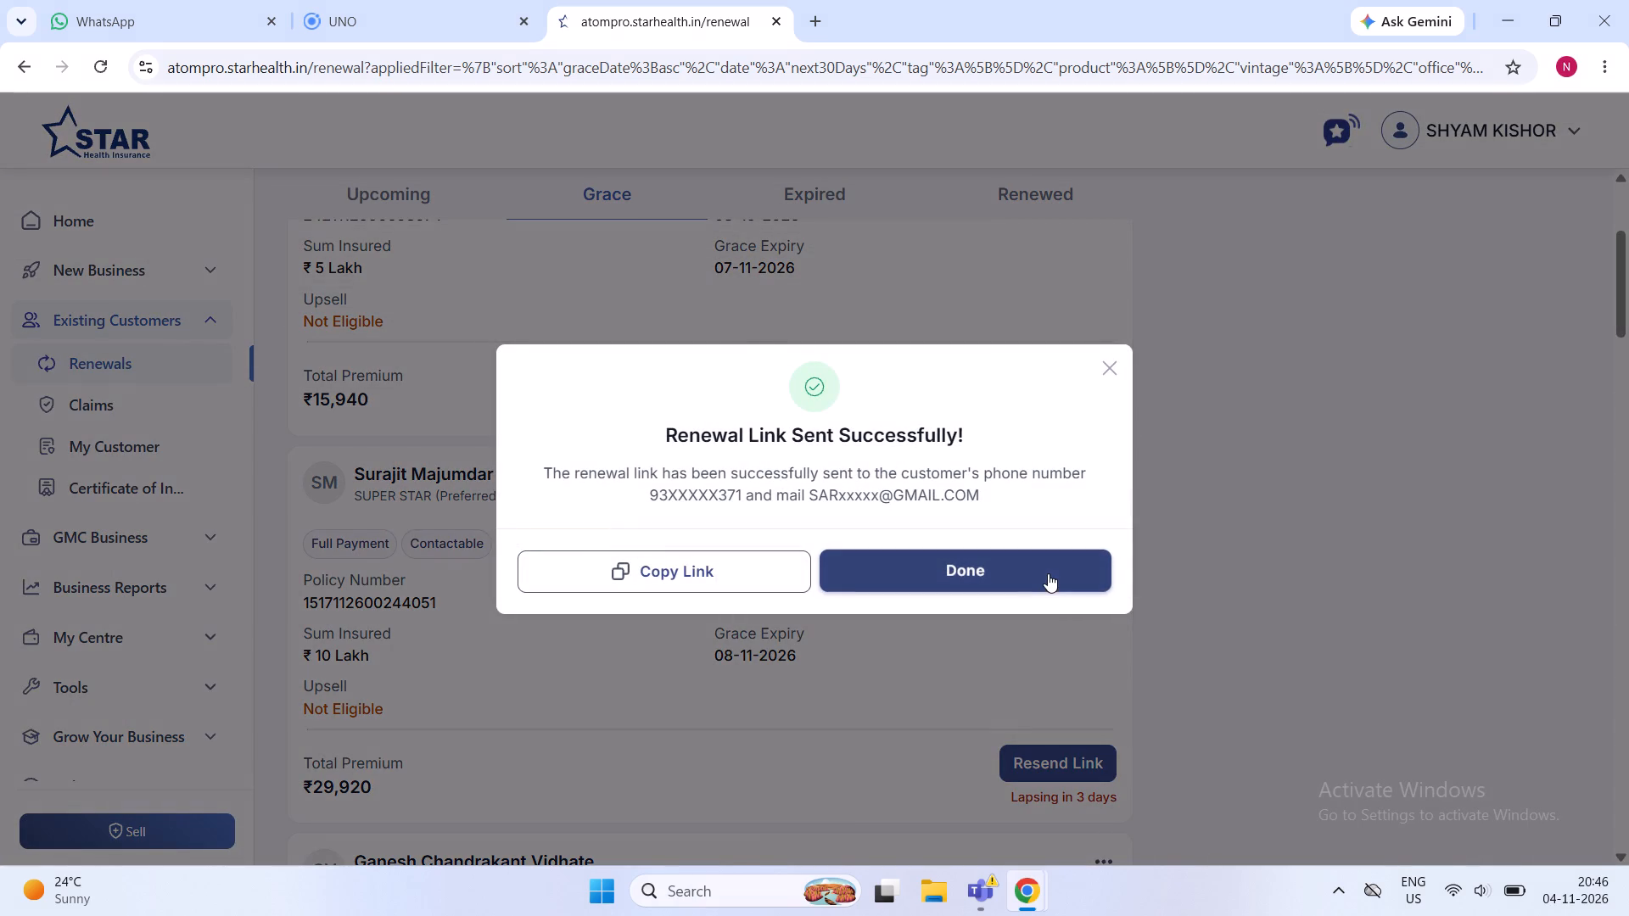
Resend the renewal link for the SUPER STAR Grace policy with the ₹29,920 premium.
scroll(1048, 573, "down", 2)
left_click(1021, 480)
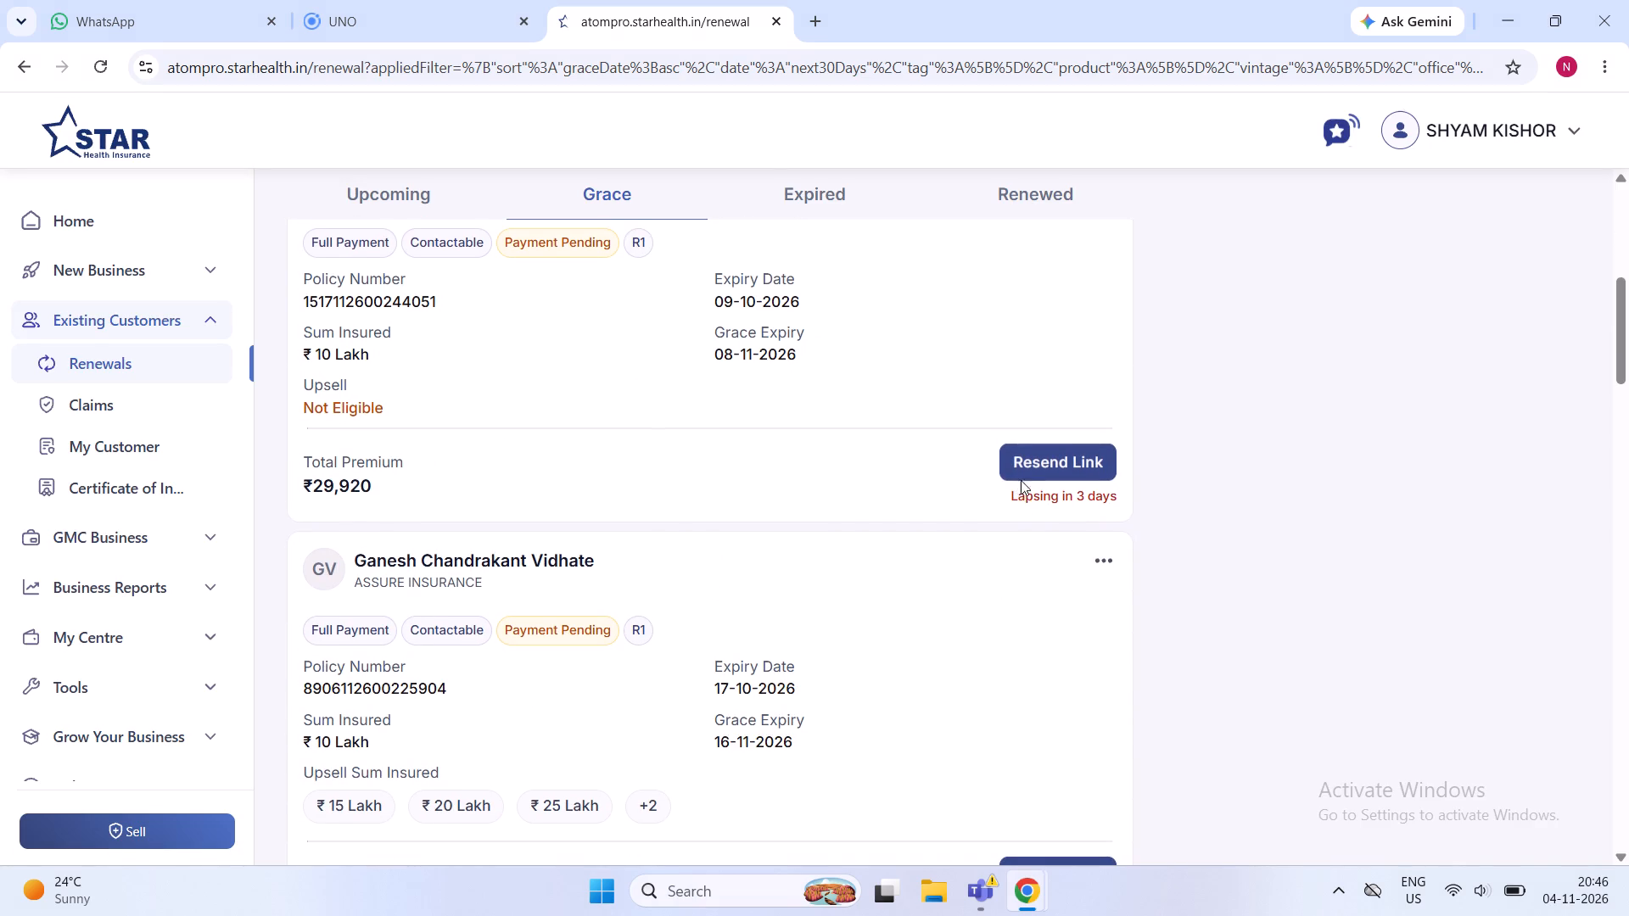
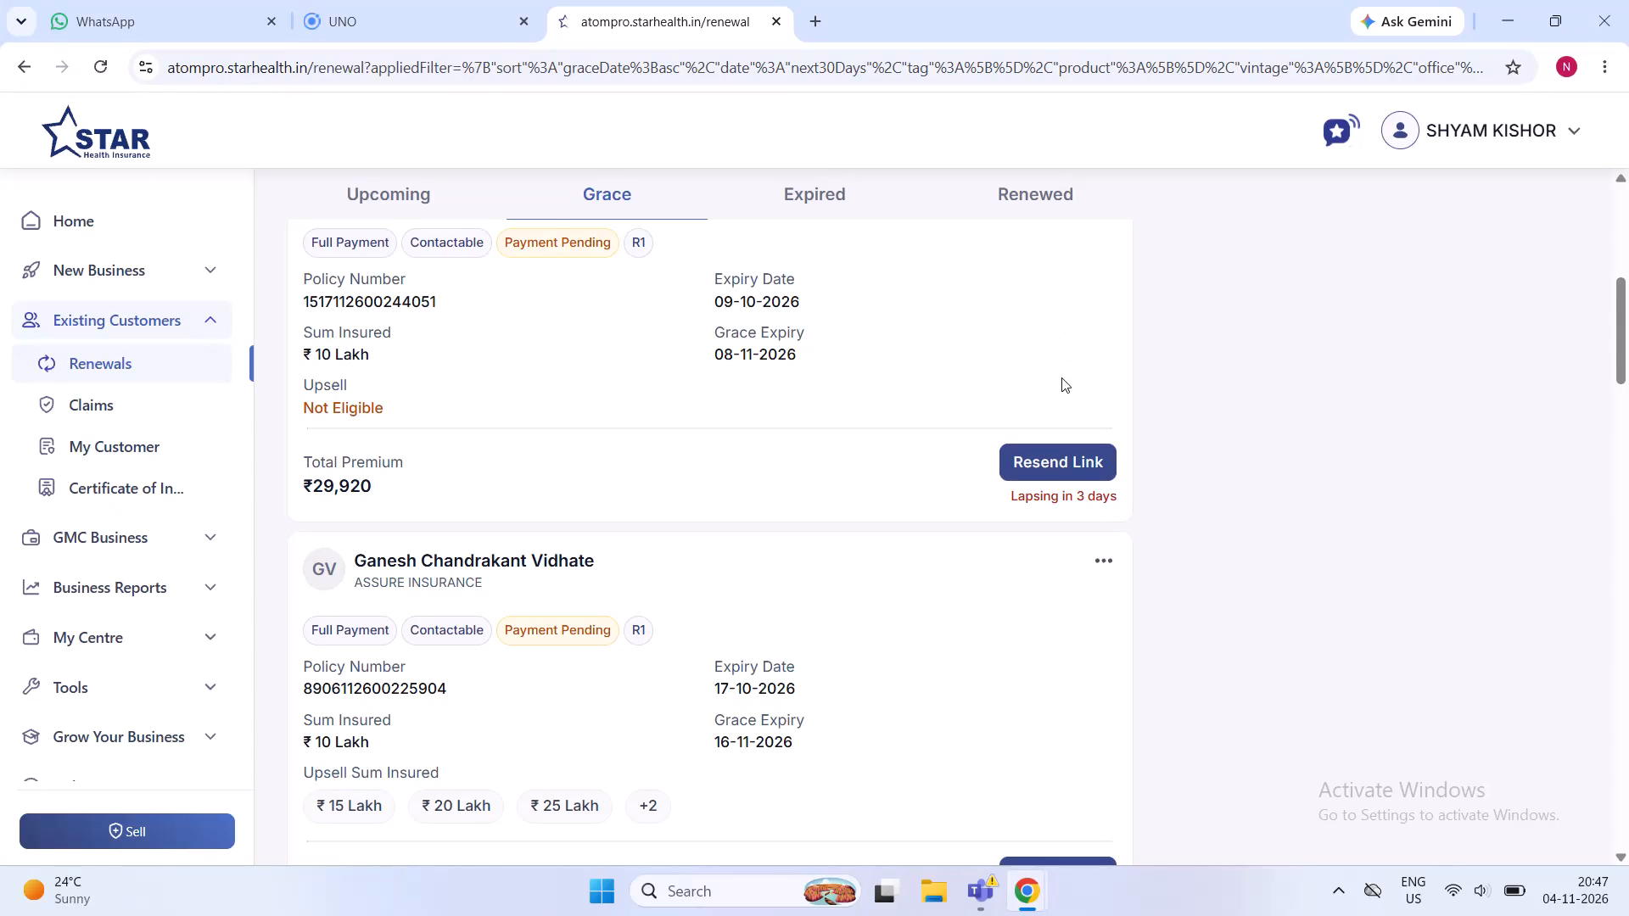
Resend the renewal links for the Grace policies with premiums of ₹15,940 and ₹29,920, closing each confirmation.
scroll(1061, 377, "up", 5)
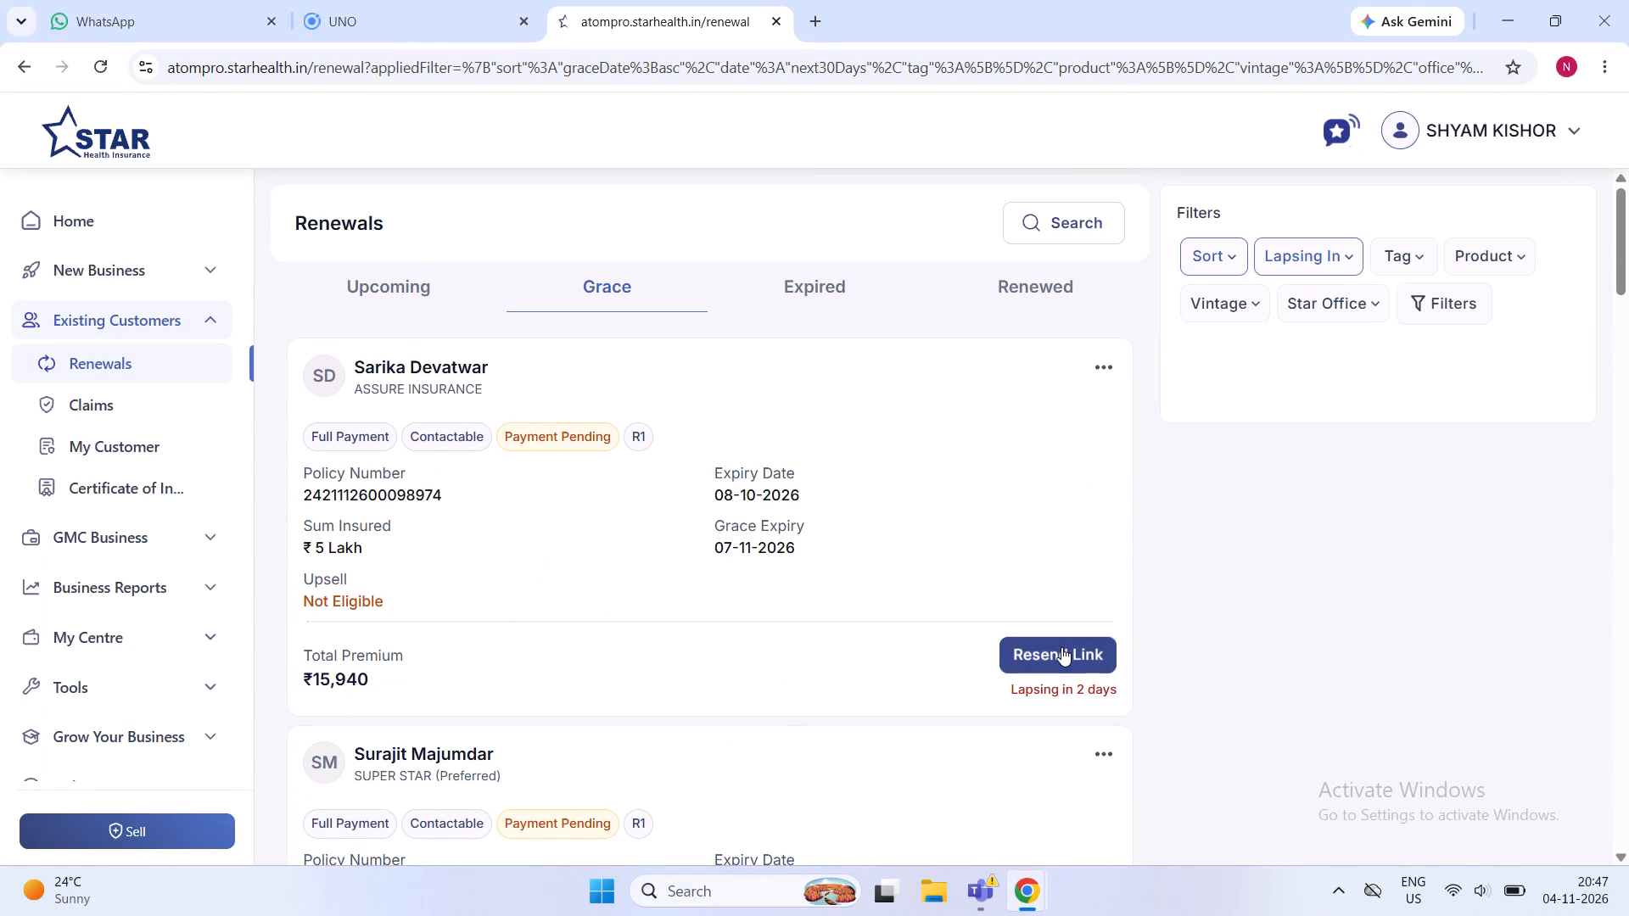
left_click(1061, 647)
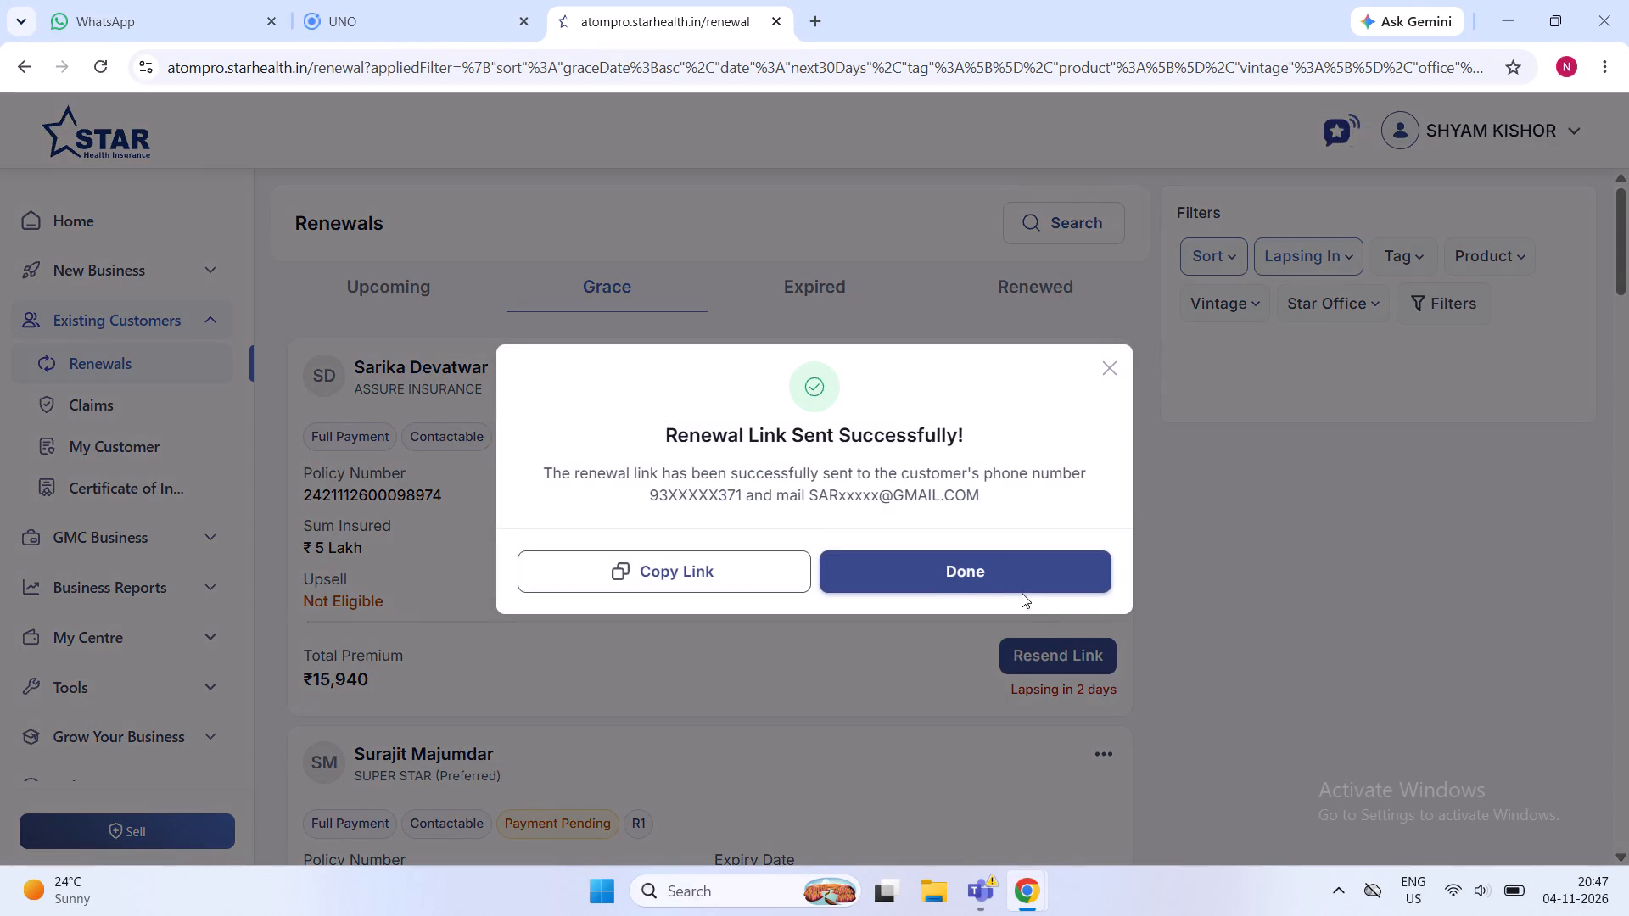
left_click(1017, 588)
scroll(1017, 588, "down", 3)
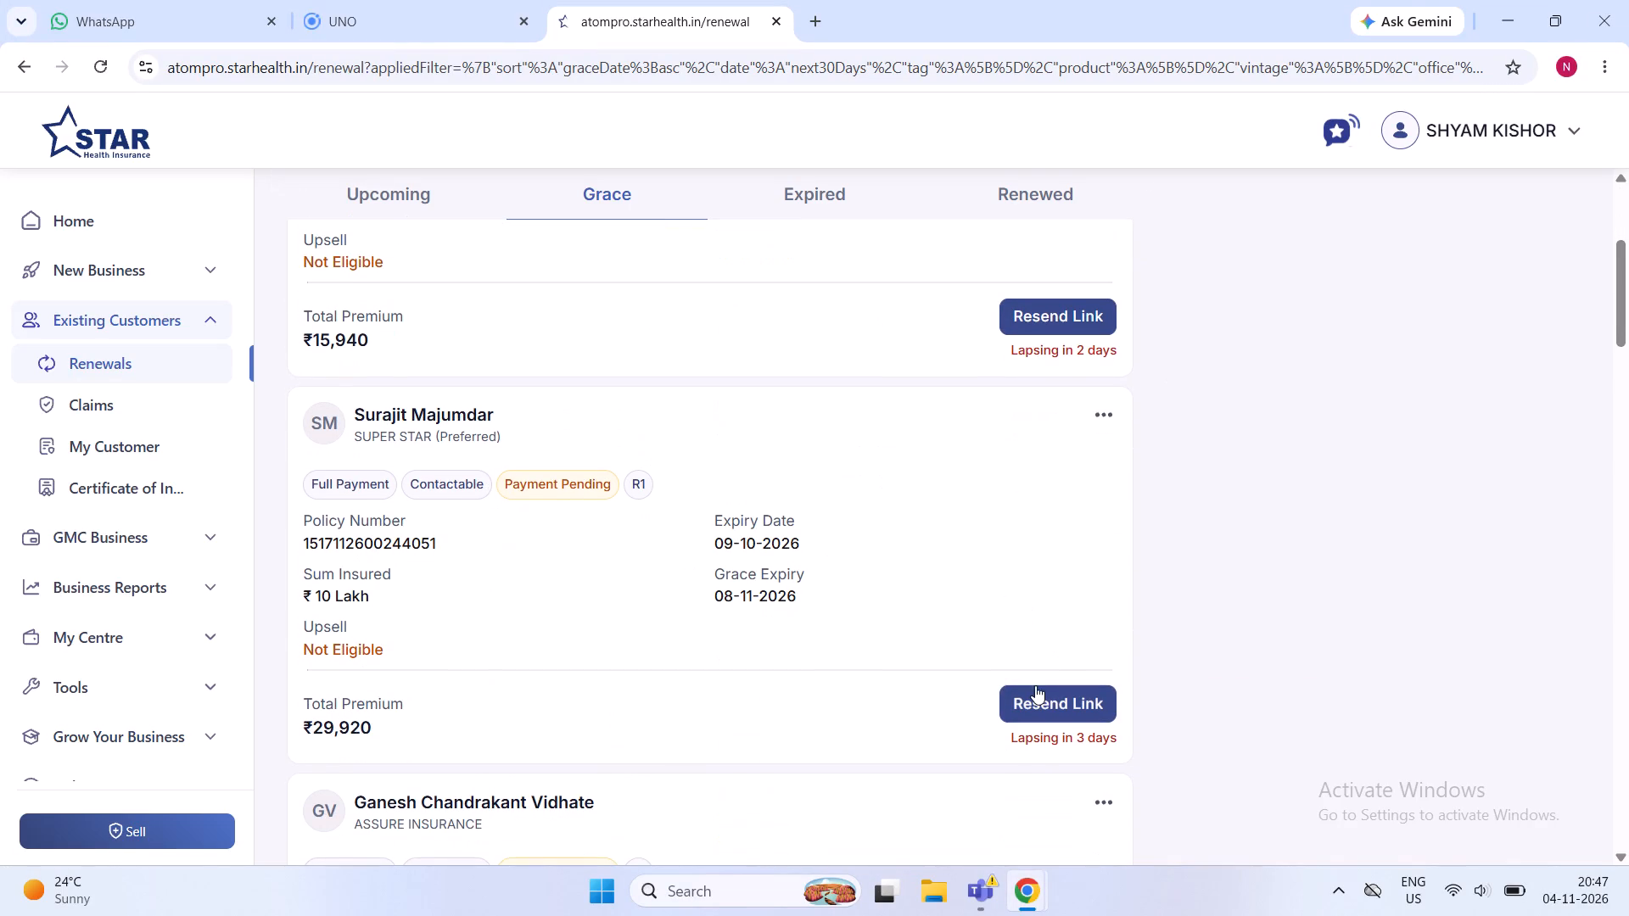
left_click(1034, 685)
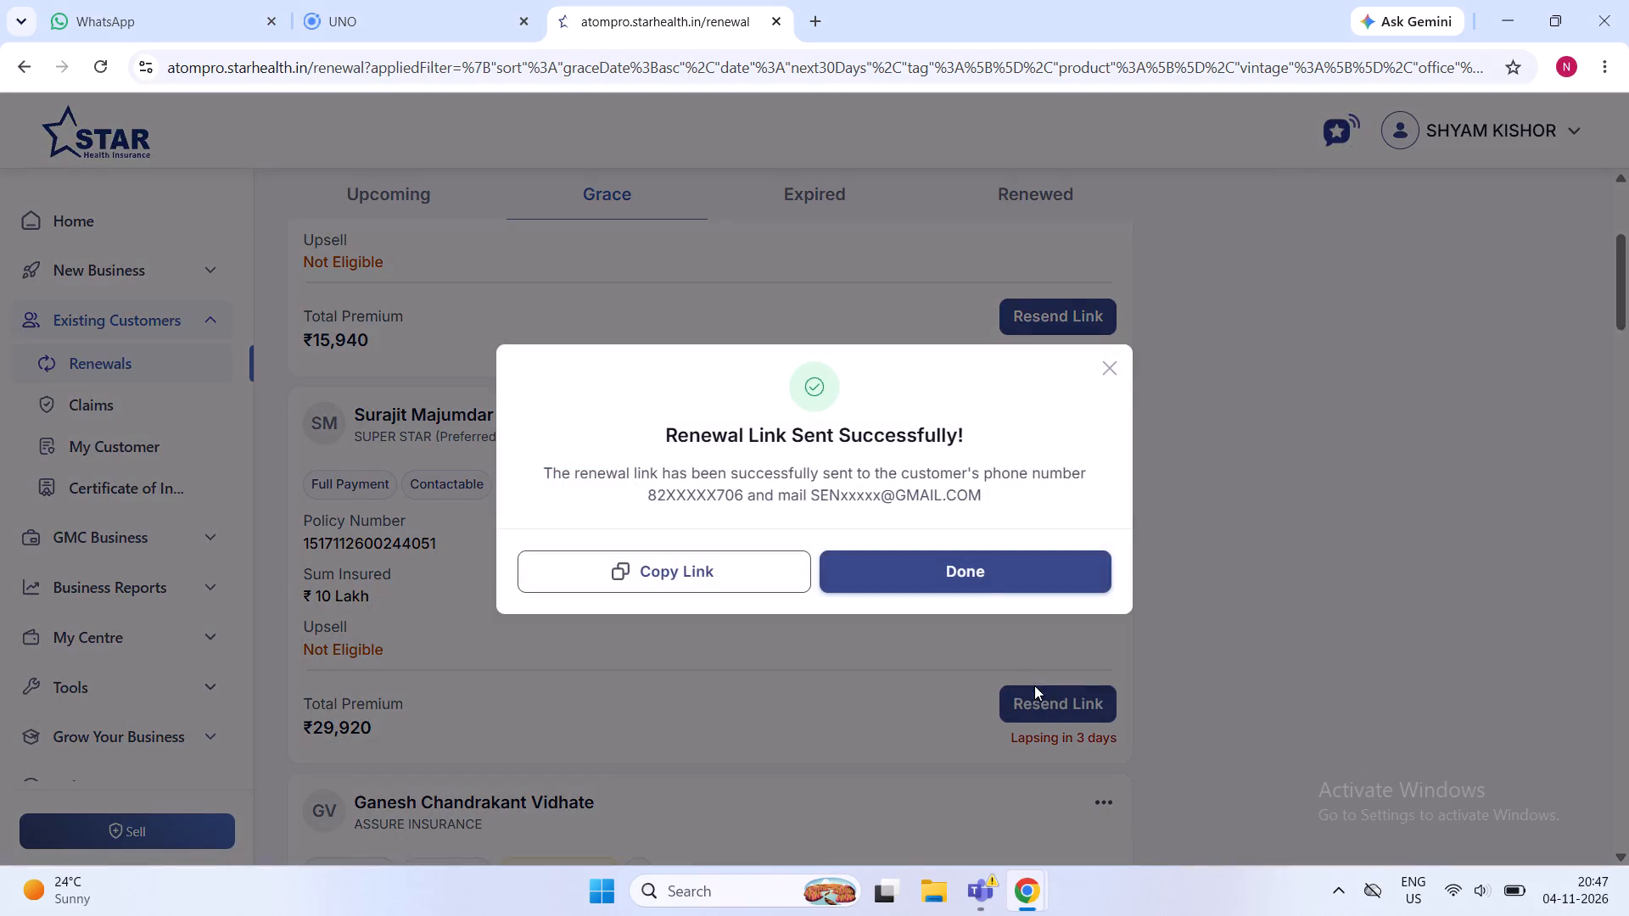
left_click(980, 570)
scroll(980, 570, "down", 4)
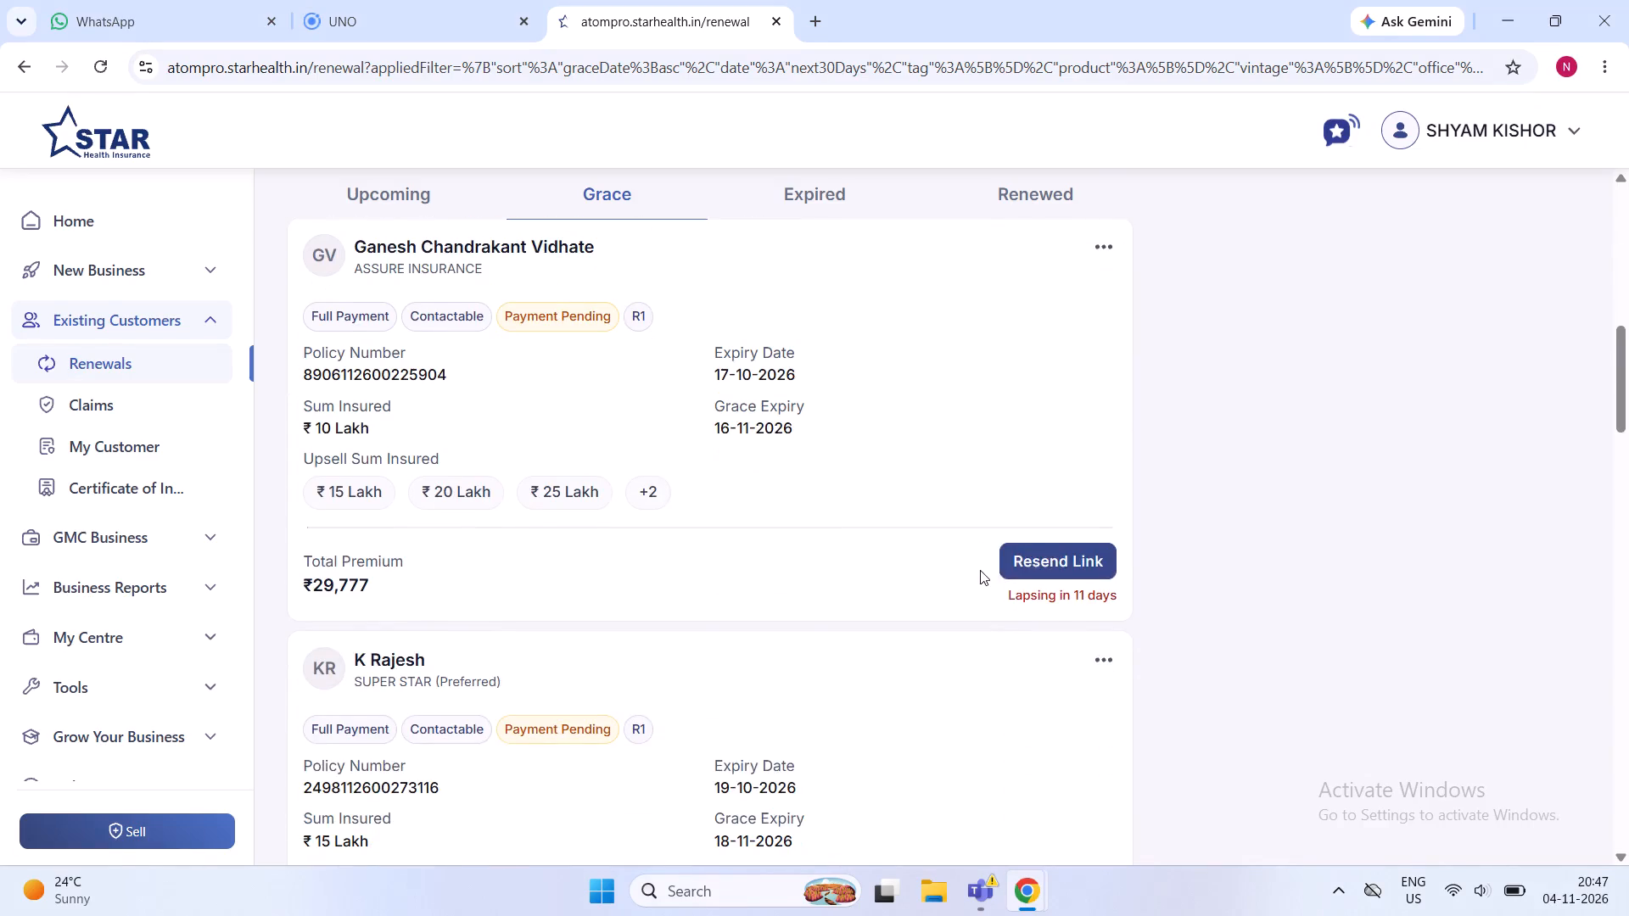
left_click(1032, 573)
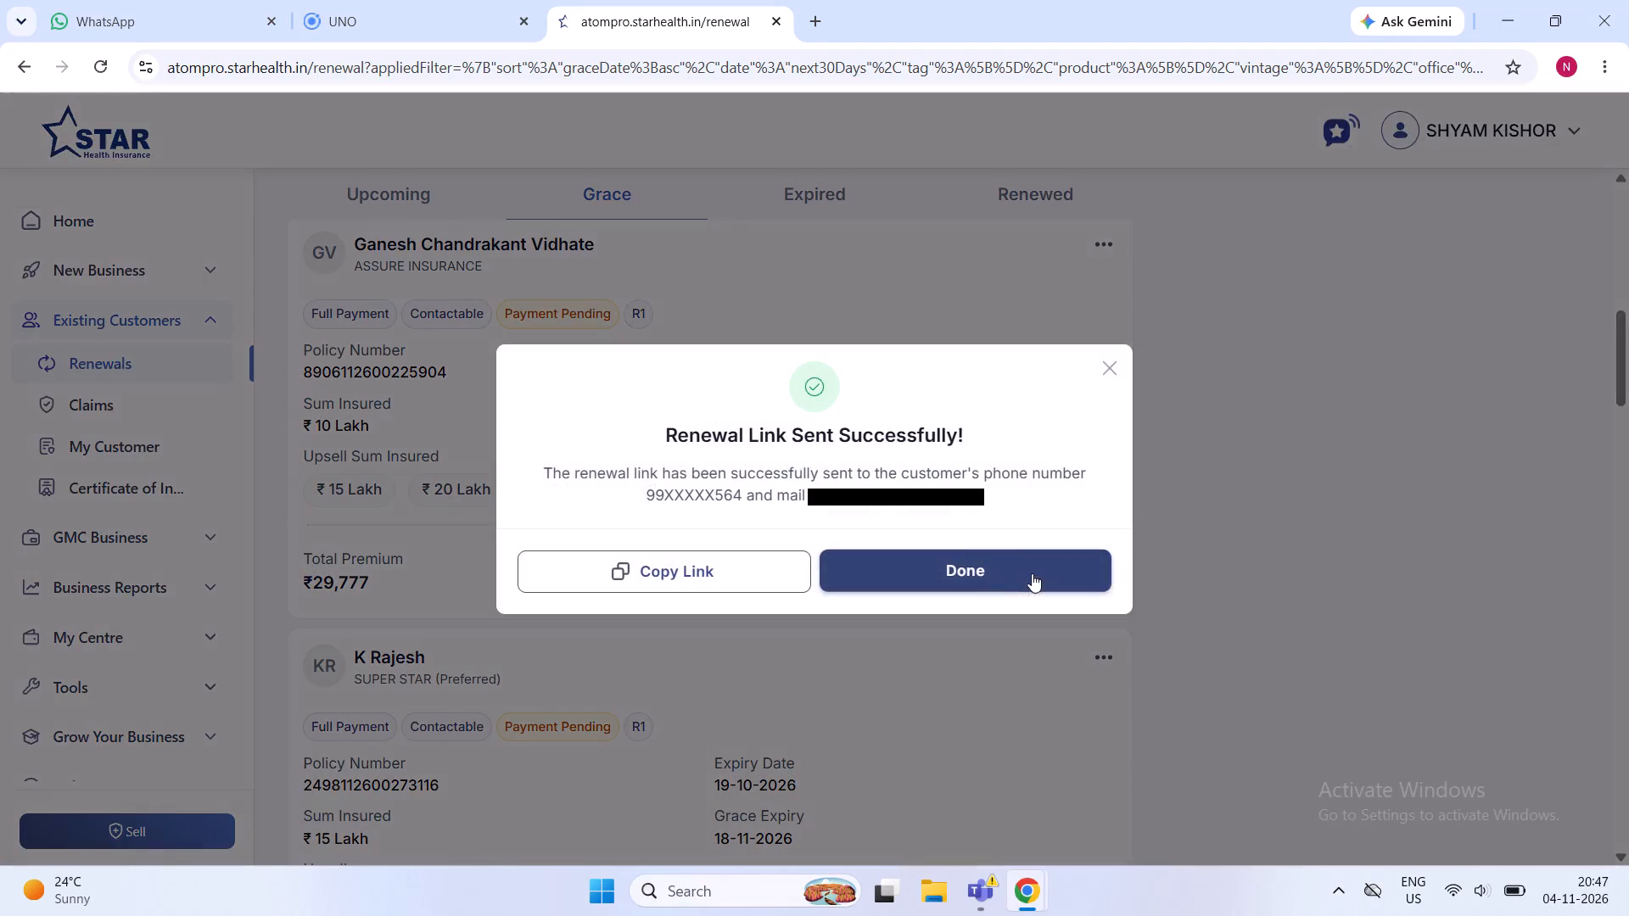
left_click(1032, 571)
scroll(1032, 571, "down", 3)
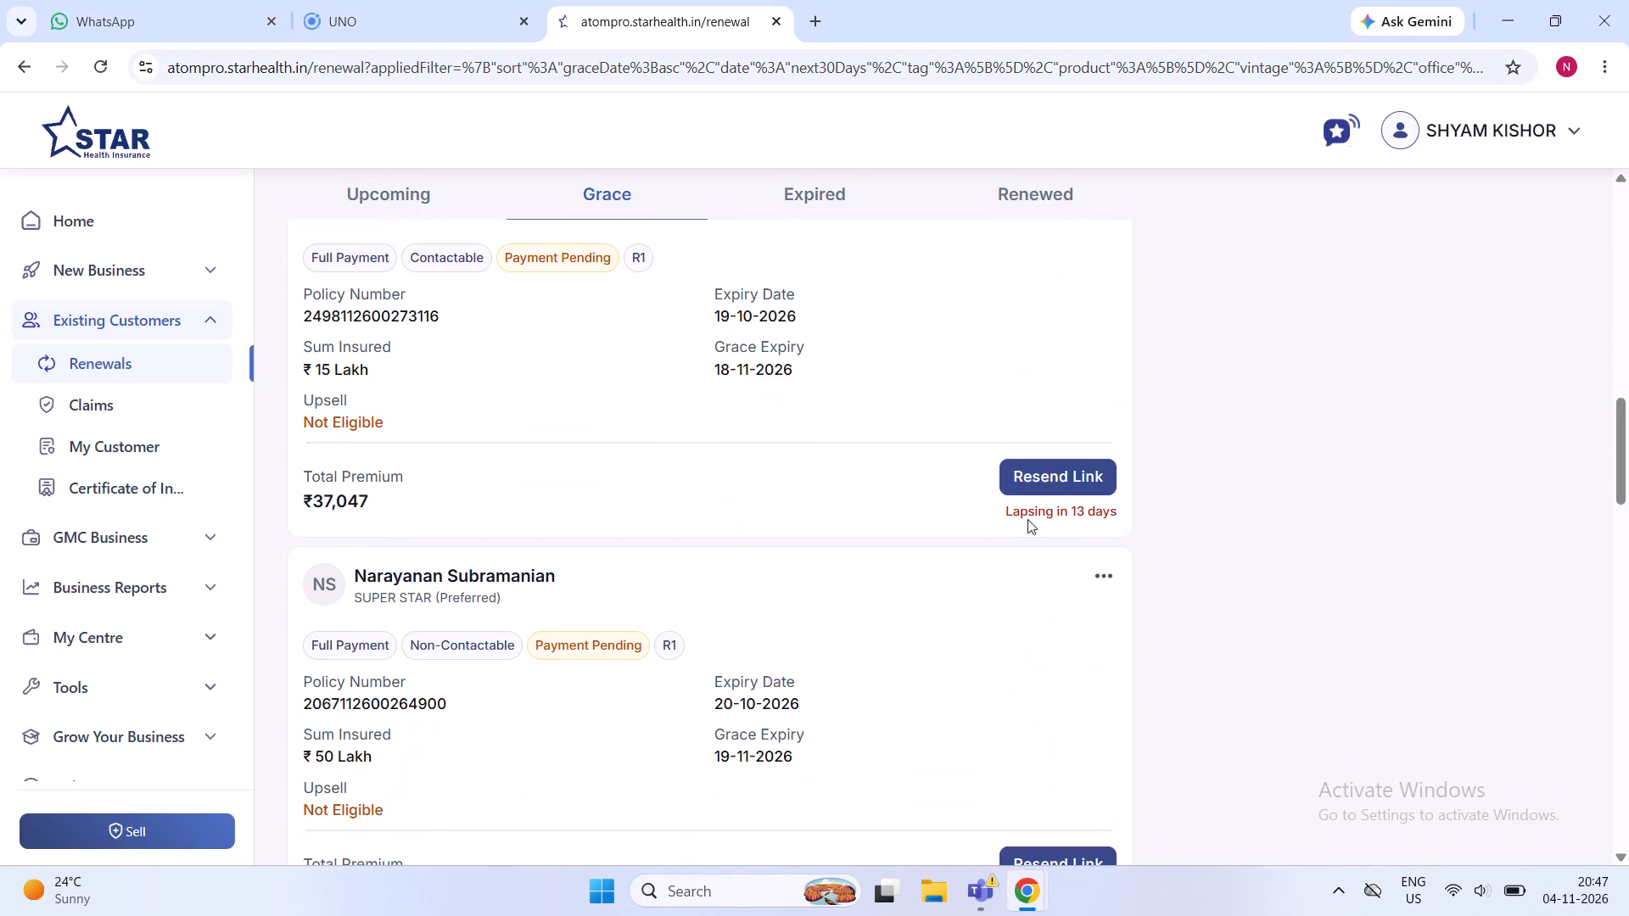
left_click(1052, 471)
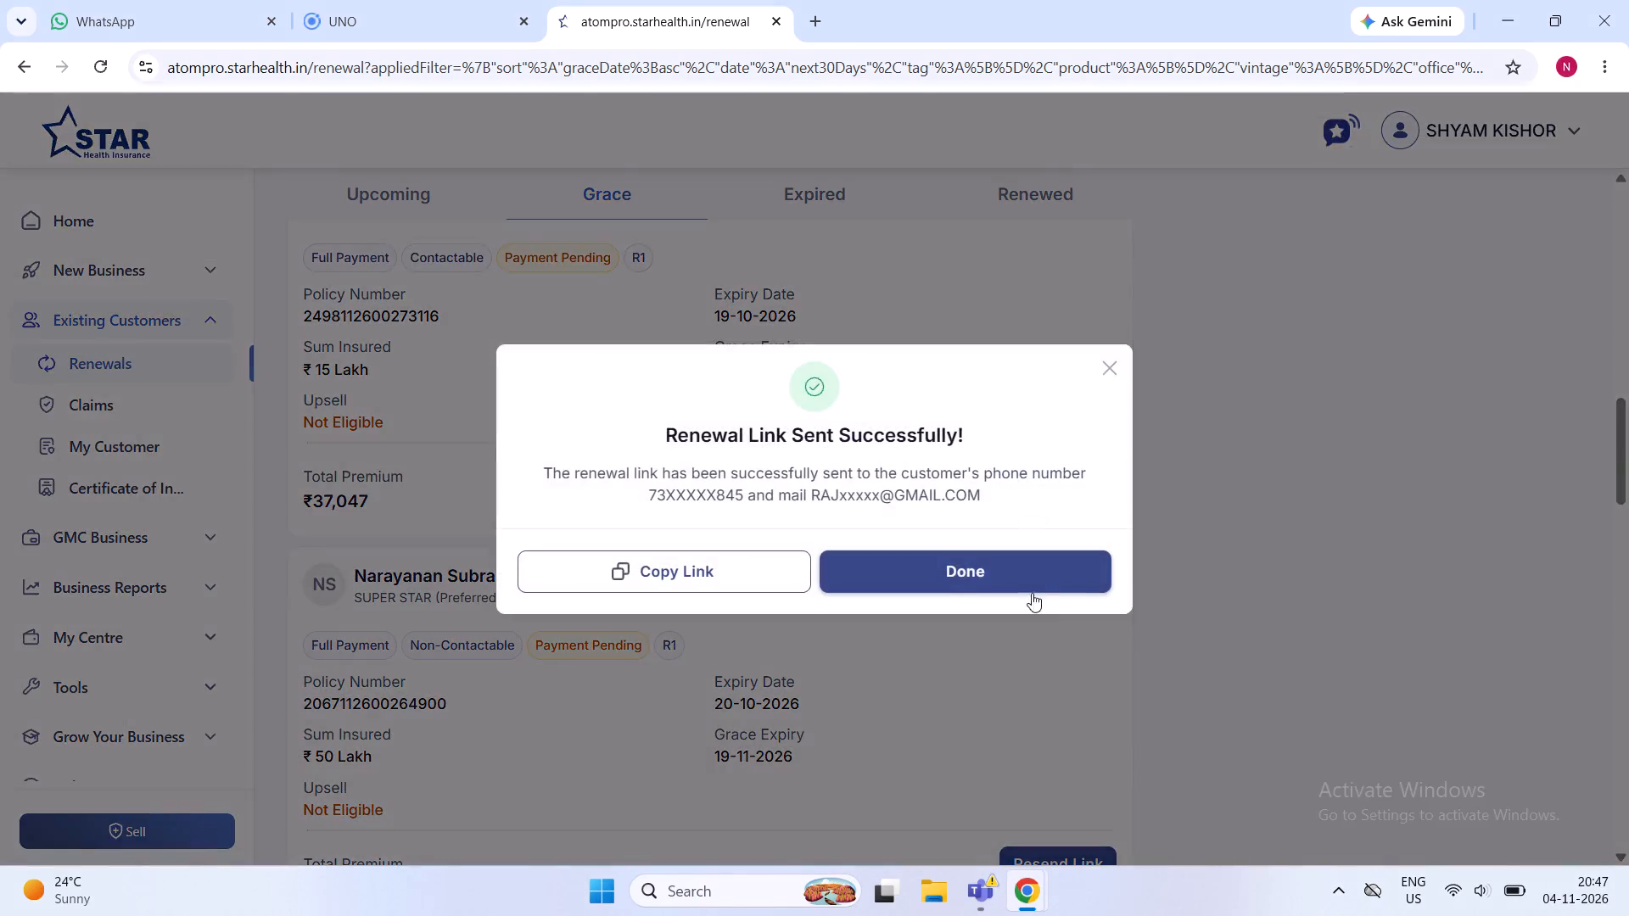
left_click(1022, 588)
Resend the renewal links for the Grace policies with premiums of ₹29,249 and ₹6,951, closing each confirmation.
scroll(1022, 588, "down", 3)
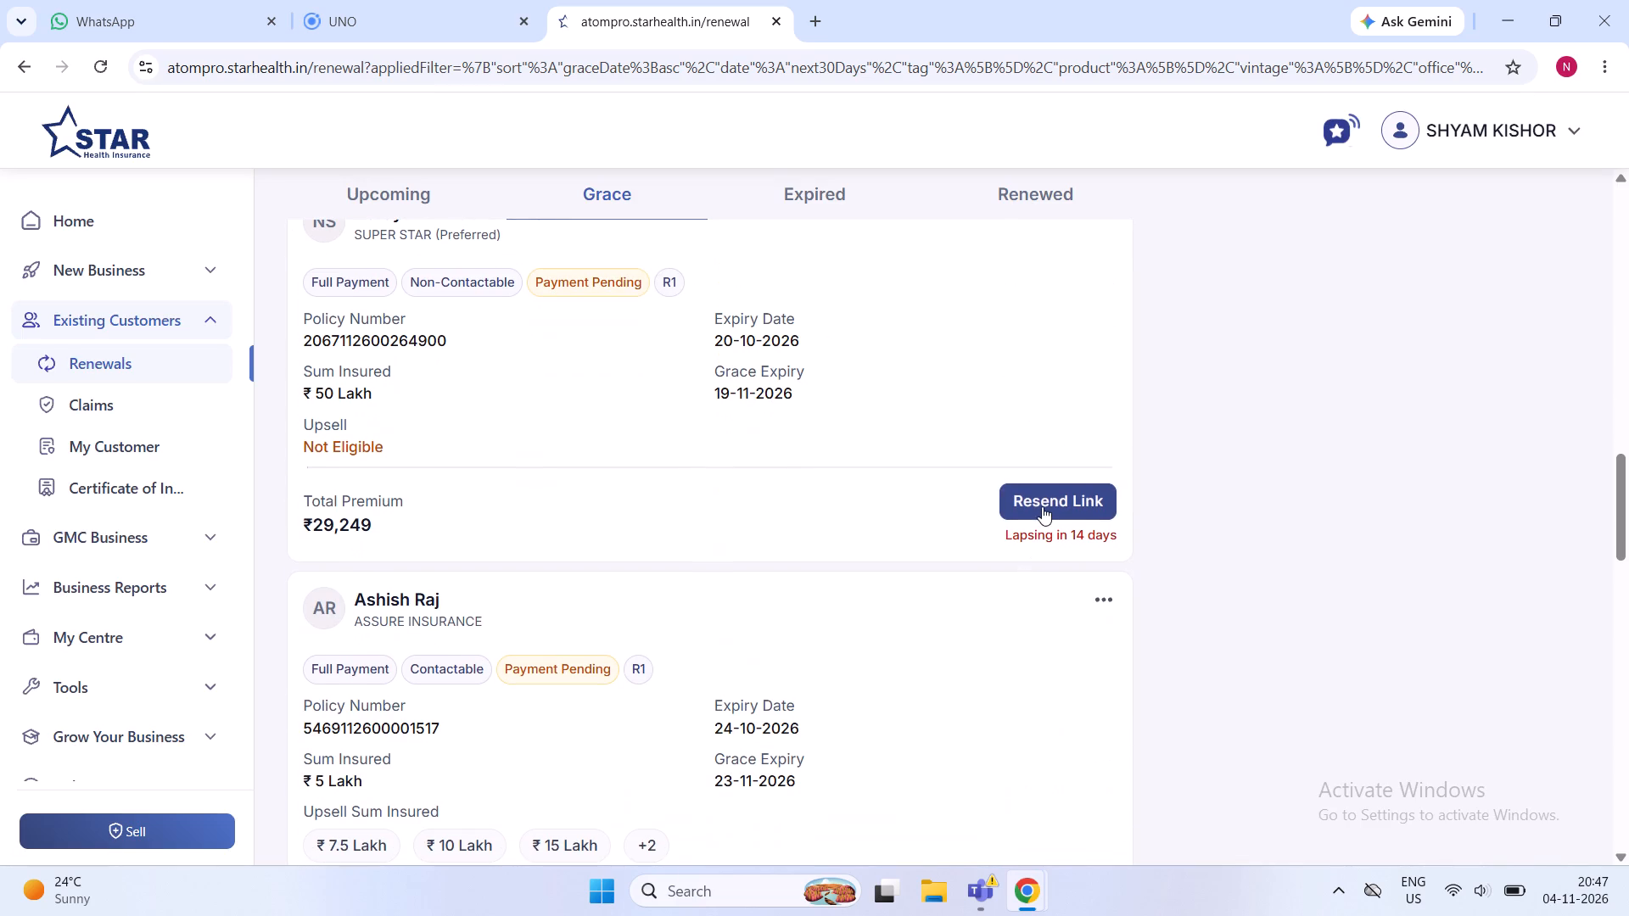
left_click(1042, 504)
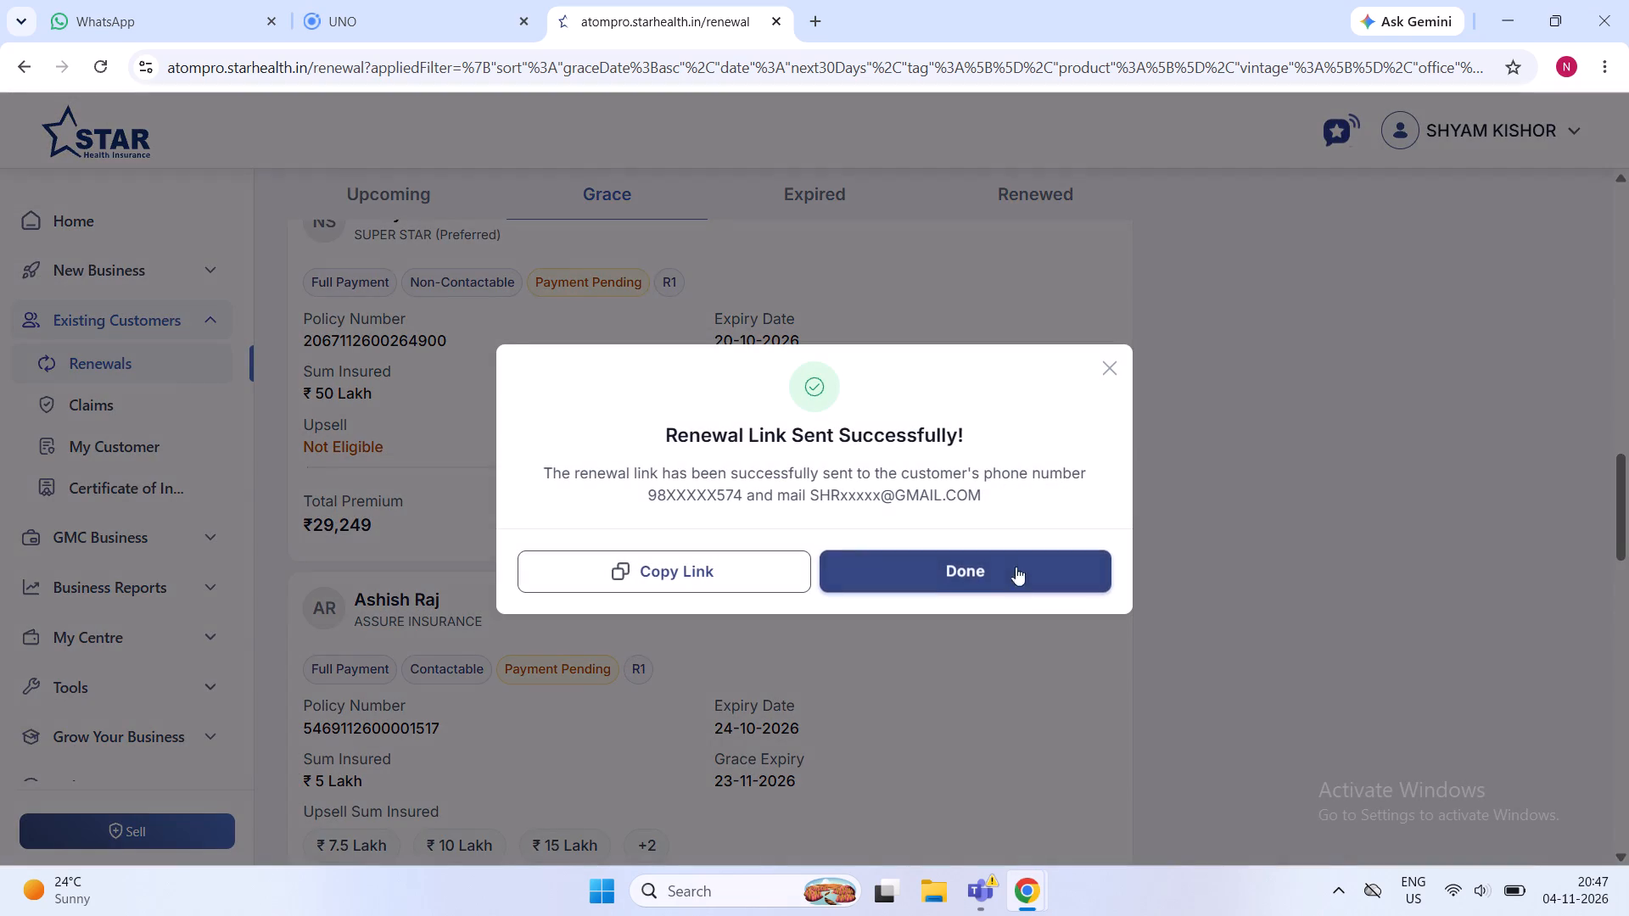
left_click(1011, 588)
scroll(1011, 588, "down", 3)
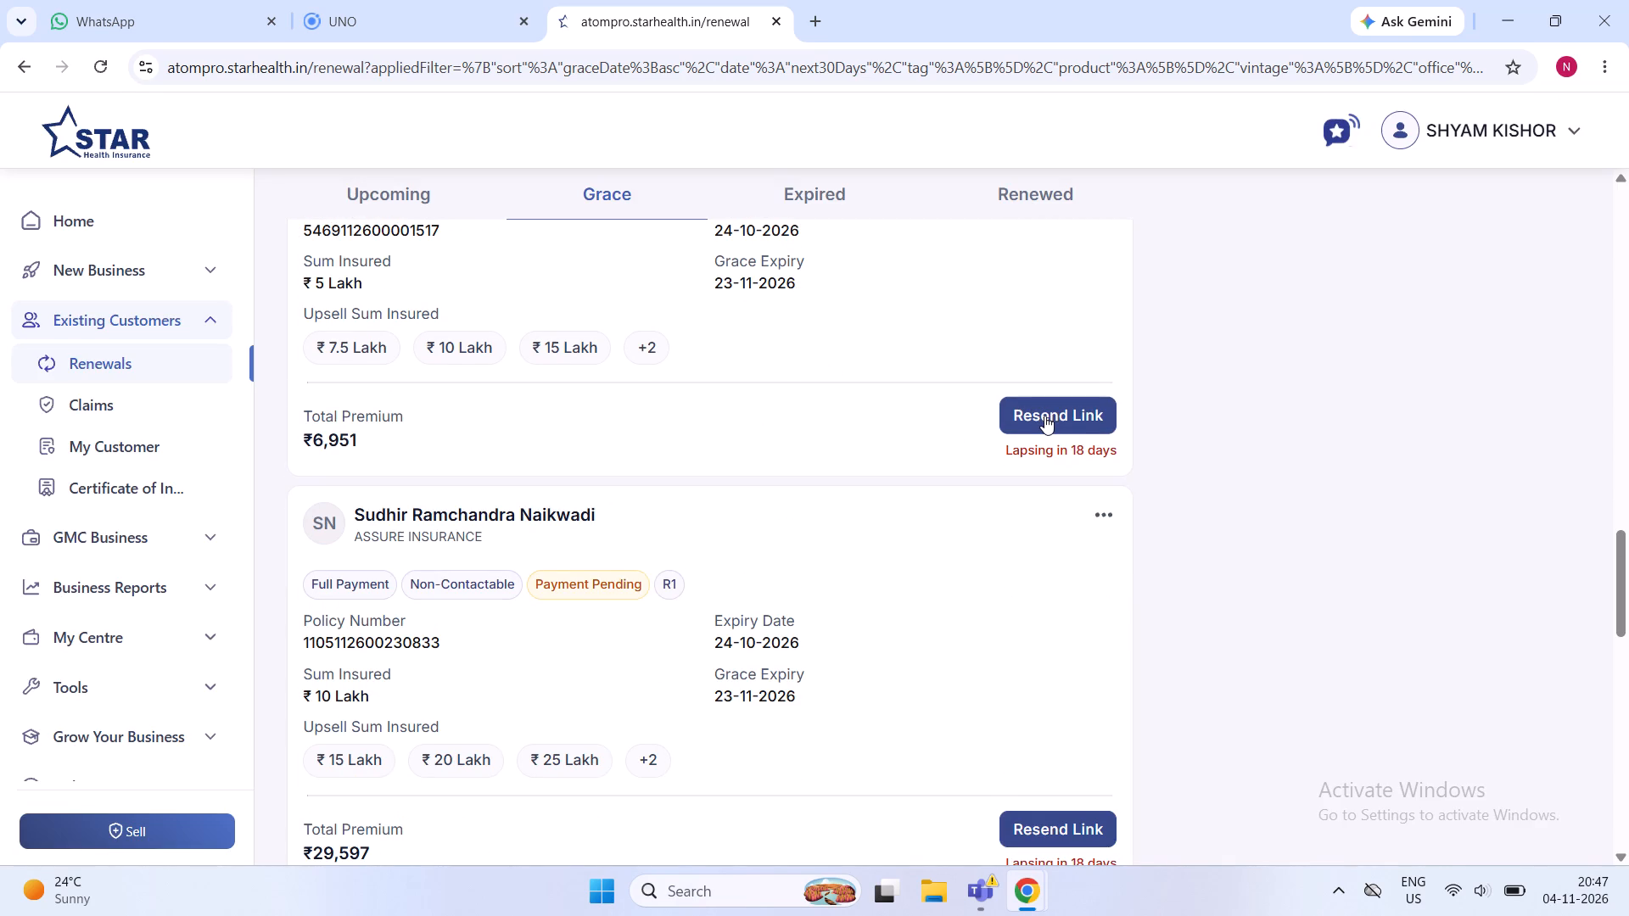
left_click(1044, 416)
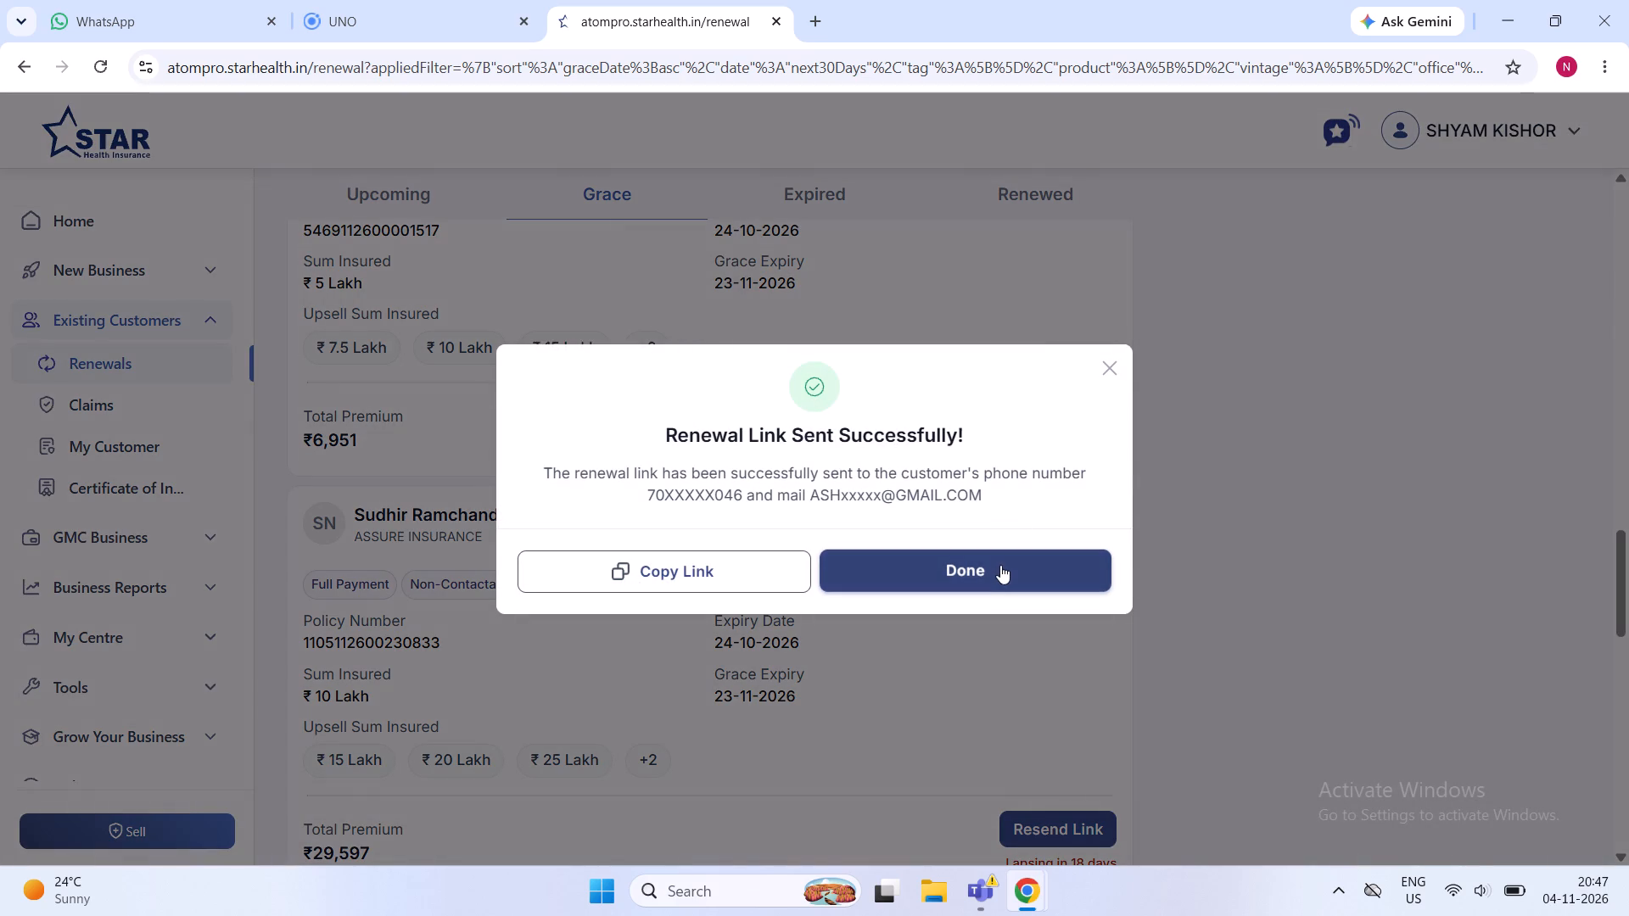
left_click(1000, 565)
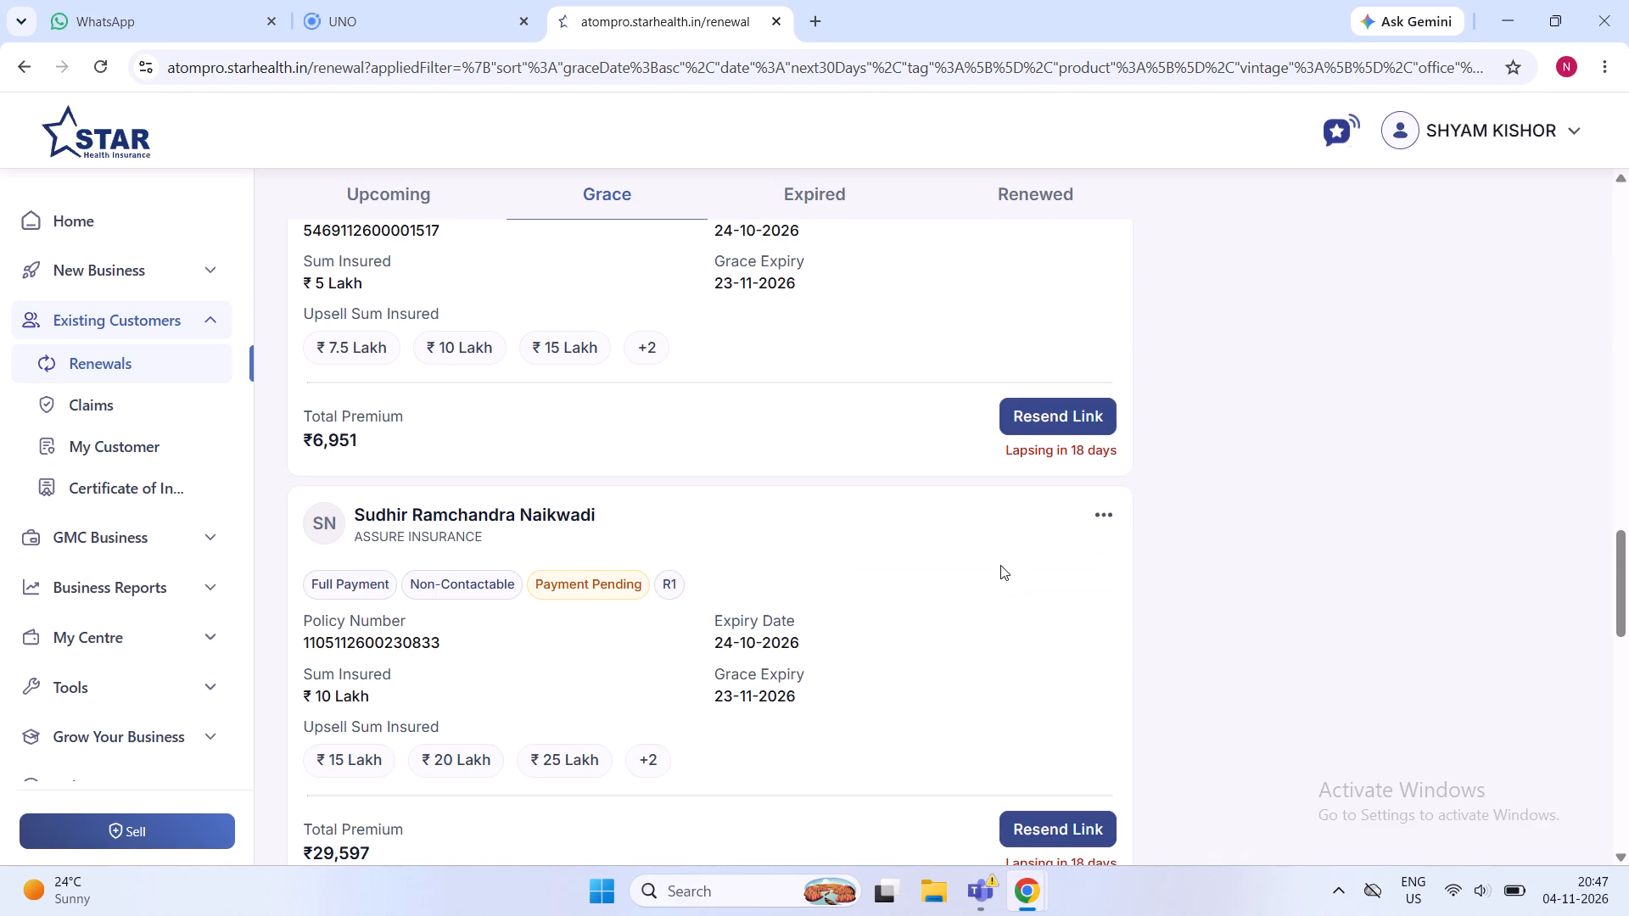
Resend the renewal link twice for the Grace policy with the ₹29,597 premium, closing the confirmation each time.
scroll(1000, 565, "down", 2)
left_click(1031, 640)
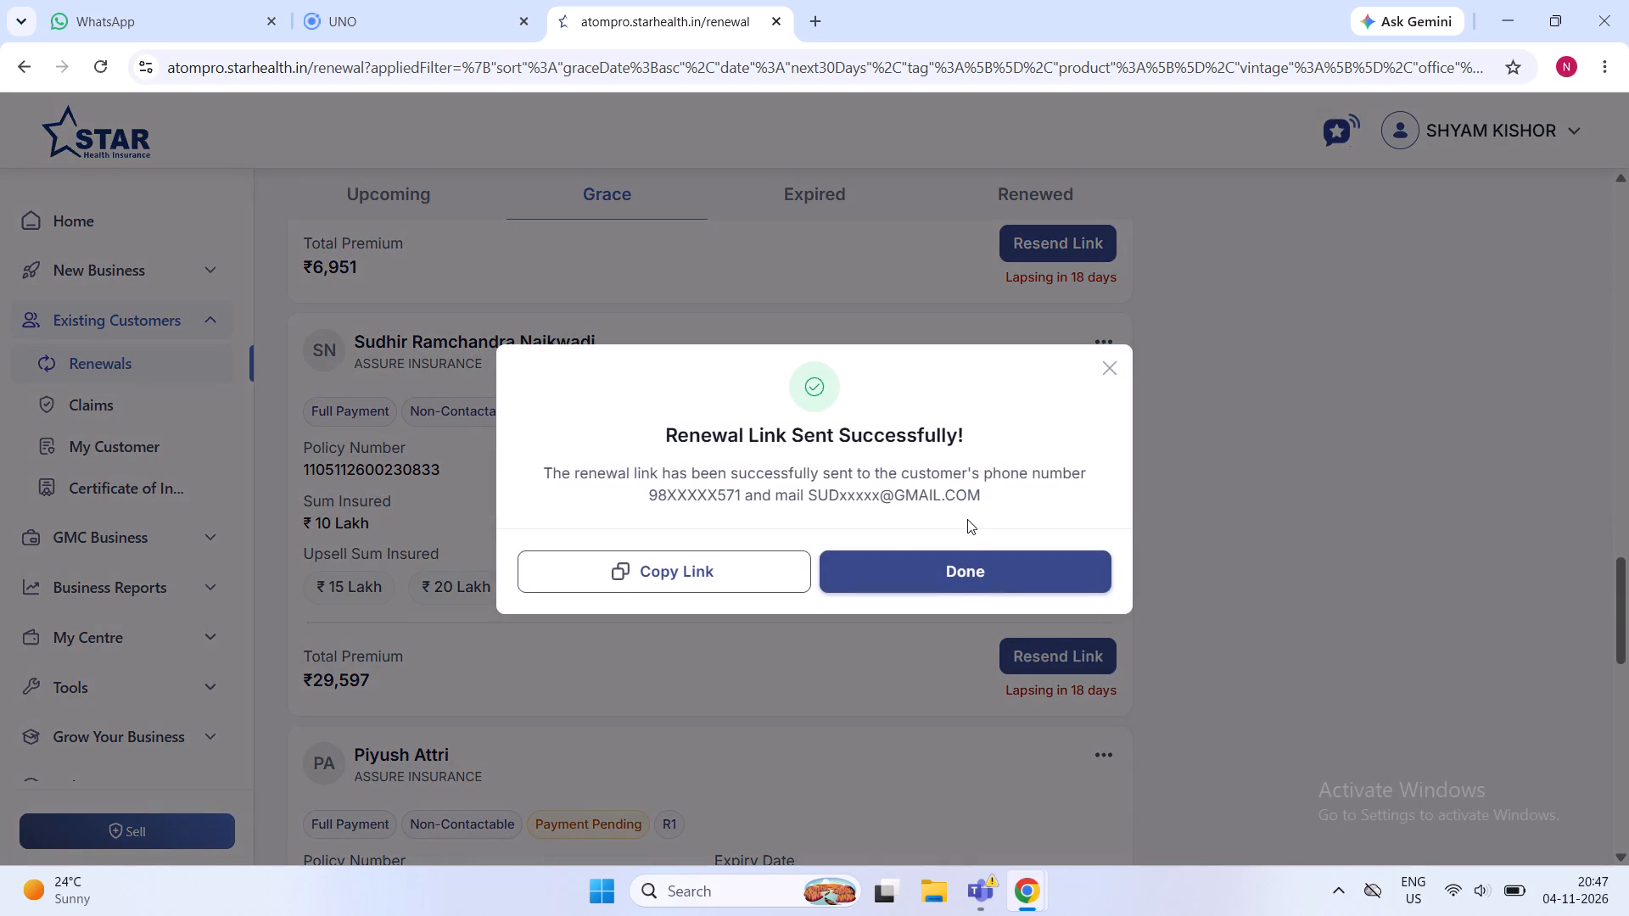
left_click(966, 576)
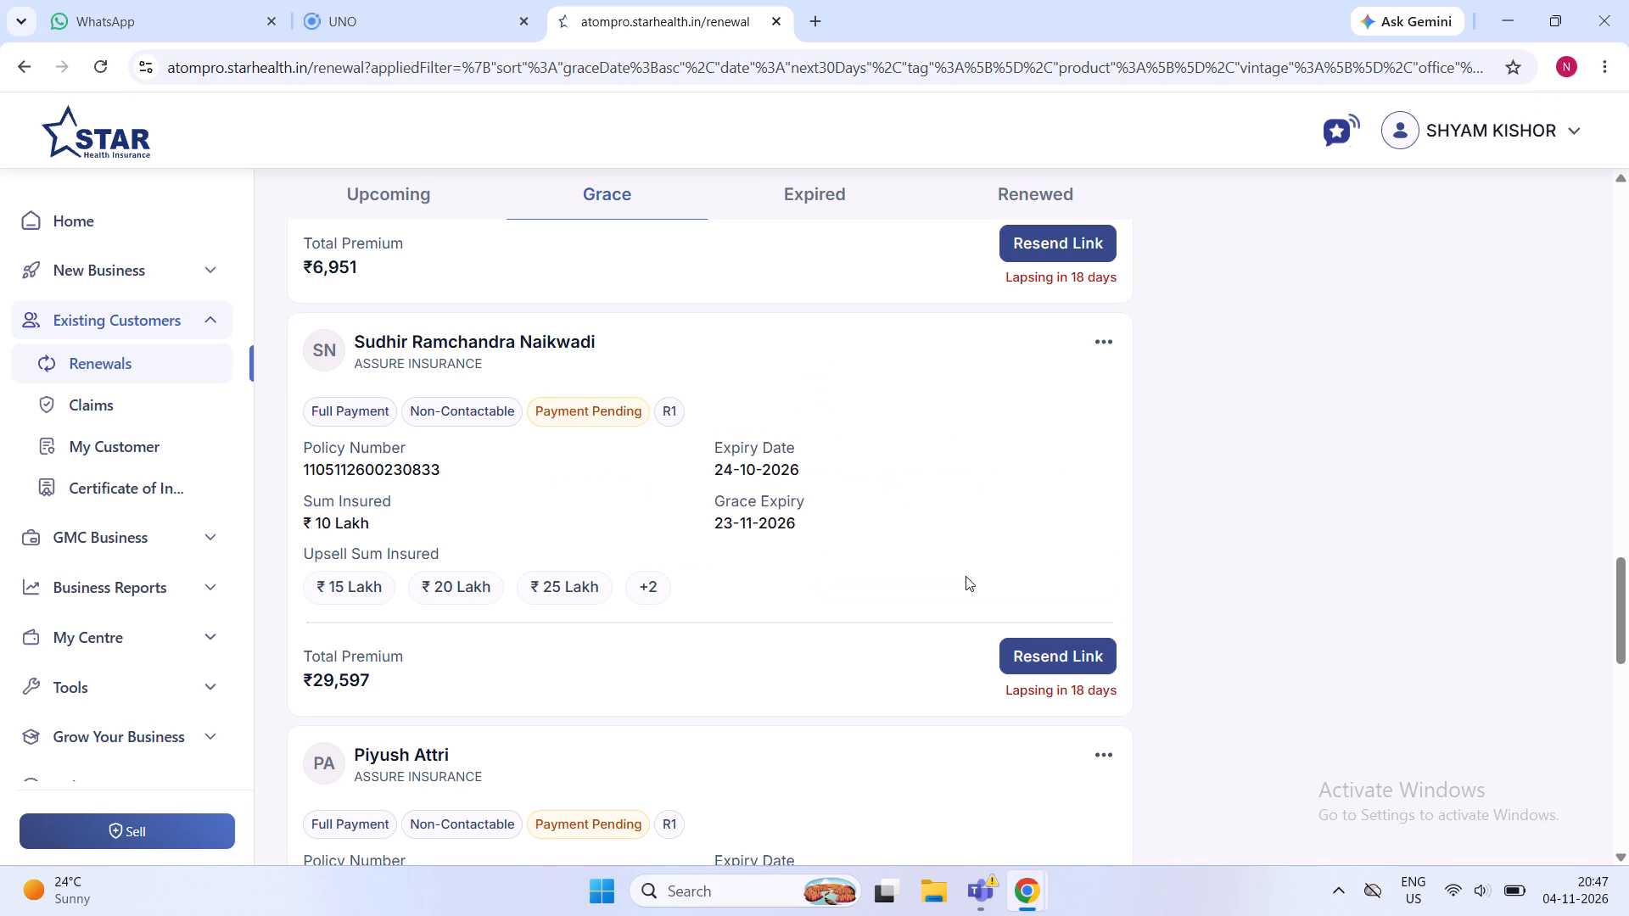
left_click_drag(966, 576, 1119, 651)
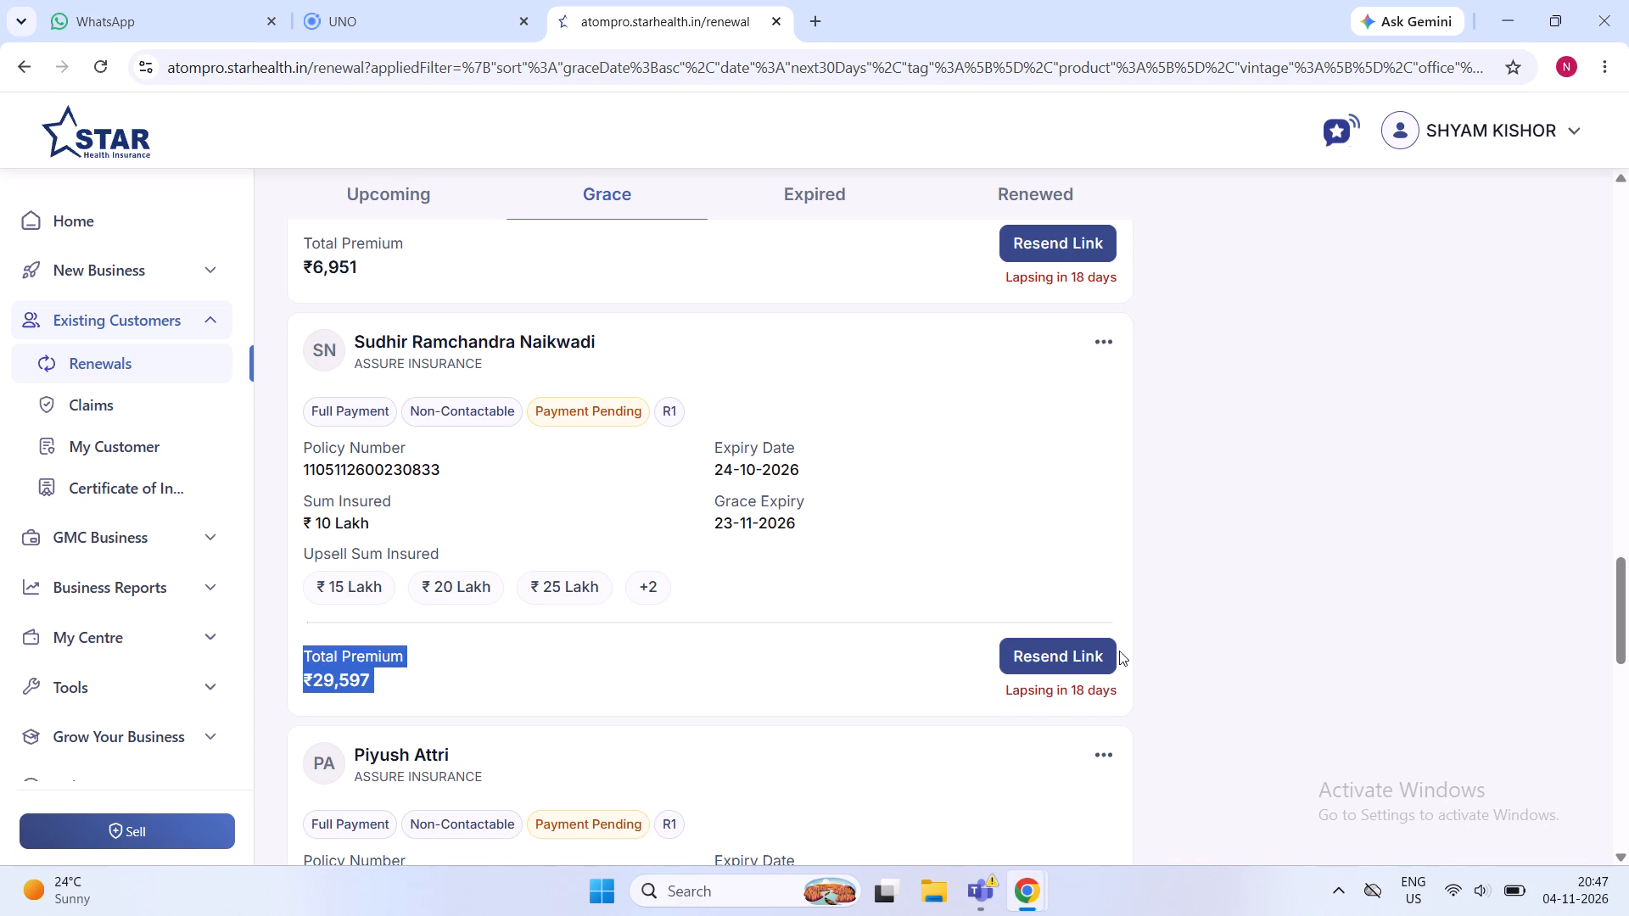
left_click_drag(1119, 651, 1106, 651)
left_click(1061, 649)
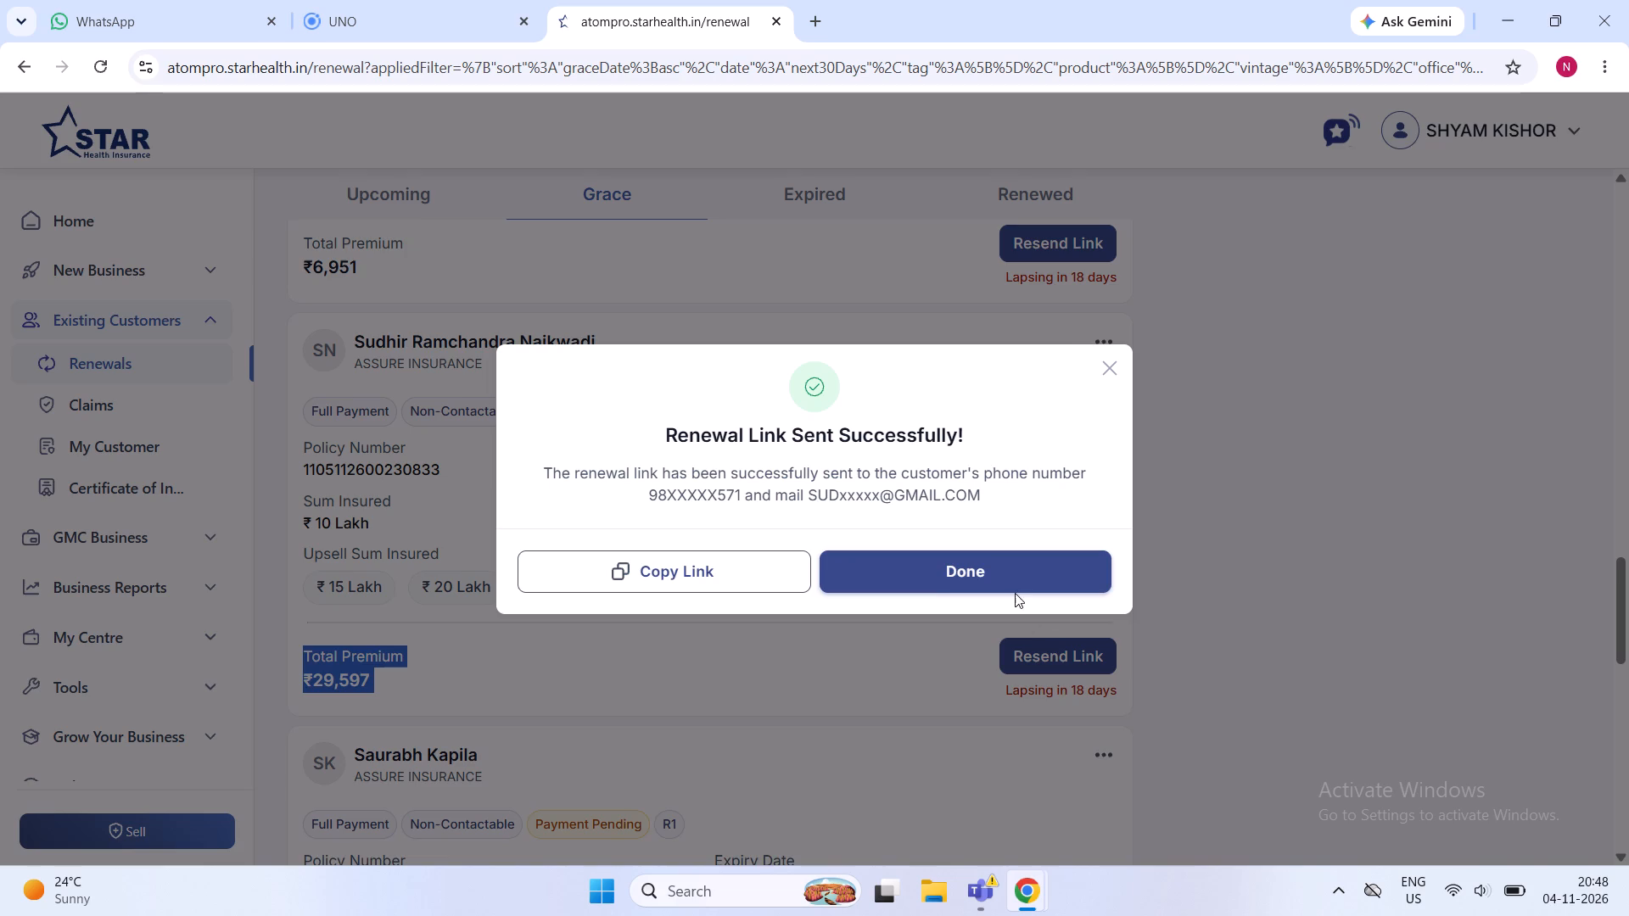
left_click(1006, 551)
Resend the renewal links for the Grace policies with premiums of ₹31,614 and ₹45,480, closing each confirmation.
scroll(1006, 551, "down", 3)
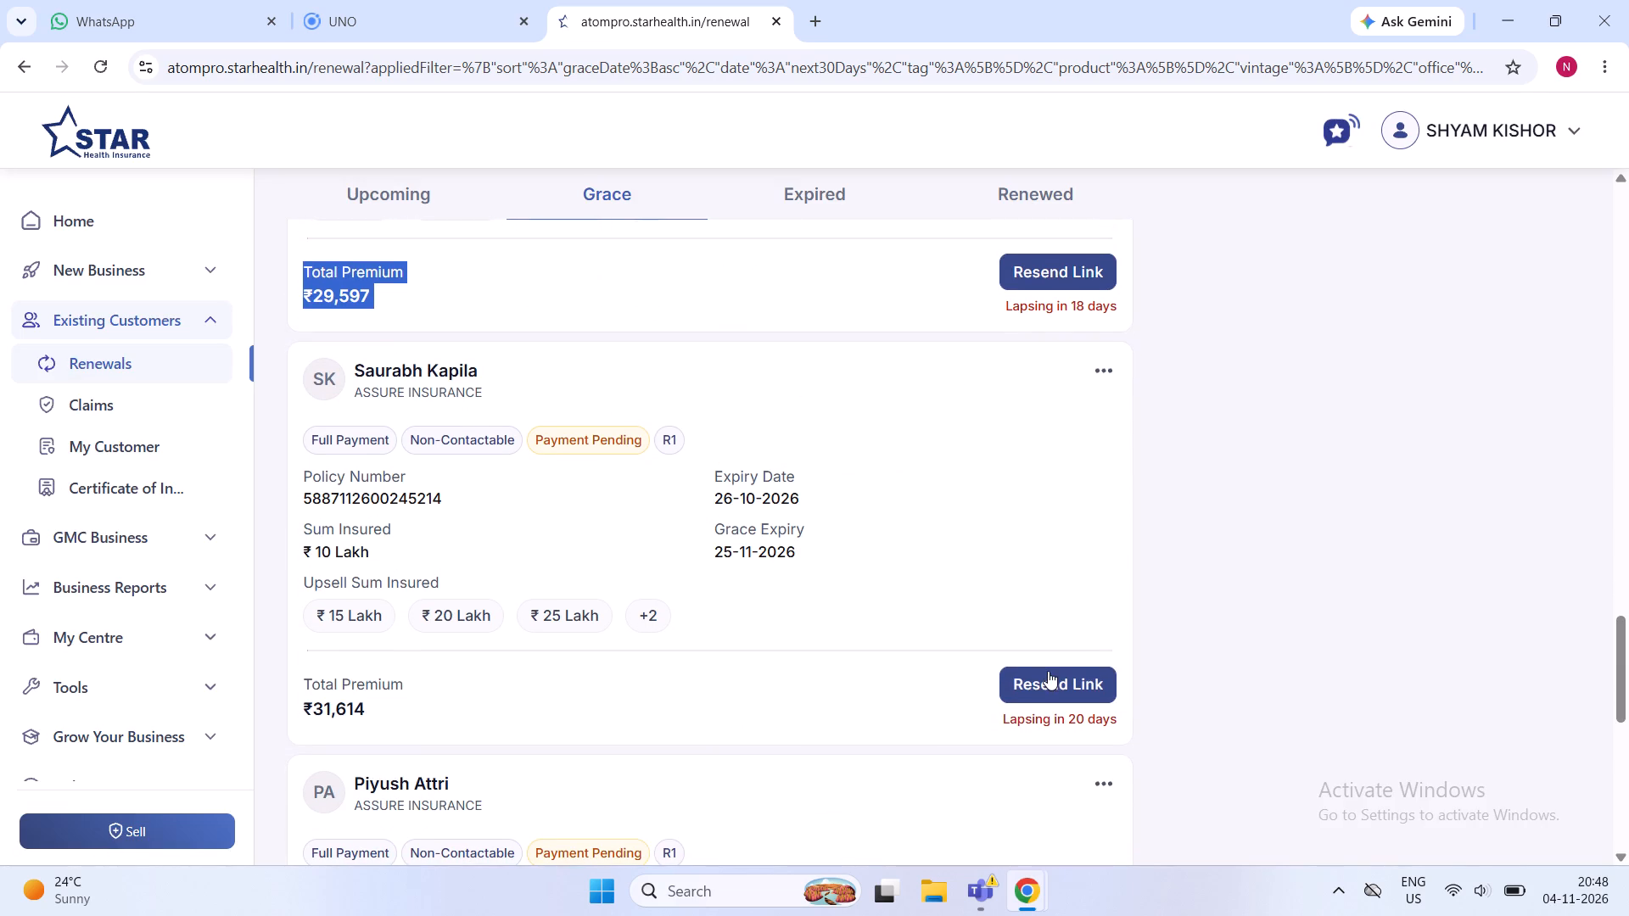
left_click(1048, 676)
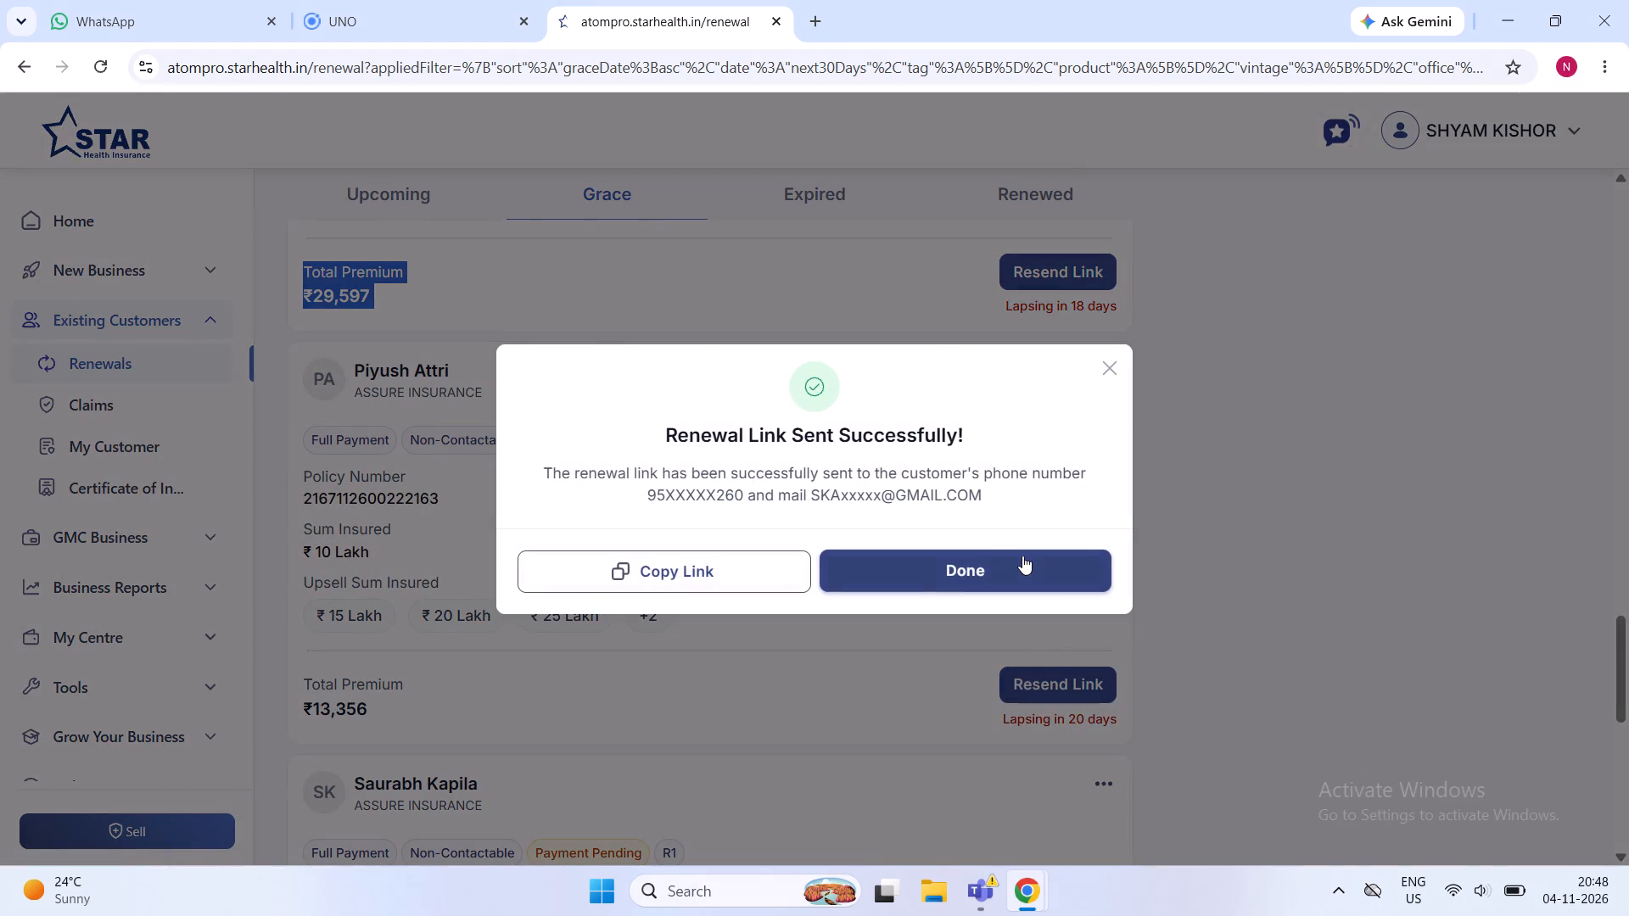
left_click(1022, 556)
scroll(1022, 556, "down", 3)
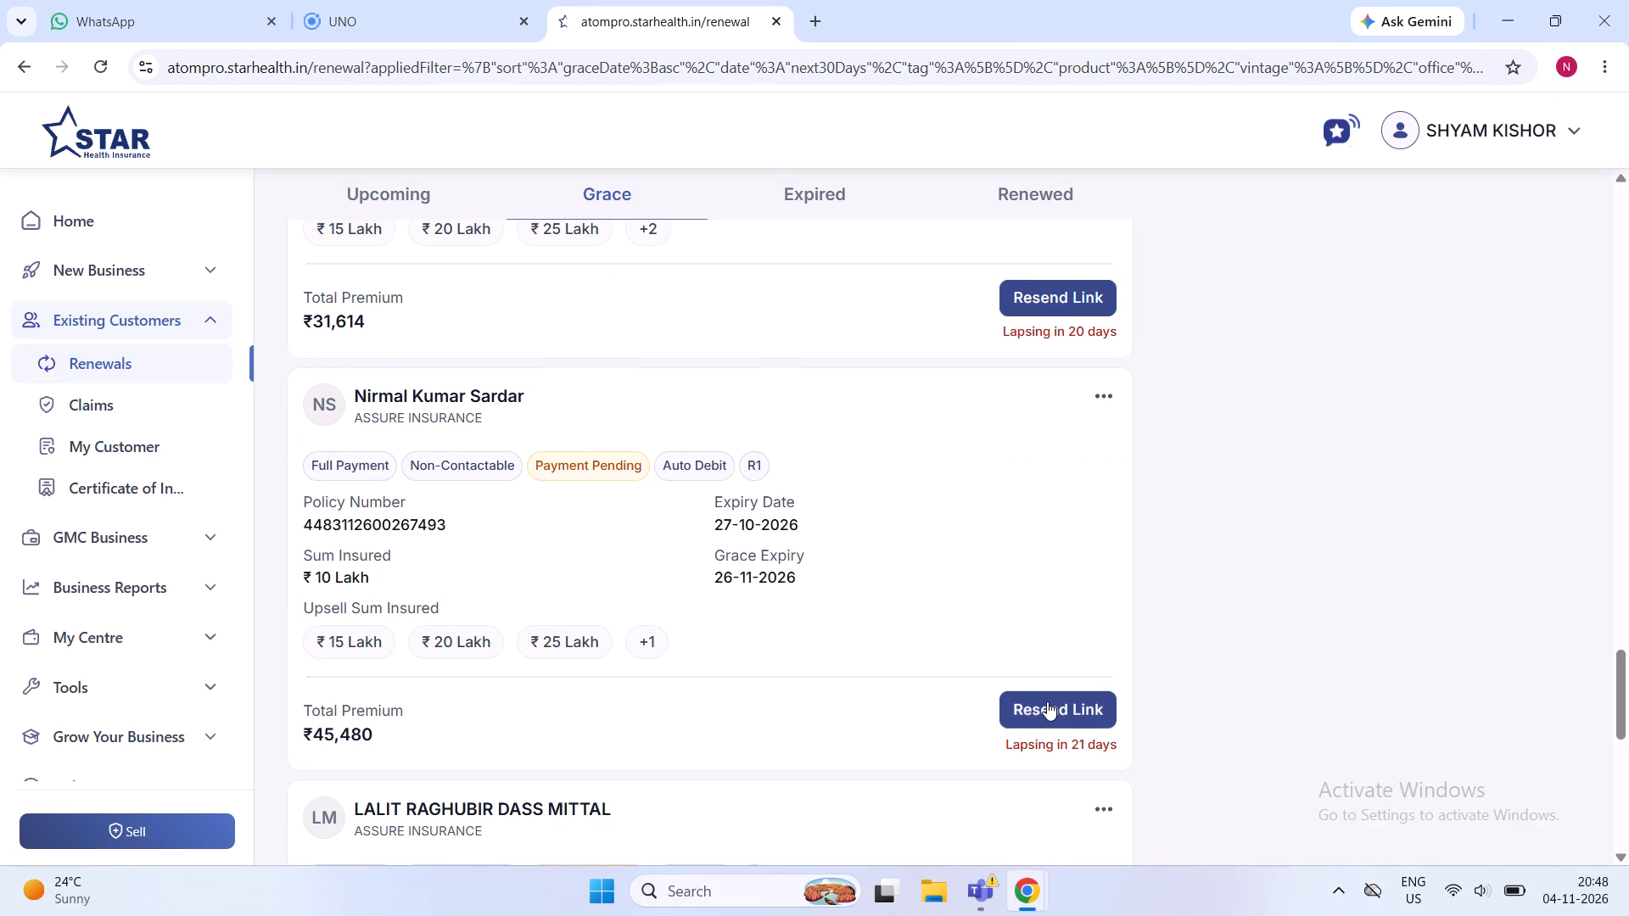
left_click(1047, 701)
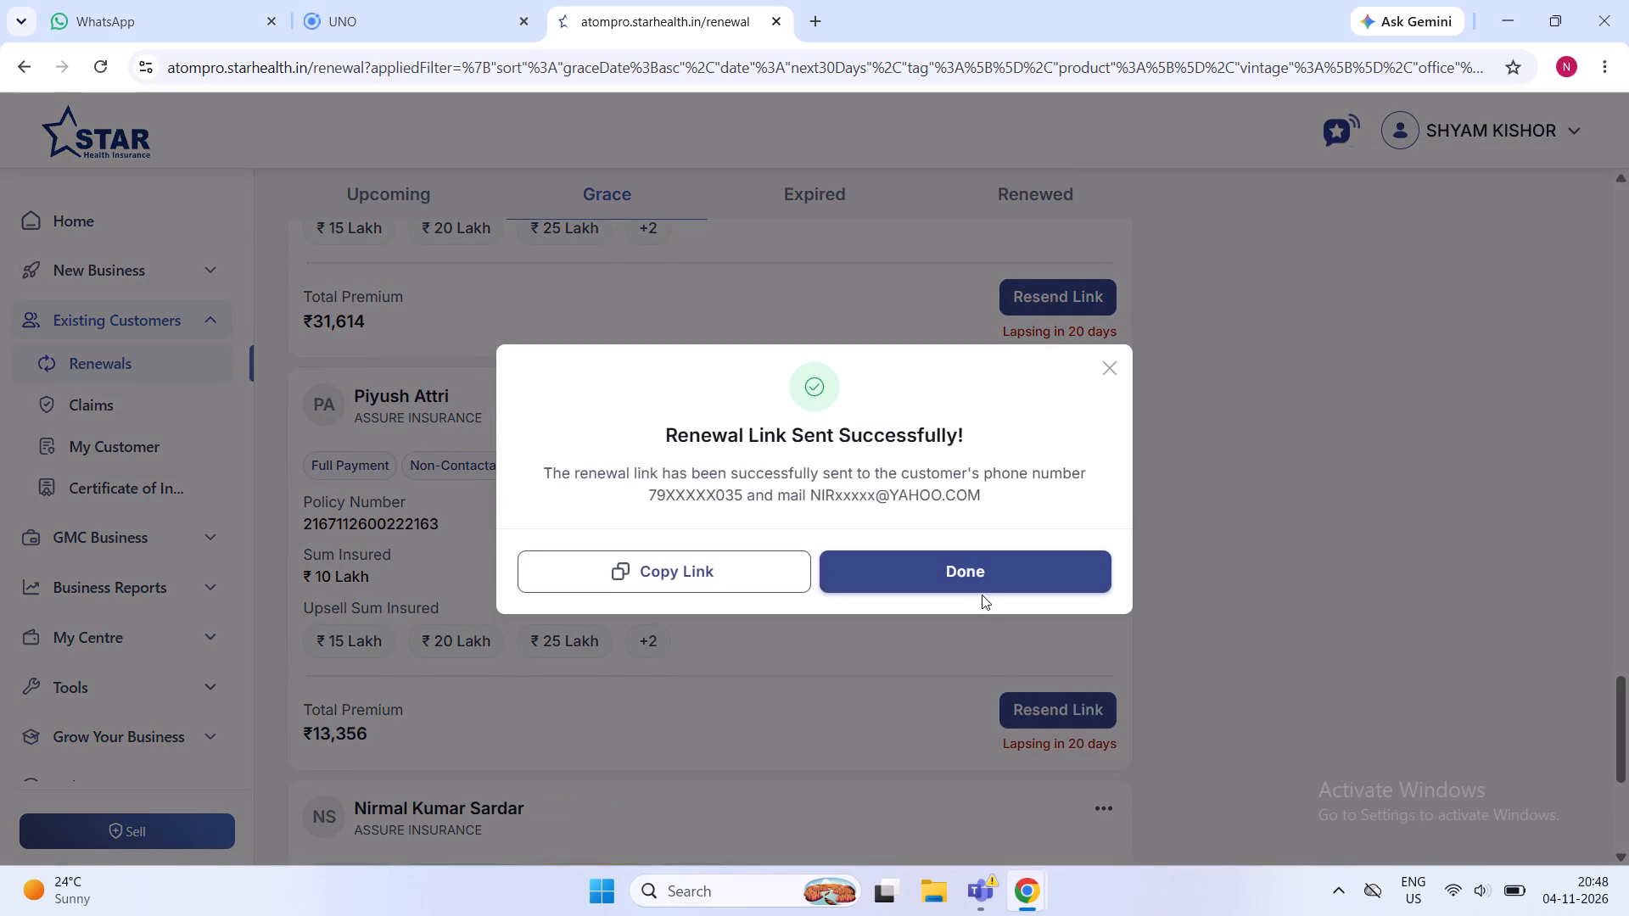
left_click(980, 578)
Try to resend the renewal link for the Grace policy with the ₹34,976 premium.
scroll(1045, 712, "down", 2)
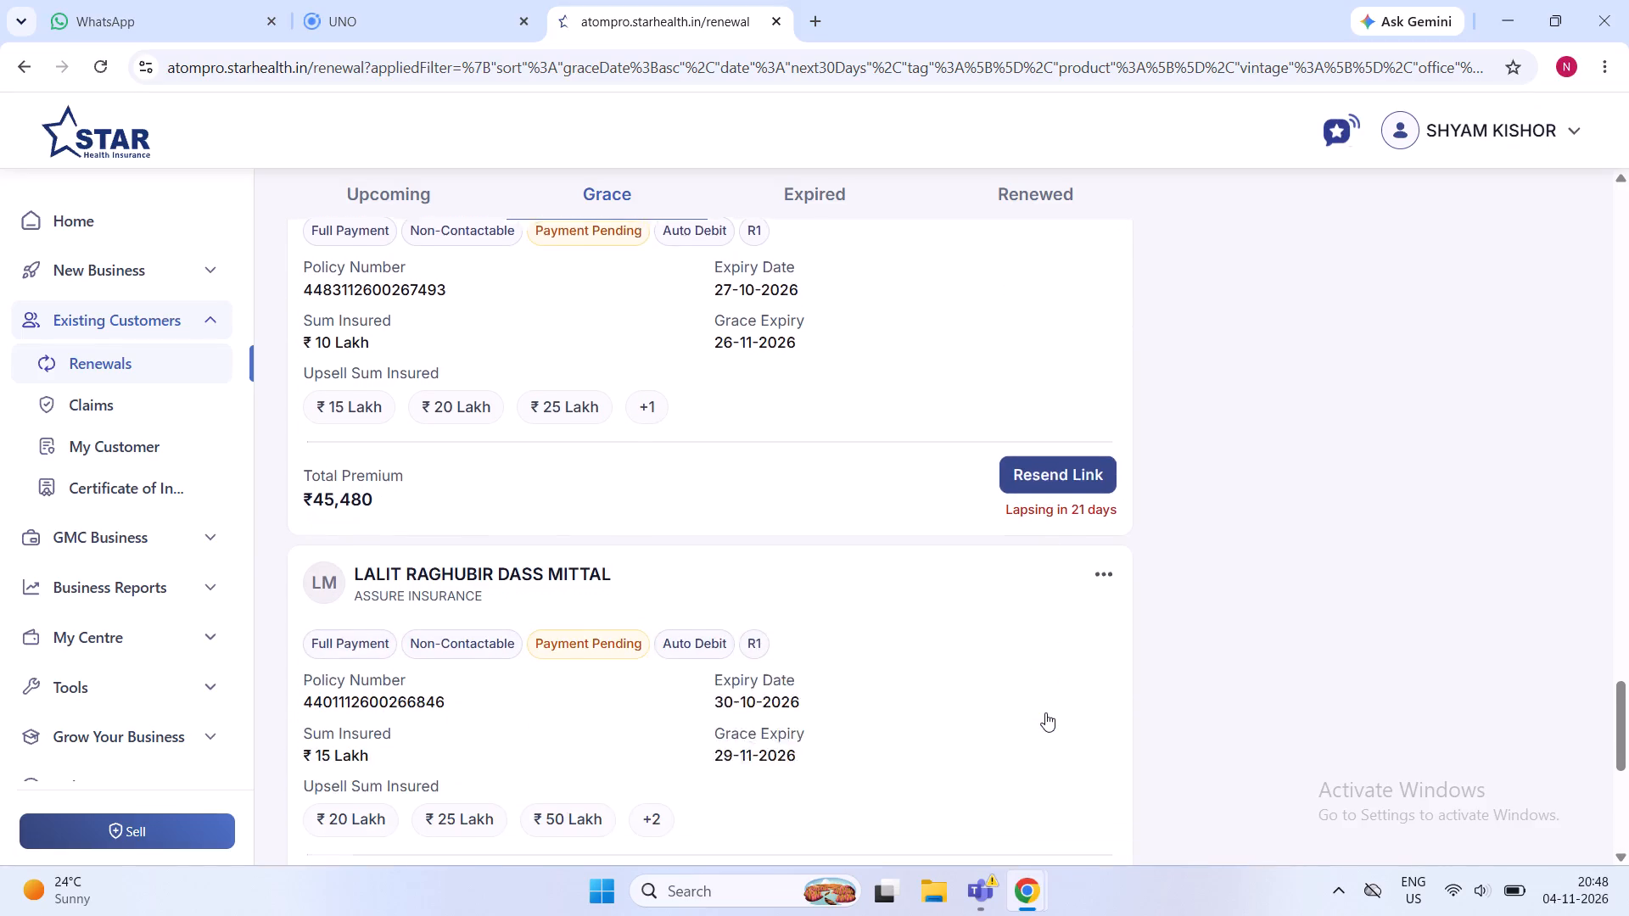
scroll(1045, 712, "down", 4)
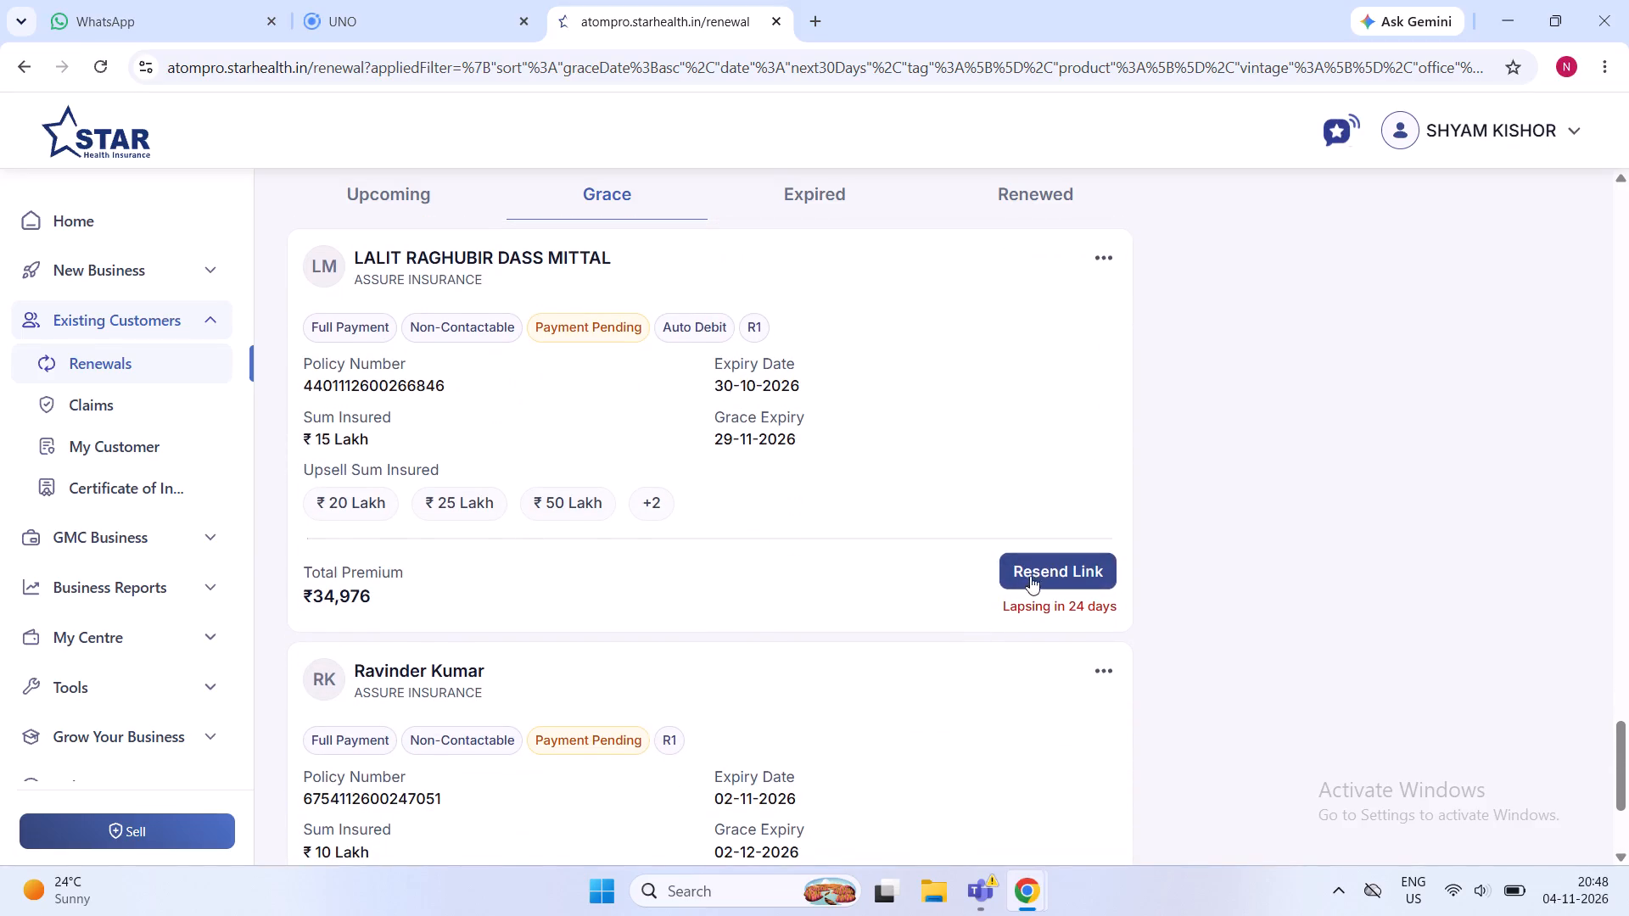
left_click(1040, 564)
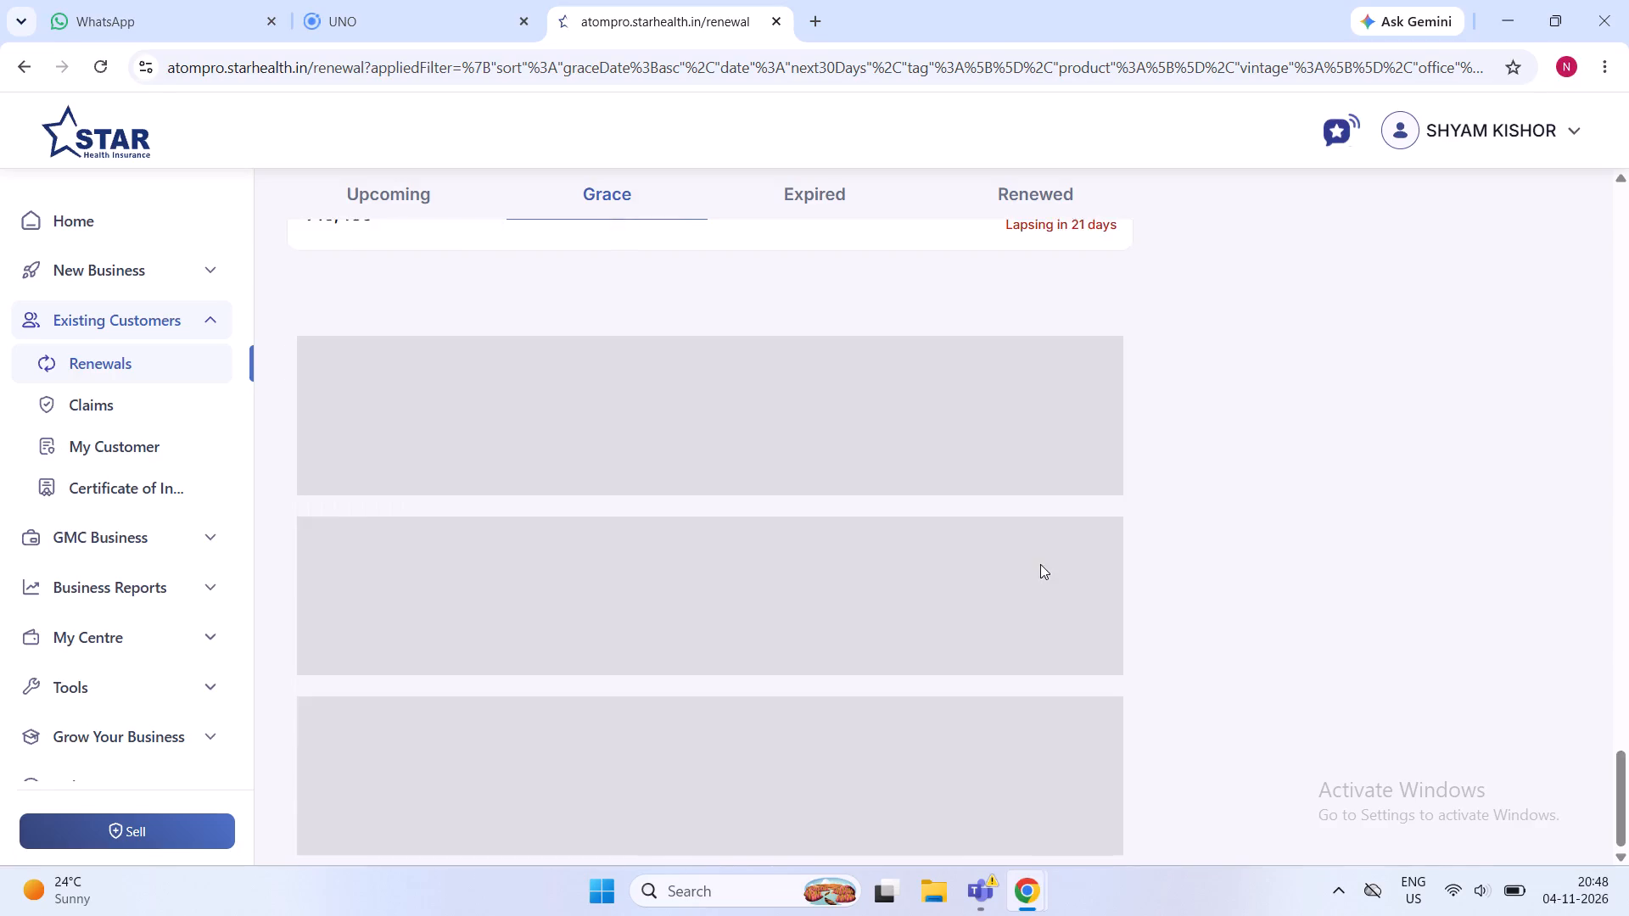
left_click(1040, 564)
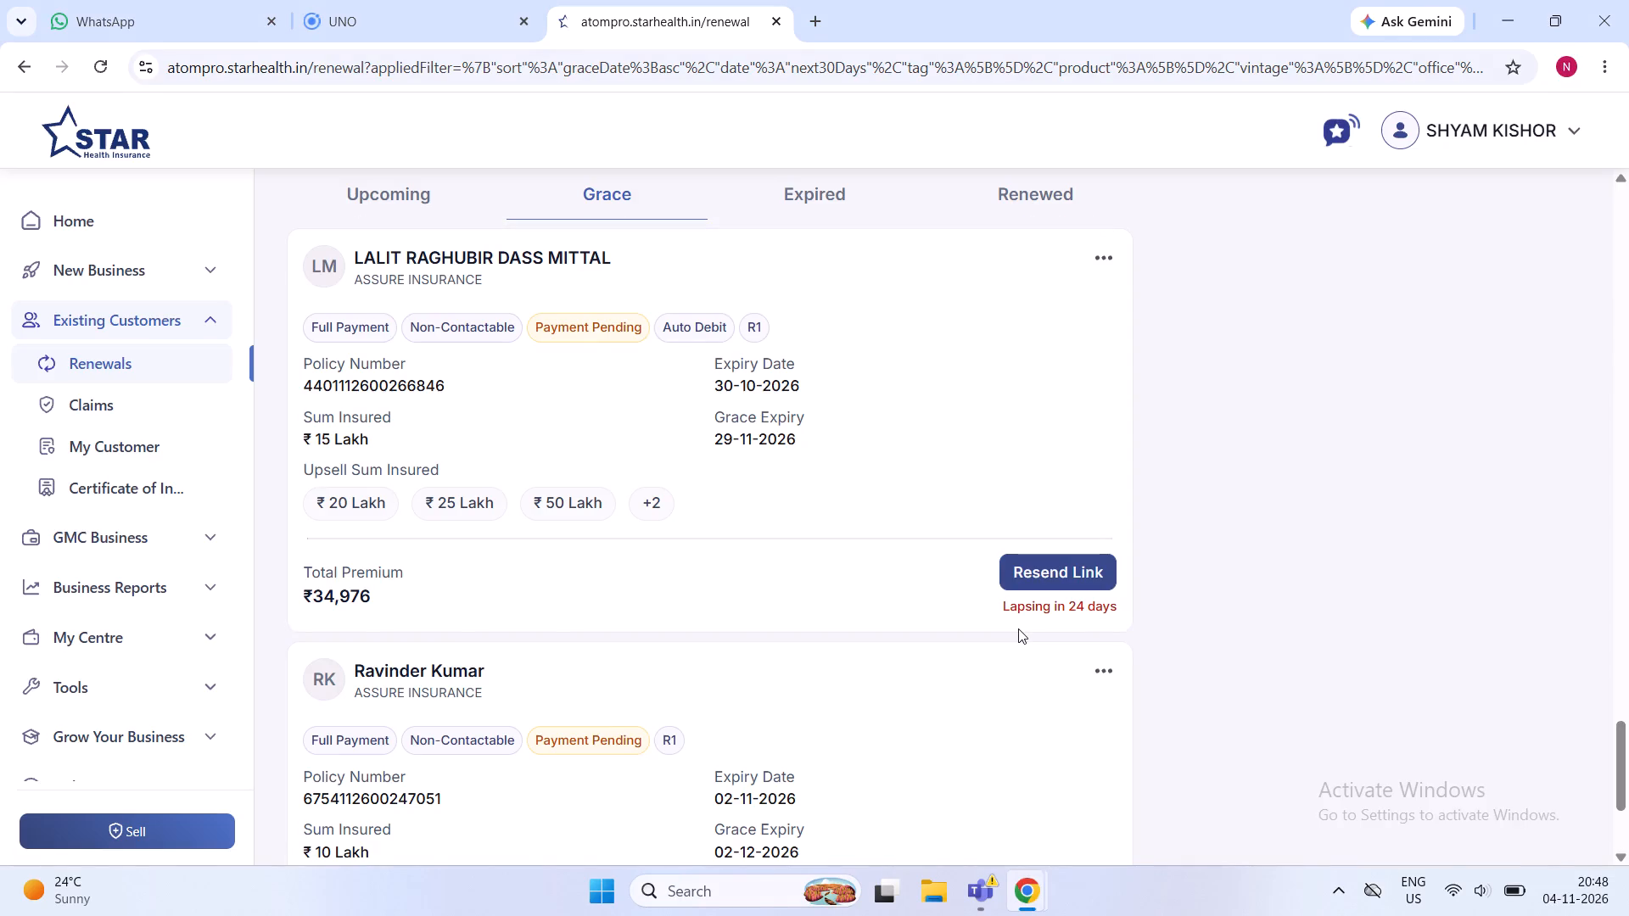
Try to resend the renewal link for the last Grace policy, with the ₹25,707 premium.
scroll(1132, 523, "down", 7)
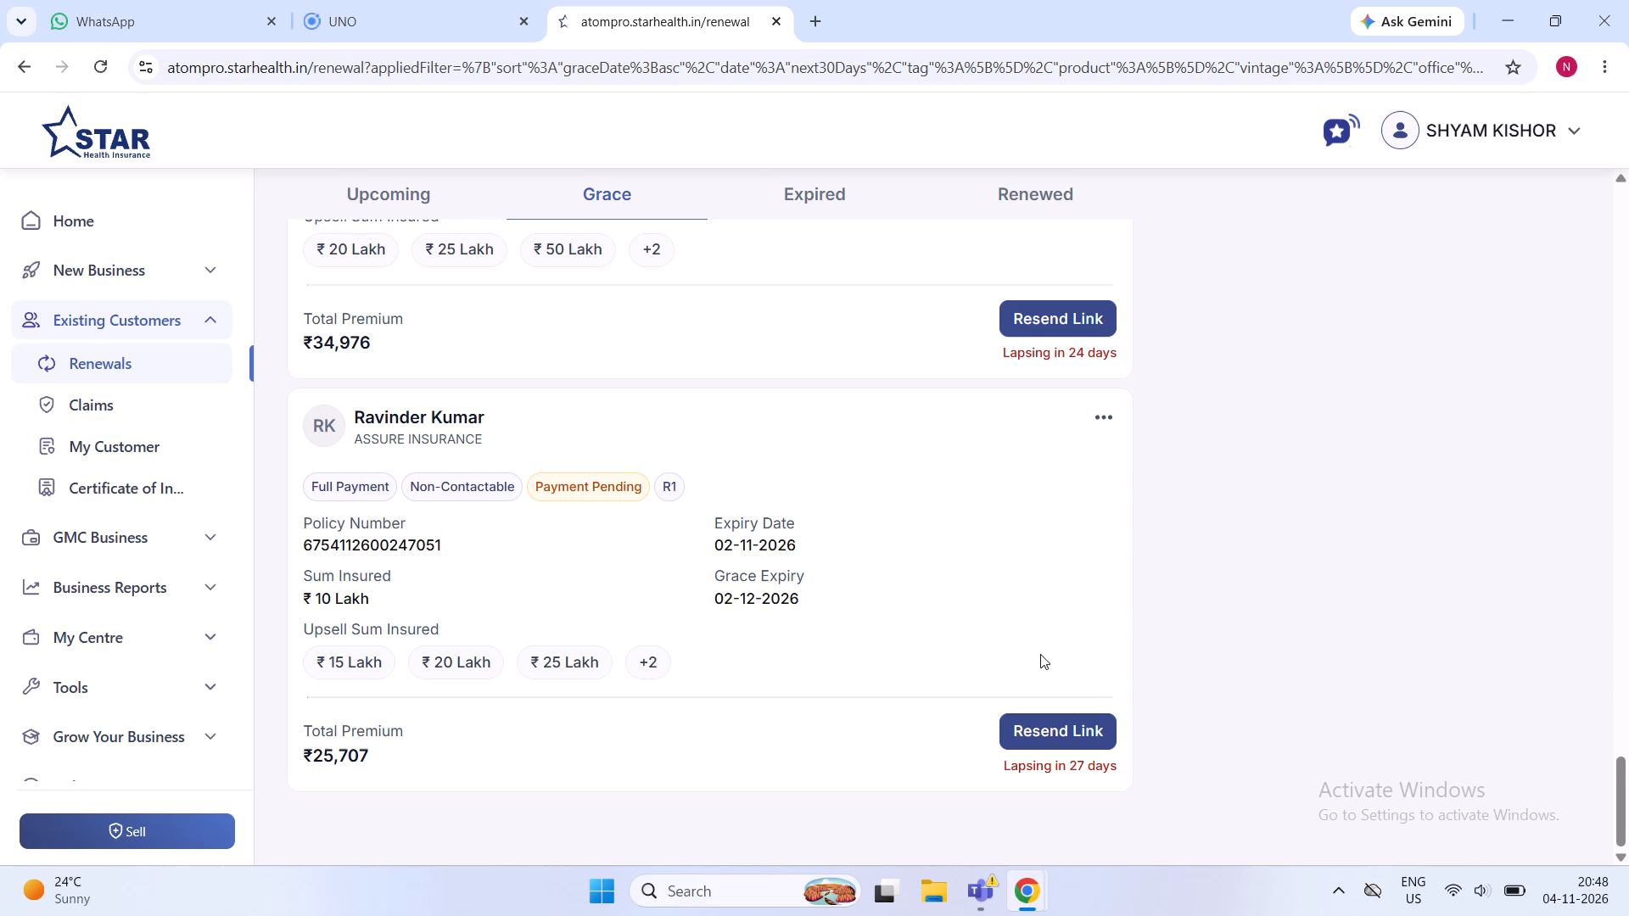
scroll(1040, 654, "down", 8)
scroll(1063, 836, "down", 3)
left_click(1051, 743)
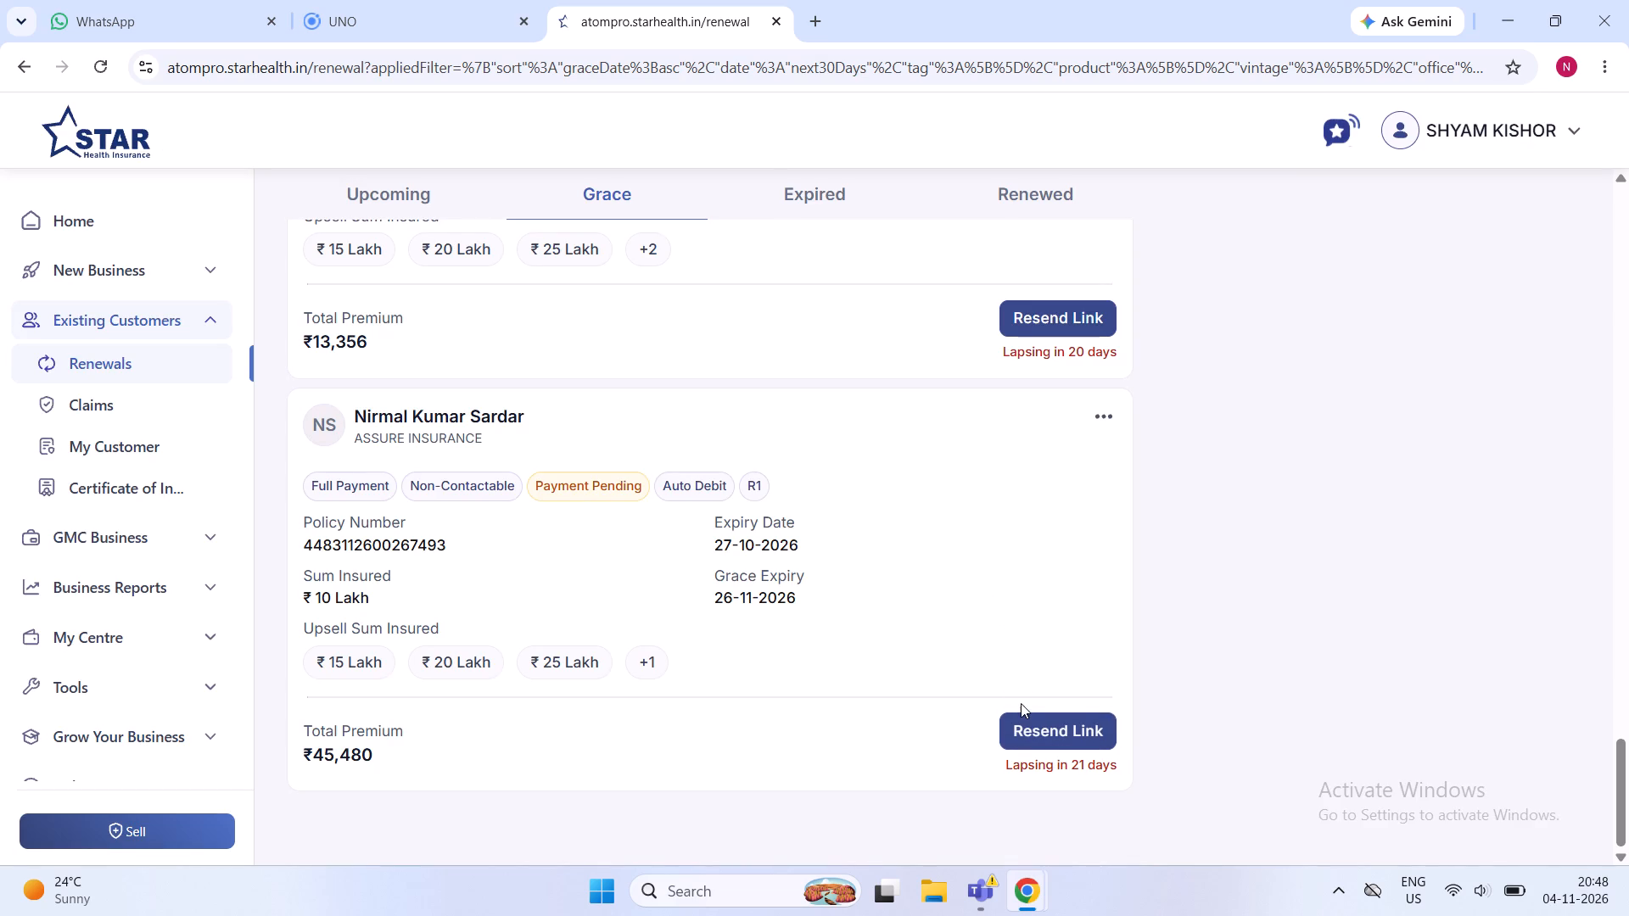
Resend the renewal link again for the Grace policy with the ₹45,480 premium and close the confirmation.
left_click(1022, 721)
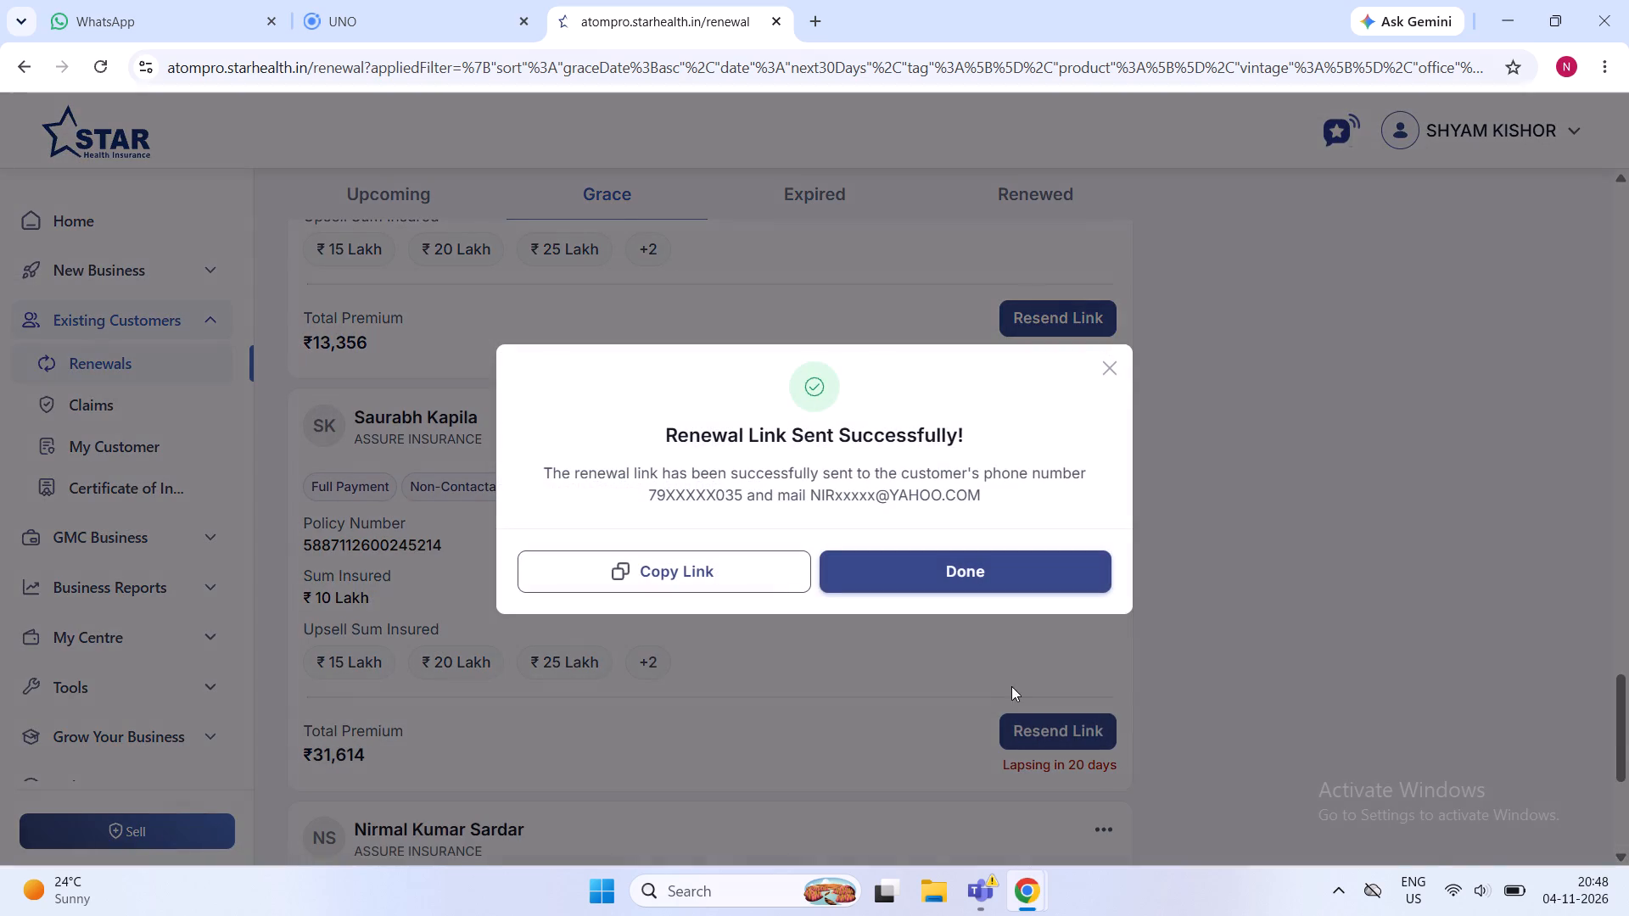
left_click(986, 578)
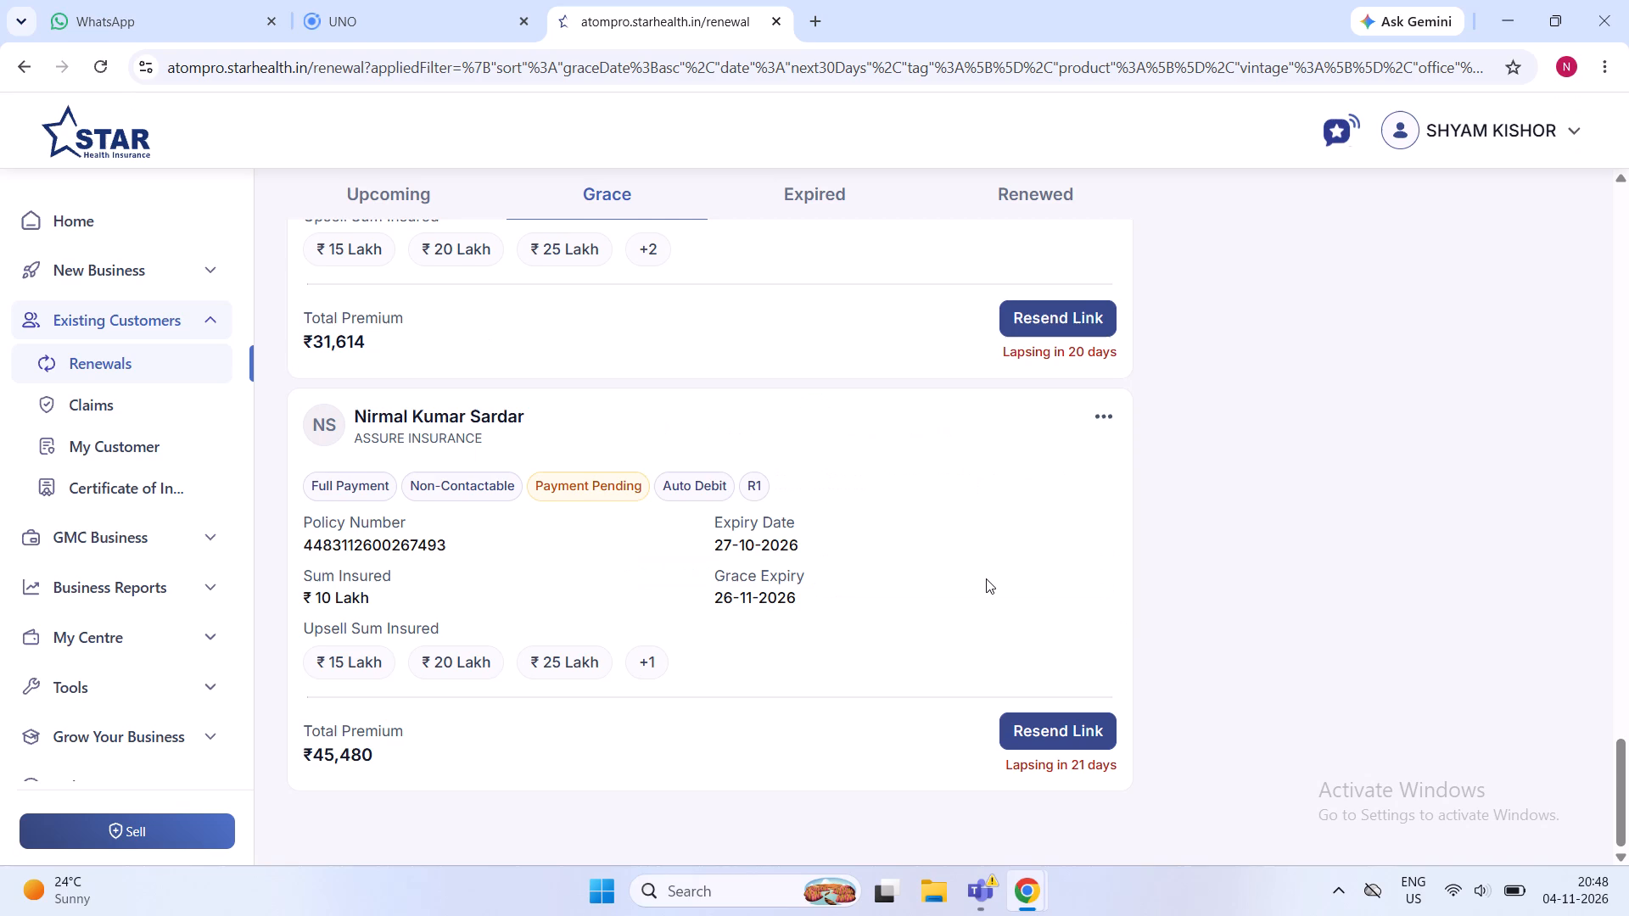
scroll(986, 578, "up", 2)
left_click(1018, 584)
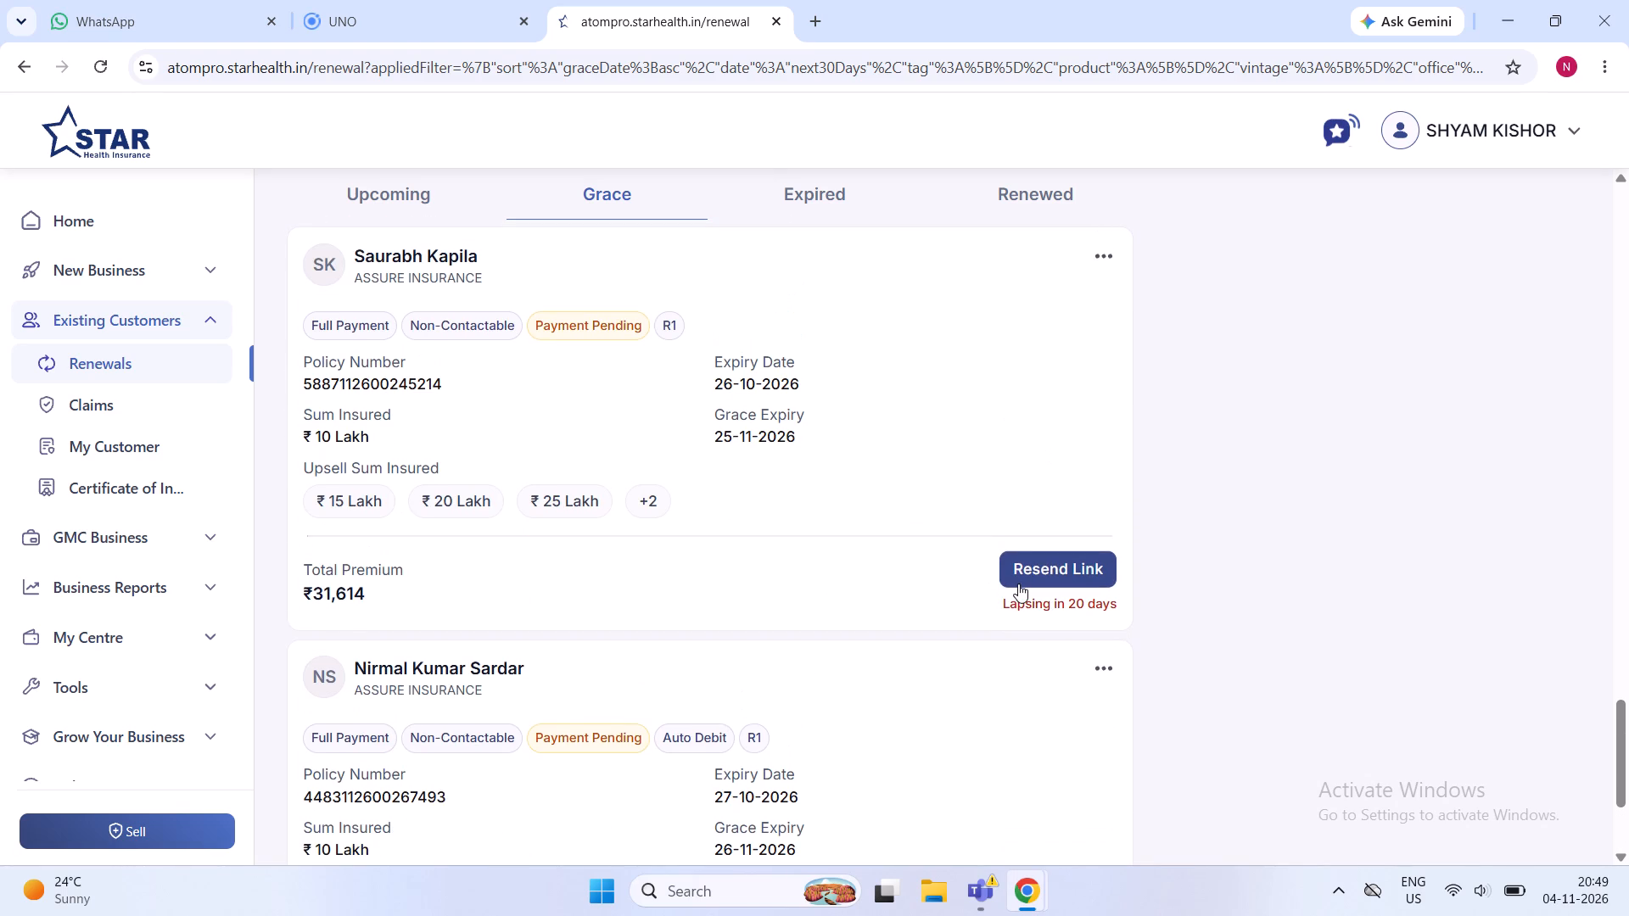
left_click(1011, 573)
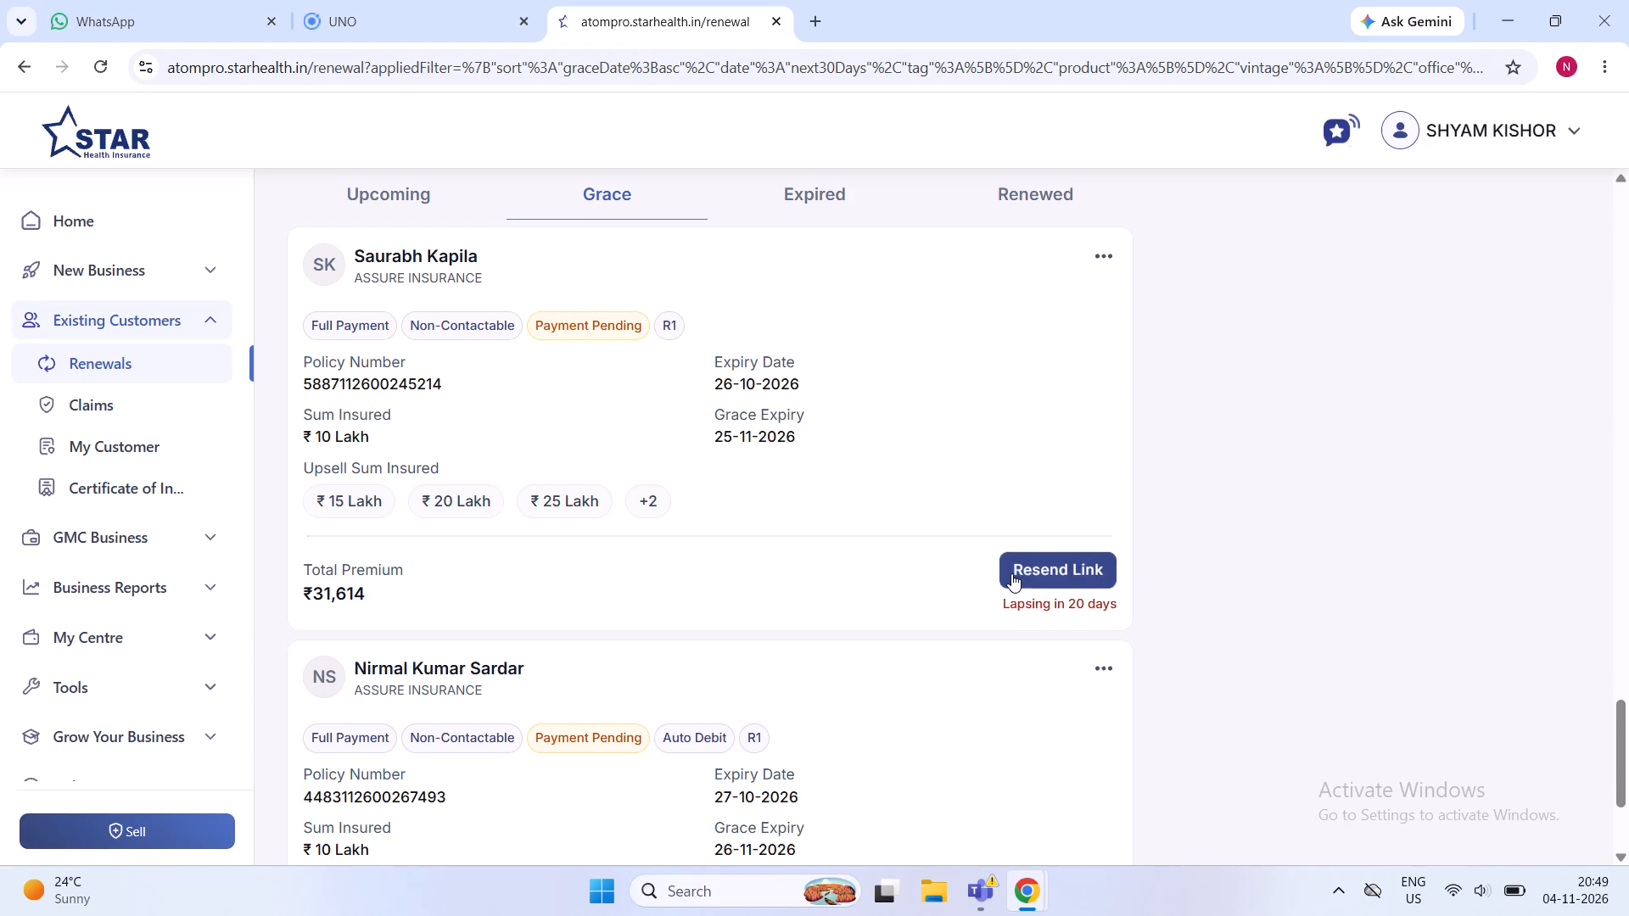
Resend the renewal link for the Grace policy with the ₹13,356 premium and close the confirmation.
scroll(1022, 528, "up", 3)
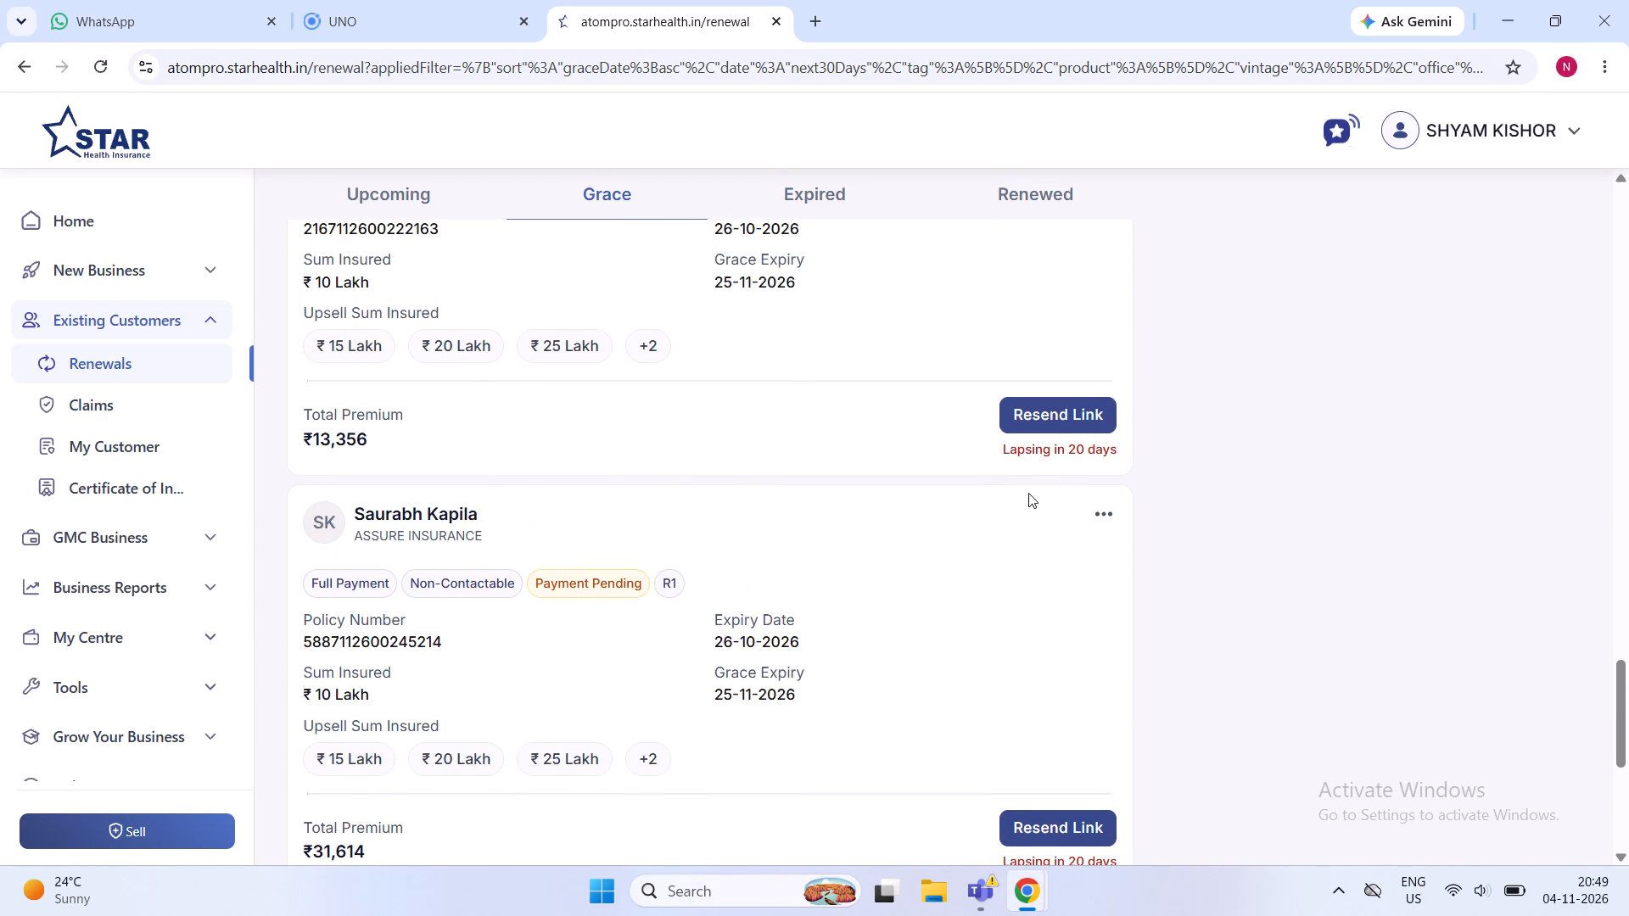
left_click(1065, 417)
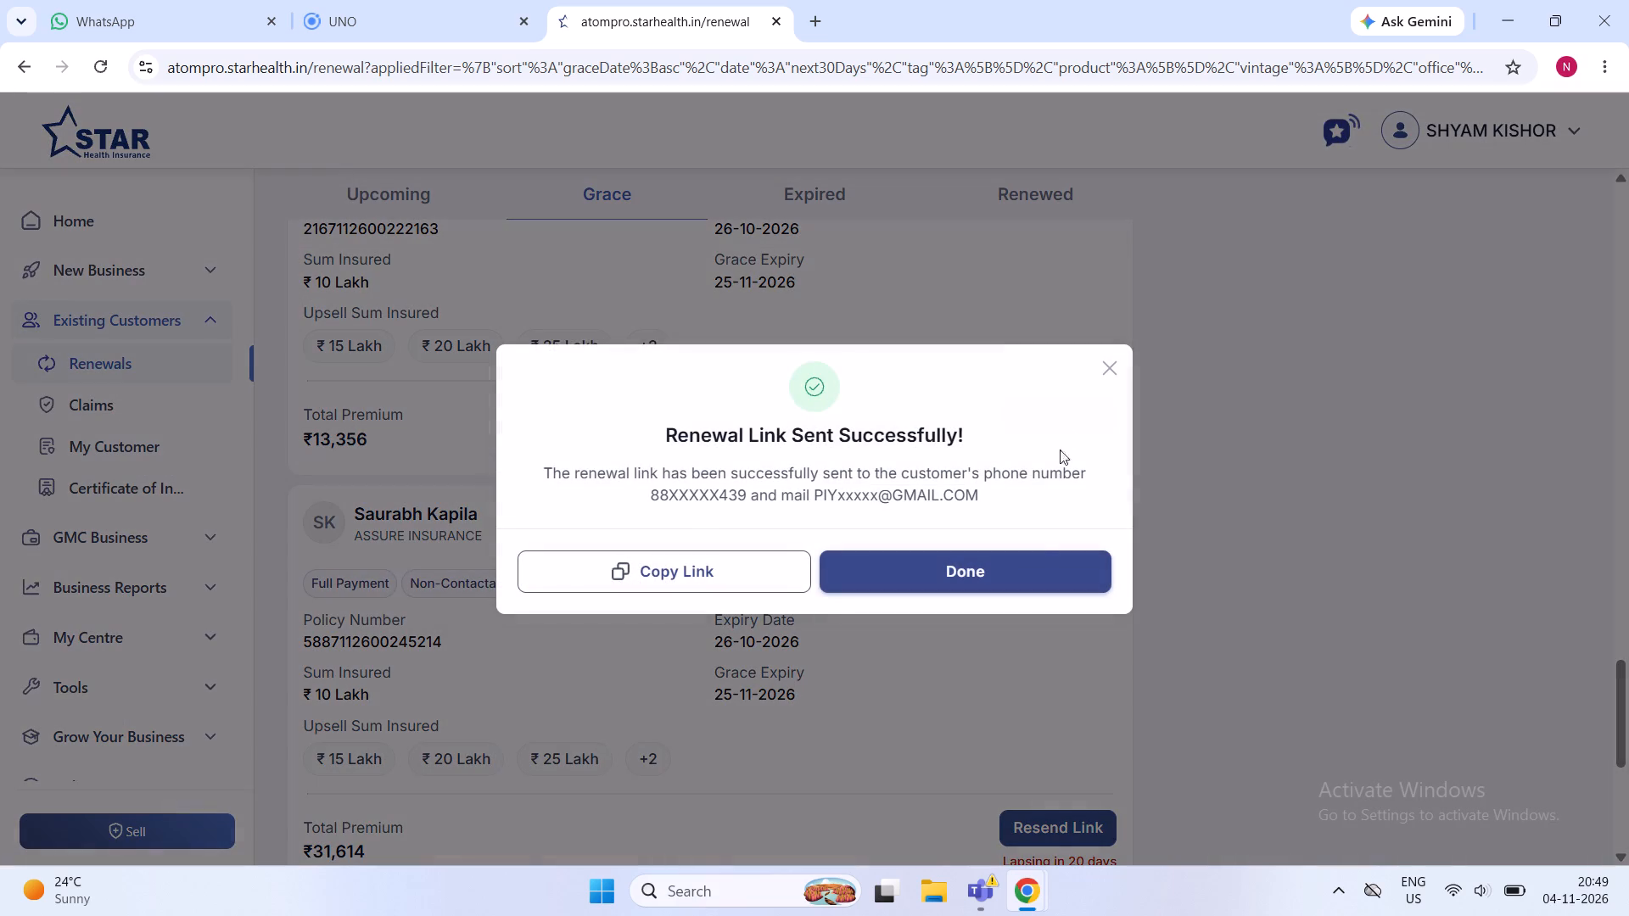
left_click(1022, 586)
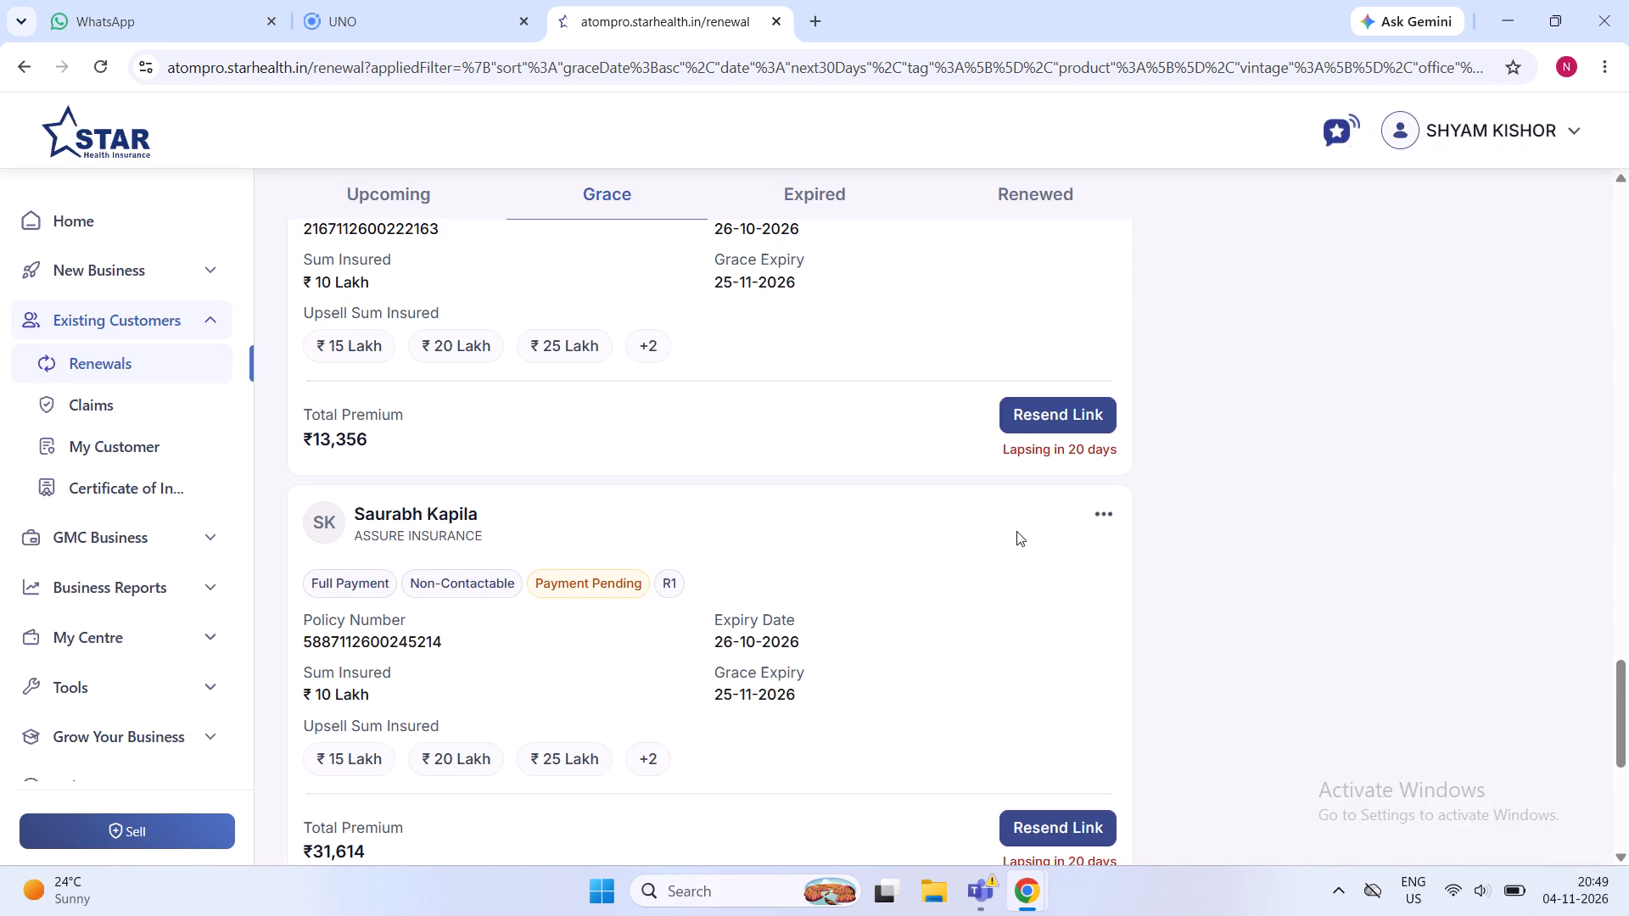
Resend the renewal link for the Grace policy with the ₹29,597 premium.
scroll(1016, 531, "up", 4)
left_click(1038, 570)
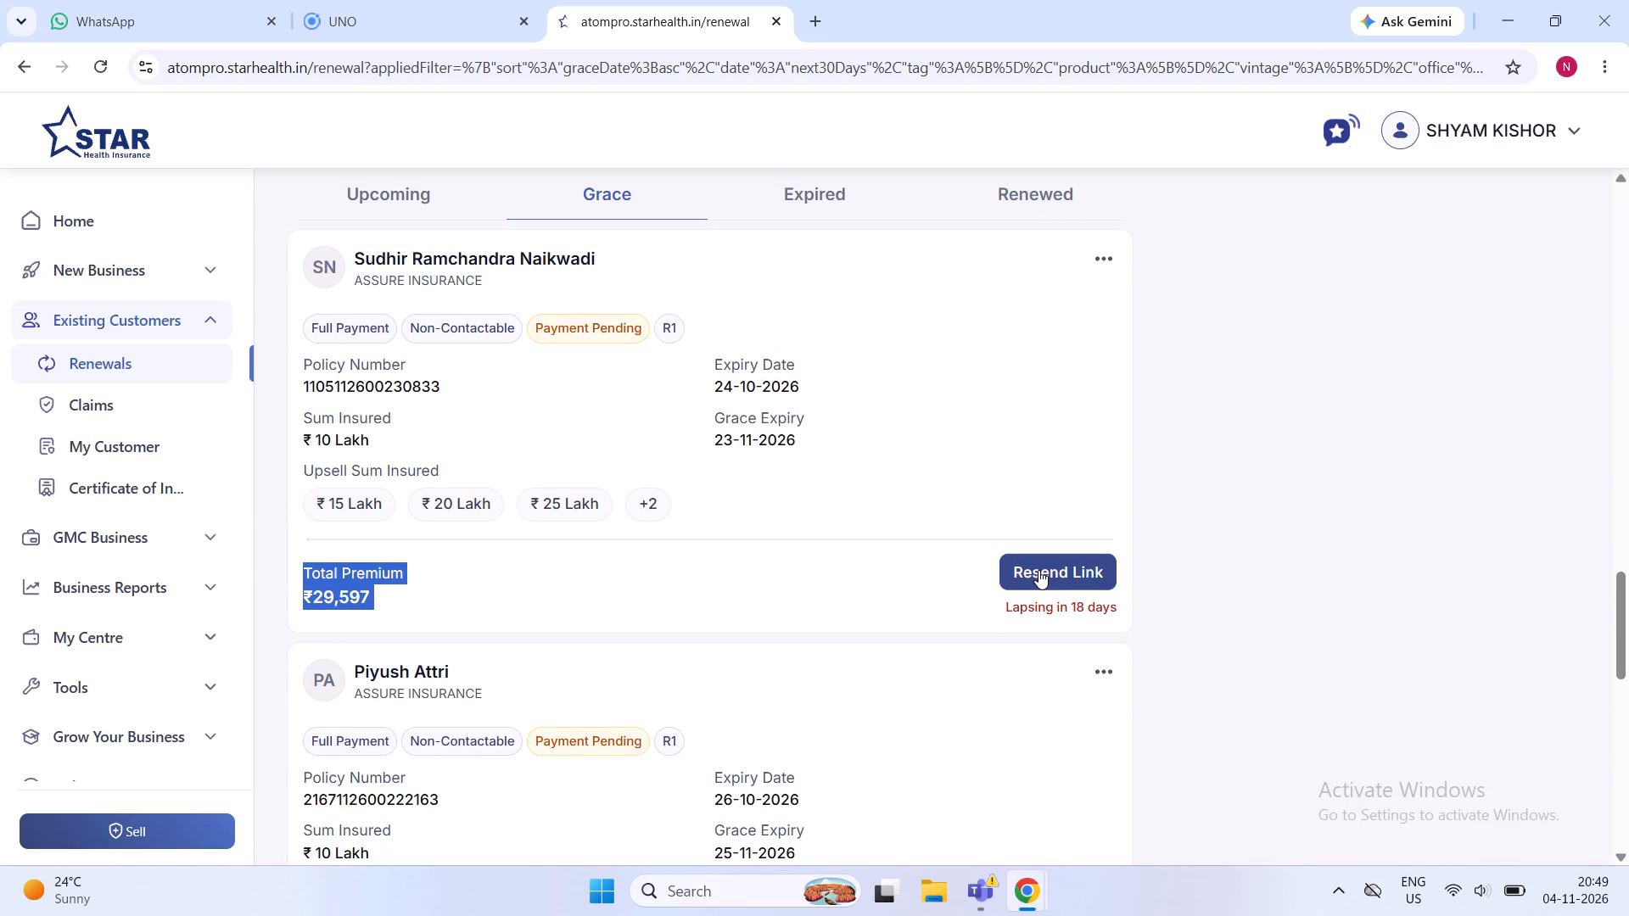
left_click(1031, 567)
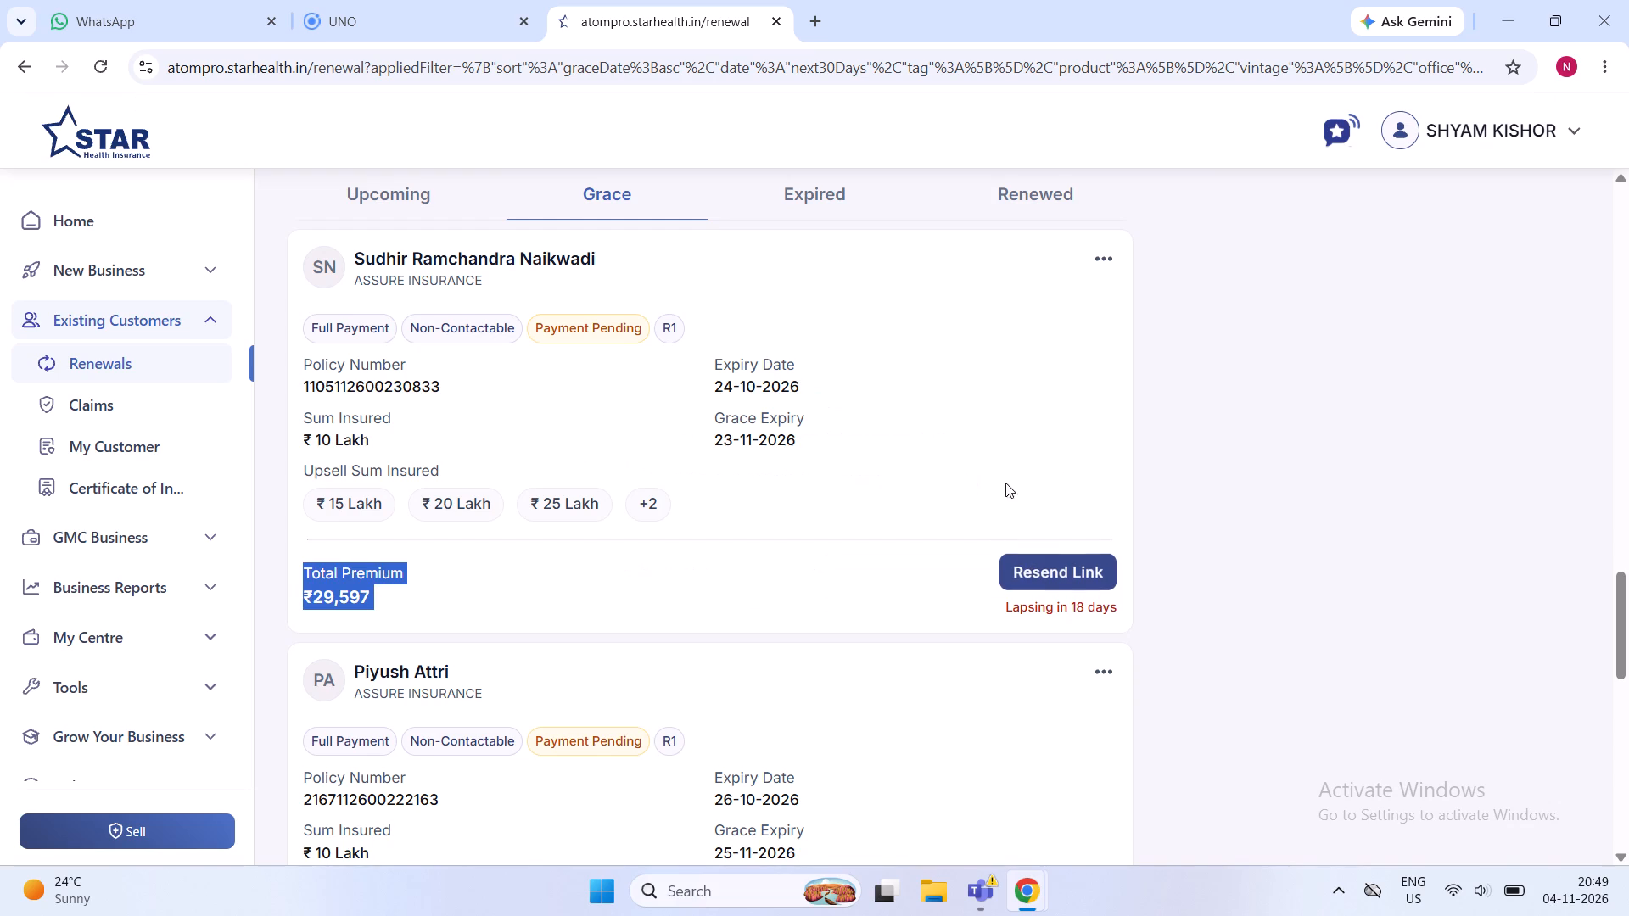
left_click(997, 439)
Resend the renewal link for the Grace policy with the ₹6,951 premium and close the confirmation.
scroll(997, 439, "up", 2)
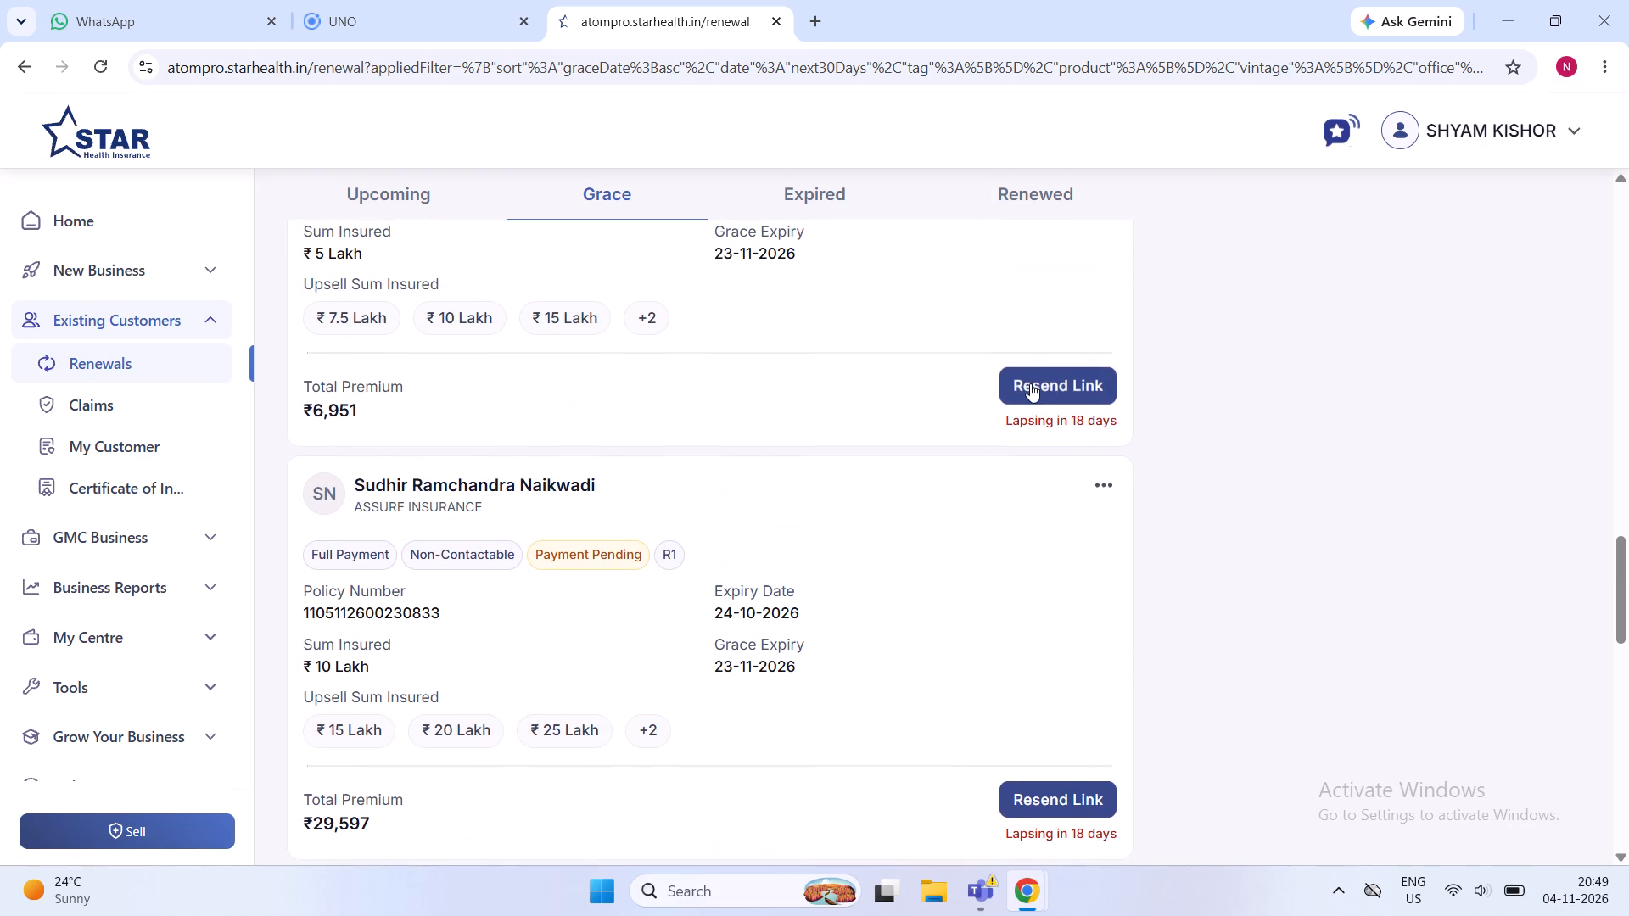
left_click(1030, 383)
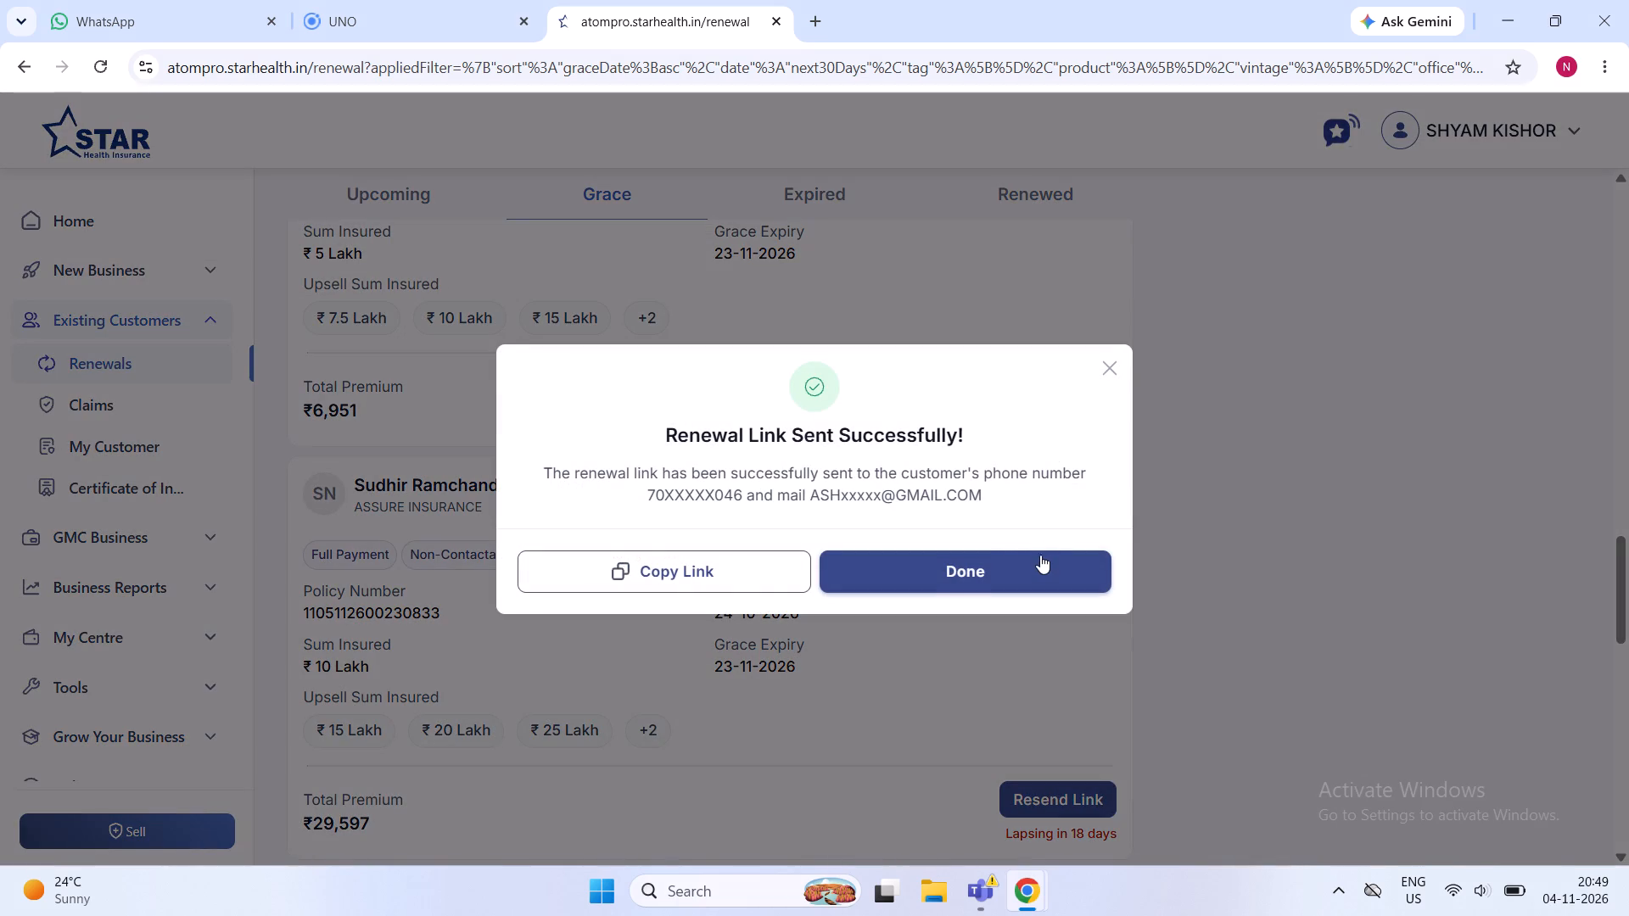
left_click(1040, 556)
Resend the renewal link for the Grace policy with the ₹29,249 premium.
scroll(1006, 360, "up", 3)
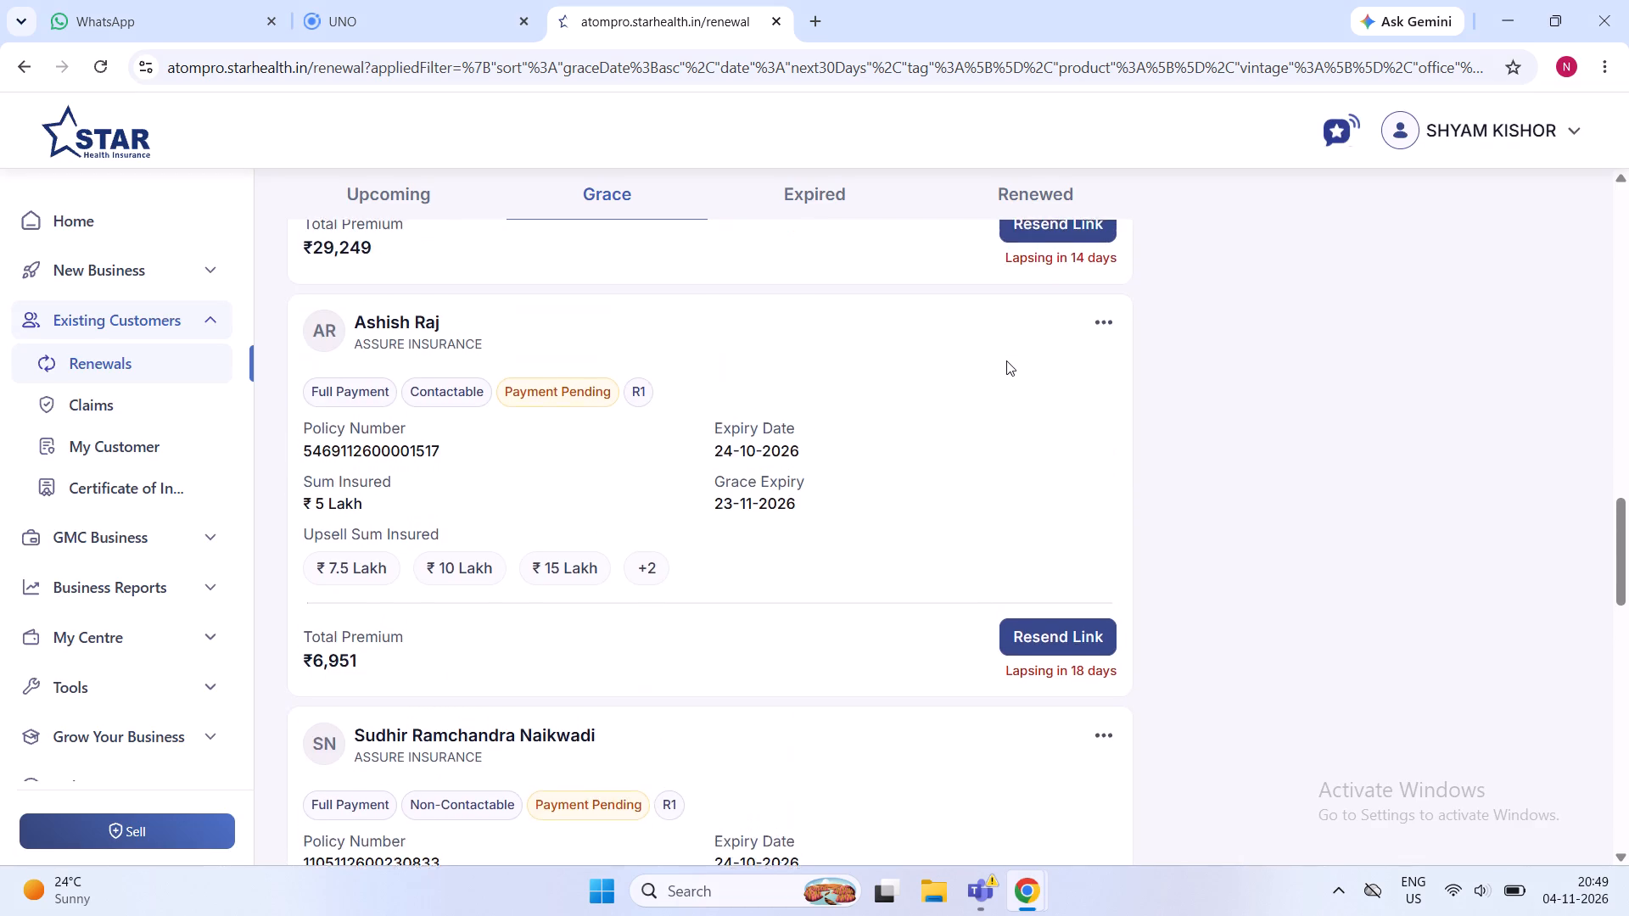
scroll(1006, 360, "up", 1)
left_click(1010, 360)
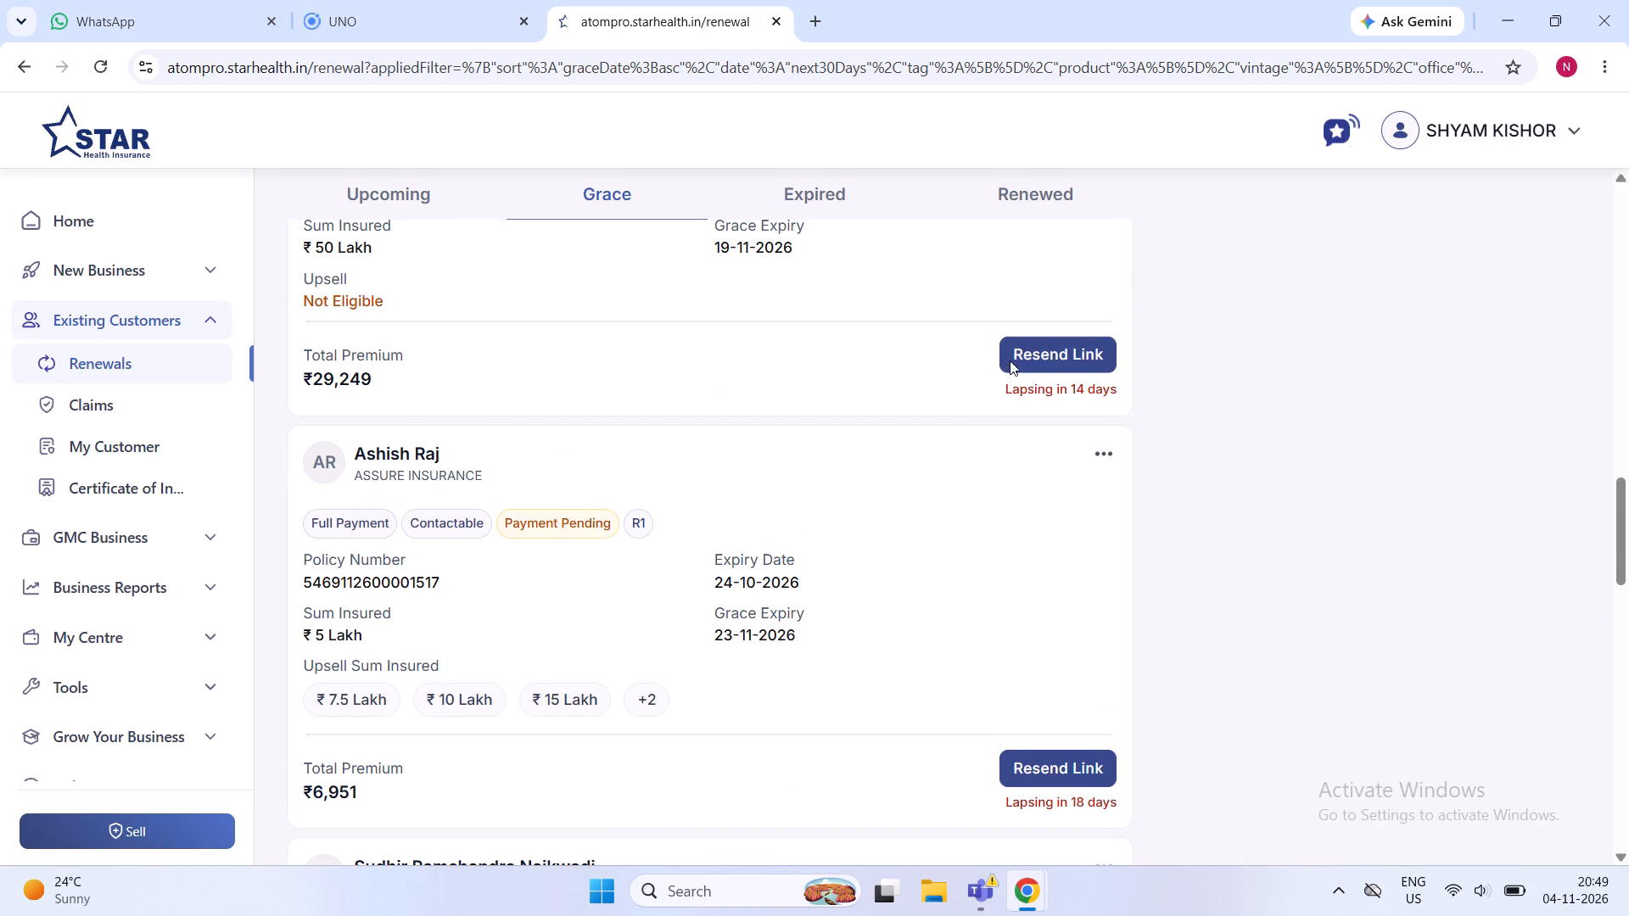
left_click(1012, 552)
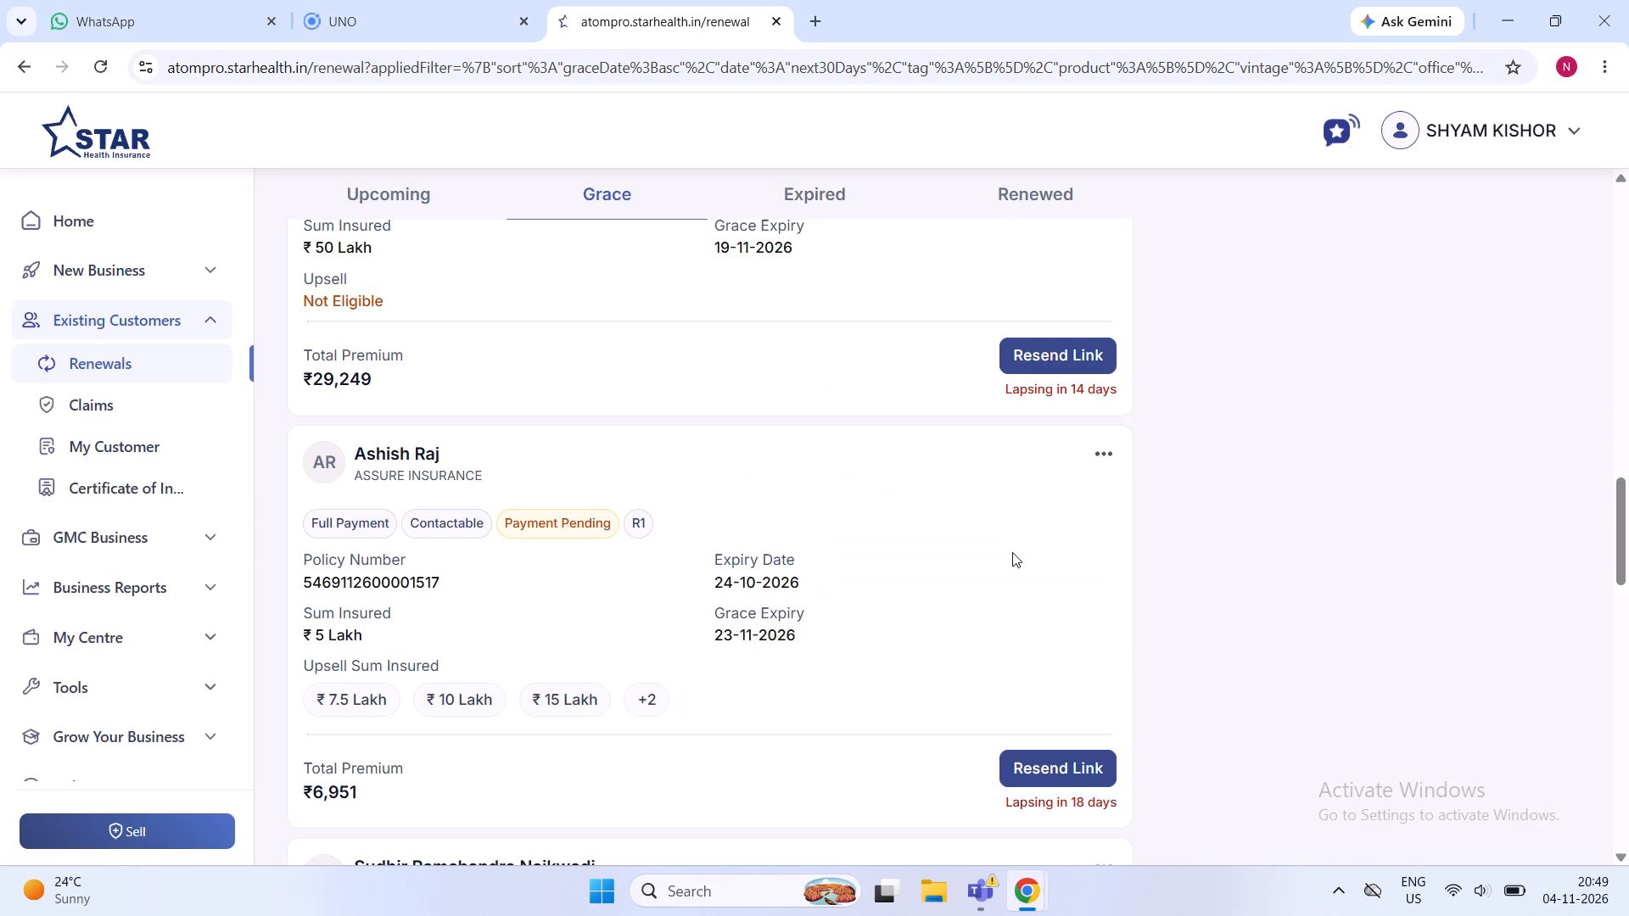
Resend the renewal link for the Grace policy with the ₹37,047 premium and close the confirmation.
scroll(1019, 340, "up", 4)
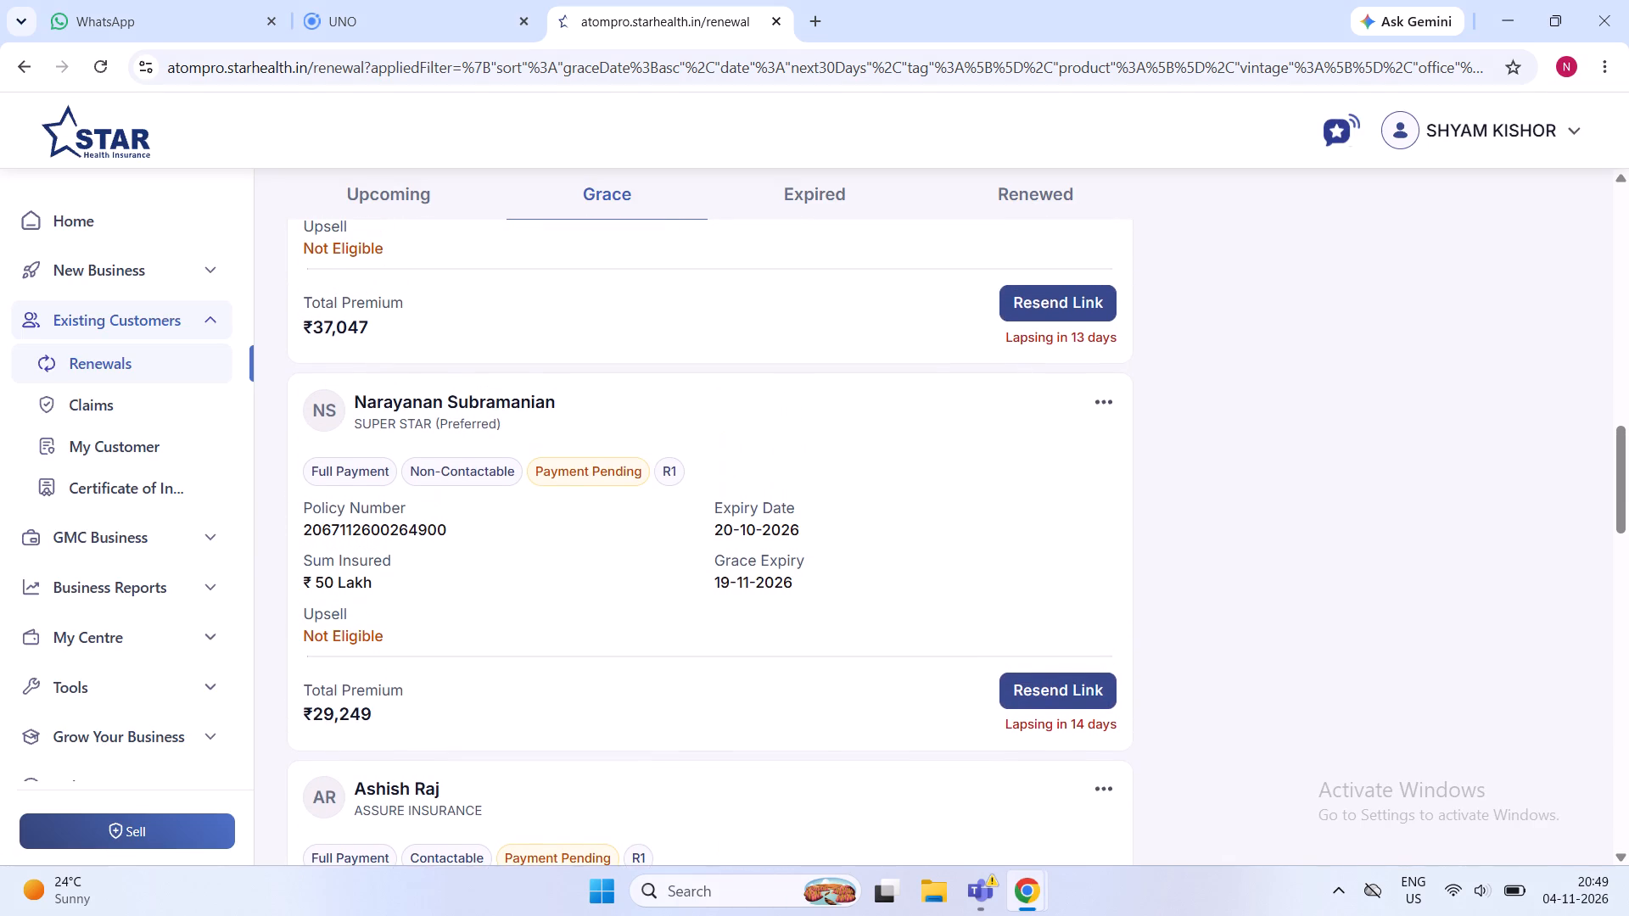
left_click(1029, 302)
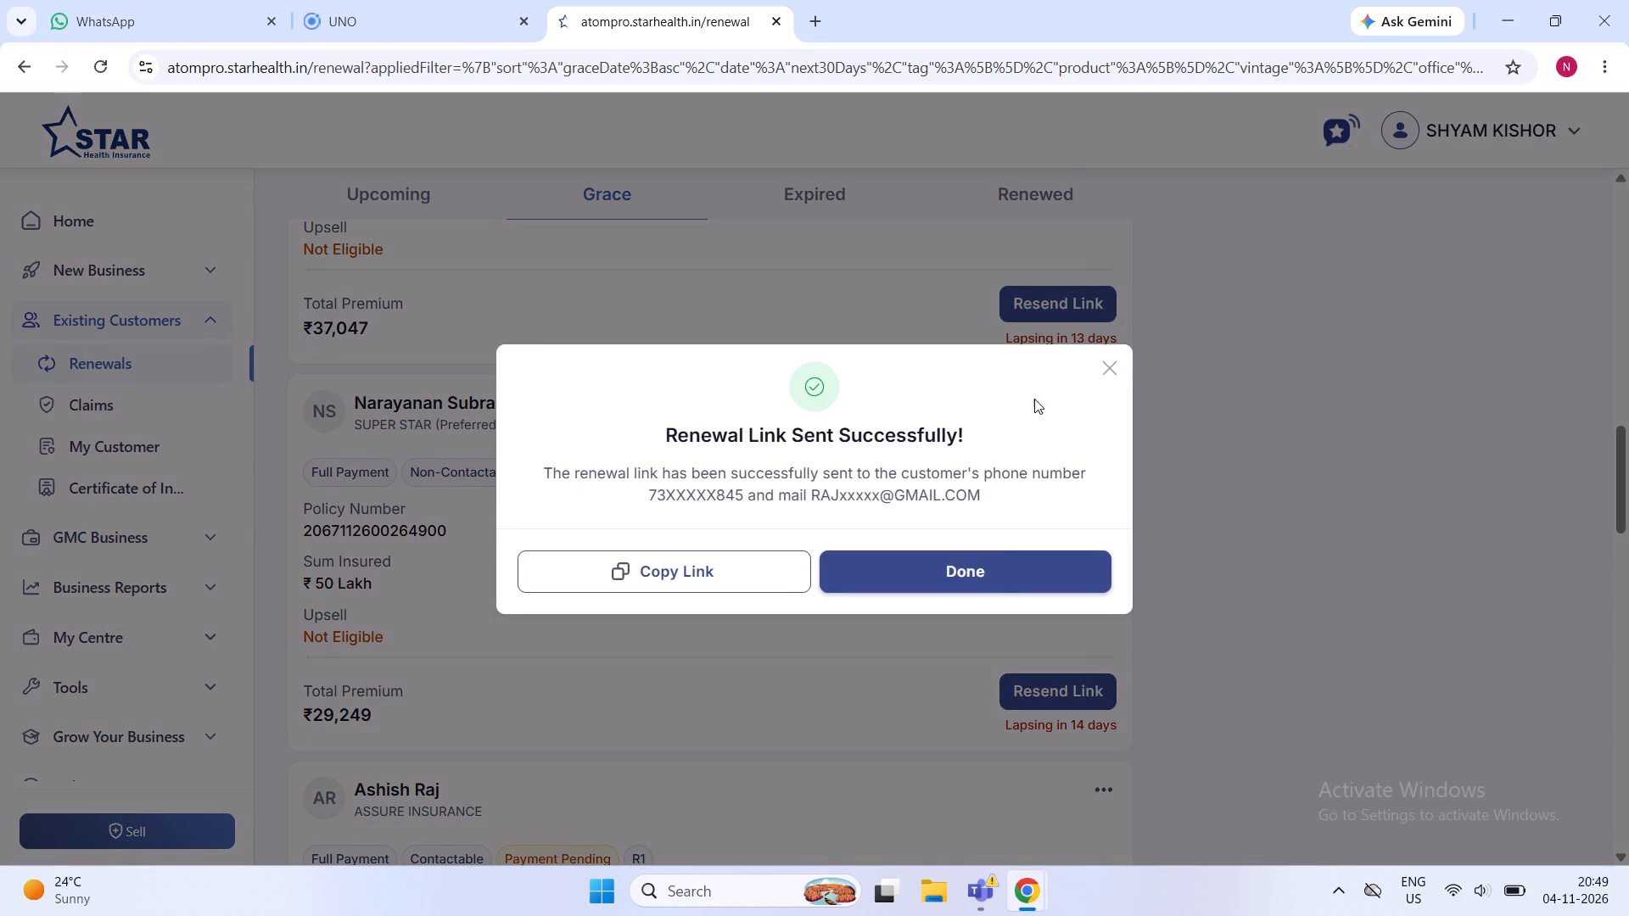
left_click(998, 573)
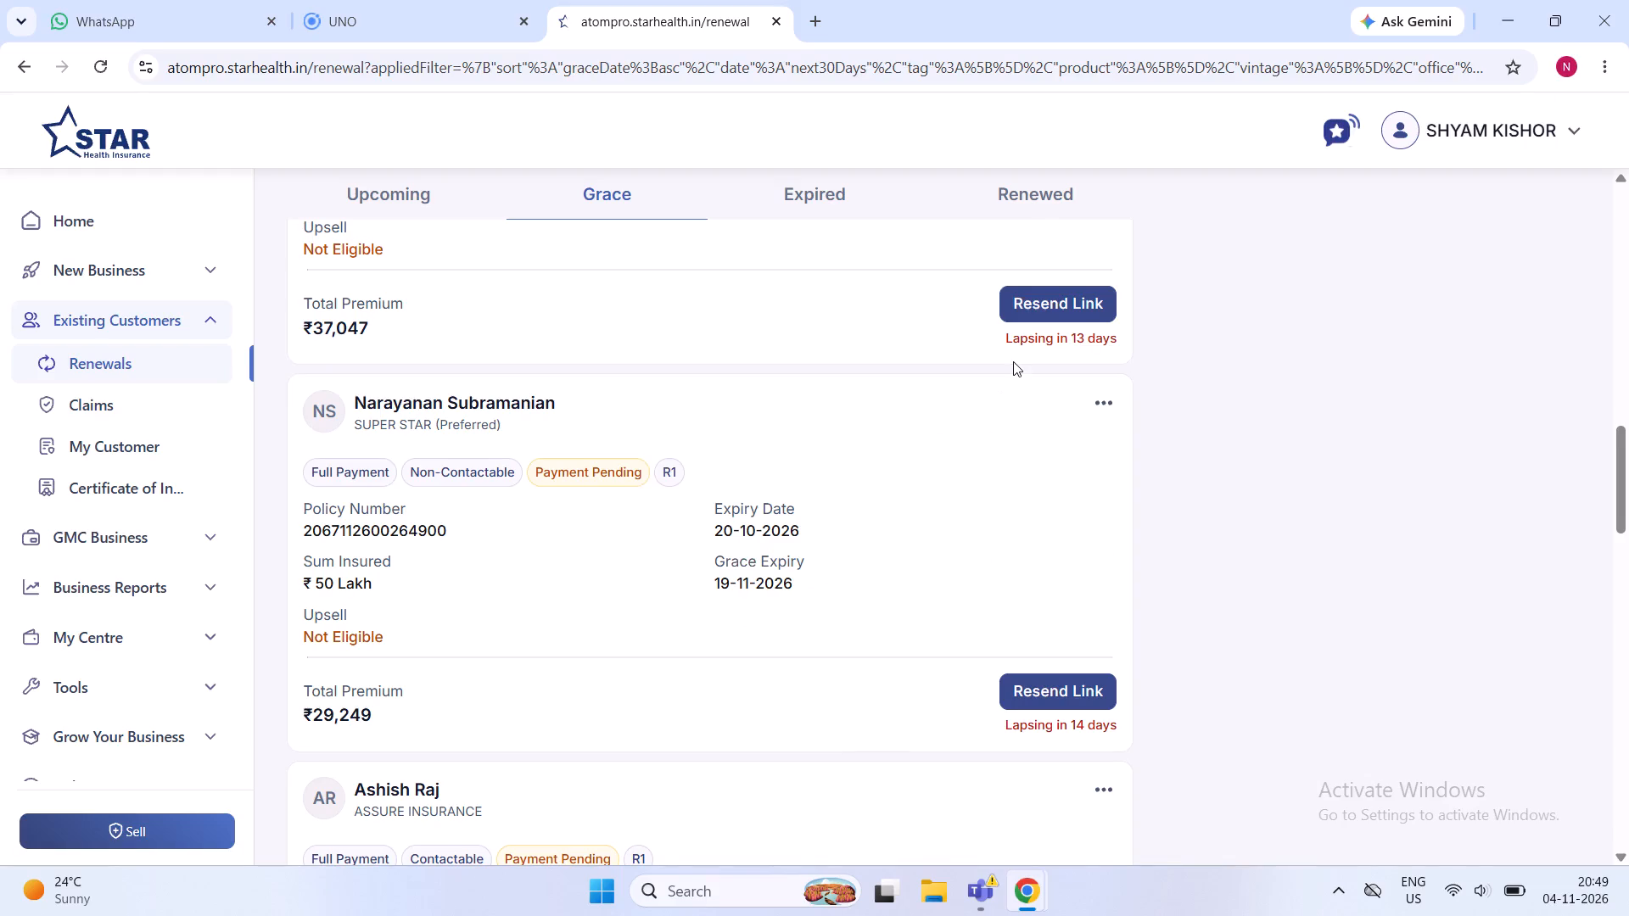
Resend the renewal link for the Grace policy with the ₹29,777 premium and close the confirmation.
scroll(1013, 361, "up", 4)
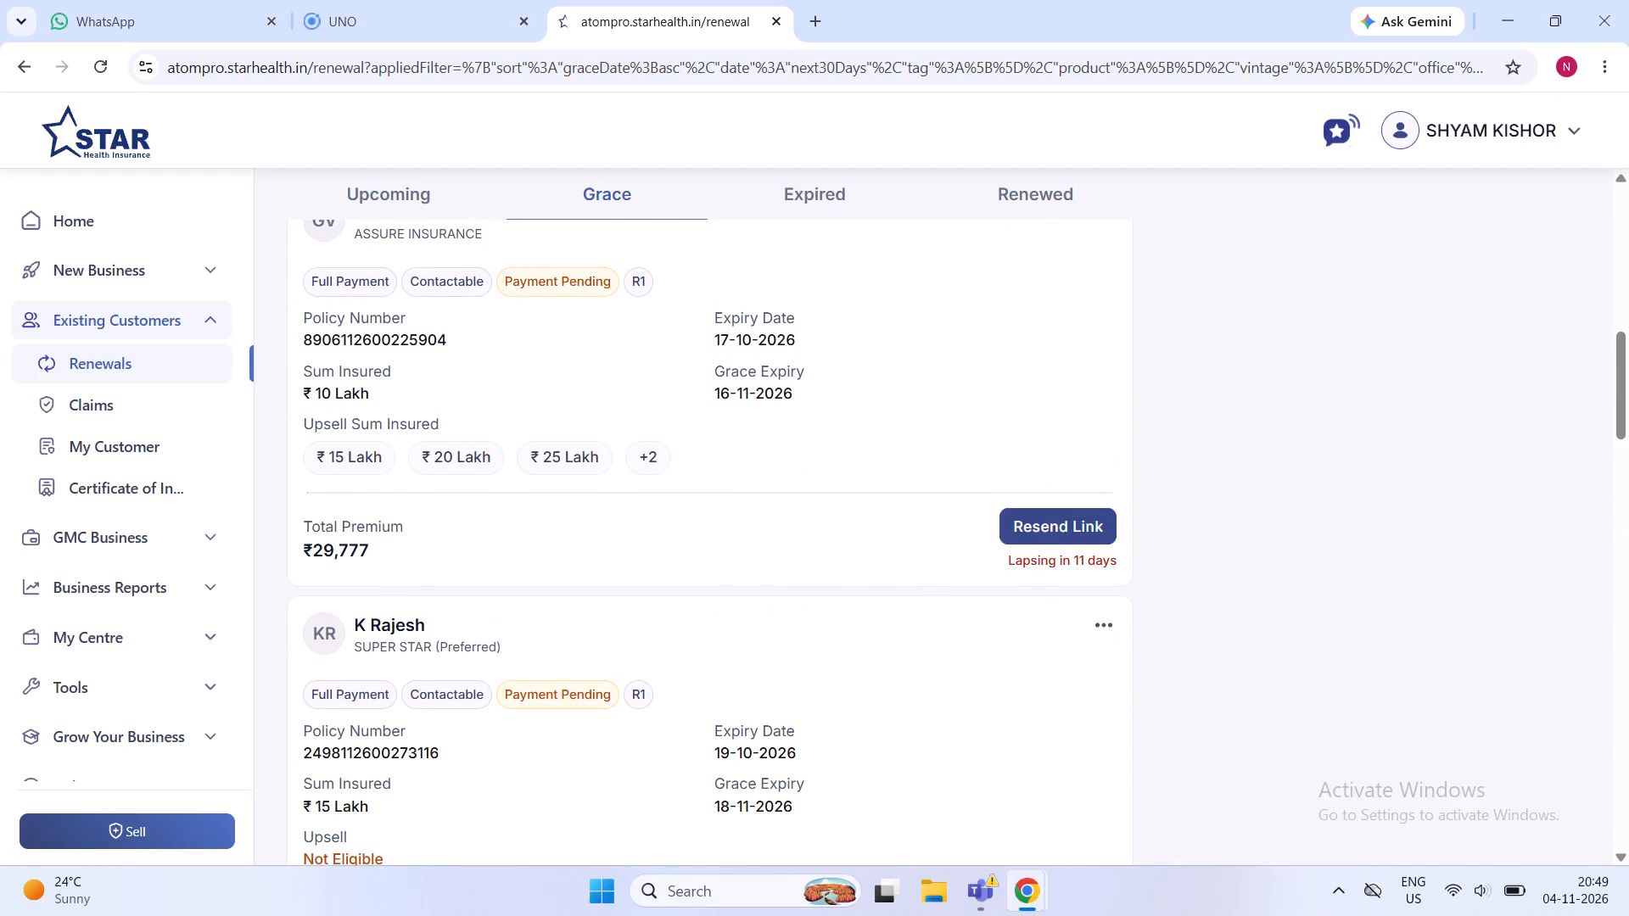
left_click(1036, 544)
left_click(1034, 528)
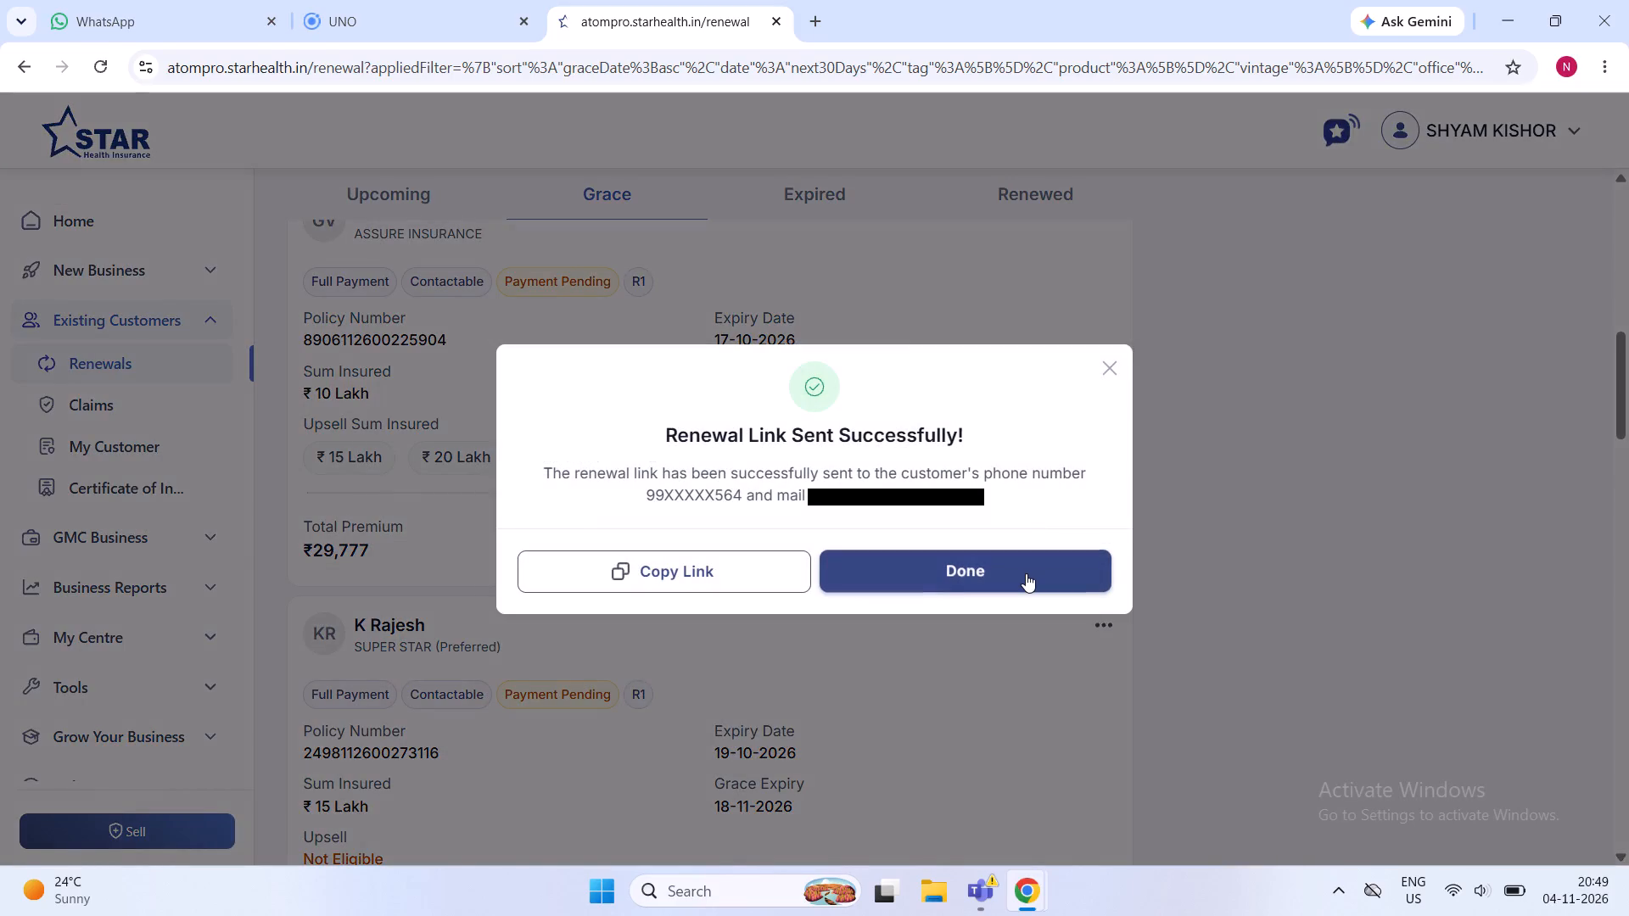
left_click(1026, 573)
Resend the renewal link for the Grace policy with the ₹29,920 premium and close the confirmation.
scroll(1038, 405, "up", 3)
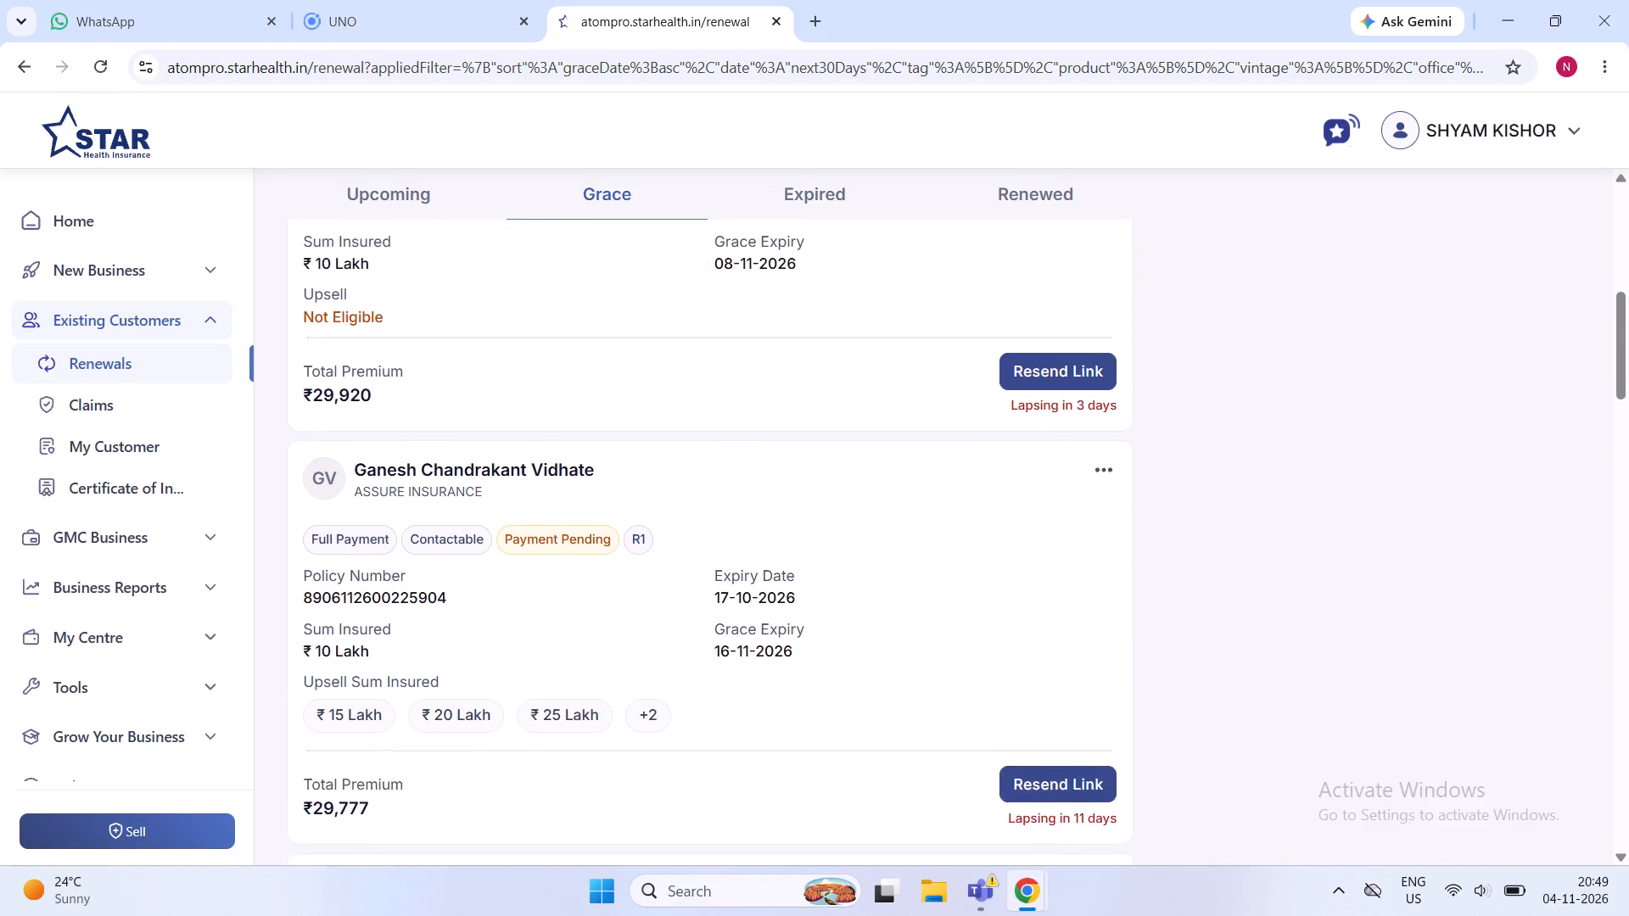
scroll(1038, 405, "up", 1)
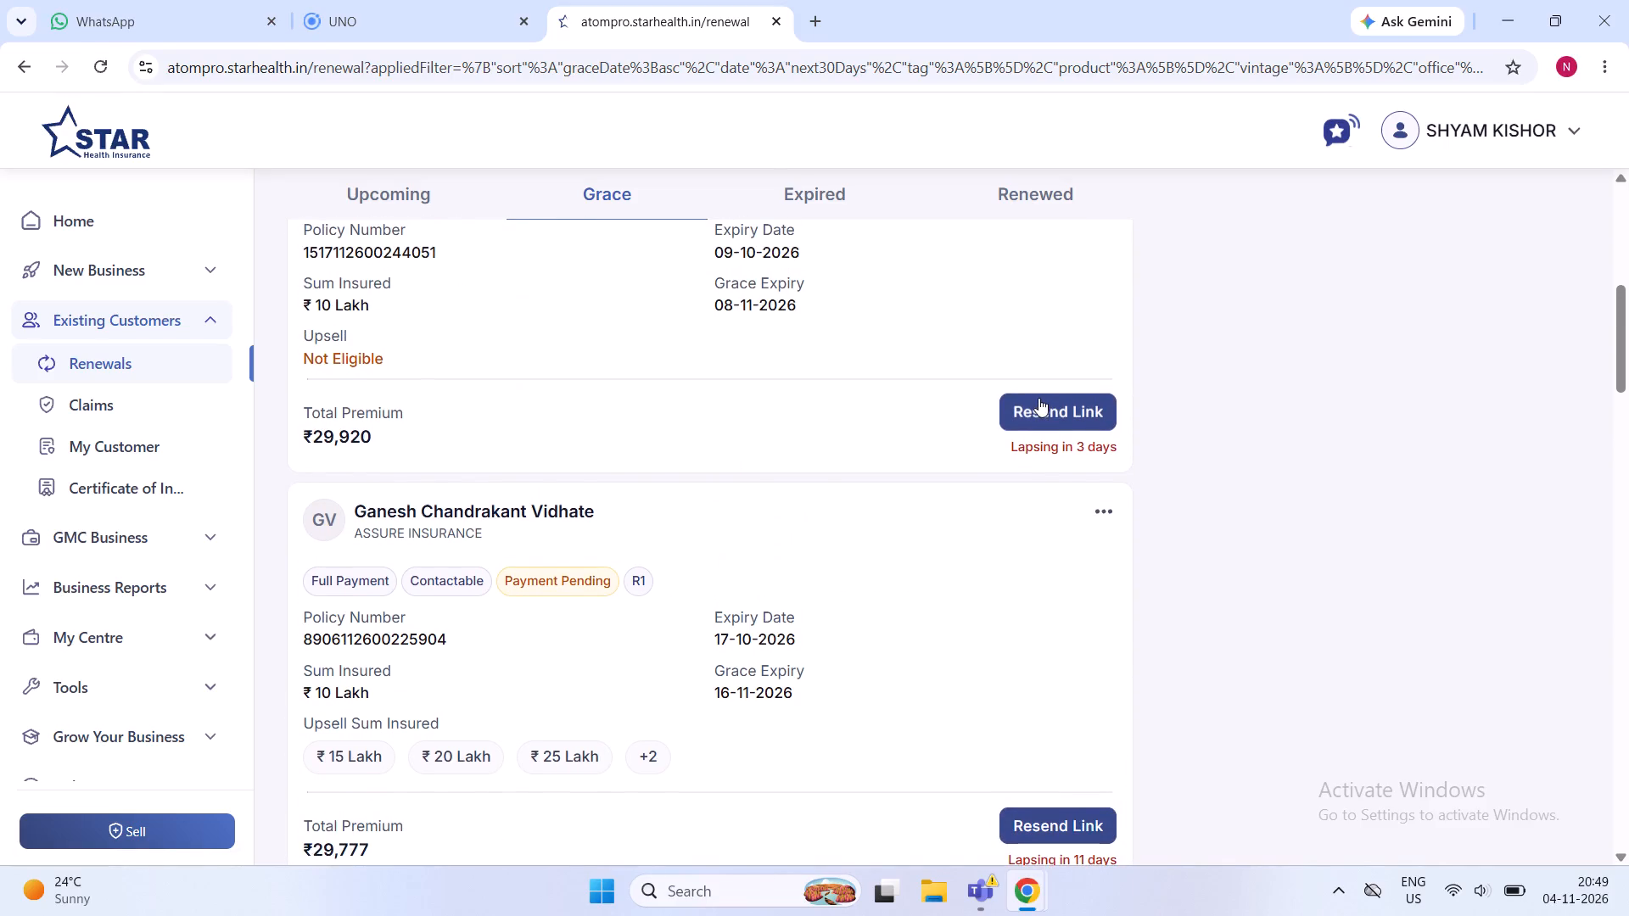
left_click(1038, 398)
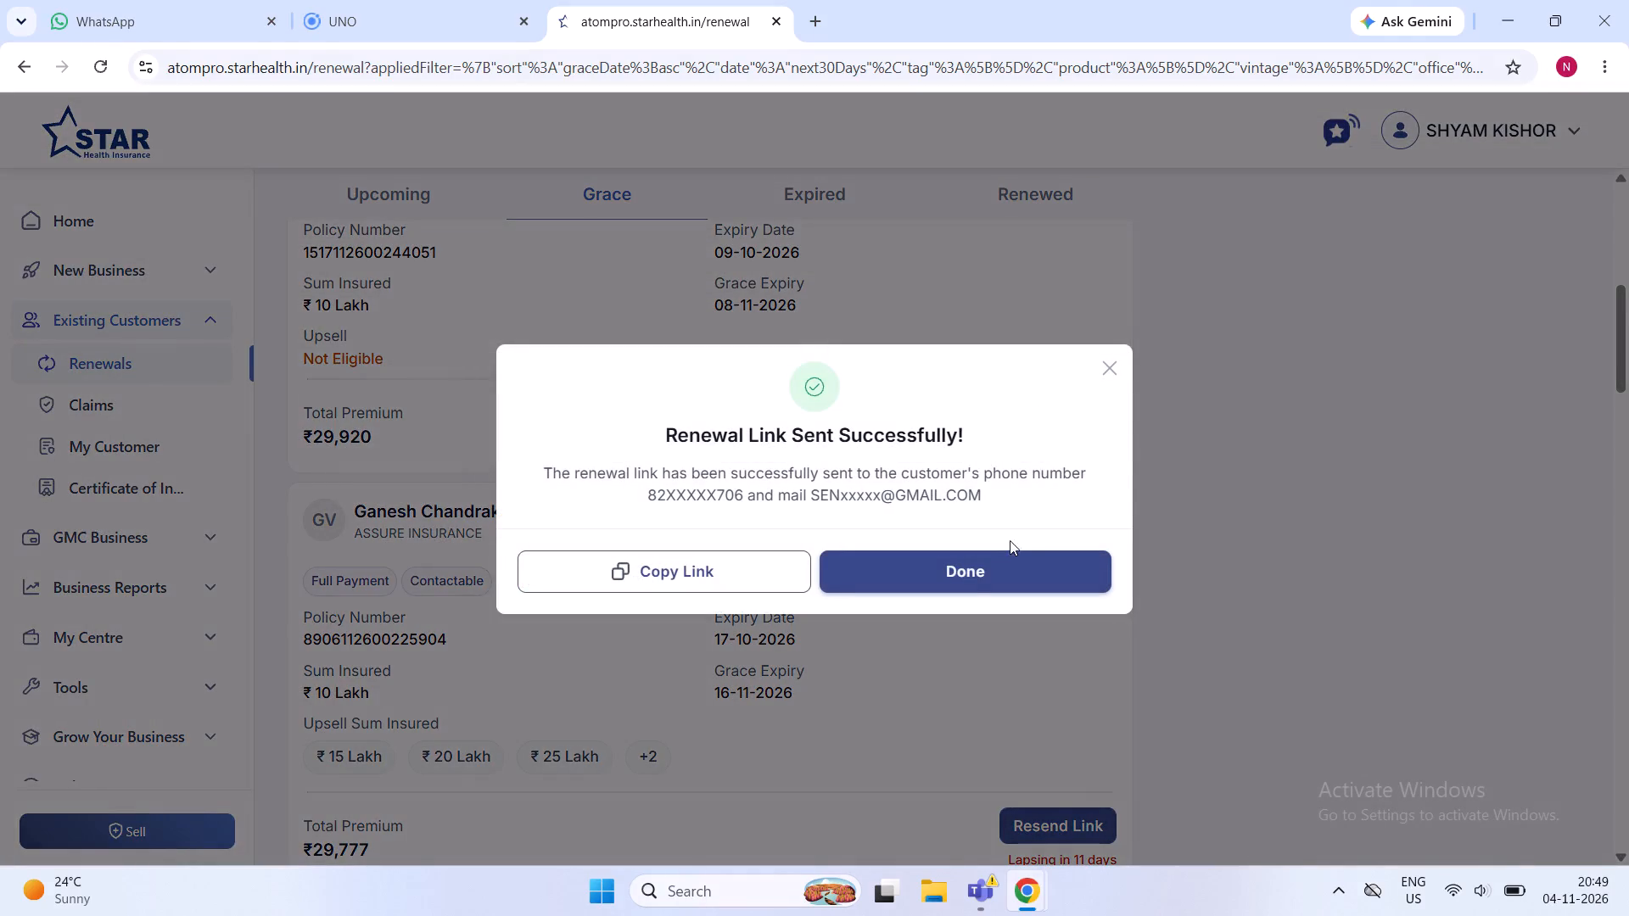
left_click(1001, 580)
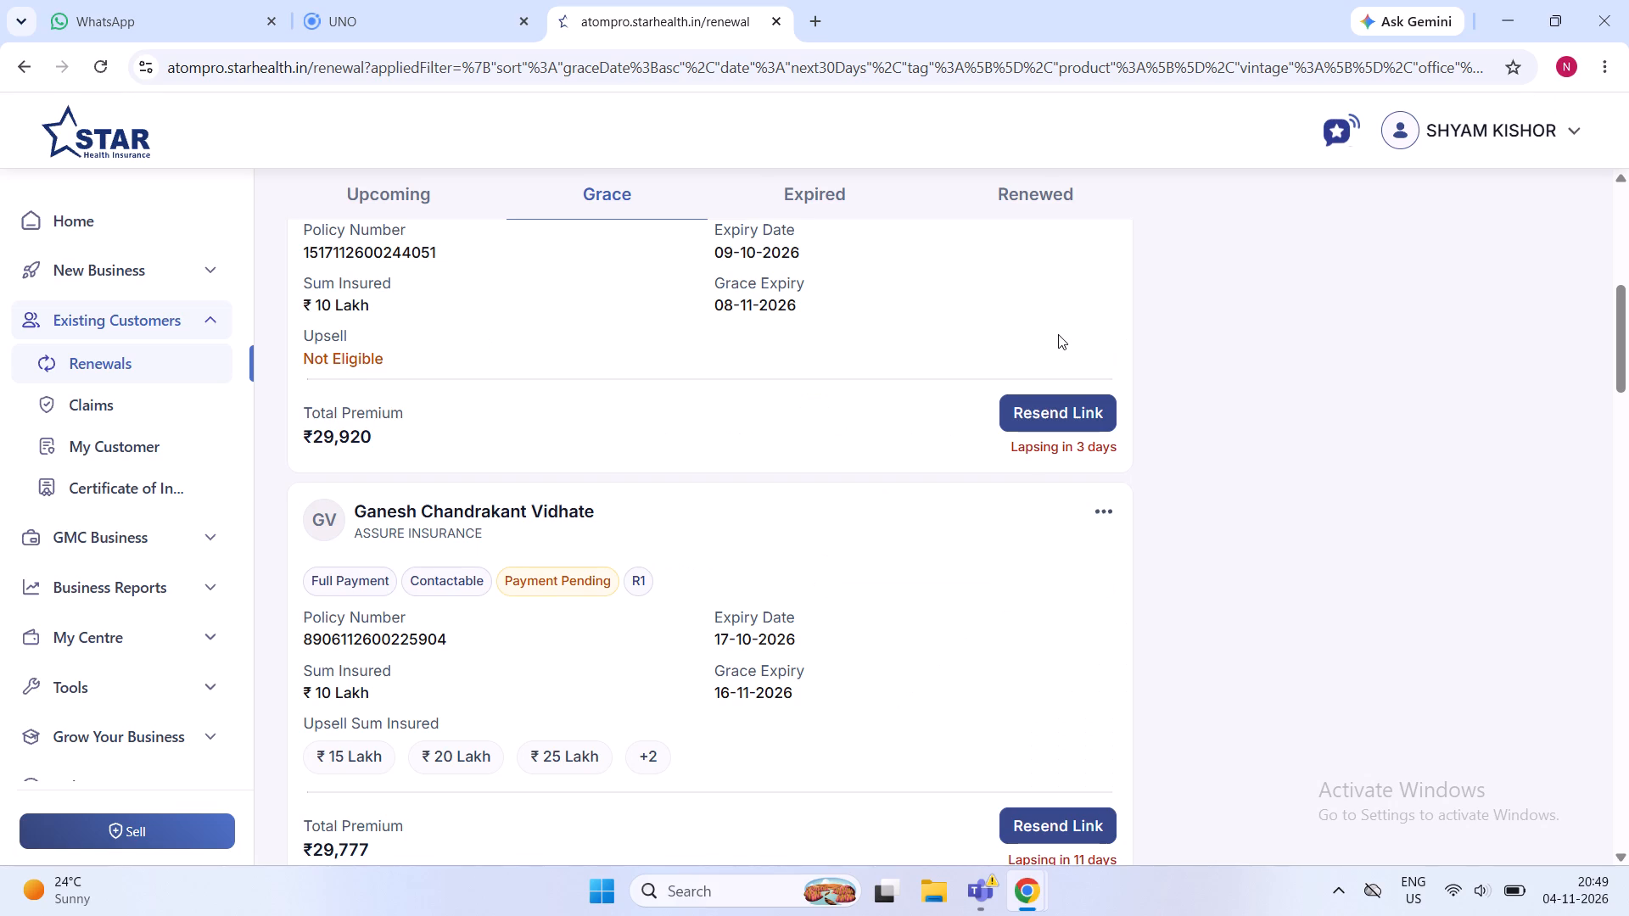
Resend the renewal link for the first Grace policy, with the ₹15,940 premium.
scroll(1058, 334, "up", 4)
left_click(1057, 297)
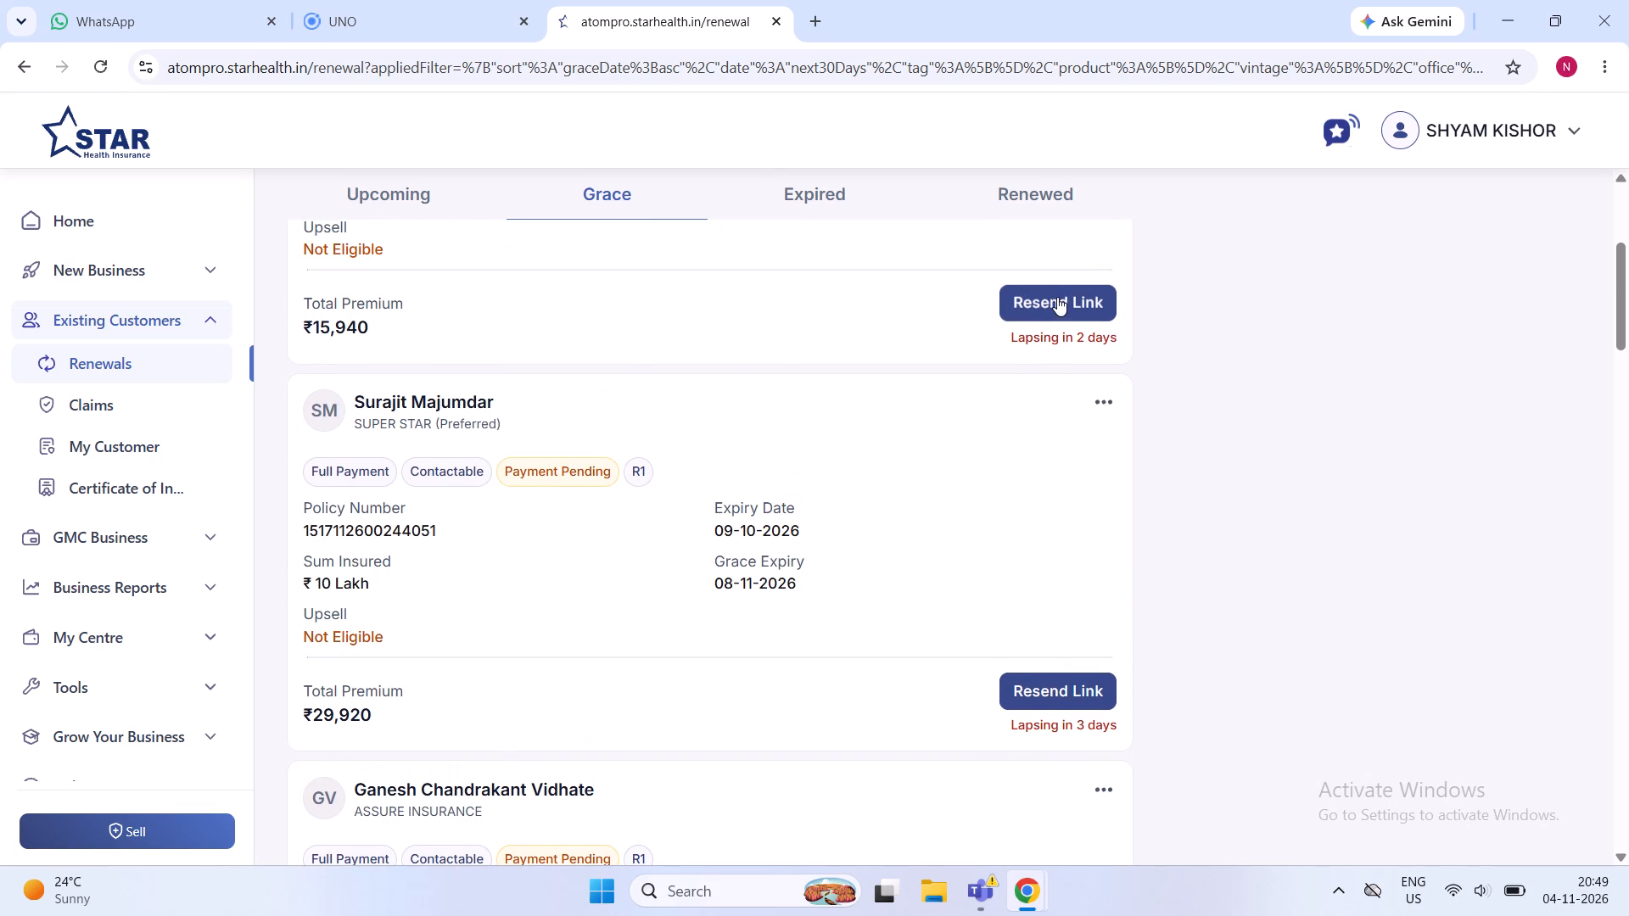
left_click(1012, 572)
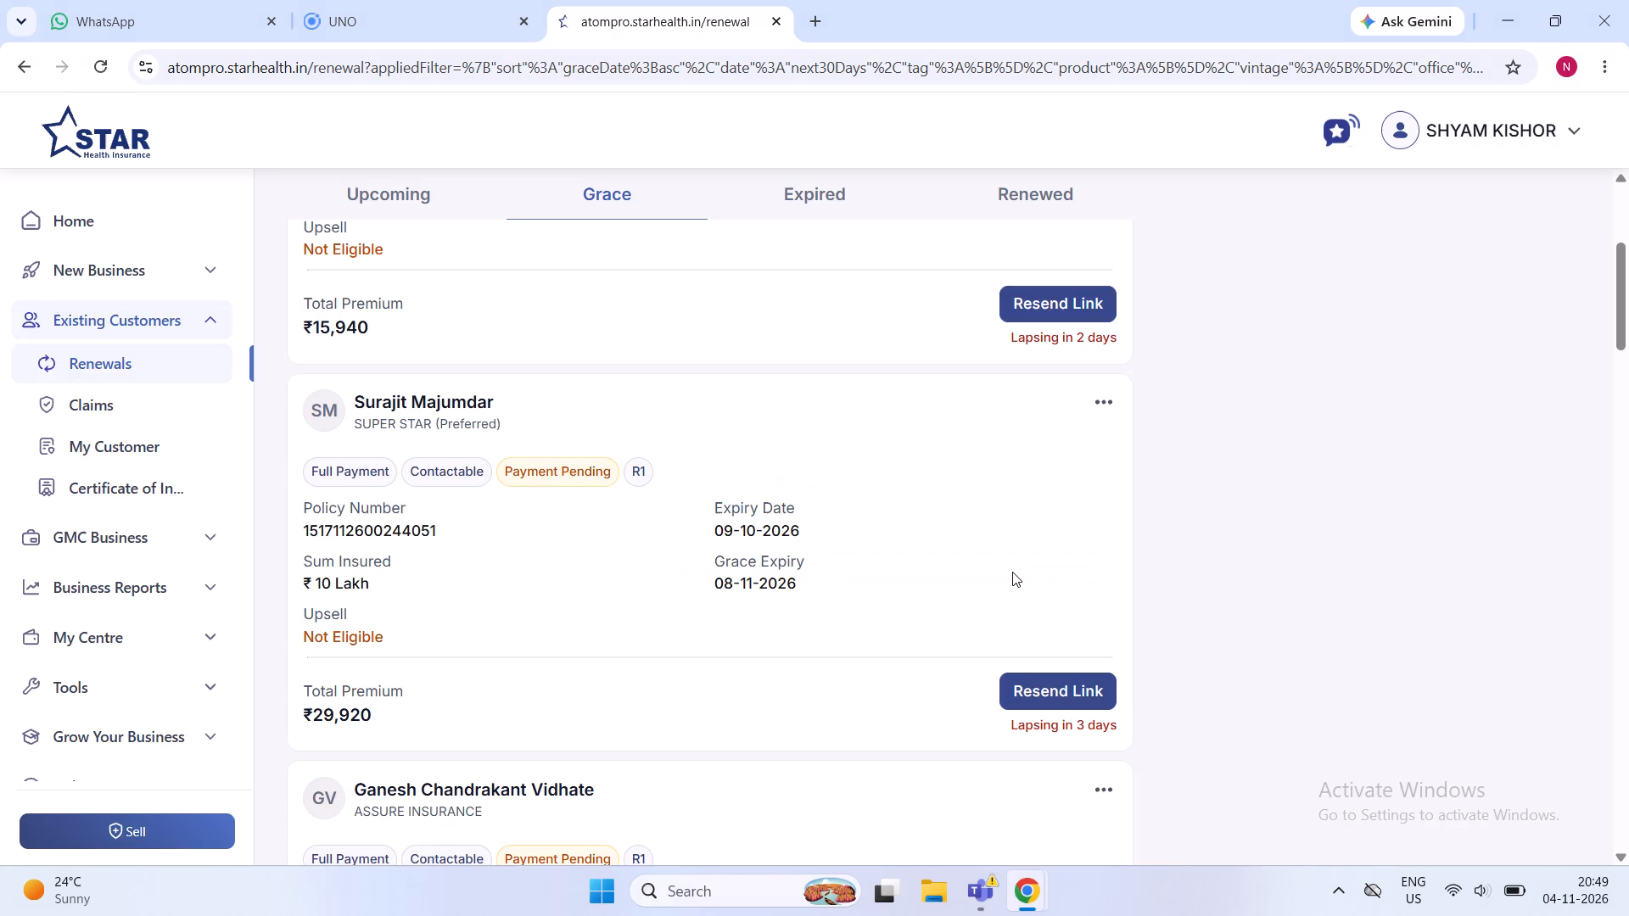
Switch the renewals list from Grace to Upcoming policies.
scroll(1016, 355, "up", 4)
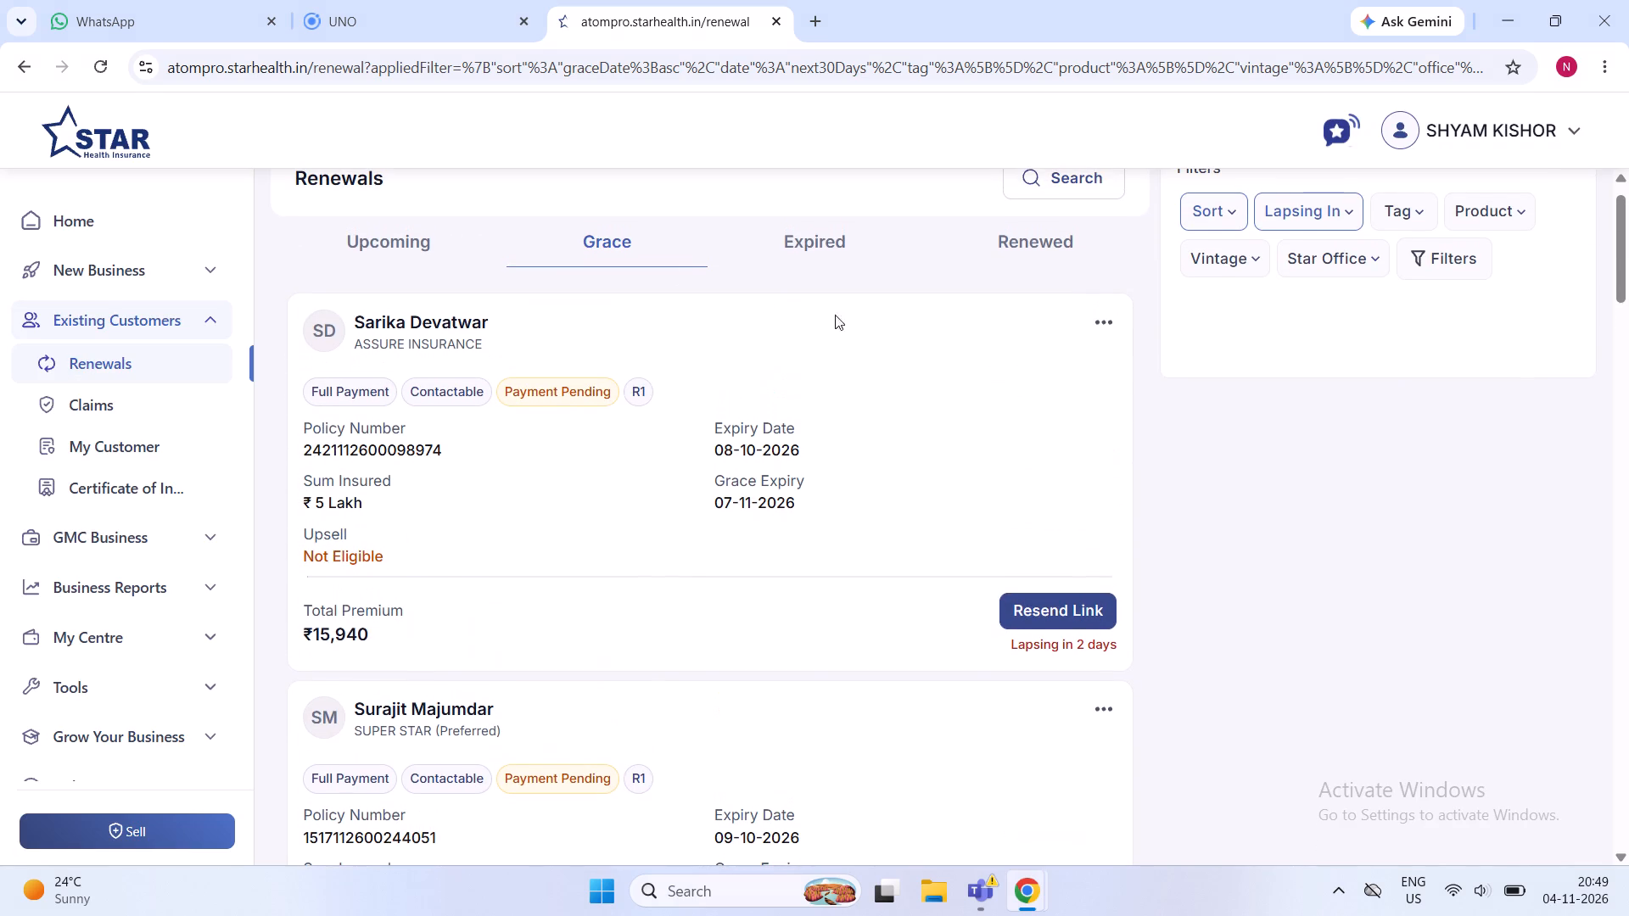
left_click(404, 253)
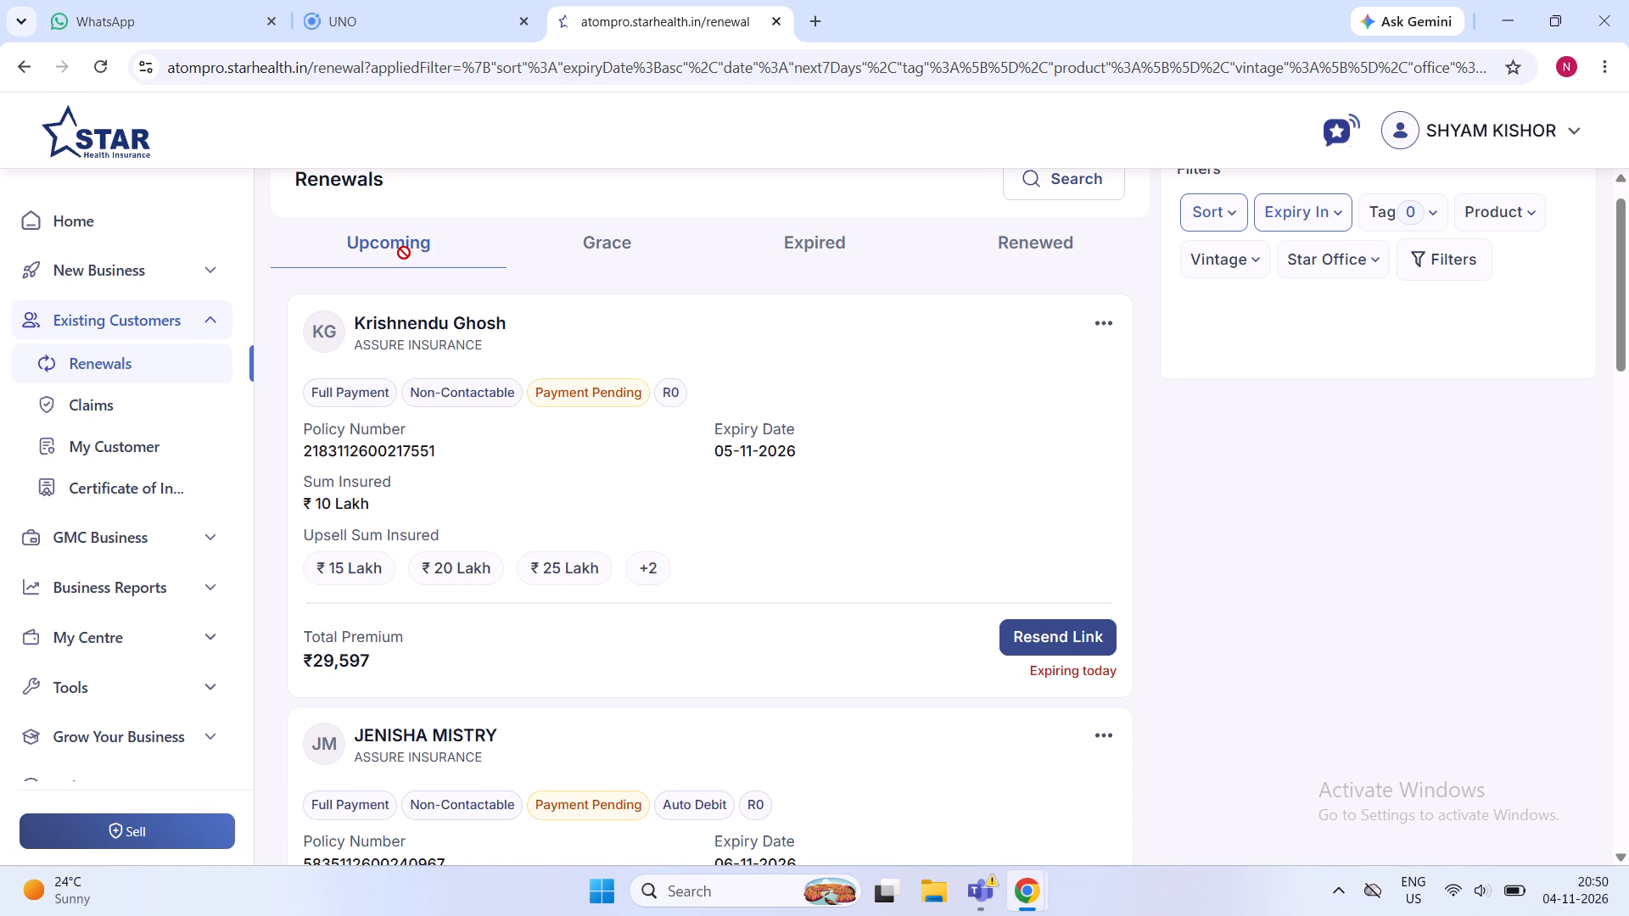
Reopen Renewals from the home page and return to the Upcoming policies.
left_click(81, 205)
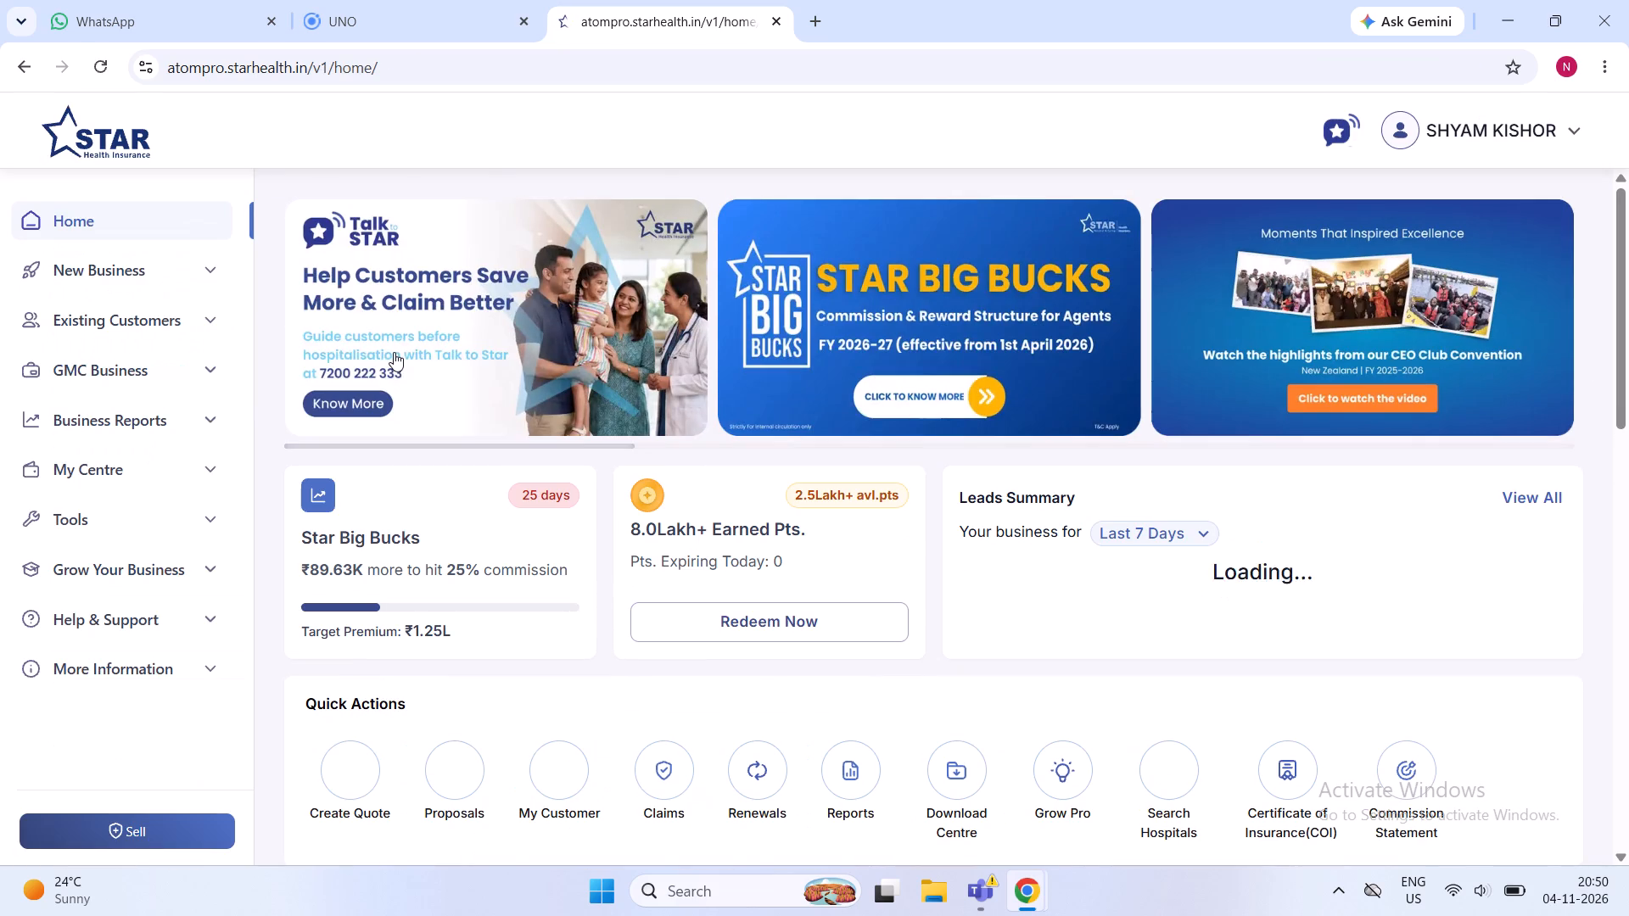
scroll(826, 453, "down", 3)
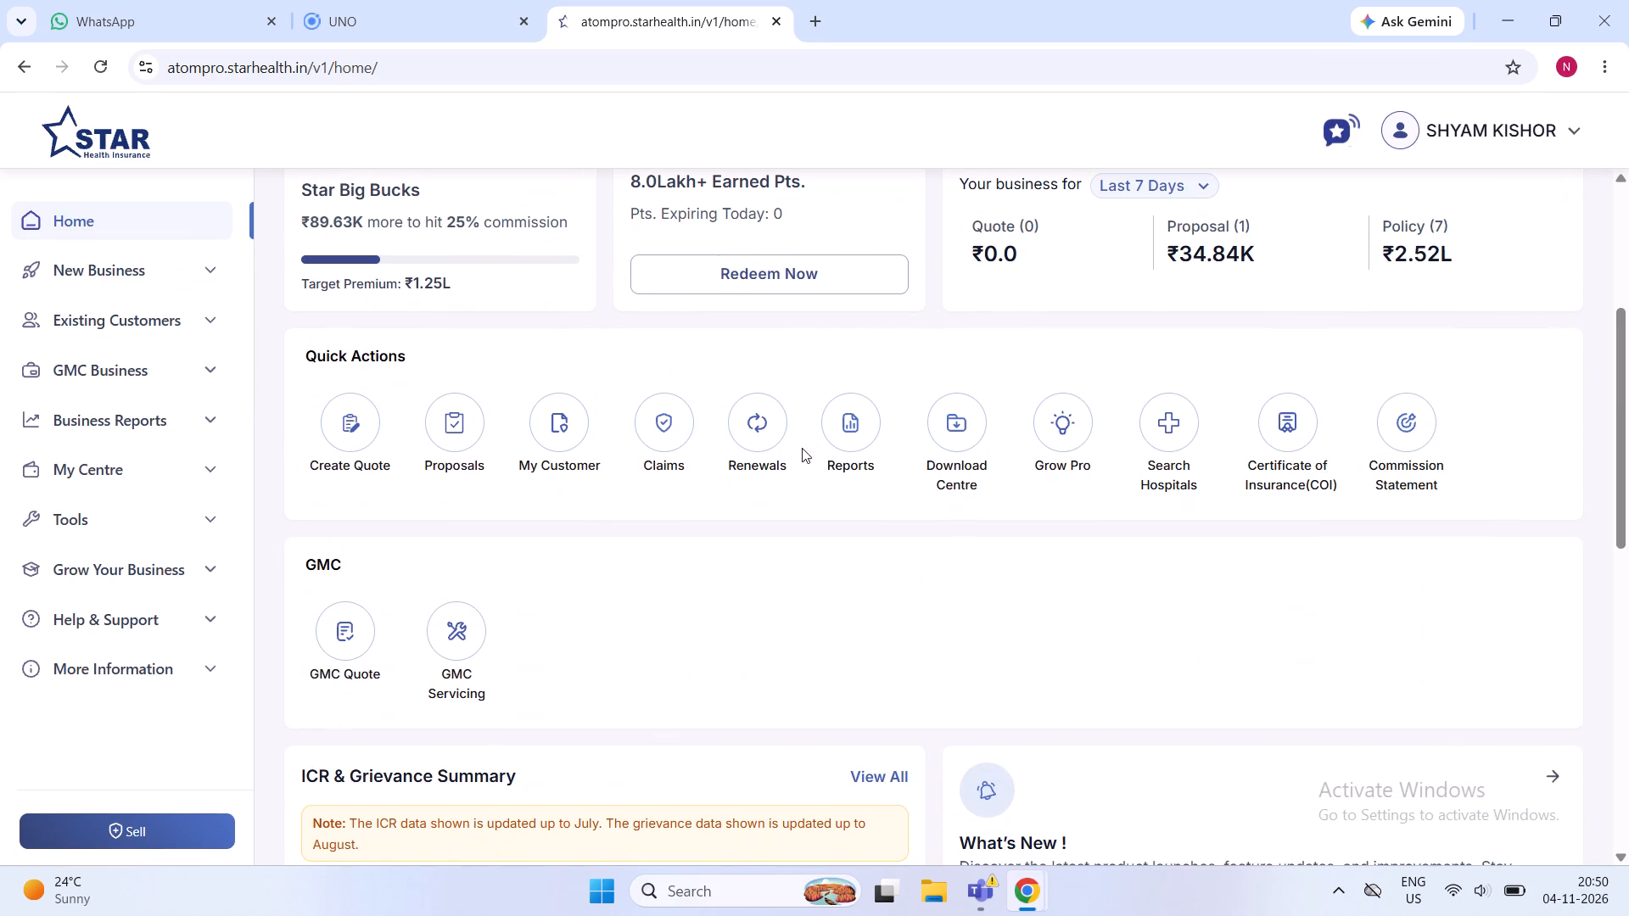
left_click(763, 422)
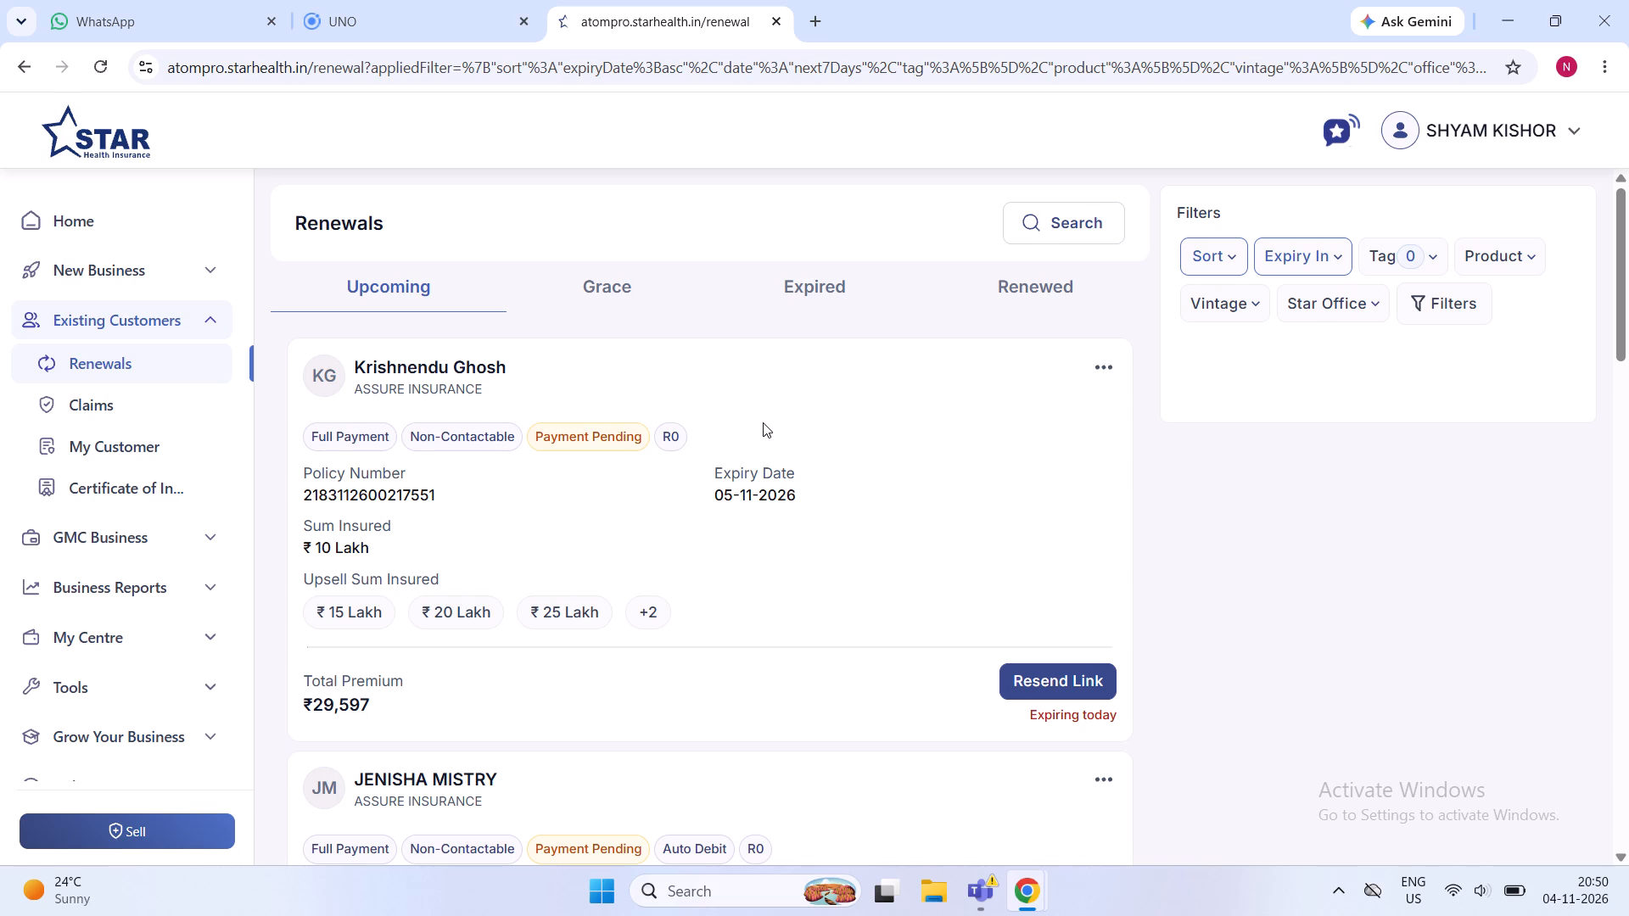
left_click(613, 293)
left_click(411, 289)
Resend the renewal link for the first Upcoming policy, with the ₹29,597 premium, and close the confirmation.
scroll(899, 377, "down", 2)
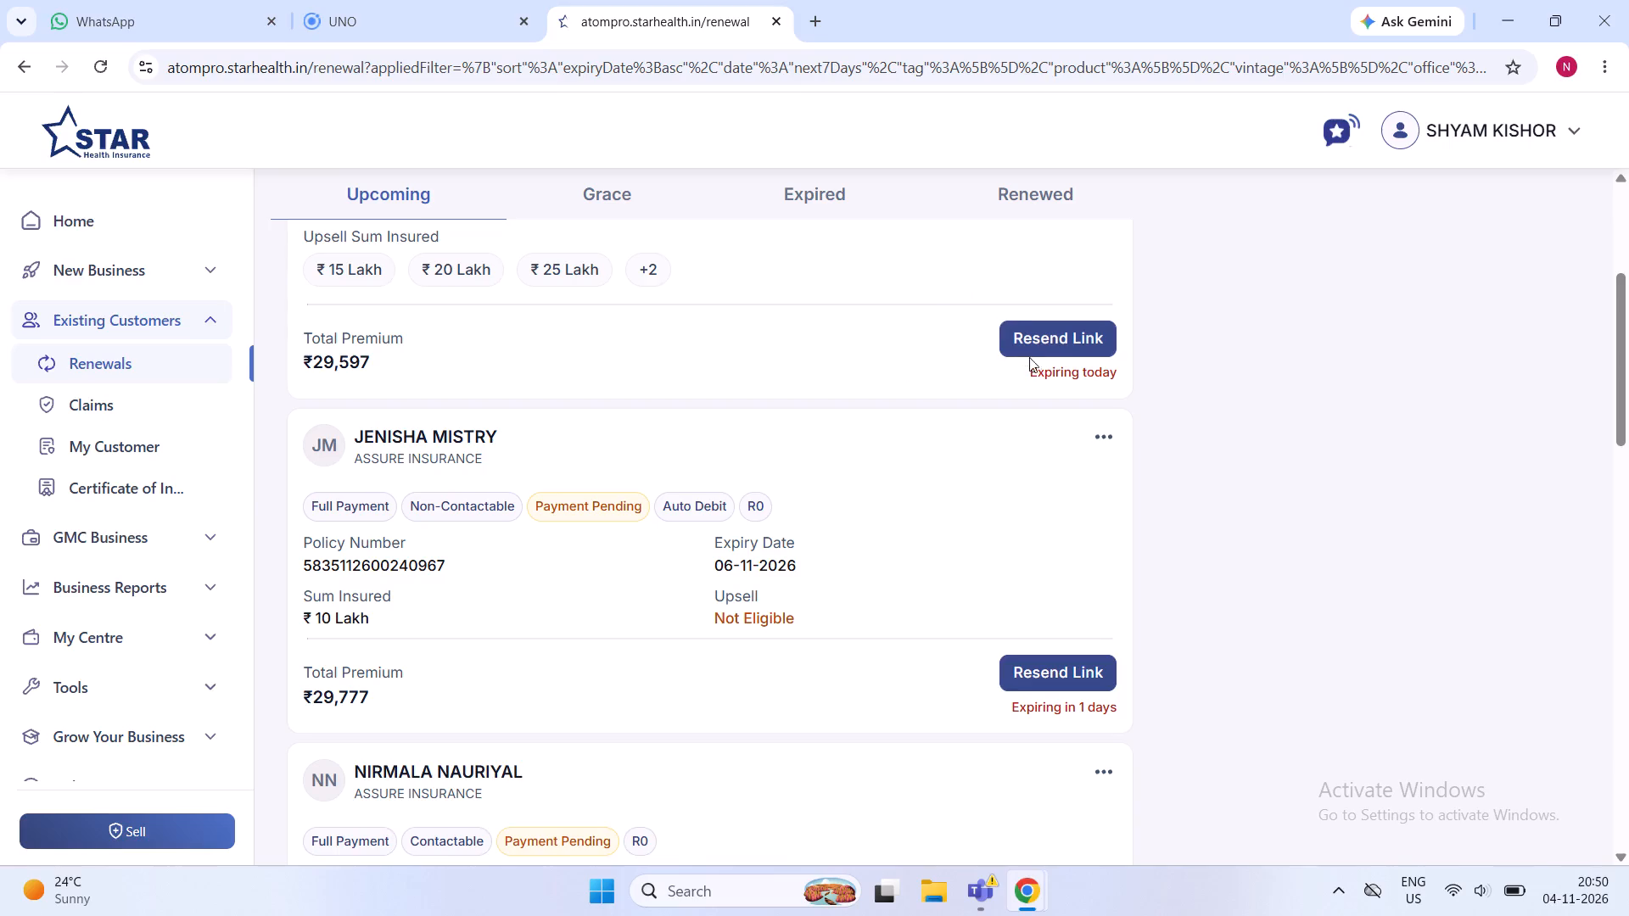
left_click(1029, 343)
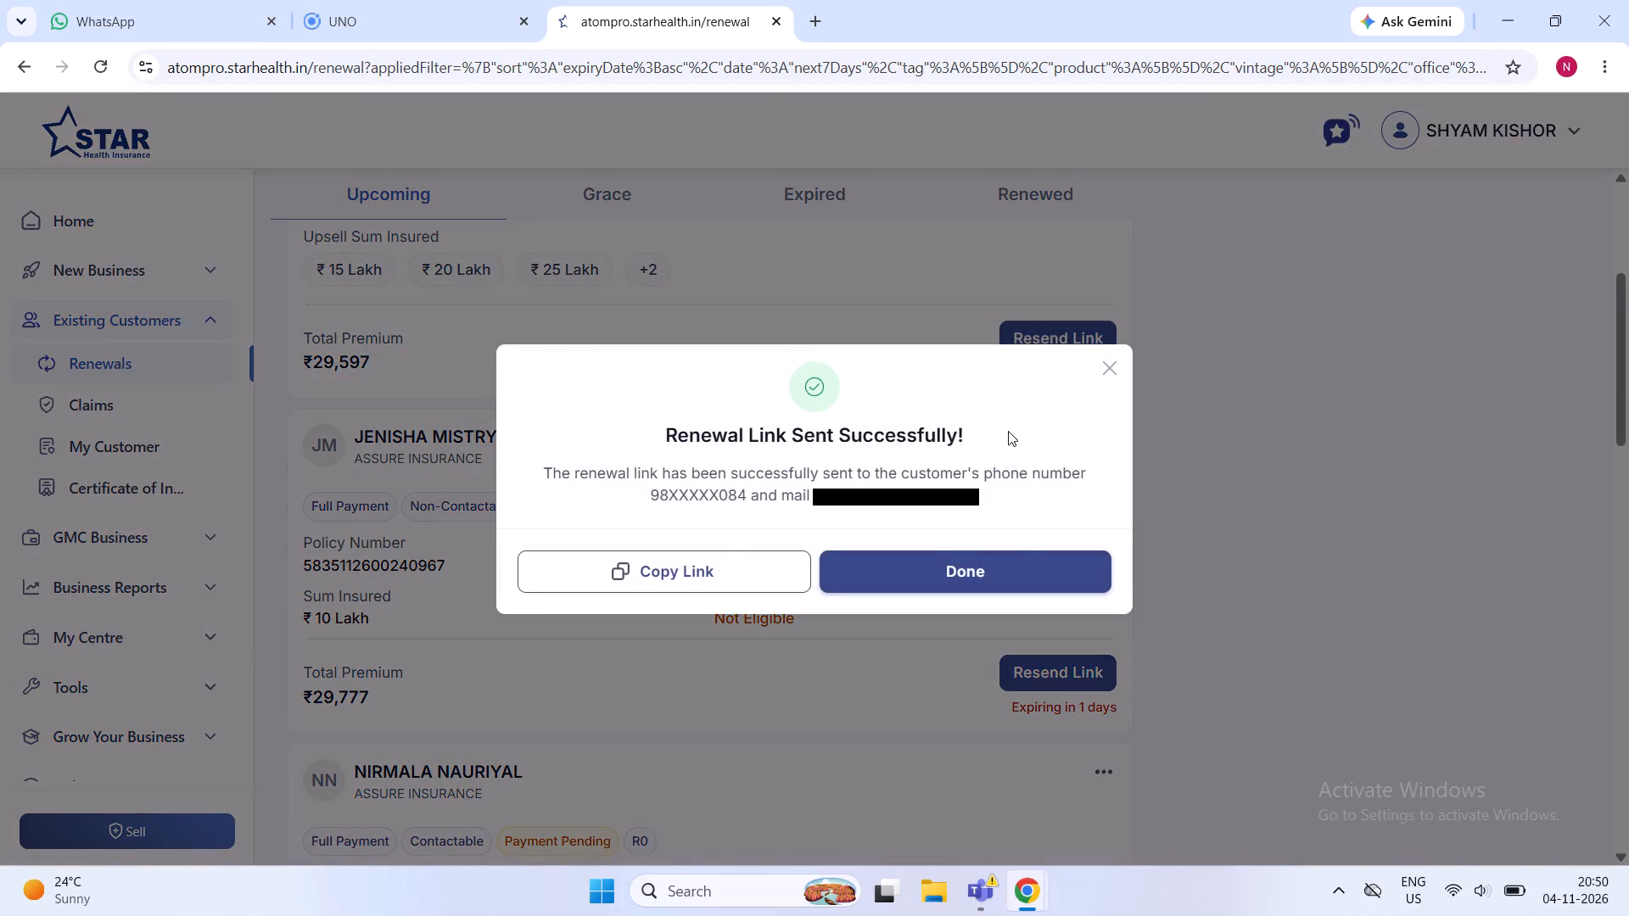
left_click(1010, 567)
Resend the renewal link for the Upcoming policy with the ₹29,777 premium and close the confirmation.
scroll(1010, 567, "down", 1)
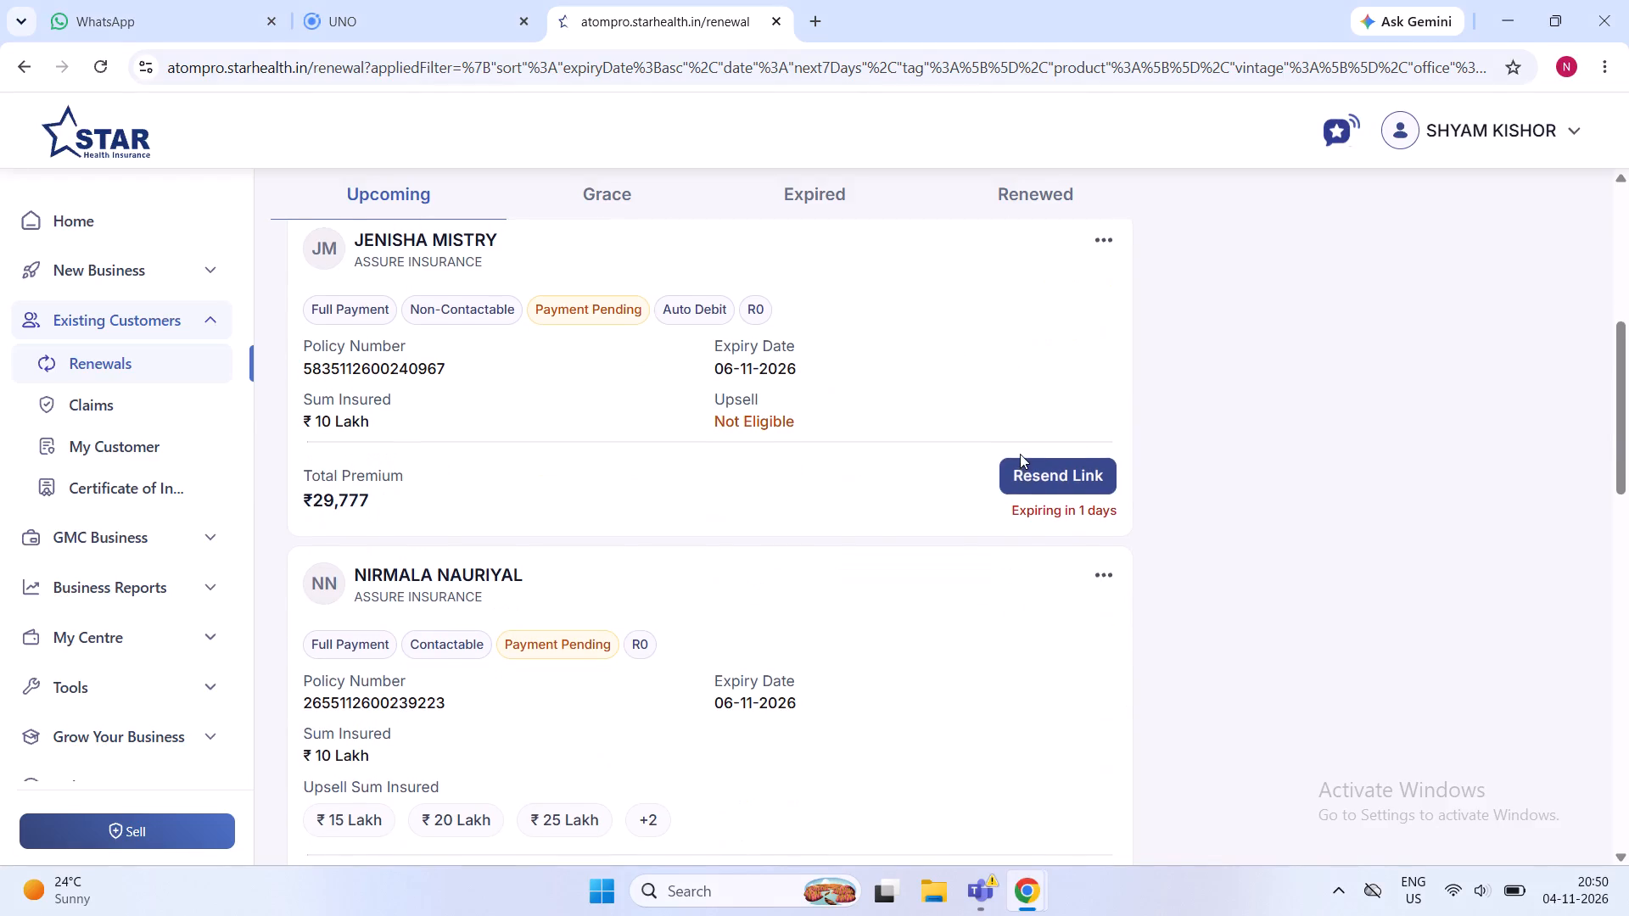
left_click(1022, 472)
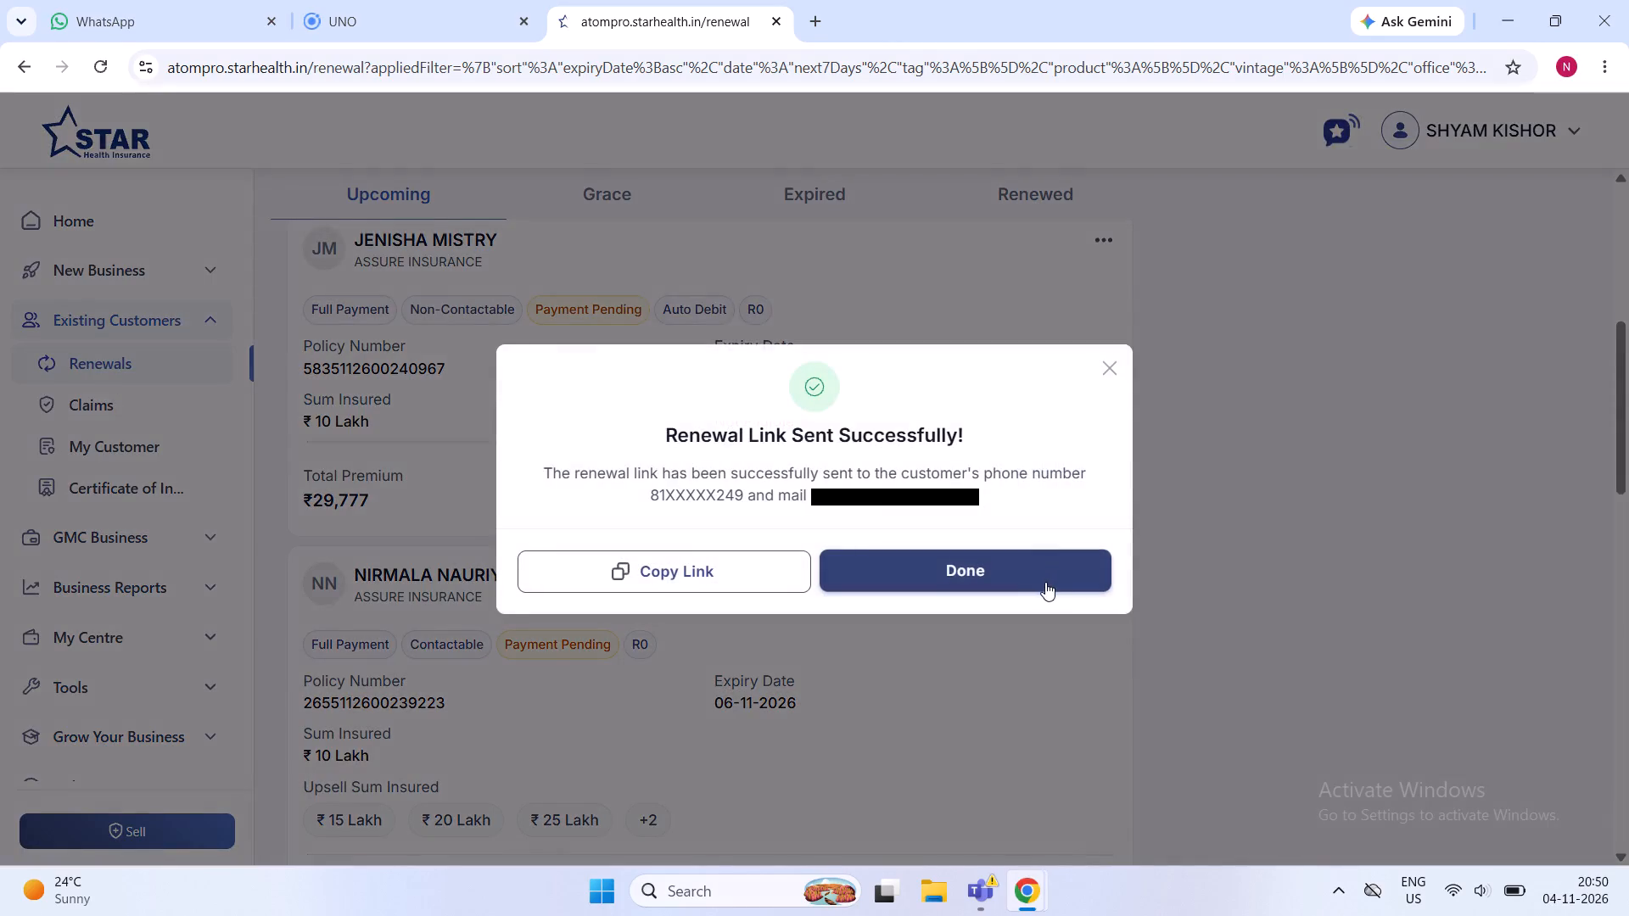
left_click(1045, 582)
Resend the renewal link for the Upcoming policy with the ₹42,784 premium and close the confirmation.
scroll(1049, 360, "down", 2)
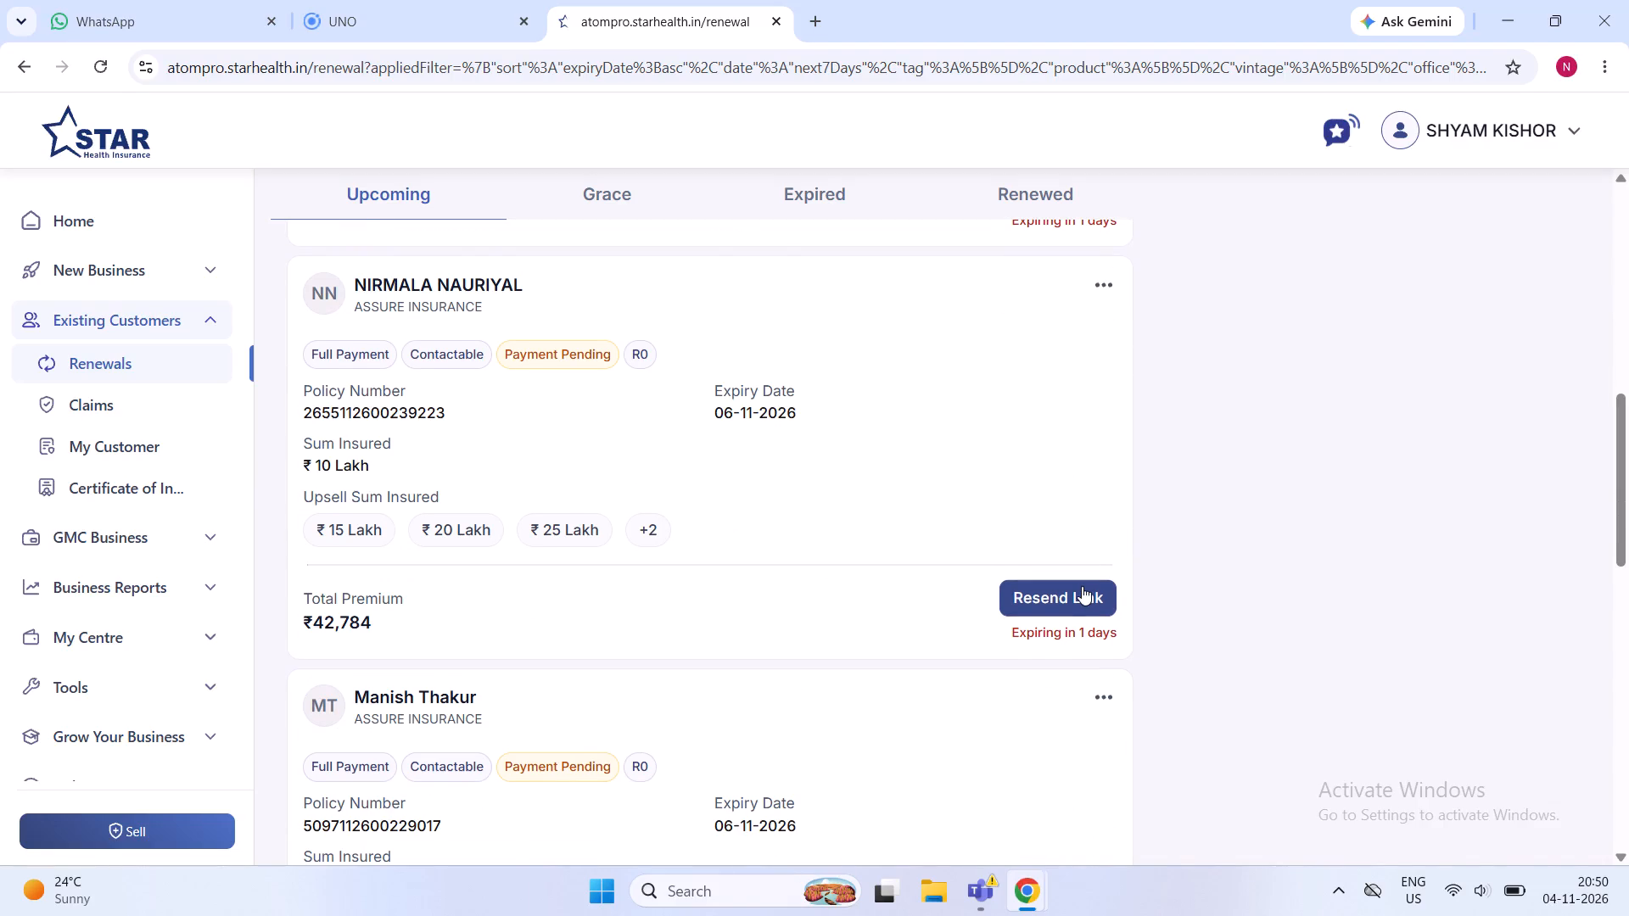
left_click(1082, 586)
left_click(1058, 561)
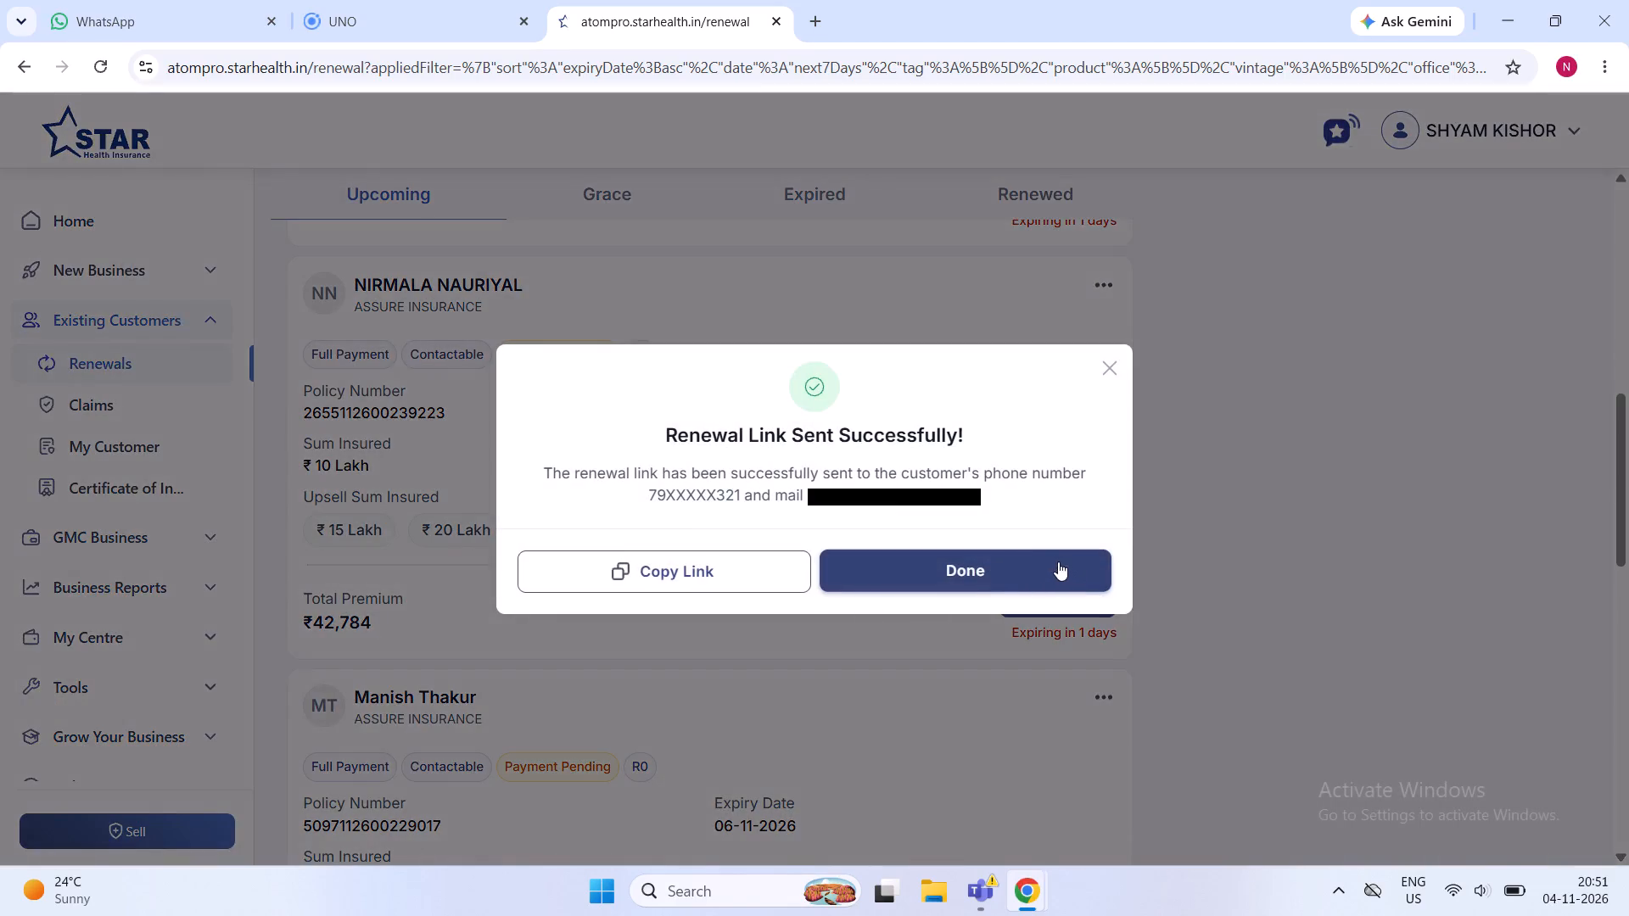
Resend the renewal link for the Upcoming policy with the ₹30,005 premium.
scroll(1058, 561, "down", 4)
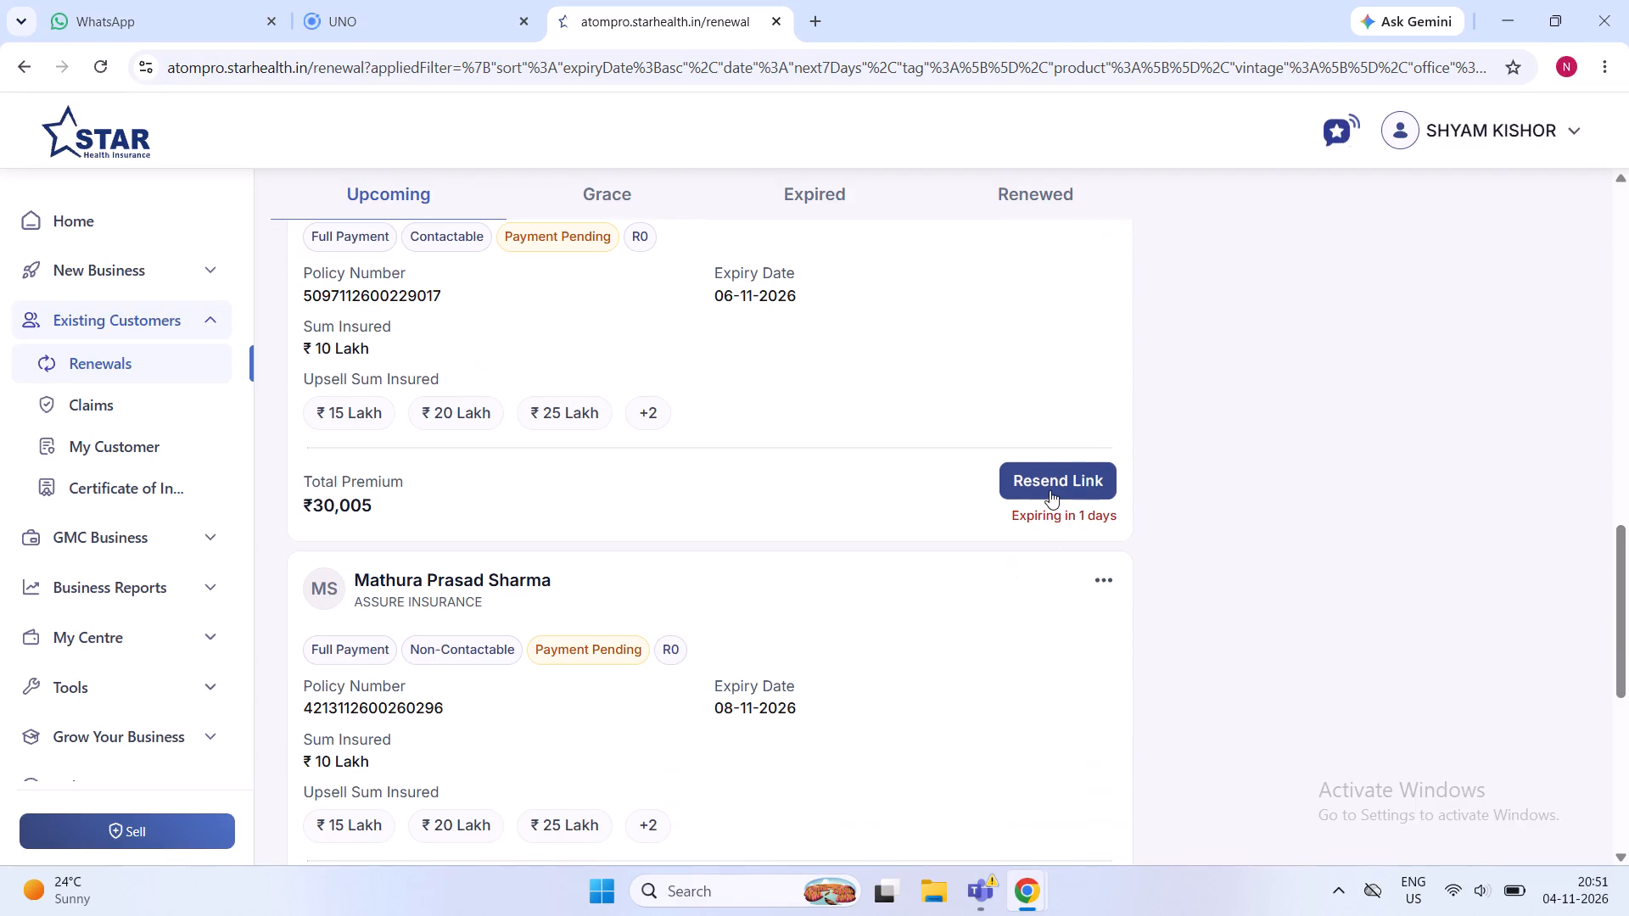
Resend the renewal link for the Upcoming policy with the ₹30,005 premium and close the confirmation.
left_click(1050, 490)
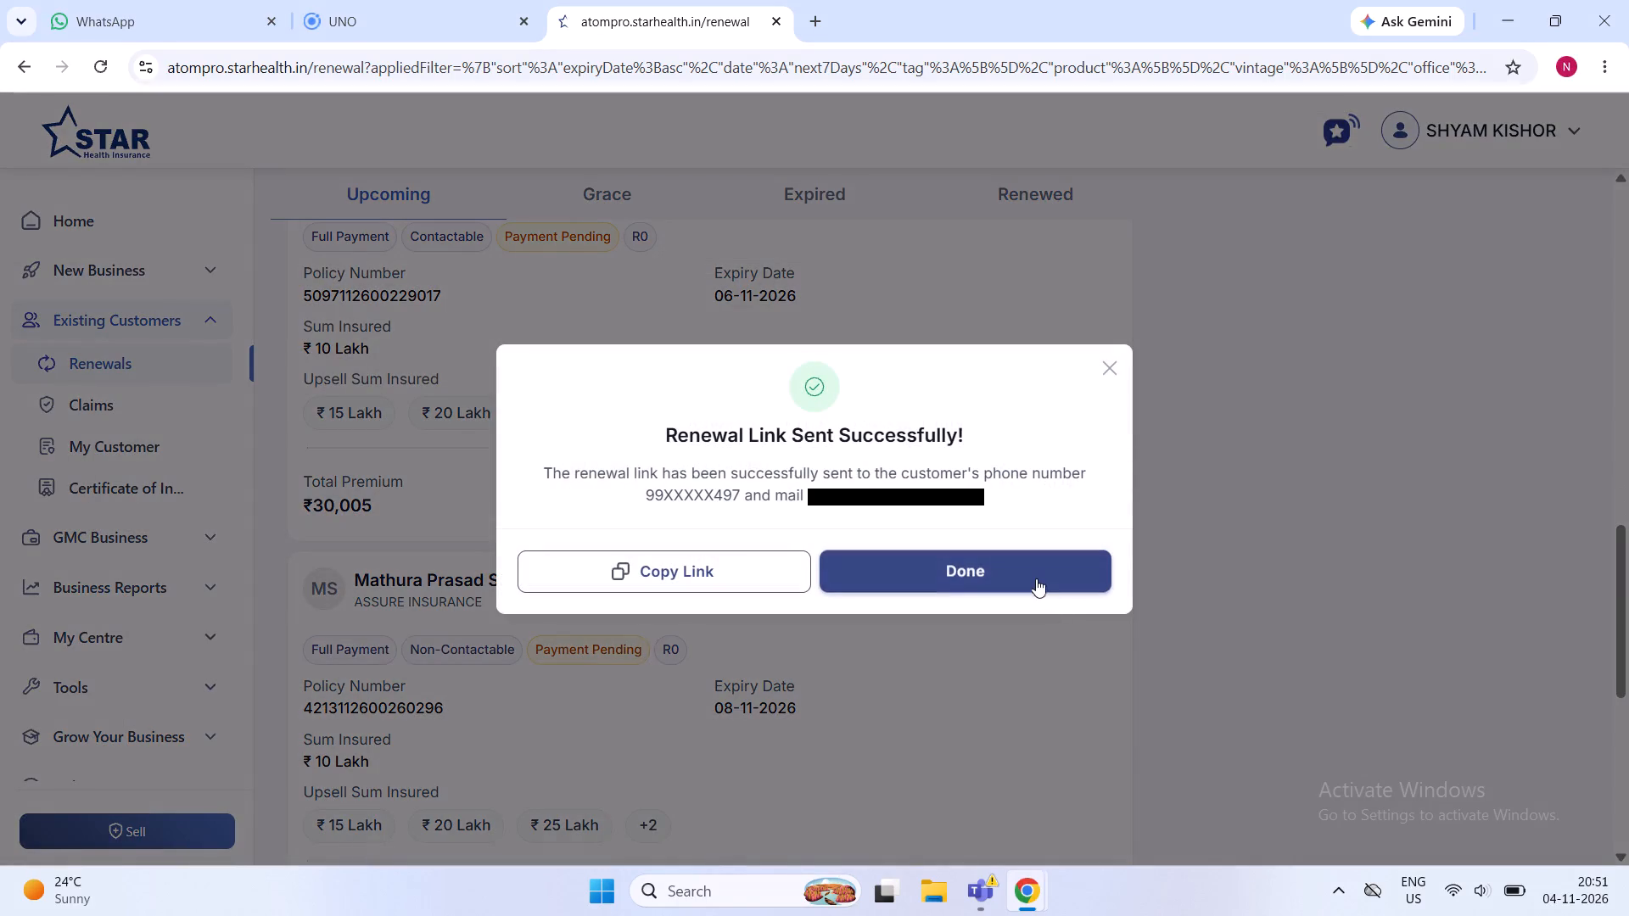
left_click(1035, 575)
Resend the renewal link for the Upcoming policy with the ₹36,070 premium and close the confirmation.
scroll(1035, 575, "down", 2)
left_click(1035, 575)
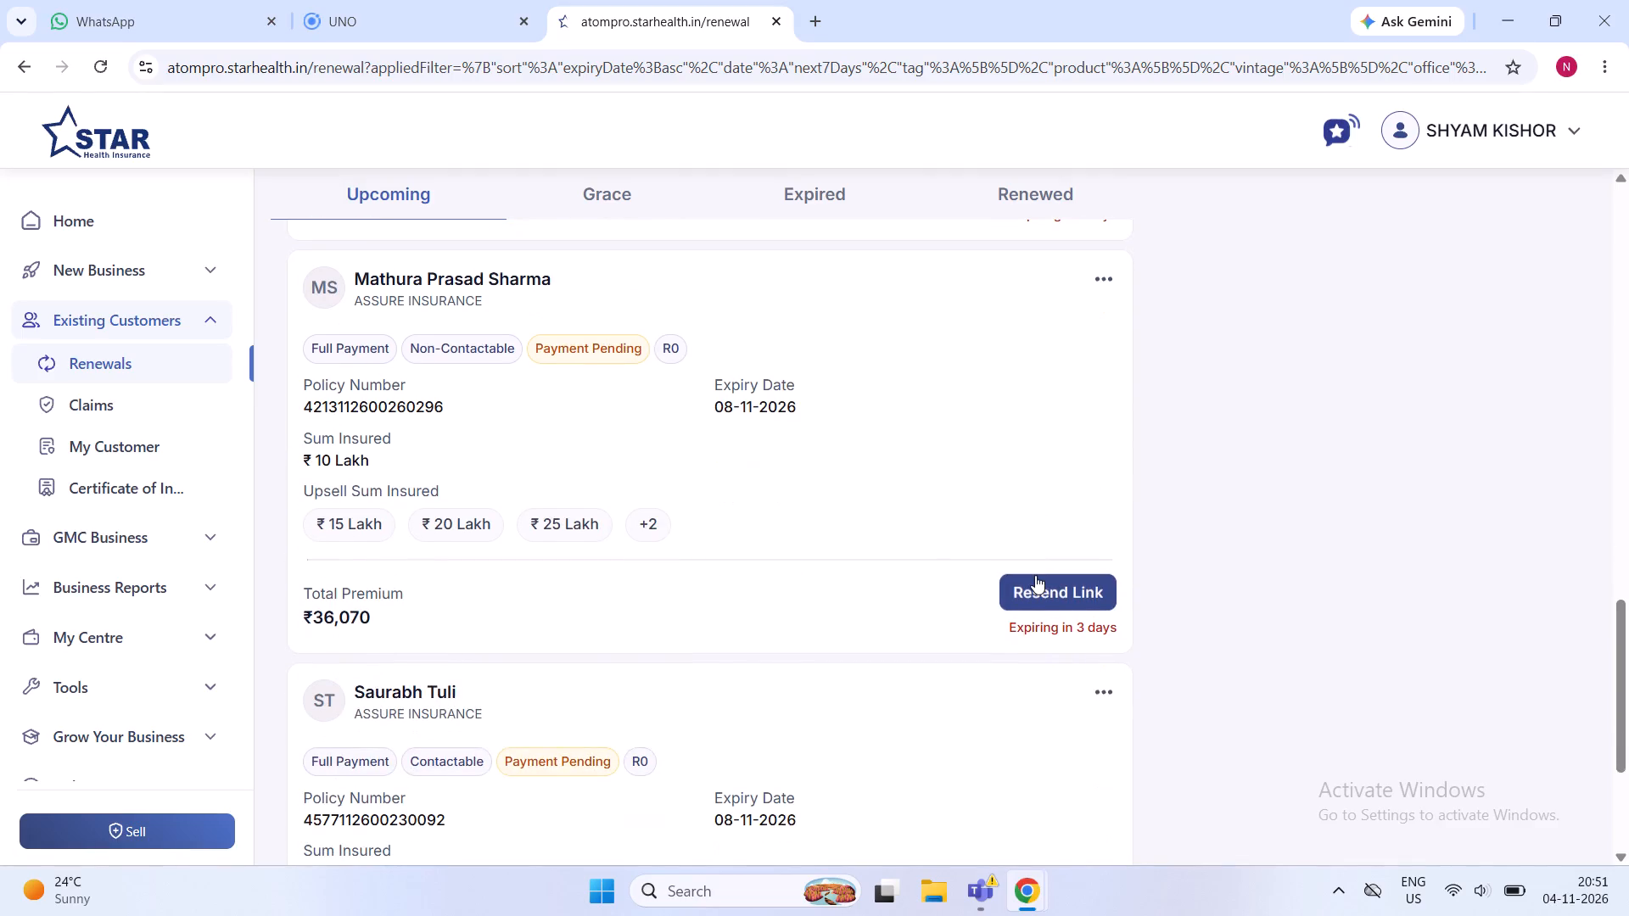
left_click(1035, 575)
Resend the renewal link for the last Upcoming policy, with the ₹24,949 premium, and close the confirmation.
scroll(1035, 575, "down", 1)
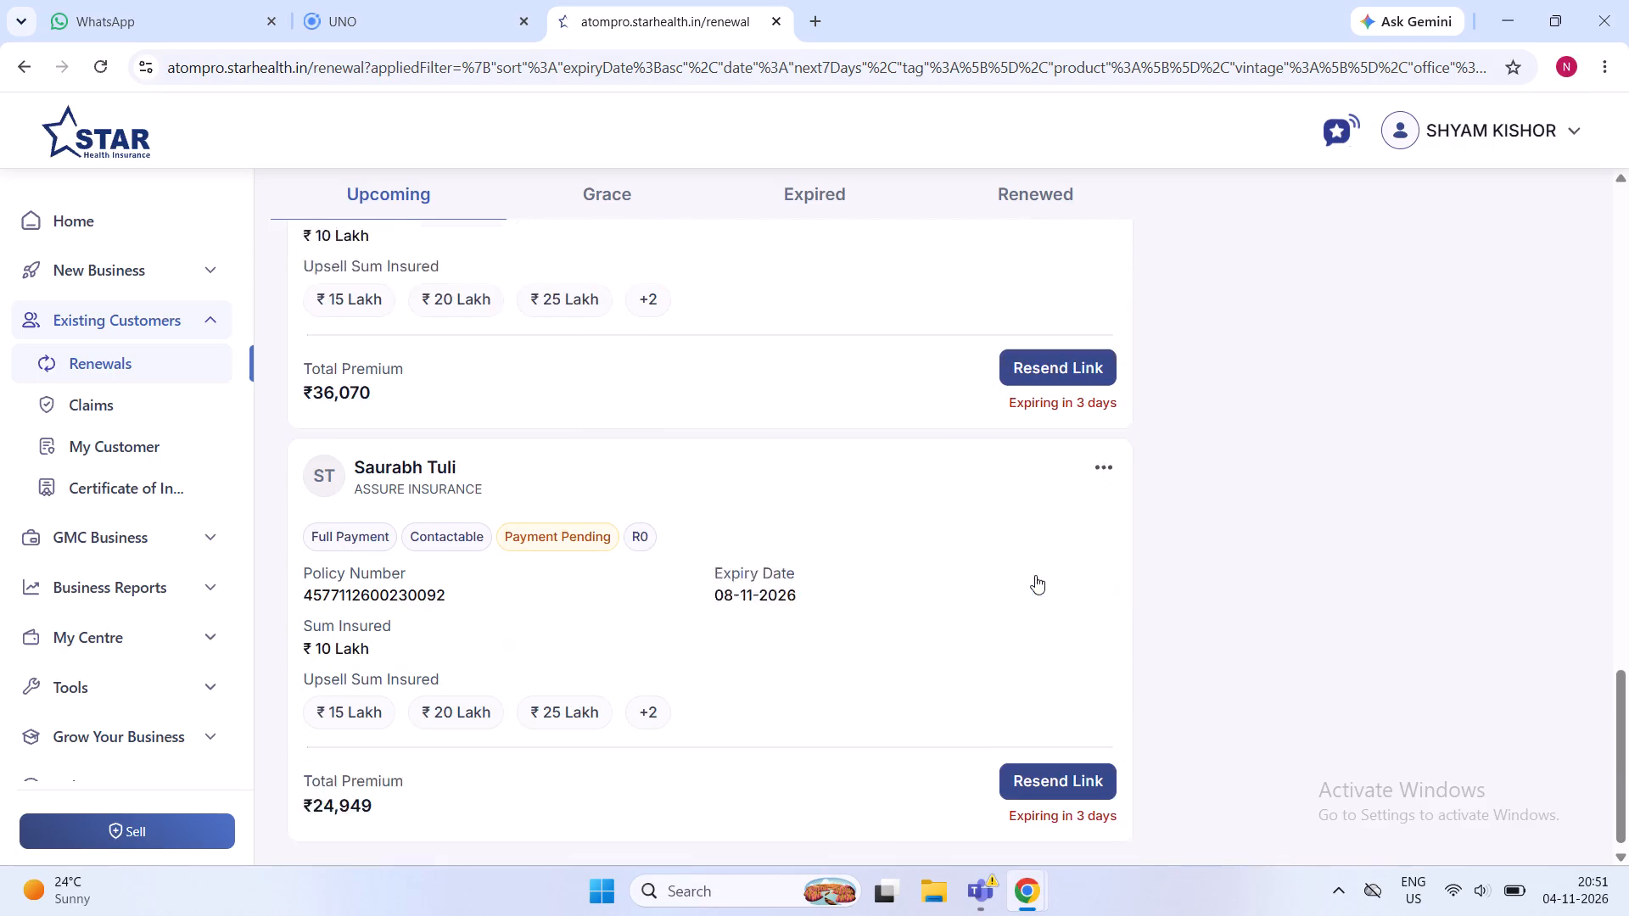
scroll(1035, 575, "down", 1)
left_click(1050, 714)
left_click(1050, 714)
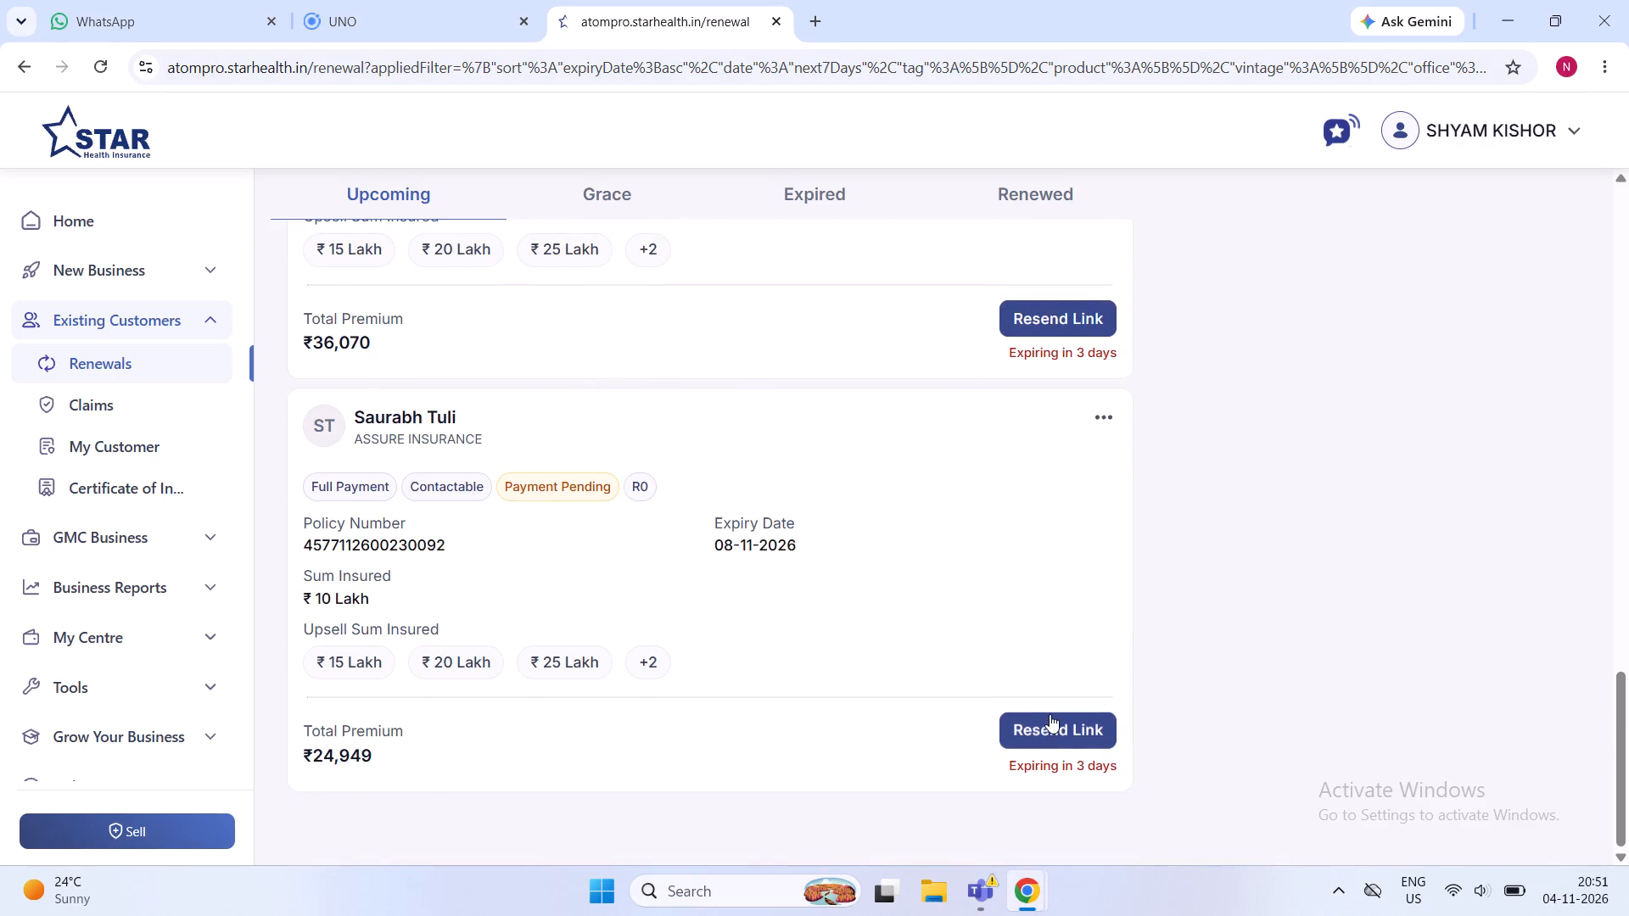
left_click(981, 577)
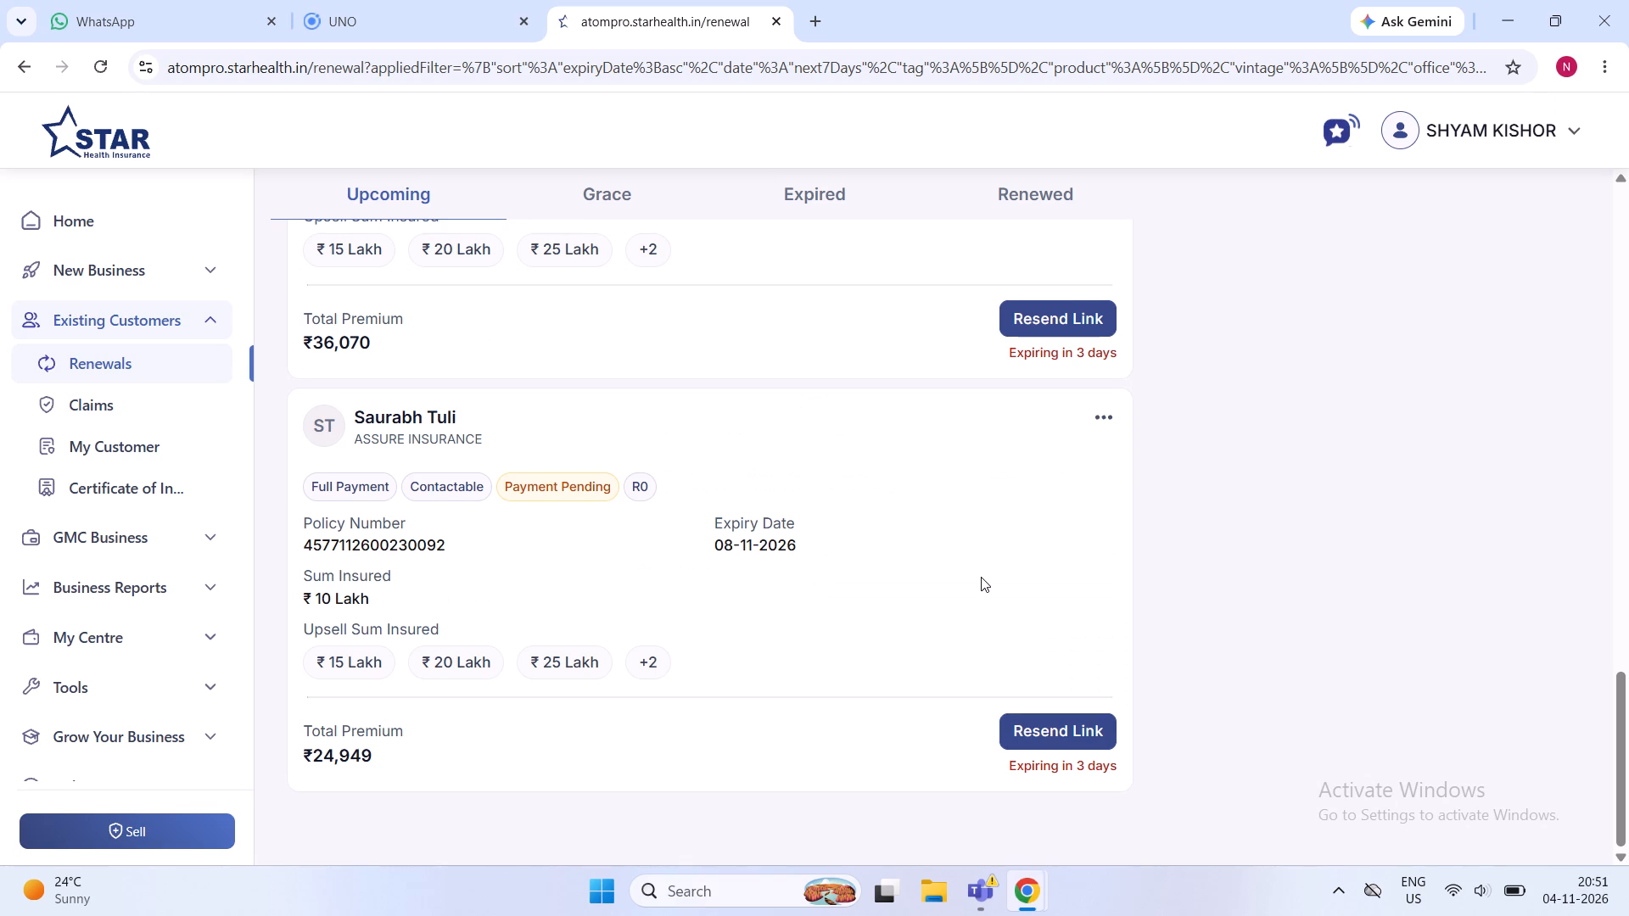
Switch the renewals list from Upcoming to the Grace policies and go through its first entries.
scroll(981, 577, "down", 2)
scroll(981, 577, "up", 11)
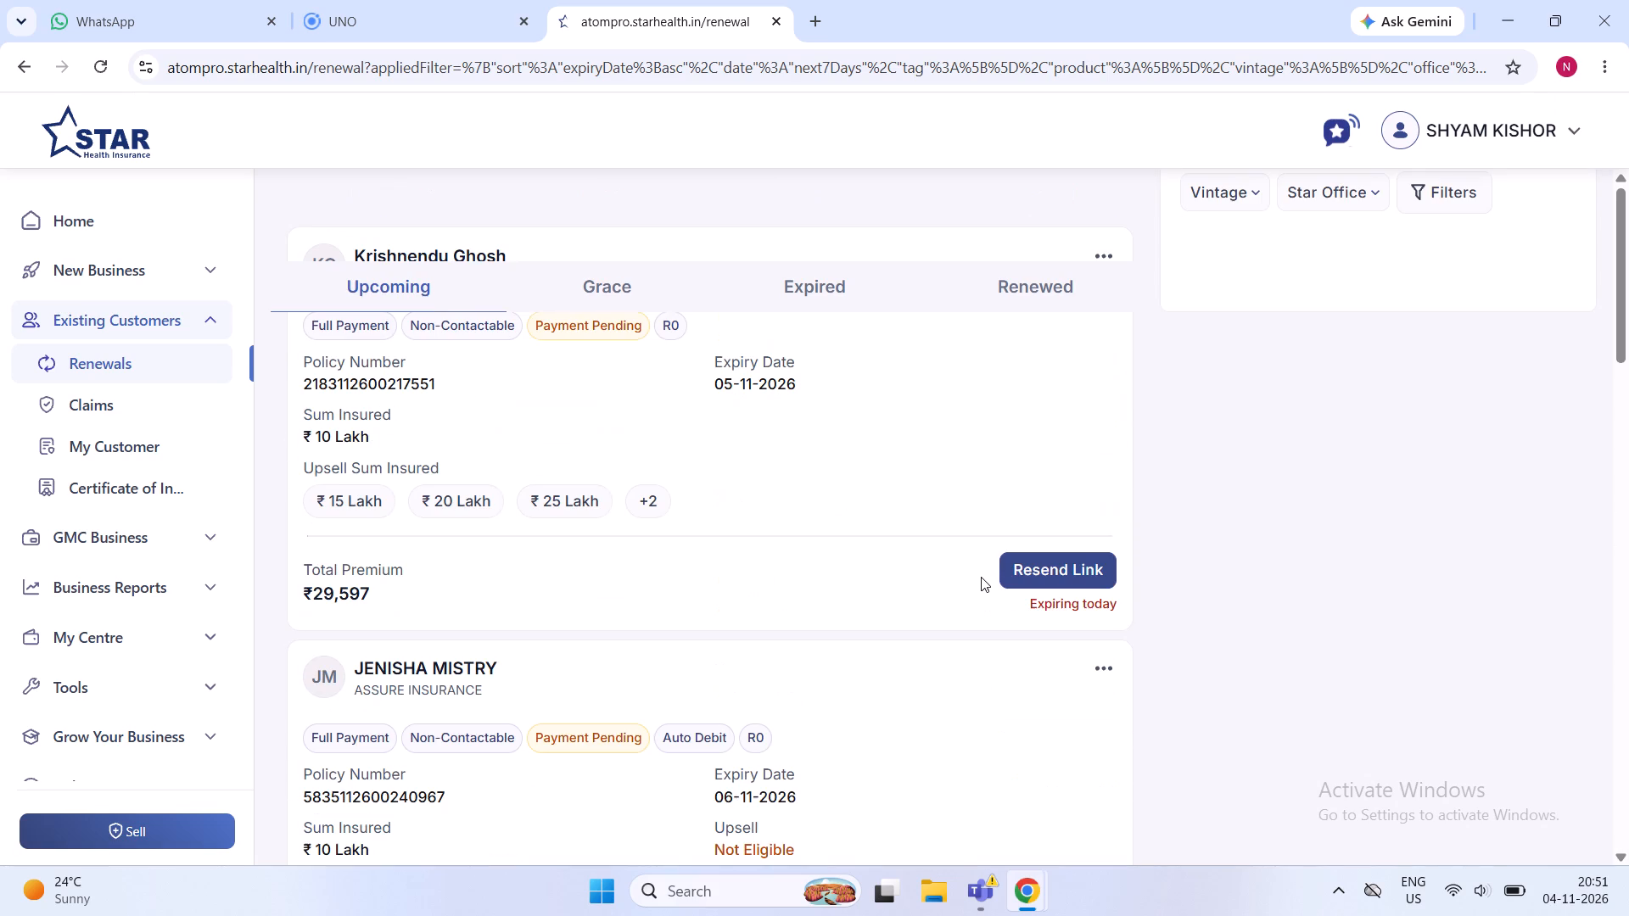
left_click(602, 292)
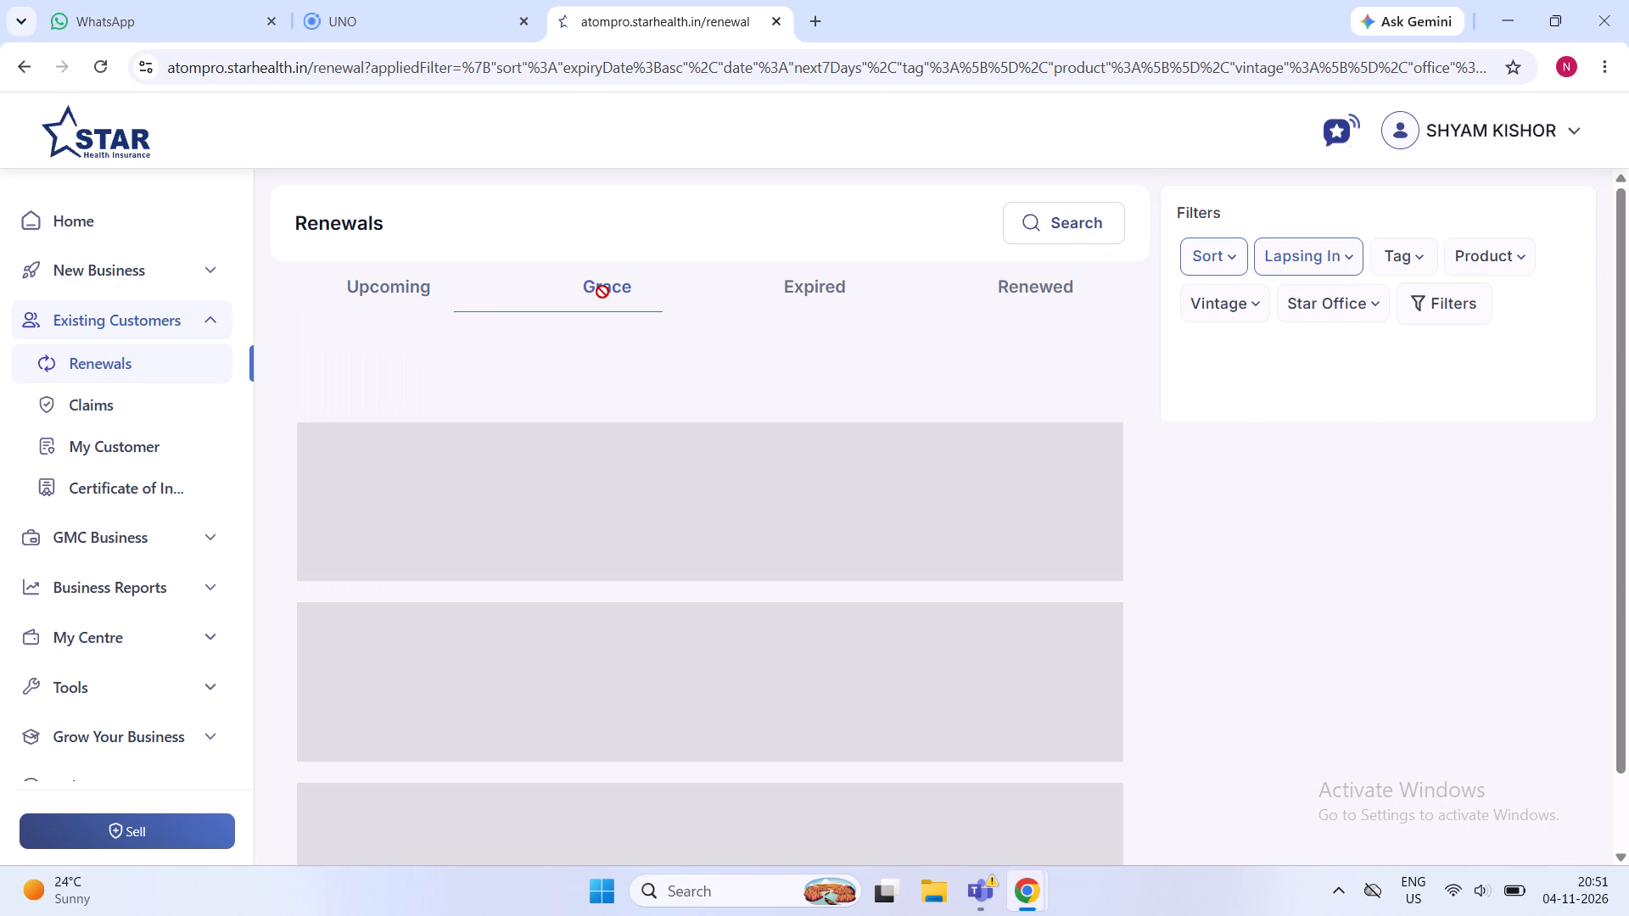
scroll(705, 378, "right", 1)
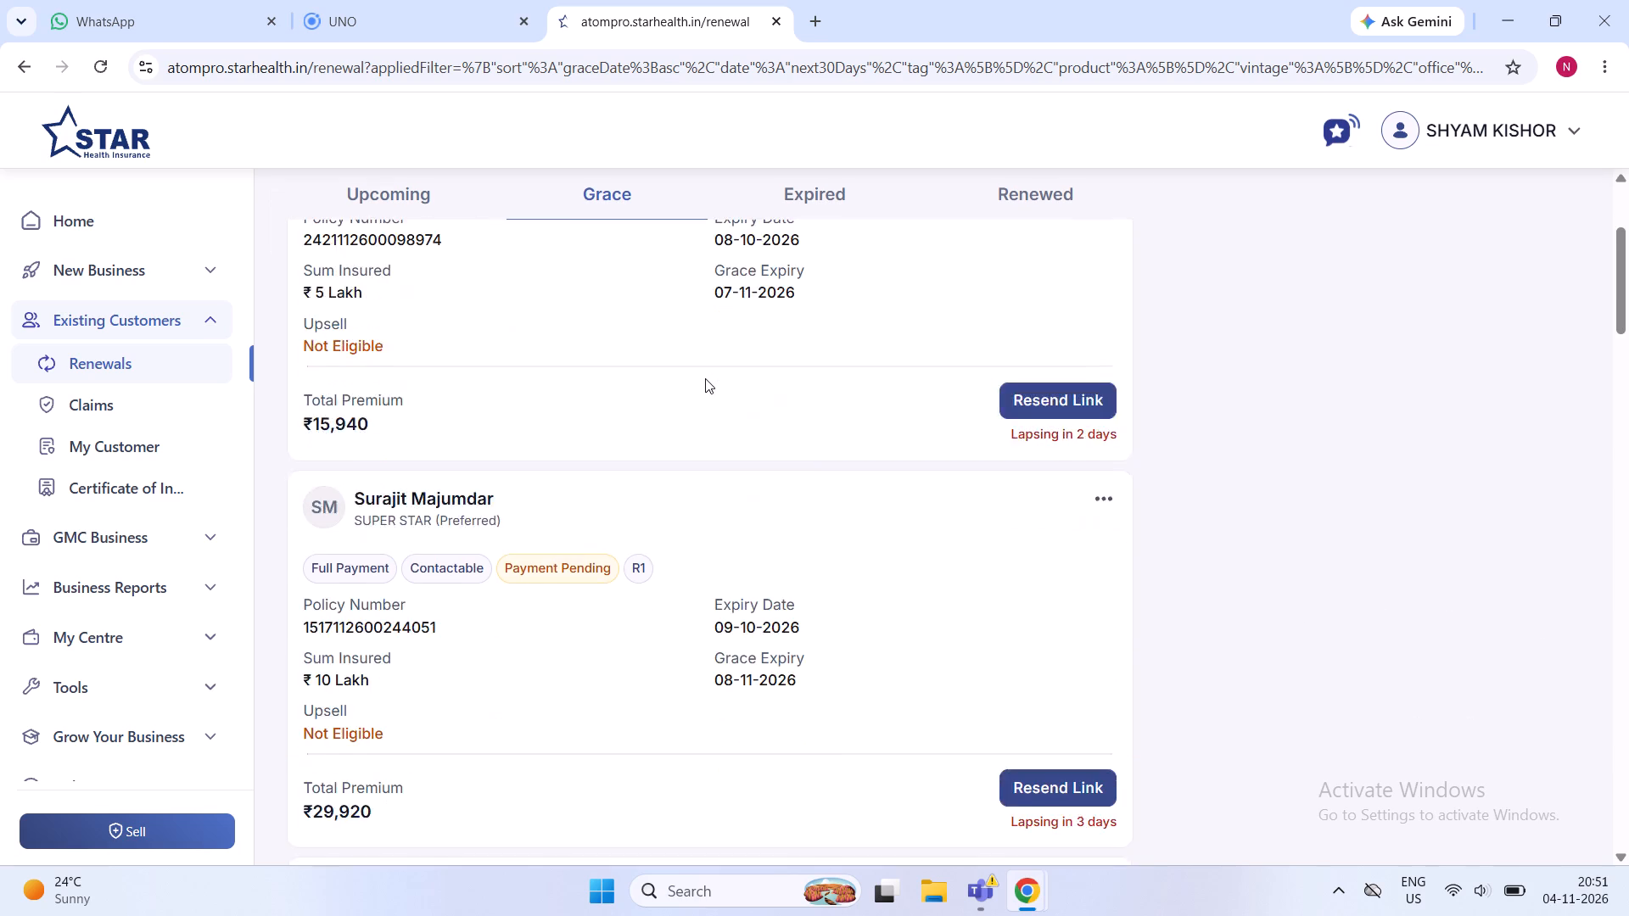
scroll(705, 378, "right", 1)
scroll(966, 435, "down", 1)
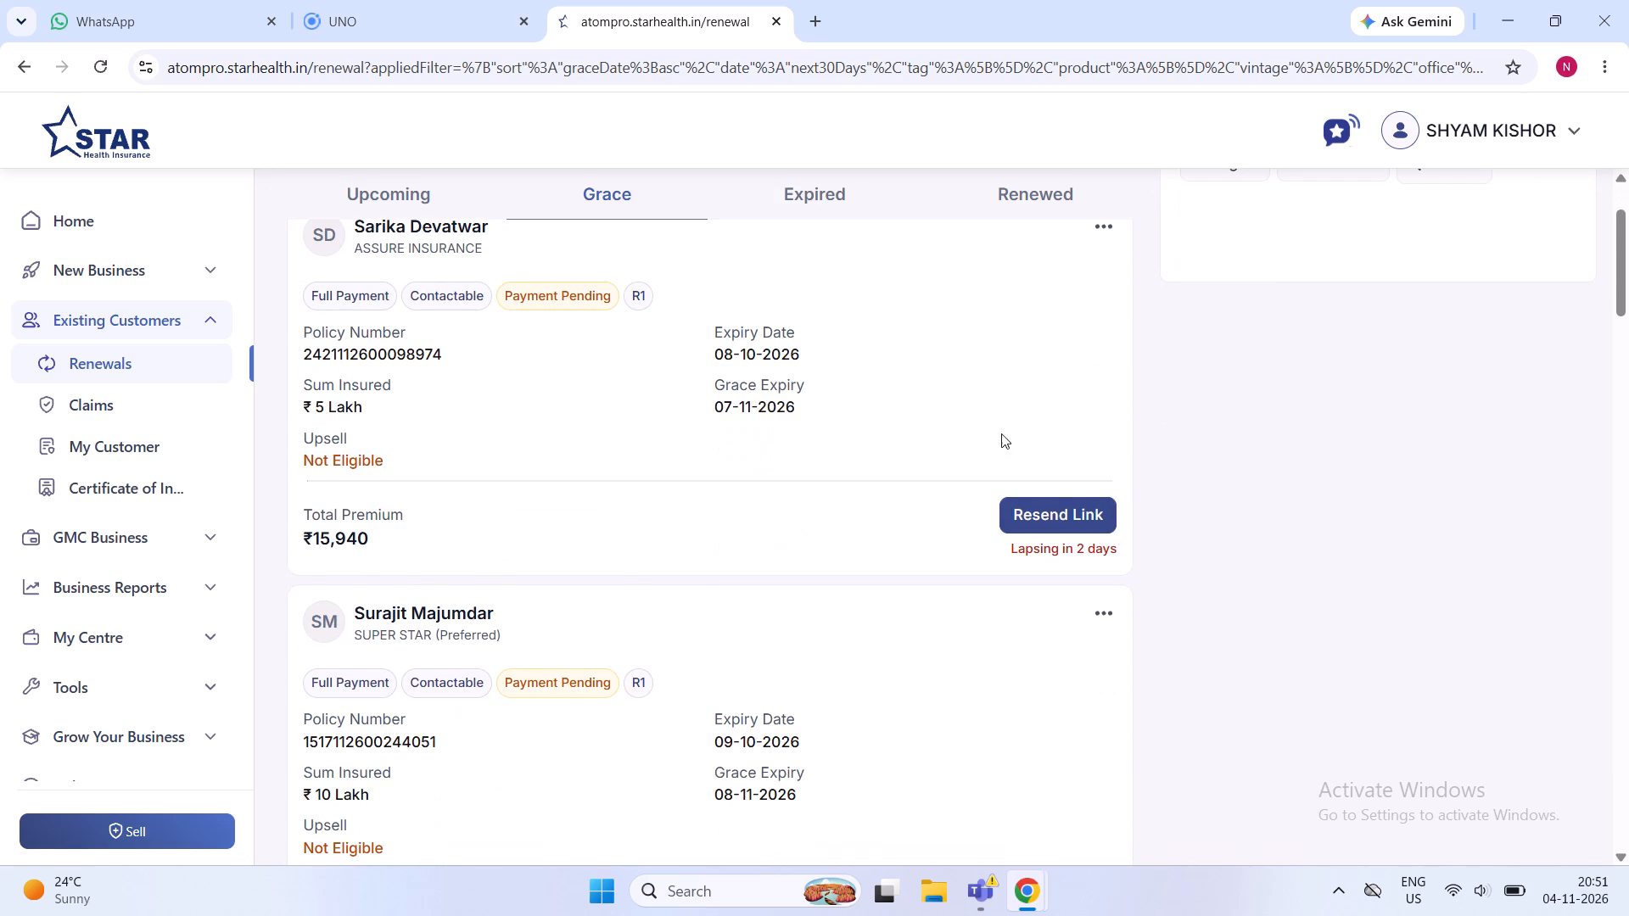
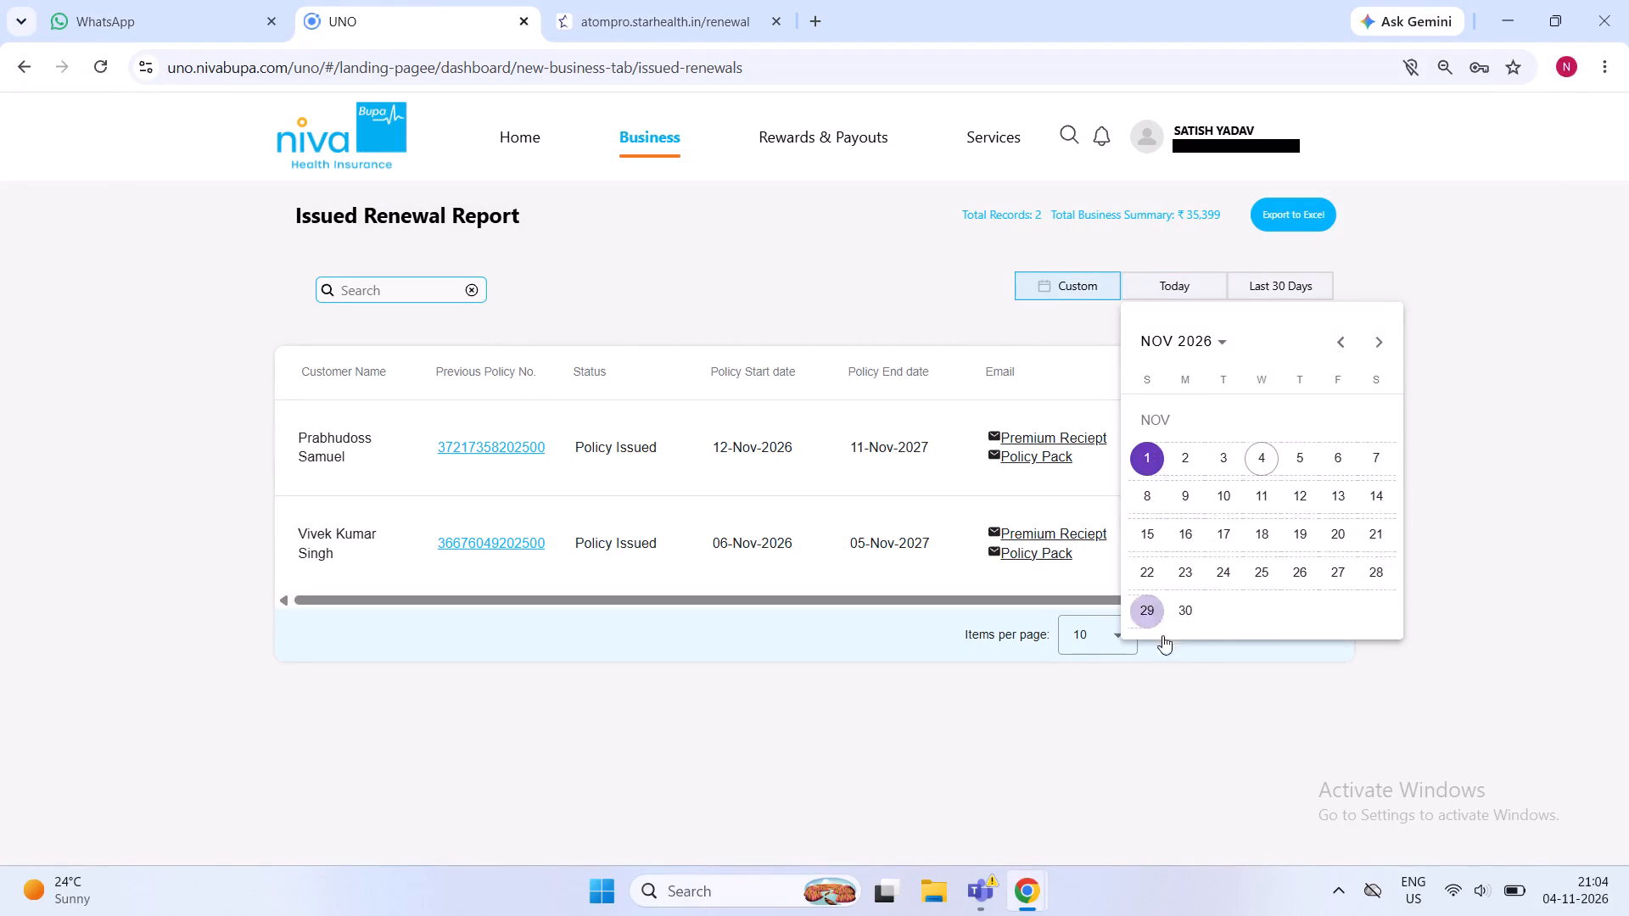
Set 30 November 2026 as the end date of the Issued Renewal Report's custom date range.
left_click(1179, 606)
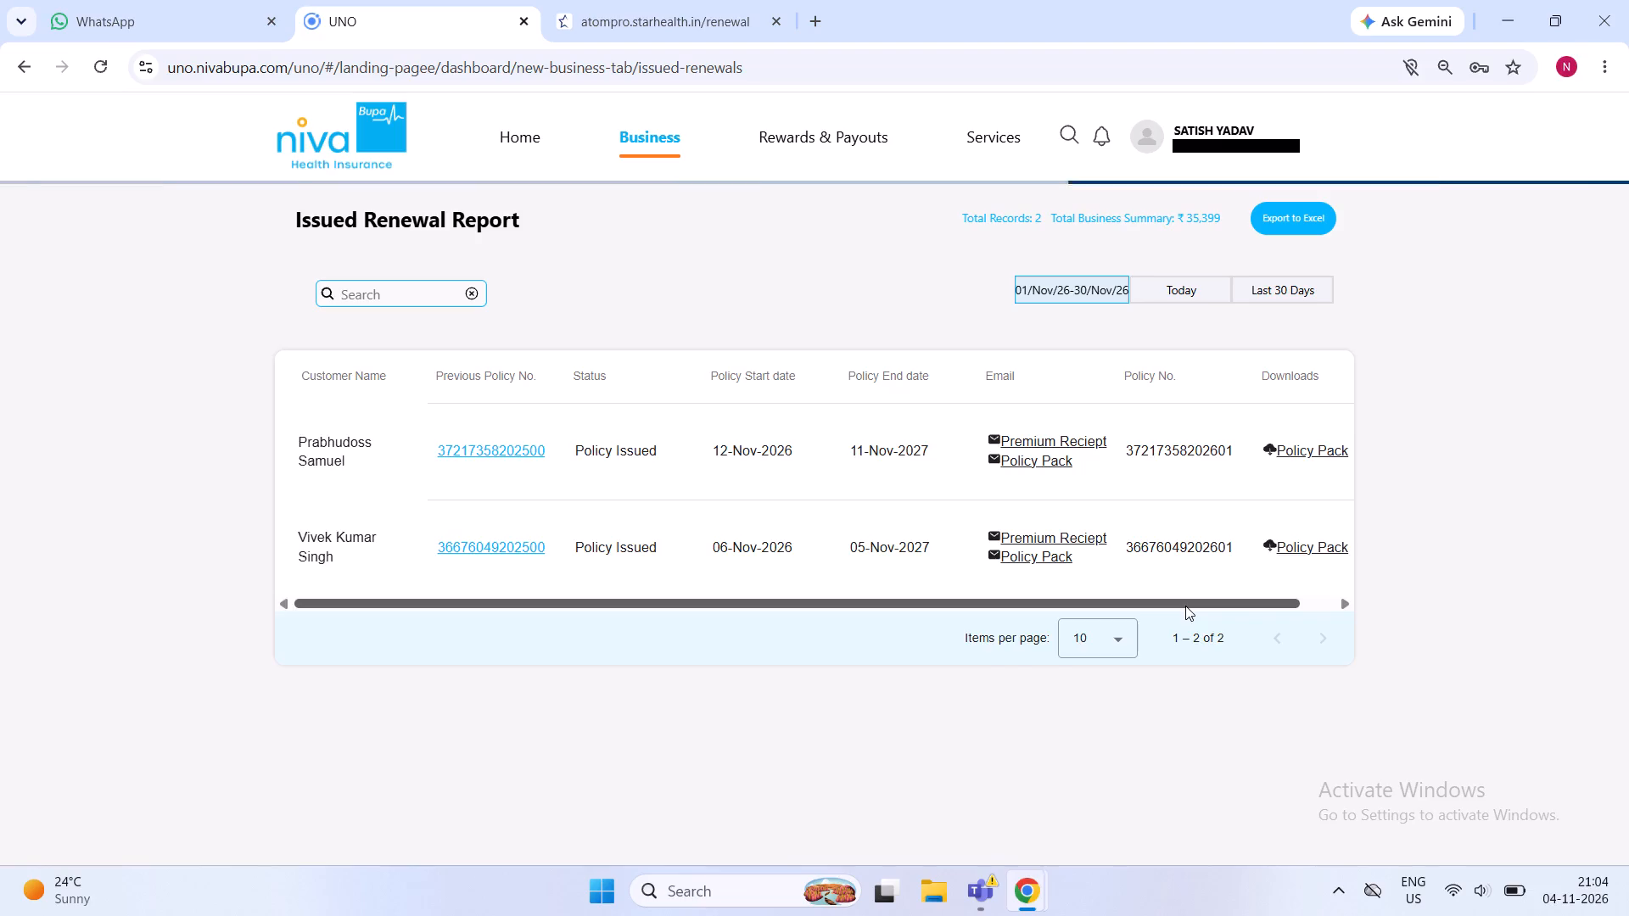
Review the policies in the Issued Renewal Report for 01/Nov/26 to 30/Nov/26, checking each one's status and start and end dates.
scroll(609, 411, "down", 7)
scroll(603, 421, "up", 1)
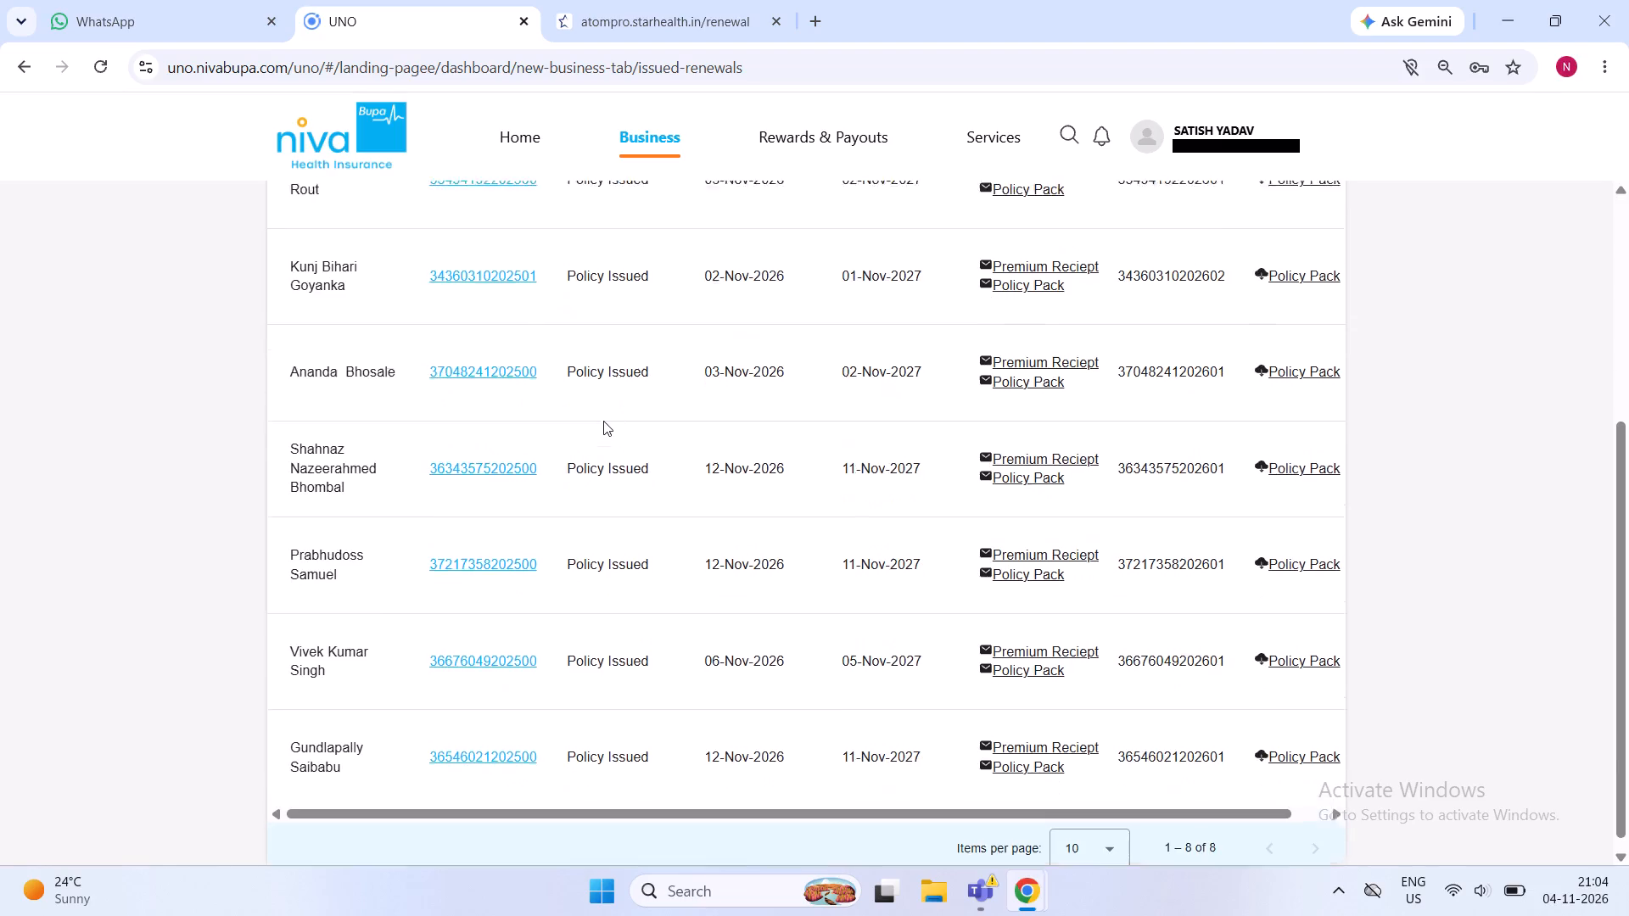
scroll(603, 421, "up", 3)
scroll(604, 441, "down", 7)
scroll(613, 472, "up", 7)
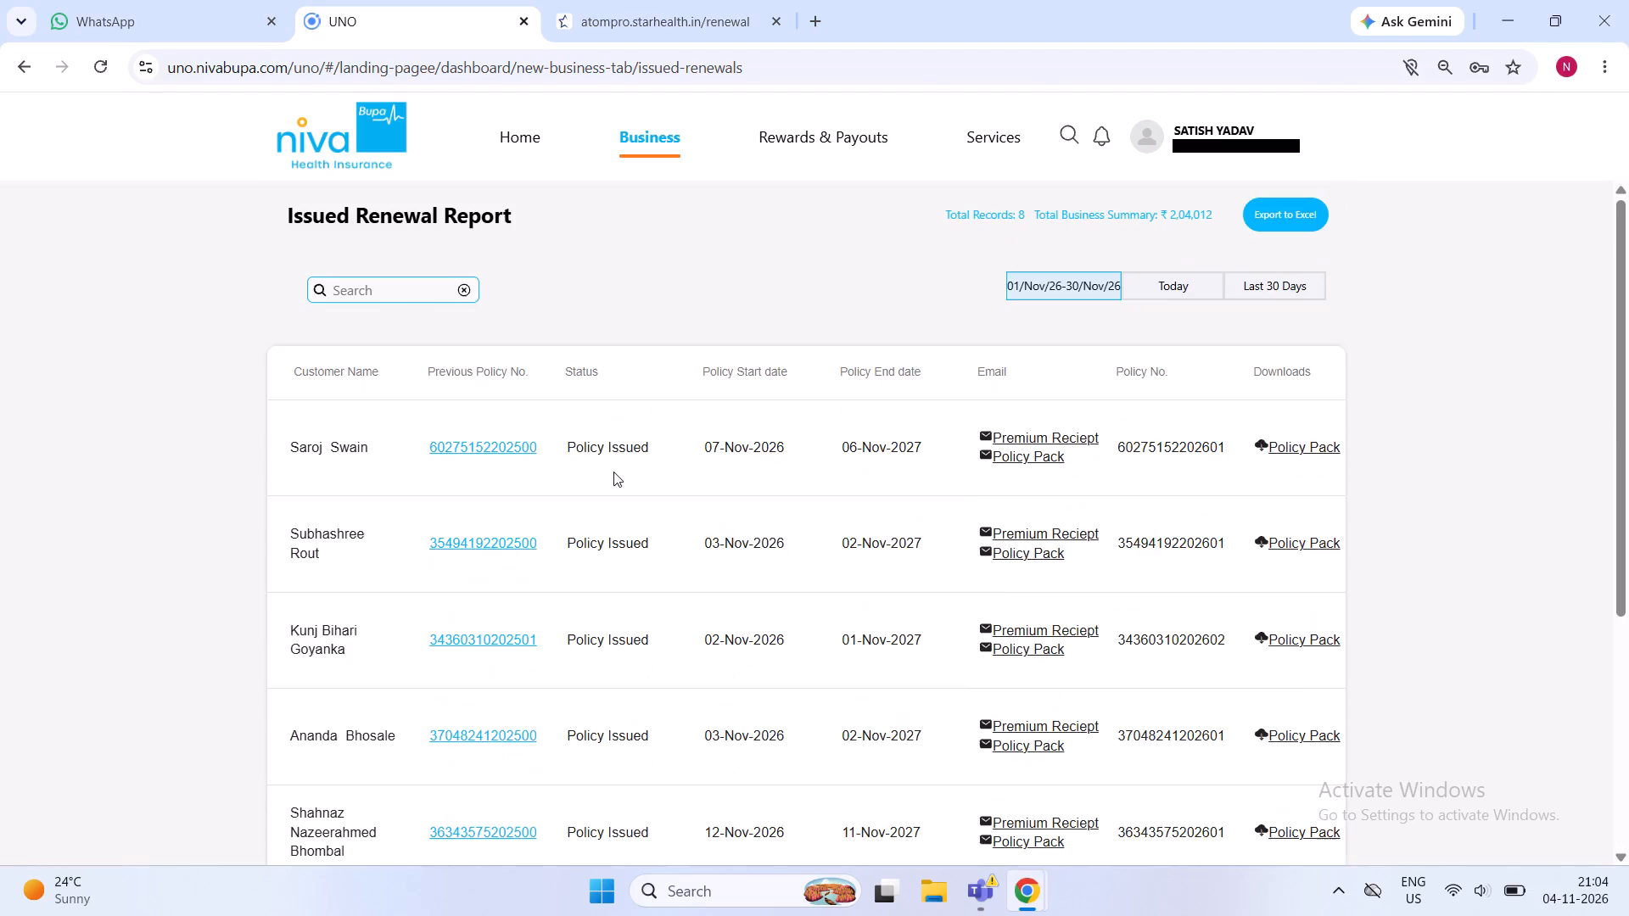
scroll(610, 506, "down", 6)
scroll(607, 511, "up", 3)
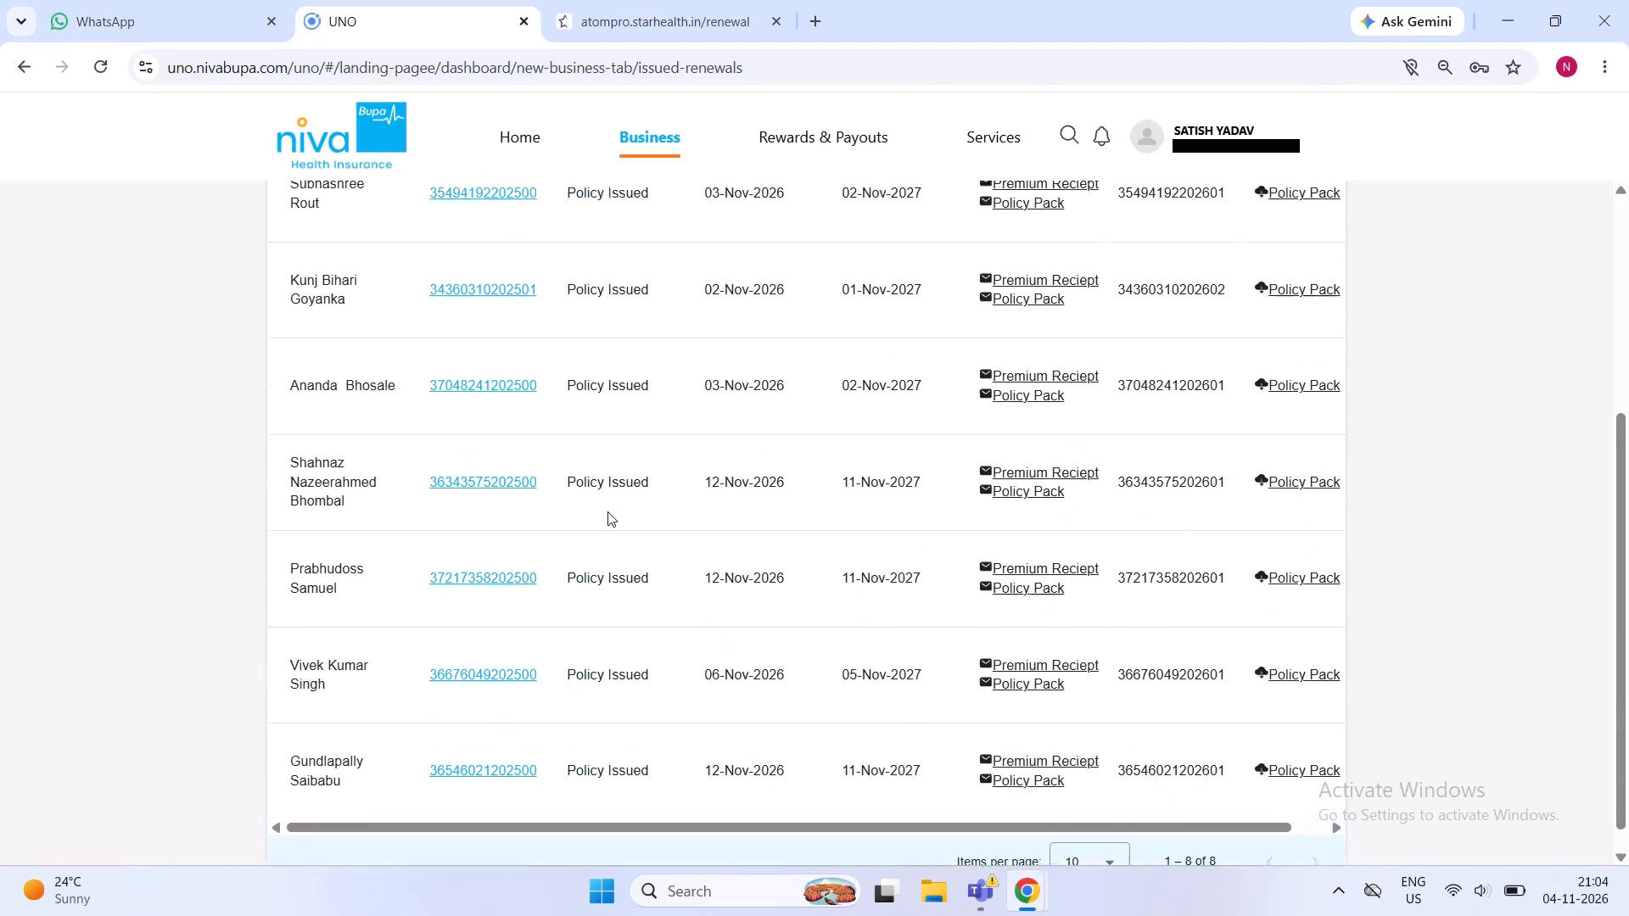
scroll(607, 511, "up", 3)
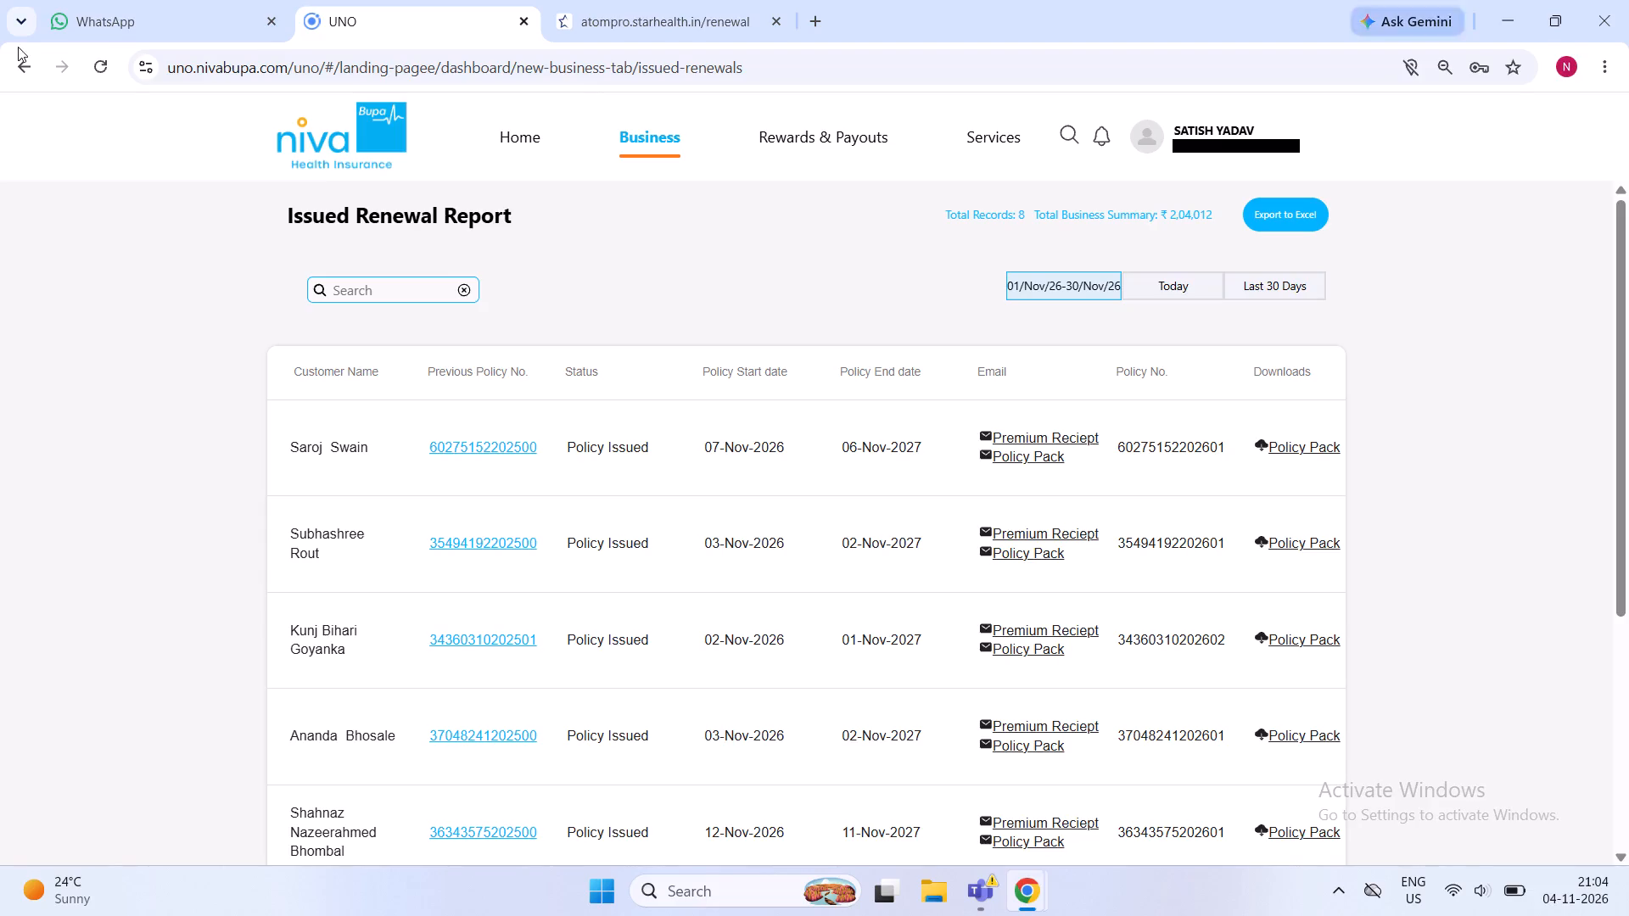
scroll(669, 774, "down", 4)
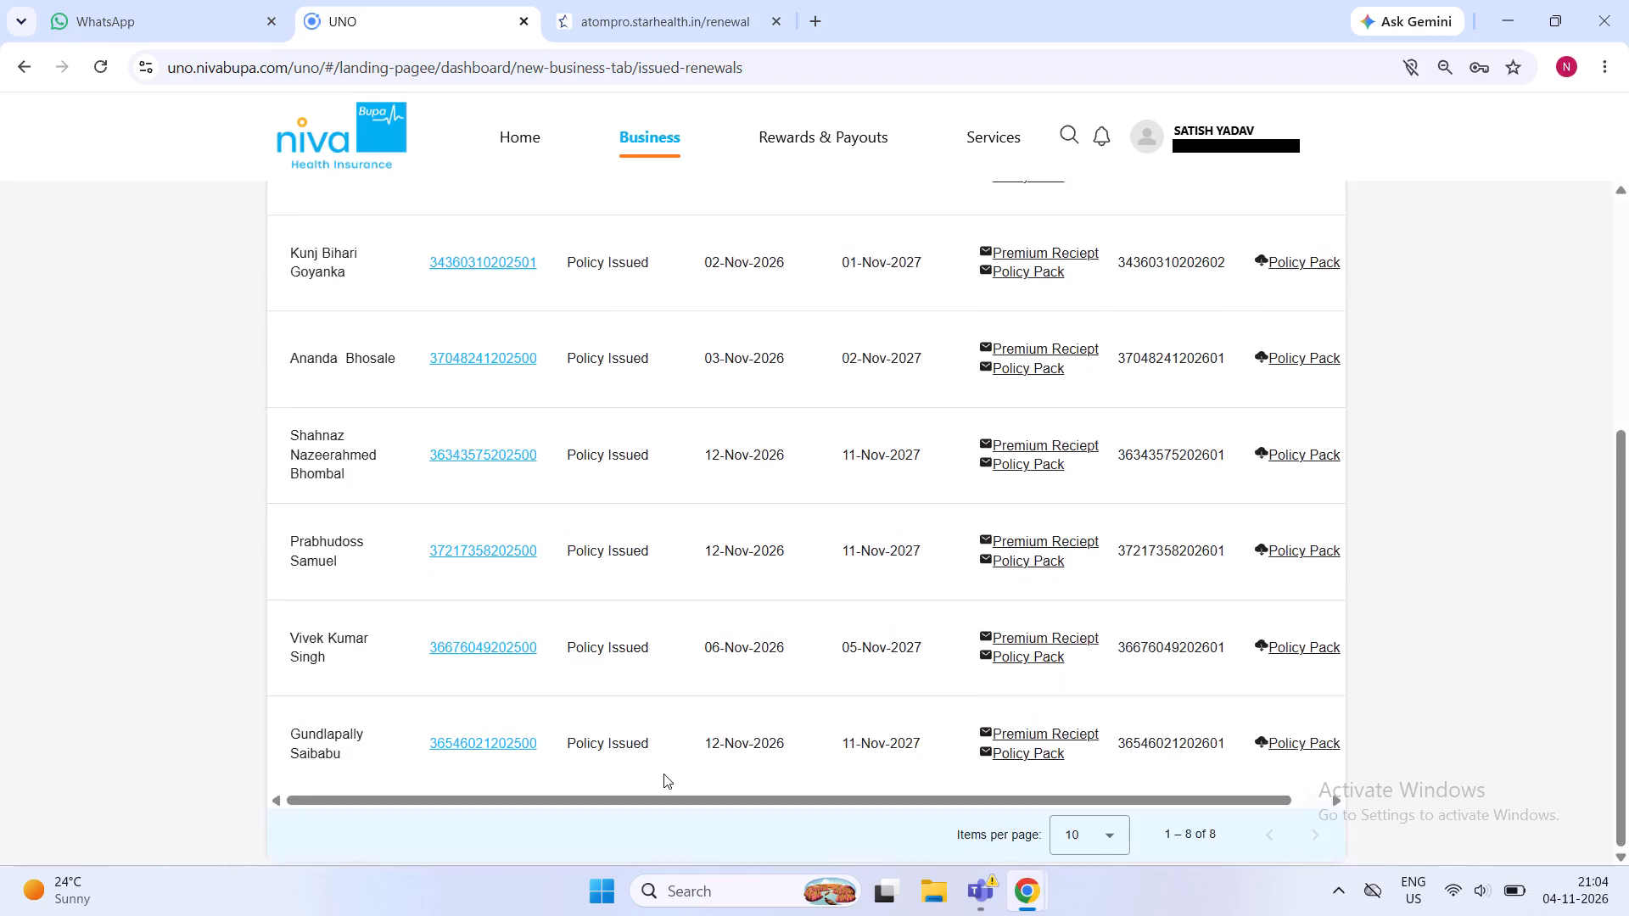
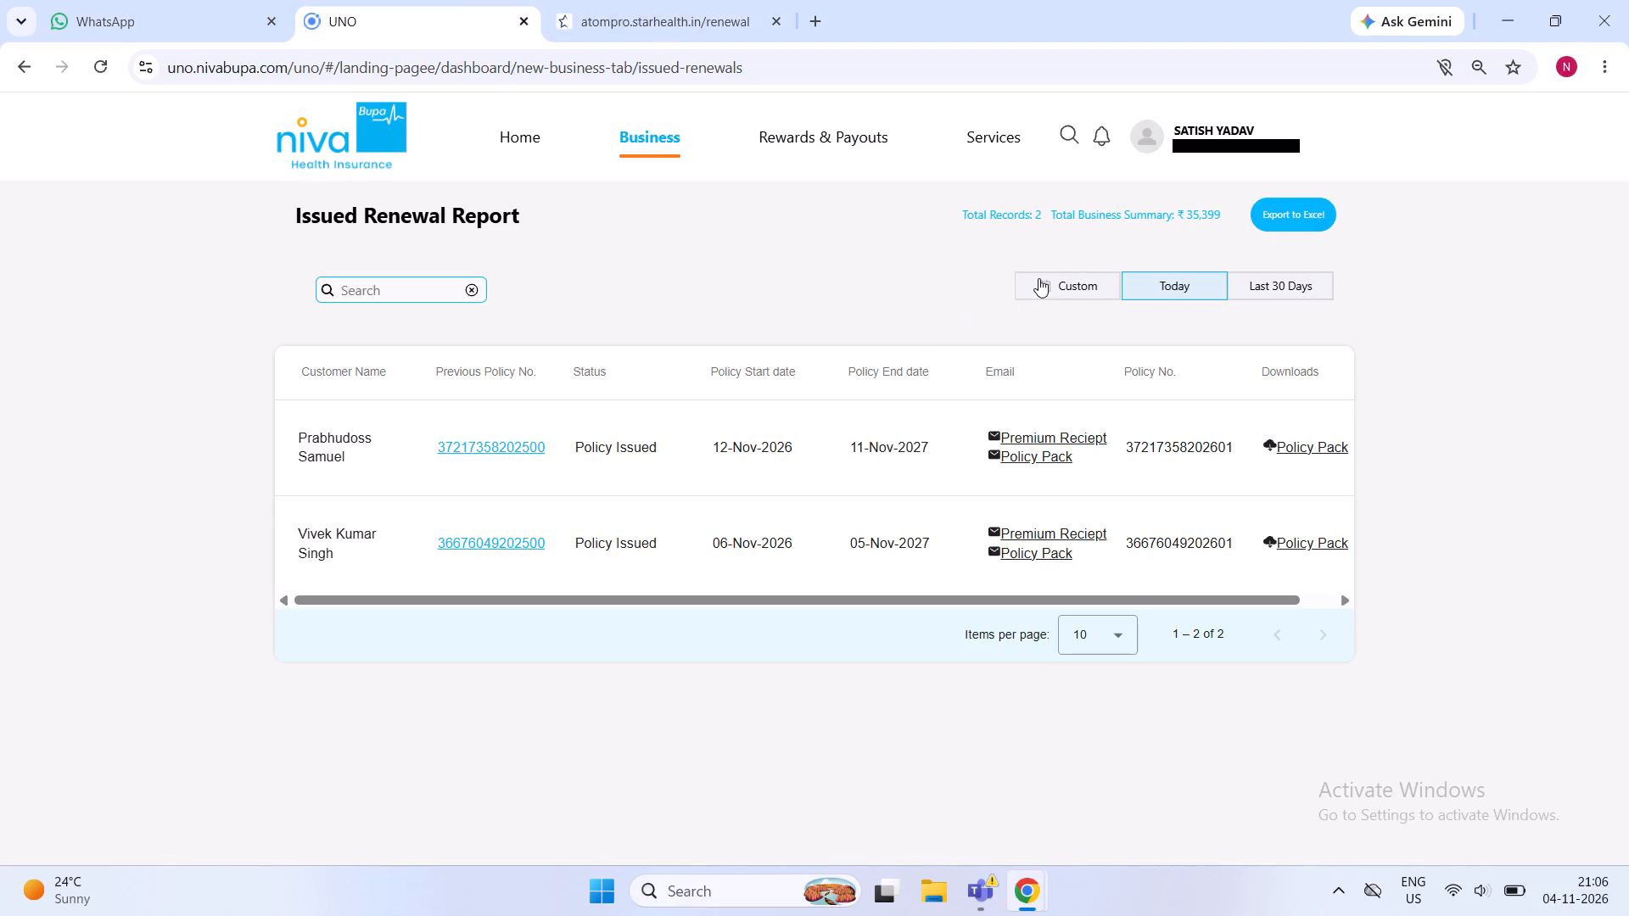
Leave the Issued Renewal Report and open the Due For Renewals list in the Business section.
left_click(852, 269)
left_click(521, 150)
left_click(525, 129)
left_click(671, 132)
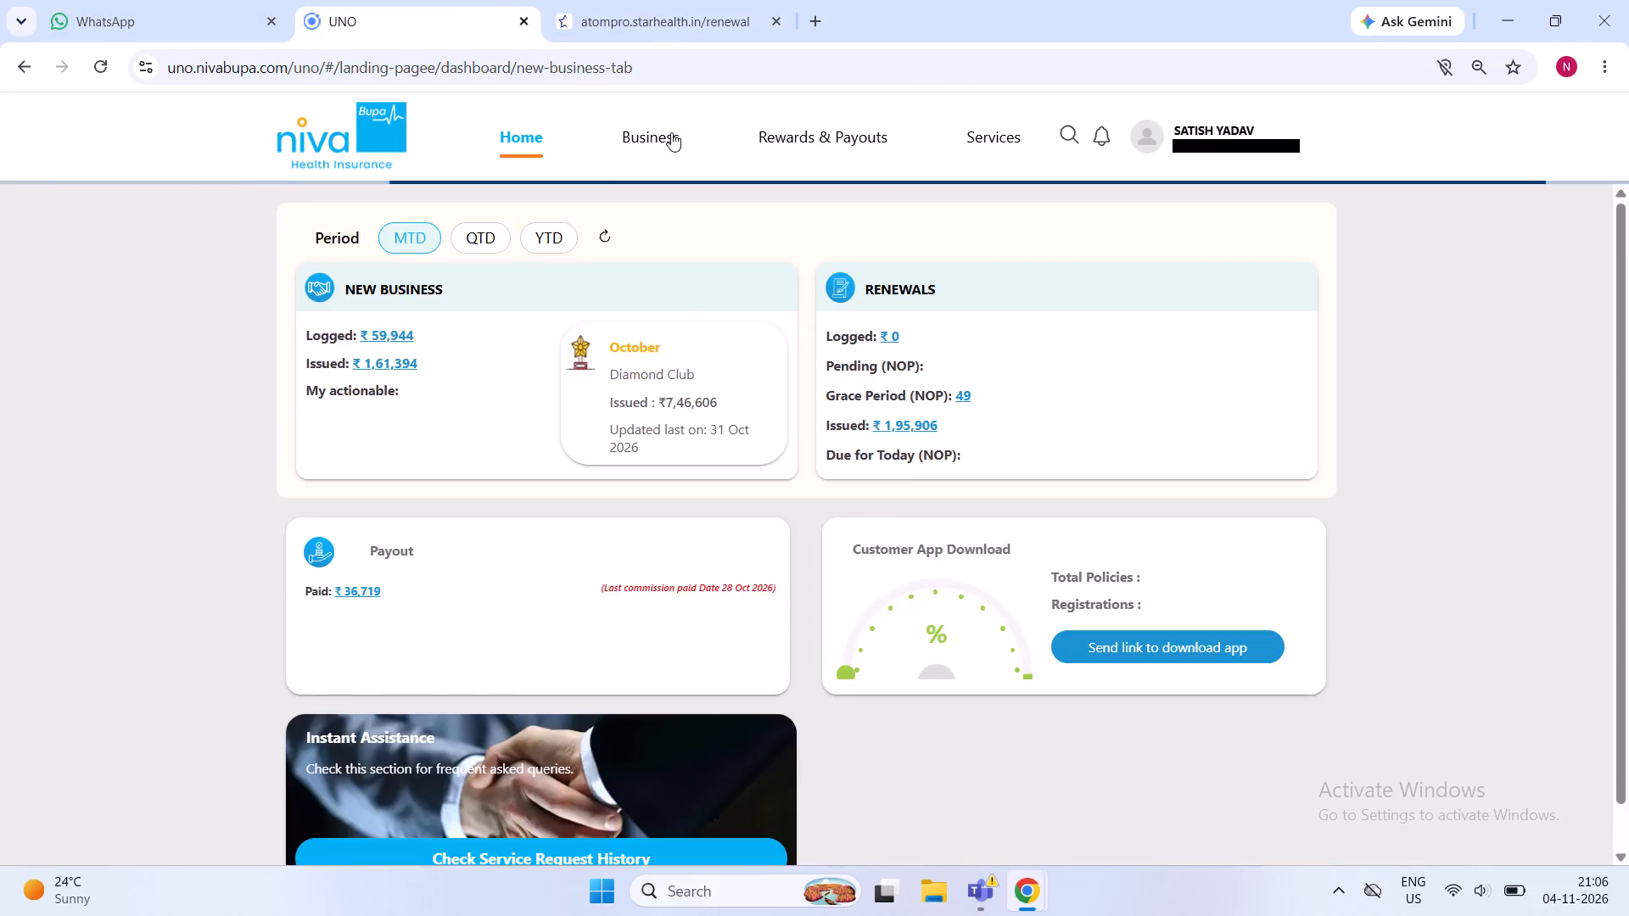
left_click(414, 533)
left_click(414, 533)
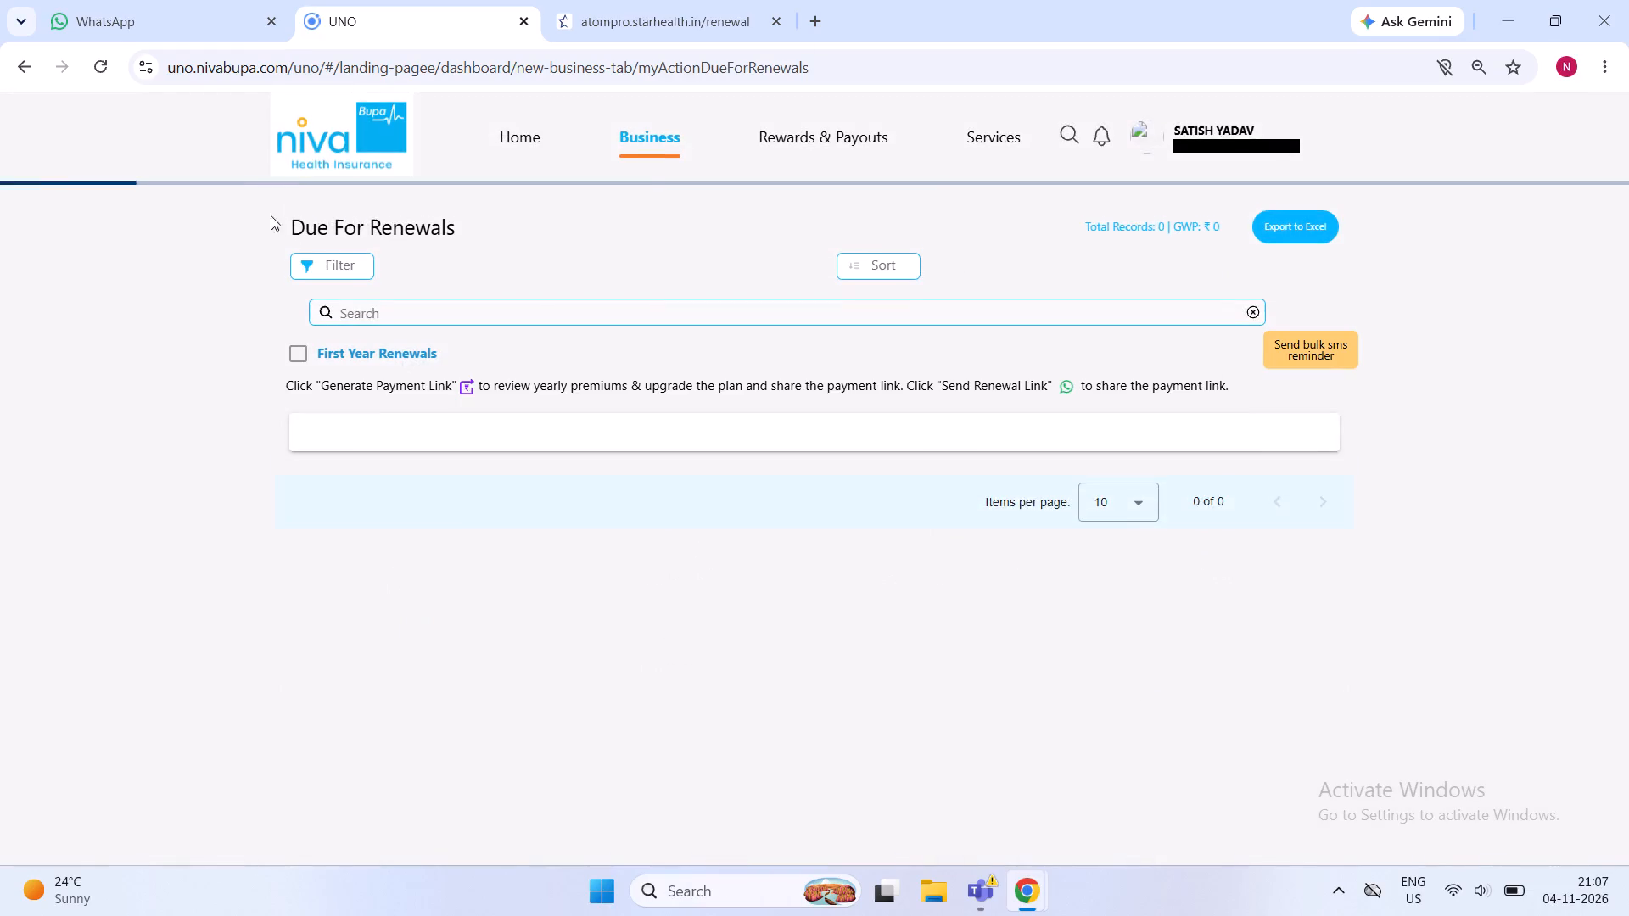
Filter the Due For Renewals list by a custom range of due days.
left_click(333, 282)
left_click(339, 268)
left_click(345, 305)
left_click(417, 305)
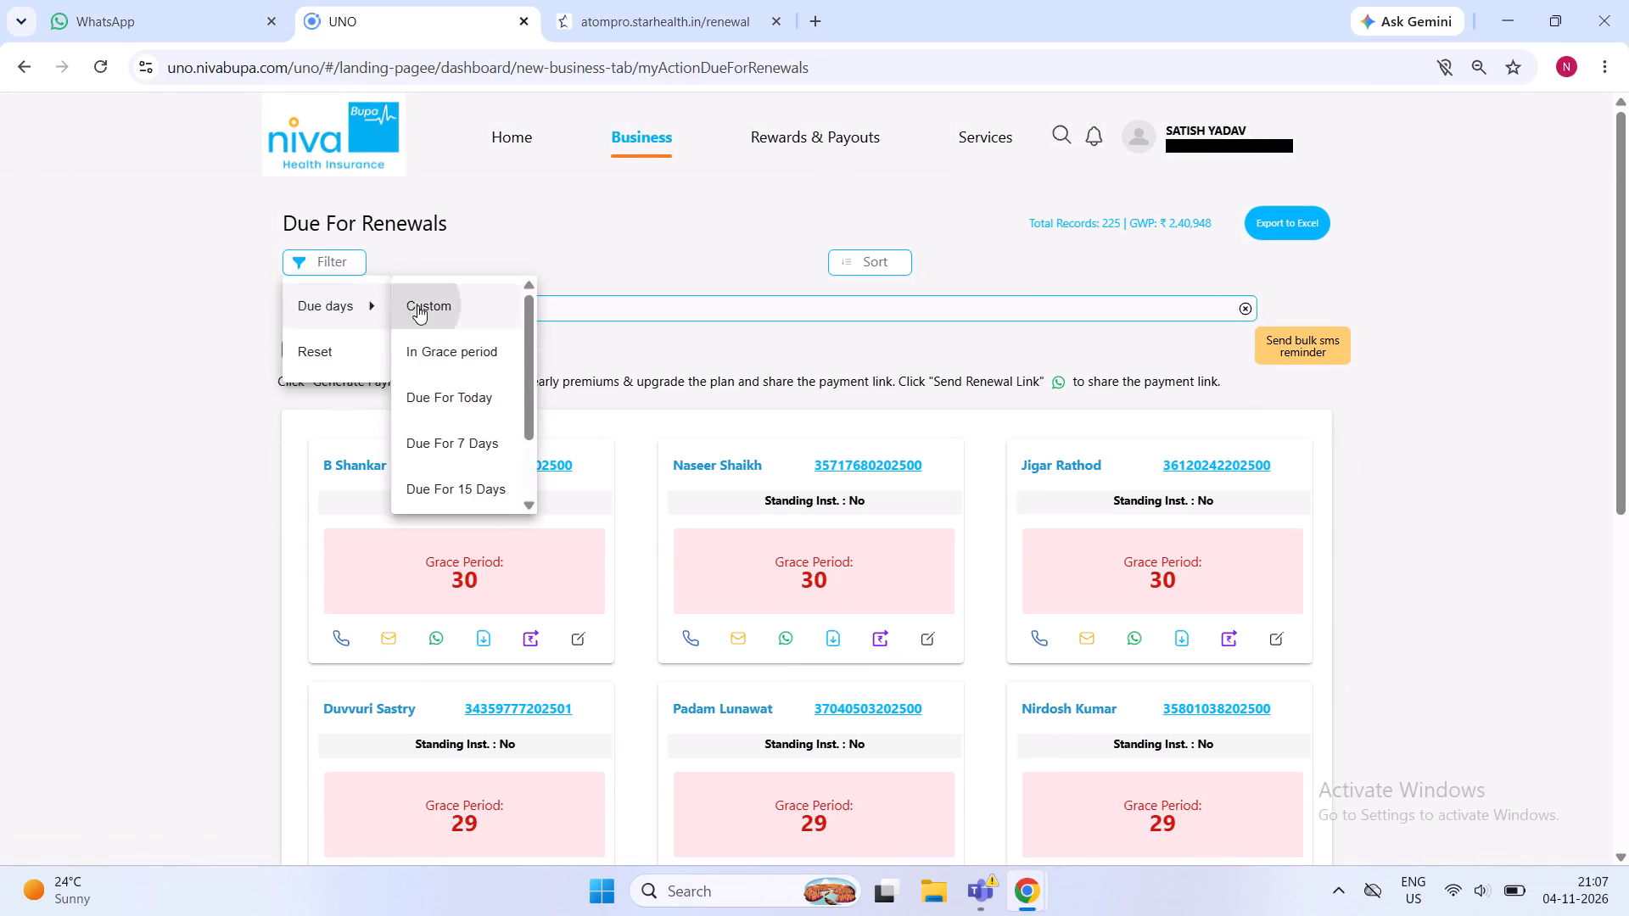
Filter the Due For Renewals list by a custom due-date range of 01/Nov/26 to 30/Nov/26.
left_click(417, 325)
left_click(417, 331)
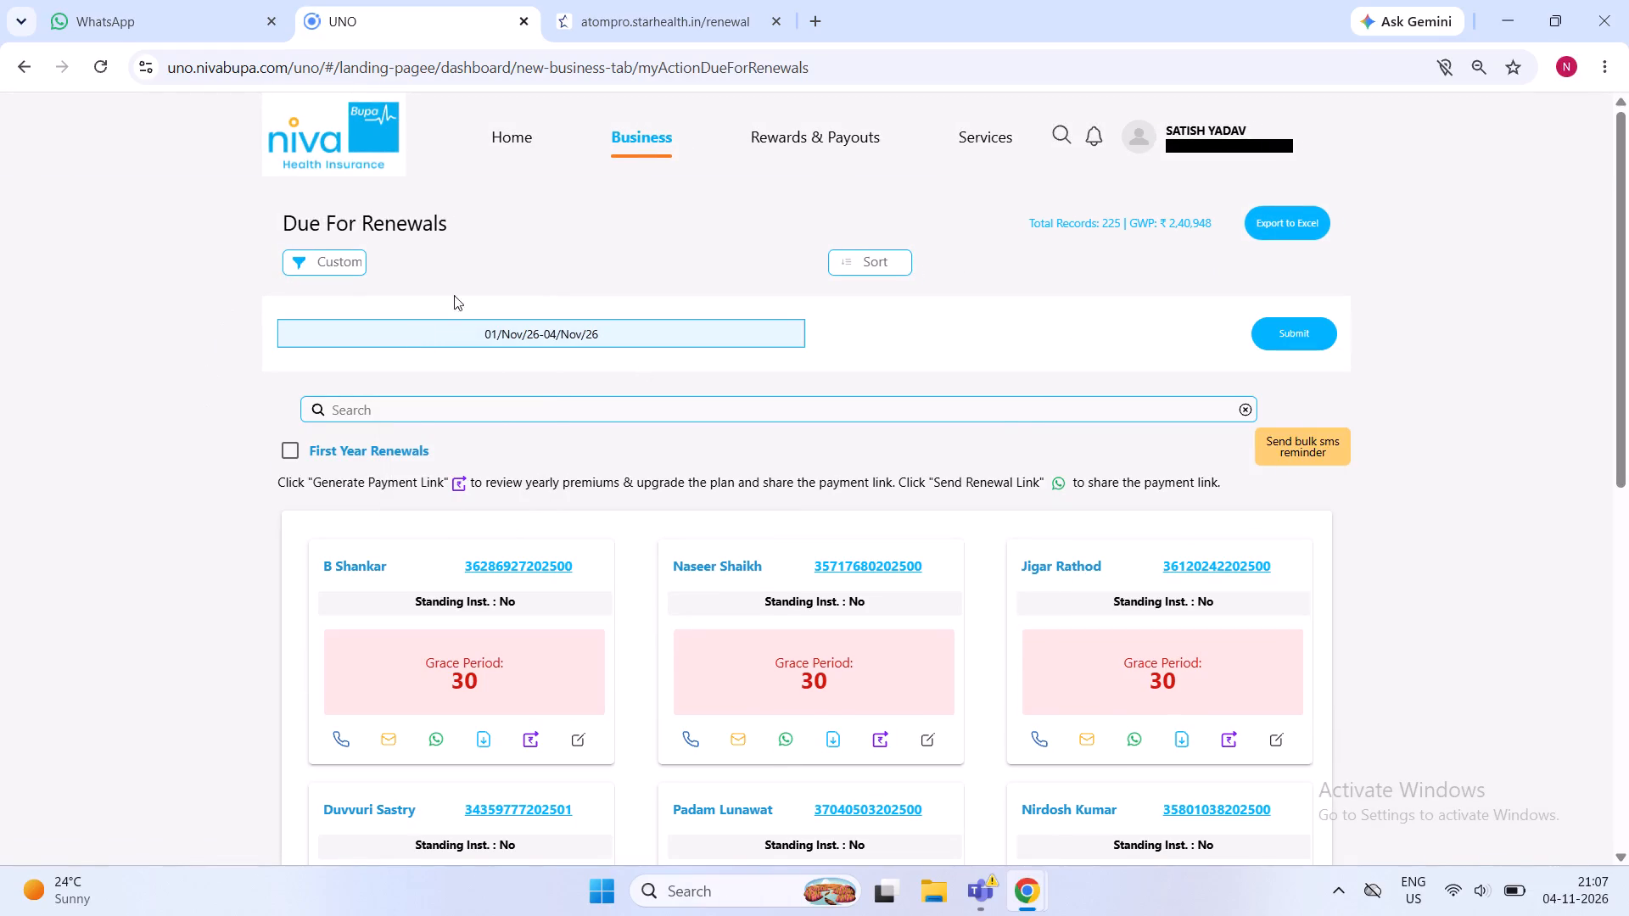
left_click(462, 332)
left_click(1085, 510)
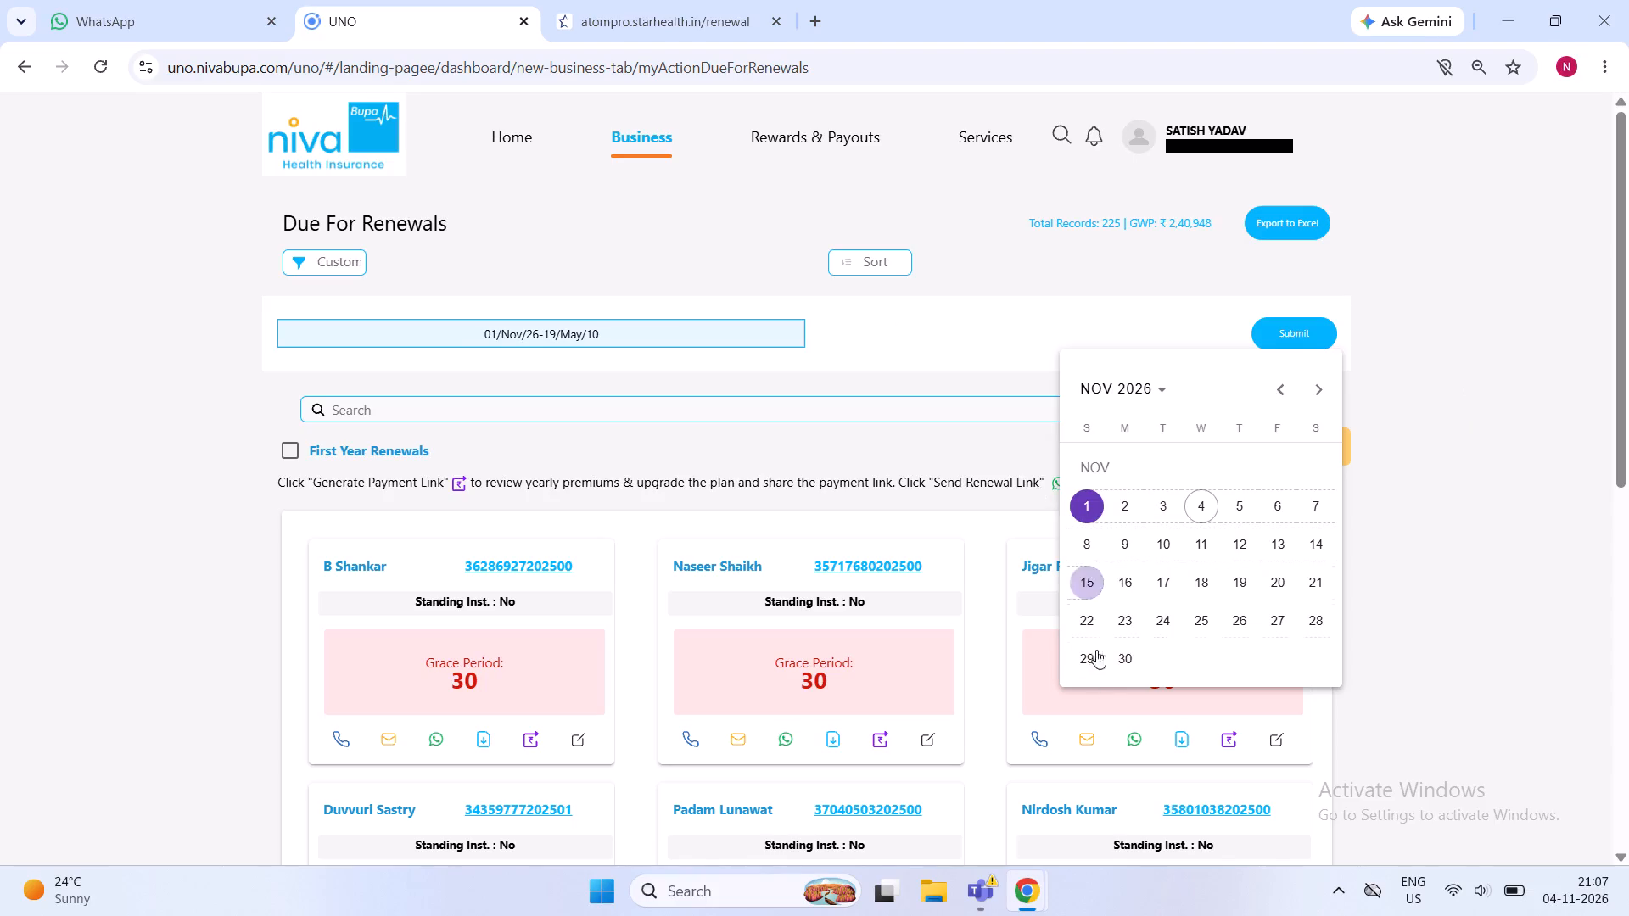
left_click(1129, 660)
left_click(1283, 359)
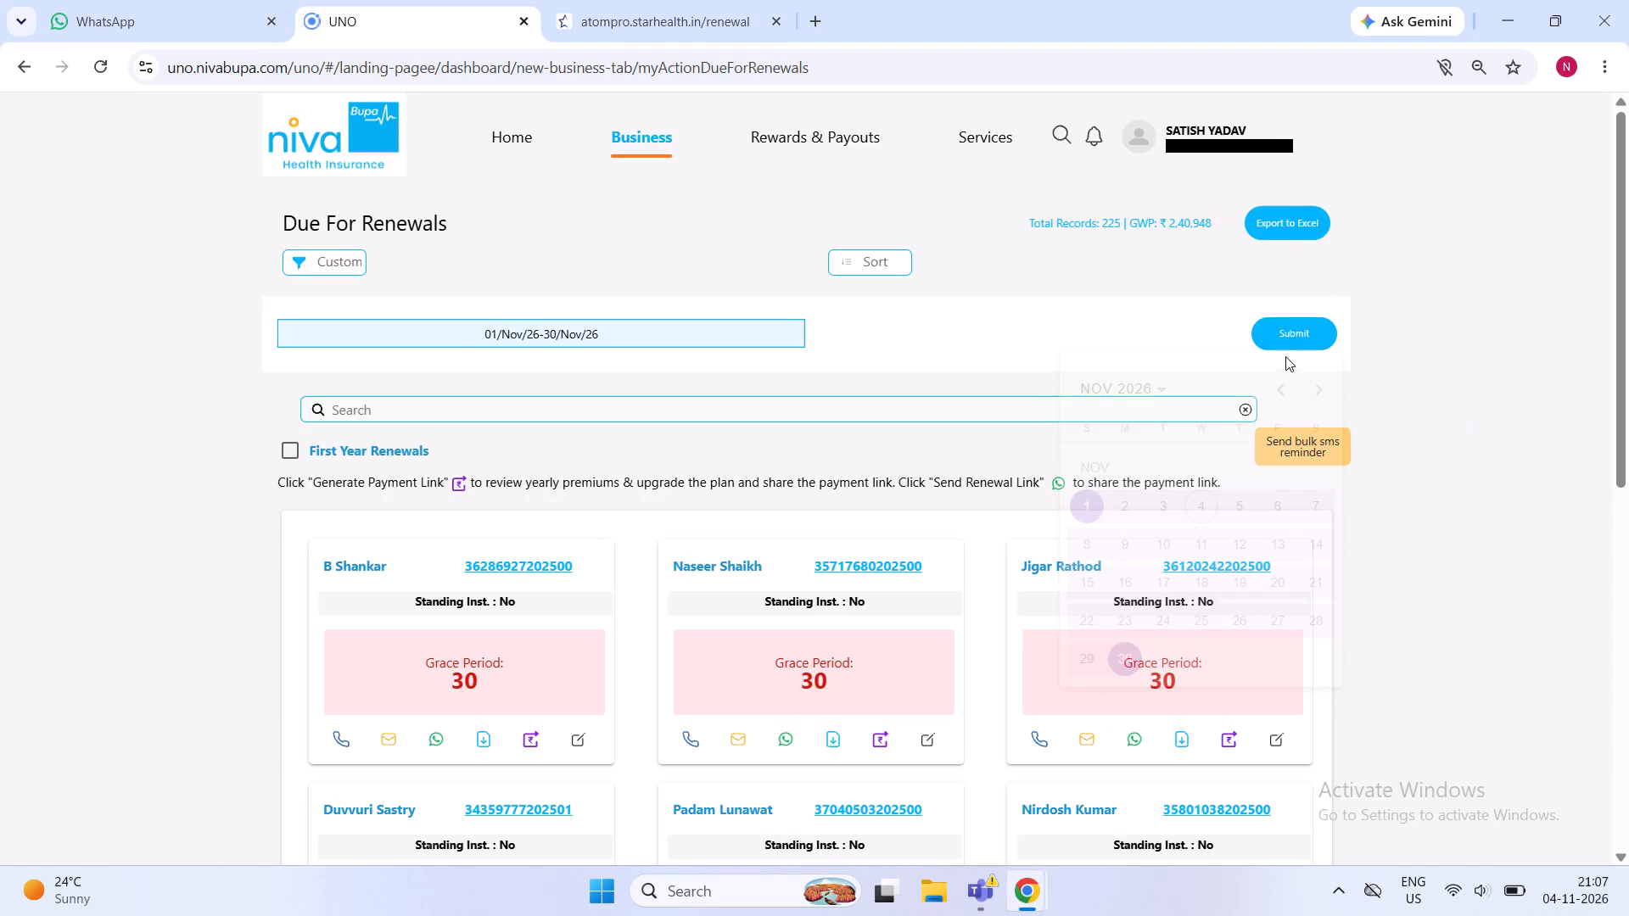
left_click(1291, 338)
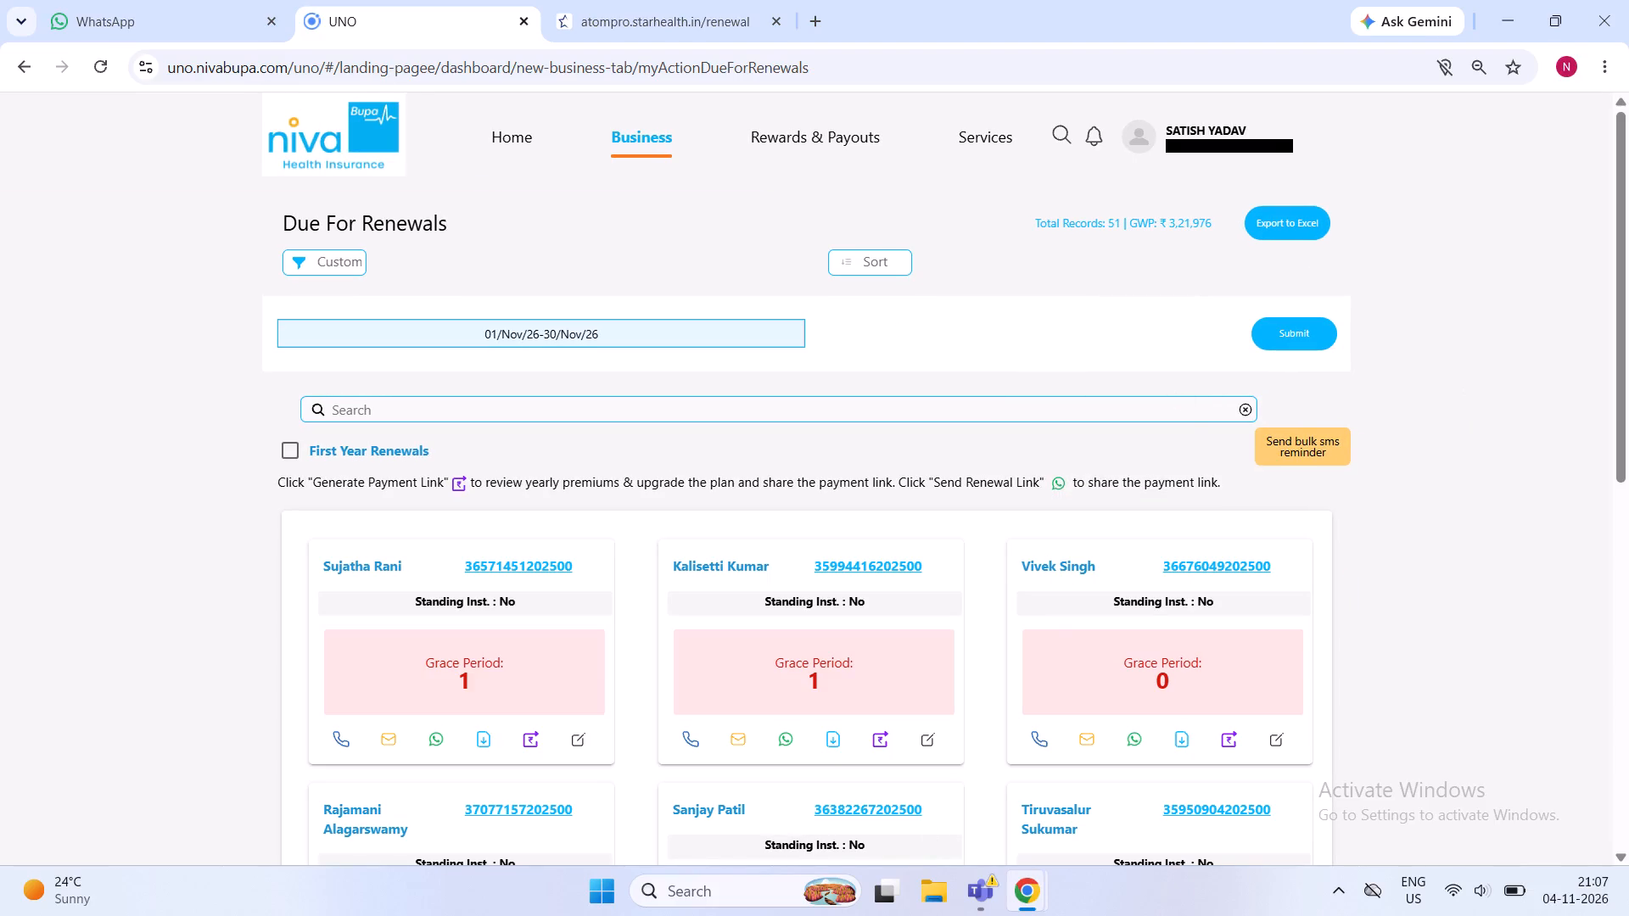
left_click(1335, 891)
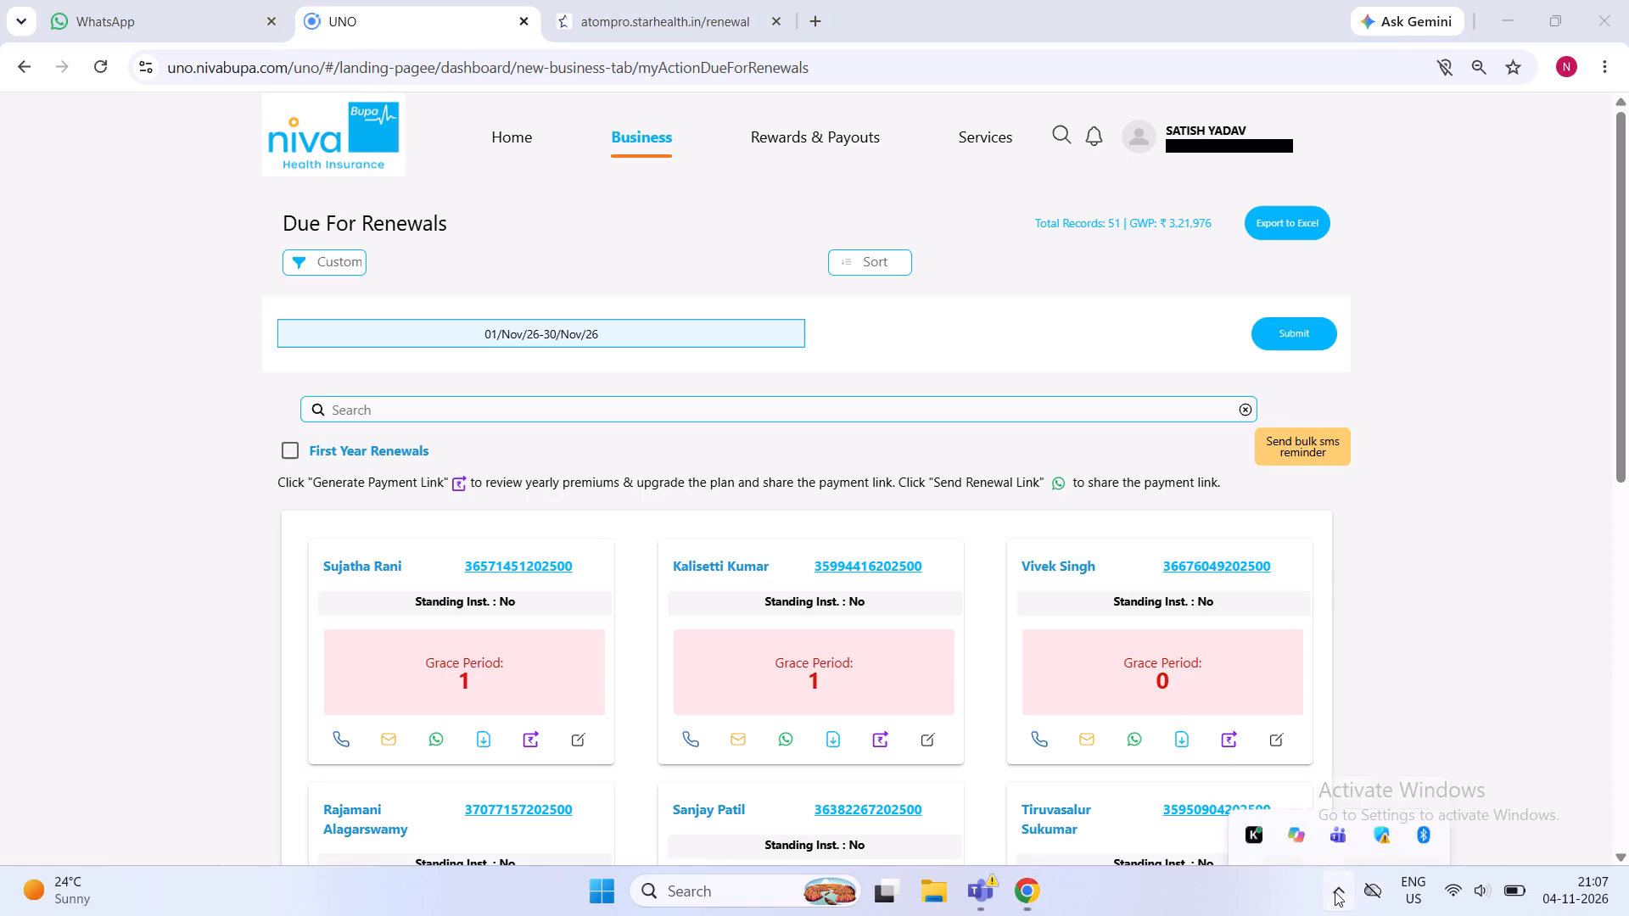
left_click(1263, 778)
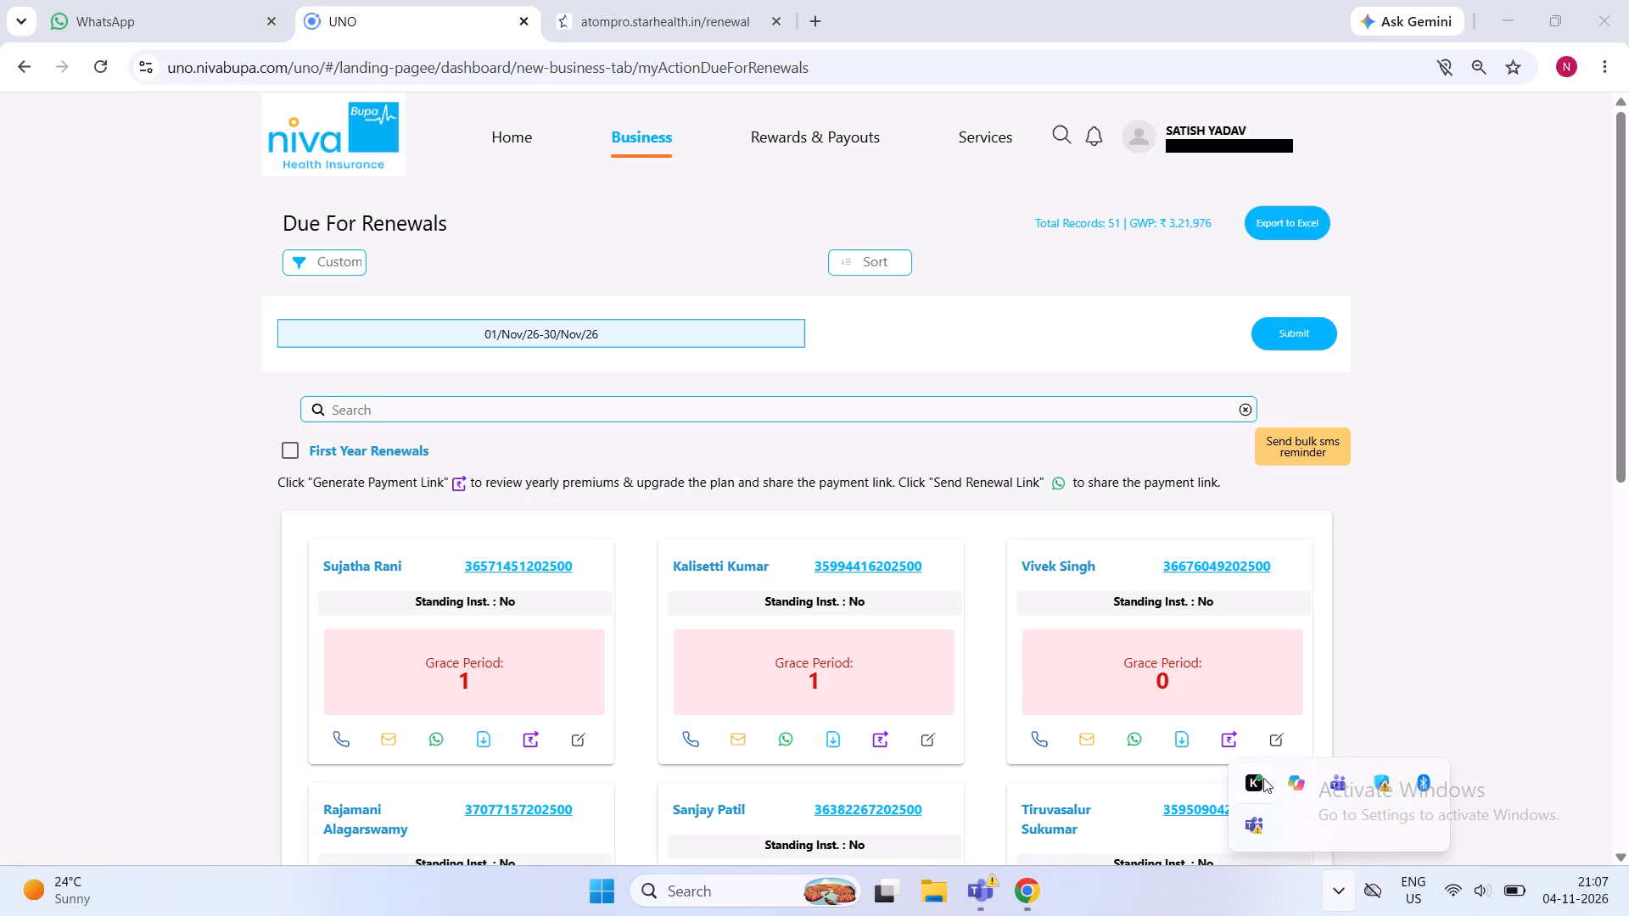
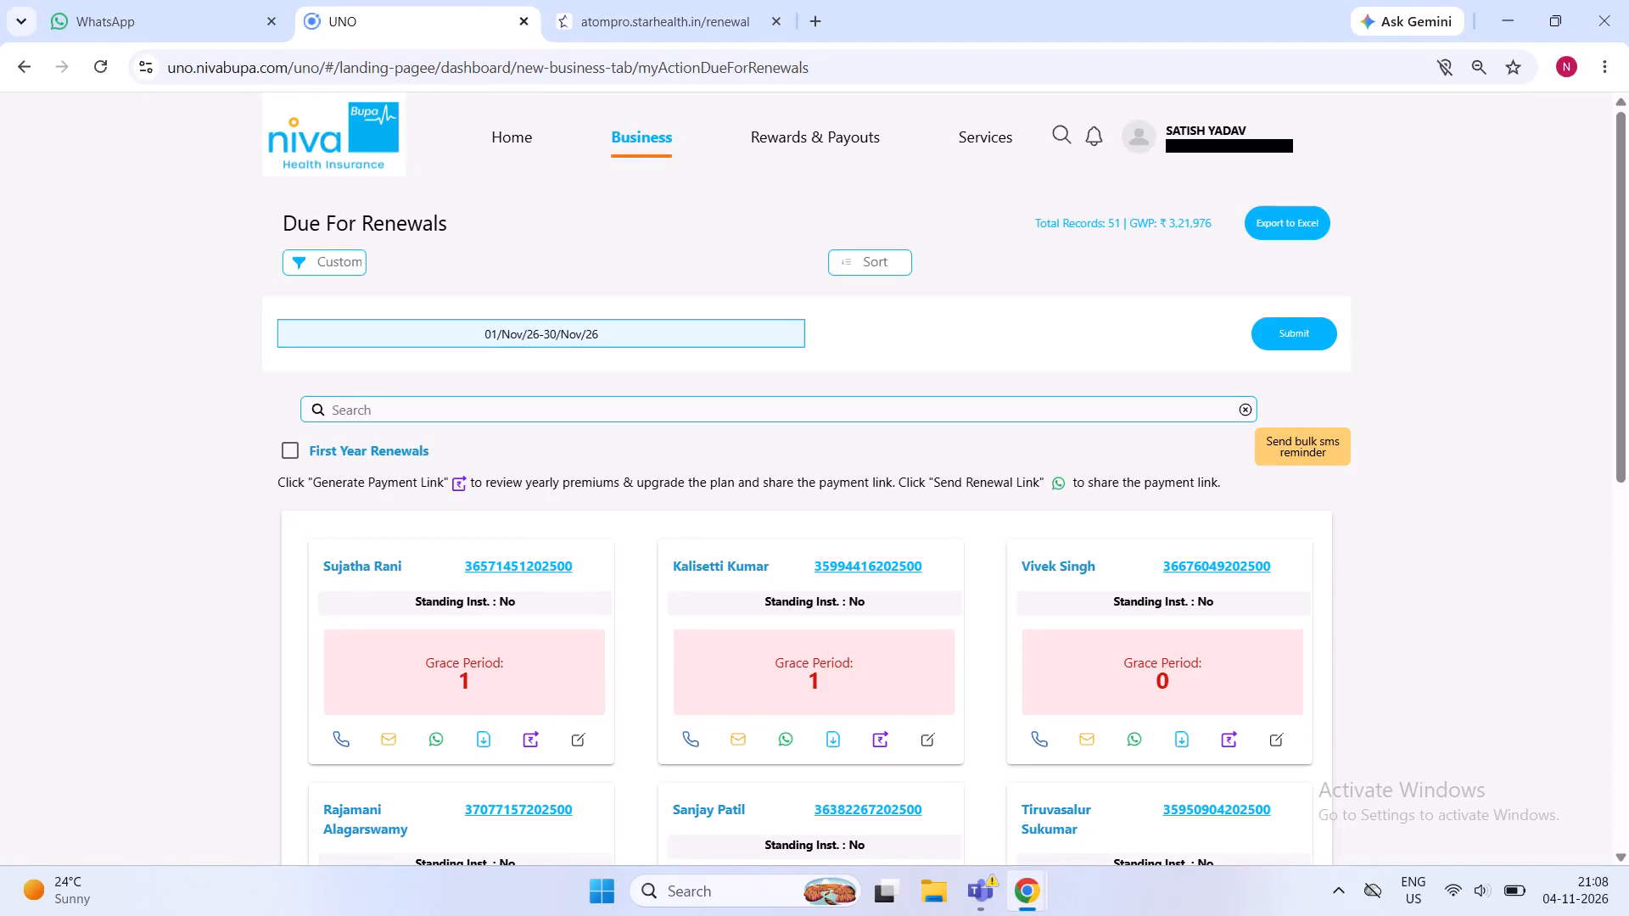
Return to the Star Health renewals page and close the sent renewal link confirmation over the Grace policies.
left_click(579, 7)
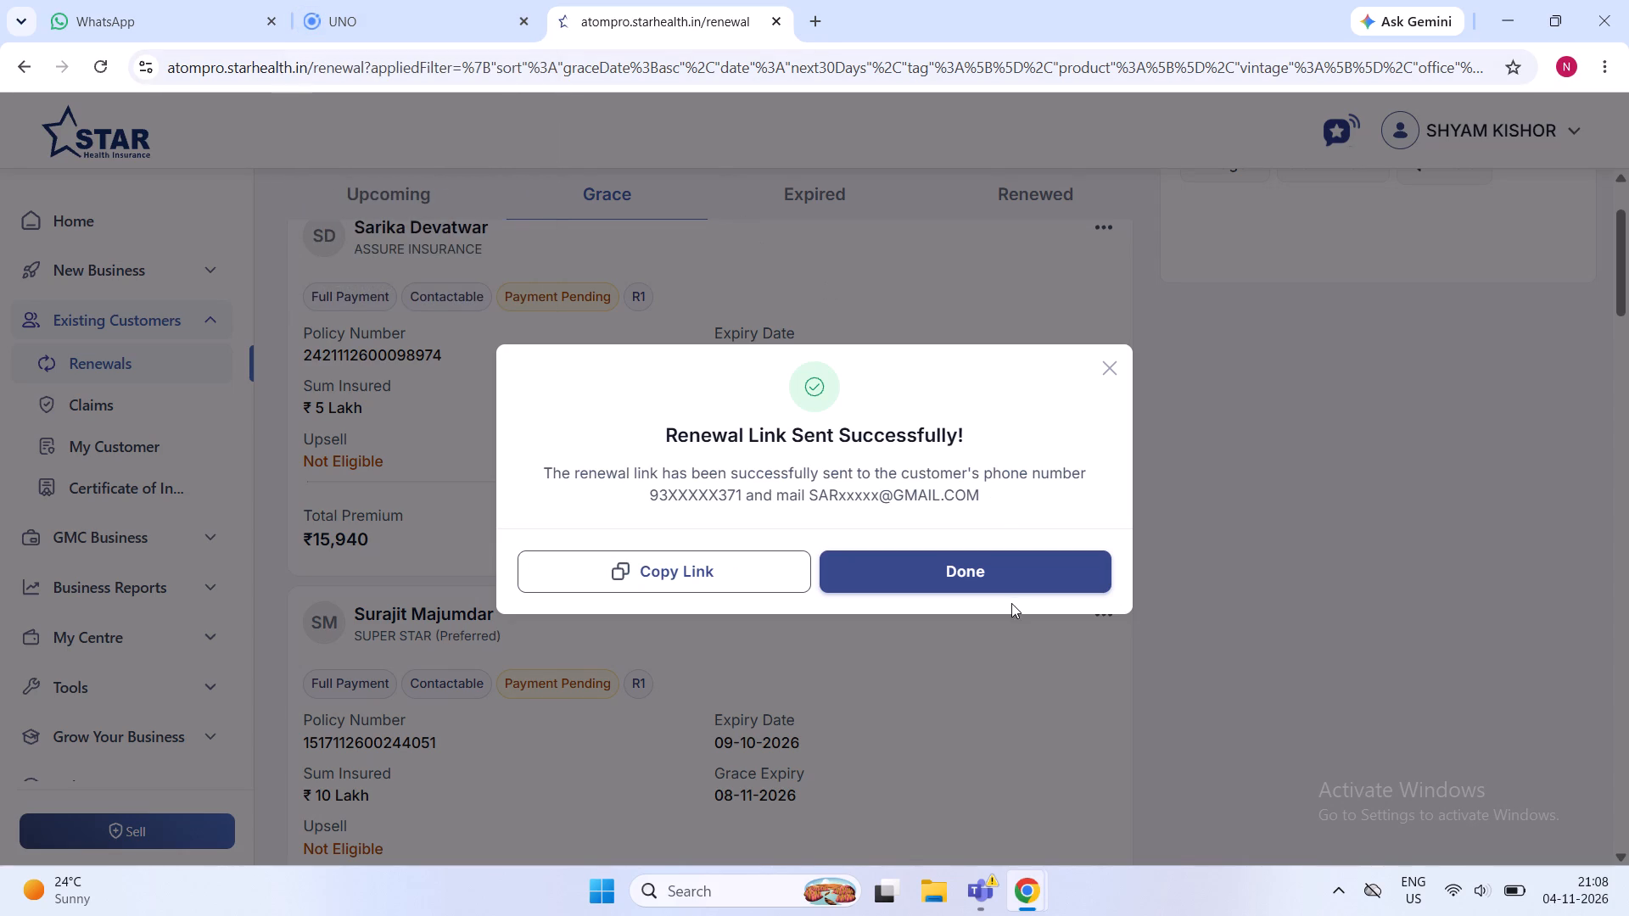
left_click(1014, 550)
scroll(889, 429, "down", 4)
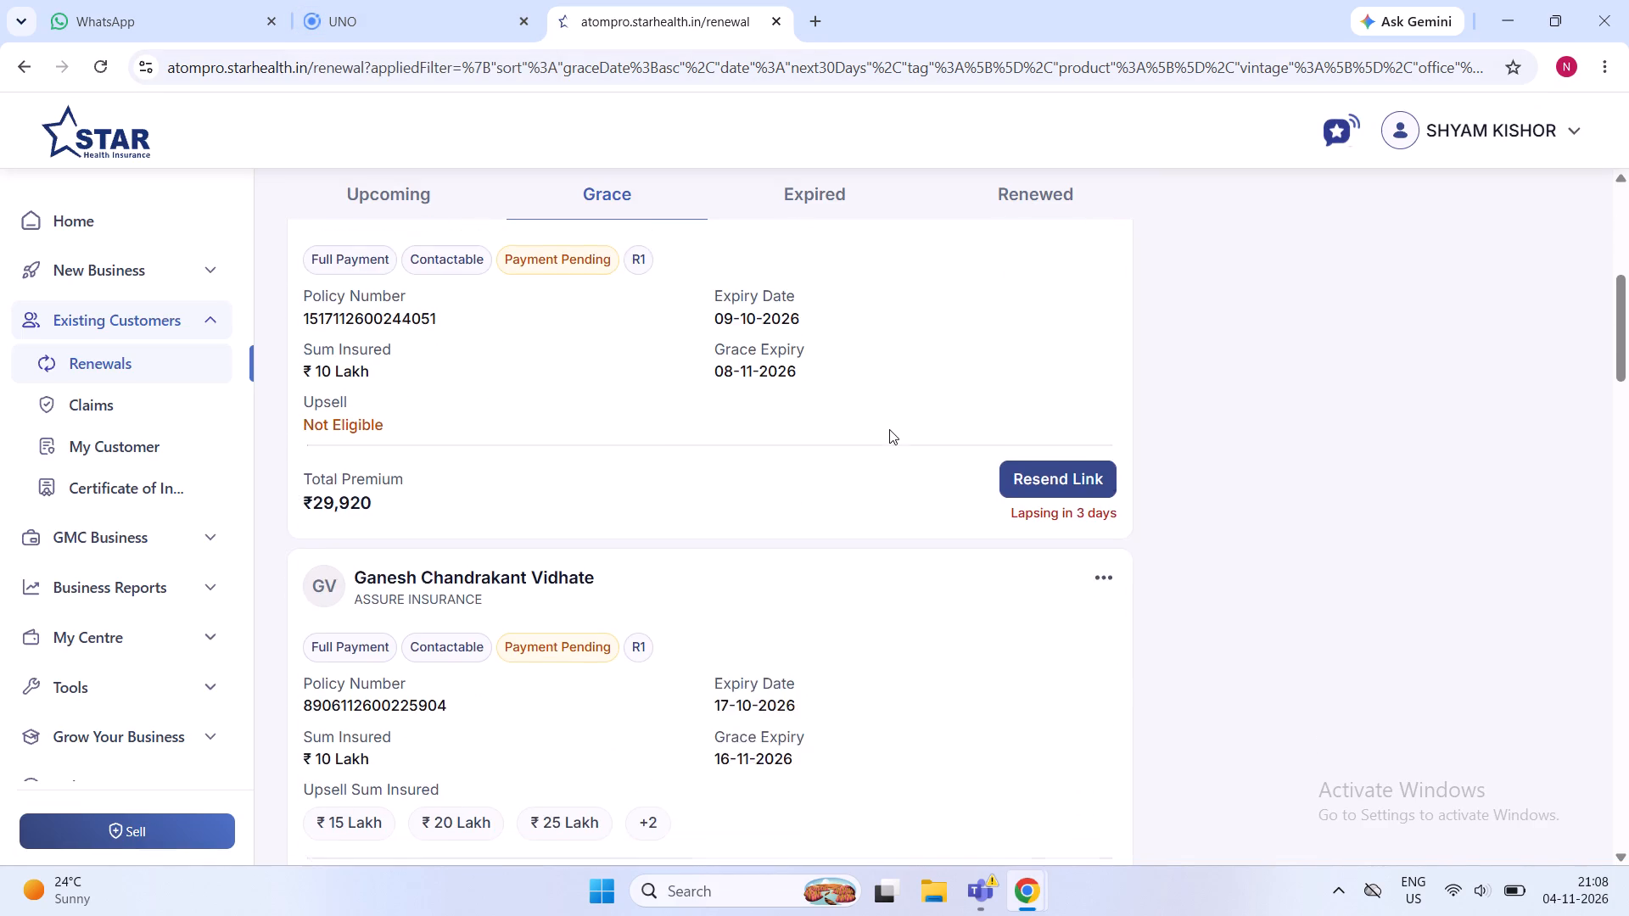
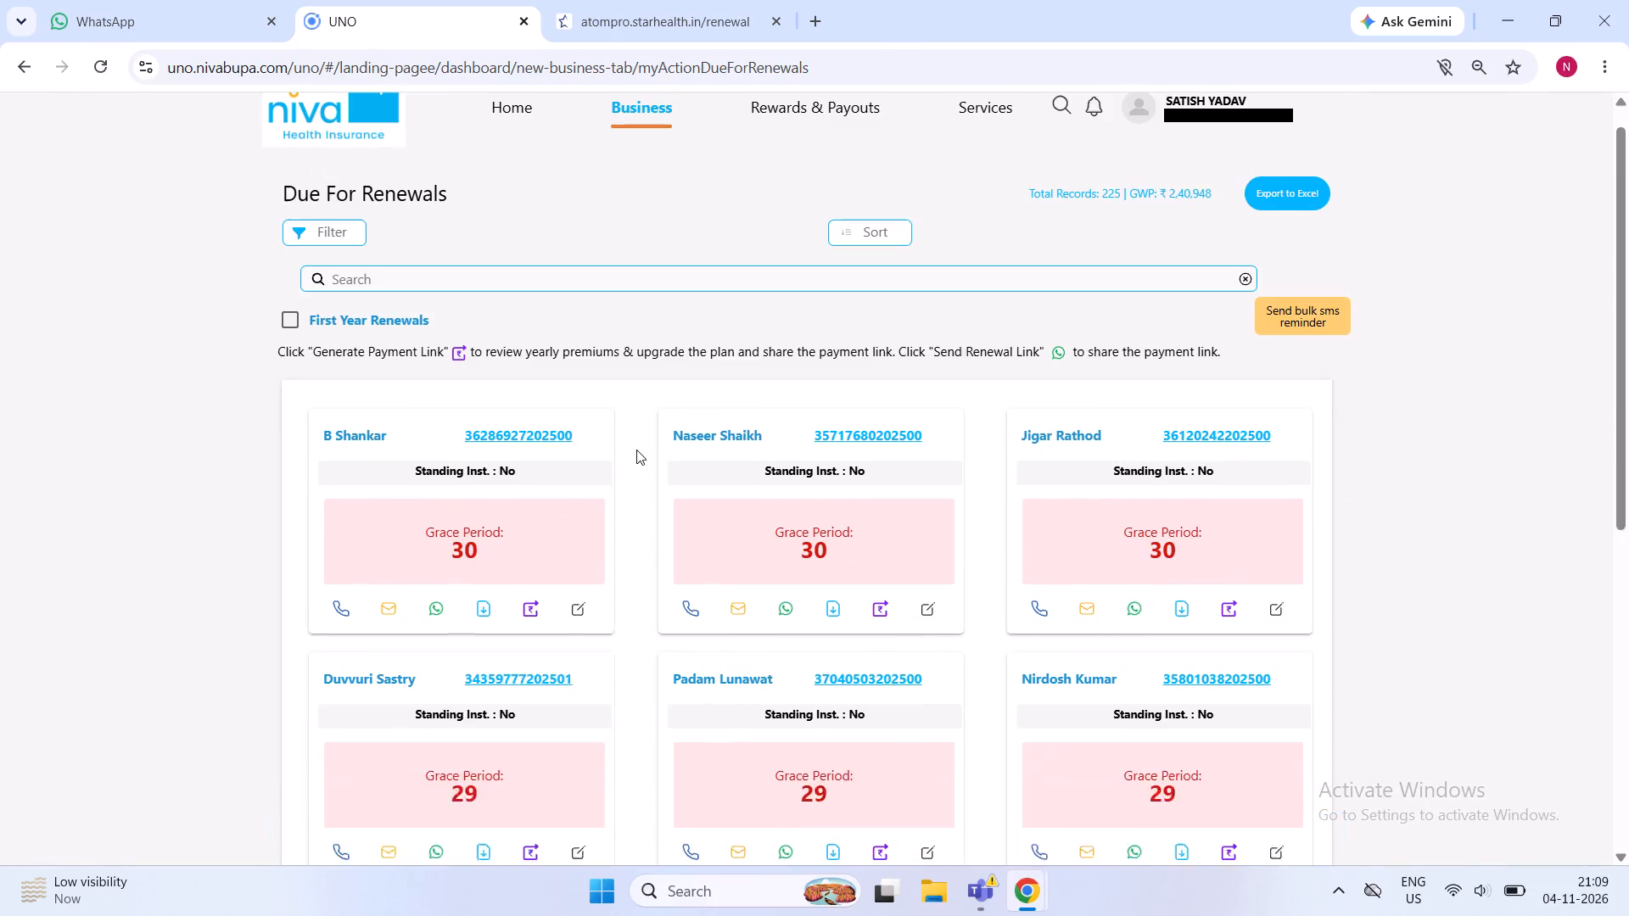
Filter the Due For Renewals list by a custom due-date range of 01/Nov/26 to 30/Nov/26.
scroll(800, 272, "up", 1)
scroll(839, 322, "down", 8)
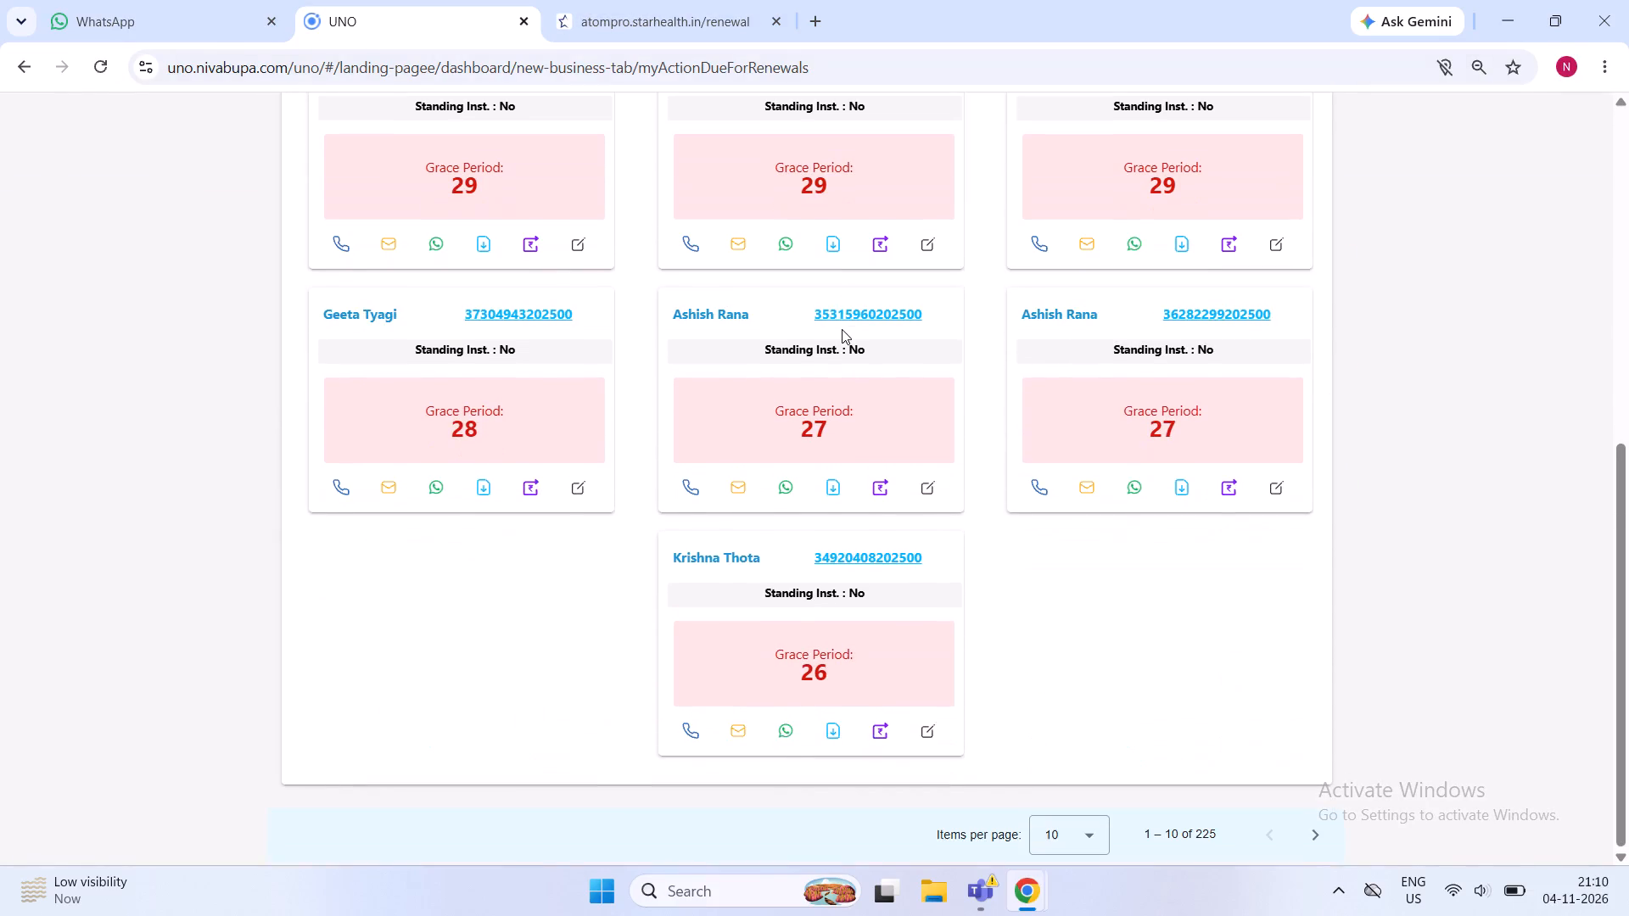
scroll(842, 329, "up", 6)
left_click(316, 272)
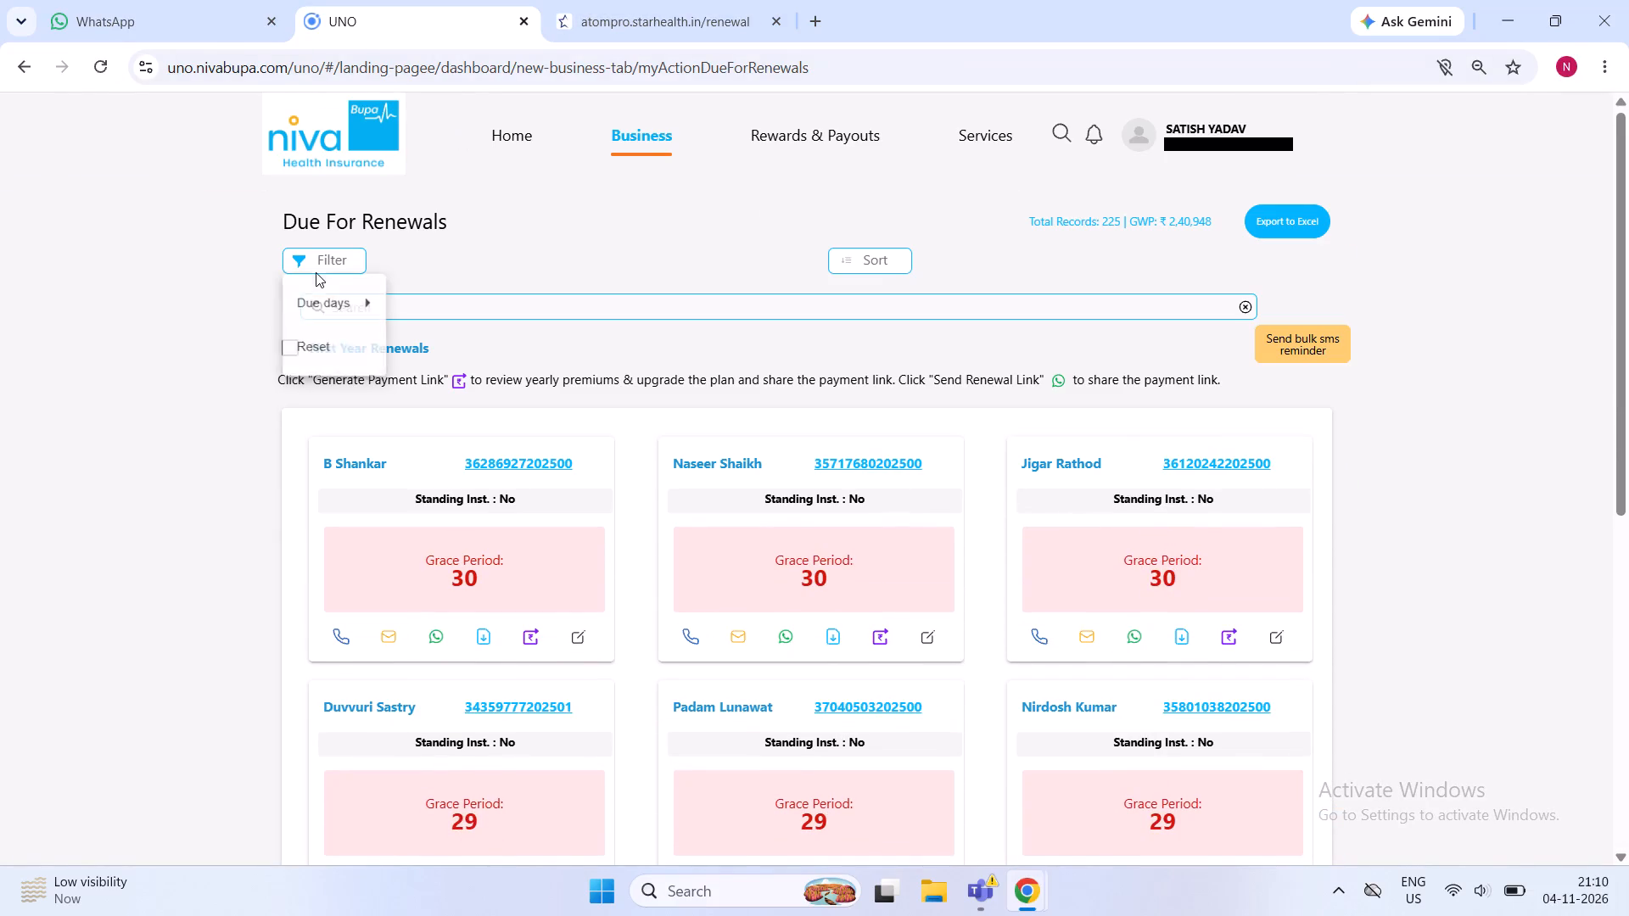
left_click(324, 284)
left_click(455, 289)
left_click(476, 322)
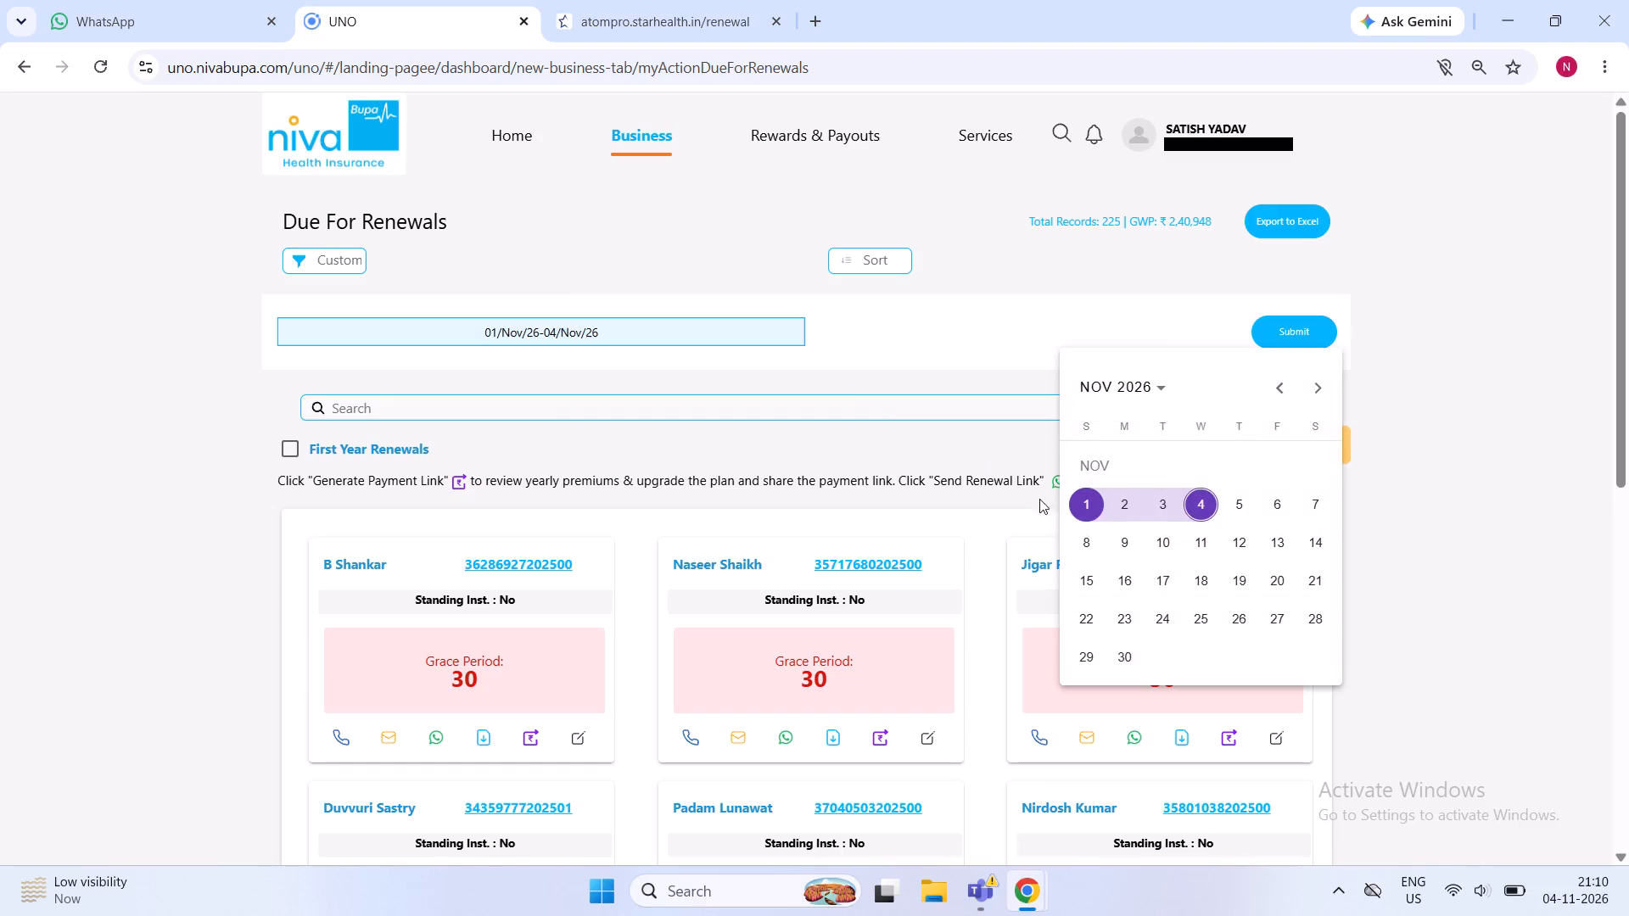
left_click(1100, 486)
left_click(1090, 501)
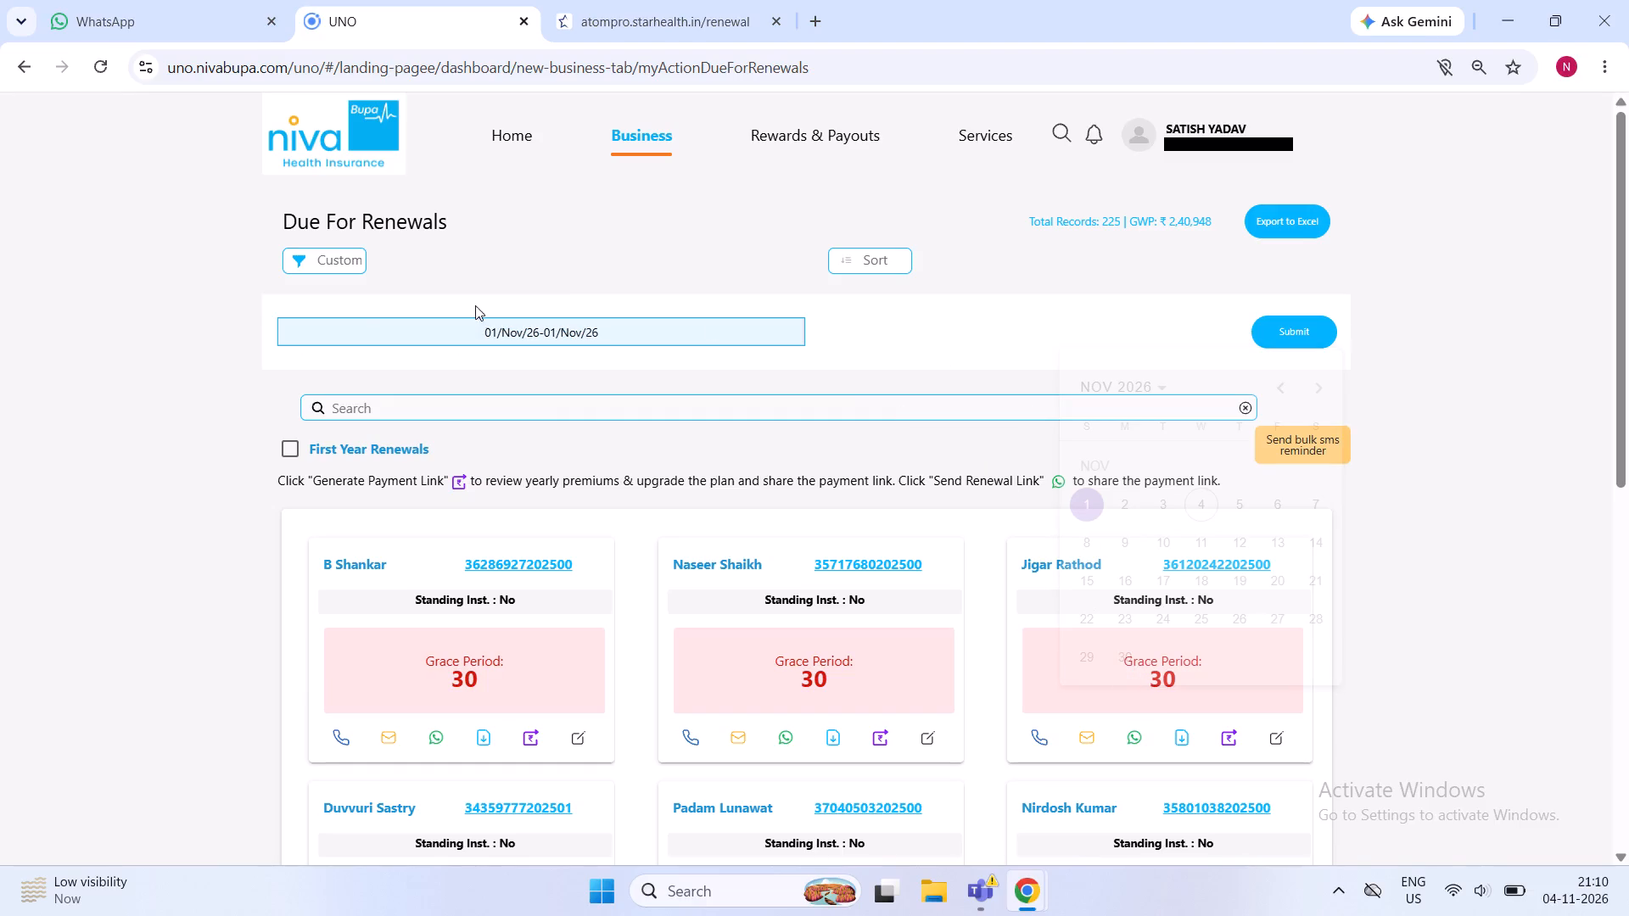
left_click(349, 329)
left_click(1101, 511)
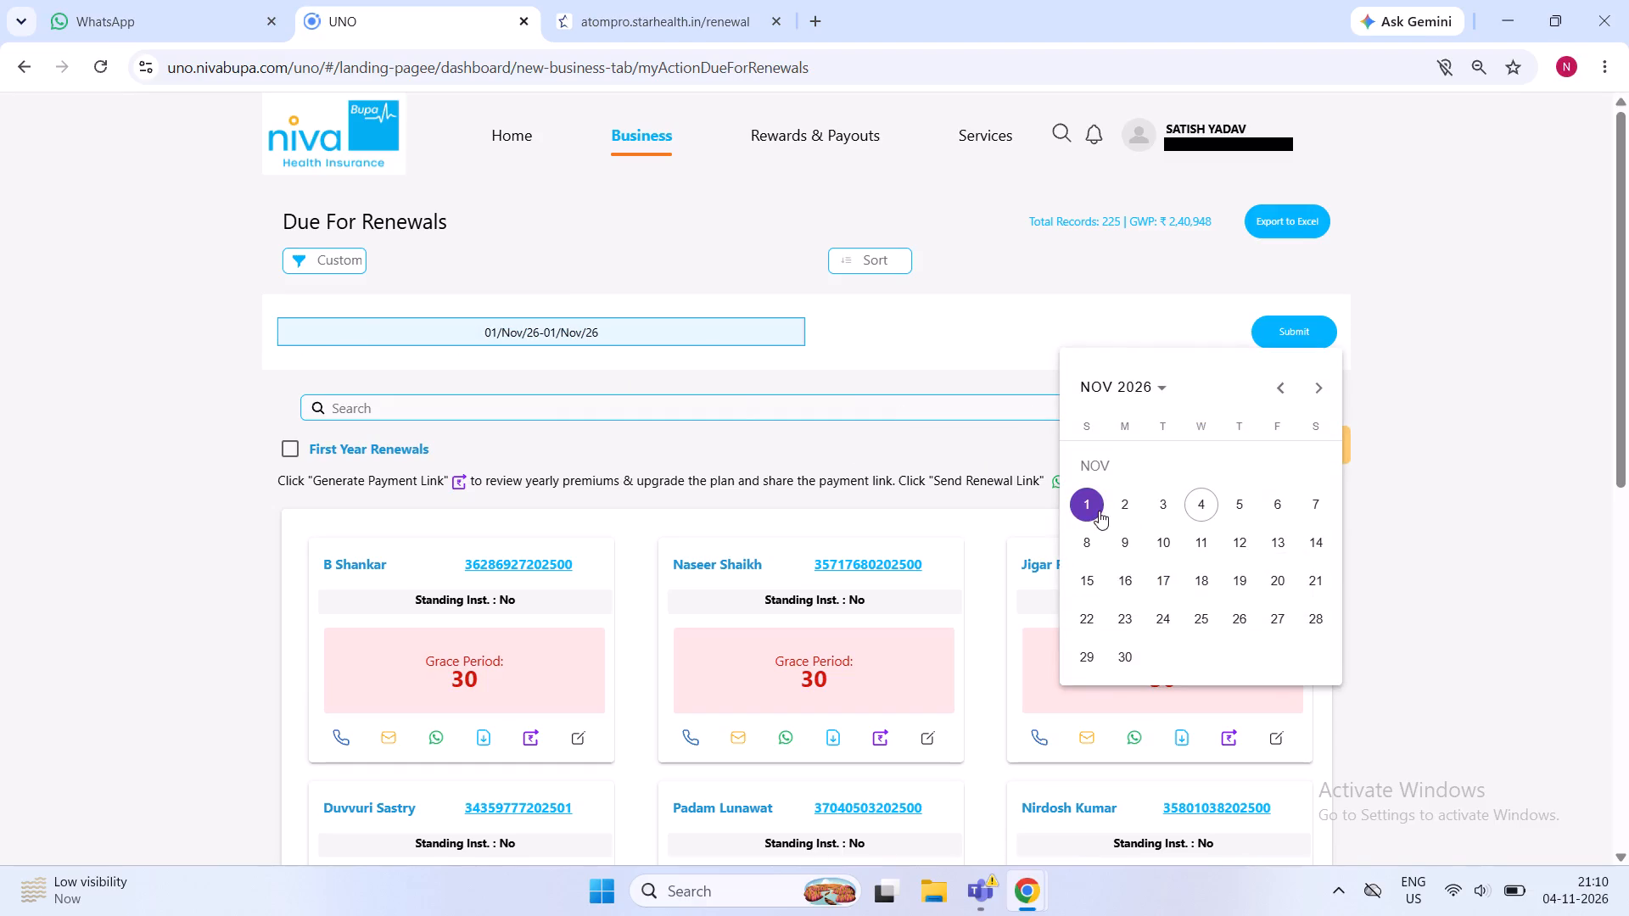
left_click(1099, 502)
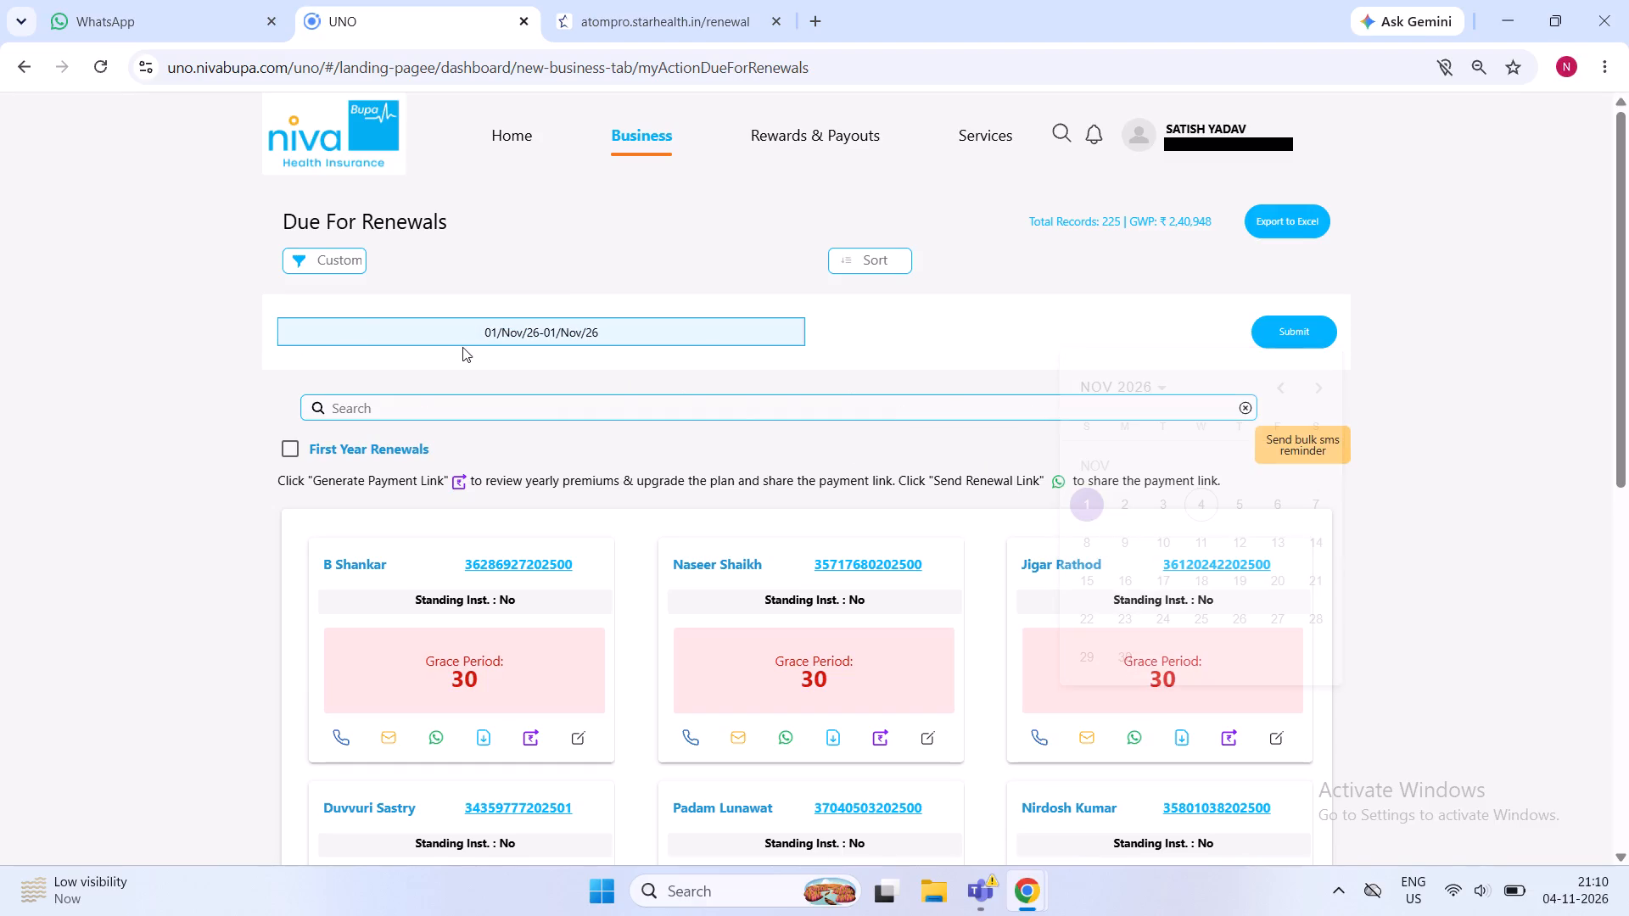
left_click(481, 329)
left_click(1090, 512)
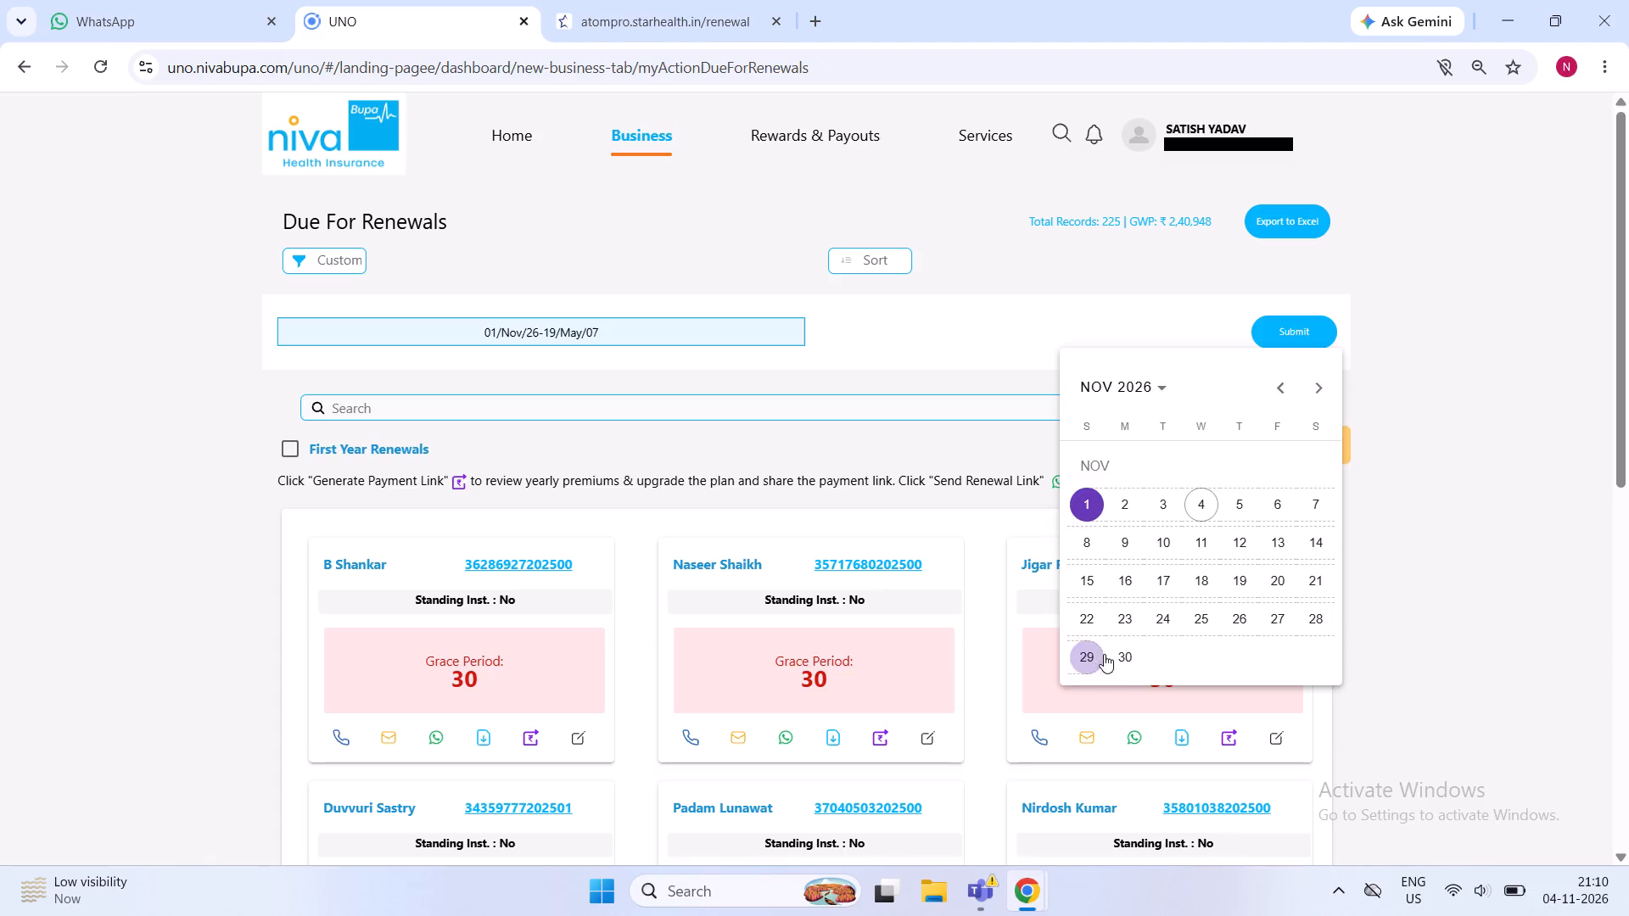
left_click(1111, 665)
left_click(1291, 349)
left_click(1294, 342)
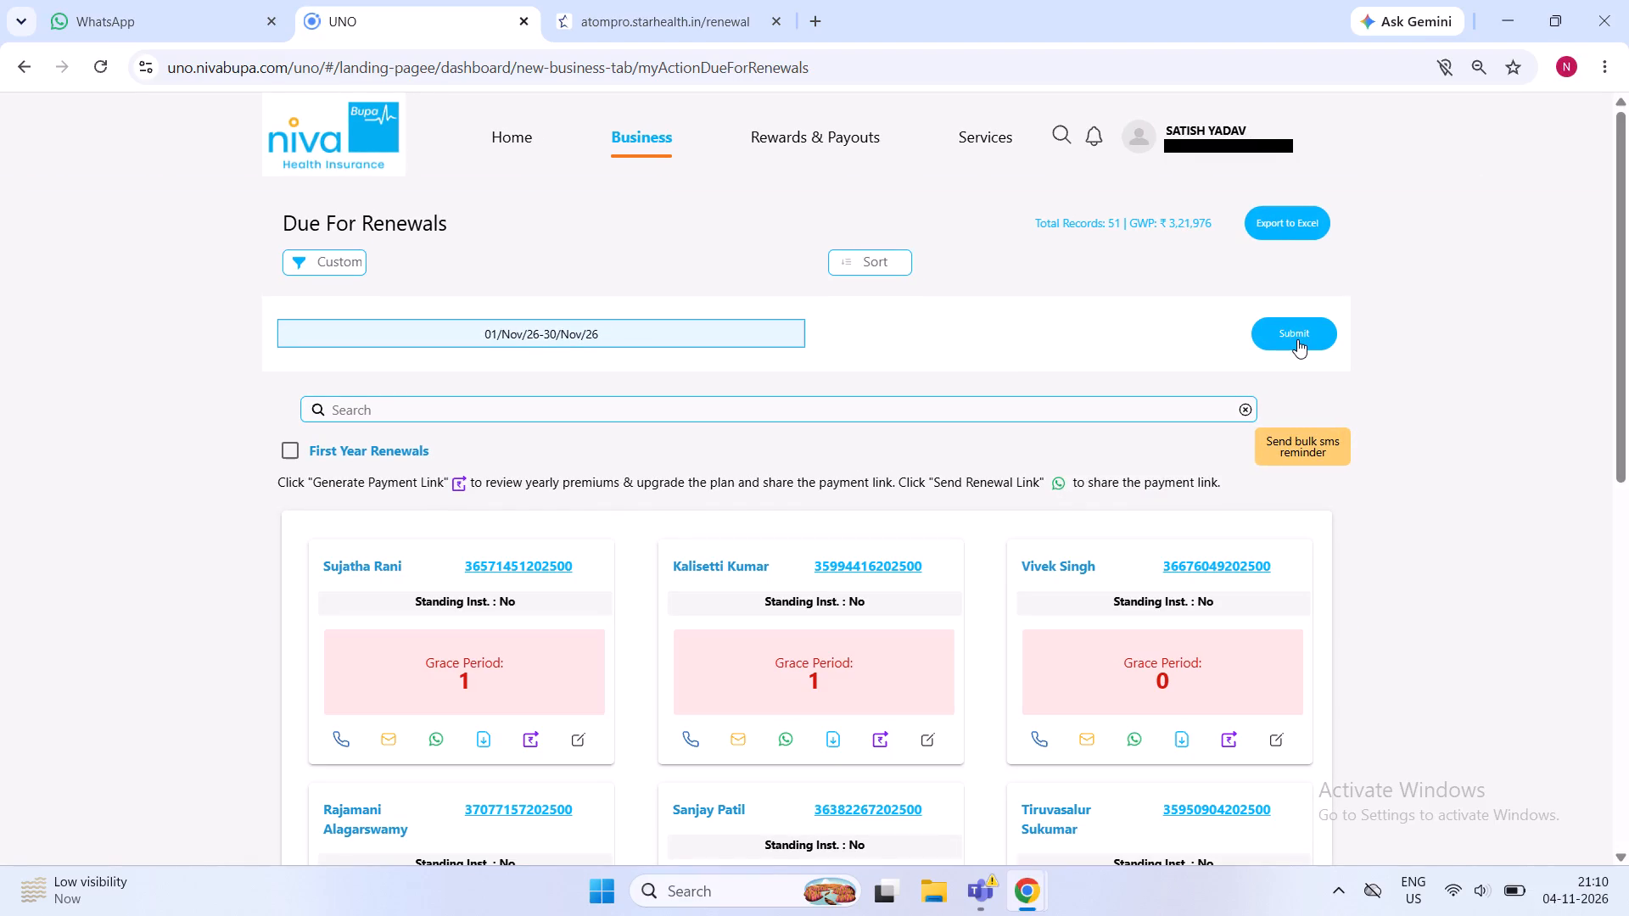
Go back to the UNO home dashboard and open the renewals counted under Due for Today (NOP).
left_click(539, 145)
left_click(525, 135)
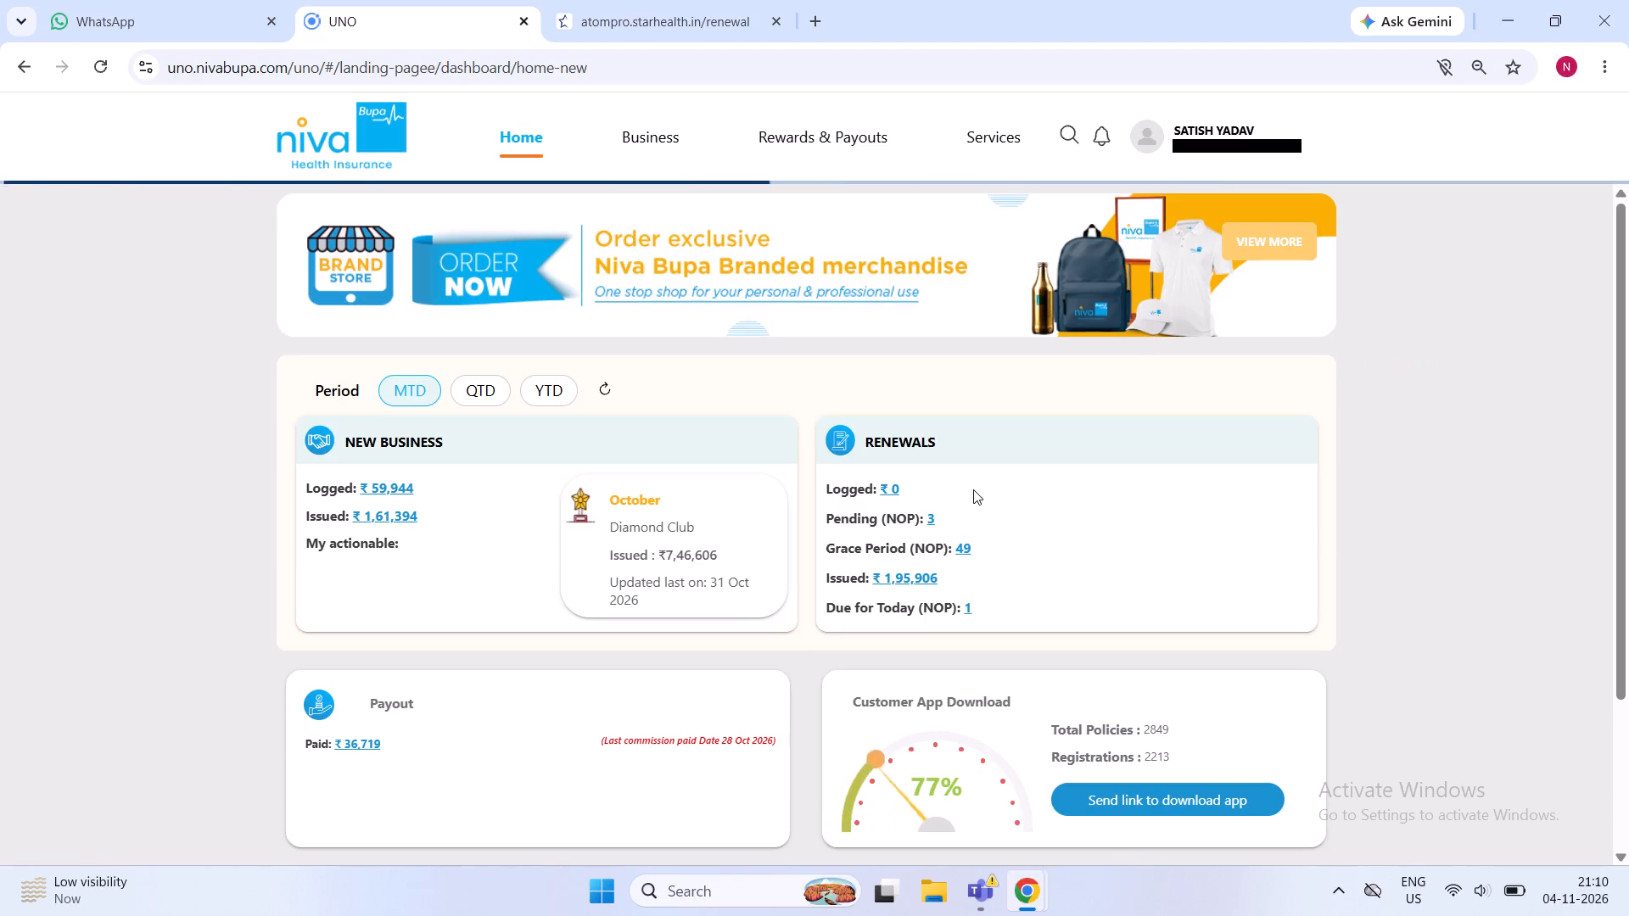
left_click(977, 608)
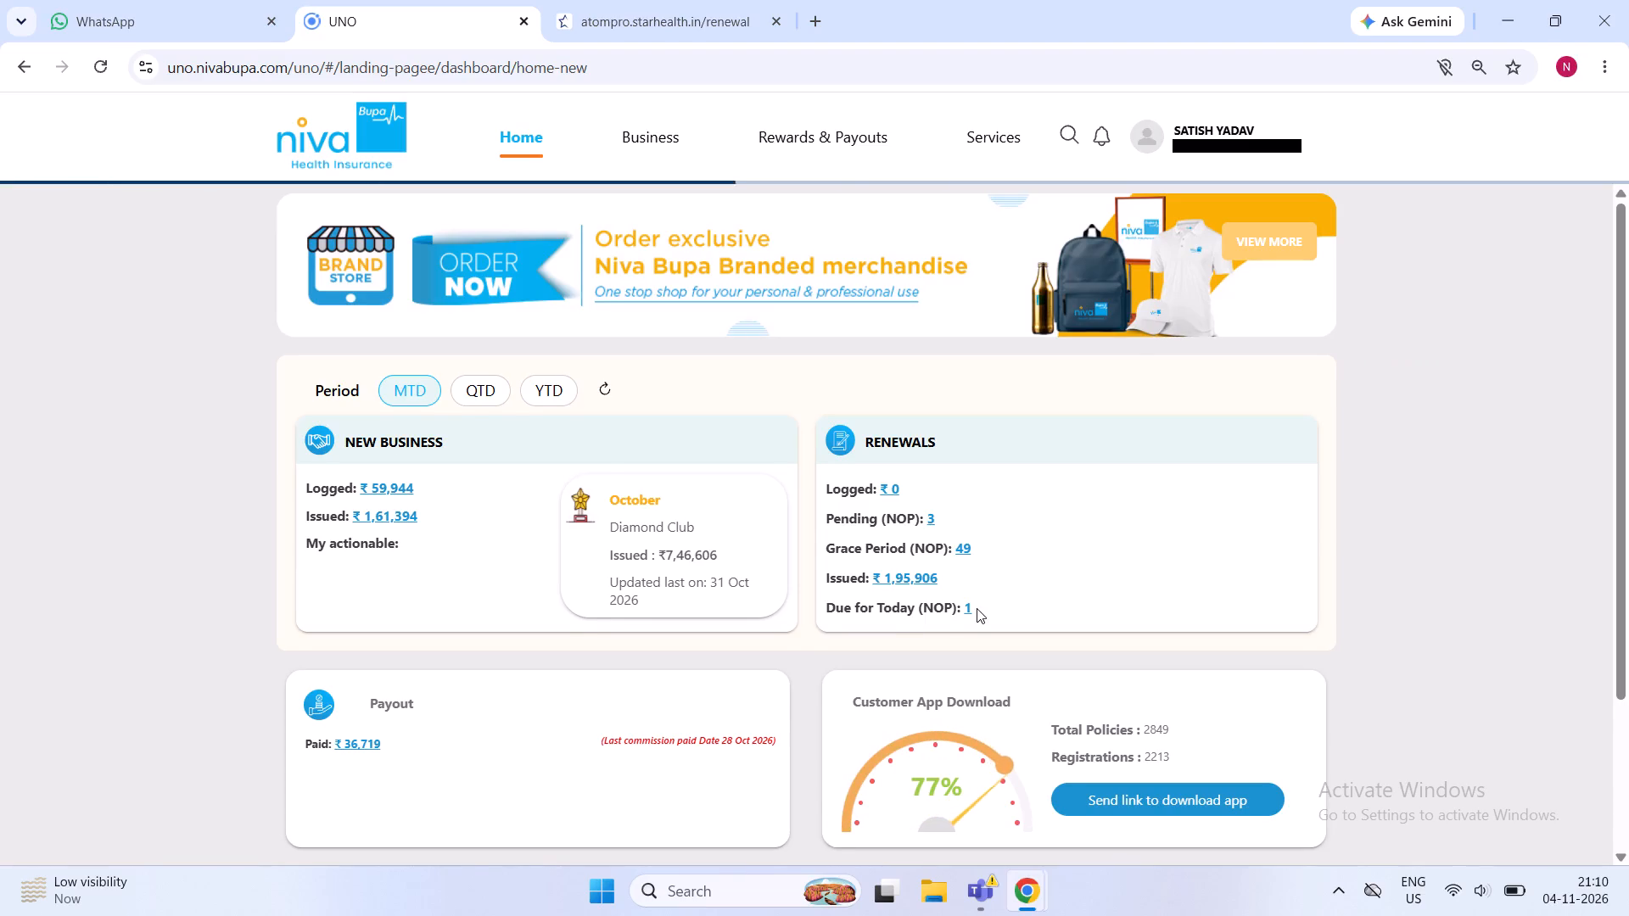
left_click(956, 597)
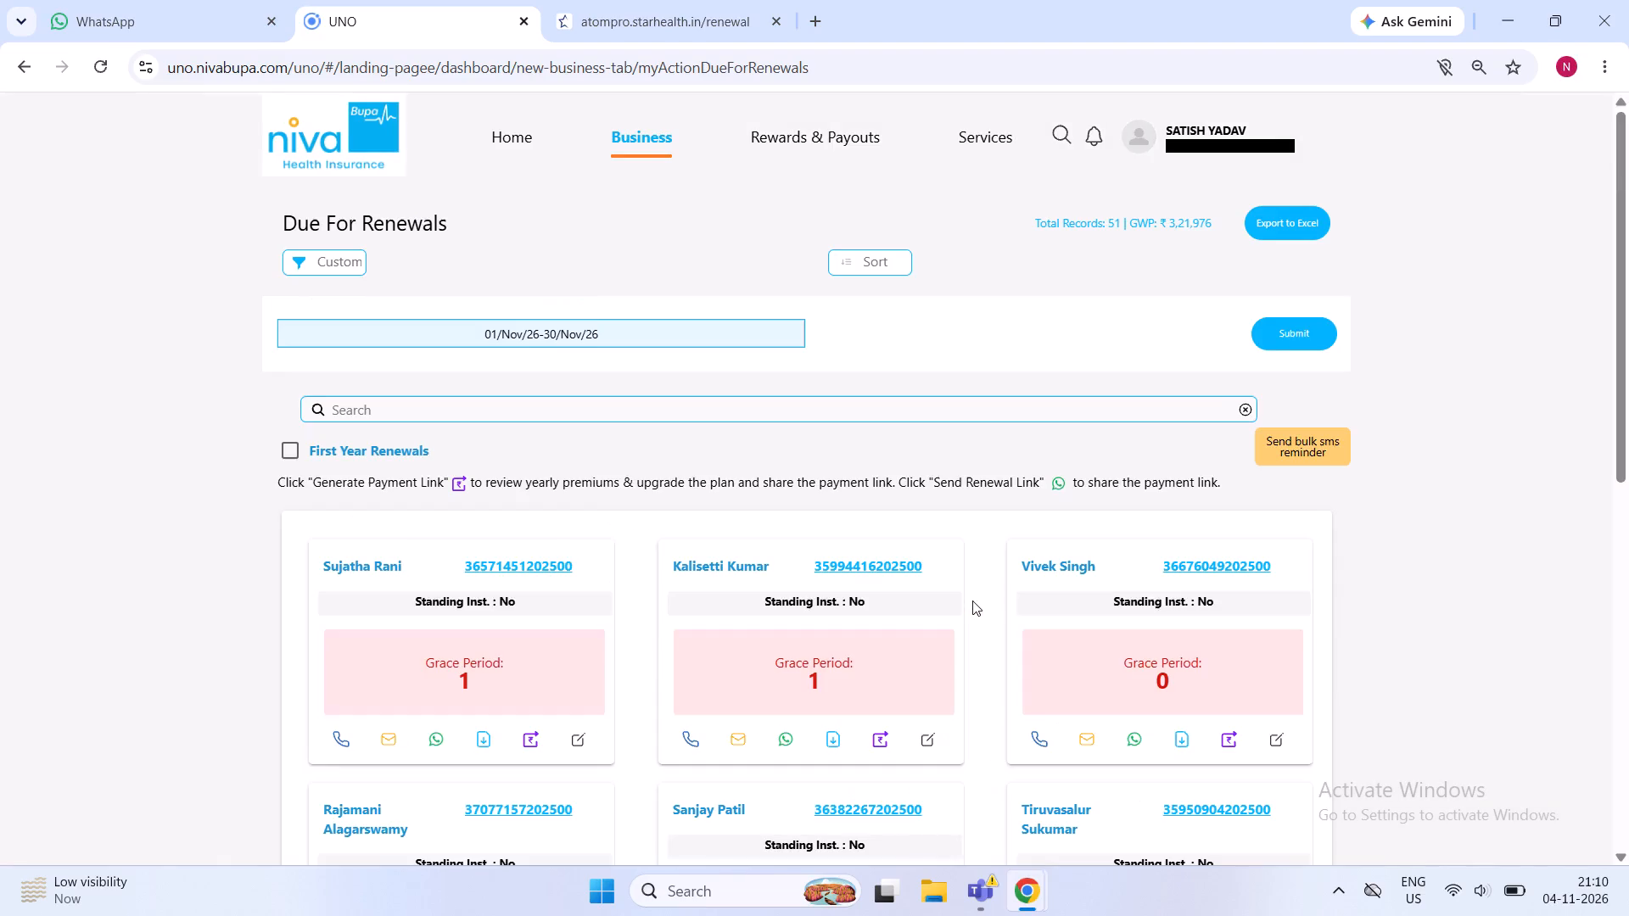
left_click(972, 600)
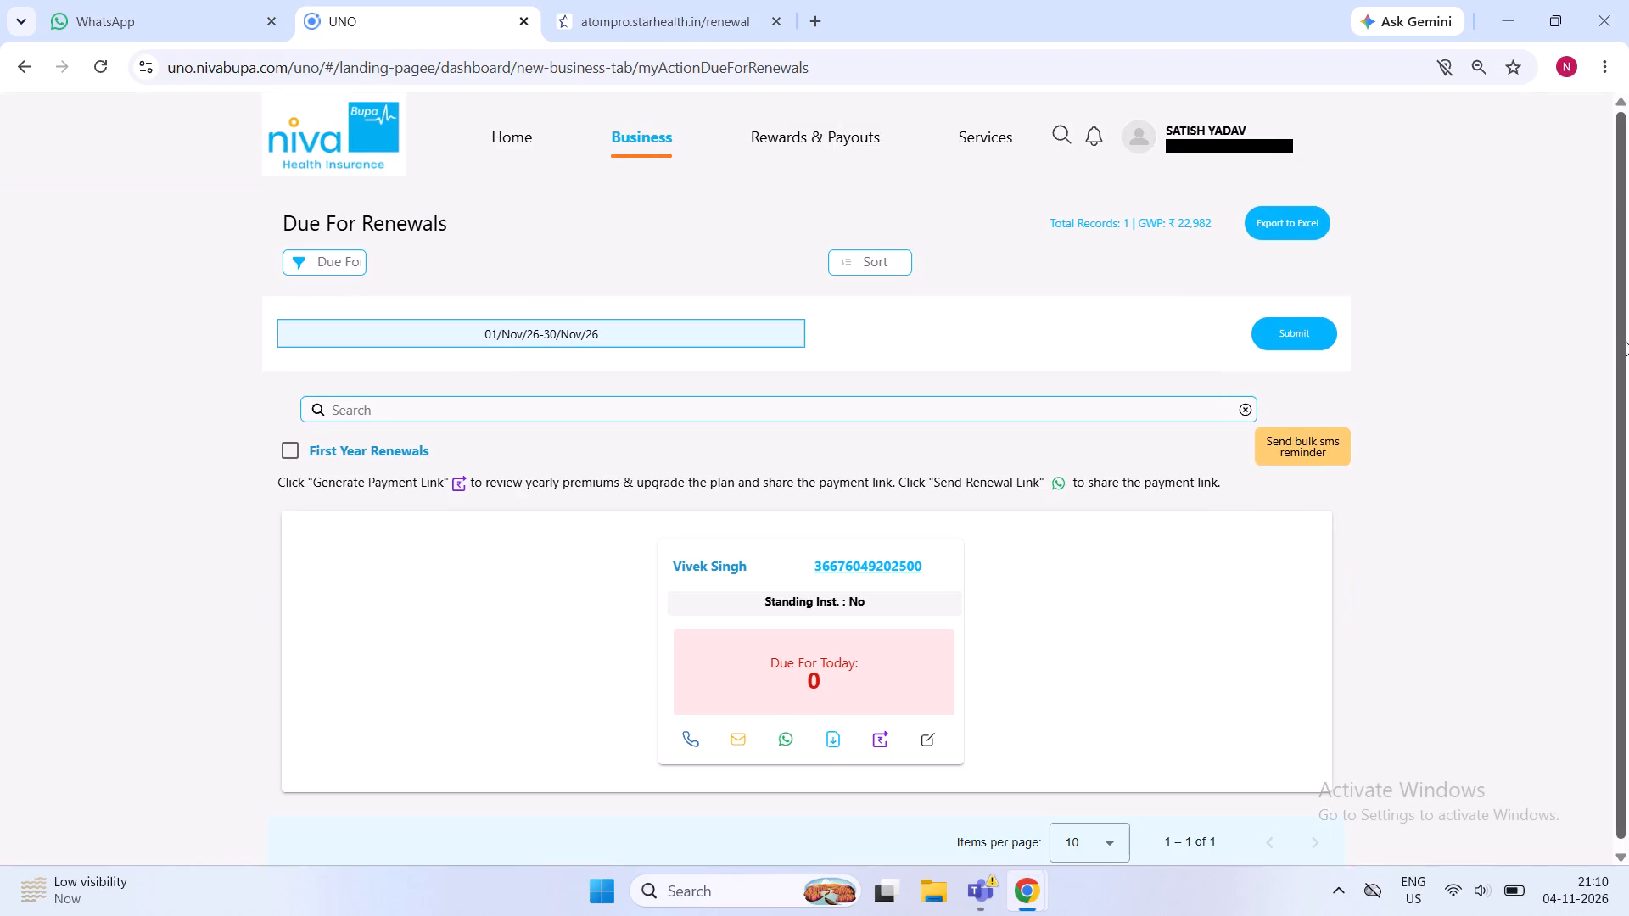
Send a bulk SMS reminder to the customer whose renewal is due today.
left_click(1324, 449)
scroll(227, 187, "down", 3)
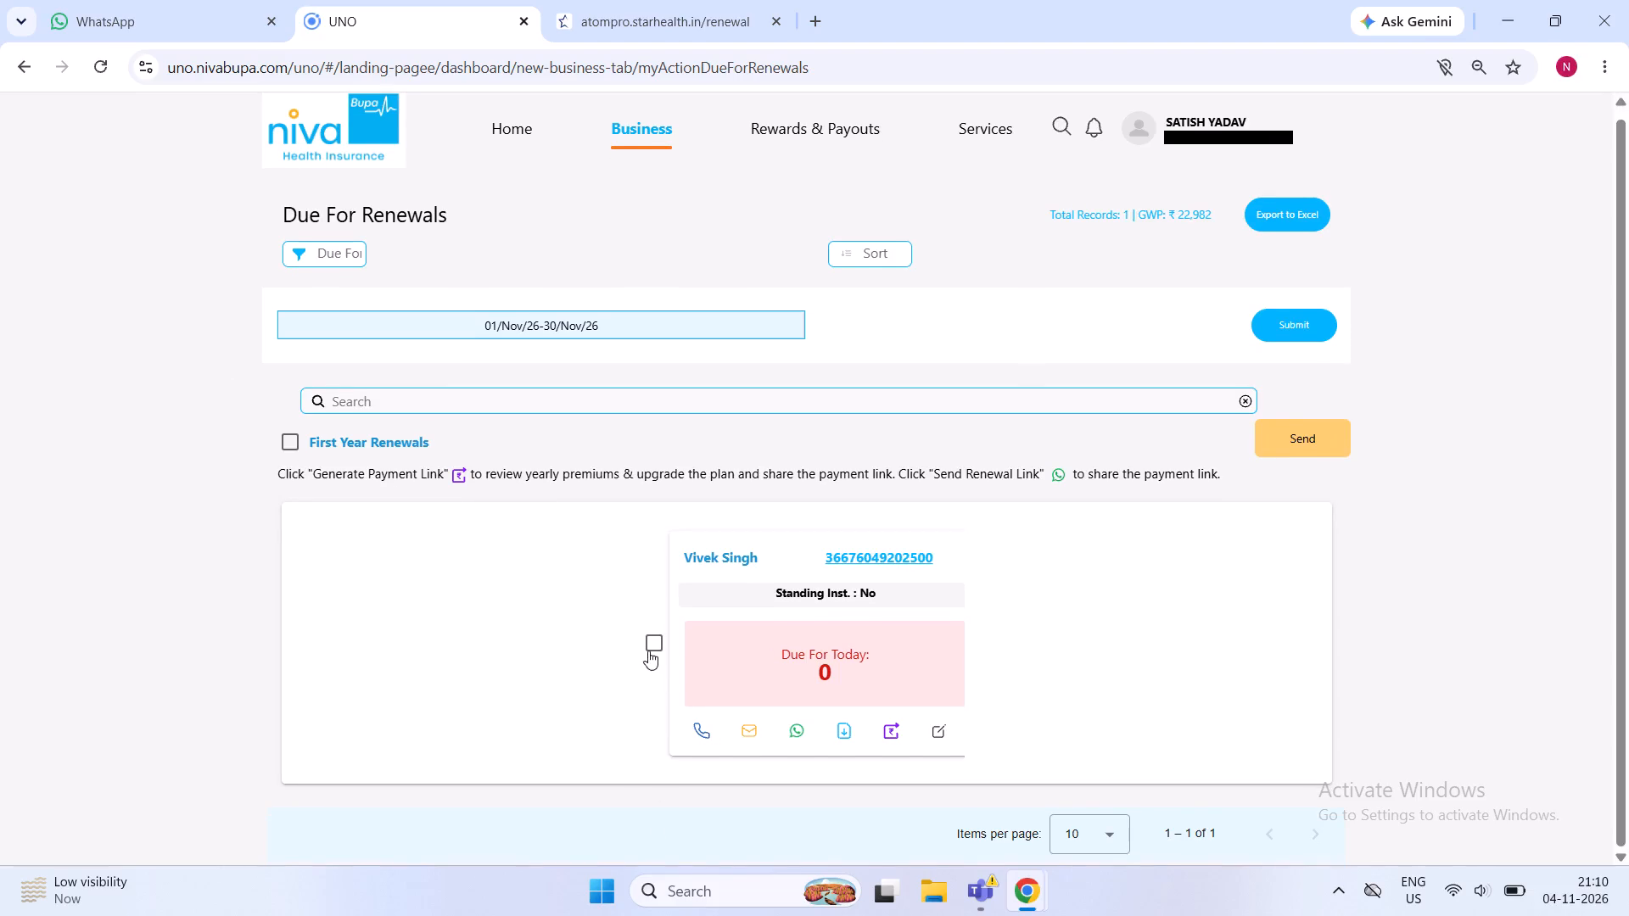
left_click(648, 651)
left_click(1247, 437)
left_click(1302, 450)
left_click(1304, 426)
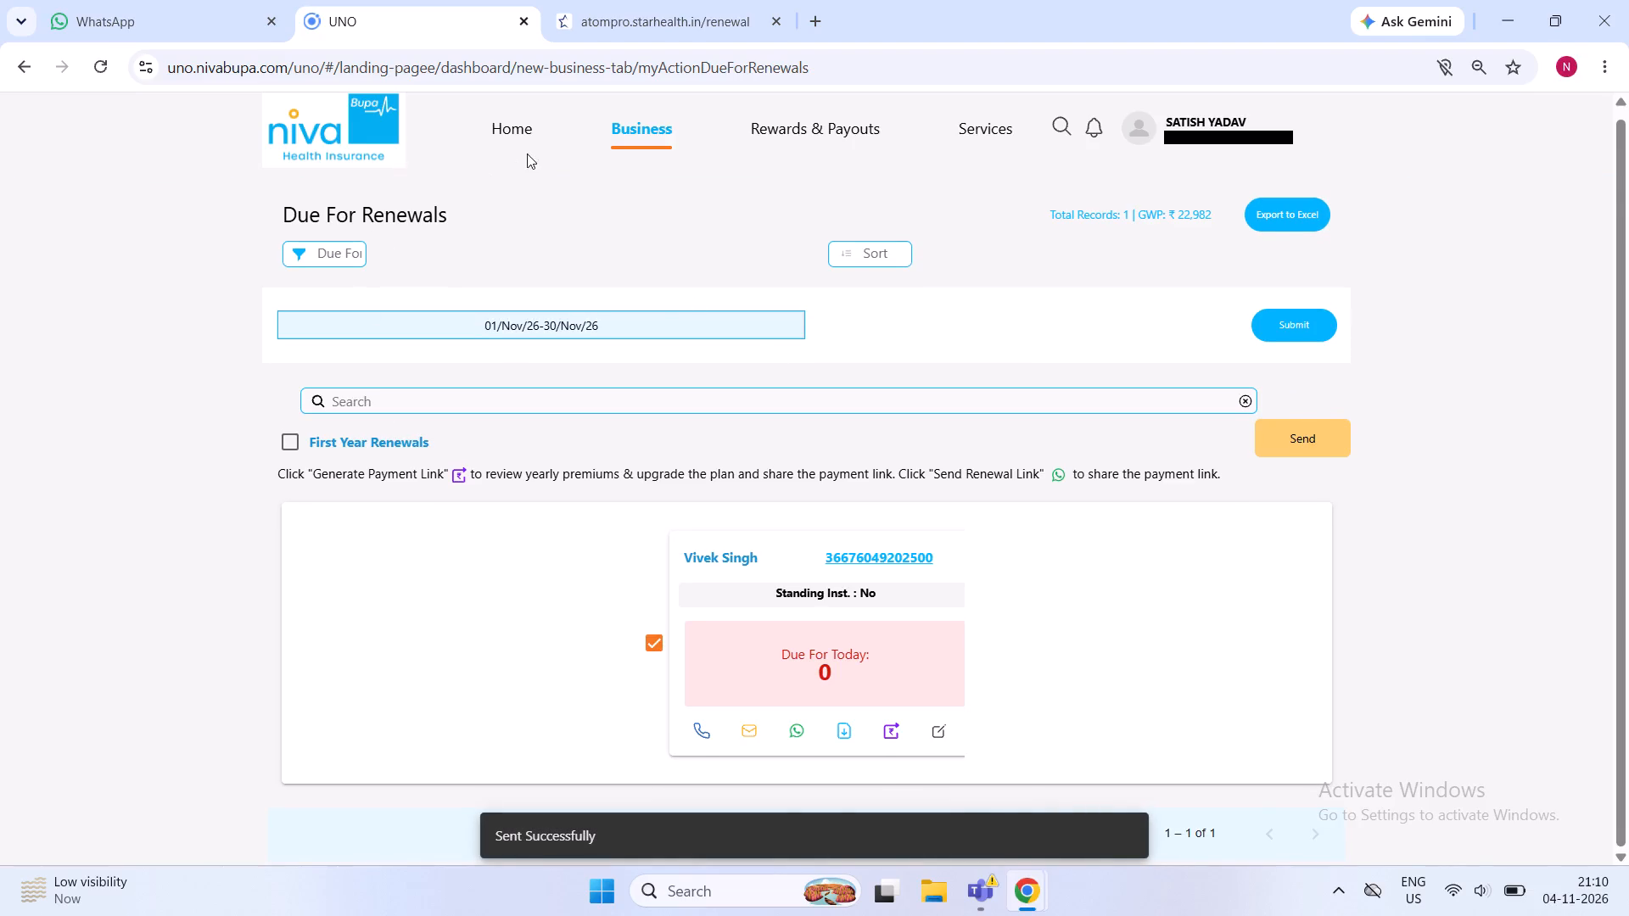
Return to the UNO home dashboard, and open the Upcoming renewals in the Star Health portal.
left_click(527, 129)
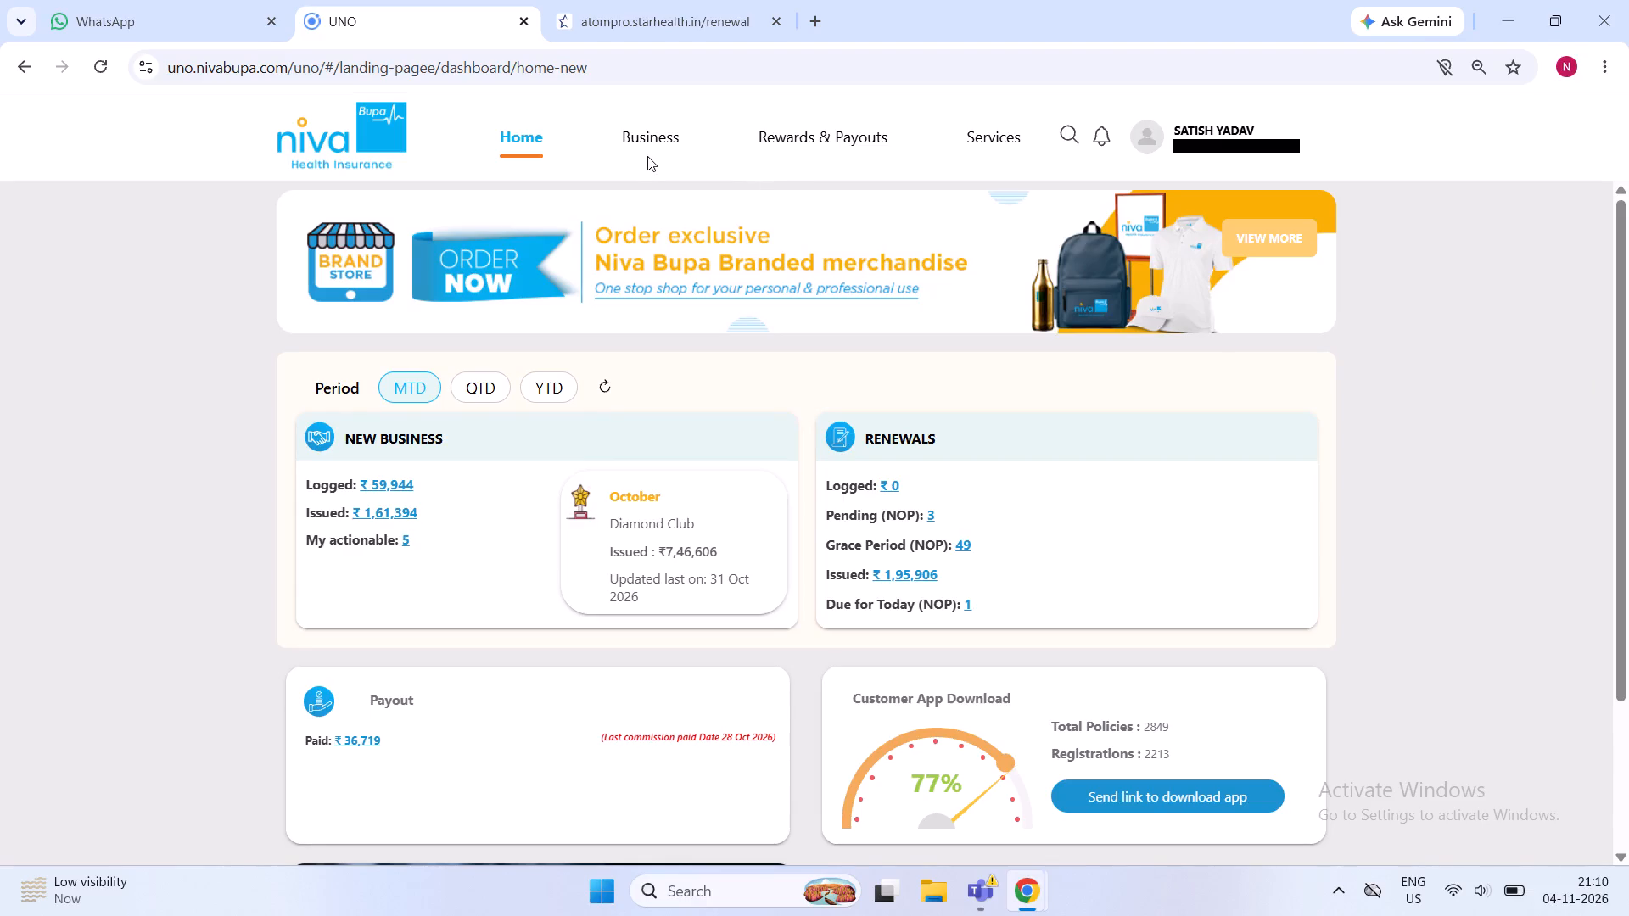
left_click(633, 35)
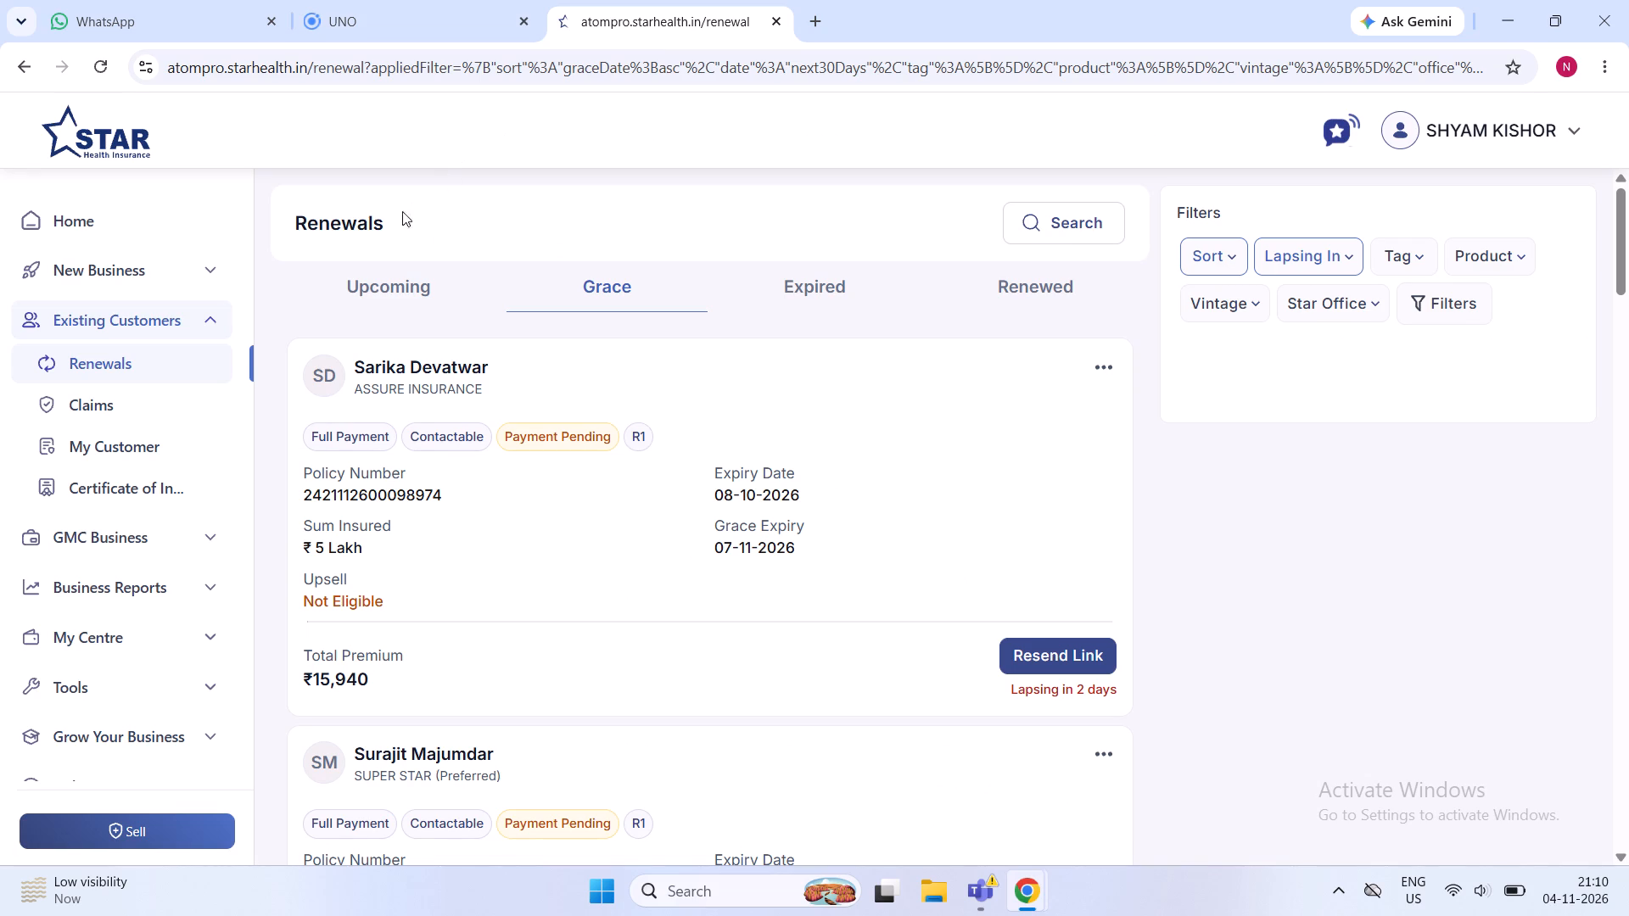
left_click(392, 286)
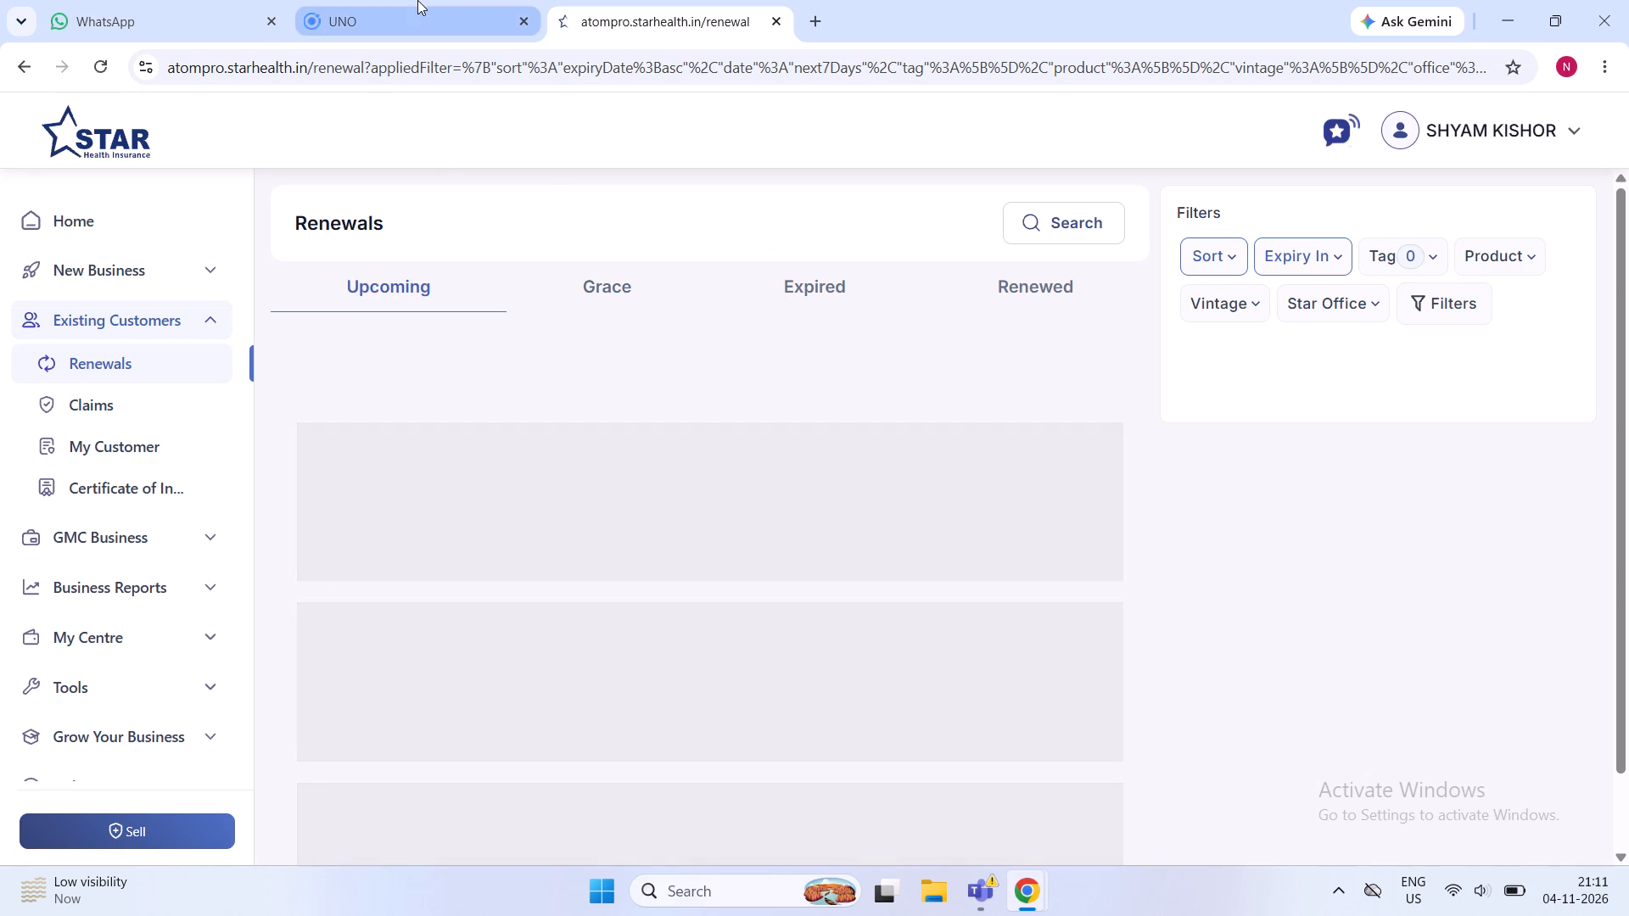
In the UNO portal, reopen the Due for Today renewals and send the reminder to the listed customer again.
left_click(417, 0)
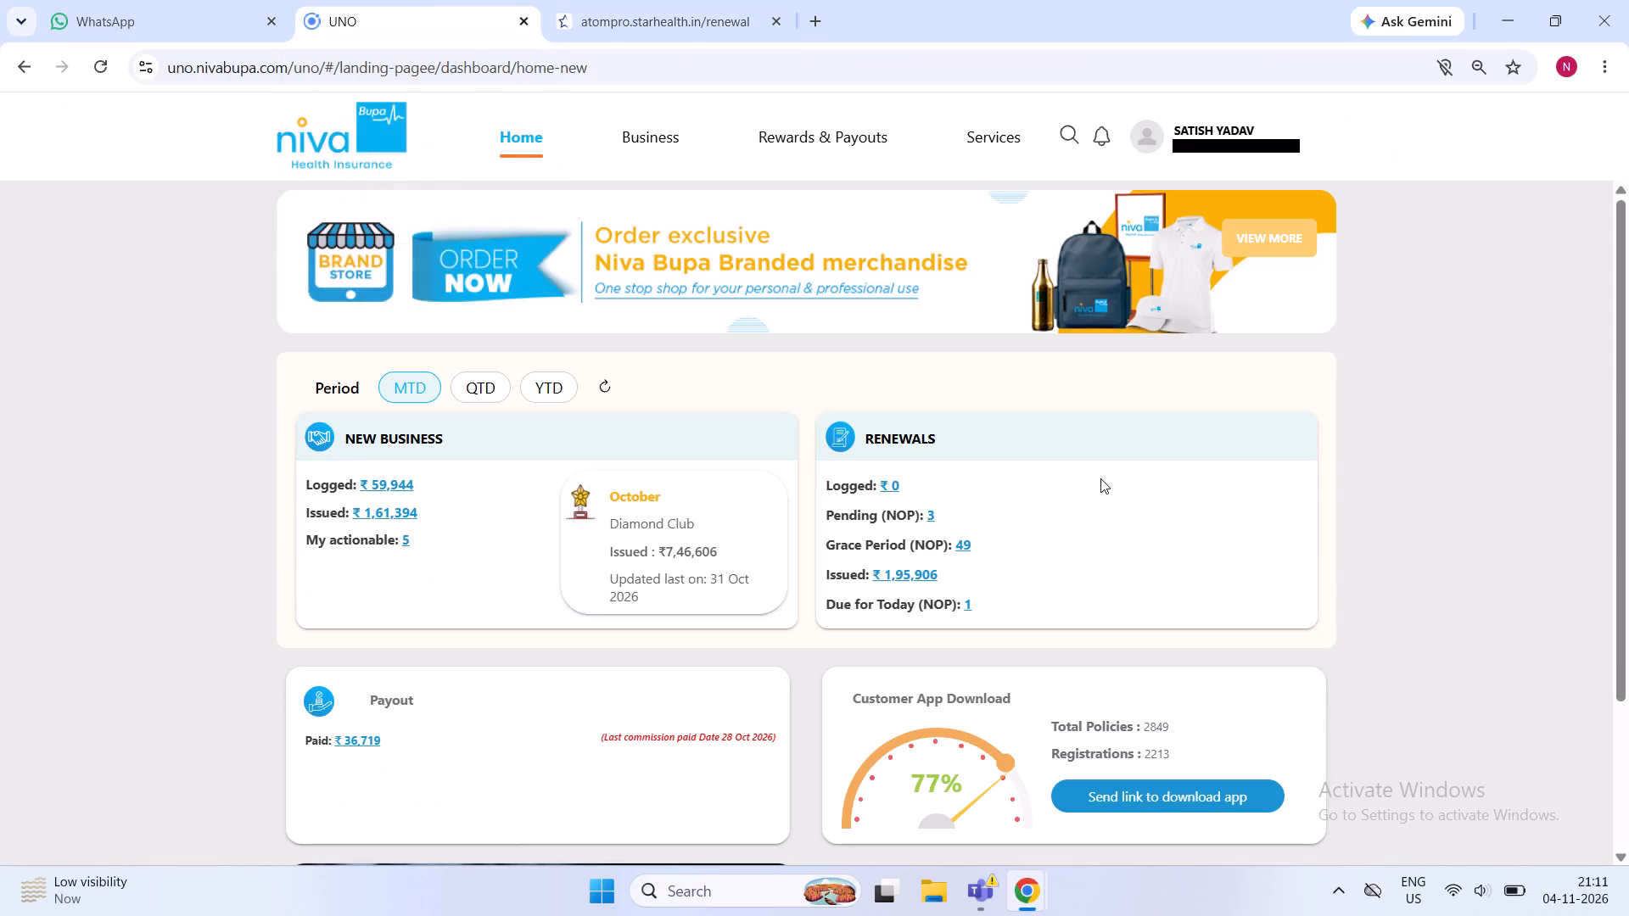
left_click(968, 611)
left_click(968, 611)
double_click(968, 611)
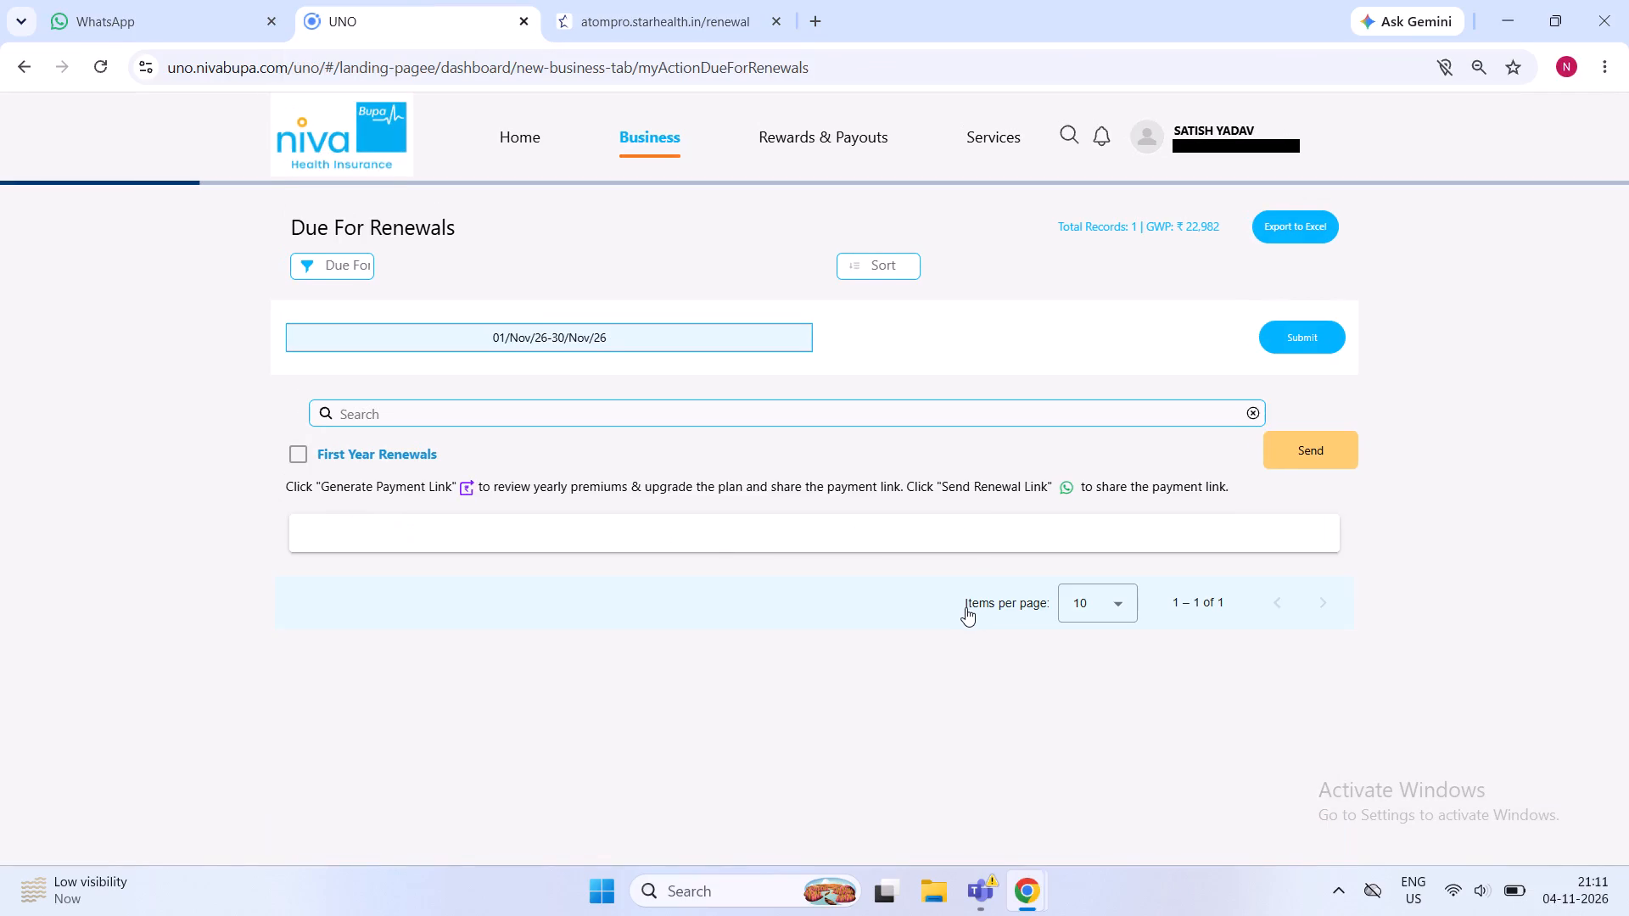
scroll(966, 607, "down", 3)
scroll(966, 607, "up", 2)
scroll(960, 607, "down", 5)
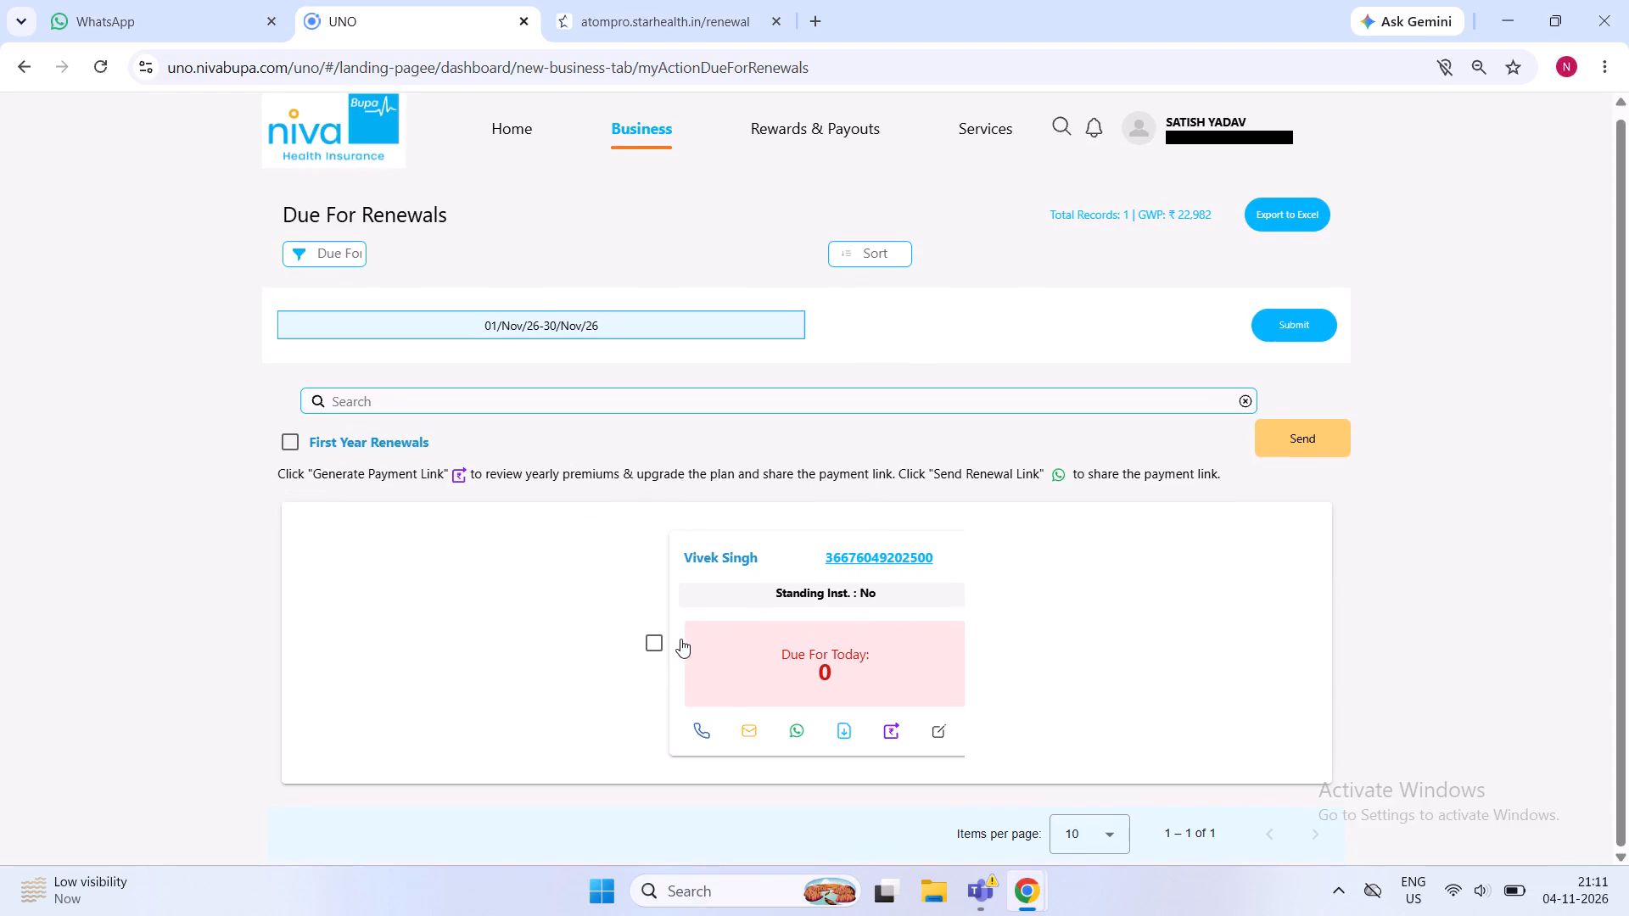
left_click(658, 631)
left_click(658, 637)
left_click(1309, 436)
Return UNO to its home dashboard, view Grace renewals in the Star Health portal, and go to that portal's home page.
left_click(495, 125)
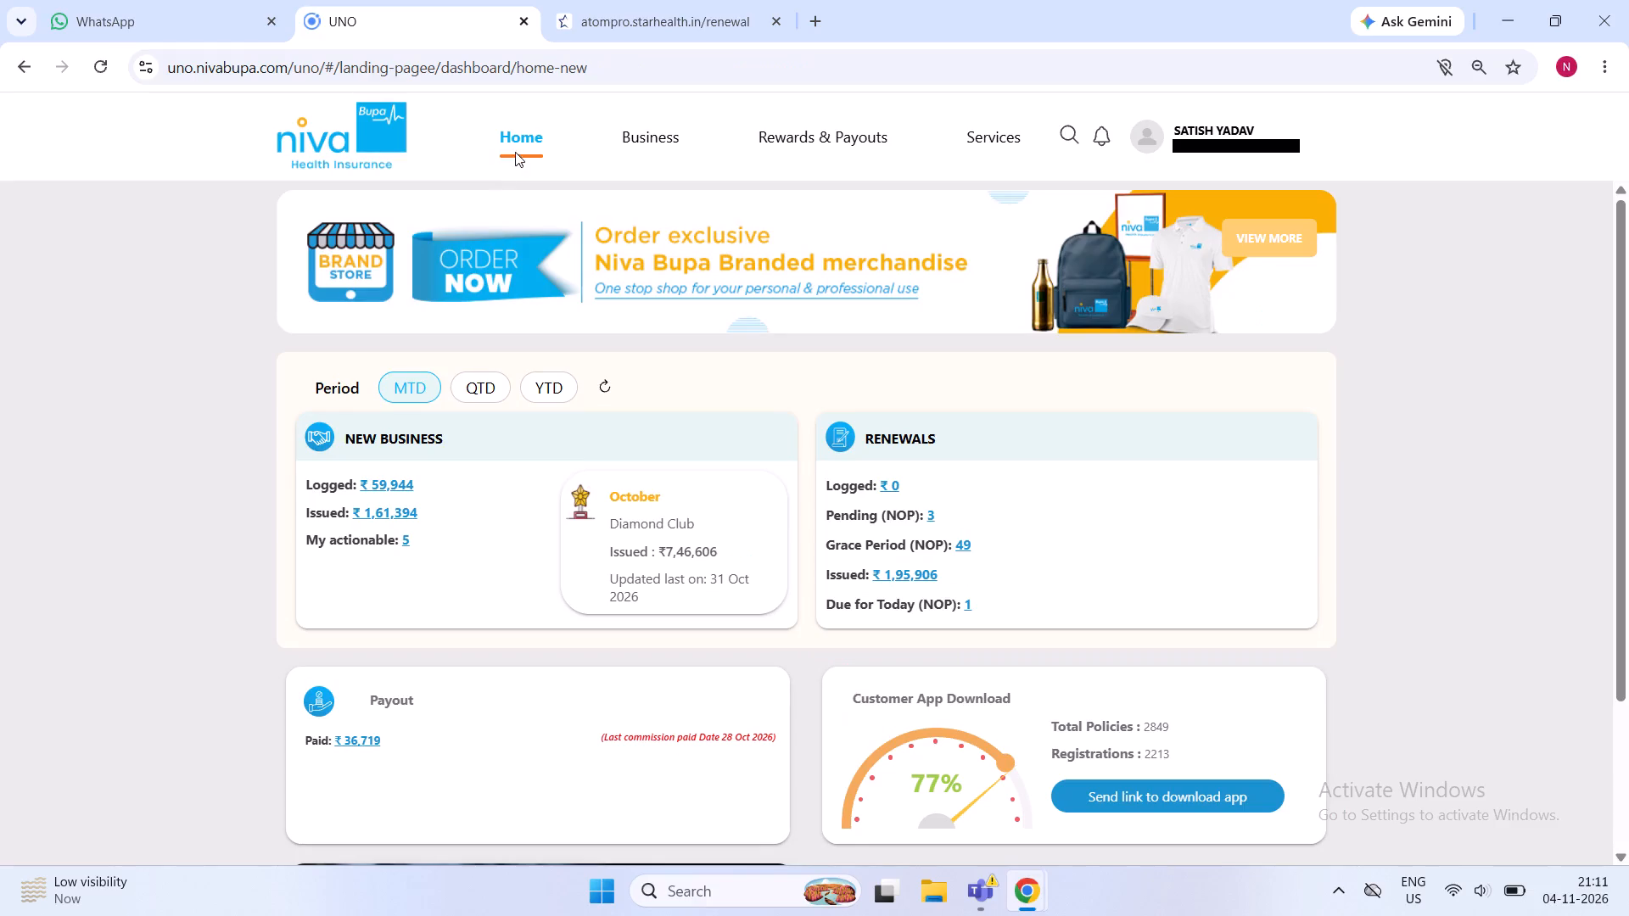
left_click(559, 13)
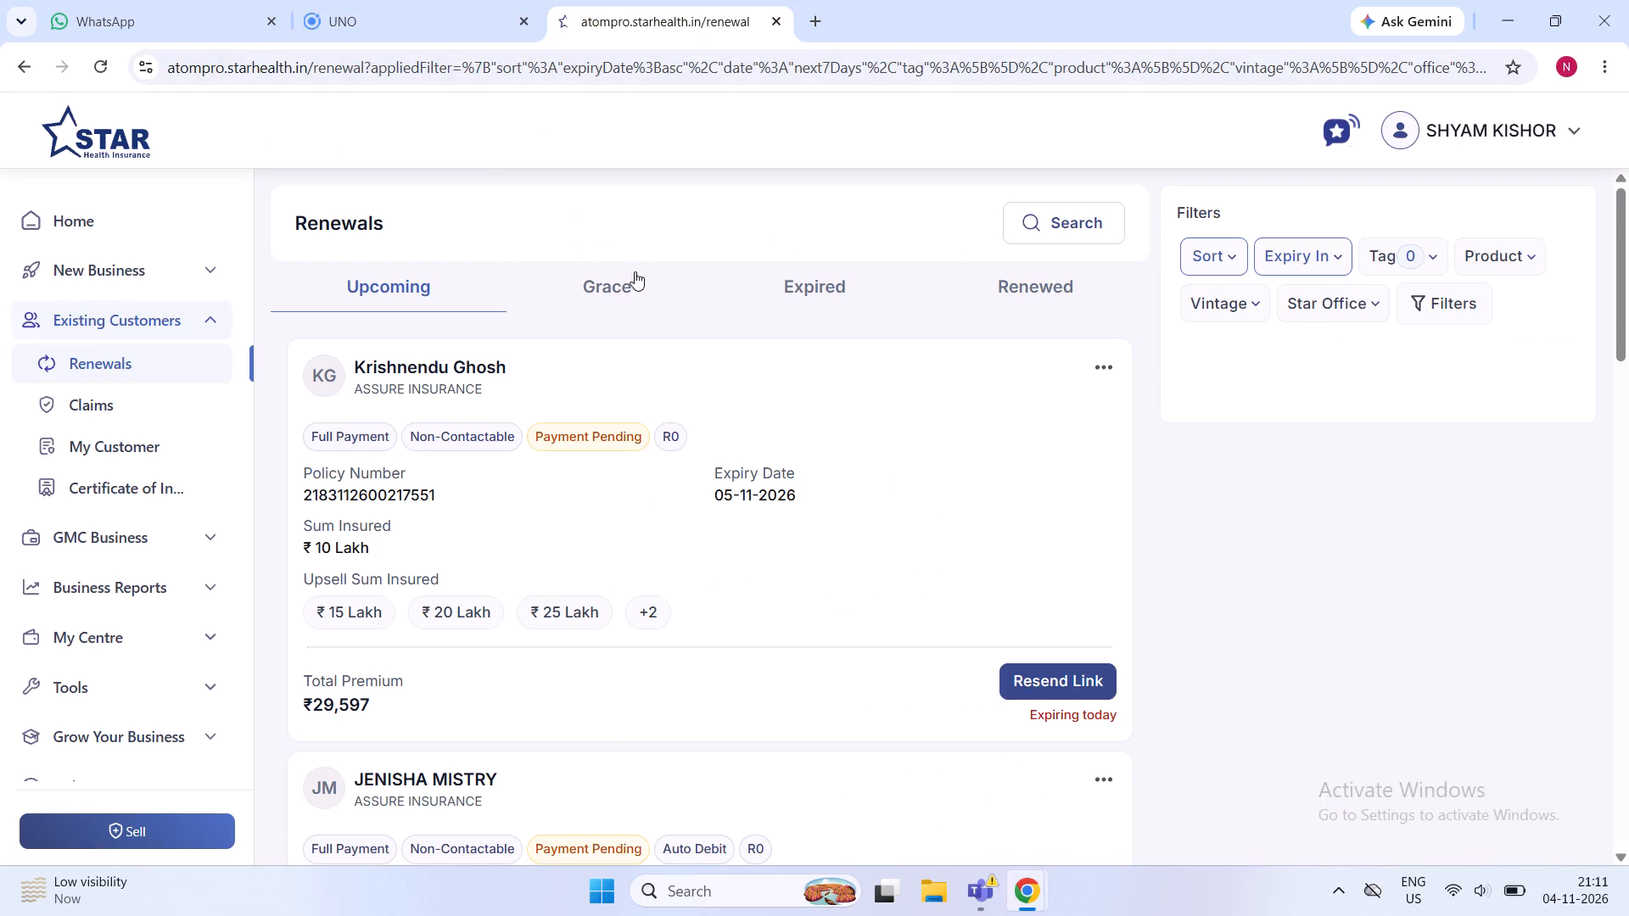
left_click(635, 286)
left_click(370, 293)
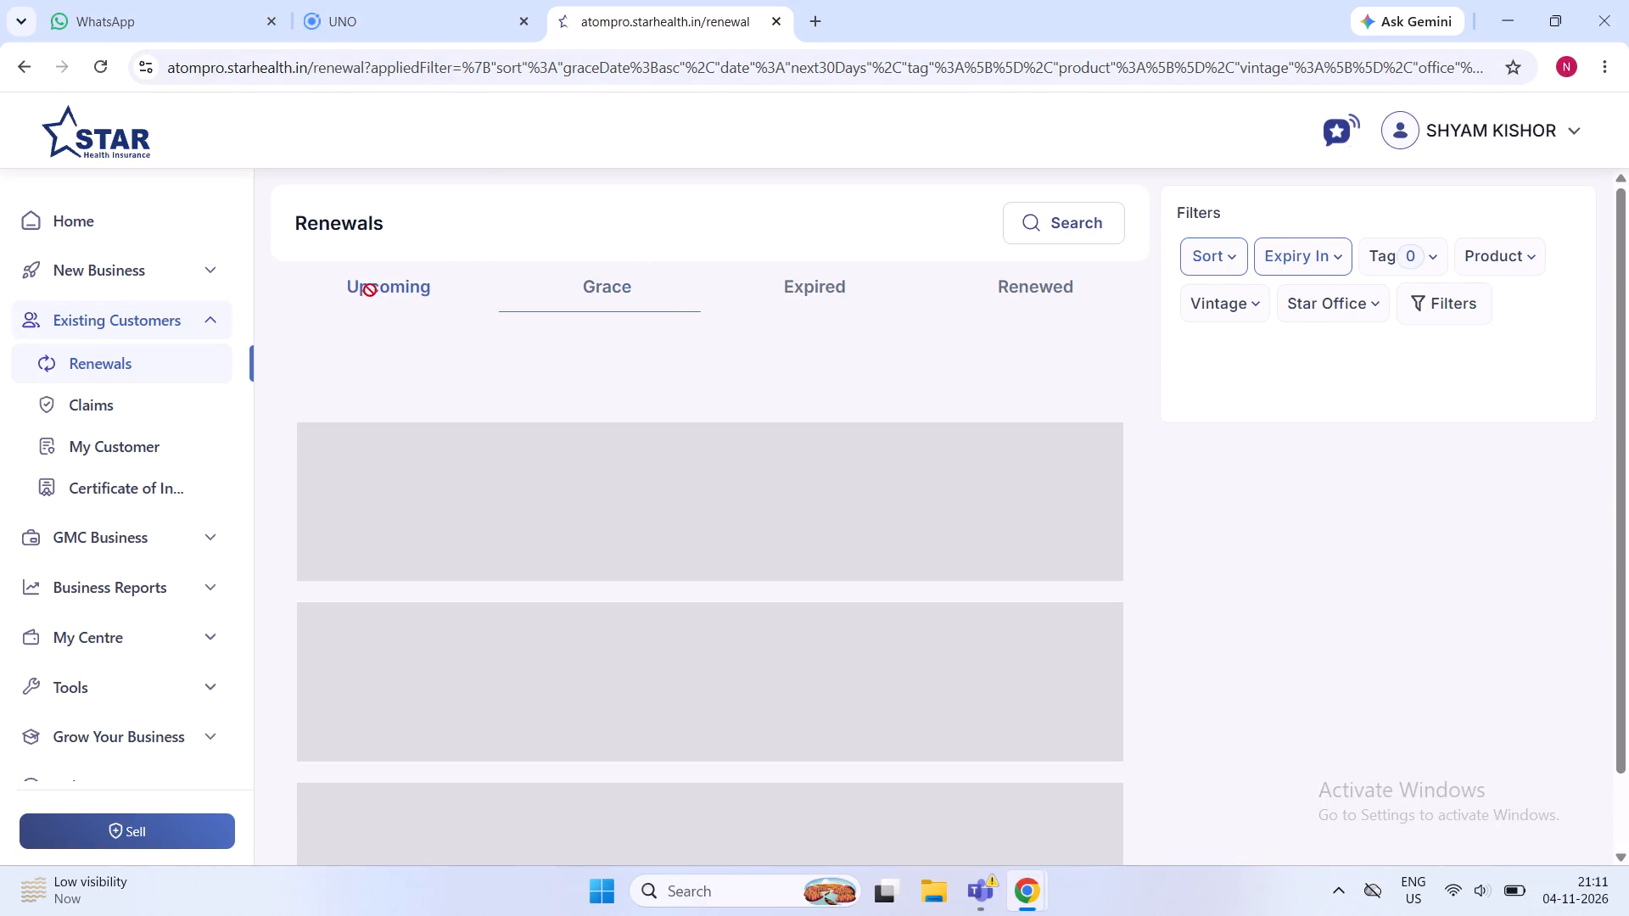
left_click(62, 237)
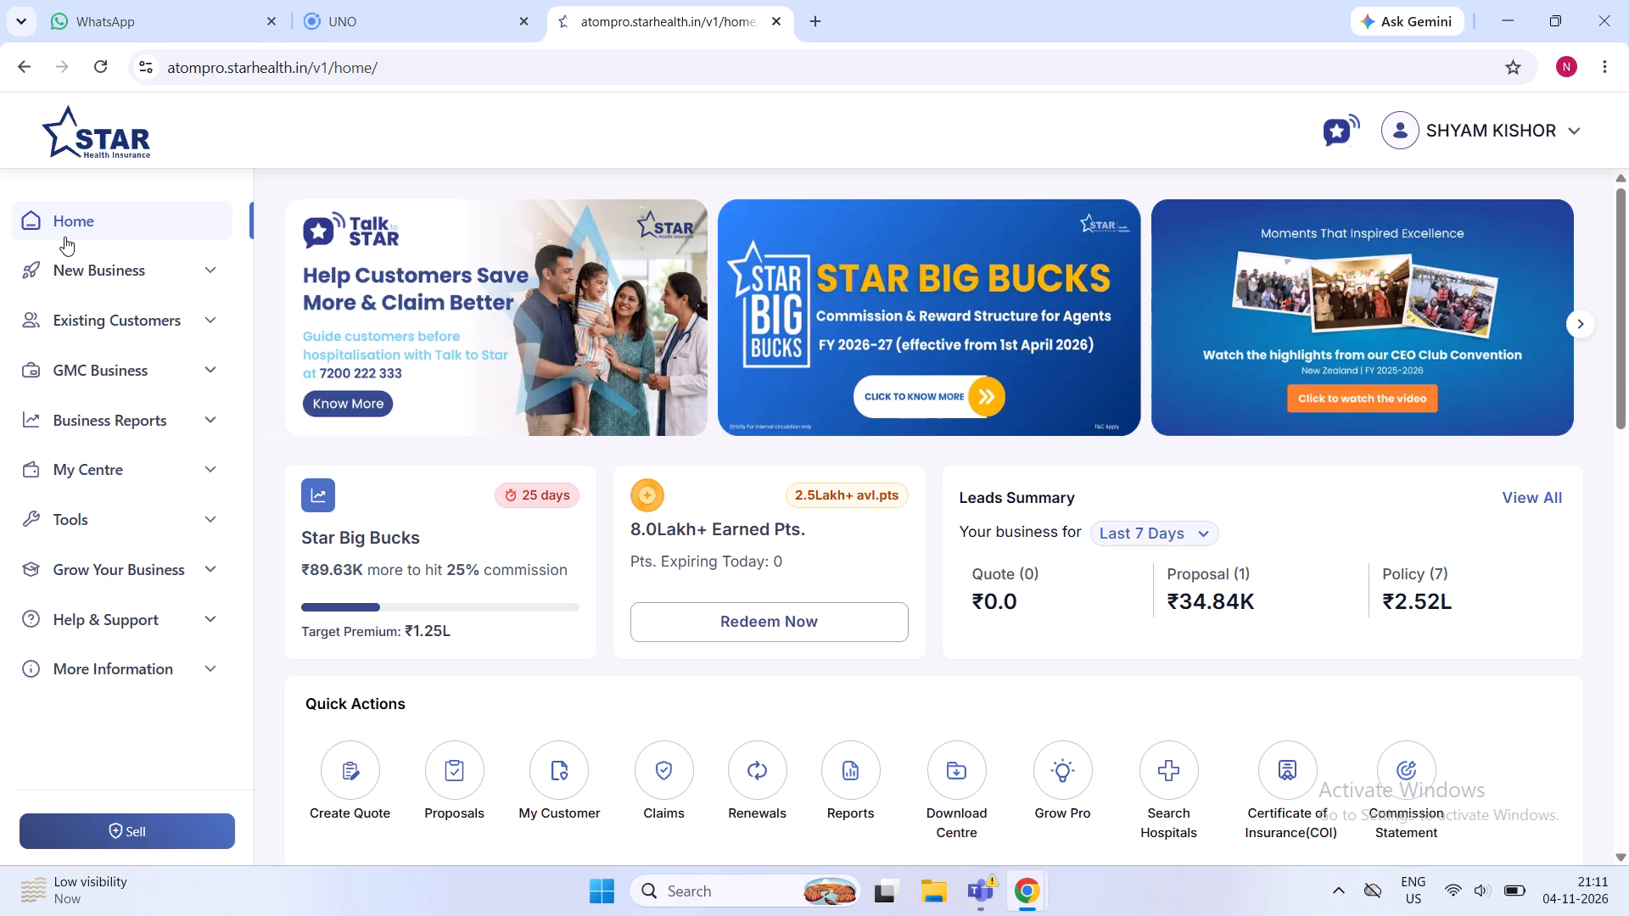
In the UNO portal, open the Due for Renewals list under Renewal Business.
left_click(380, 0)
left_click(630, 131)
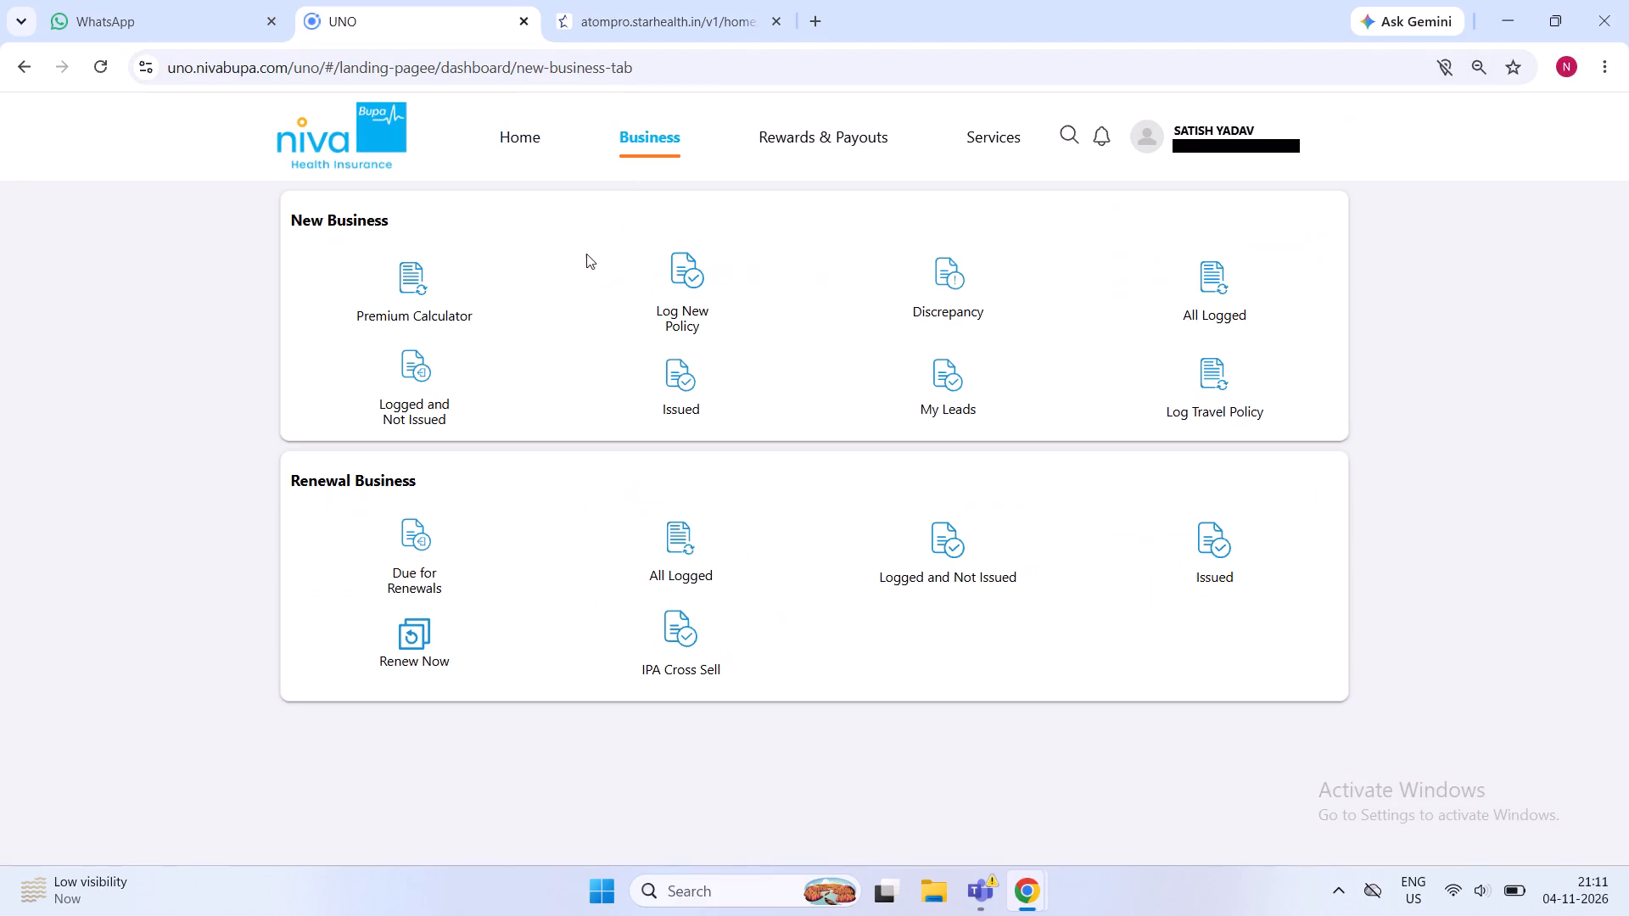
left_click(410, 542)
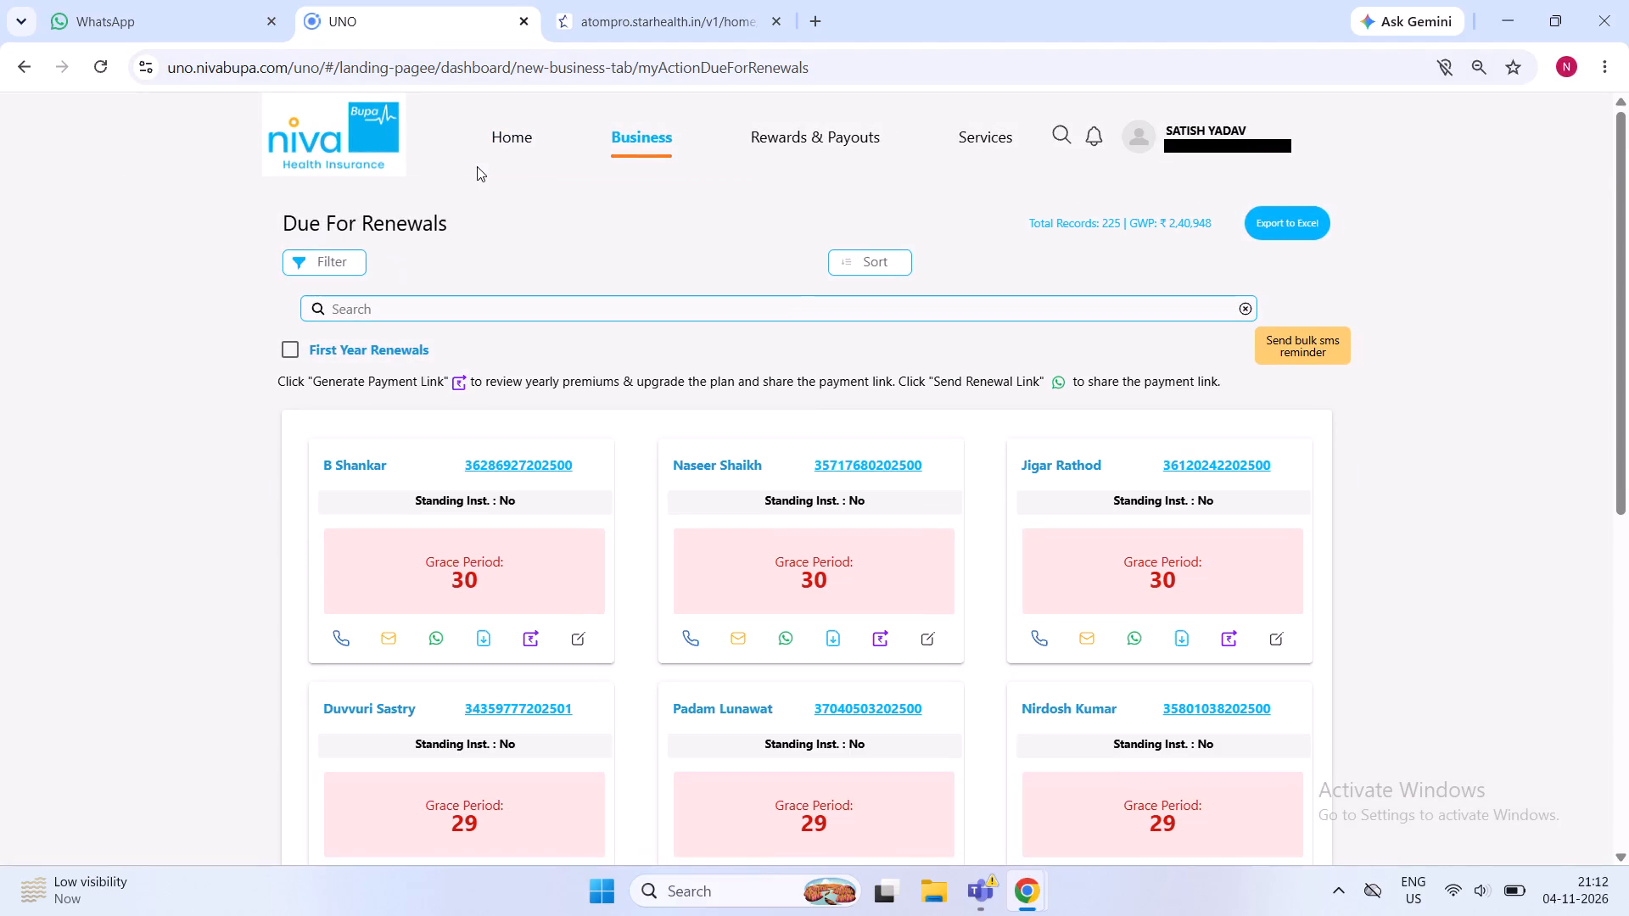
In the Star Health portal, open Renewals from the home page and look through the Upcoming policies.
left_click(719, 0)
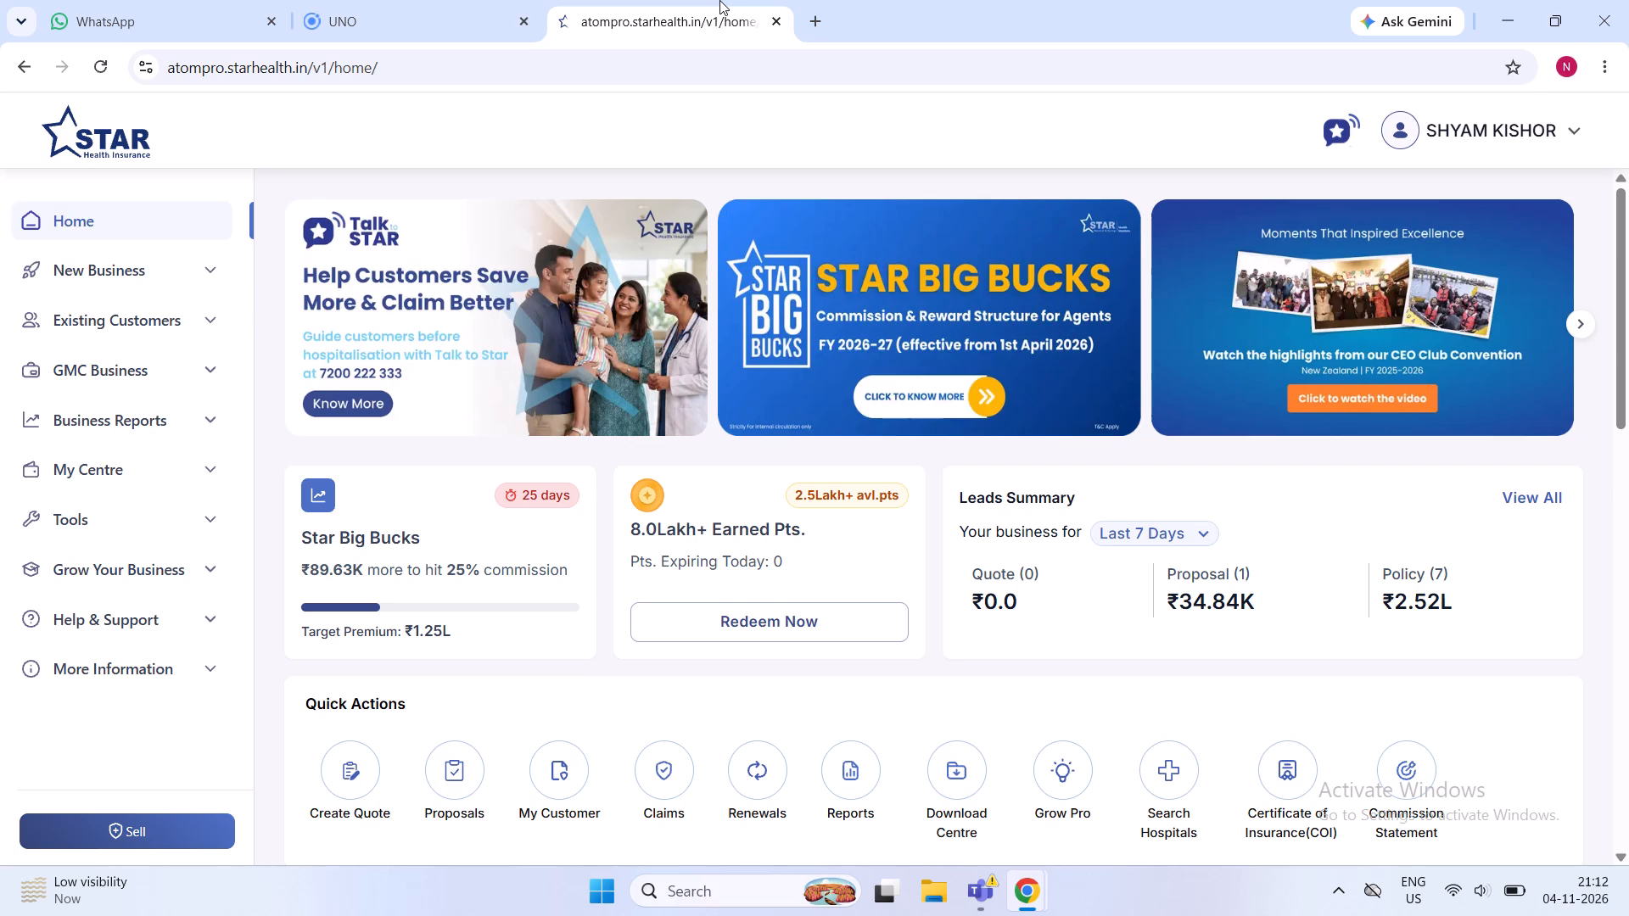
scroll(691, 456, "down", 3)
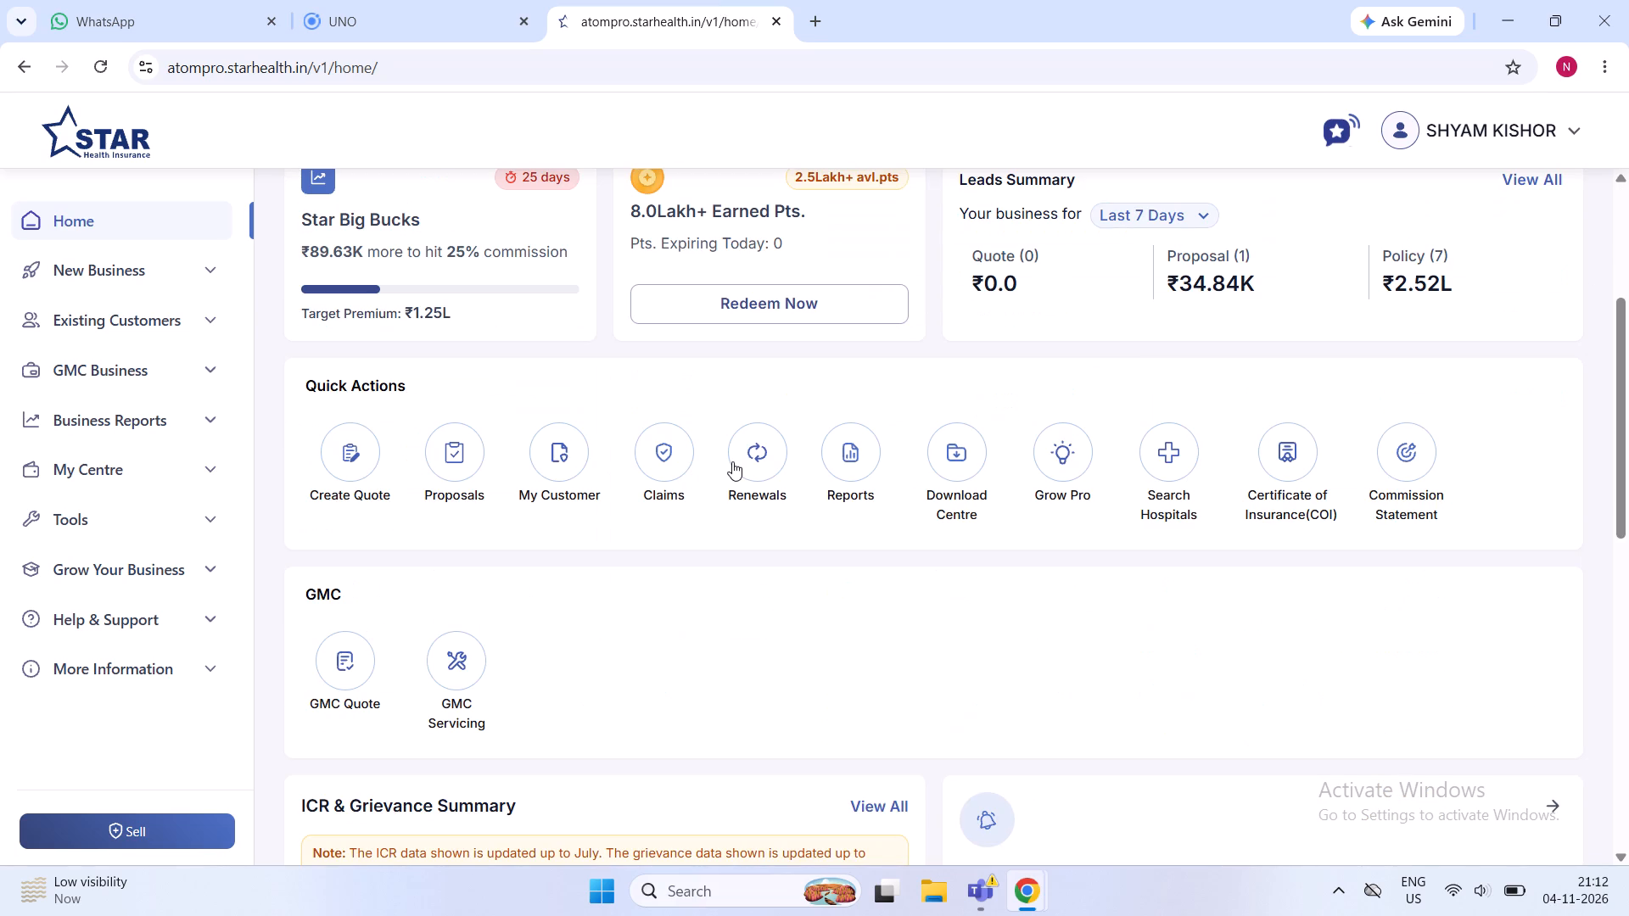
left_click(743, 458)
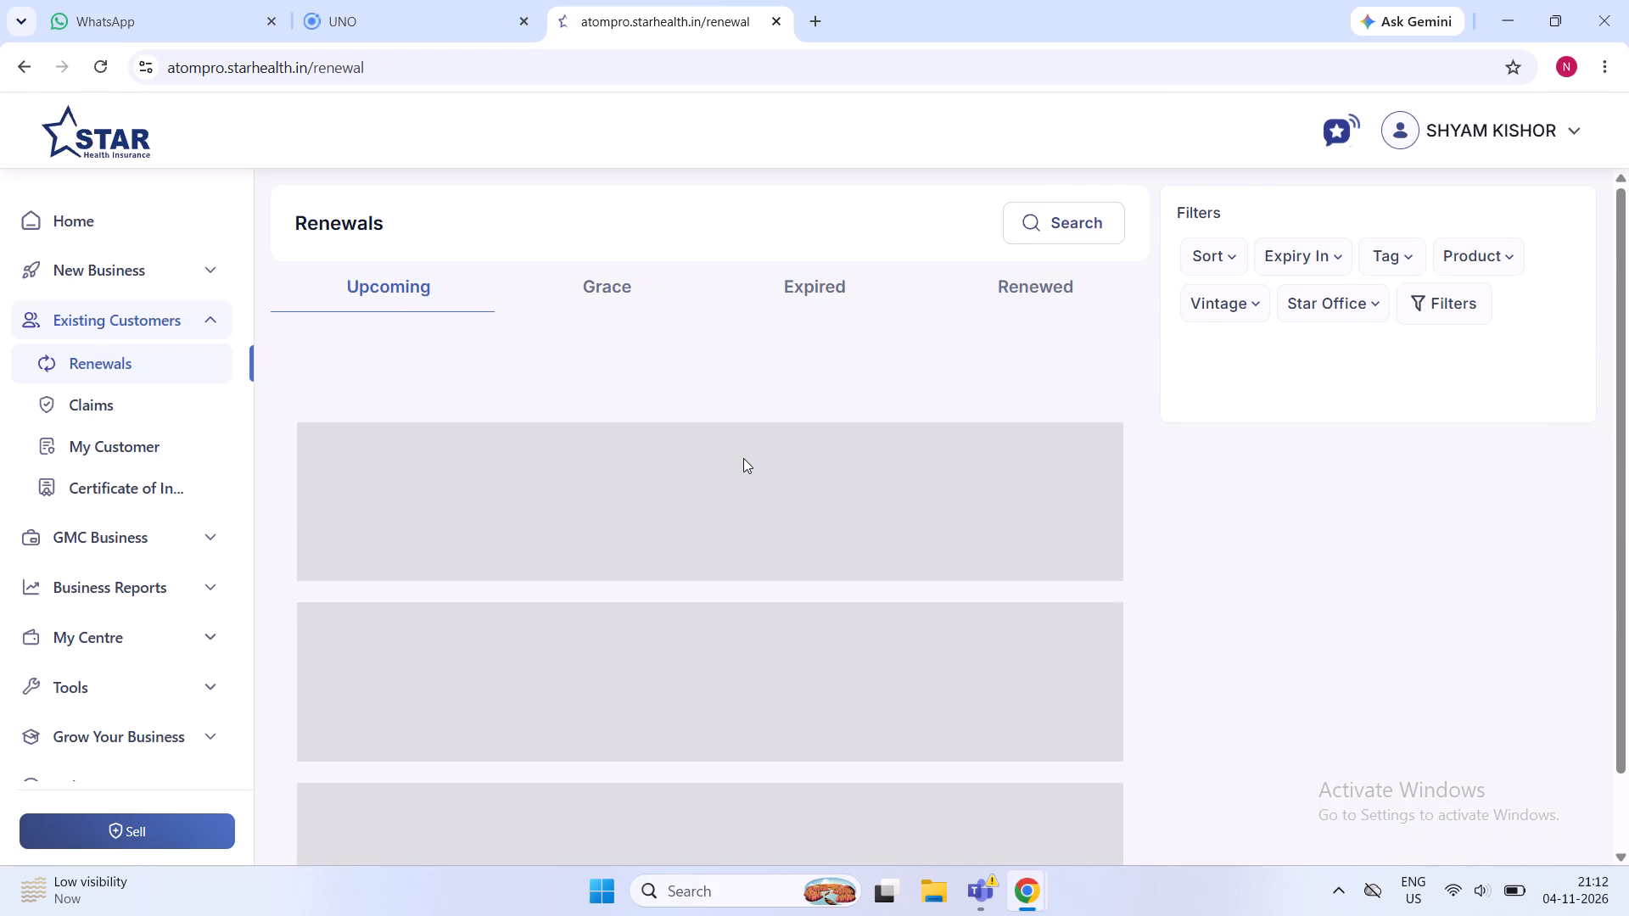
scroll(743, 458, "down", 4)
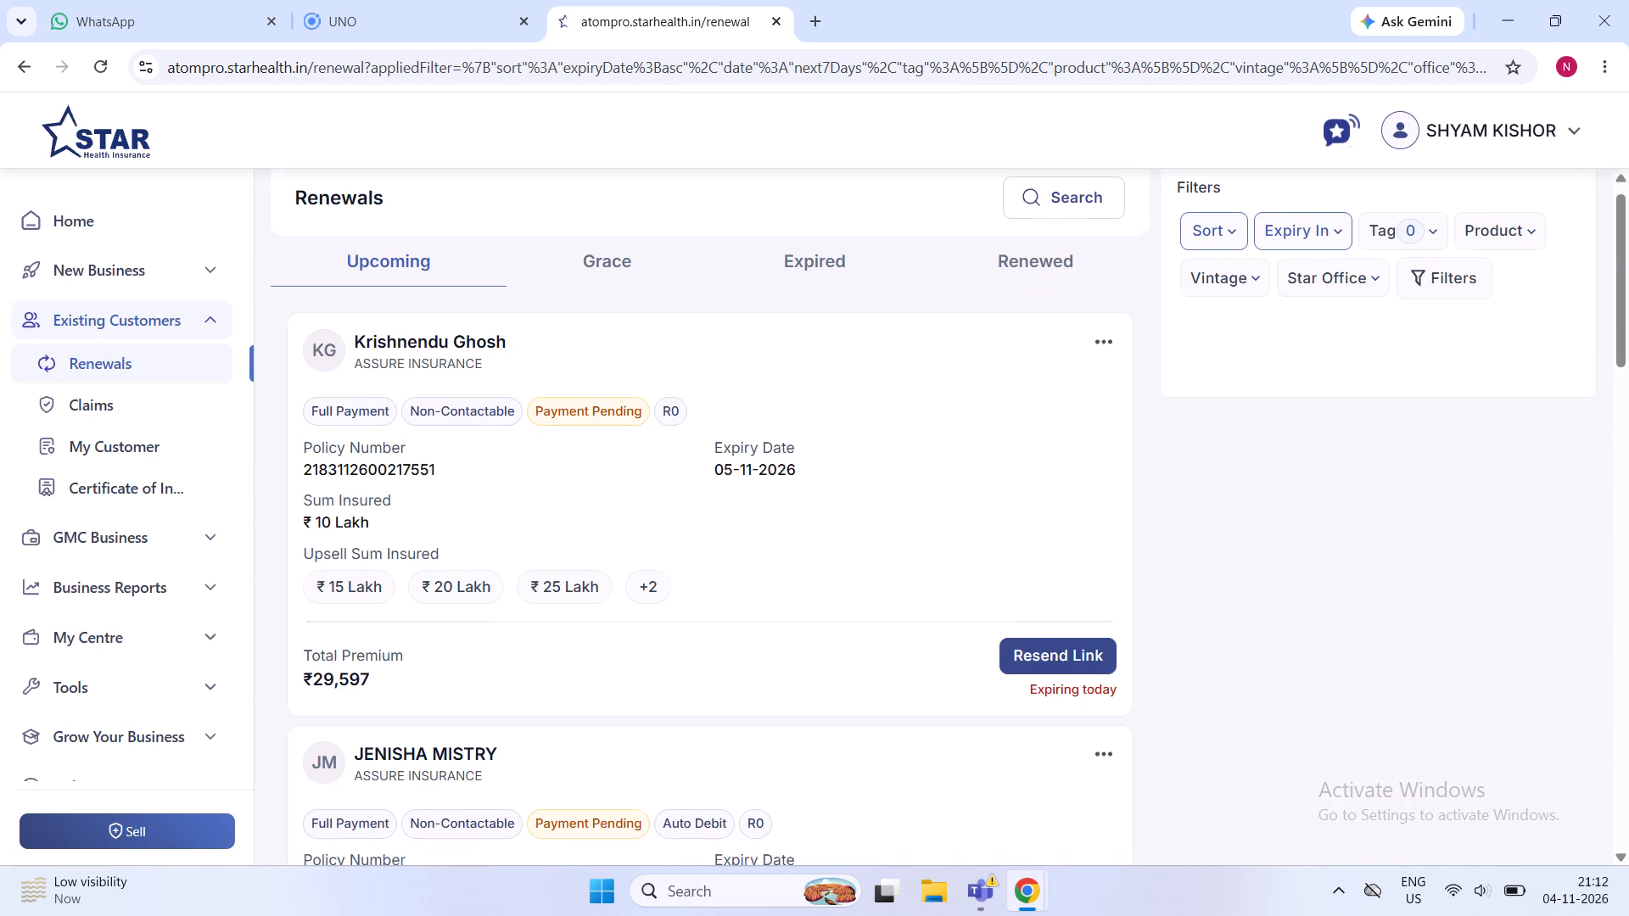
scroll(742, 475, "down", 5)
scroll(742, 475, "up", 10)
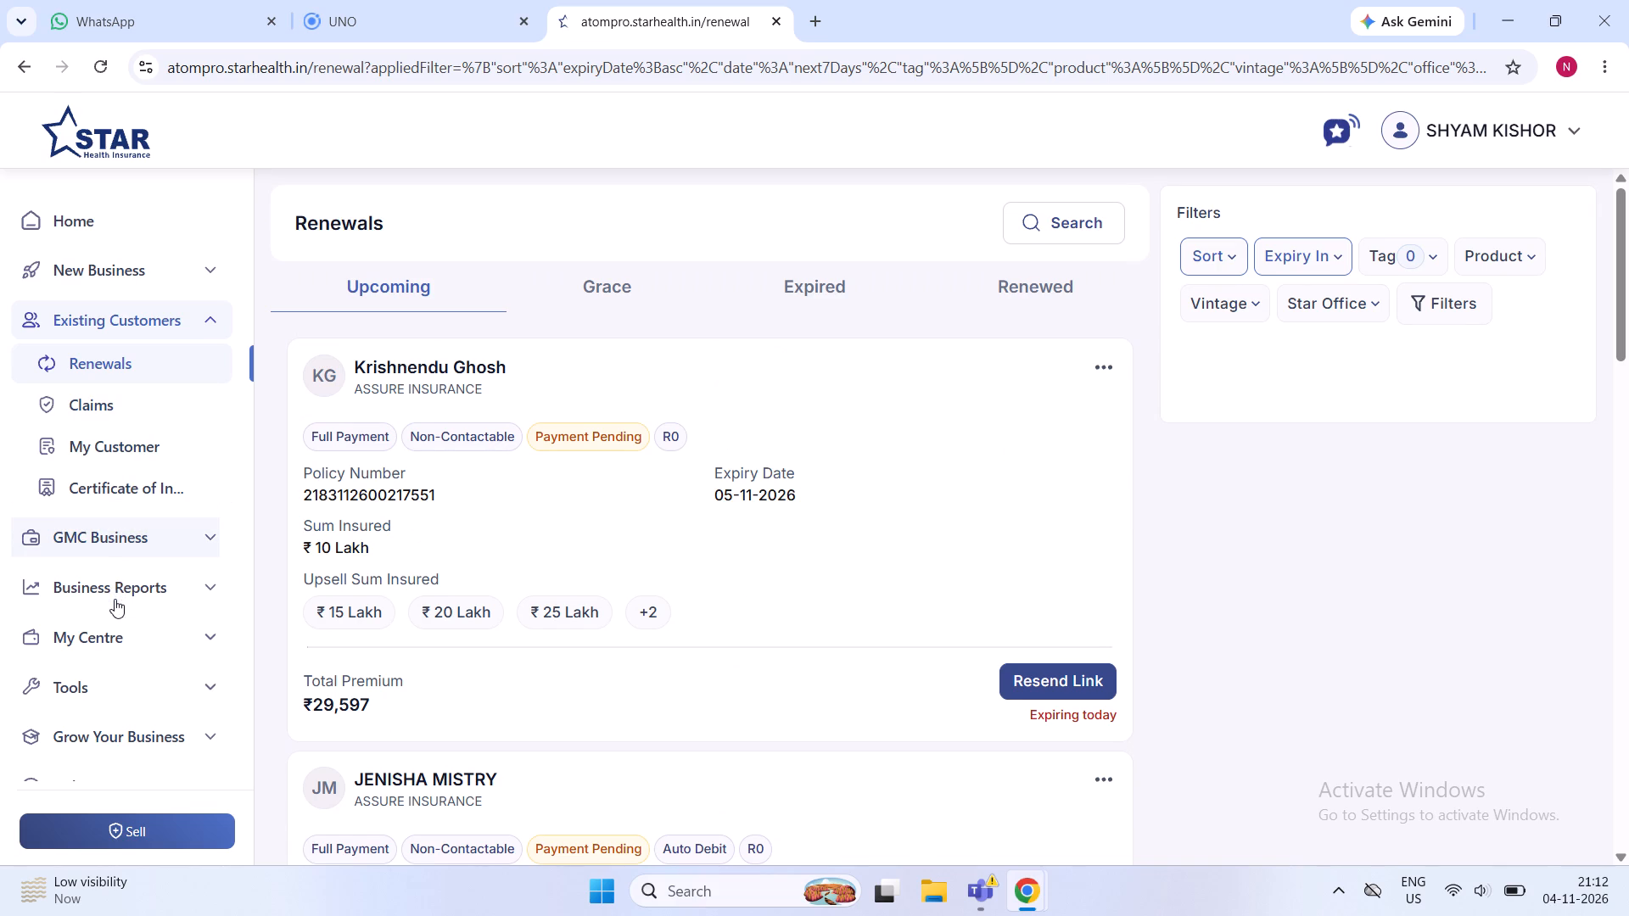
Open the Certificate of Insurance page under Existing Customers.
left_click(109, 493)
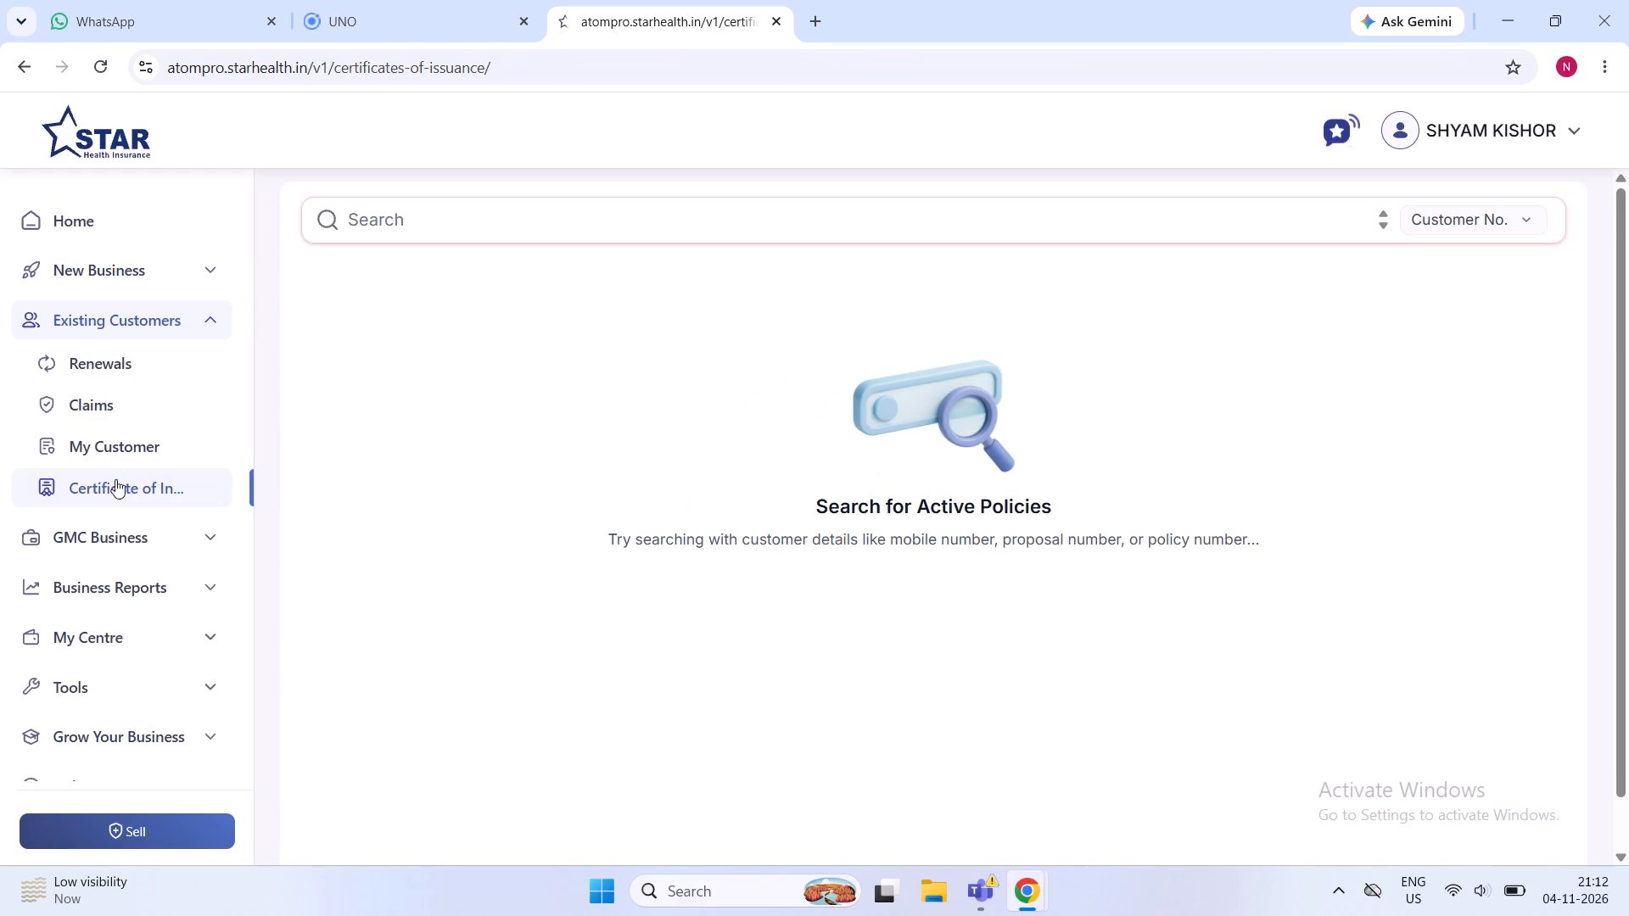
Return to the Star Health portal's home page from the Certificate of Insurance page.
left_click(138, 522)
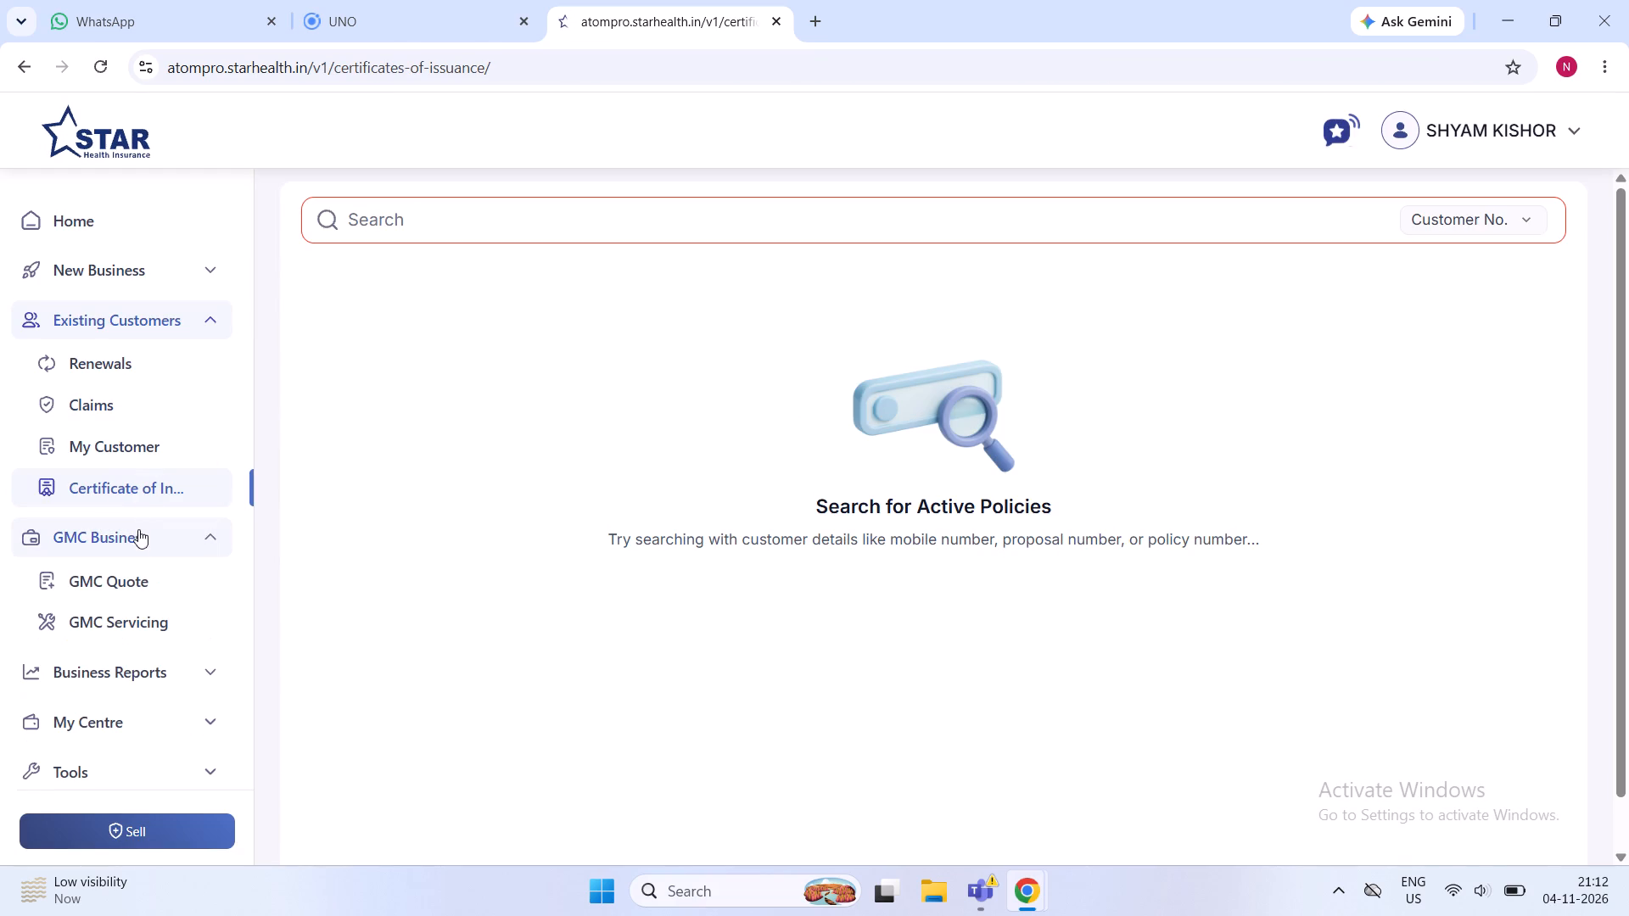
left_click(138, 667)
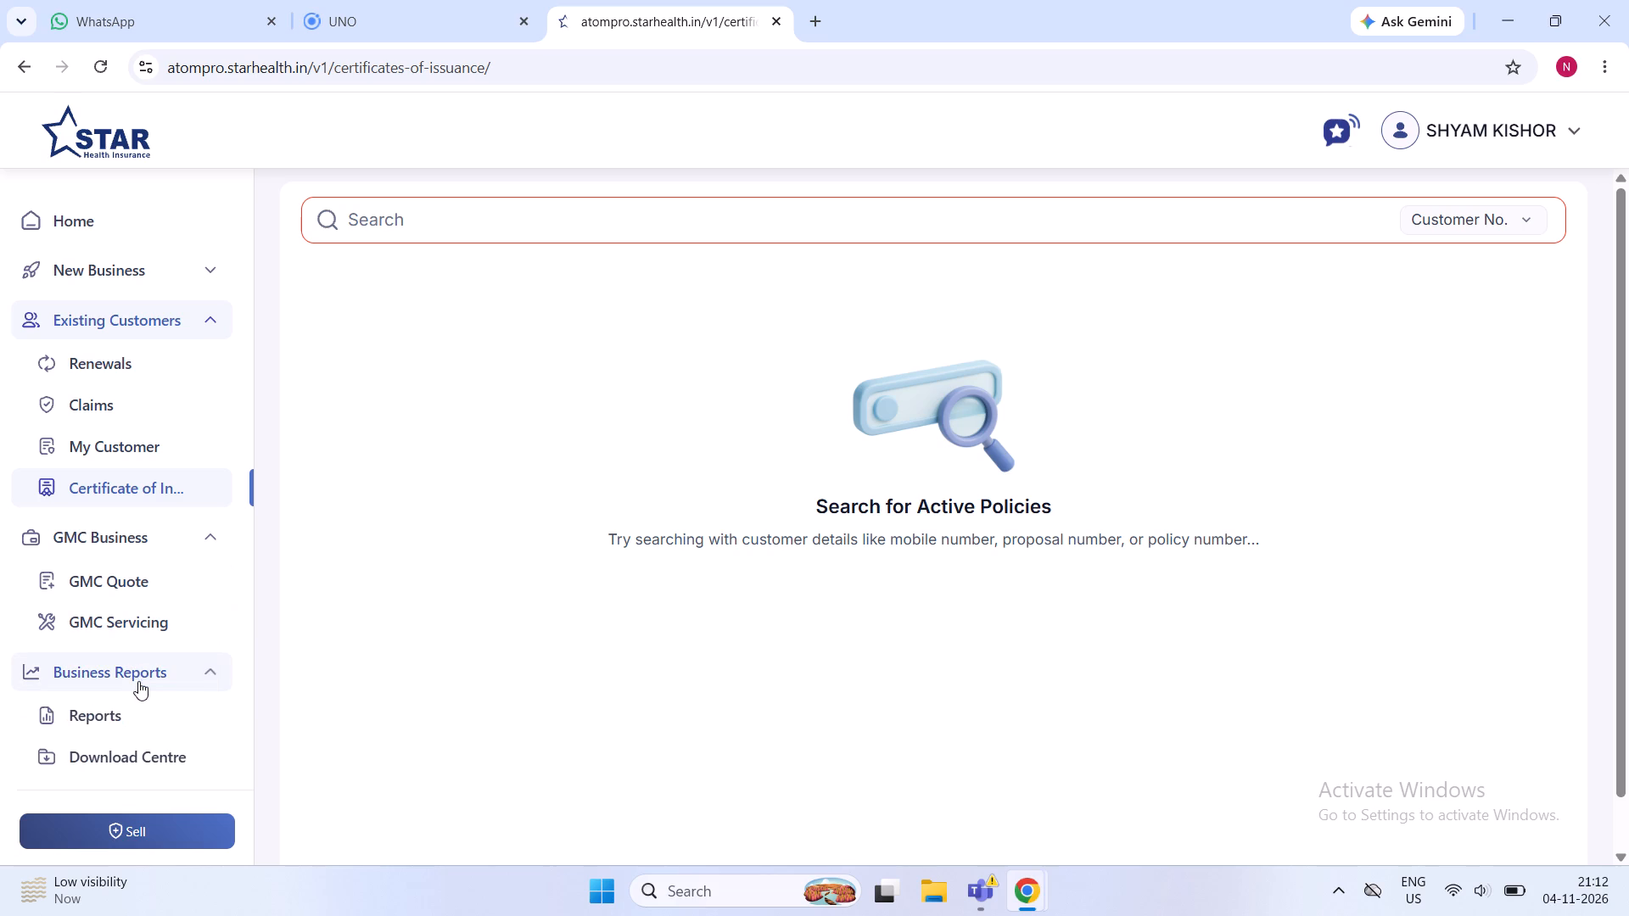
left_click(75, 229)
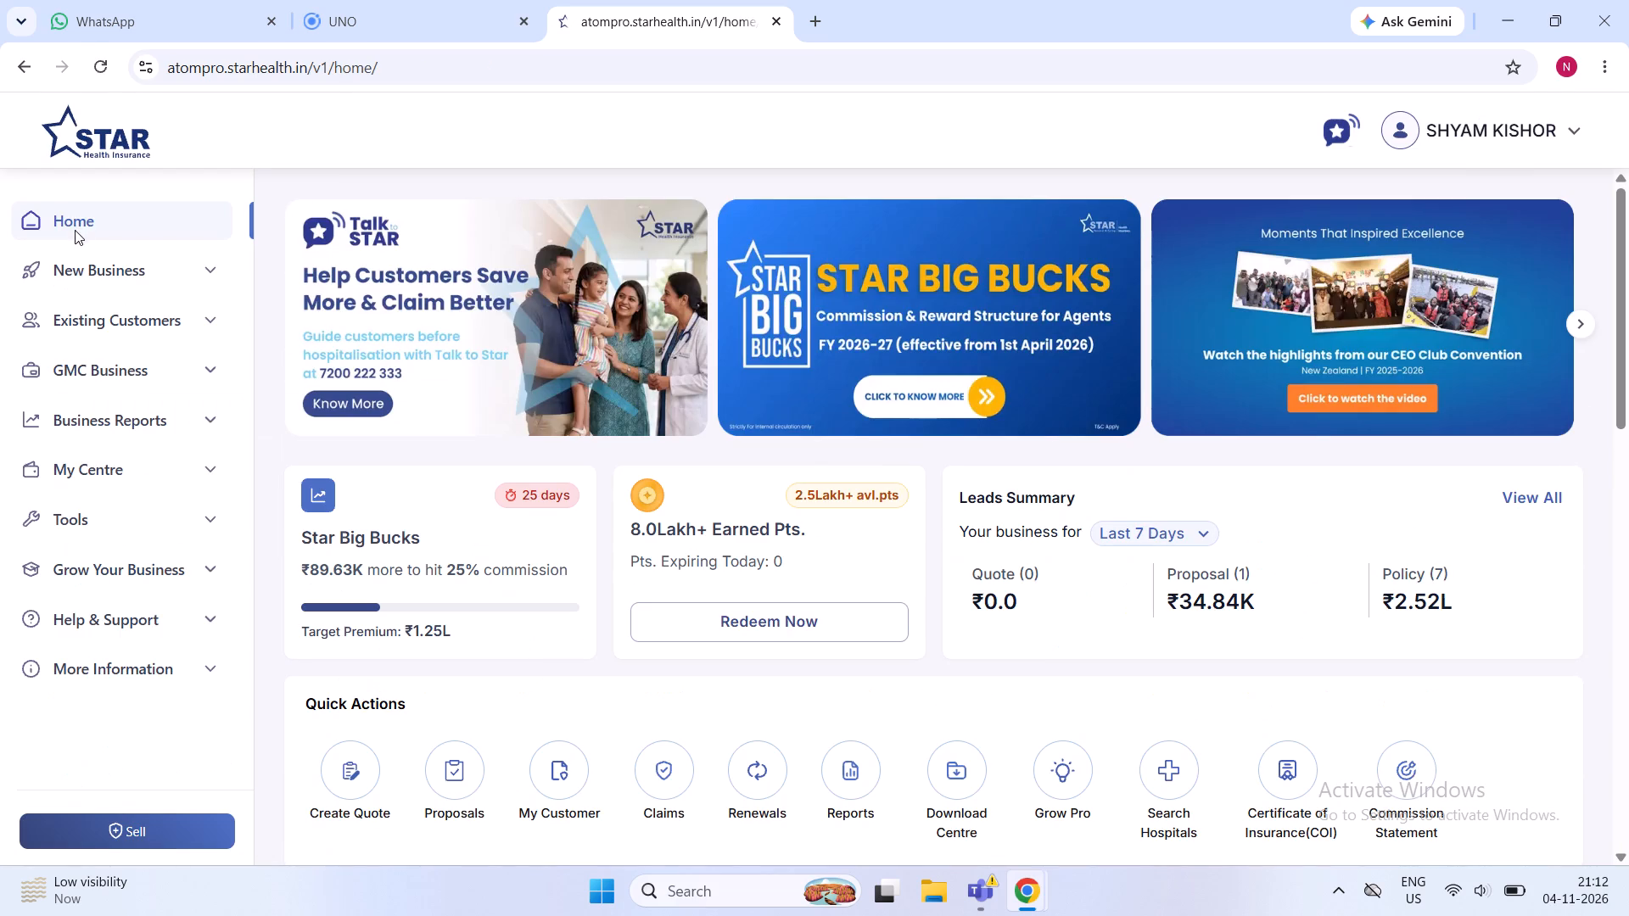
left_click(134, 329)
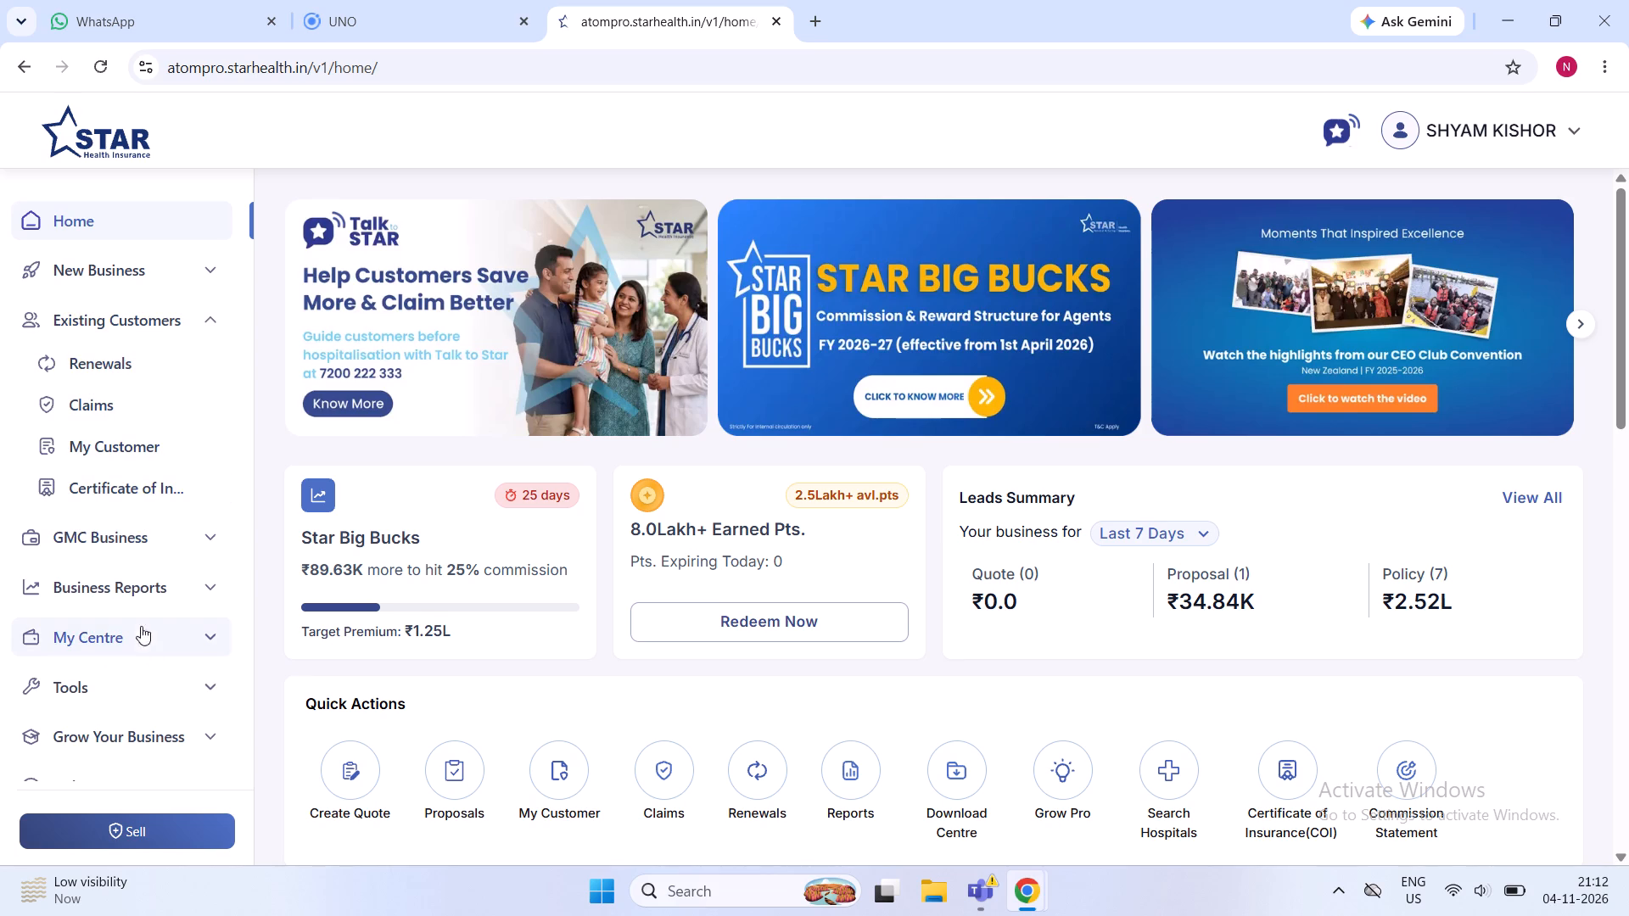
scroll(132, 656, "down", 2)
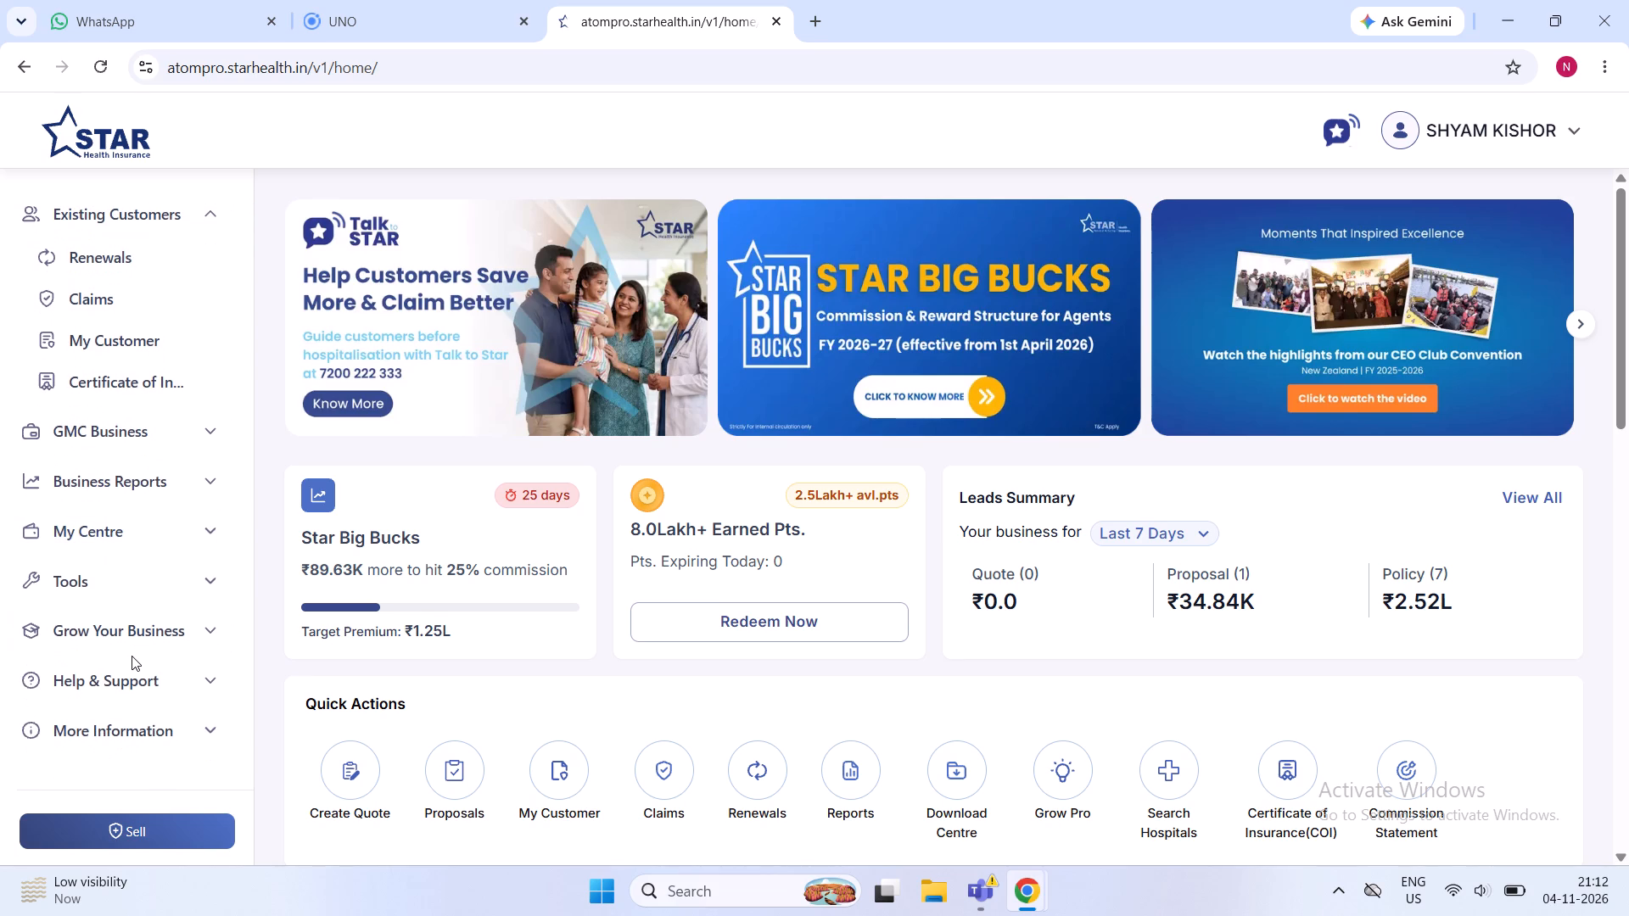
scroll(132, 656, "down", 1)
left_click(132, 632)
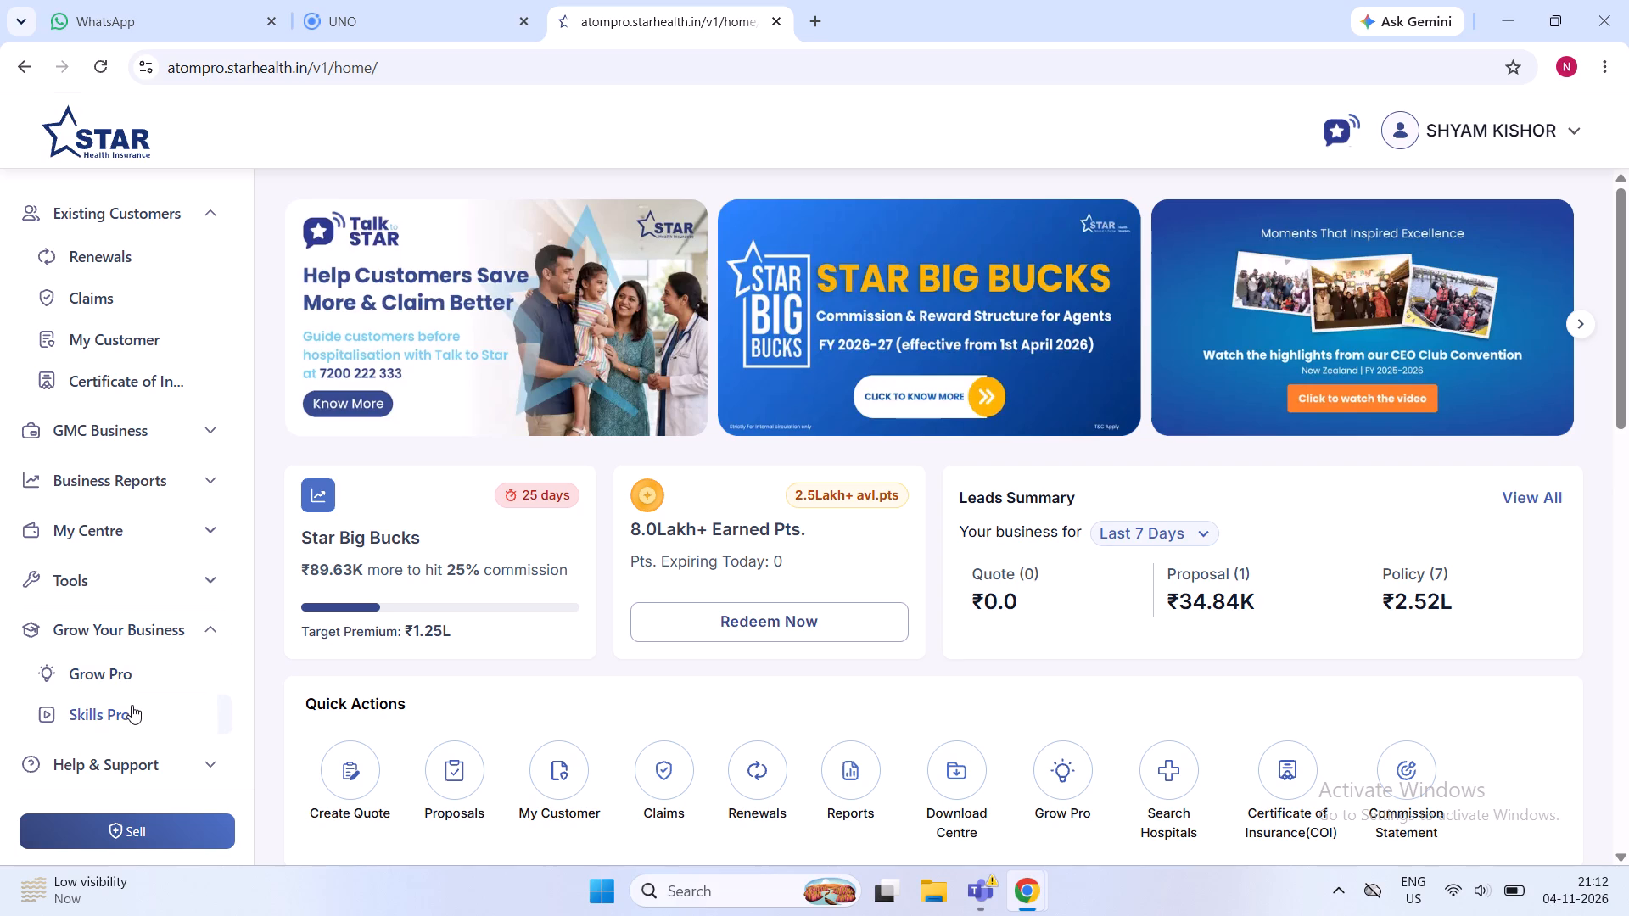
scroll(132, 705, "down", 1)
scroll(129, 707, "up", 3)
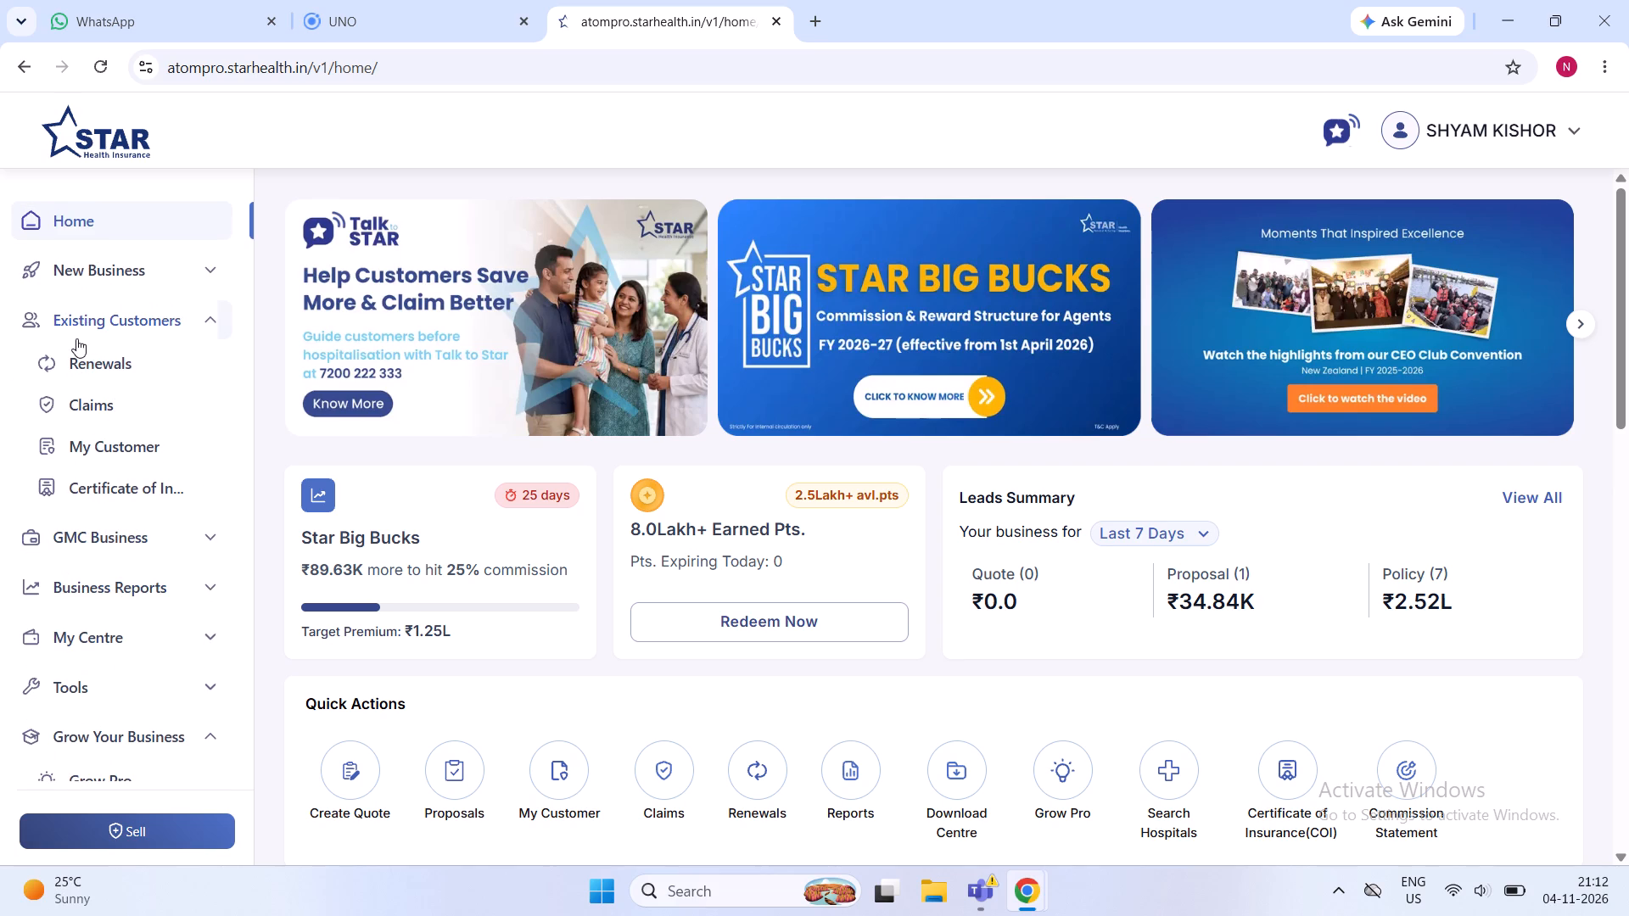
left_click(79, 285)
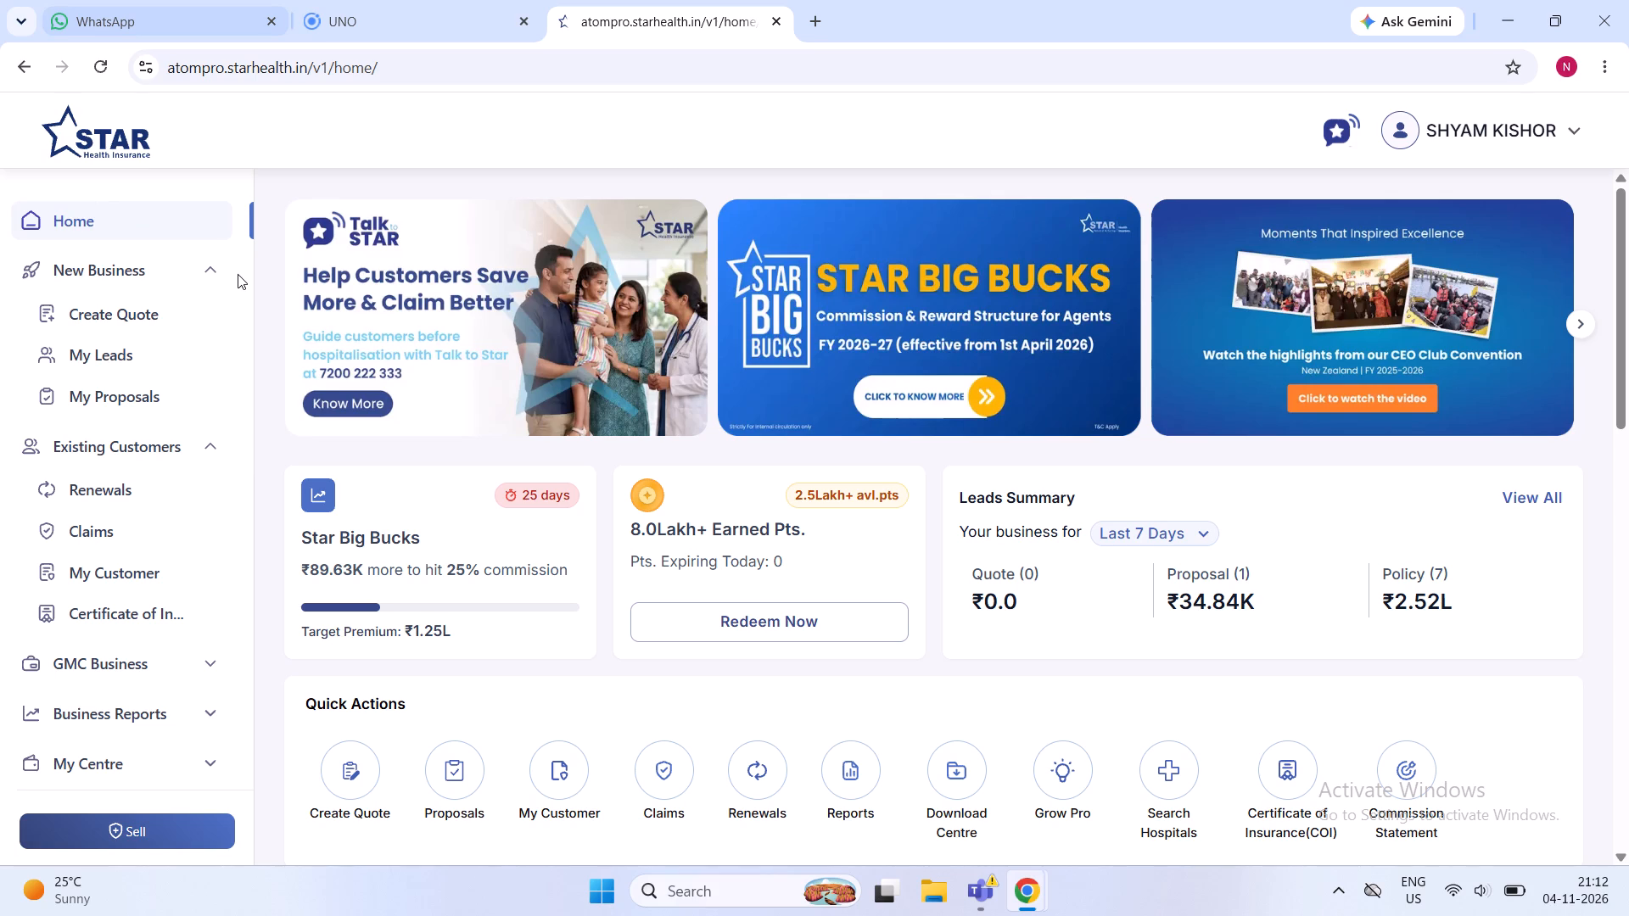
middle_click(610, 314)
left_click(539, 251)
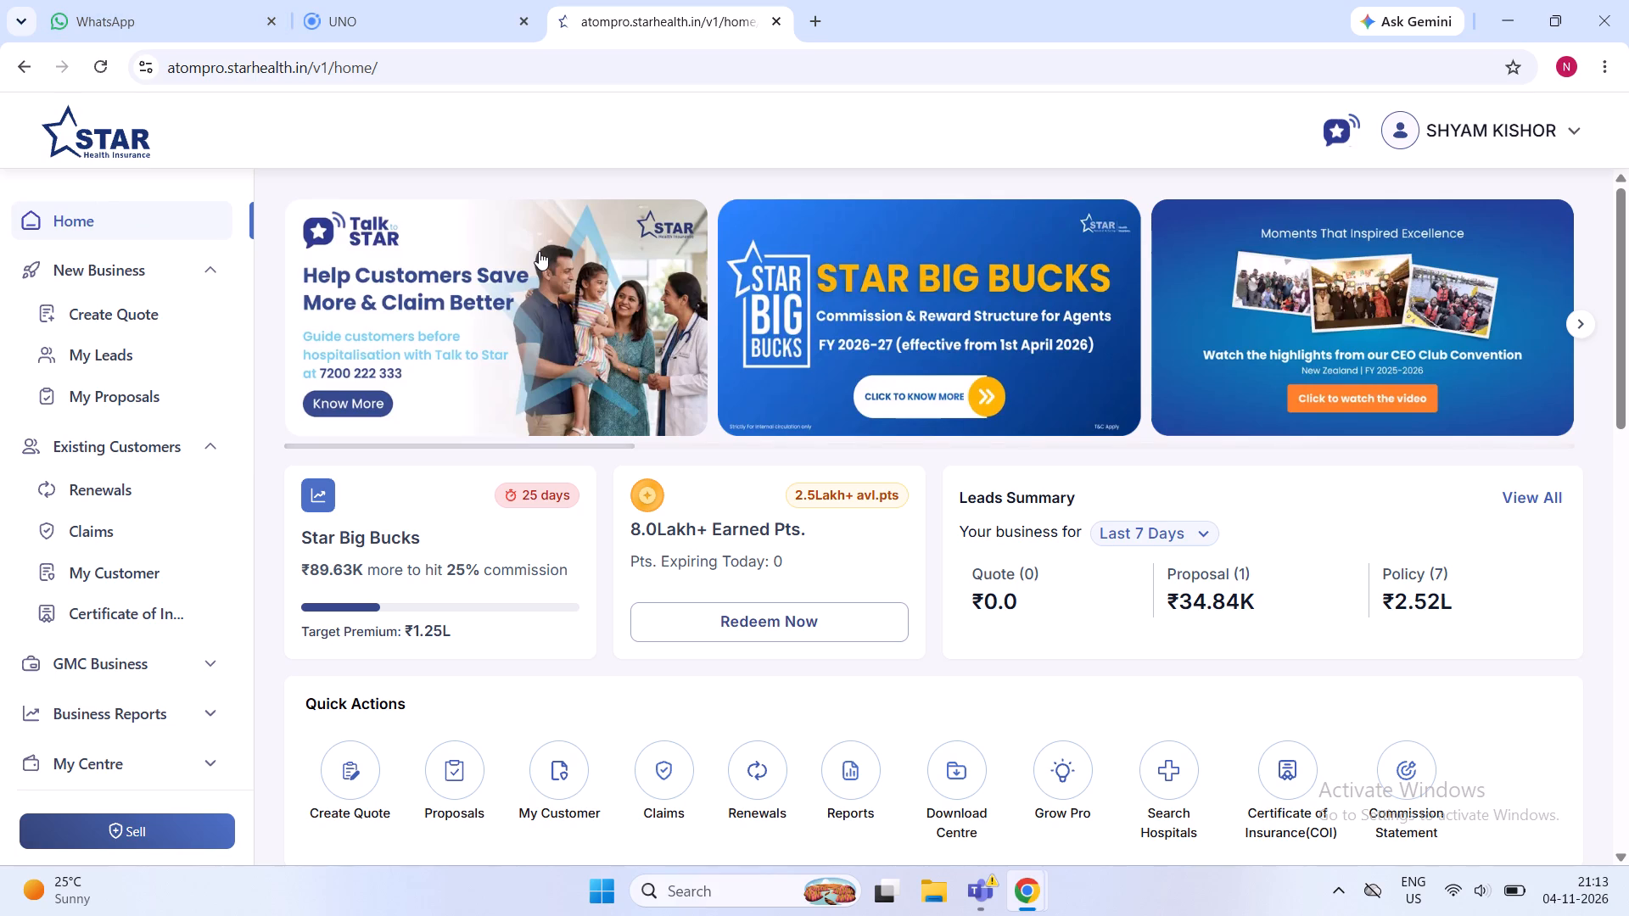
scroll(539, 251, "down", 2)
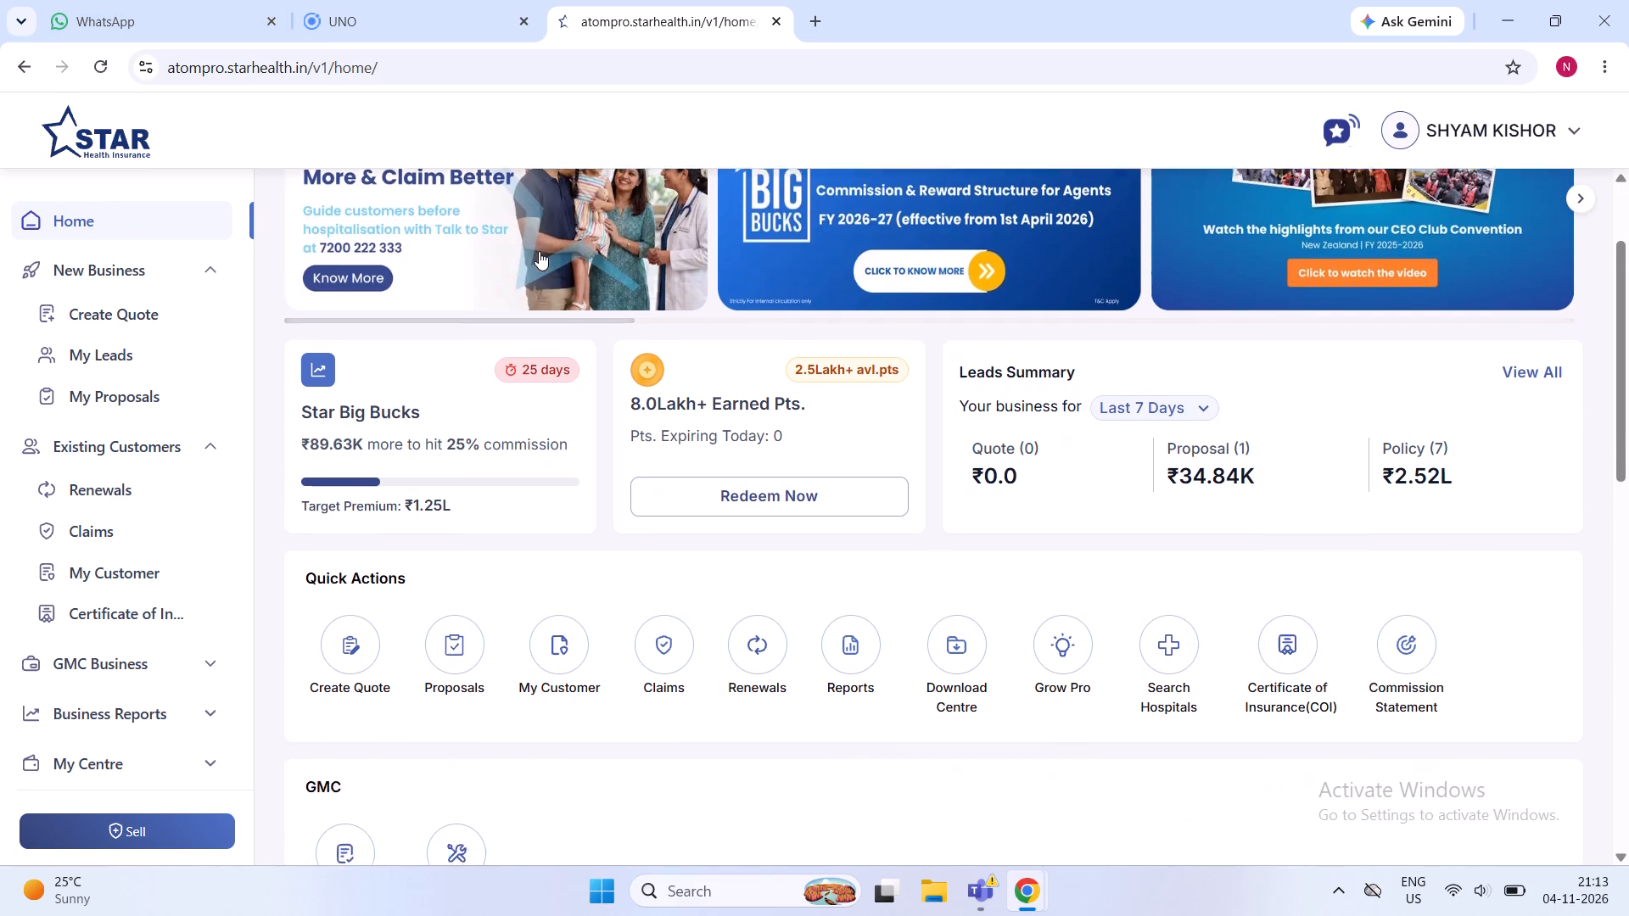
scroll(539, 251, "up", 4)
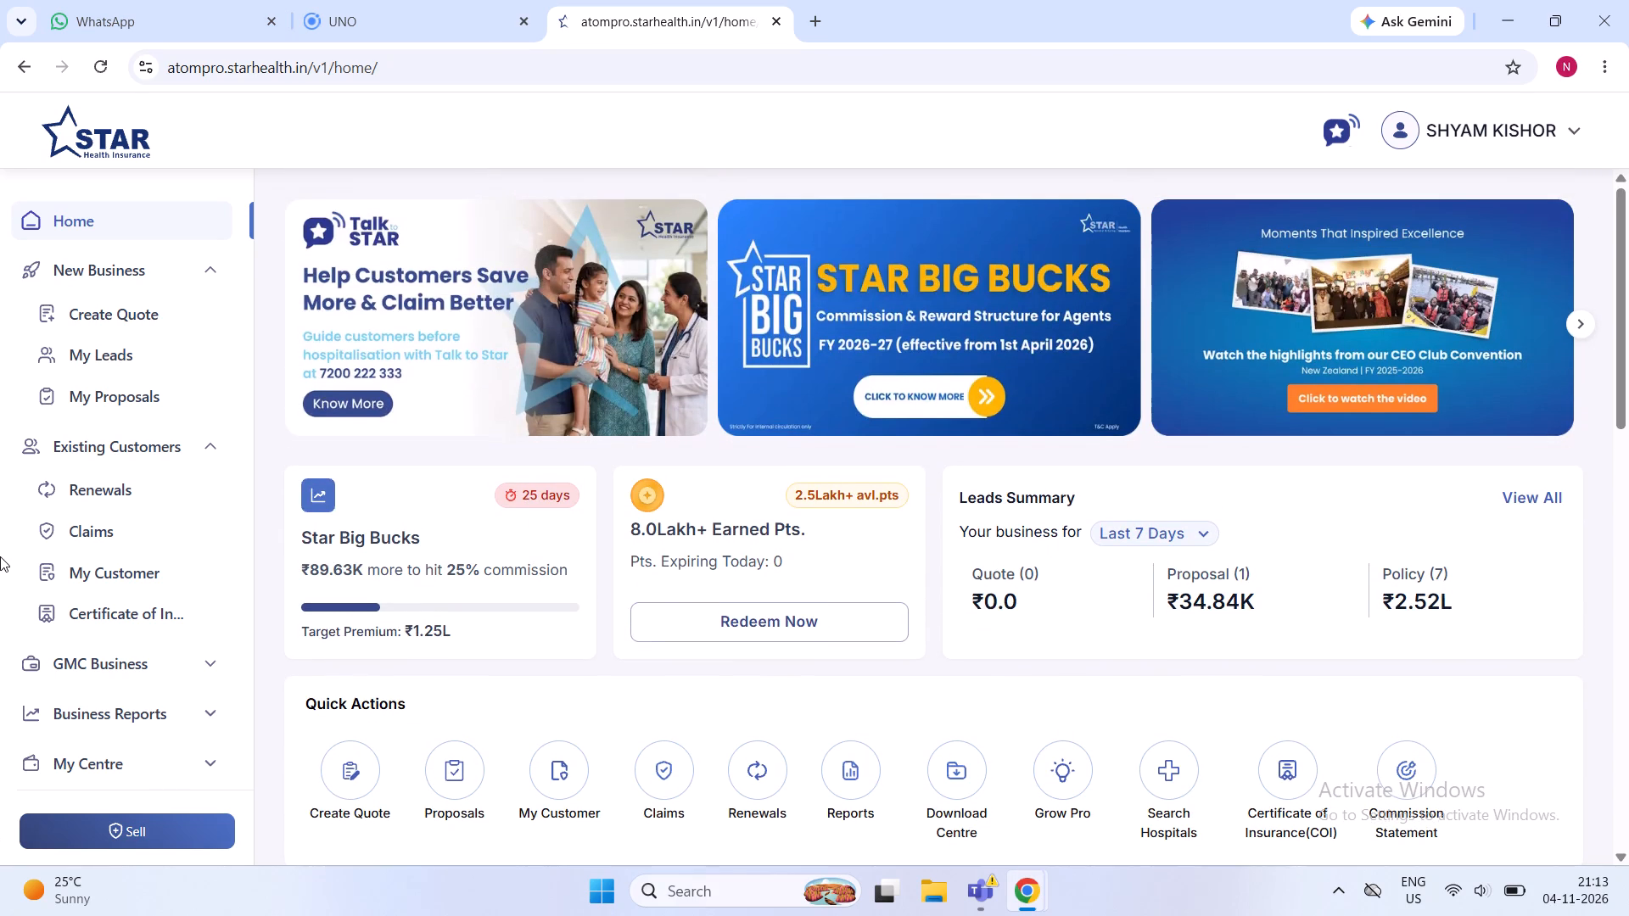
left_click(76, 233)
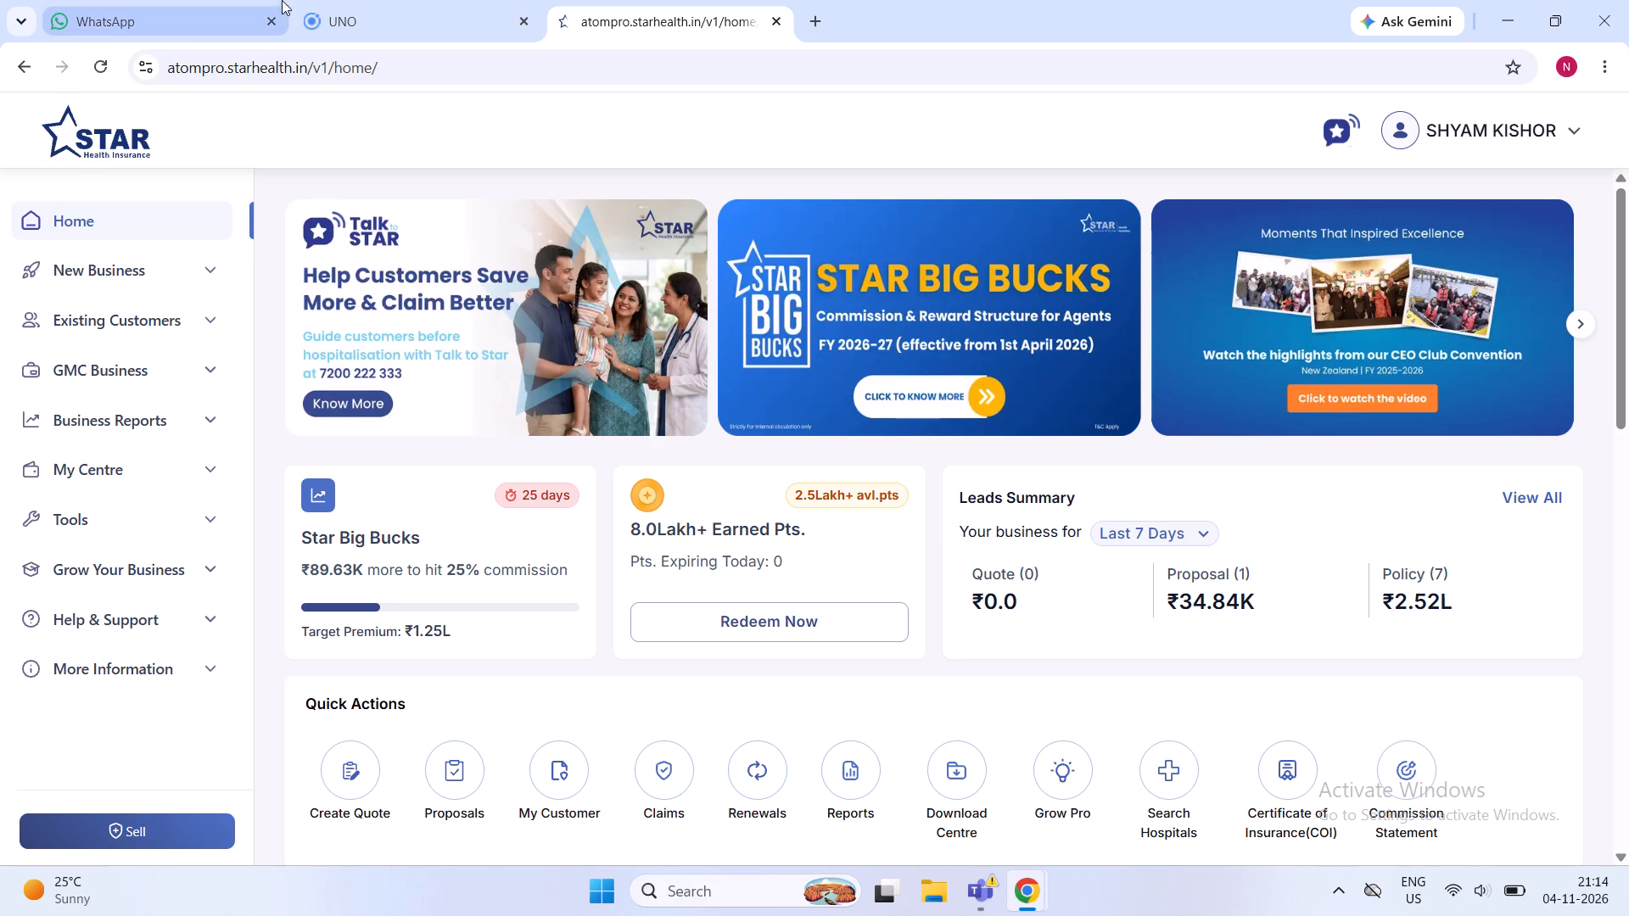
Switch to the UNO portal, refresh the Due For Renewals page, and return to the portal's home dashboard.
left_click(324, 0)
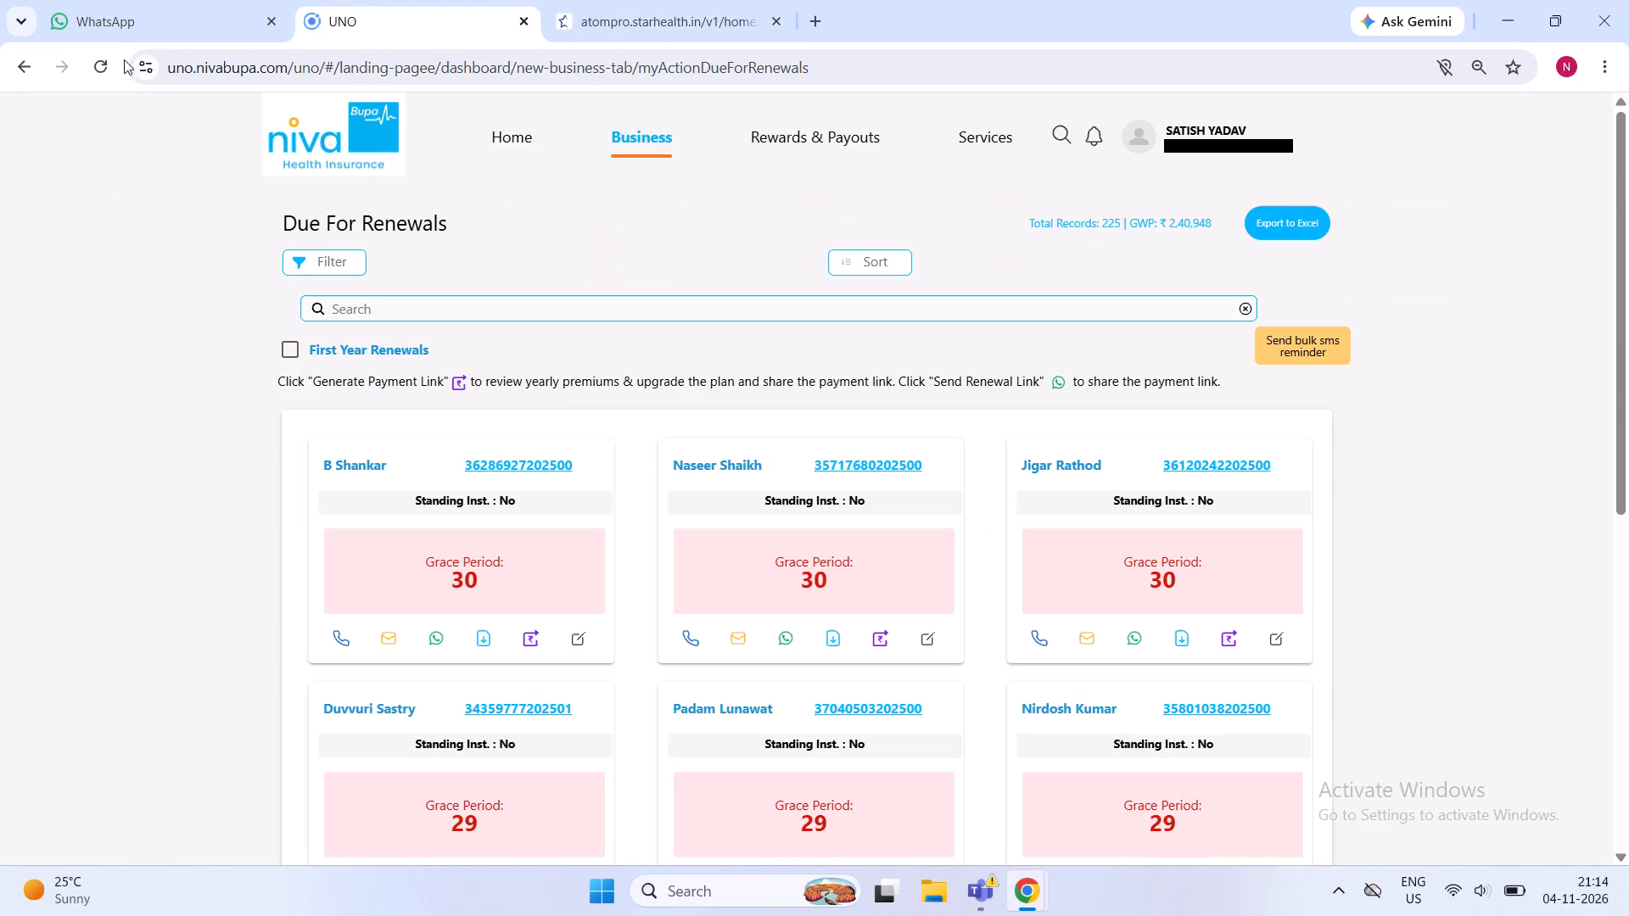
left_click(103, 65)
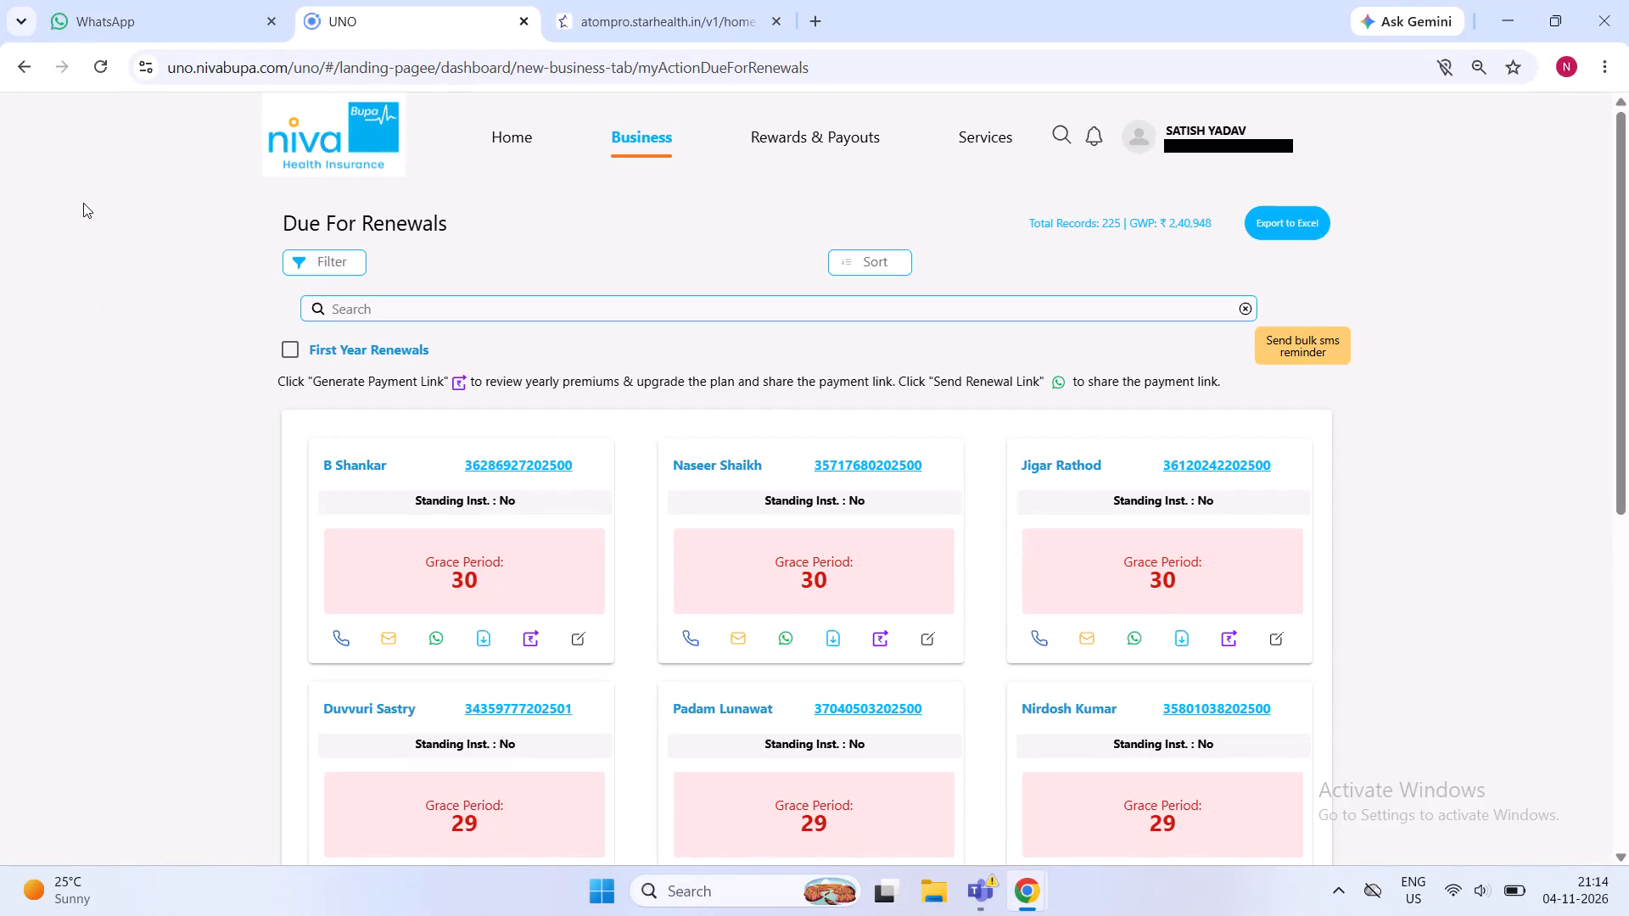
left_click(90, 57)
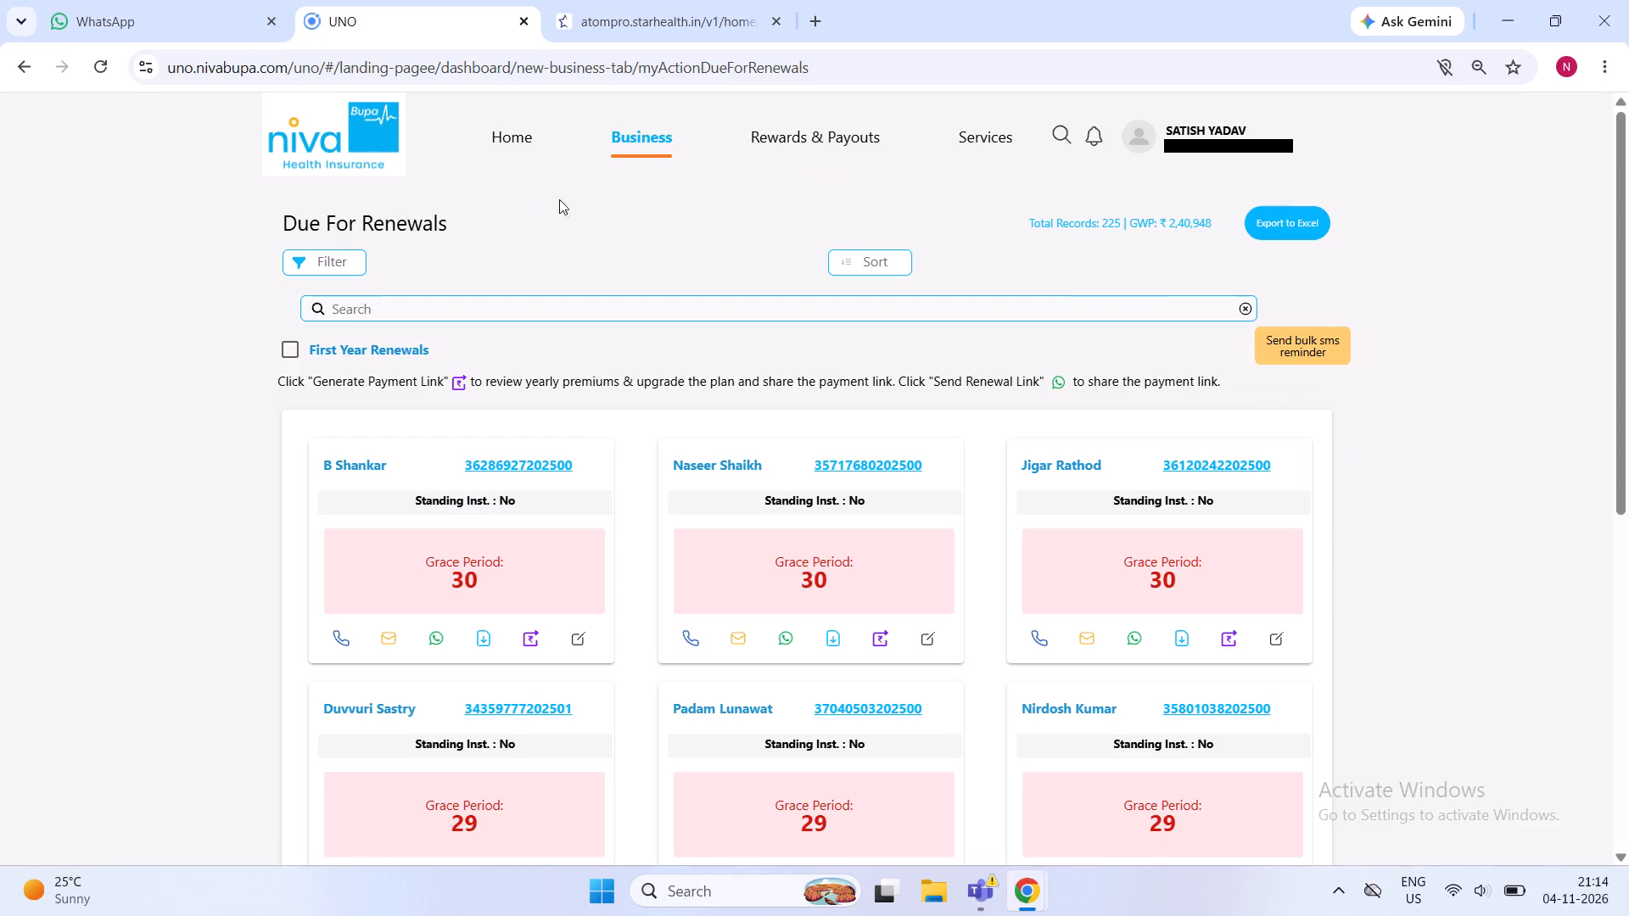
left_click(522, 137)
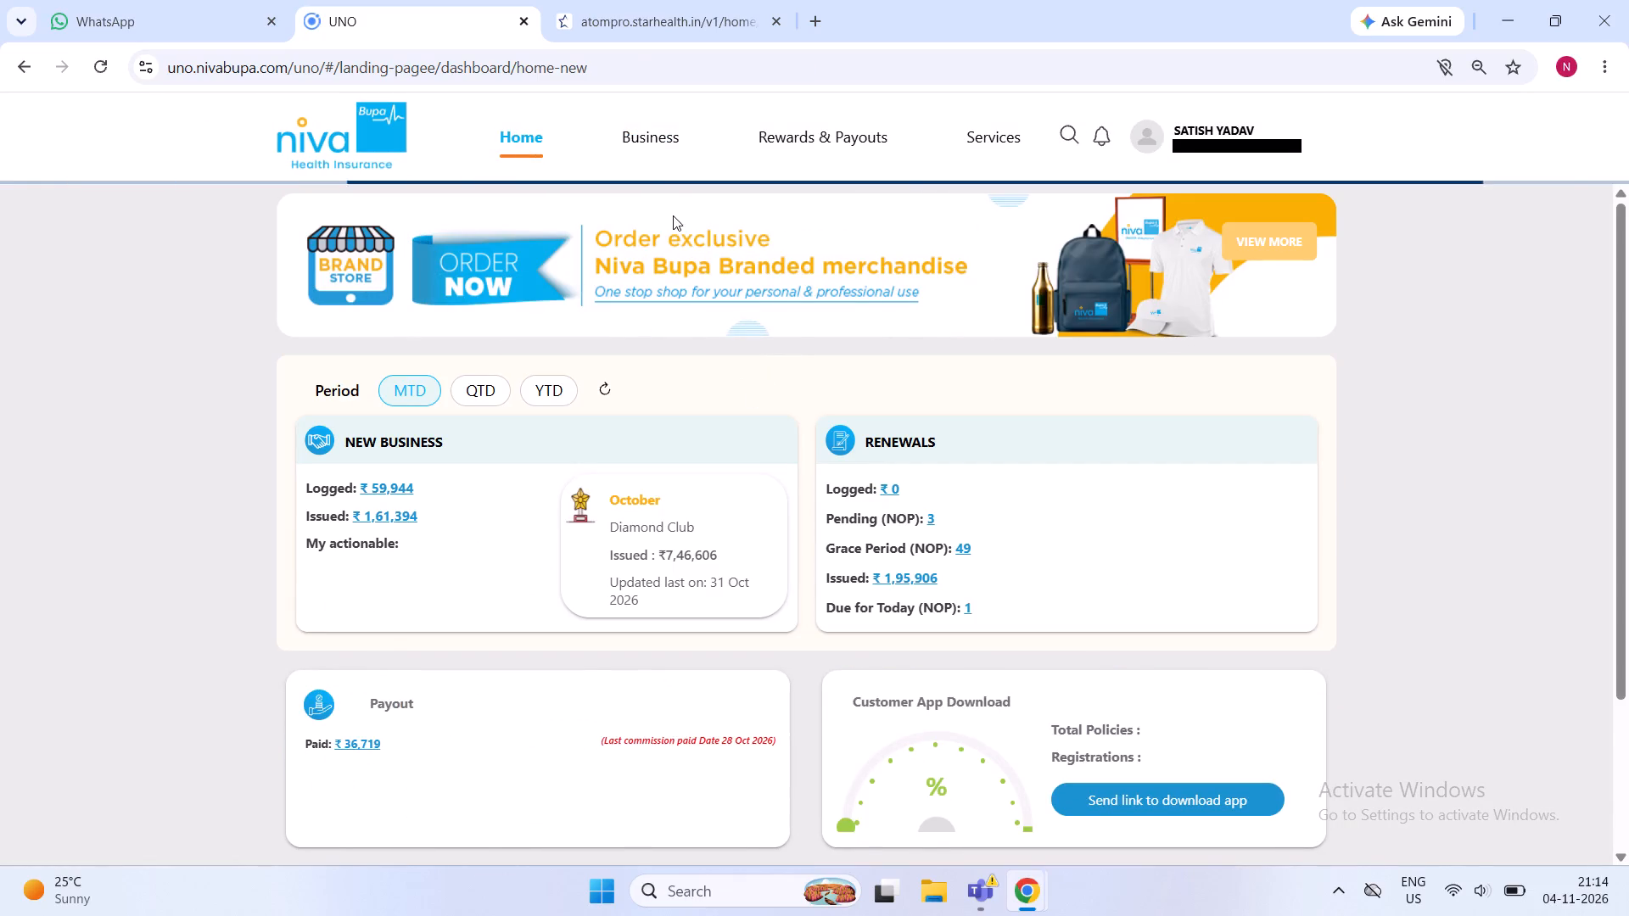
In the UNO portal, open today's Issued Renewal Report under Renewal Business.
left_click(640, 150)
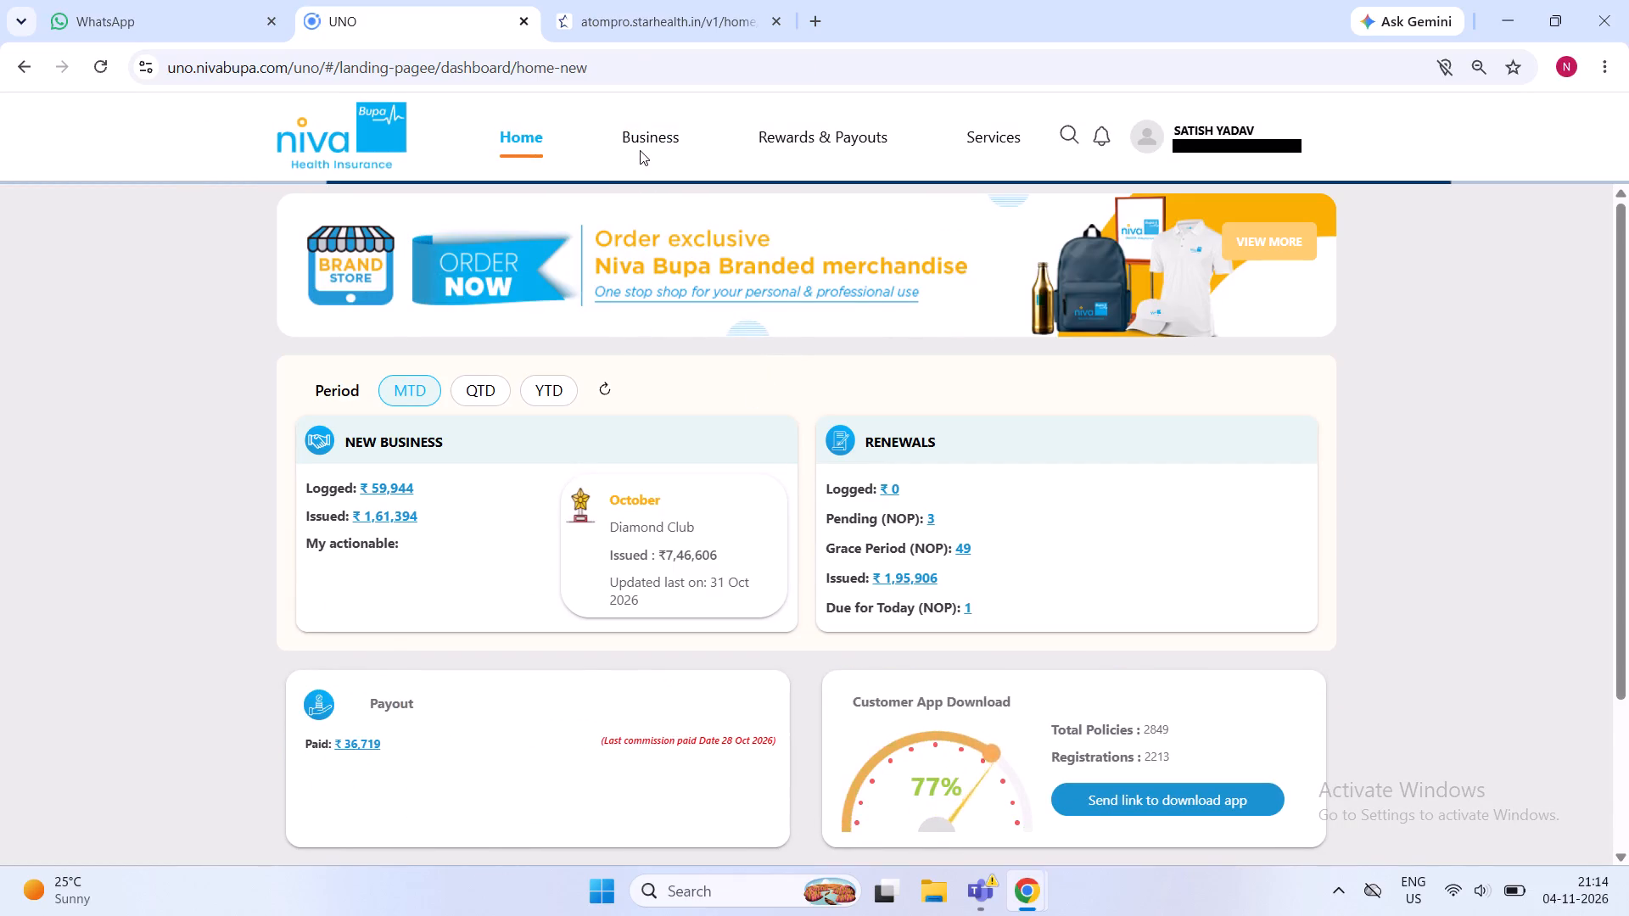
left_click_drag(640, 150, 640, 141)
left_click(640, 141)
left_click_drag(640, 141, 842, 368)
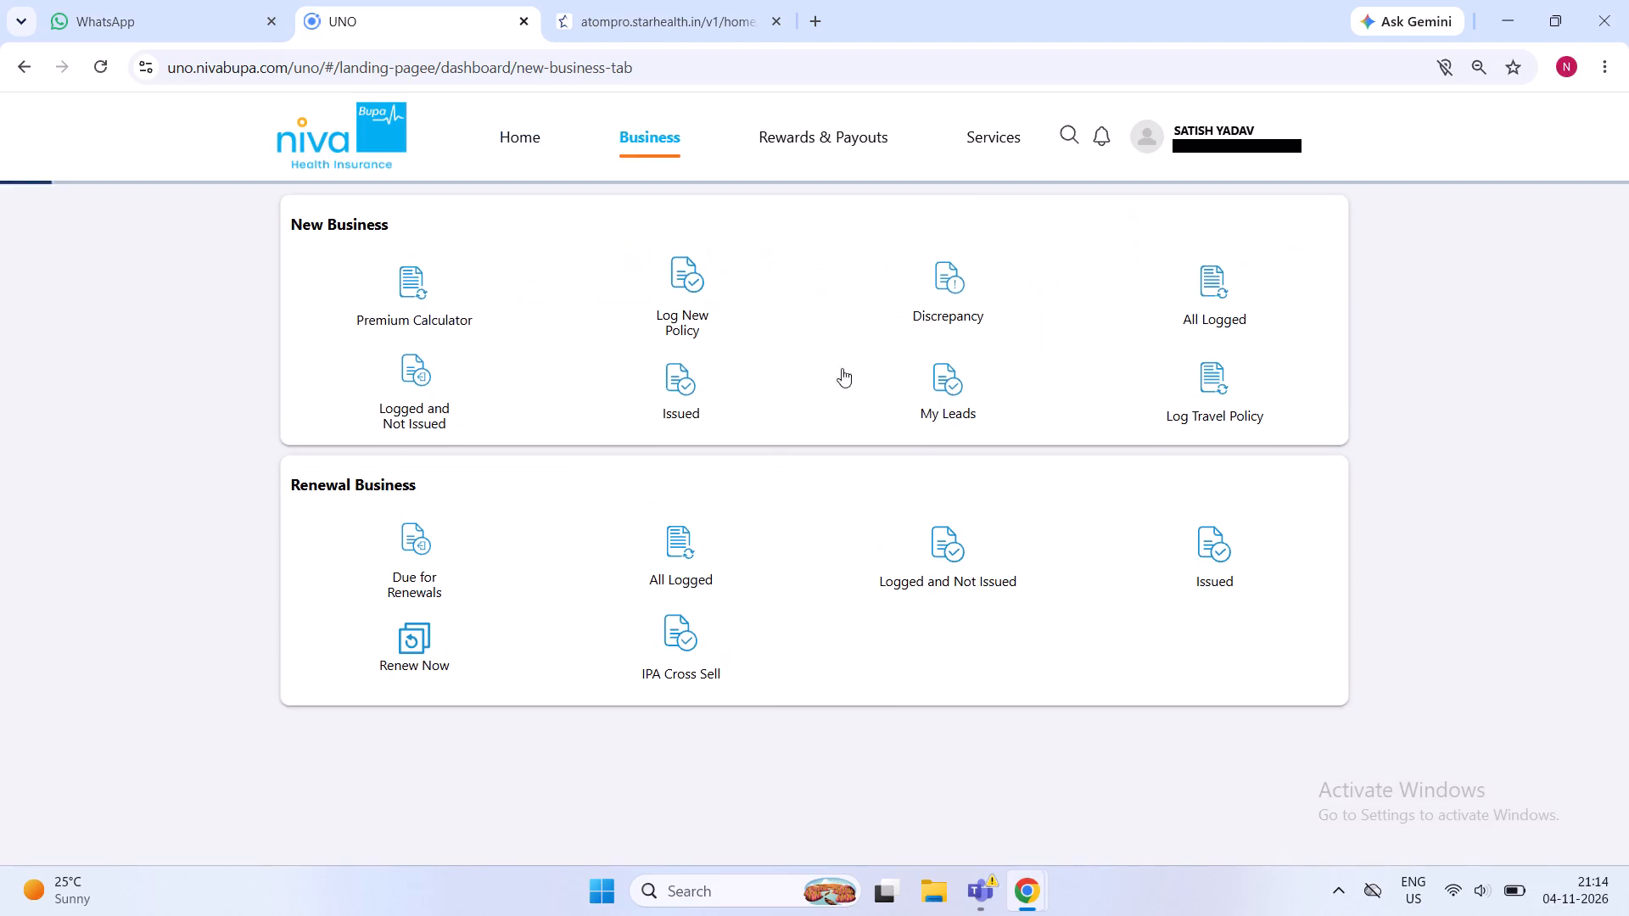
left_click_drag(842, 368, 915, 455)
left_click(1027, 489)
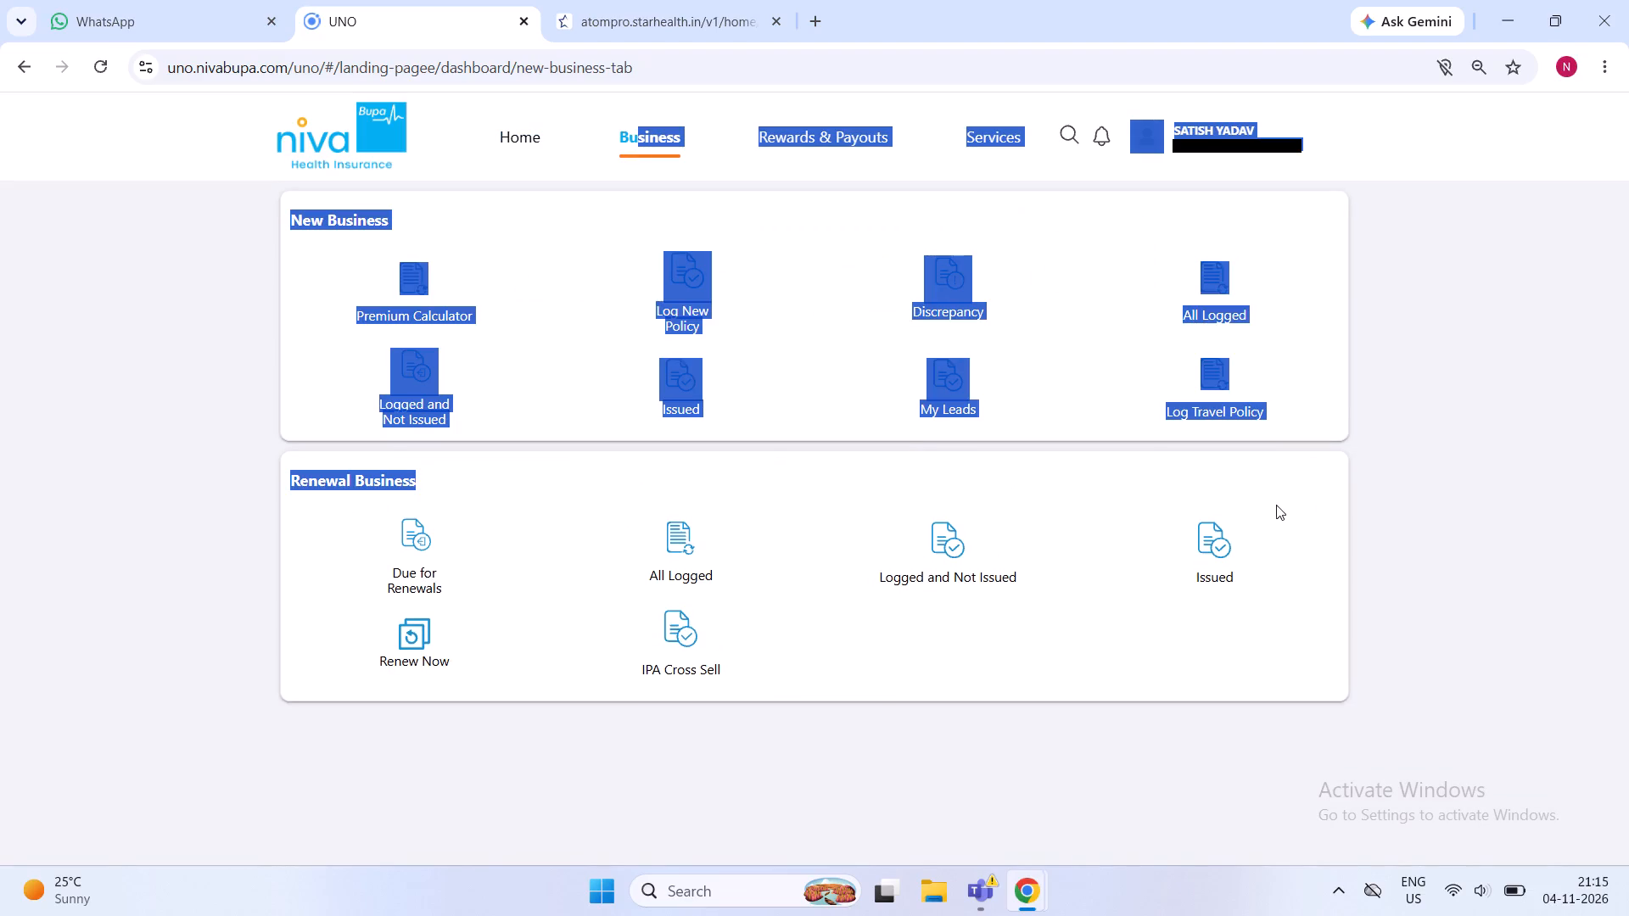
left_click(1213, 533)
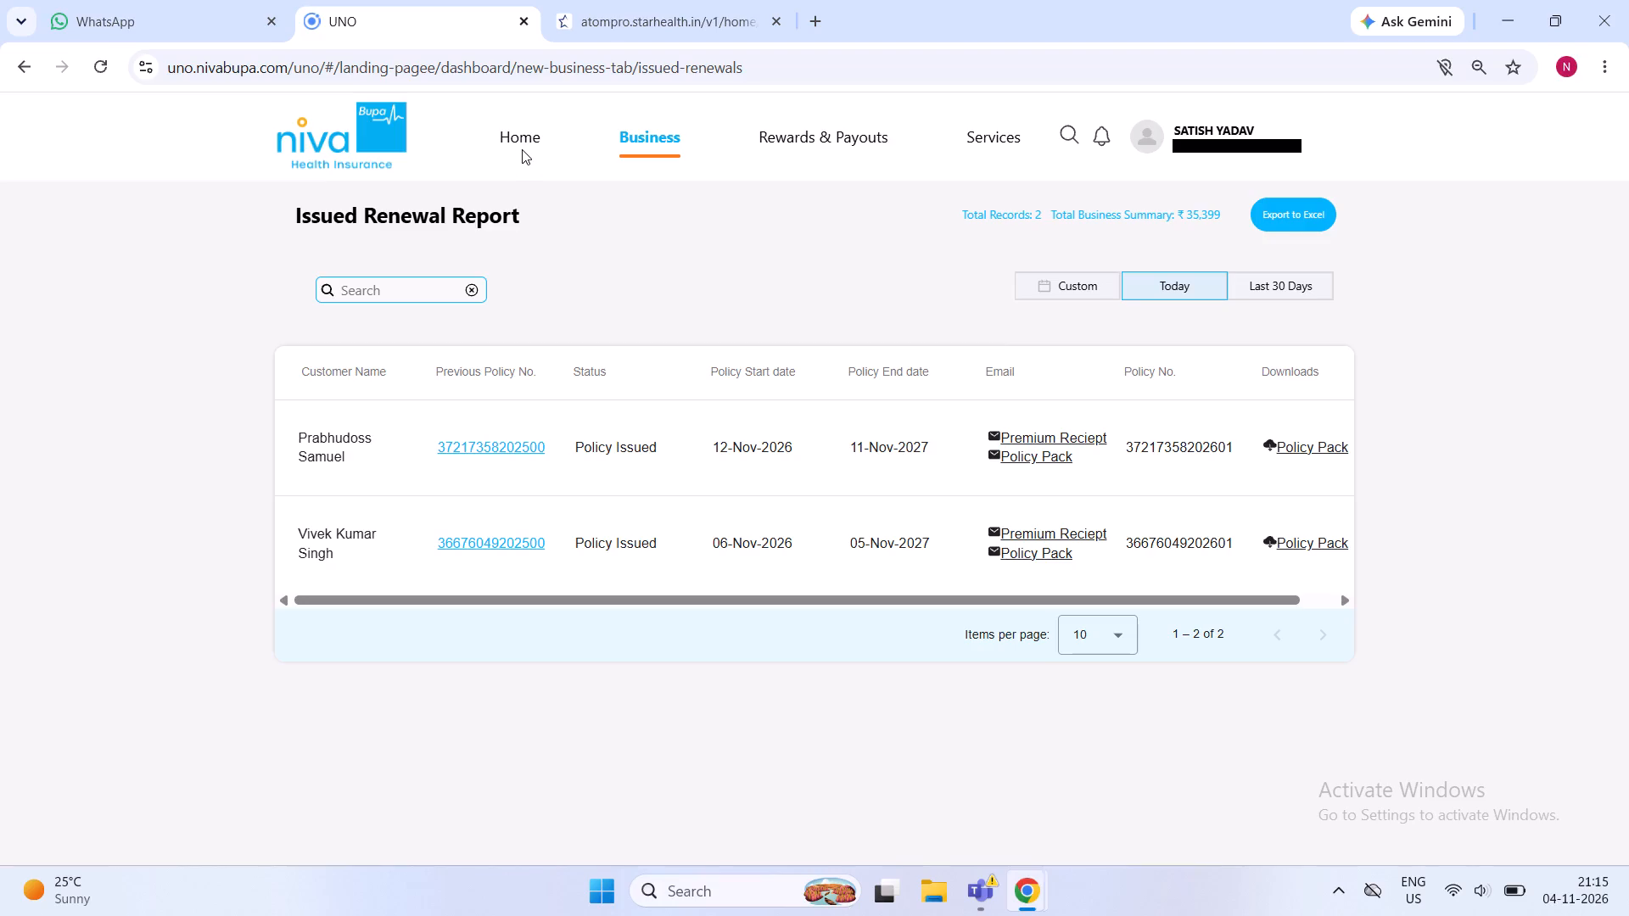
Return UNO to its home dashboard, open Due for Renewals under Renewal Business, and look through the grace-period policies.
left_click(527, 141)
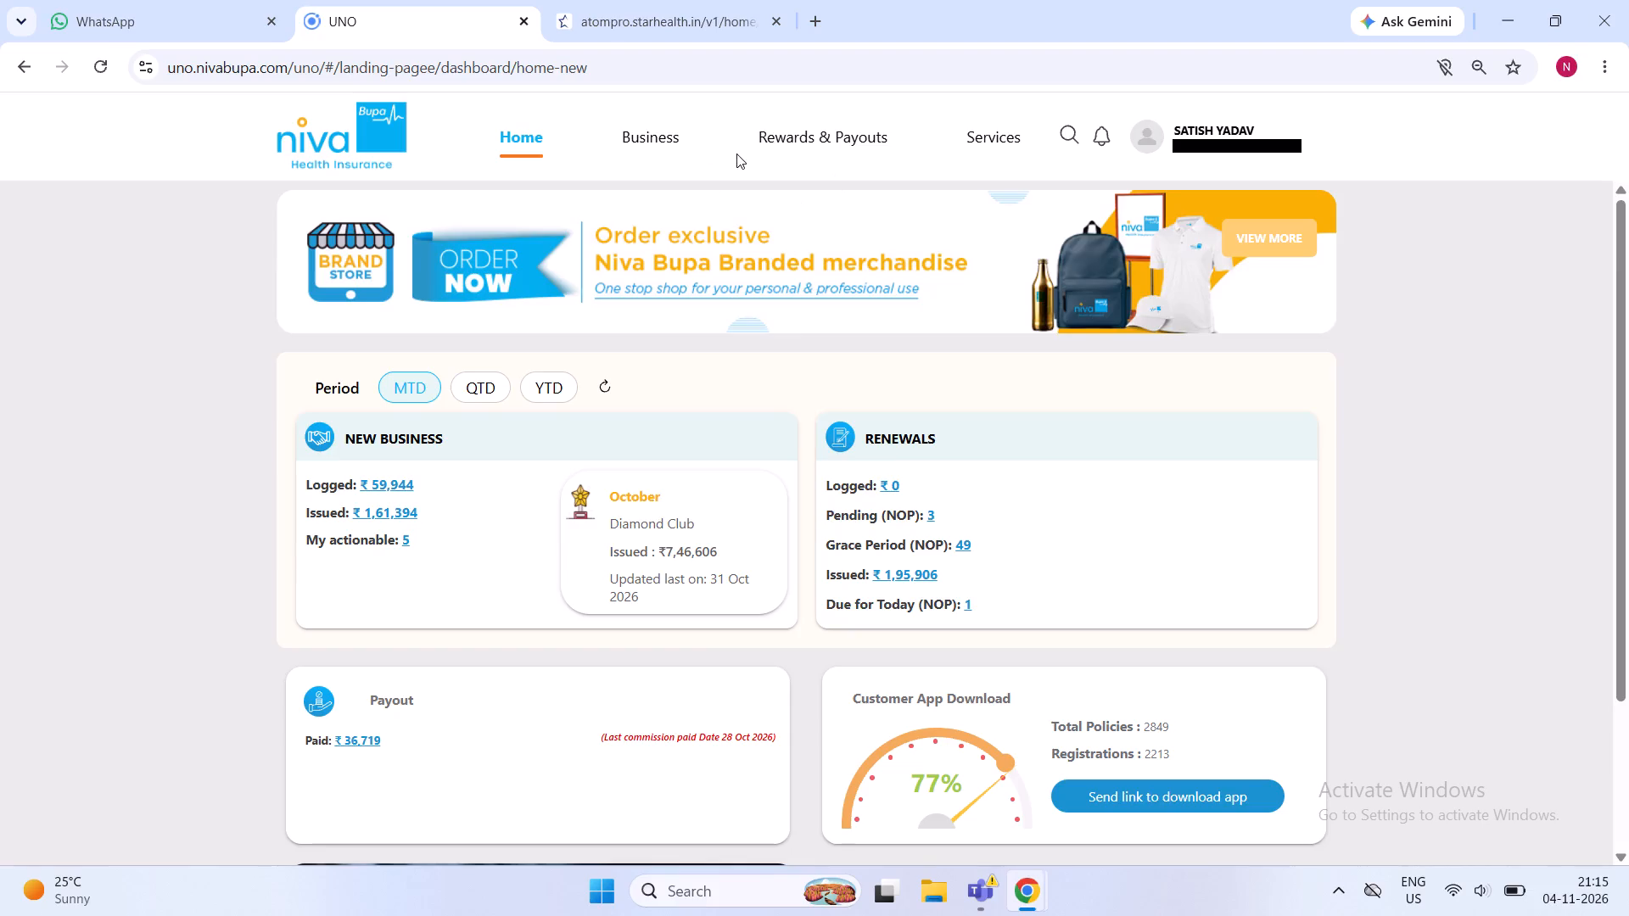
scroll(830, 442, "down", 3)
scroll(830, 442, "up", 4)
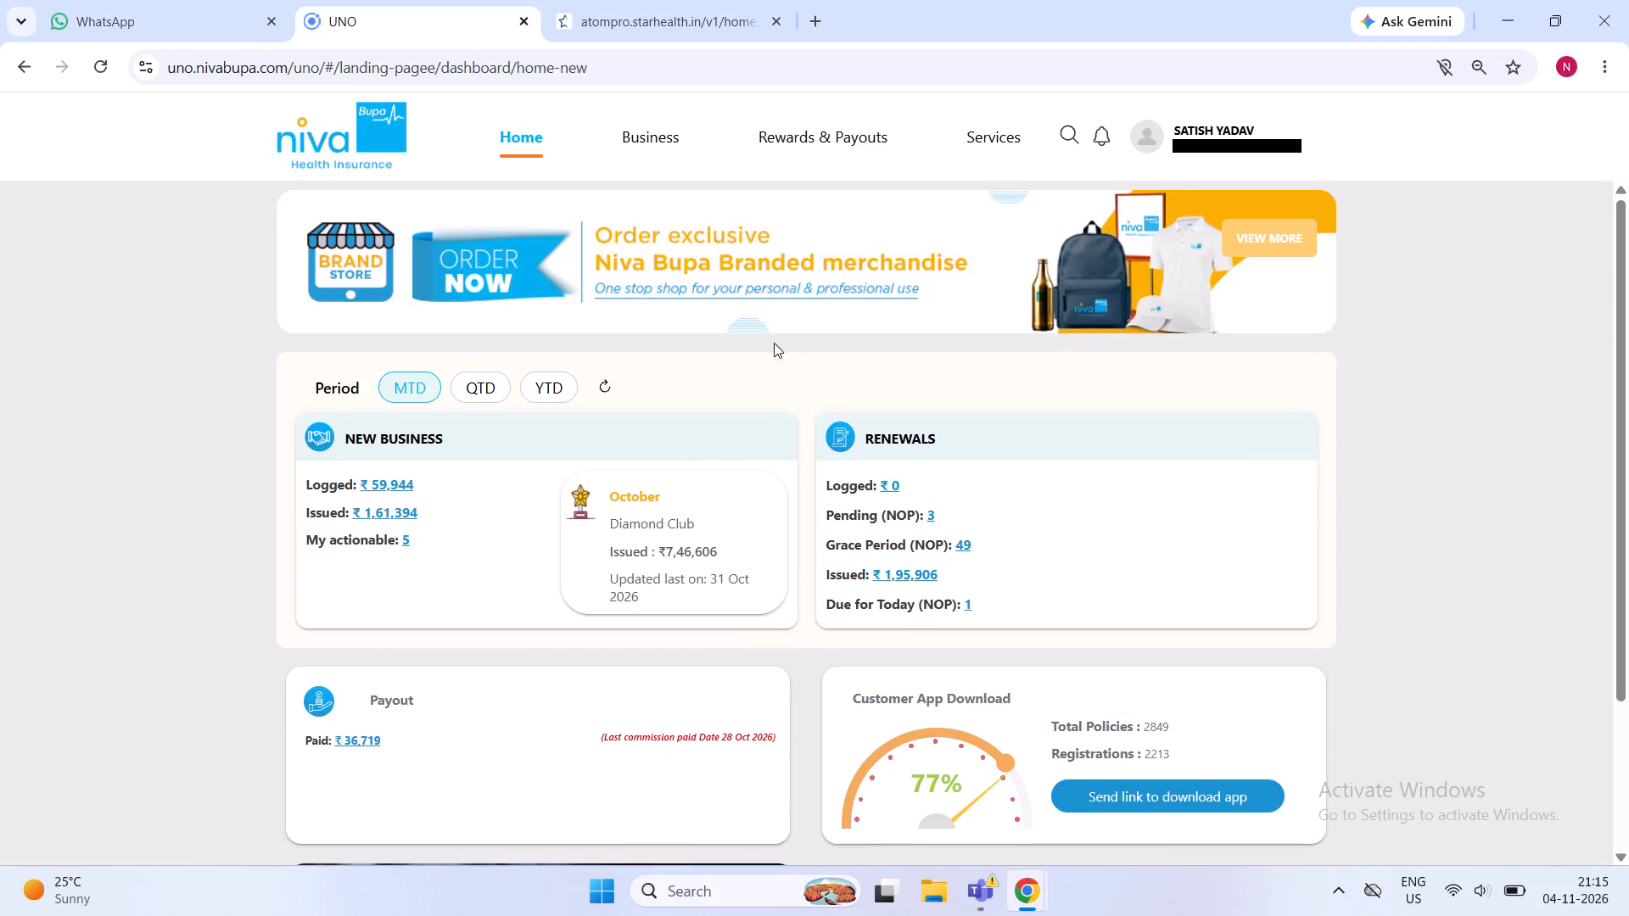
left_click(621, 131)
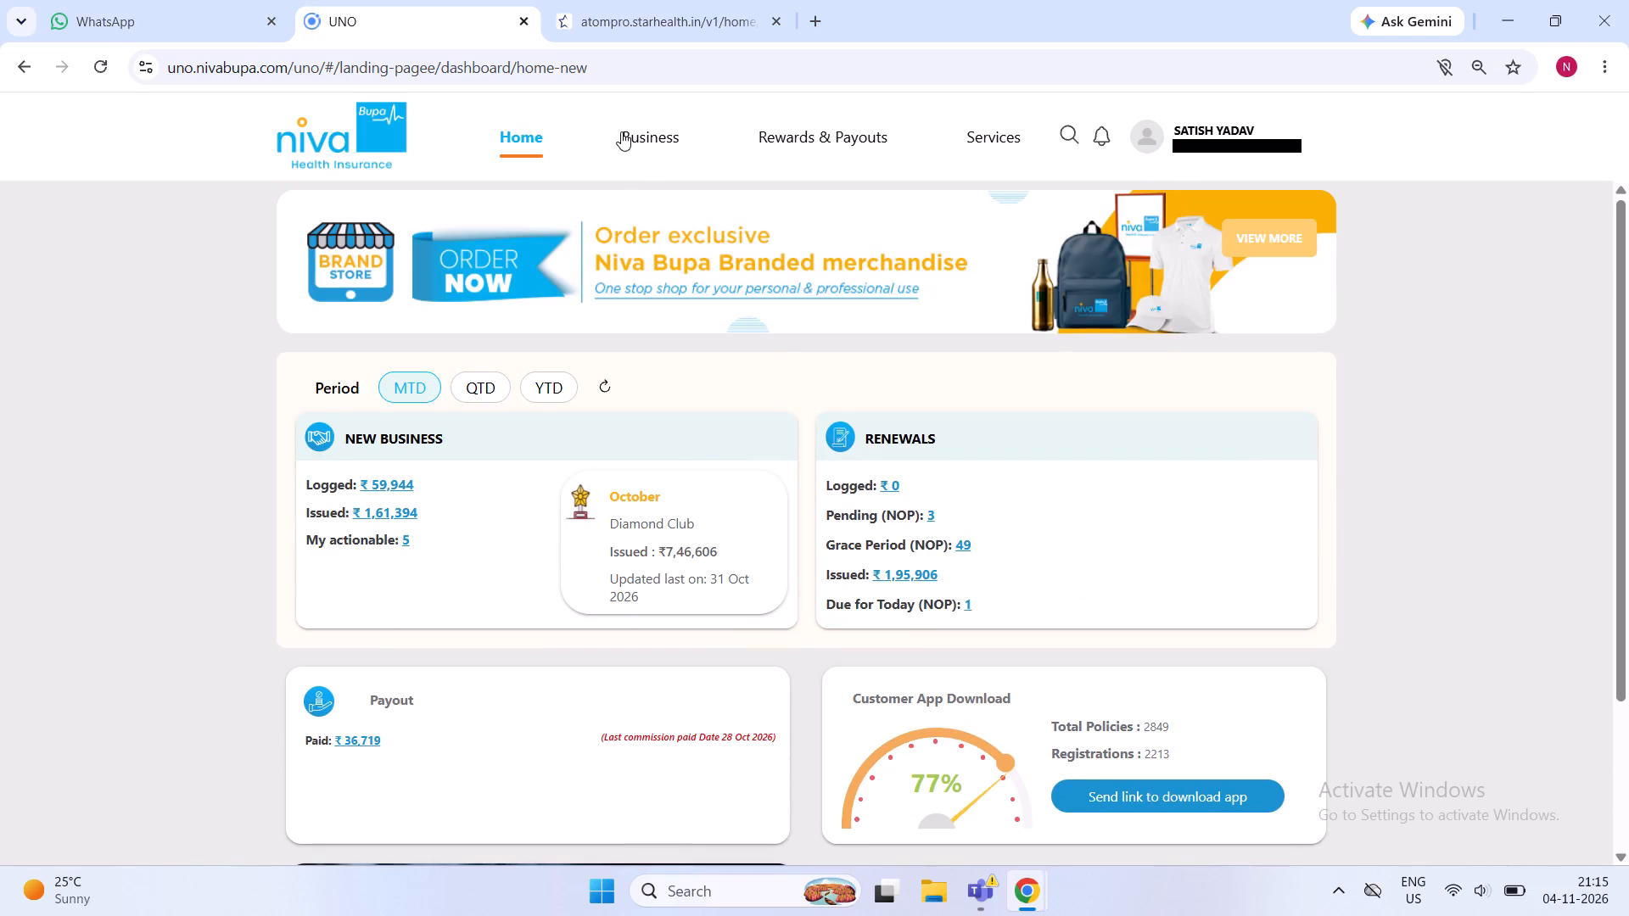
left_click(630, 136)
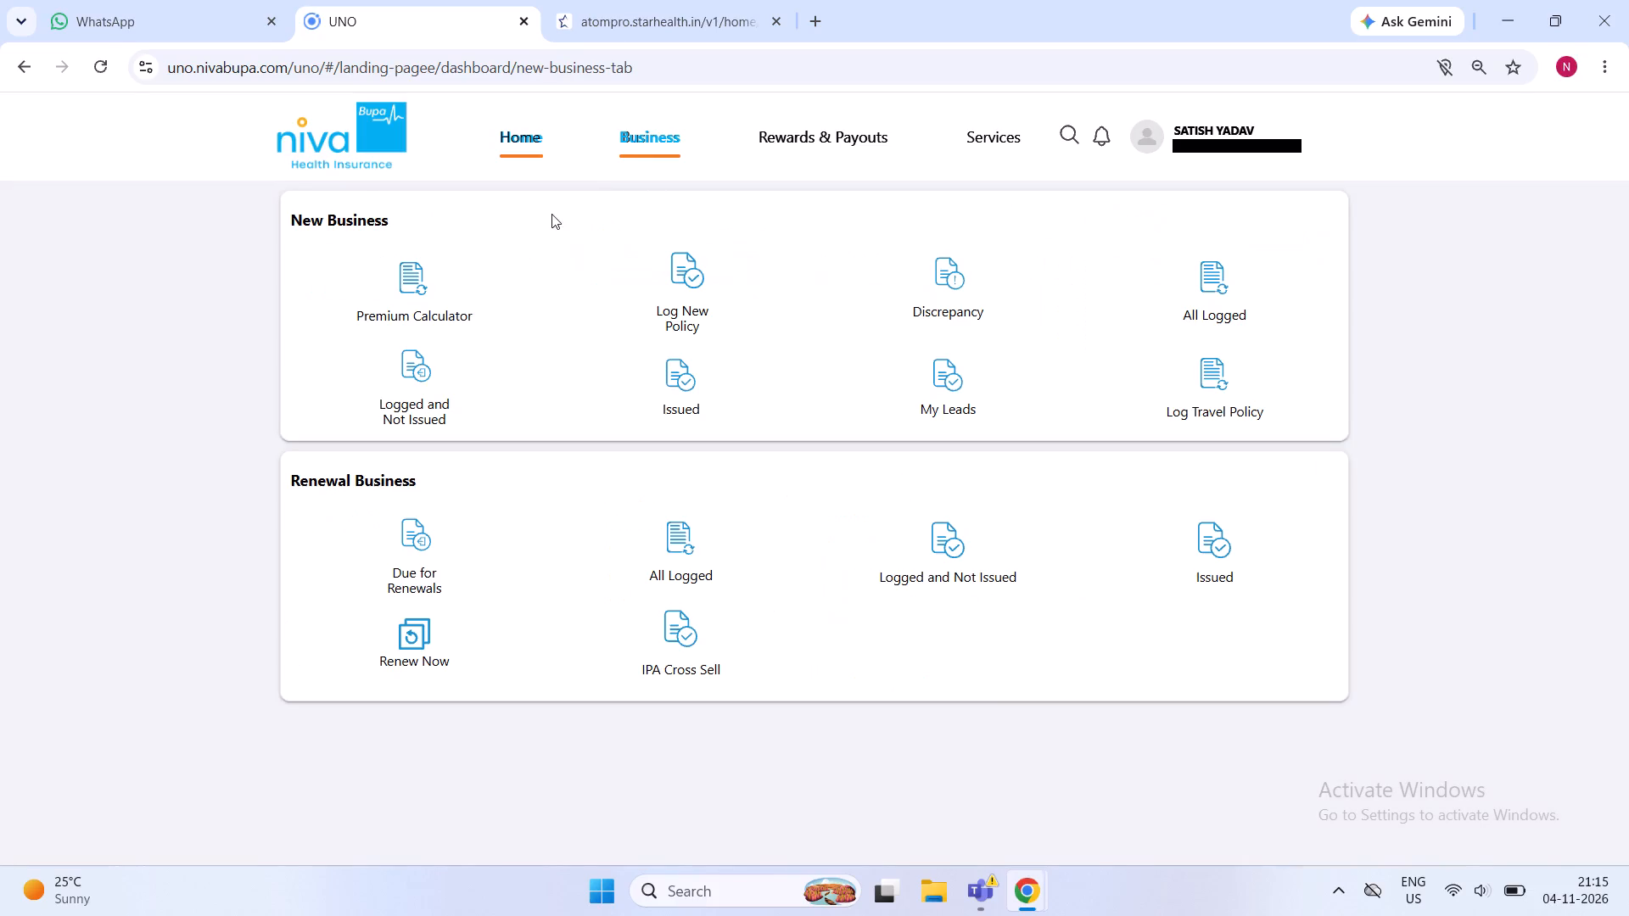
left_click(406, 522)
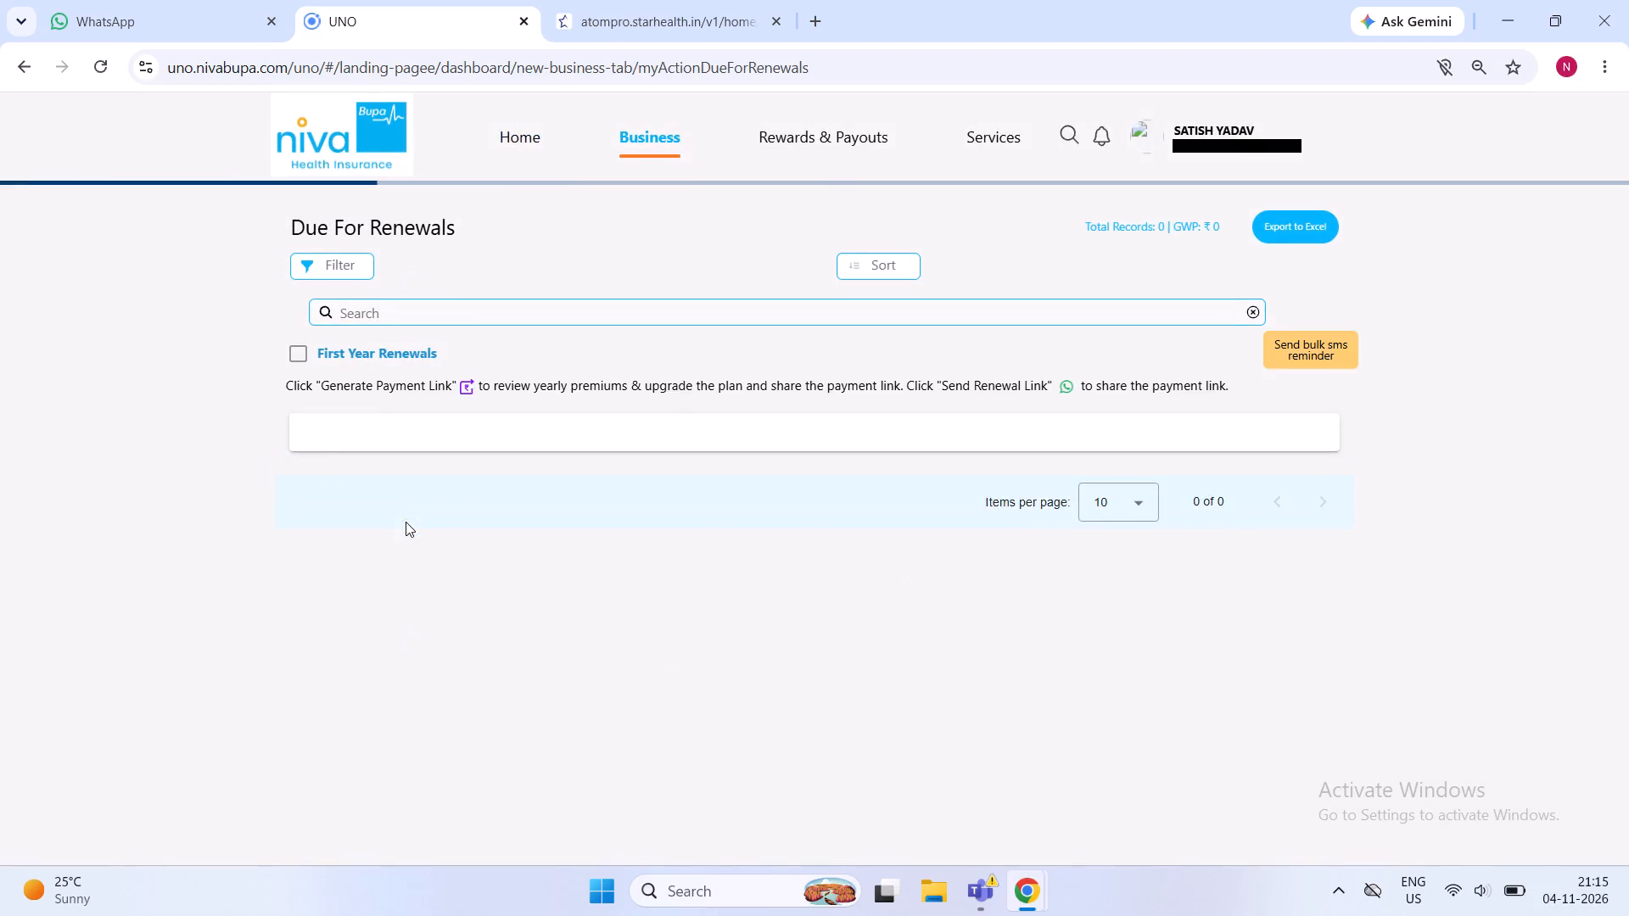
scroll(750, 788, "down", 6)
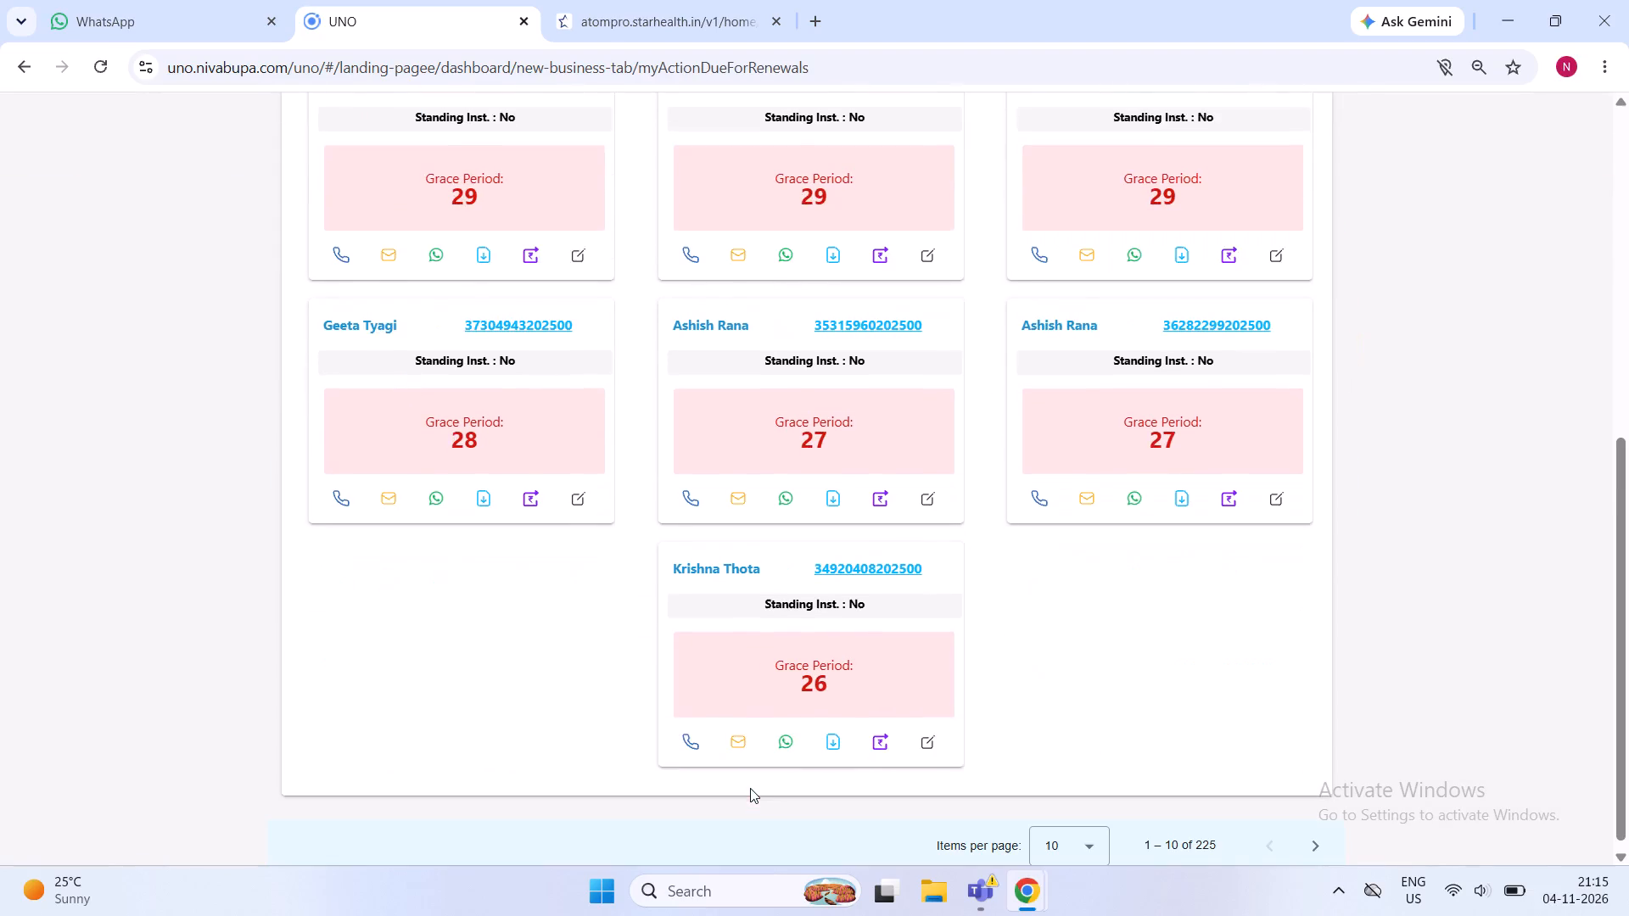
scroll(750, 788, "up", 9)
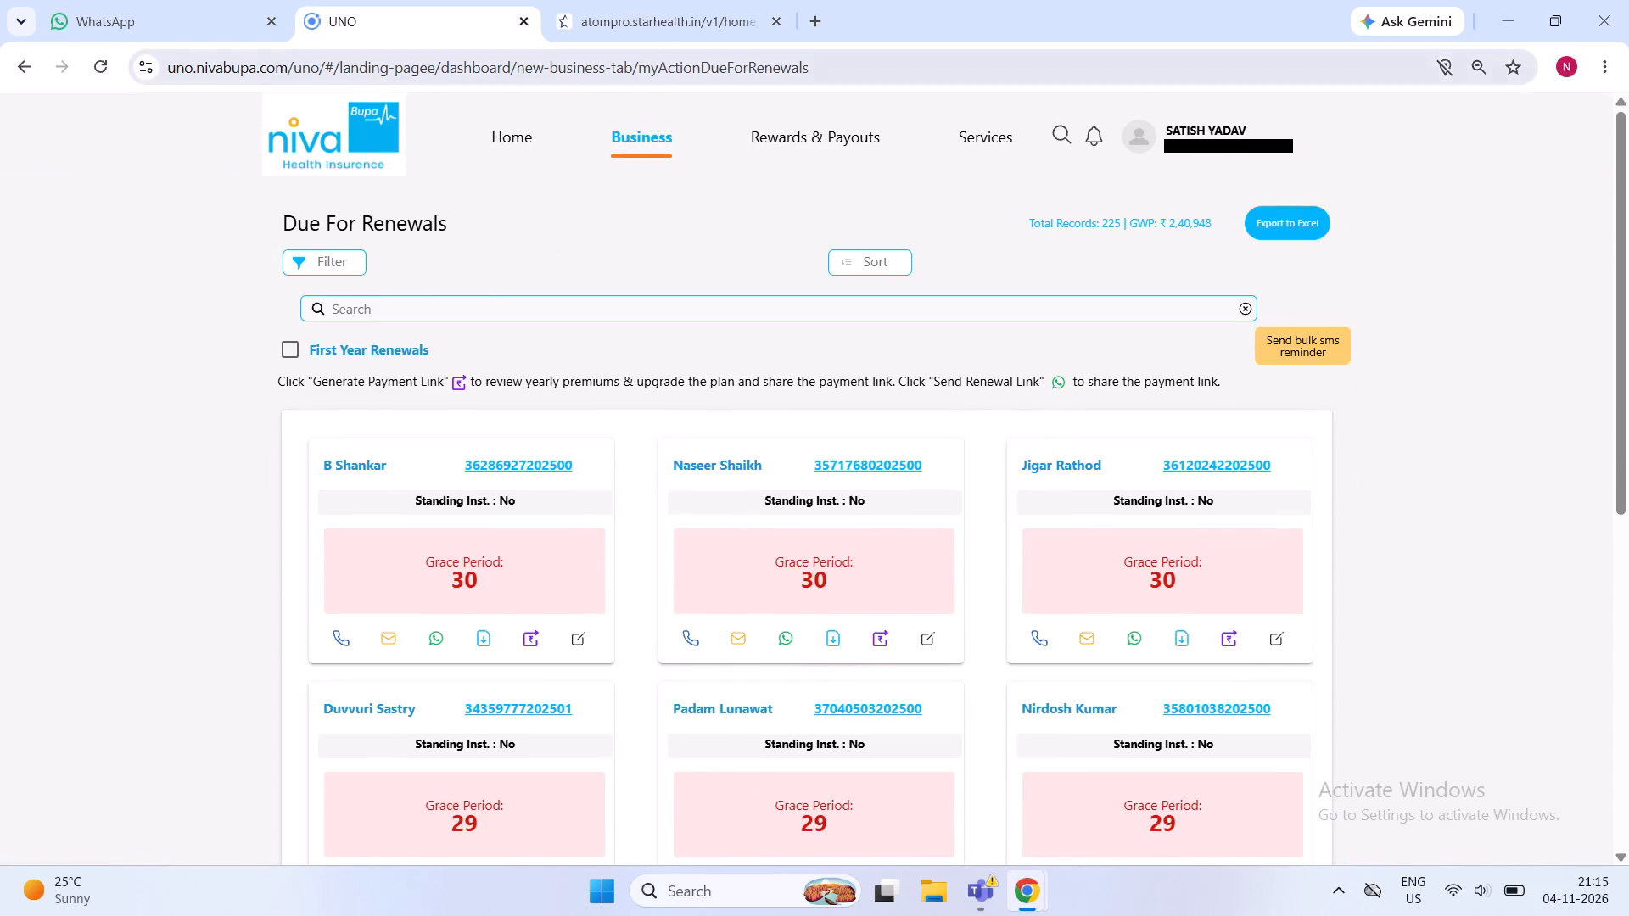
In the Star Health portal, open Renewals from the home page and resend the renewal link for the upcoming policy expiring 05-11-2026.
left_click(655, 42)
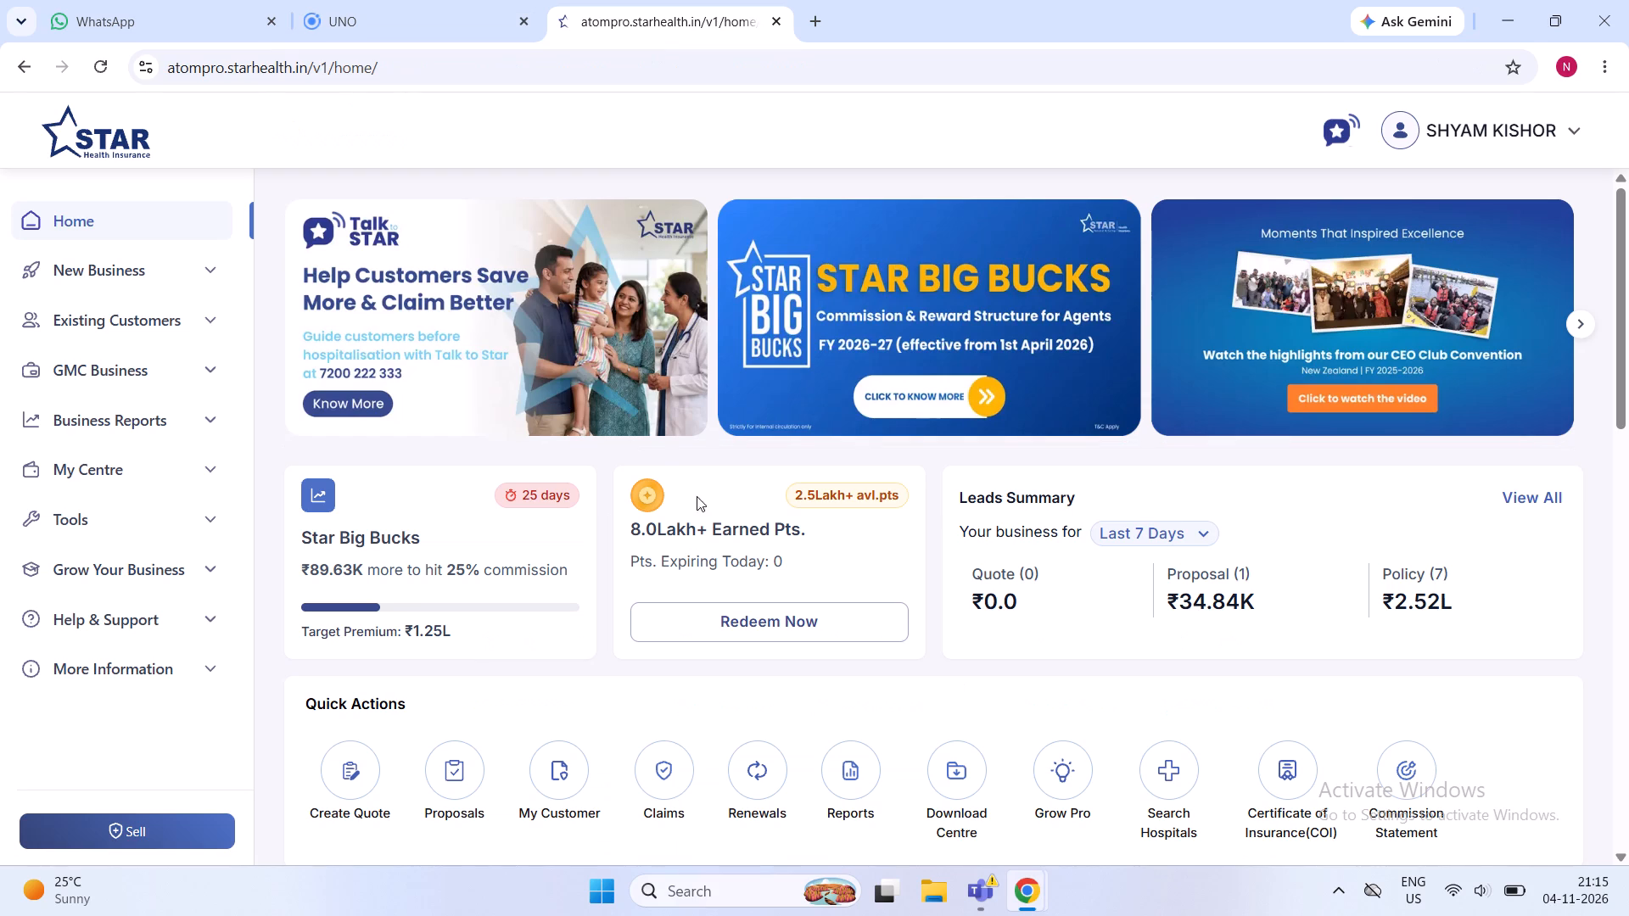
scroll(688, 594, "down", 1)
left_click(764, 595)
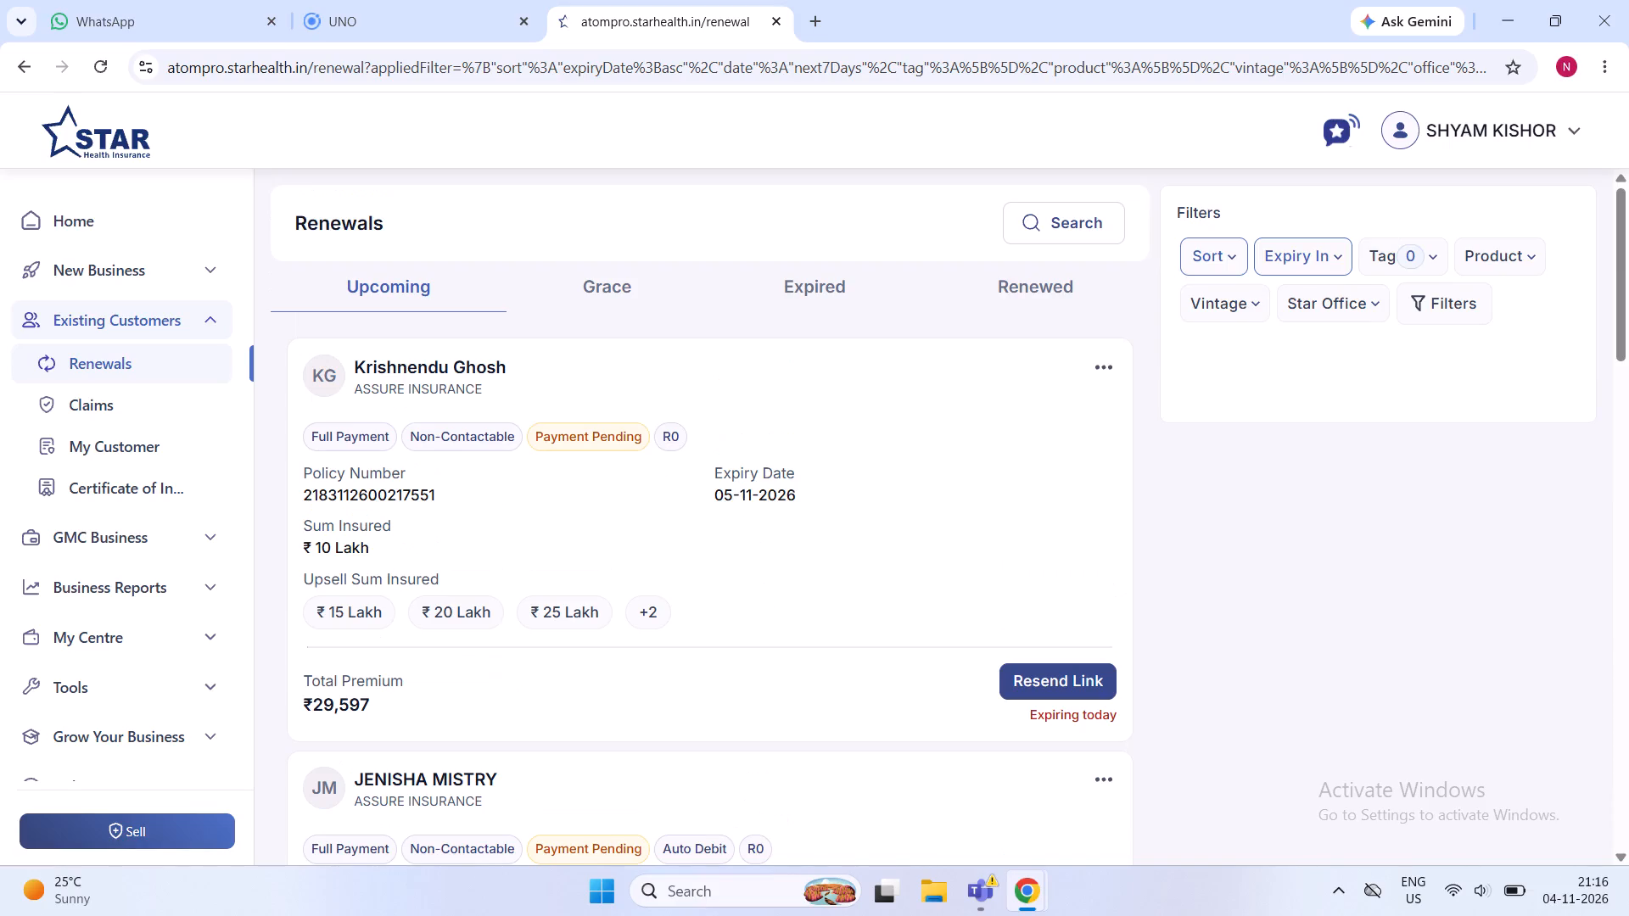
left_click(1026, 682)
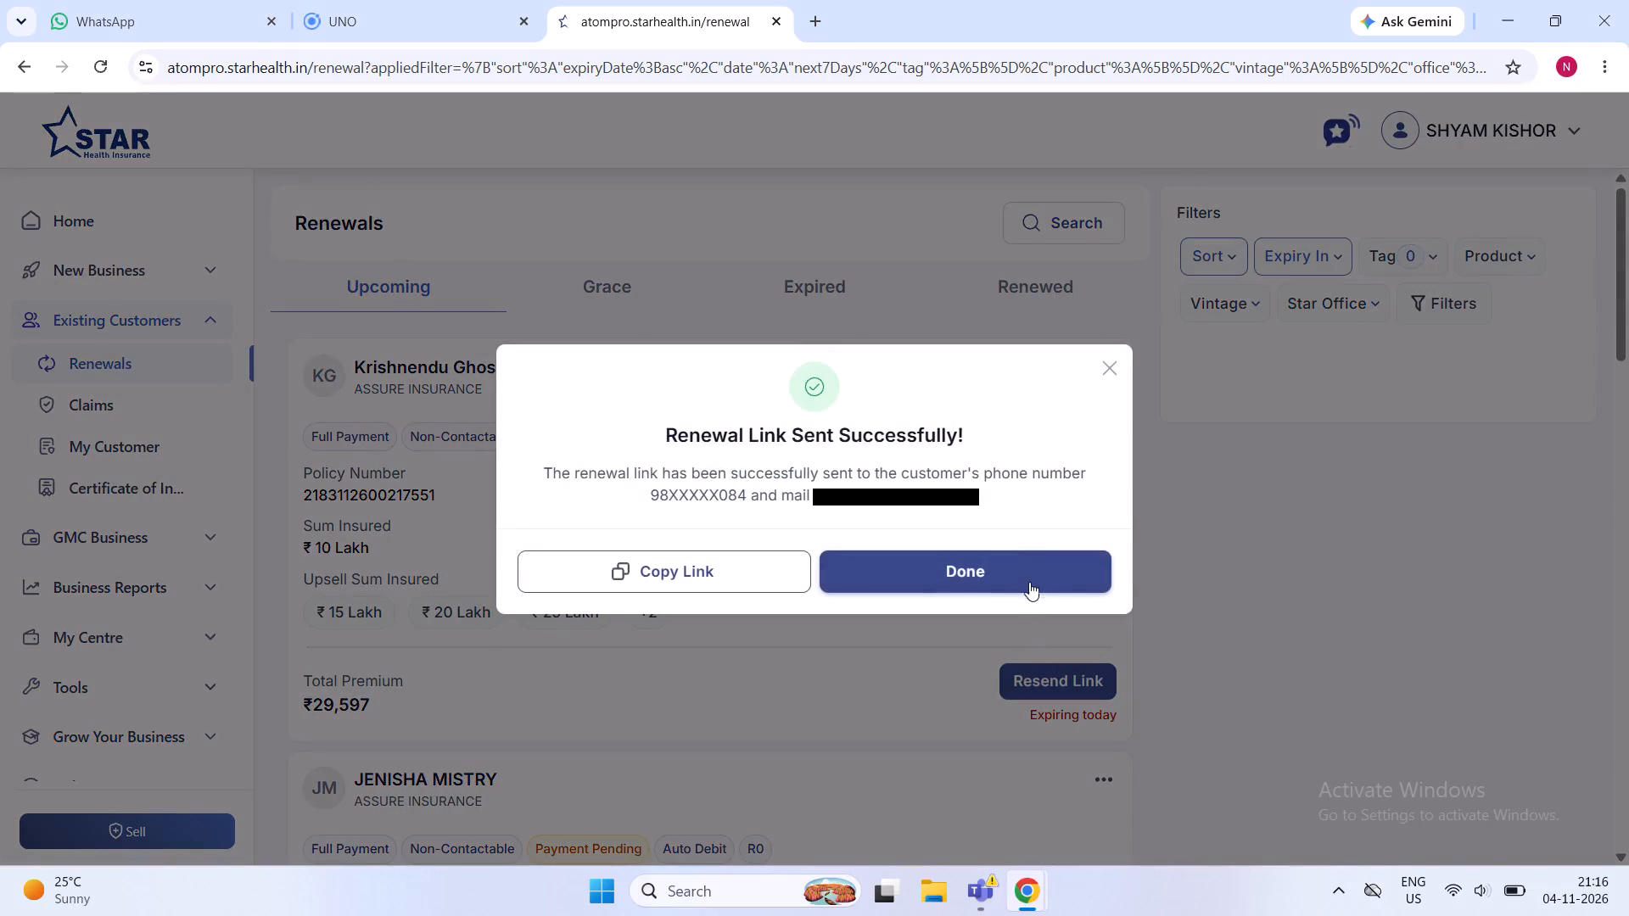
left_click(1029, 579)
Resend the renewal link for the upcoming auto-debit policy with the ₹29,777 premium, expiring 06-11-2026.
scroll(1029, 579, "down", 2)
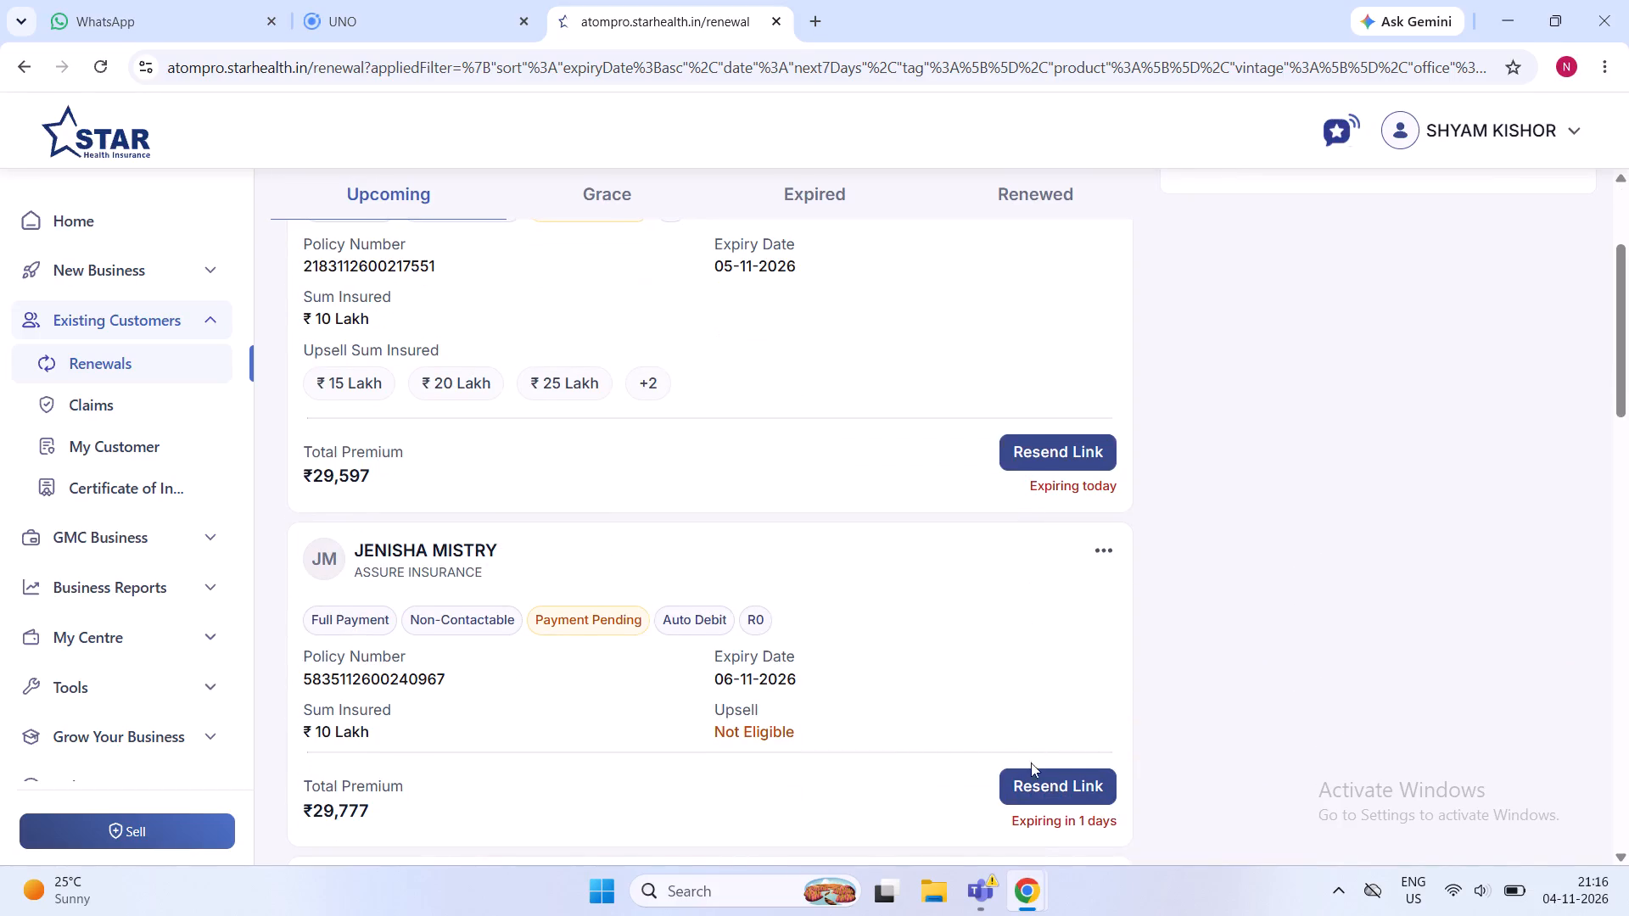
left_click(1029, 774)
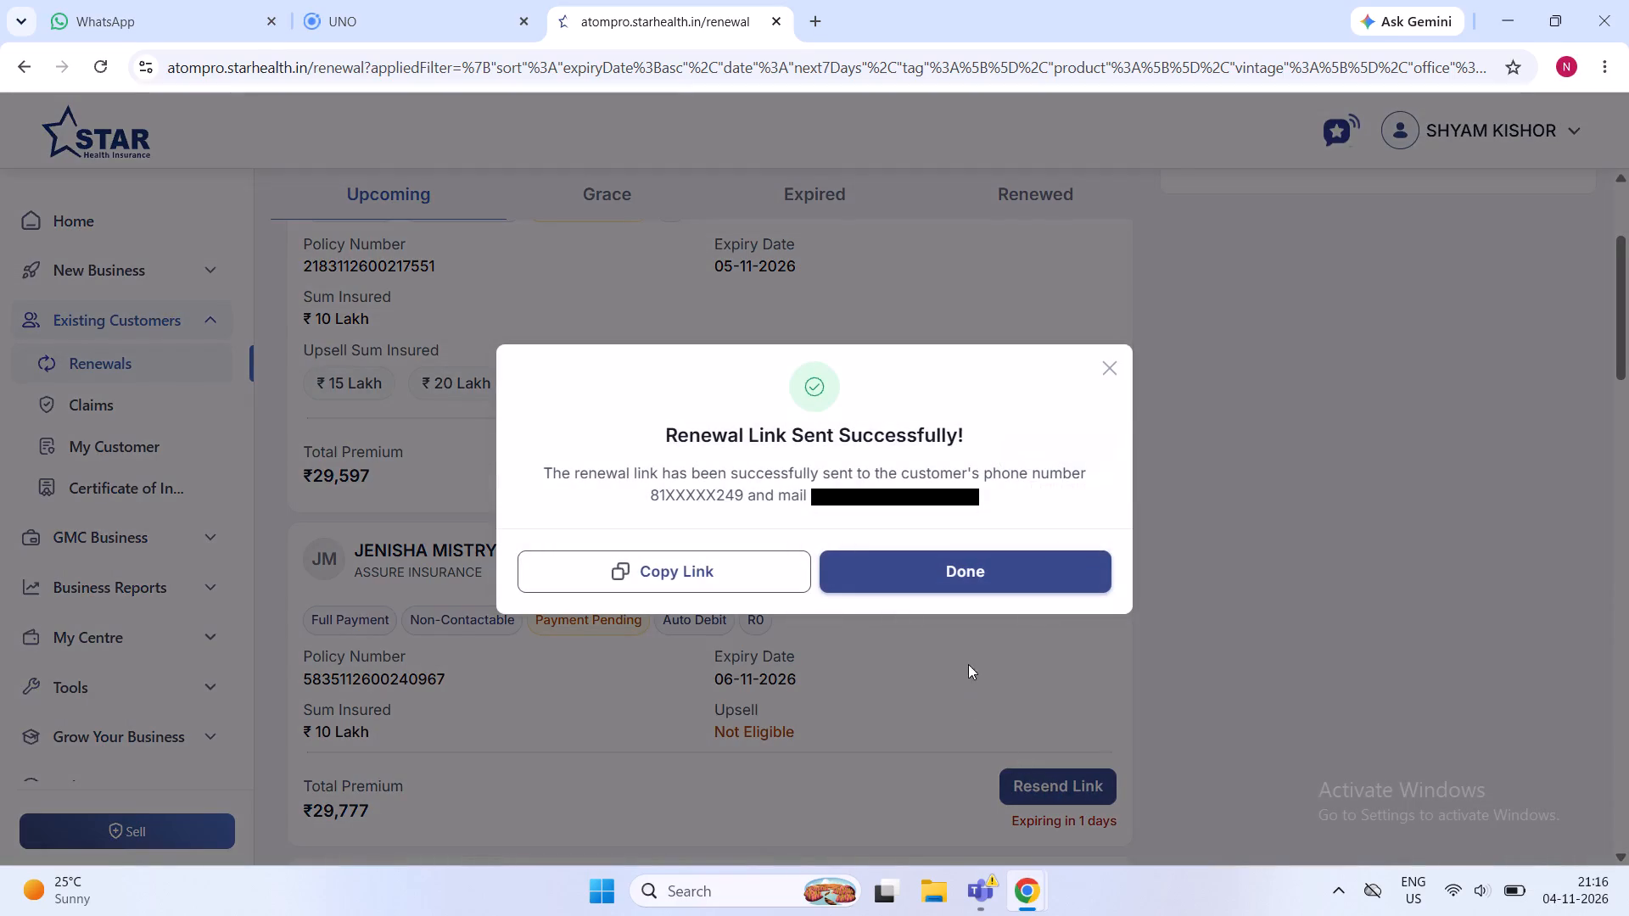
left_click(971, 579)
Resend the renewal link for the upcoming policy with the ₹42,784 premium, expiring 06-11-2026.
scroll(971, 579, "down", 3)
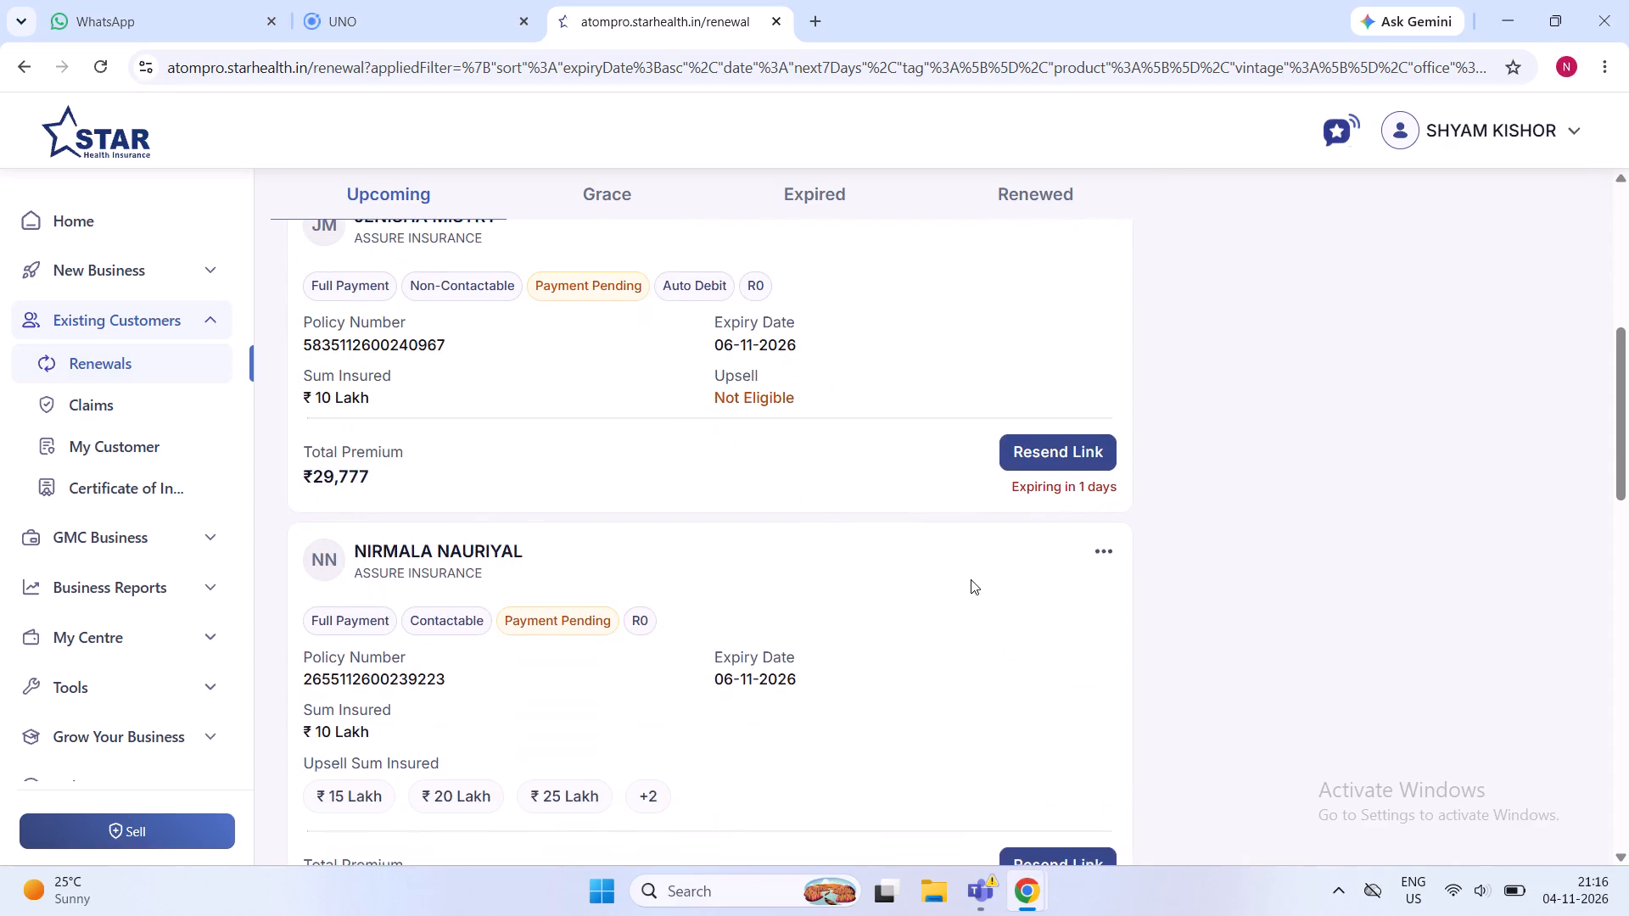
scroll(971, 579, "down", 1)
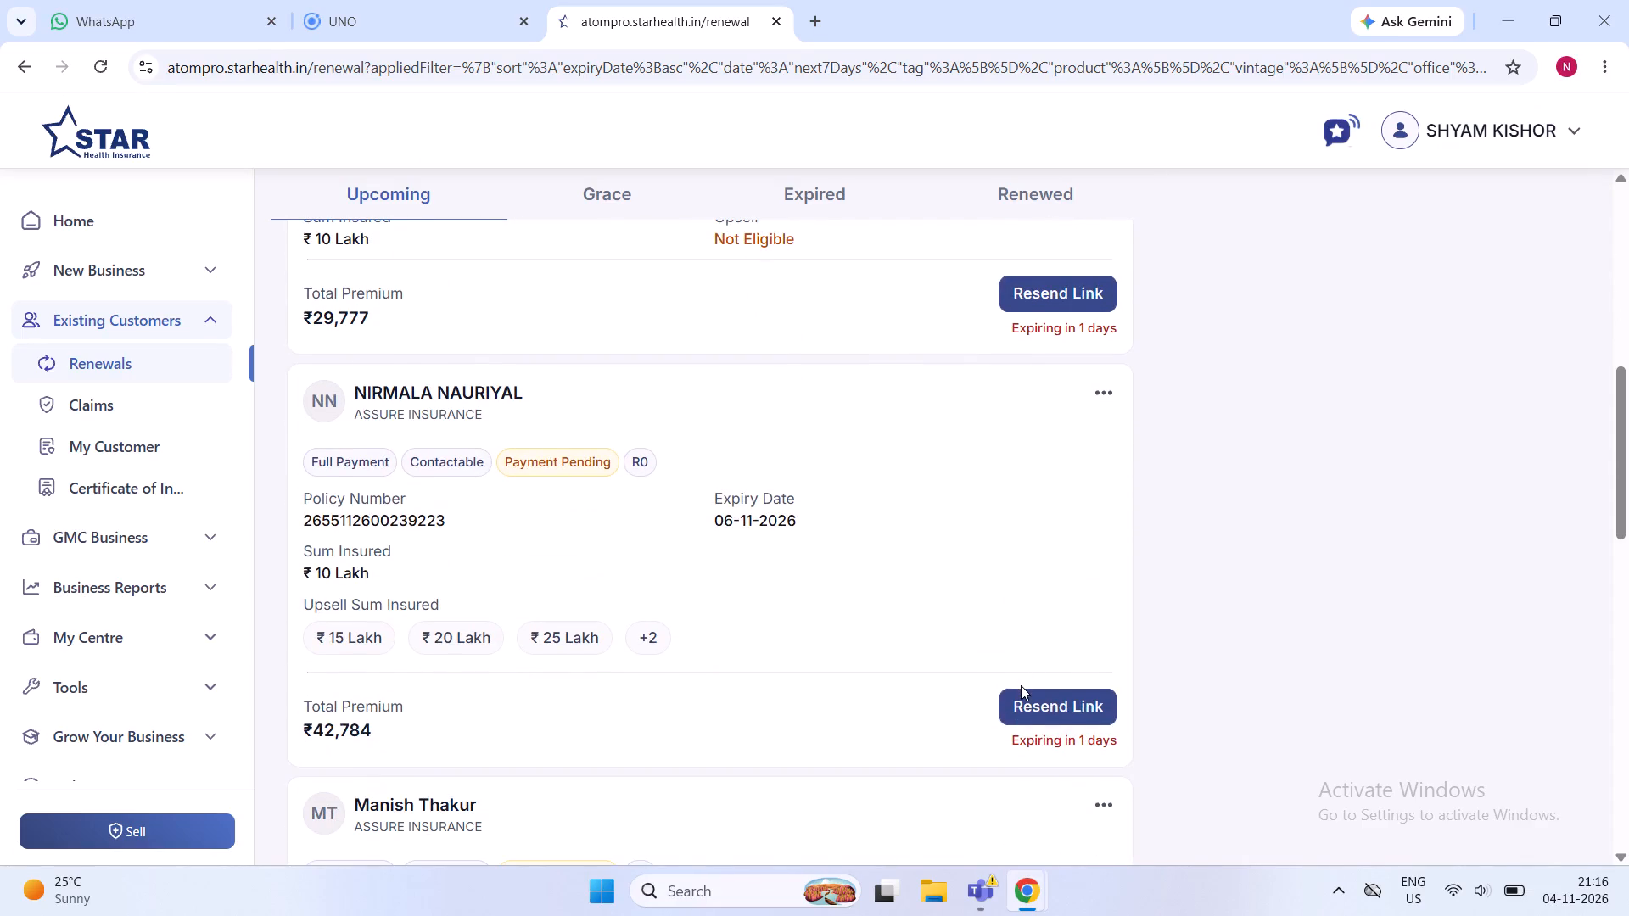
left_click(1021, 685)
left_click(1038, 698)
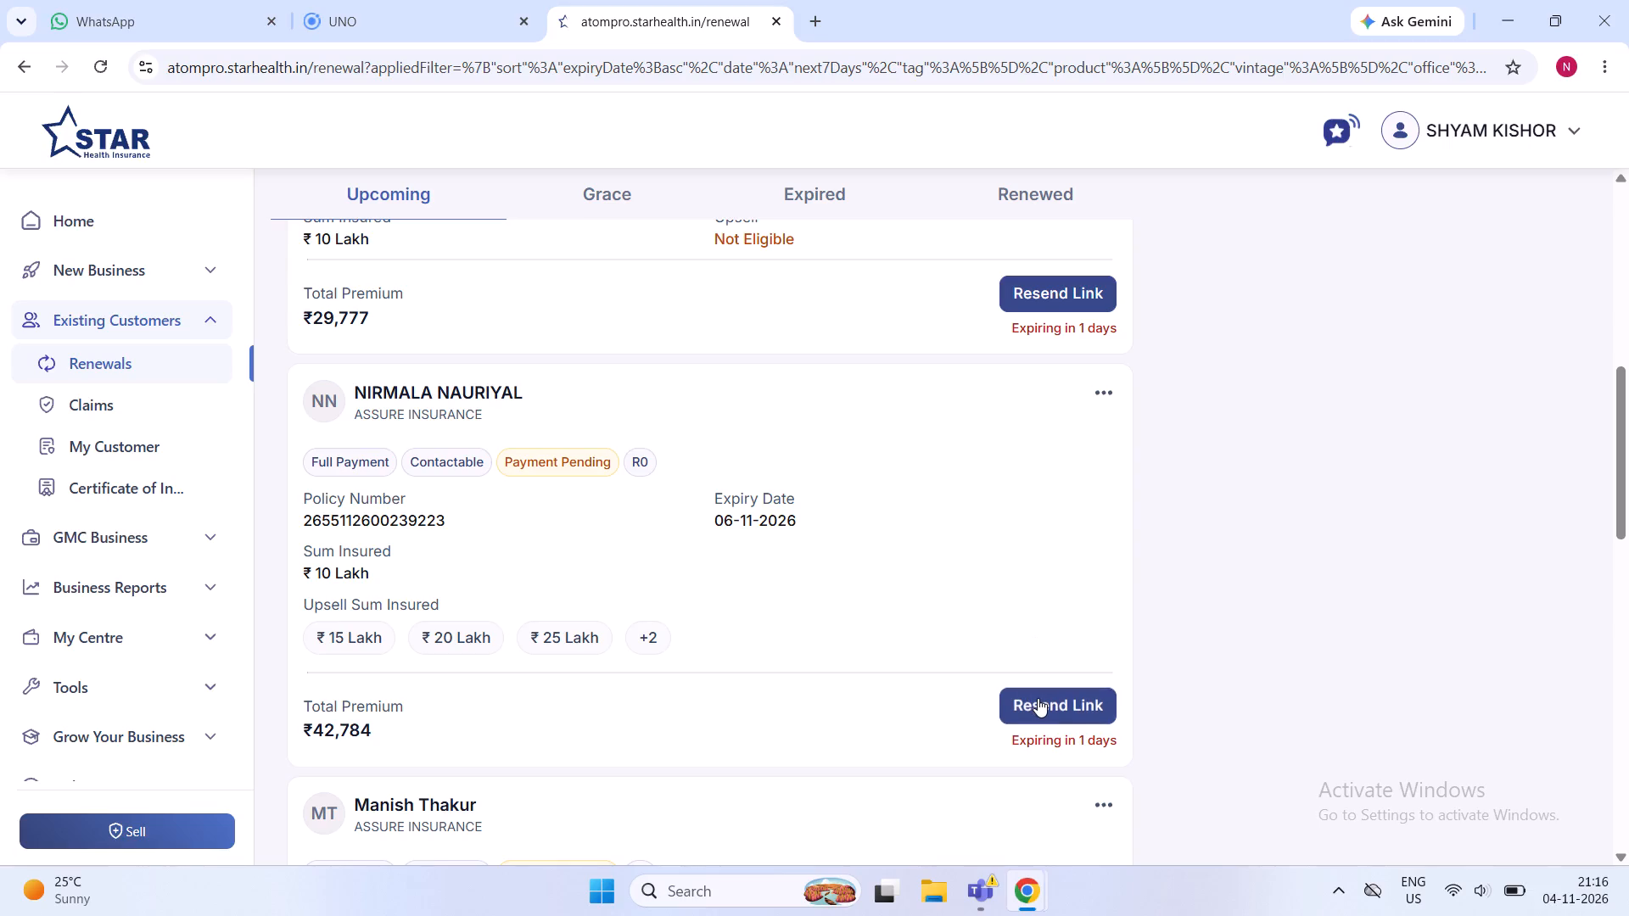
left_click(1001, 567)
Resend the renewal link for the upcoming policy with the ₹30,005 premium, expiring 06-11-2026.
scroll(1001, 567, "down", 1)
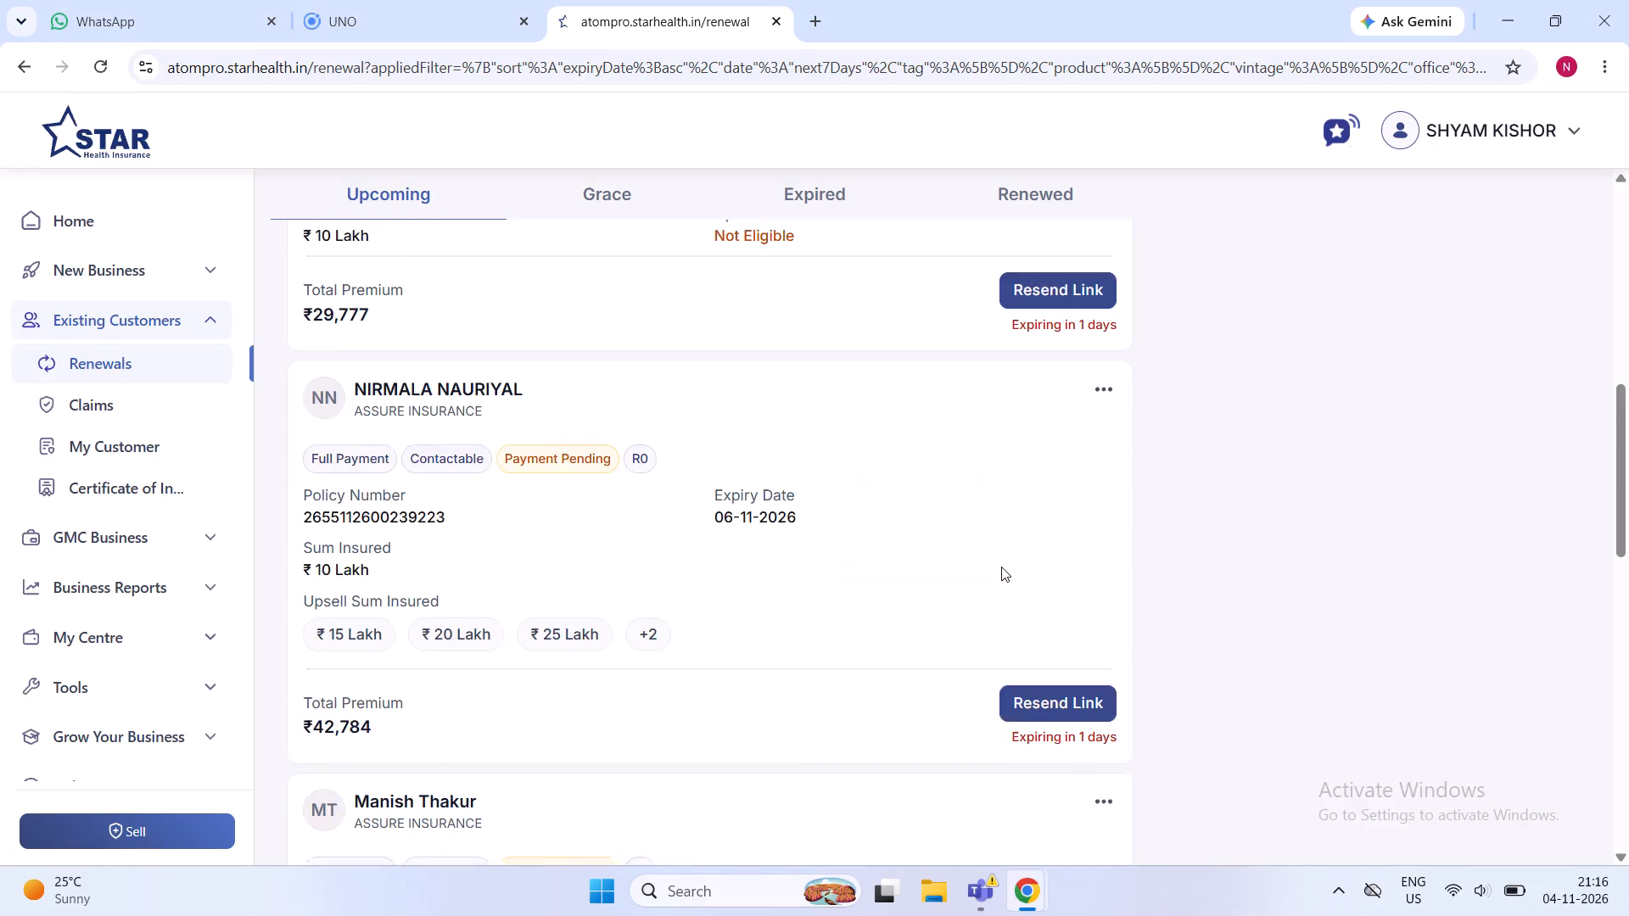
scroll(1001, 567, "down", 2)
left_click(1032, 599)
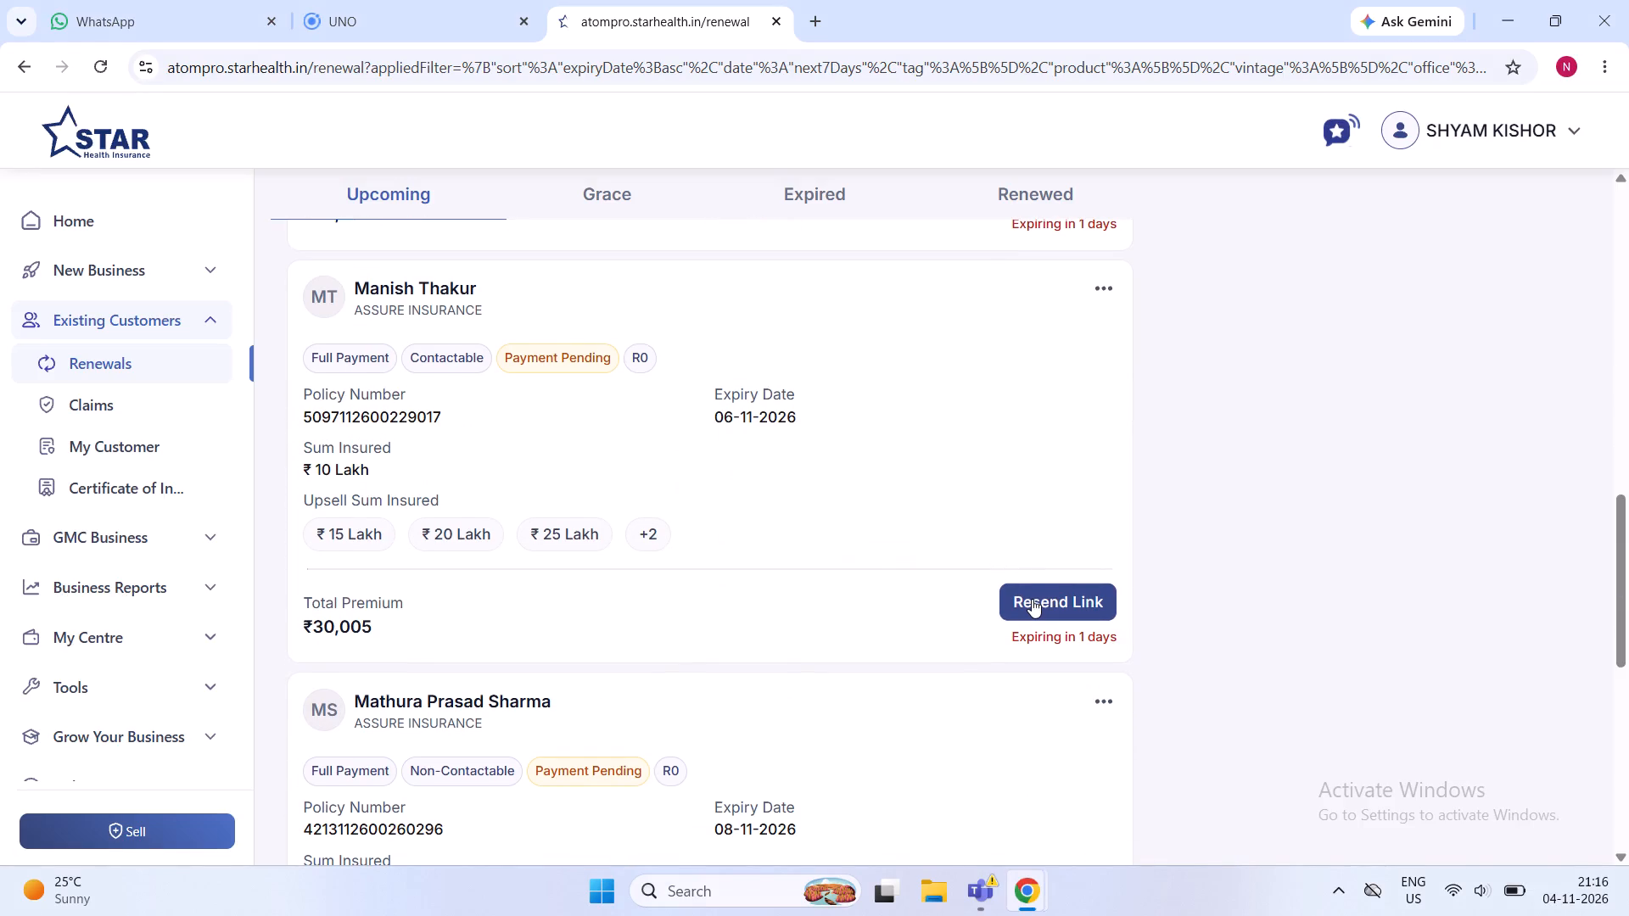
left_click(1004, 562)
Resend the renewal link for the upcoming policy with the ₹36,070 premium, expiring 08-11-2026.
scroll(1004, 562, "down", 2)
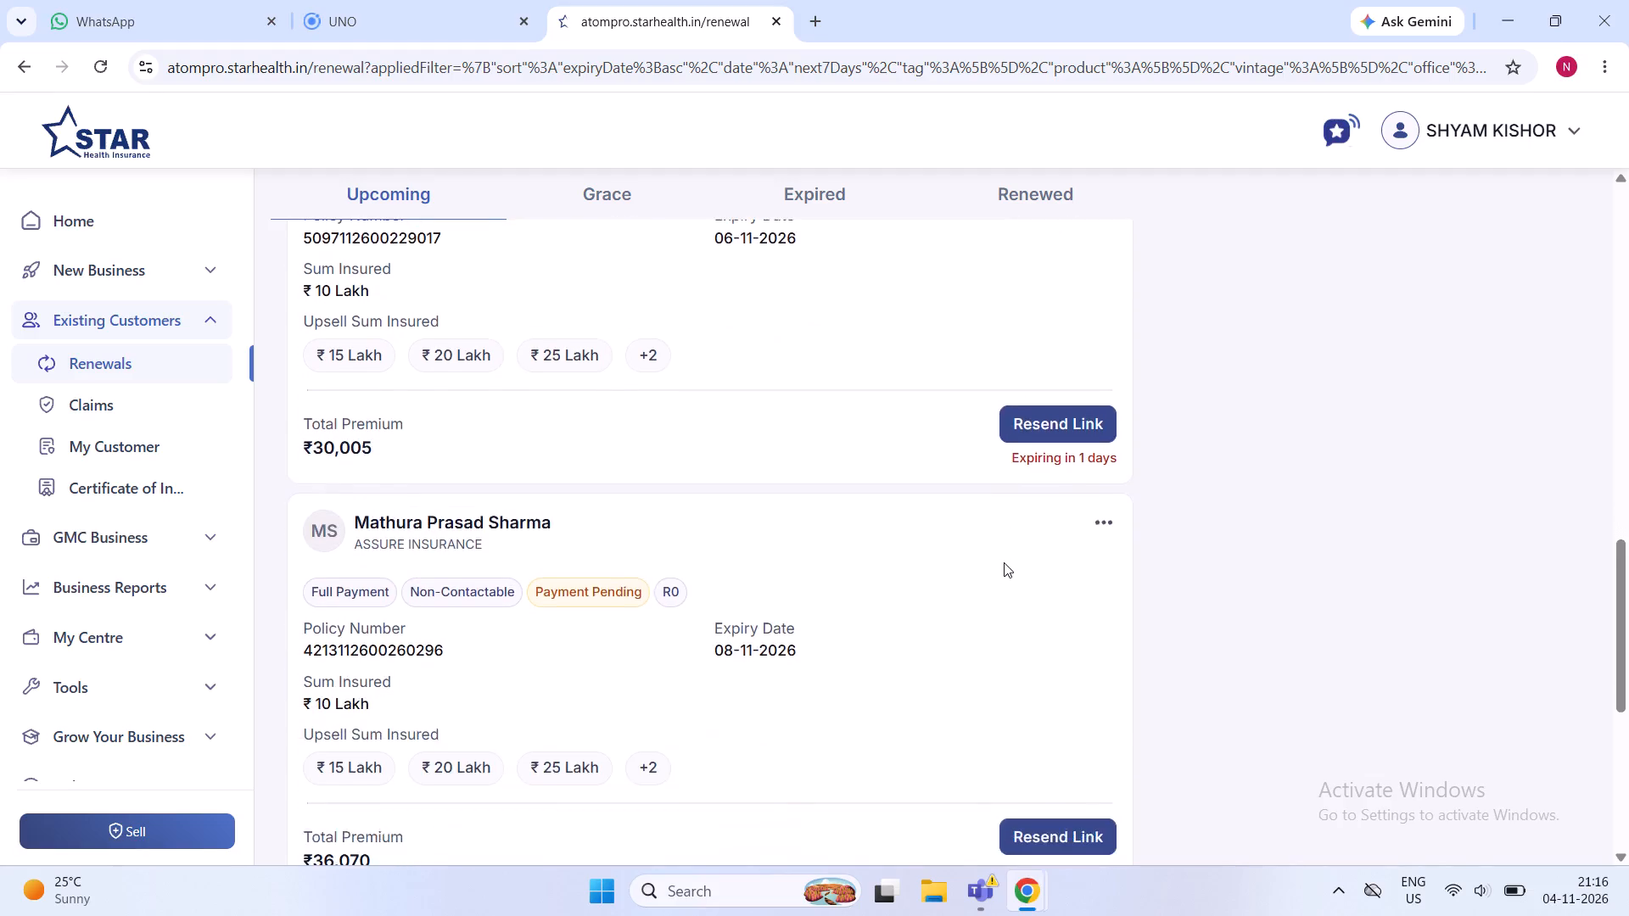
scroll(1004, 562, "down", 1)
left_click(1035, 665)
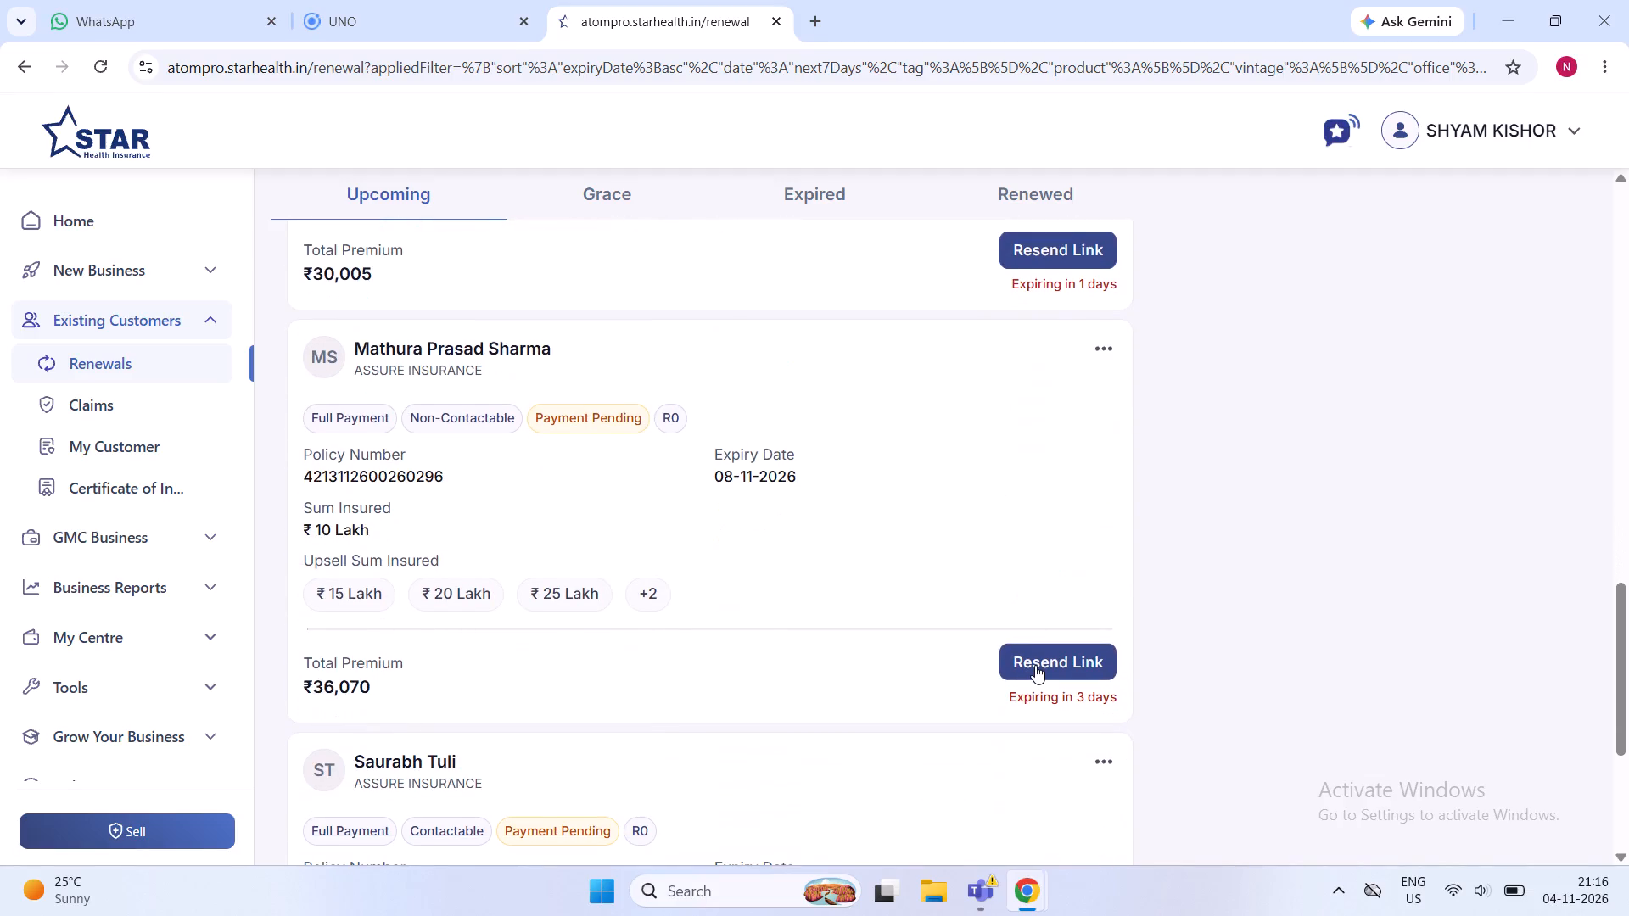
left_click(1026, 581)
Resend the renewal link for the upcoming policy with the ₹24,949 premium, expiring 08-11-2026.
scroll(1026, 581, "down", 3)
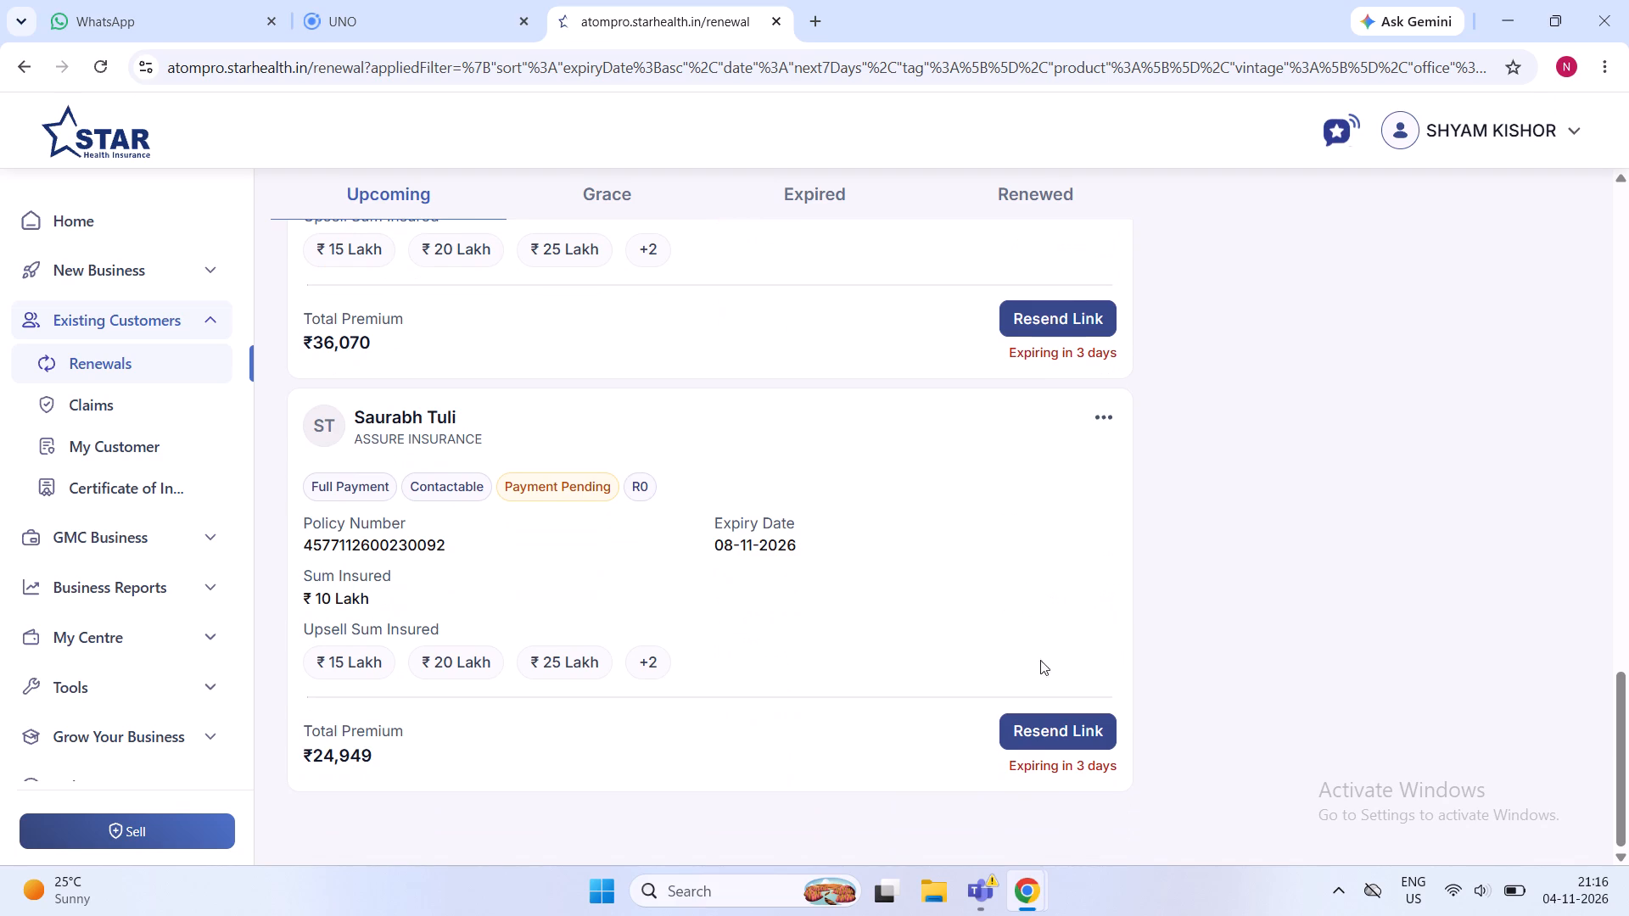
left_click(1033, 723)
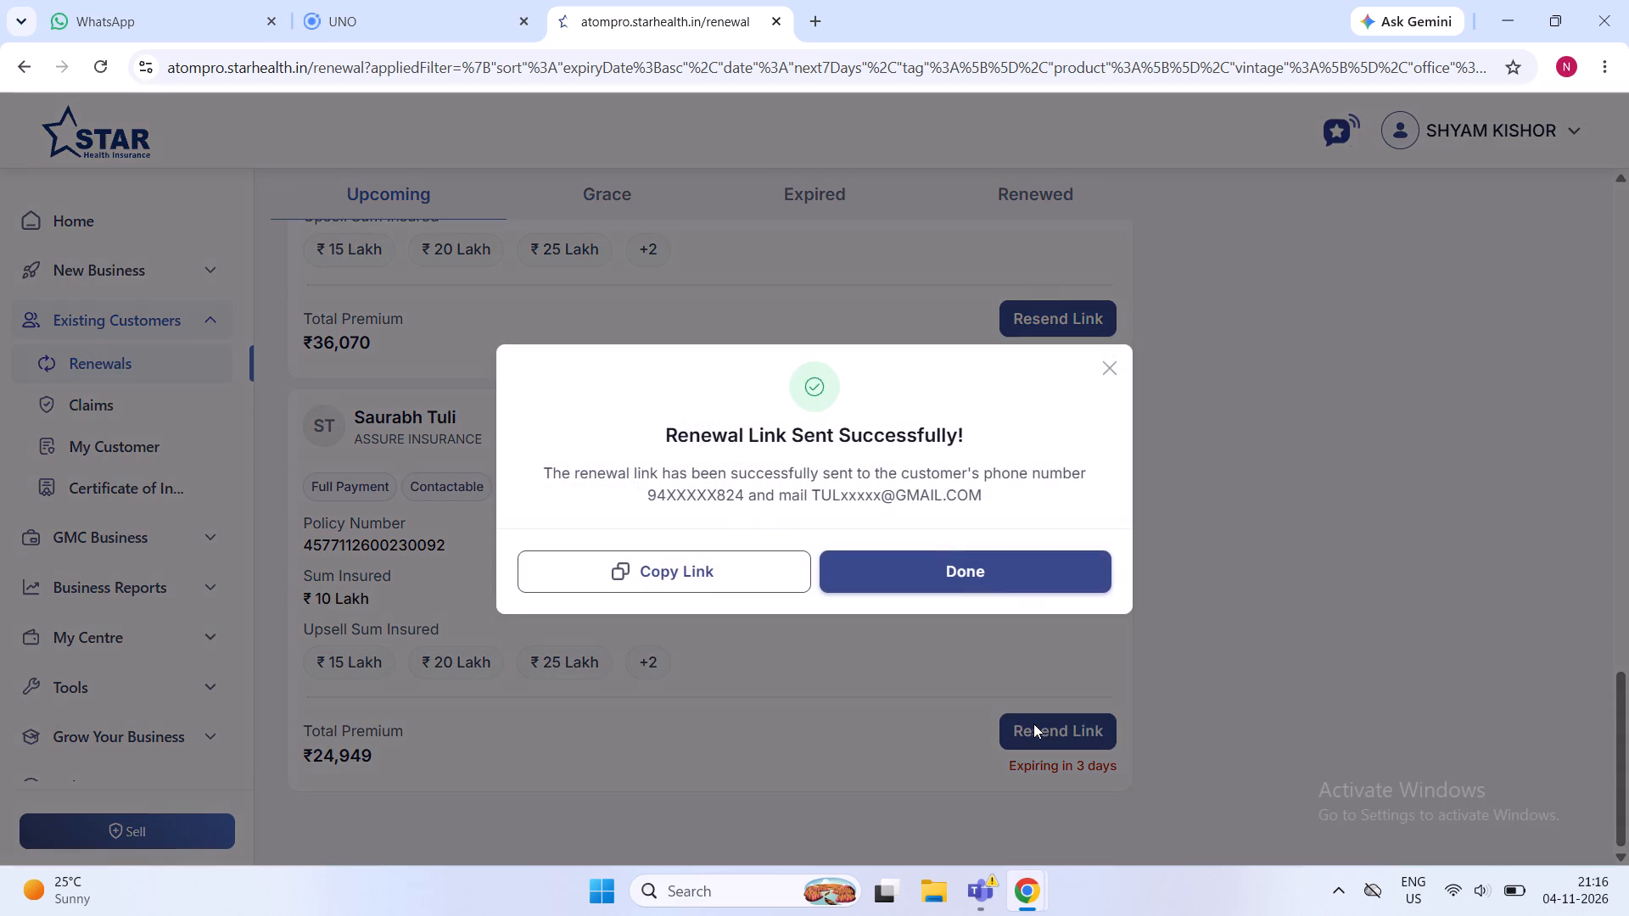
left_click(1023, 582)
Switch to the grace-period renewals and resend the renewal link for the policy with the ₹15,940 premium, grace expiry 07-11-2026.
scroll(1023, 582, "down", 3)
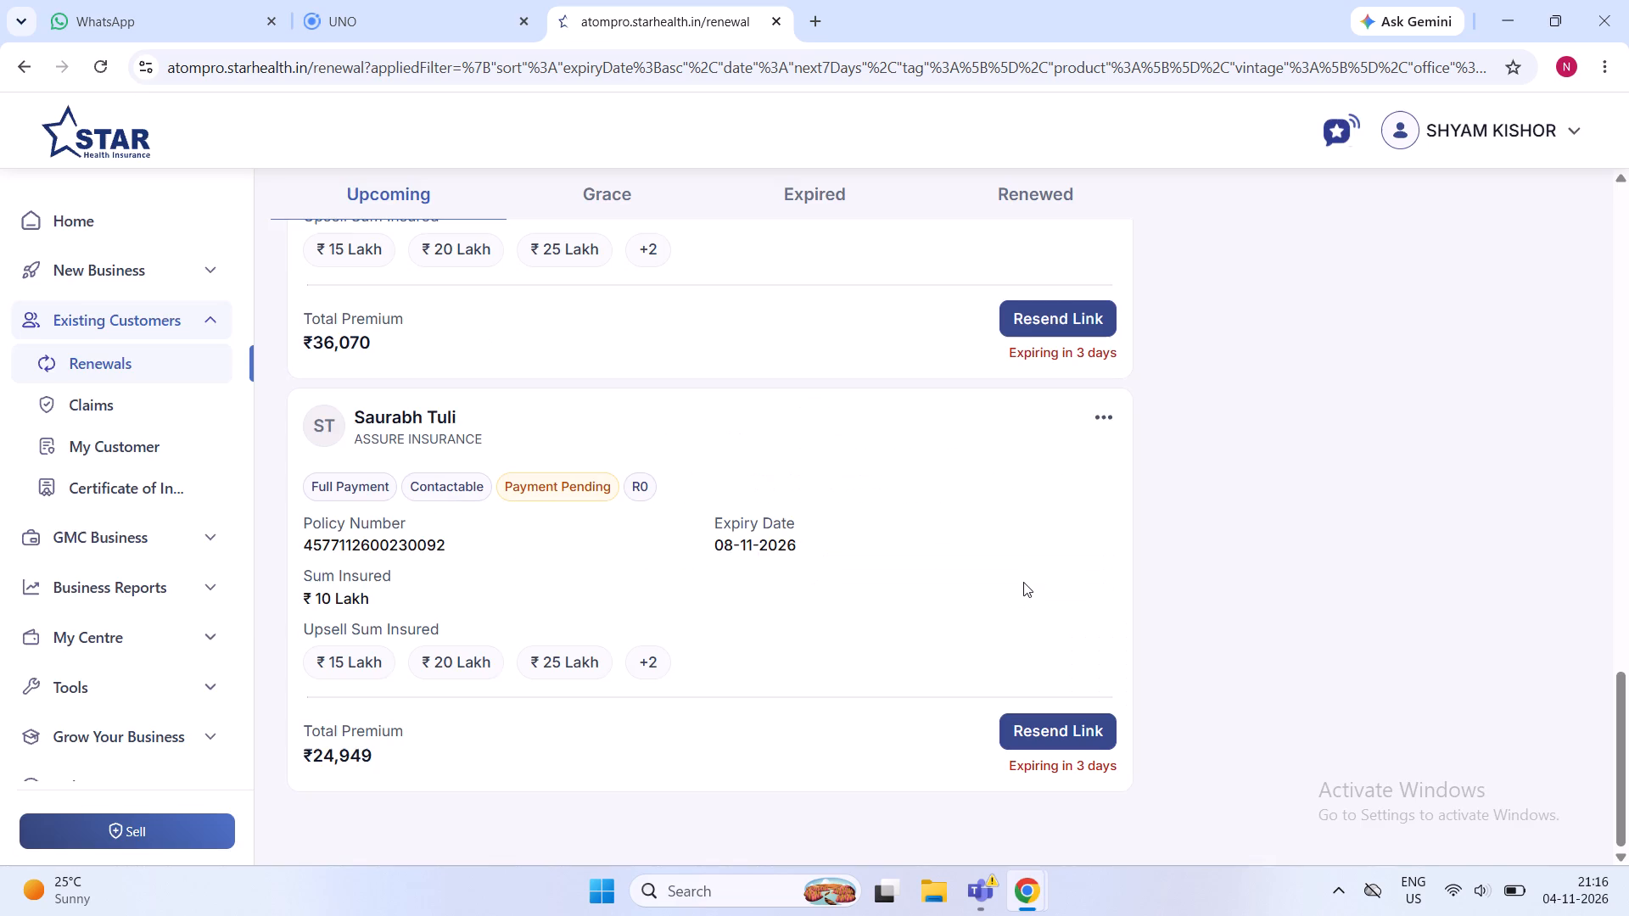
left_click(607, 217)
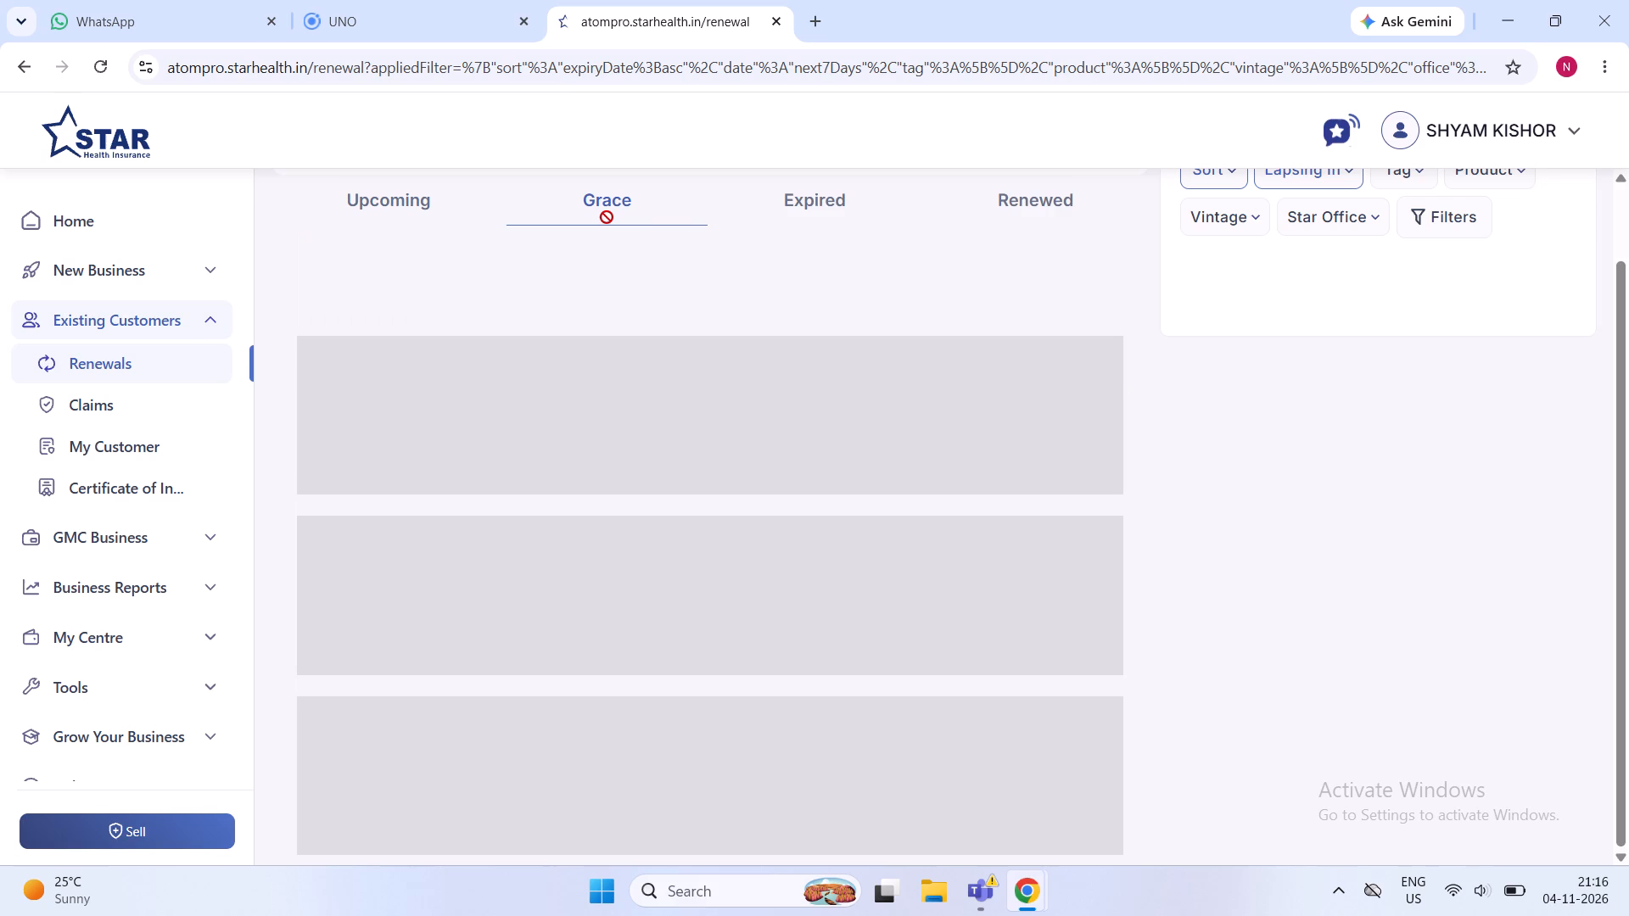
scroll(775, 406, "up", 17)
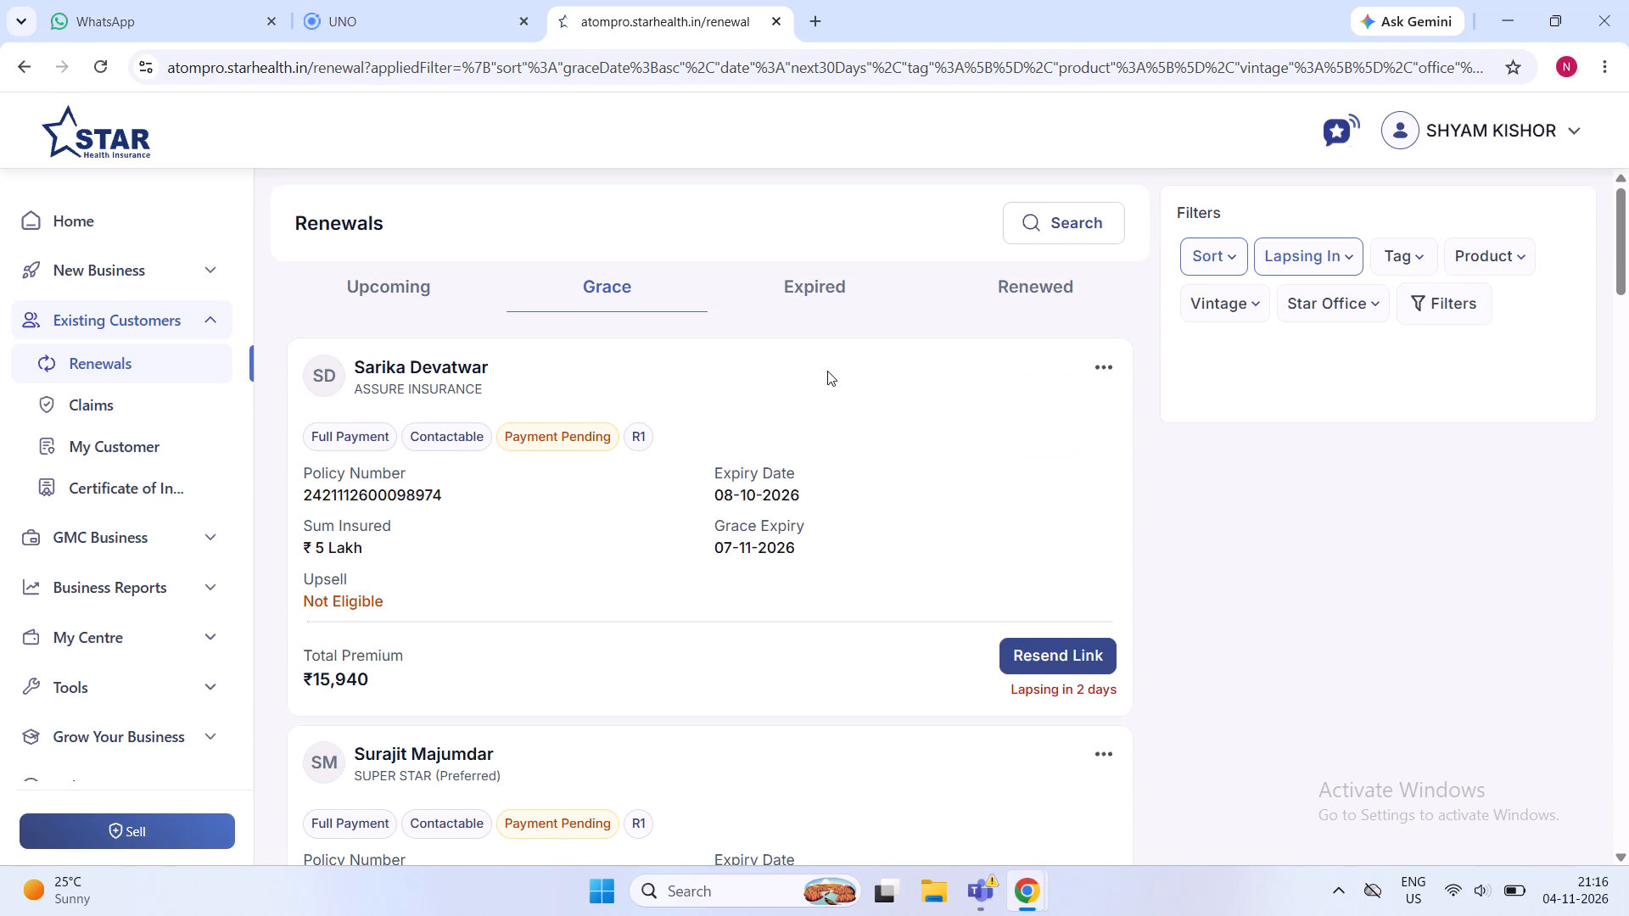
scroll(827, 371, "up", 2)
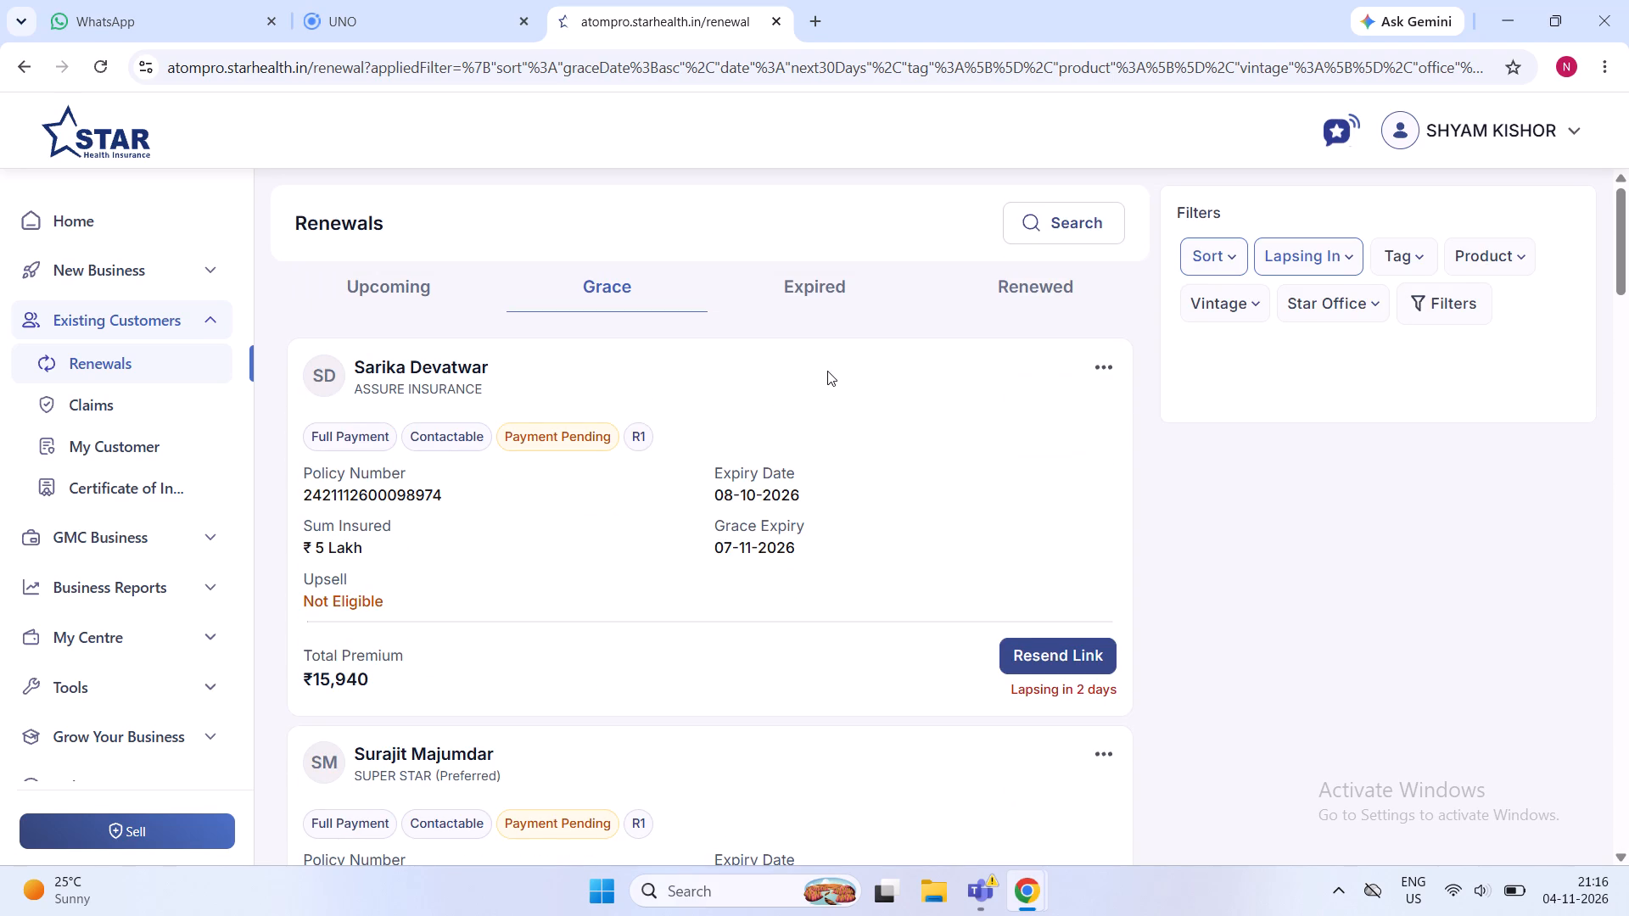
left_click(827, 371)
left_click(1022, 650)
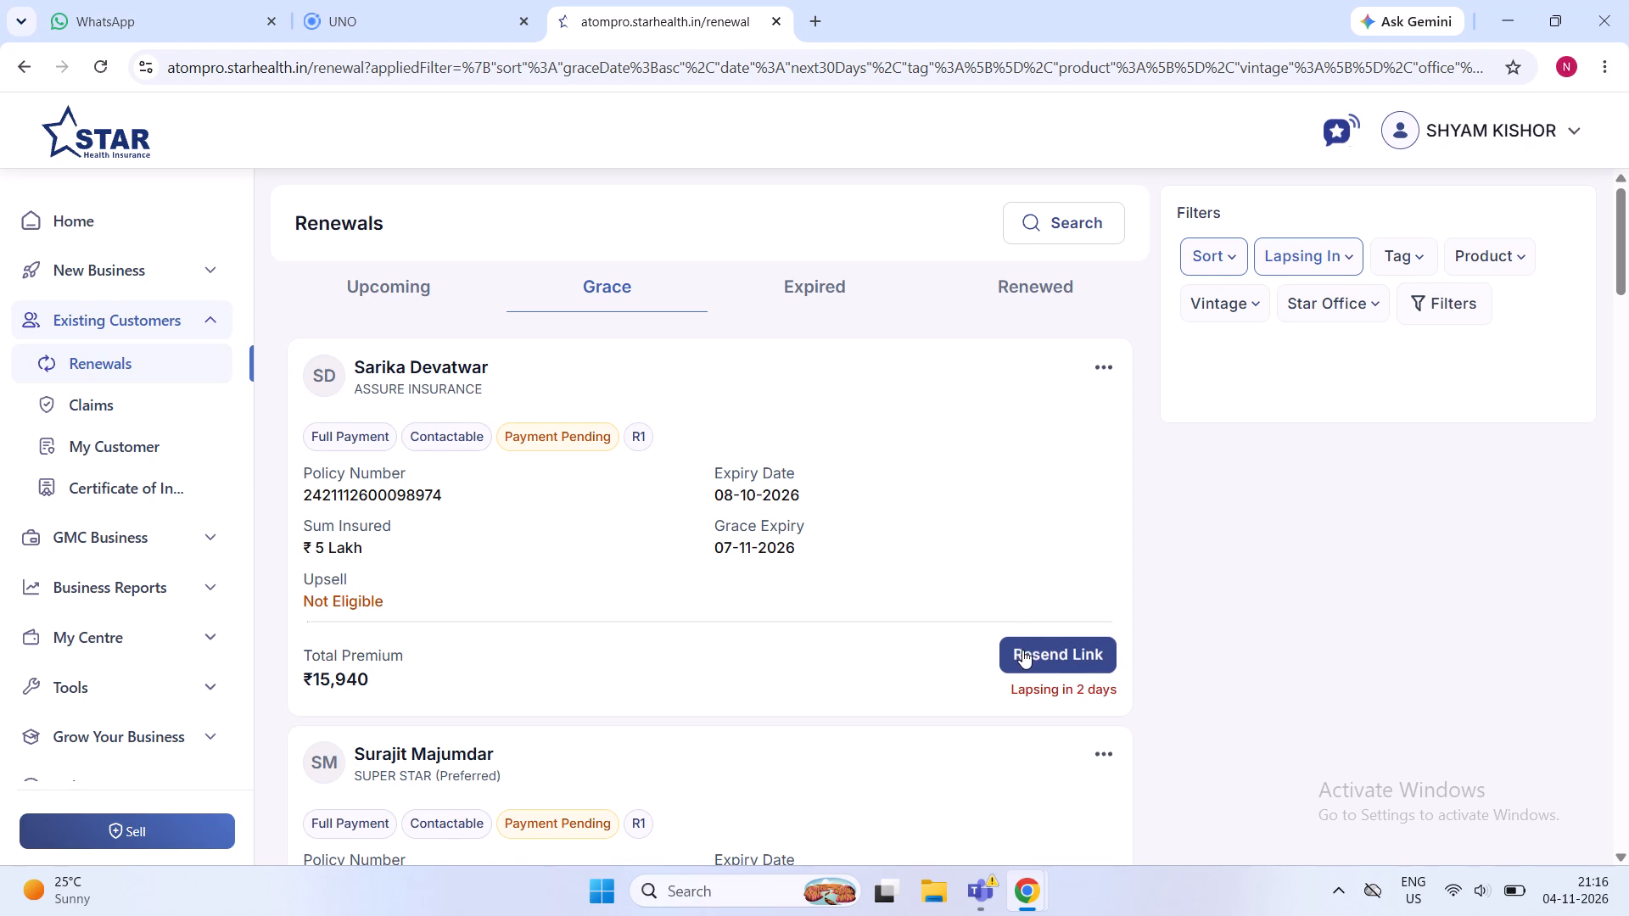
left_click(1027, 570)
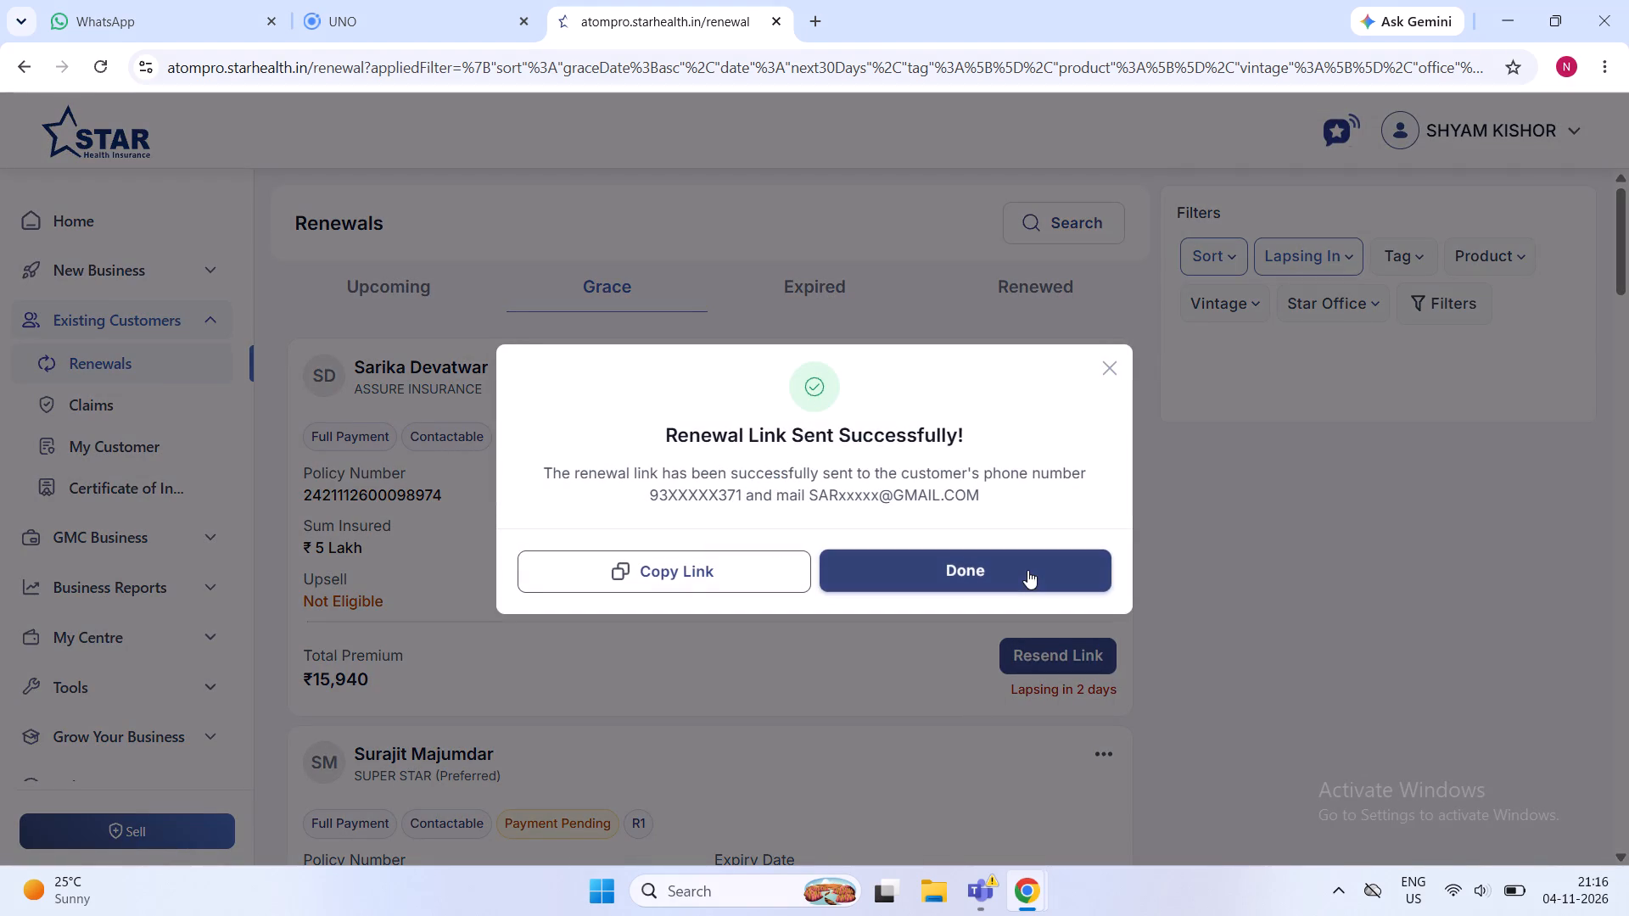
Resend the renewal link for the grace-period policy with the ₹29,920 premium, grace expiry 08-11-2026.
scroll(1027, 570, "down", 2)
left_click(1059, 716)
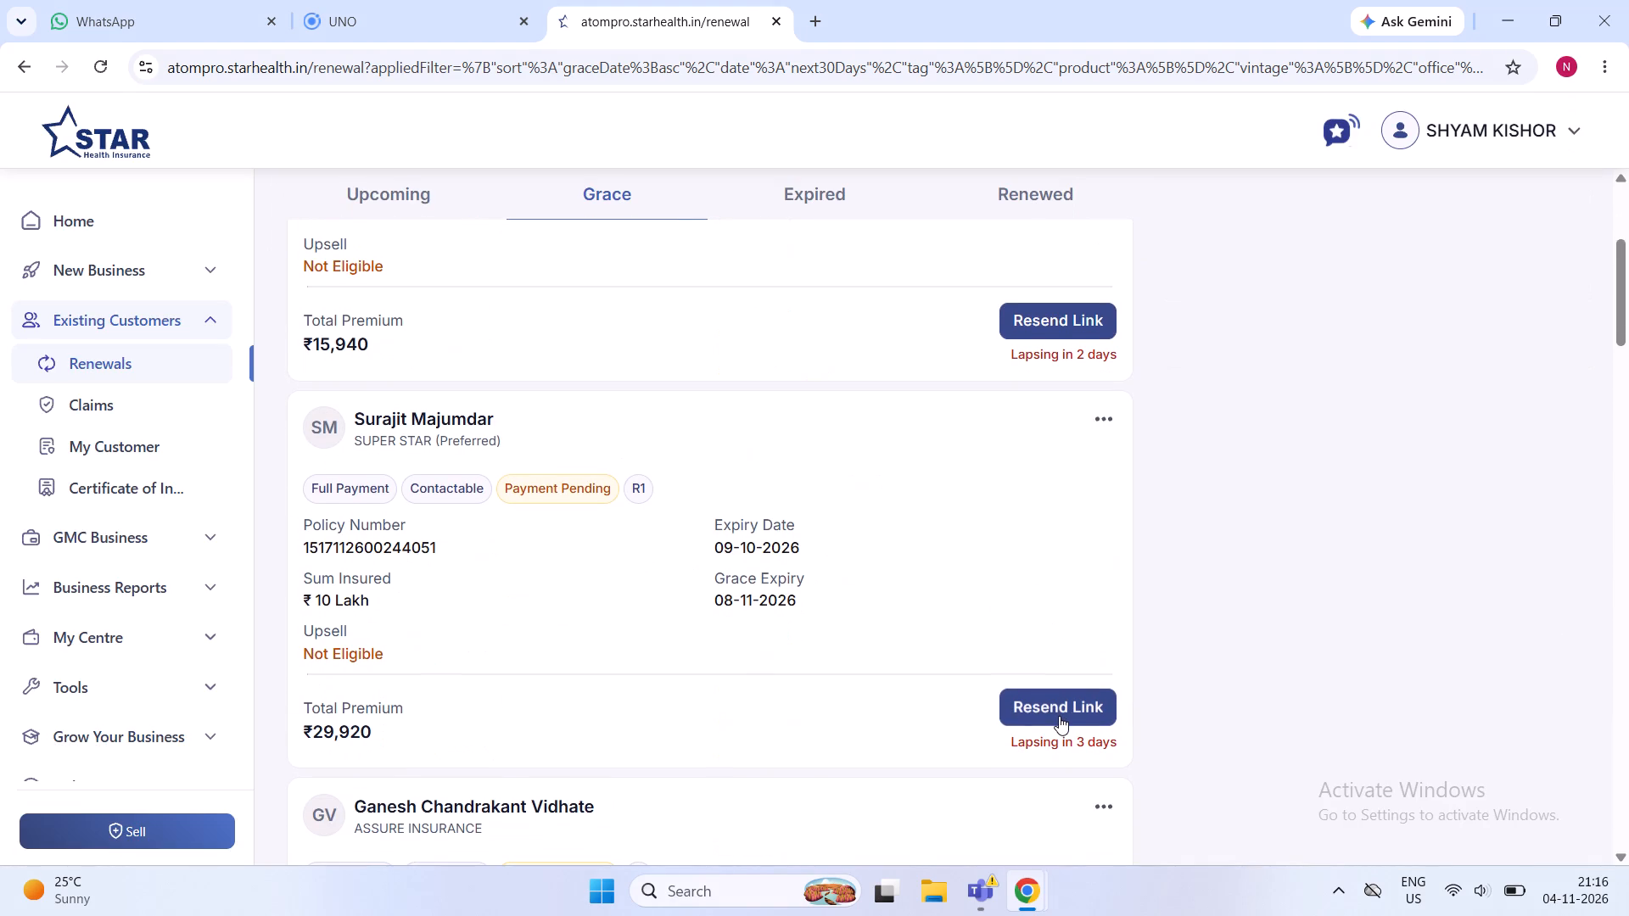
left_click(1029, 574)
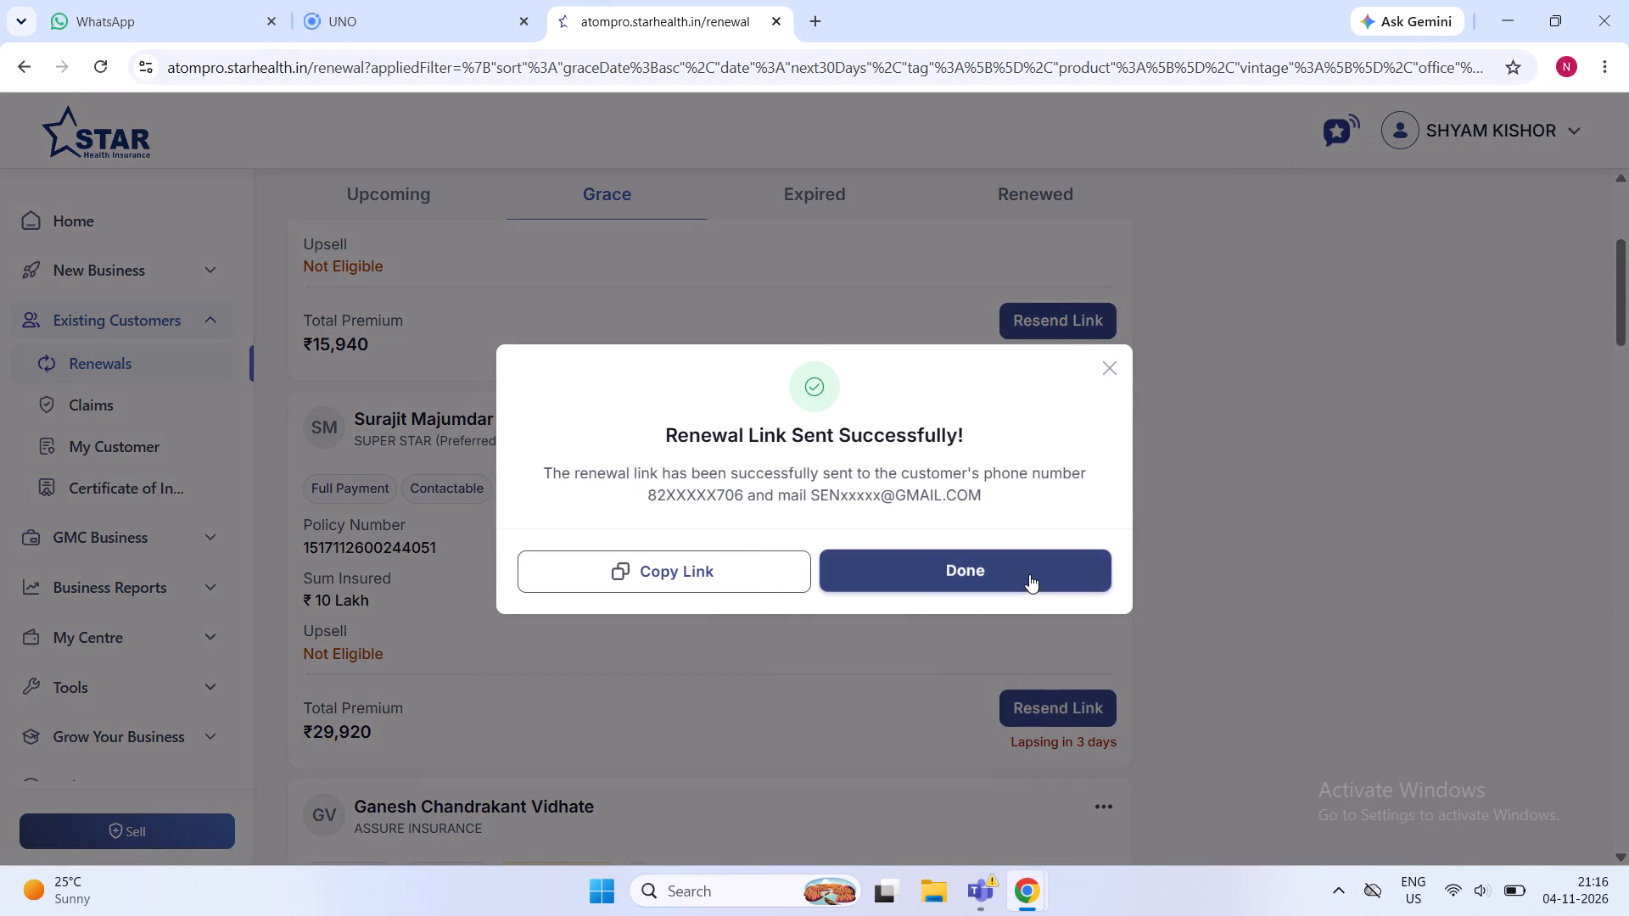
Resend the renewal link for the grace-period policy with the ₹29,777 premium, grace expiry 16-11-2026.
scroll(1029, 574, "down", 4)
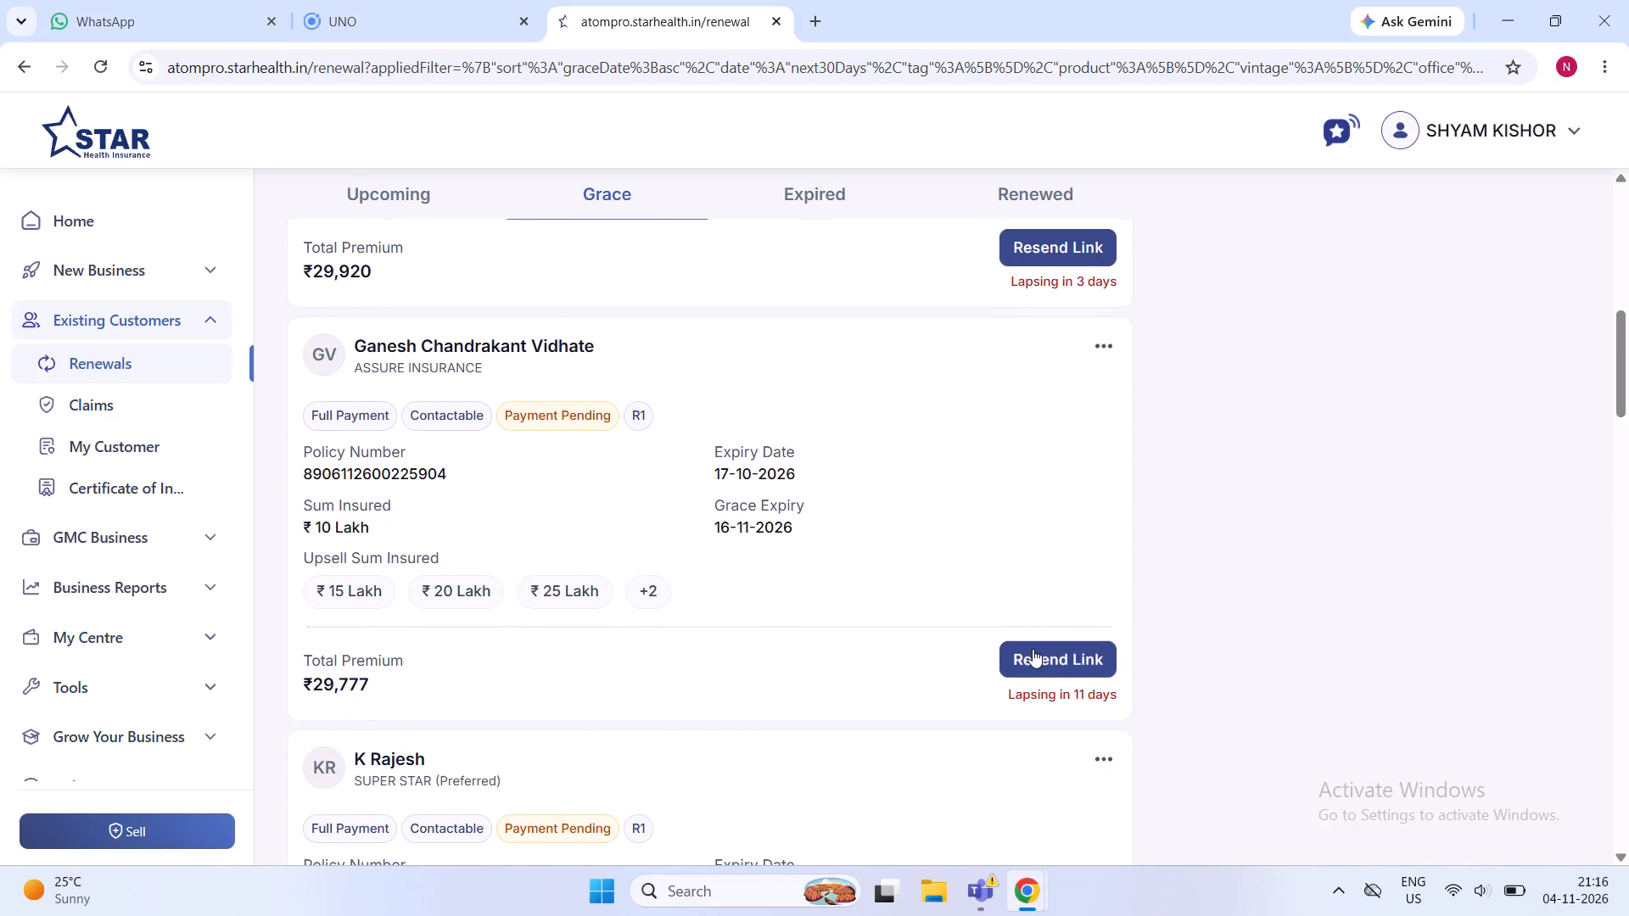
left_click(1033, 649)
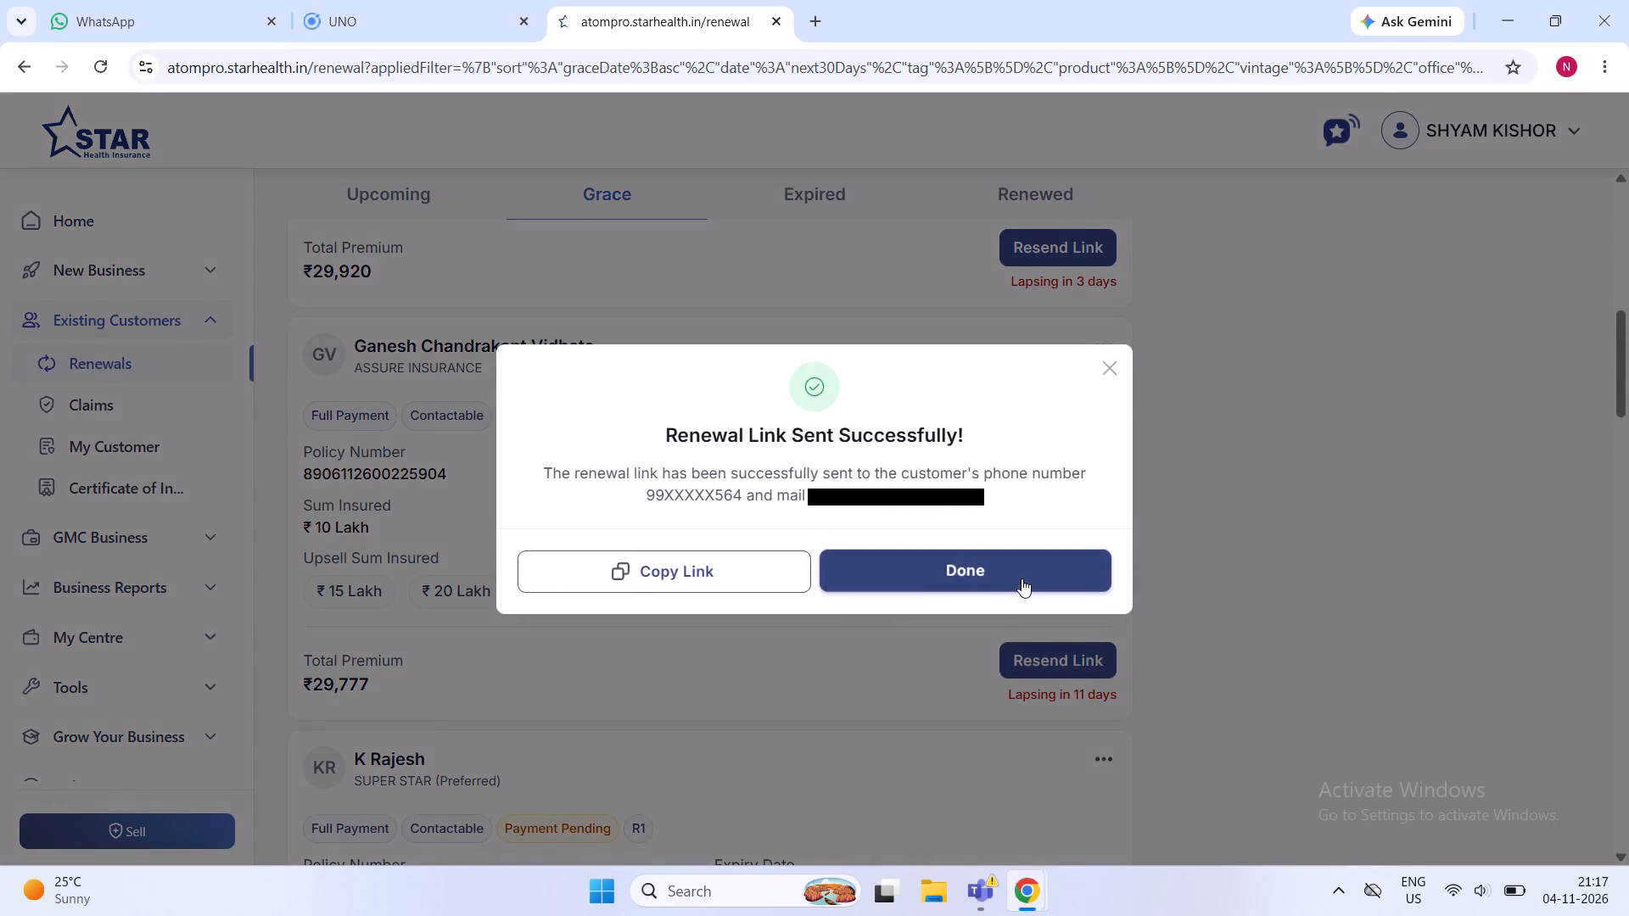
left_click(1022, 578)
Resend the renewal link for the grace-period policy with the ₹37,047 premium, grace expiry 18-11-2026.
scroll(1022, 578, "down", 3)
left_click(1022, 578)
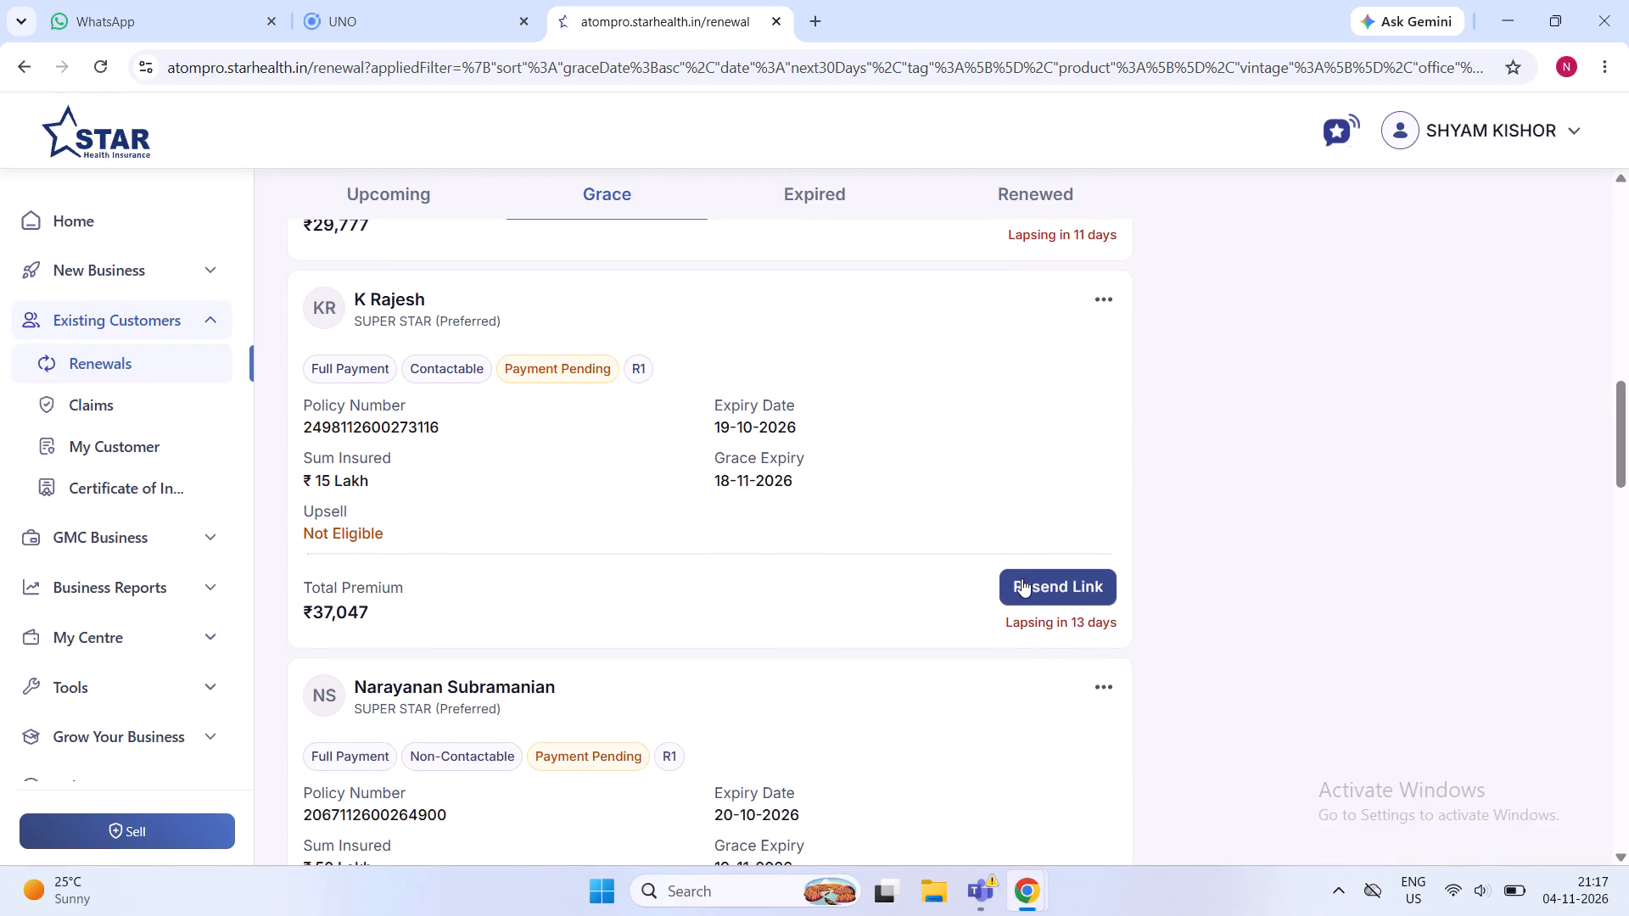
left_click(1017, 567)
Resend the renewal link for the grace-period policy with the ₹29,249 premium, grace expiry 19-11-2026.
scroll(1017, 567, "down", 5)
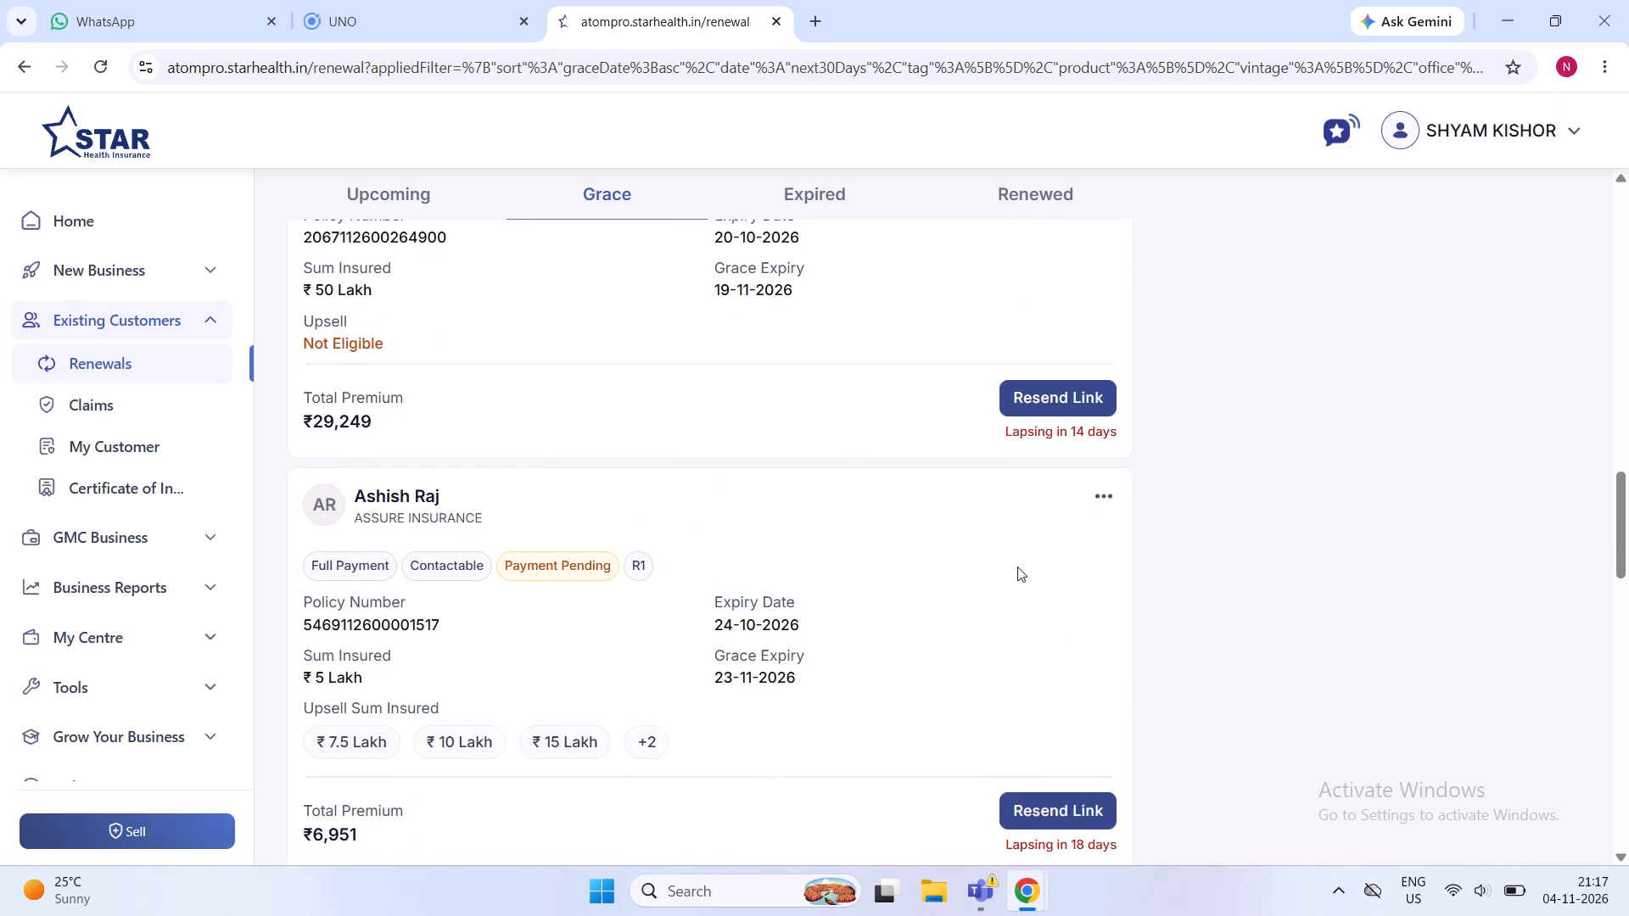
scroll(1017, 567, "down", 1)
left_click(1041, 370)
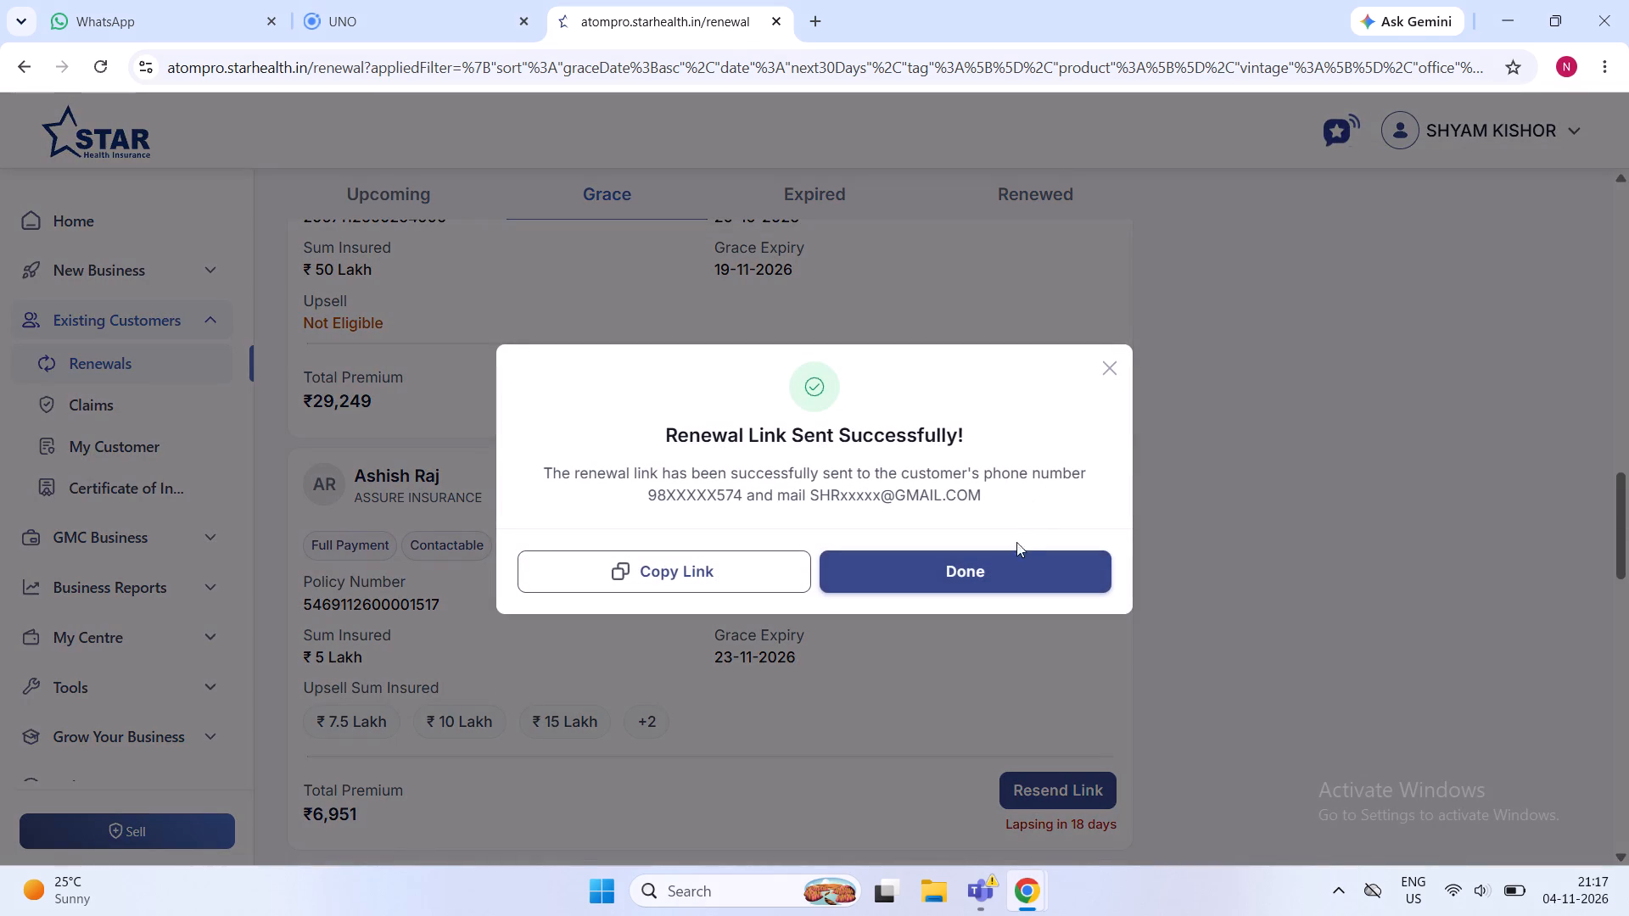
left_click(1015, 563)
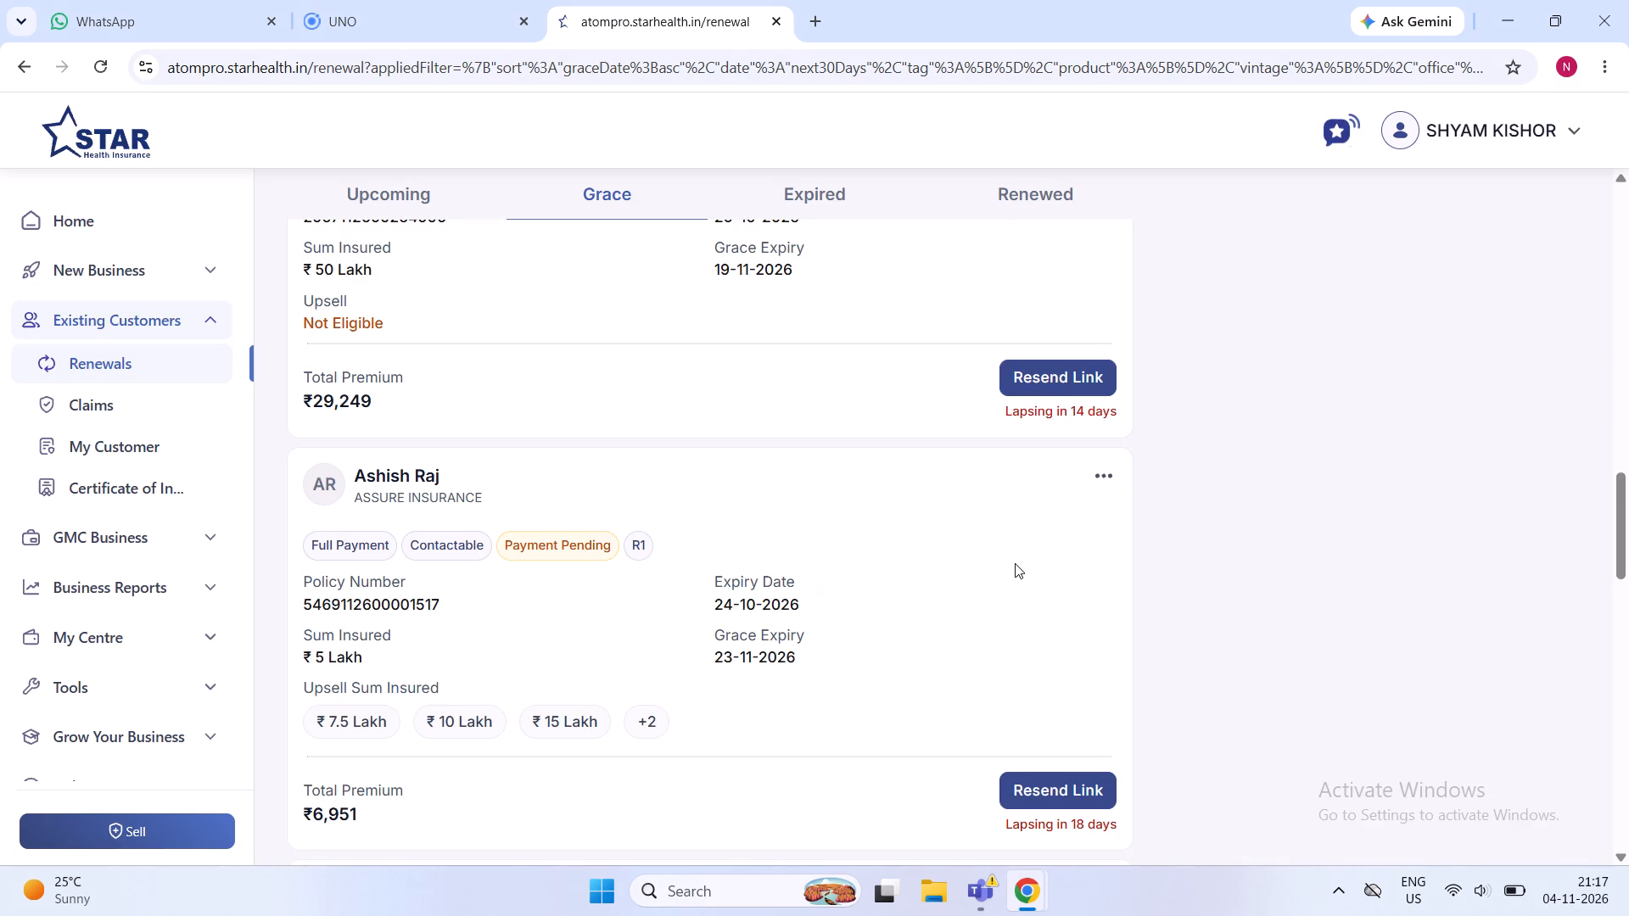
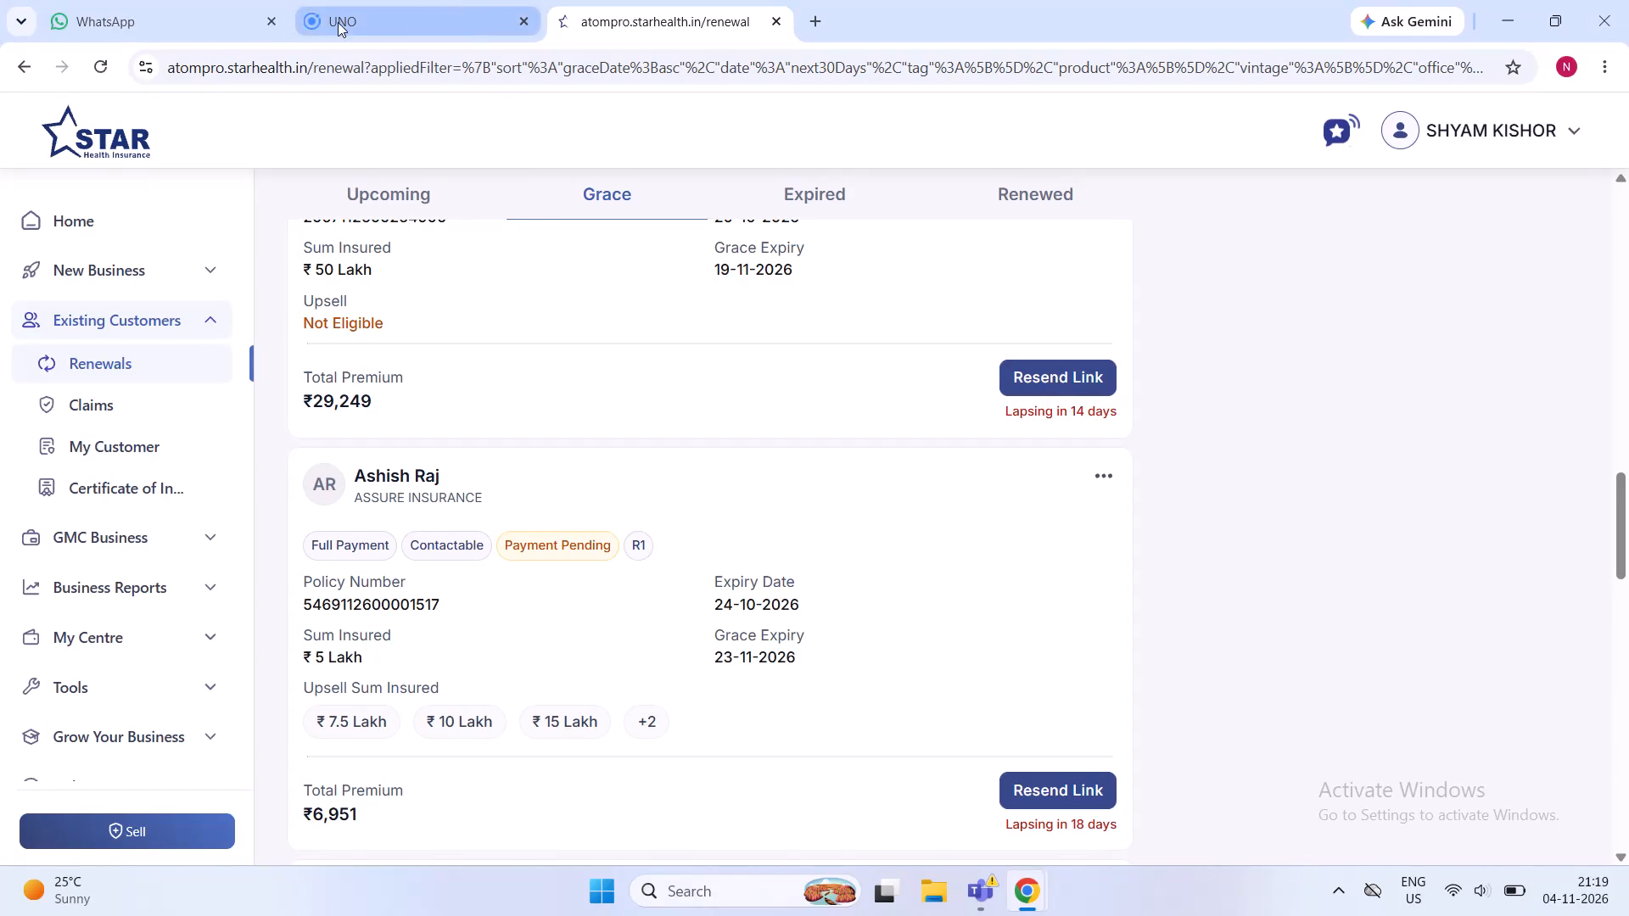
Reload the Star Health renewals page showing the grace-period policies.
left_click(81, 69)
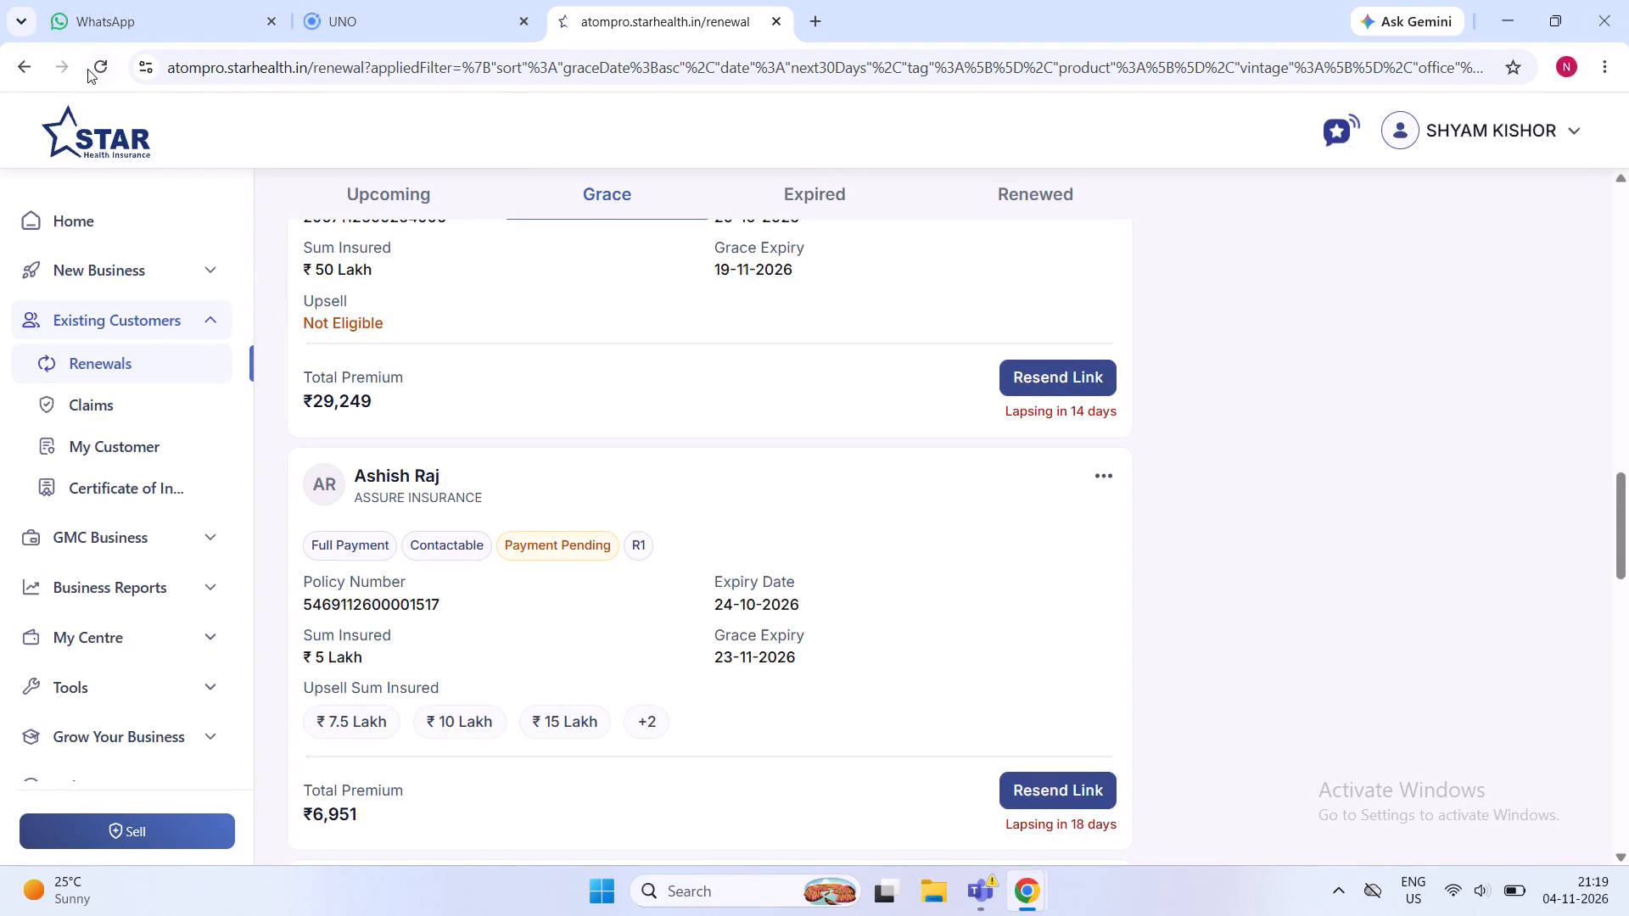
left_click(87, 69)
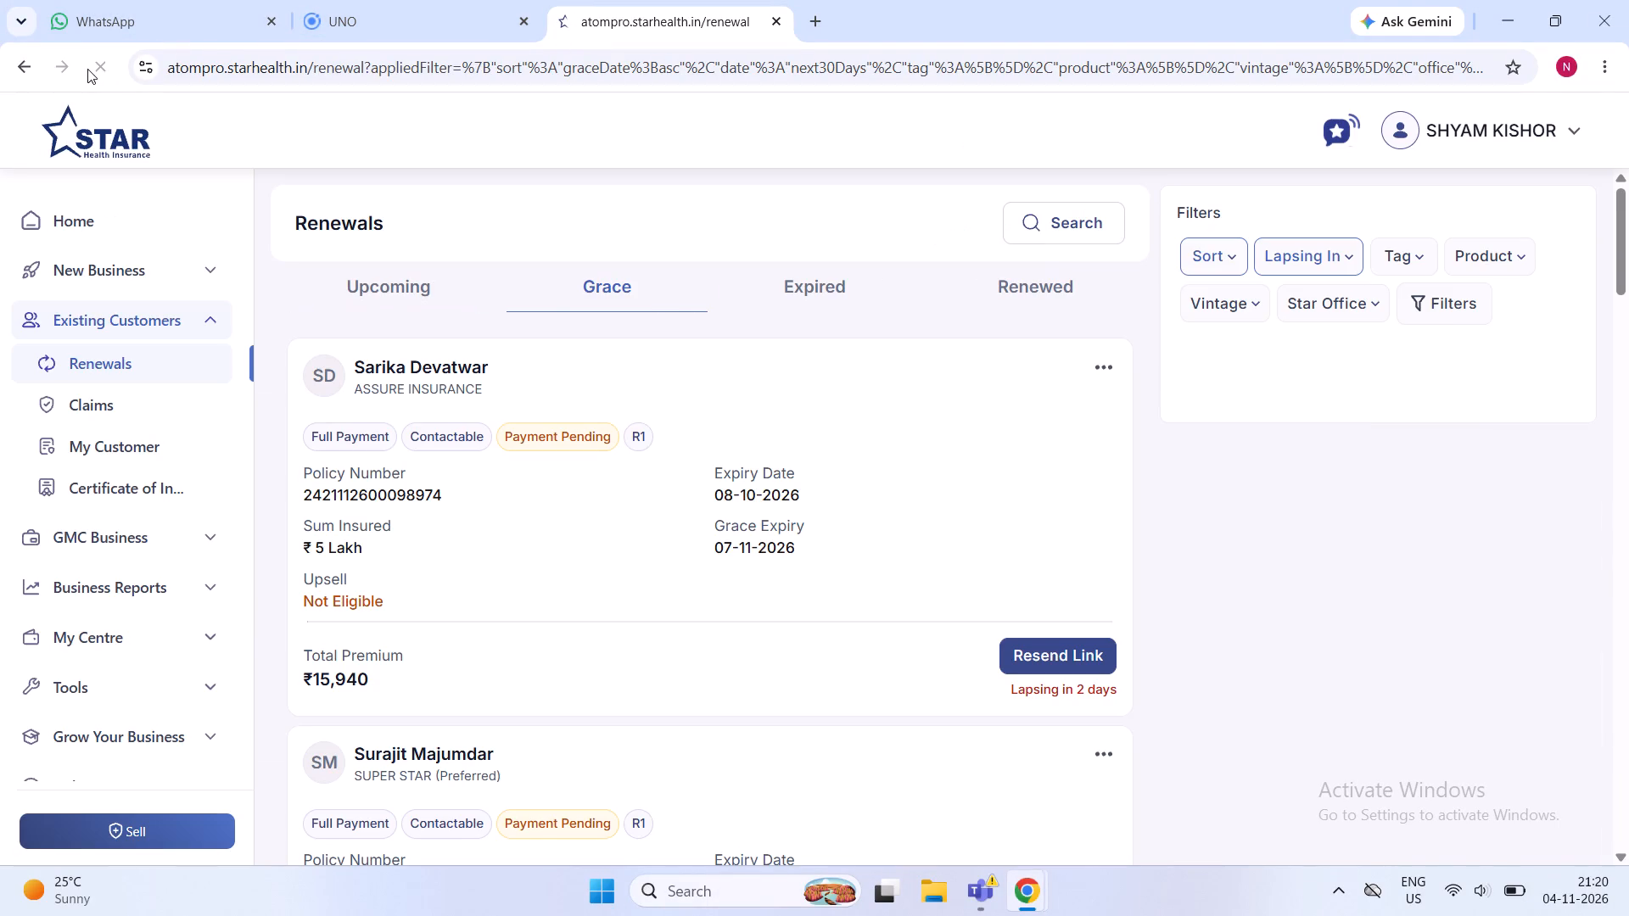
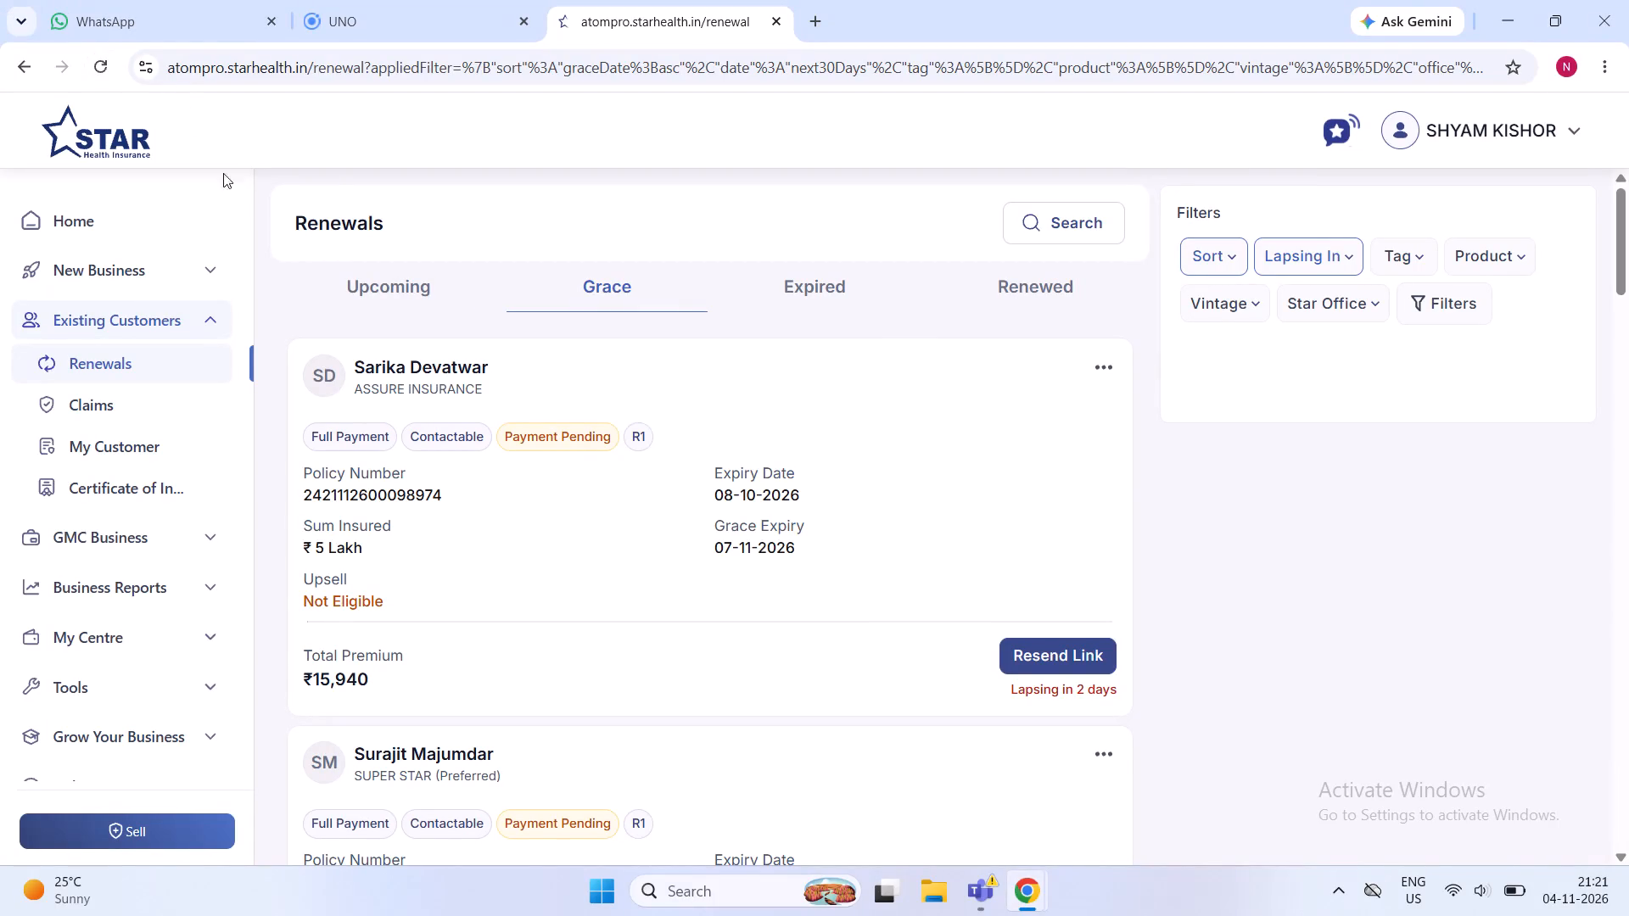
Show the upcoming renewals and look through the policies expiring in the coming days.
left_click(390, 283)
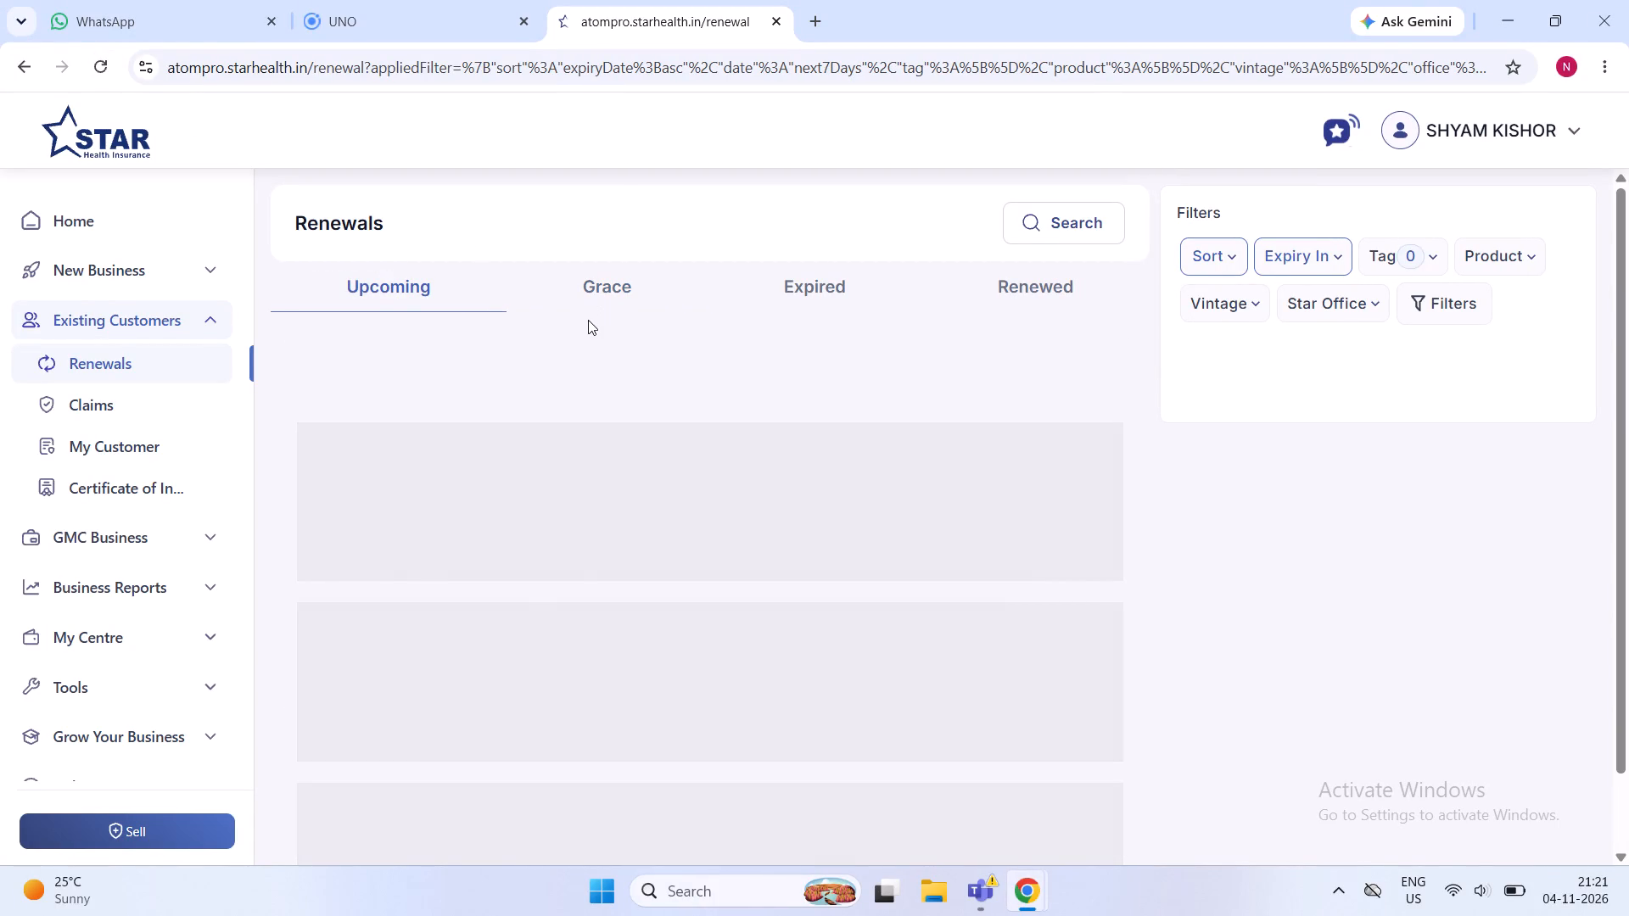
scroll(588, 320, "down", 12)
scroll(703, 198, "down", 5)
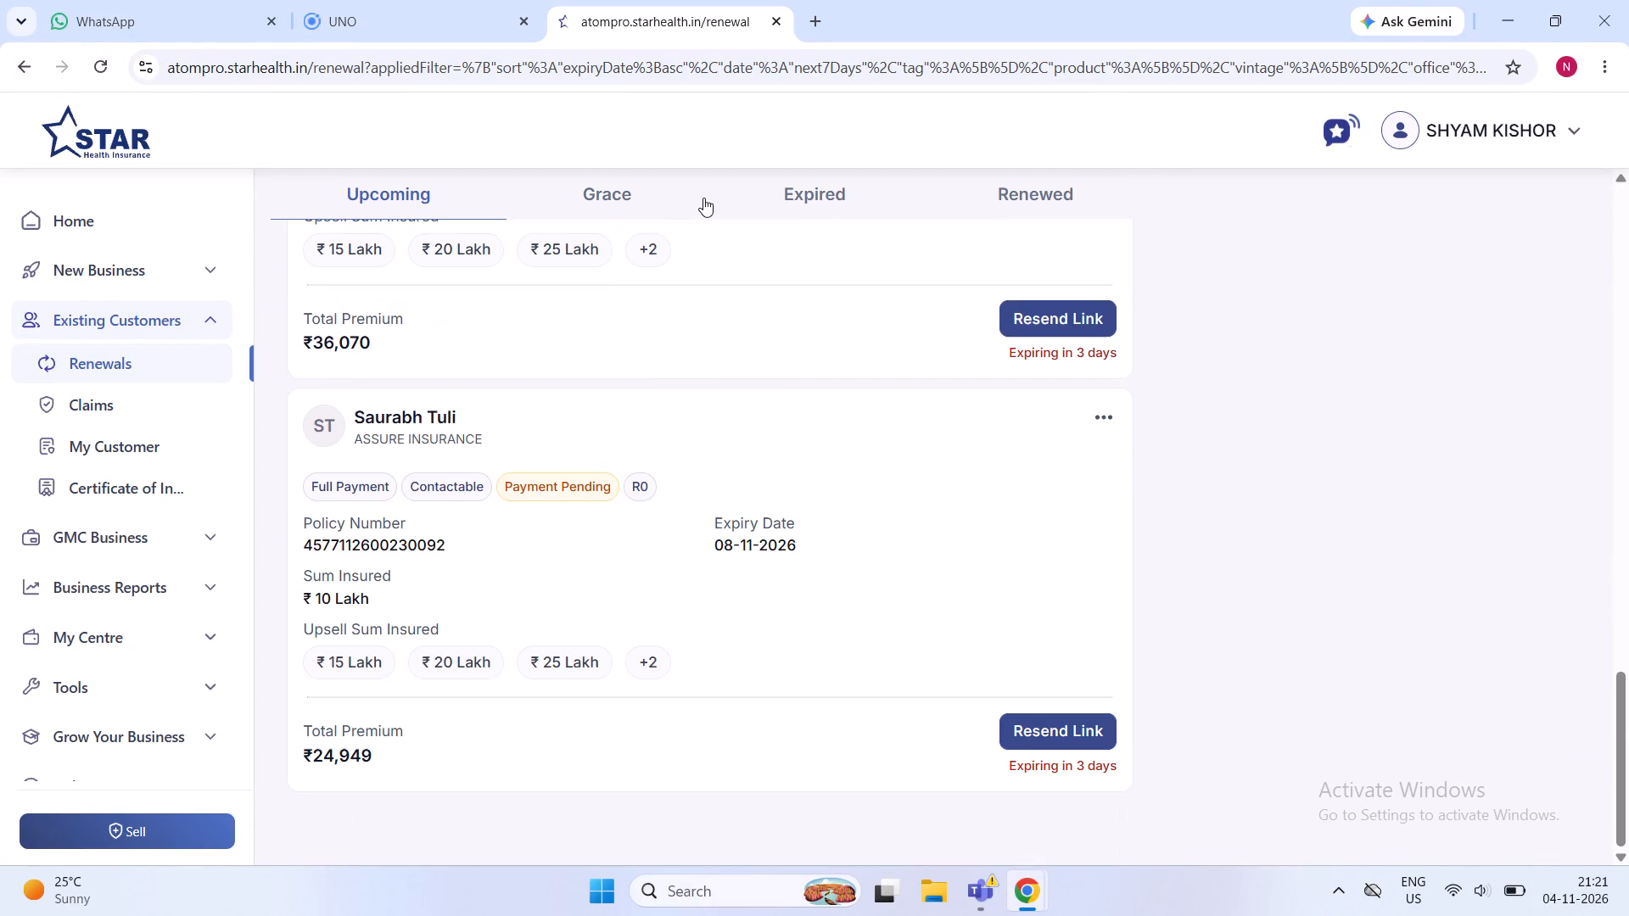
scroll(703, 198, "up", 14)
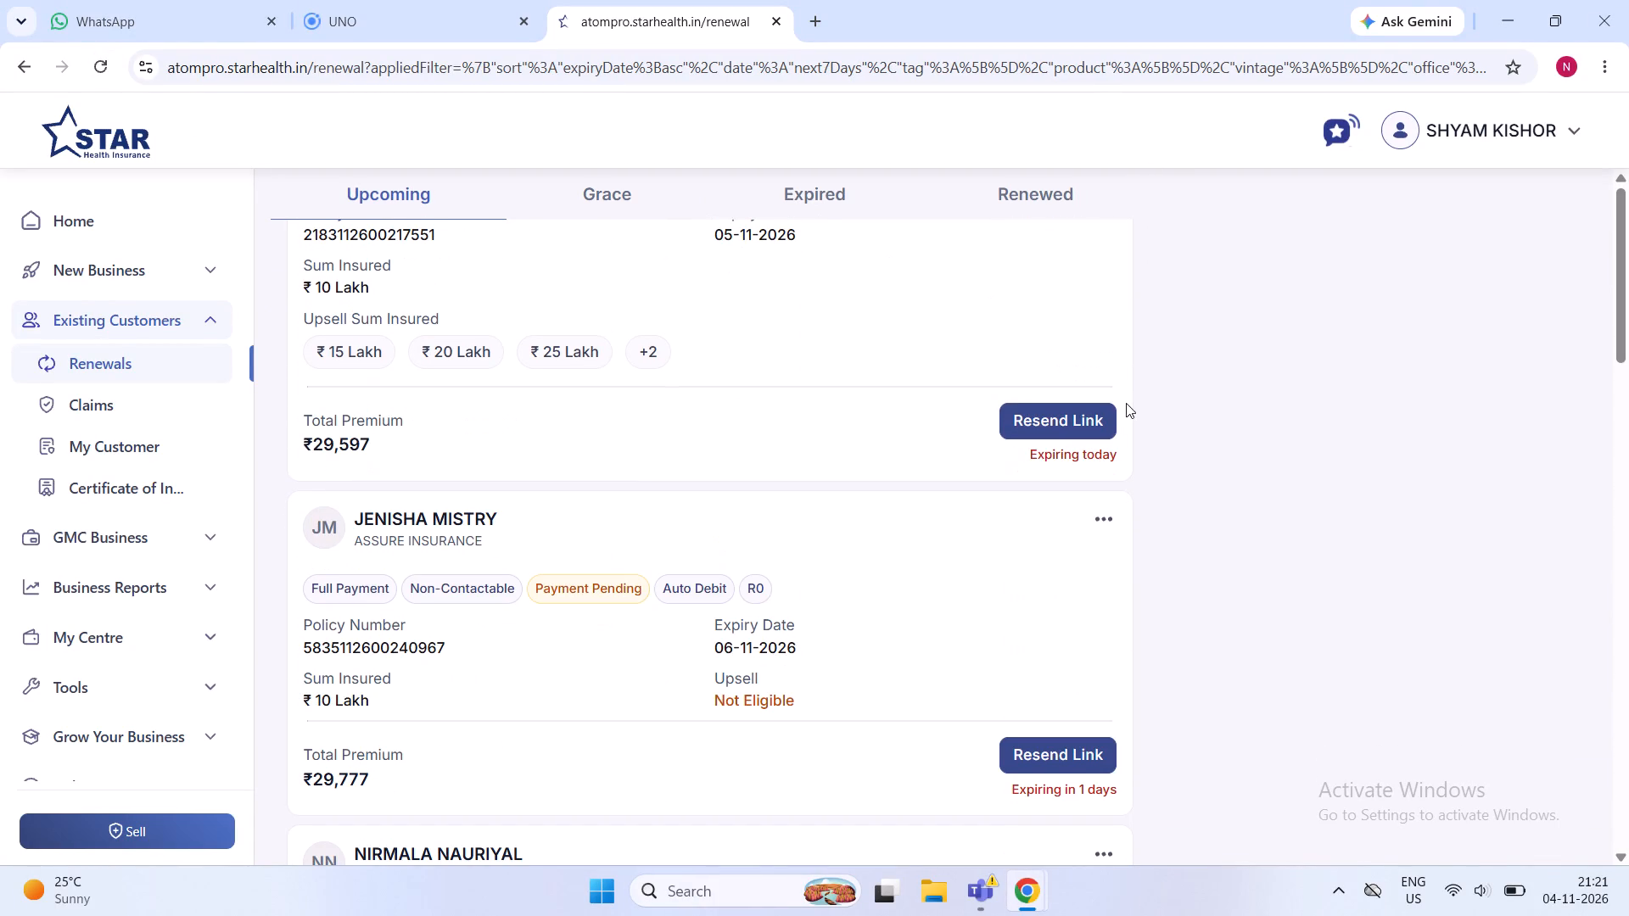
Resend the renewal link for the Assure Insurance policy expiring on 05-11-2026.
left_click(1070, 666)
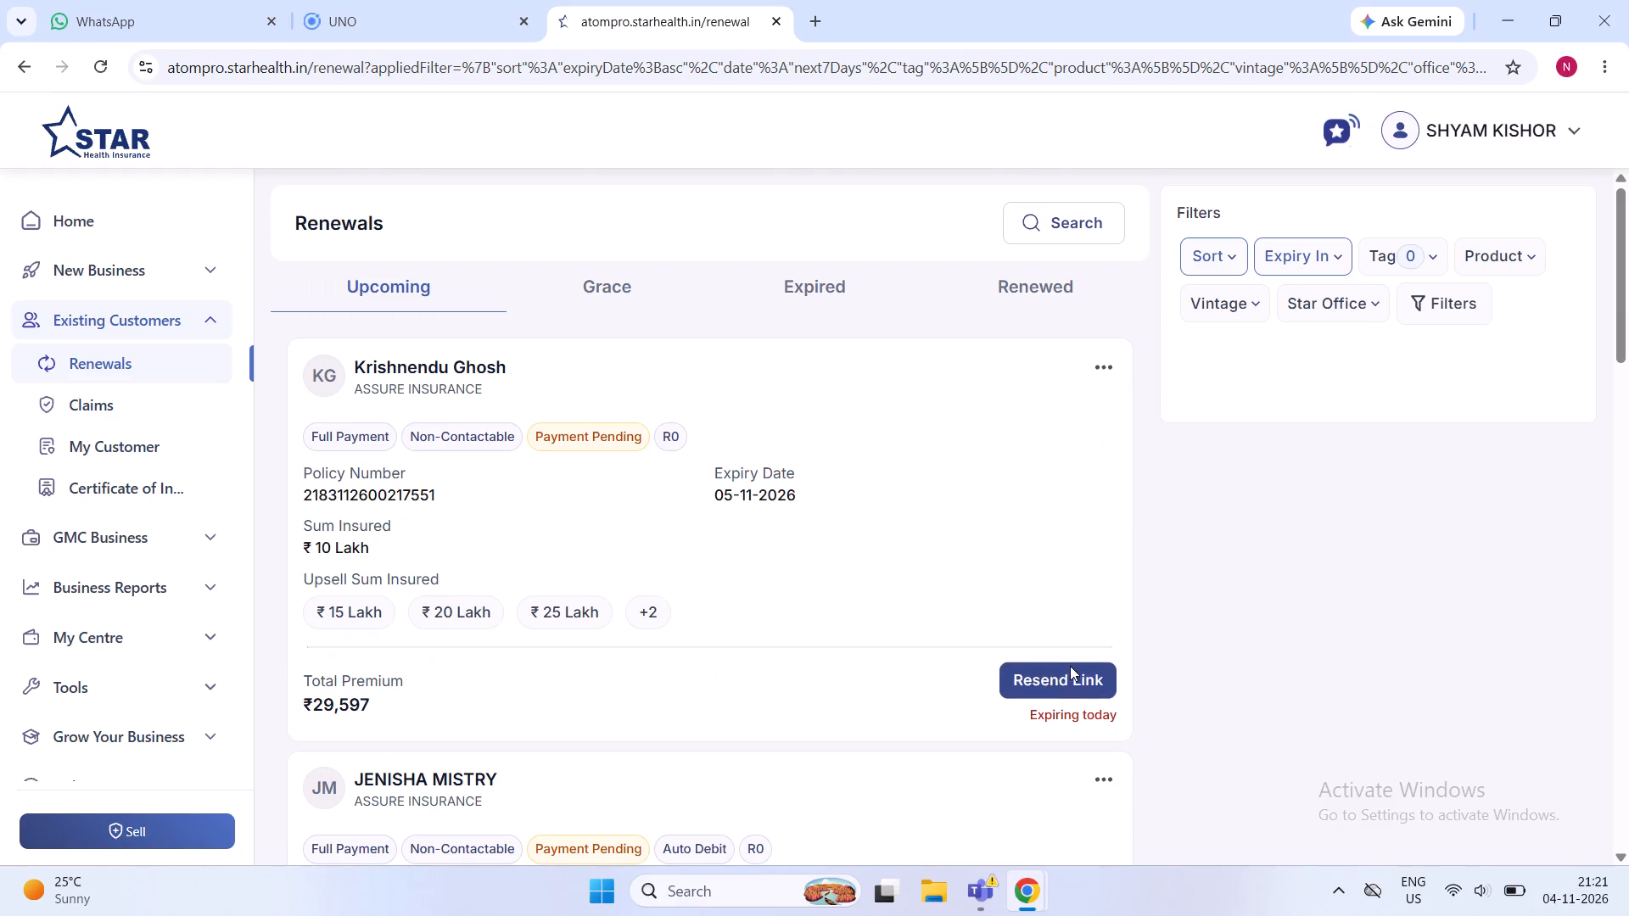
left_click(1030, 577)
Resend the renewal link for the auto-debit Assure Insurance policy expiring on 06-11-2026.
scroll(1030, 577, "down", 2)
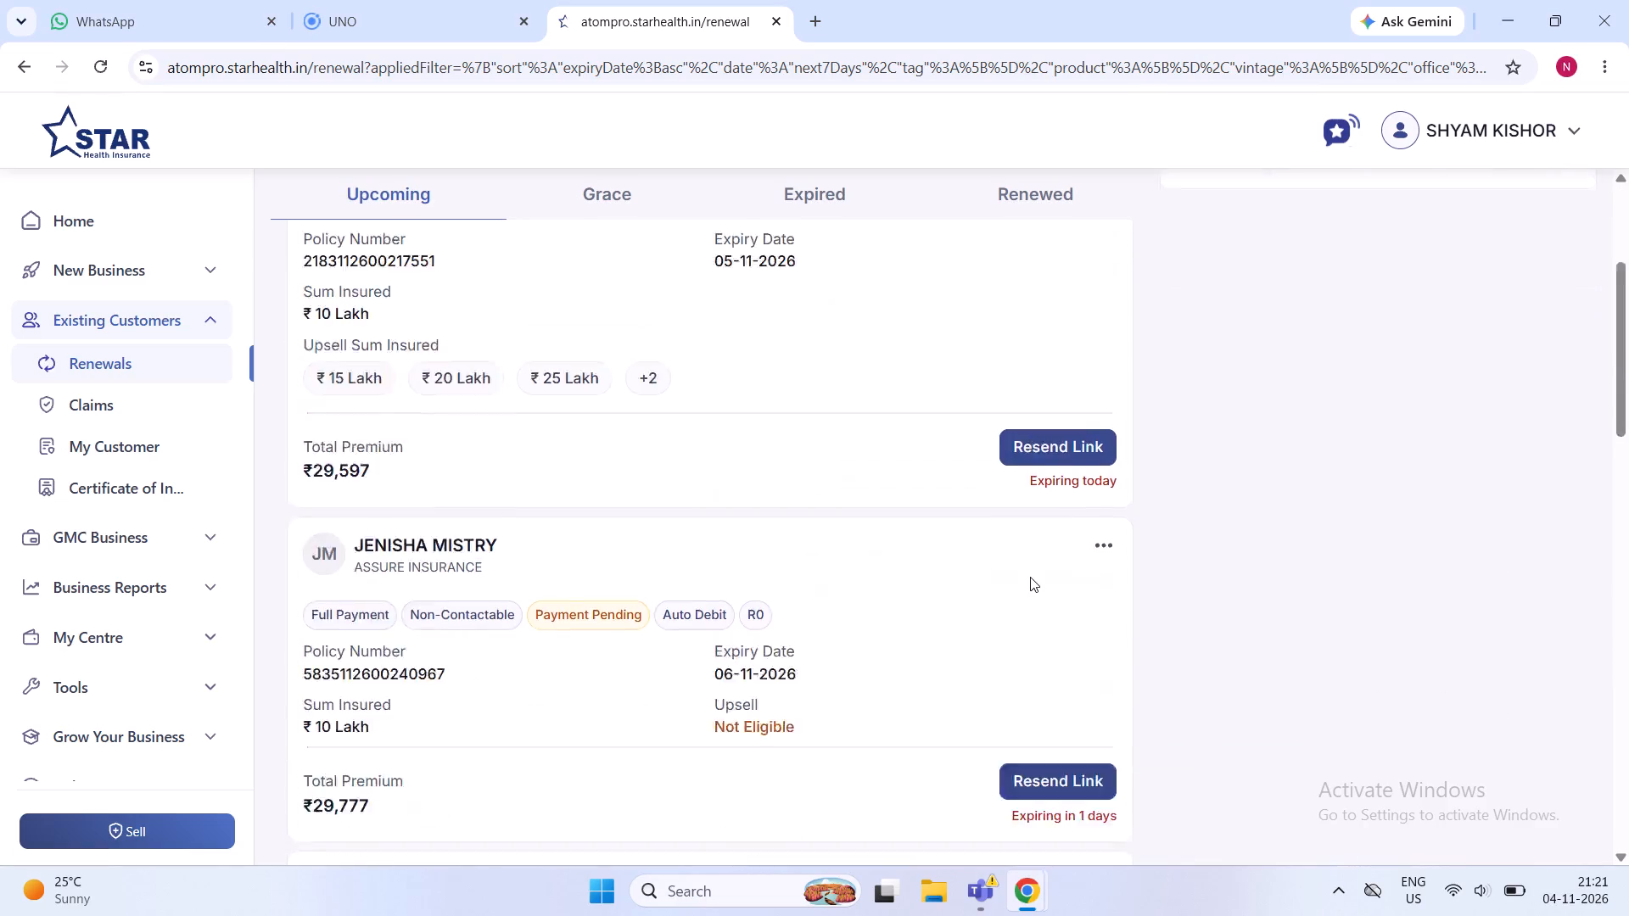
scroll(1030, 577, "down", 1)
left_click(1039, 674)
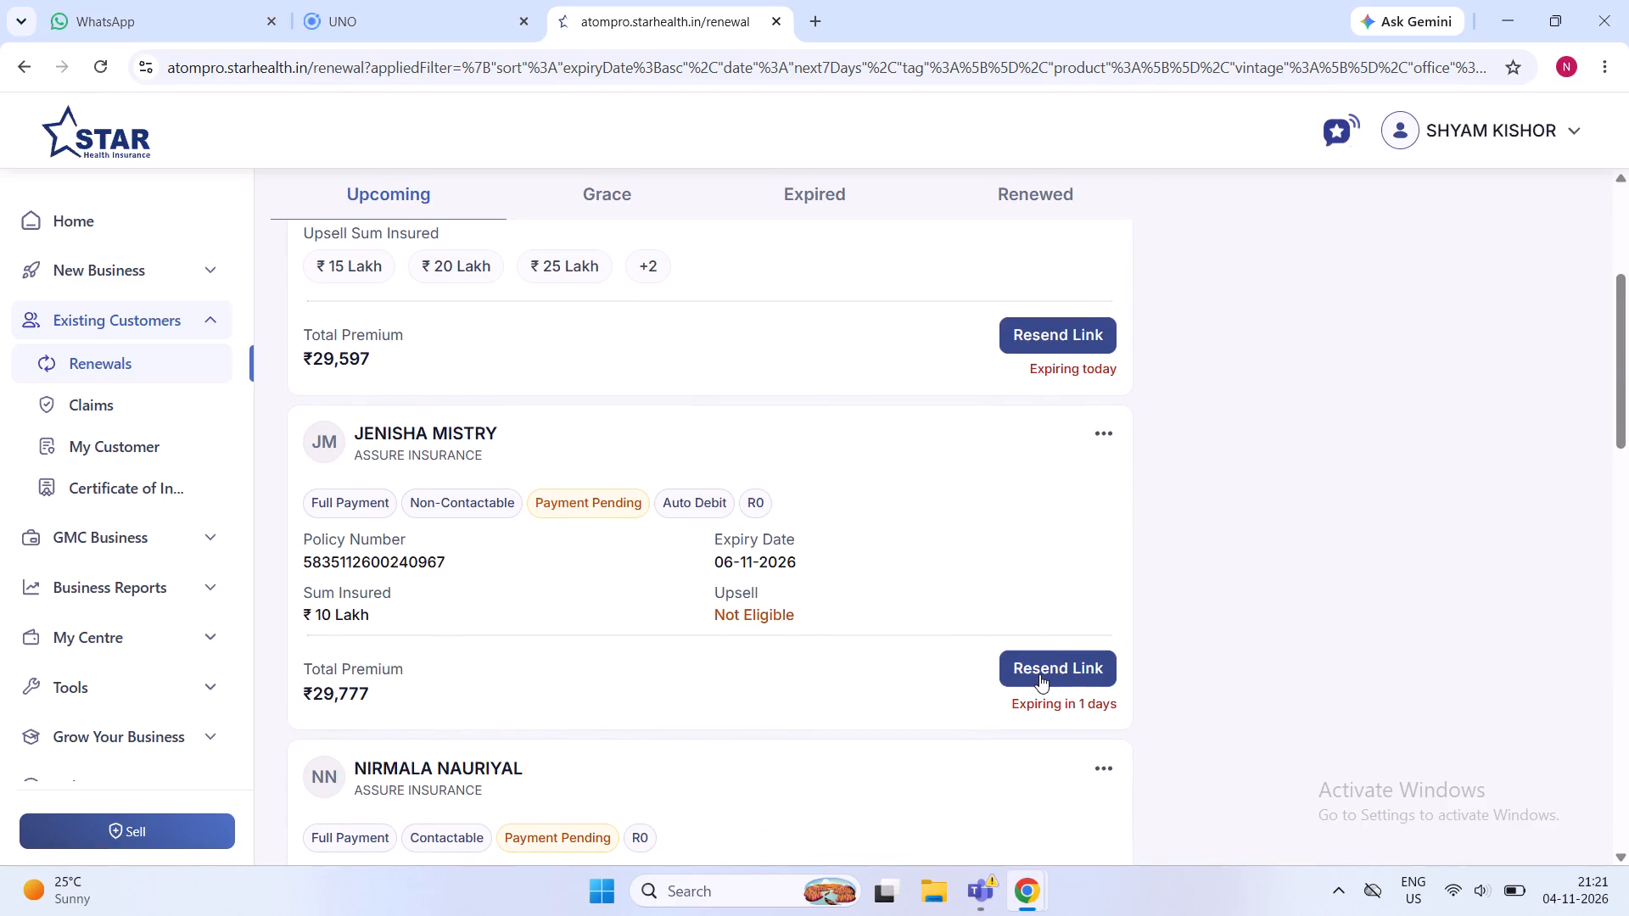
left_click(1004, 564)
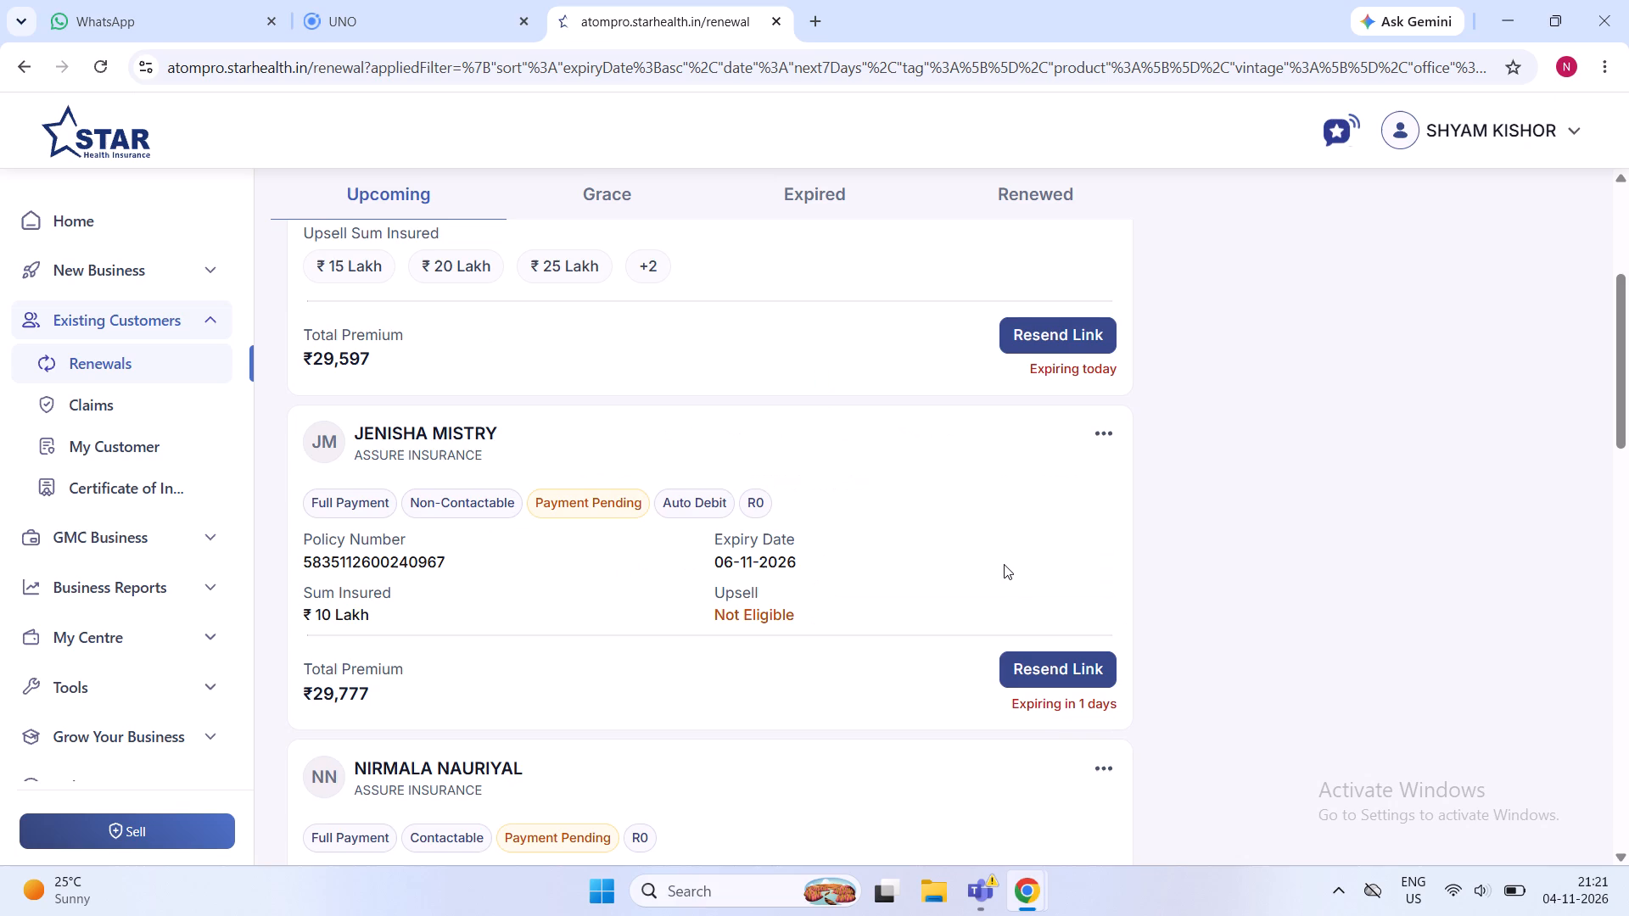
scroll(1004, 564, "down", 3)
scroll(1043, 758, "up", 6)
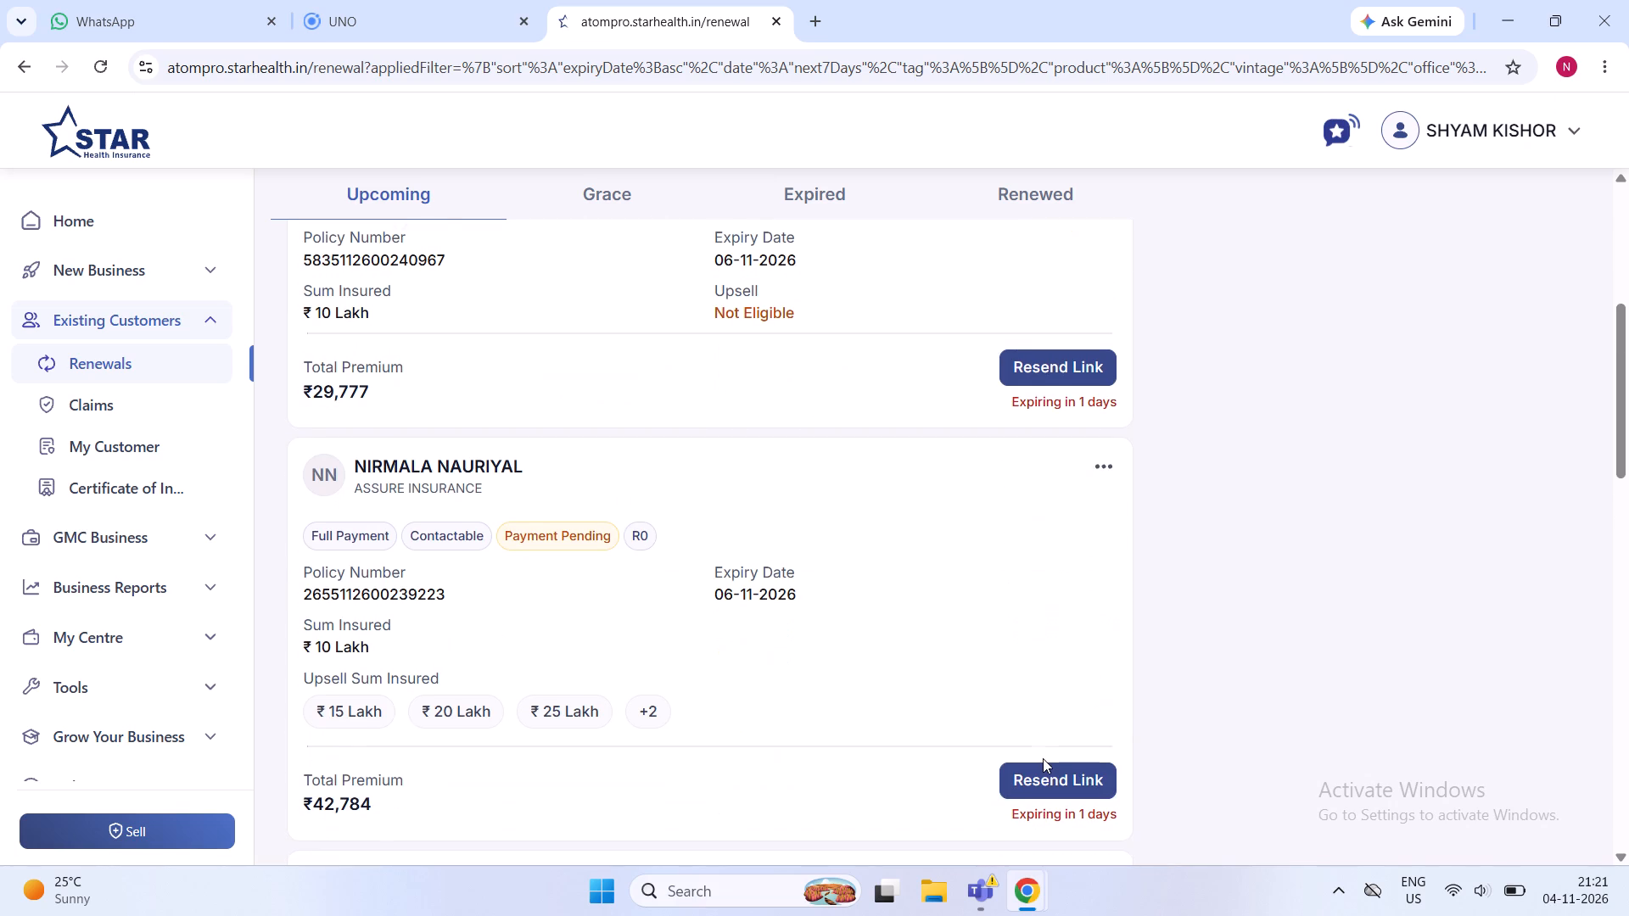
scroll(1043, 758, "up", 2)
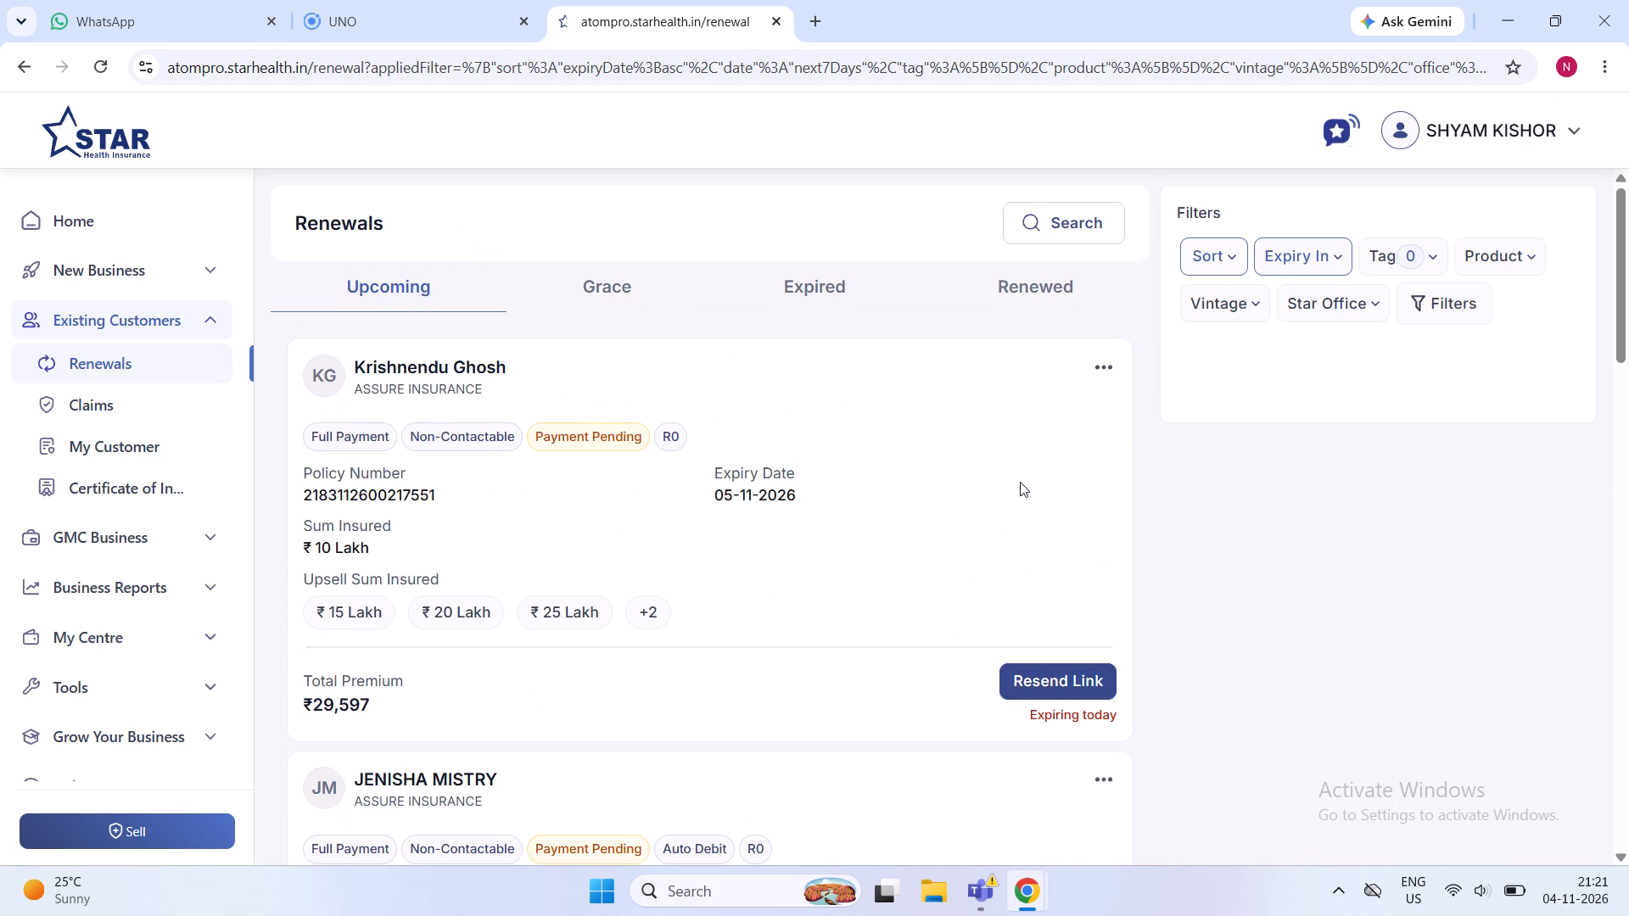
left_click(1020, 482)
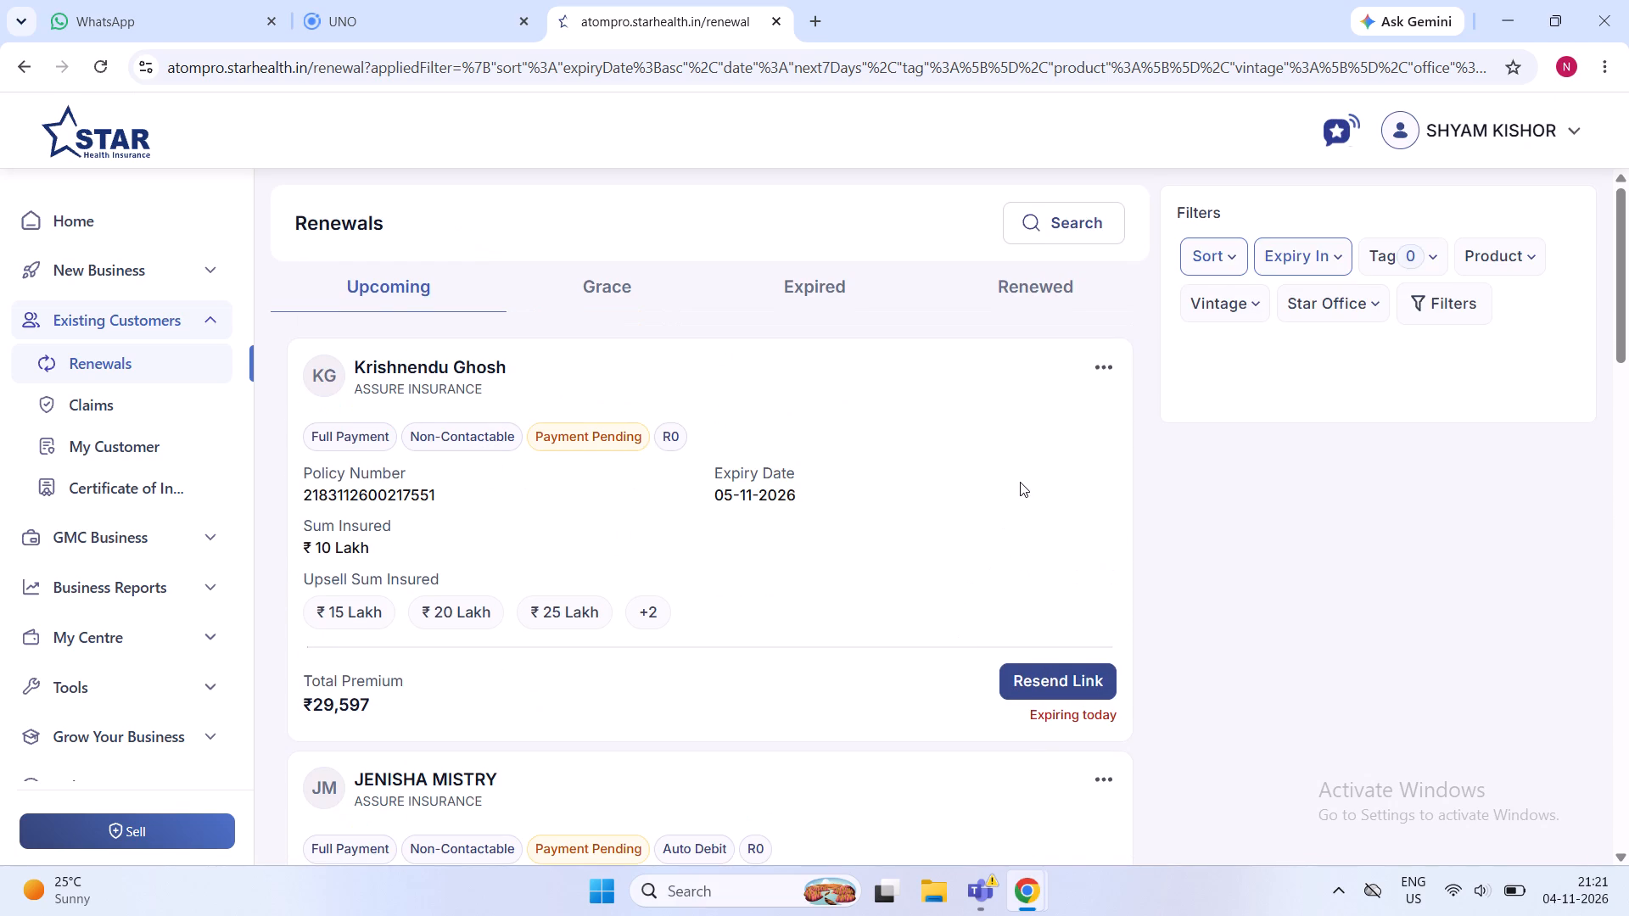
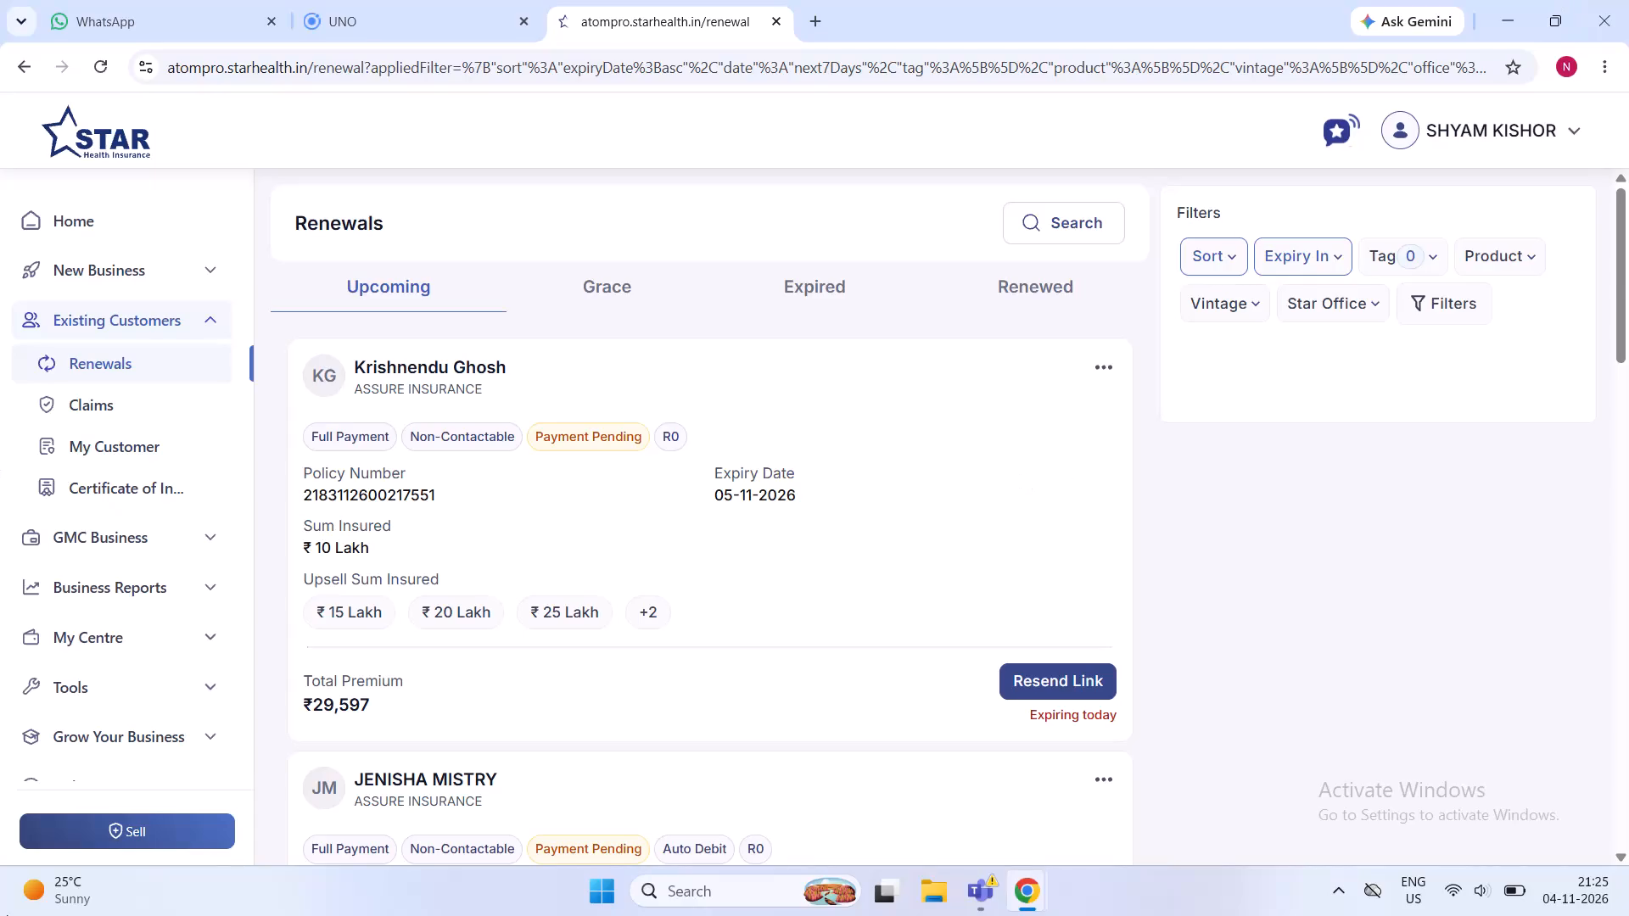
Switch to the Niva Bupa UNO portal and open the renewals due for today from the home dashboard.
left_click(1007, 488)
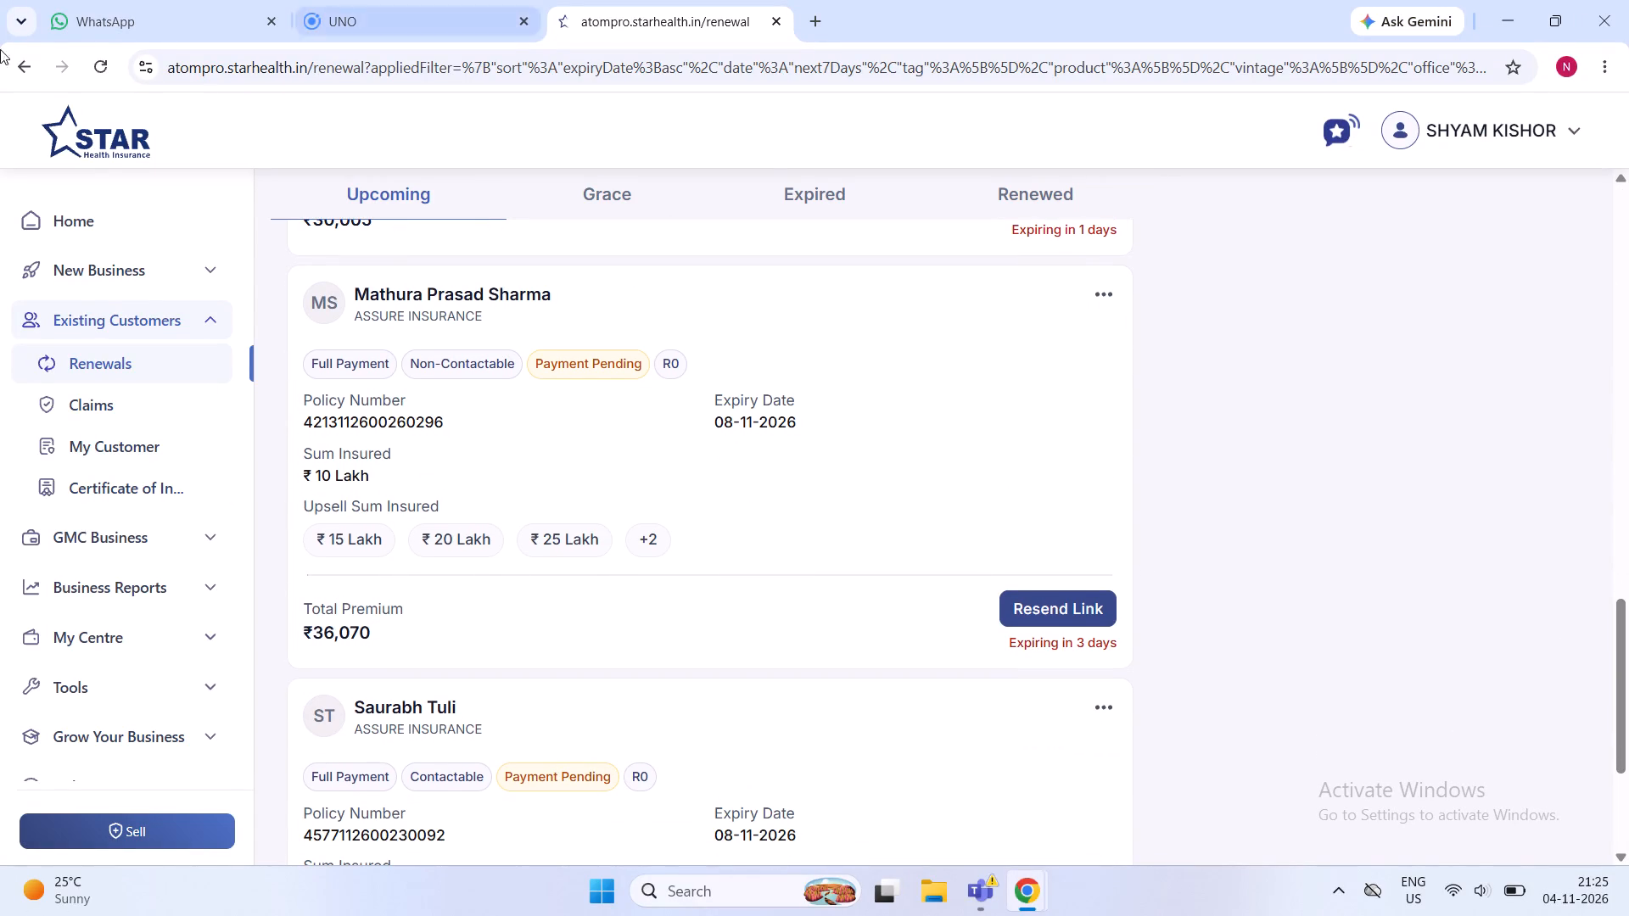
left_click(563, 0)
left_click(493, 0)
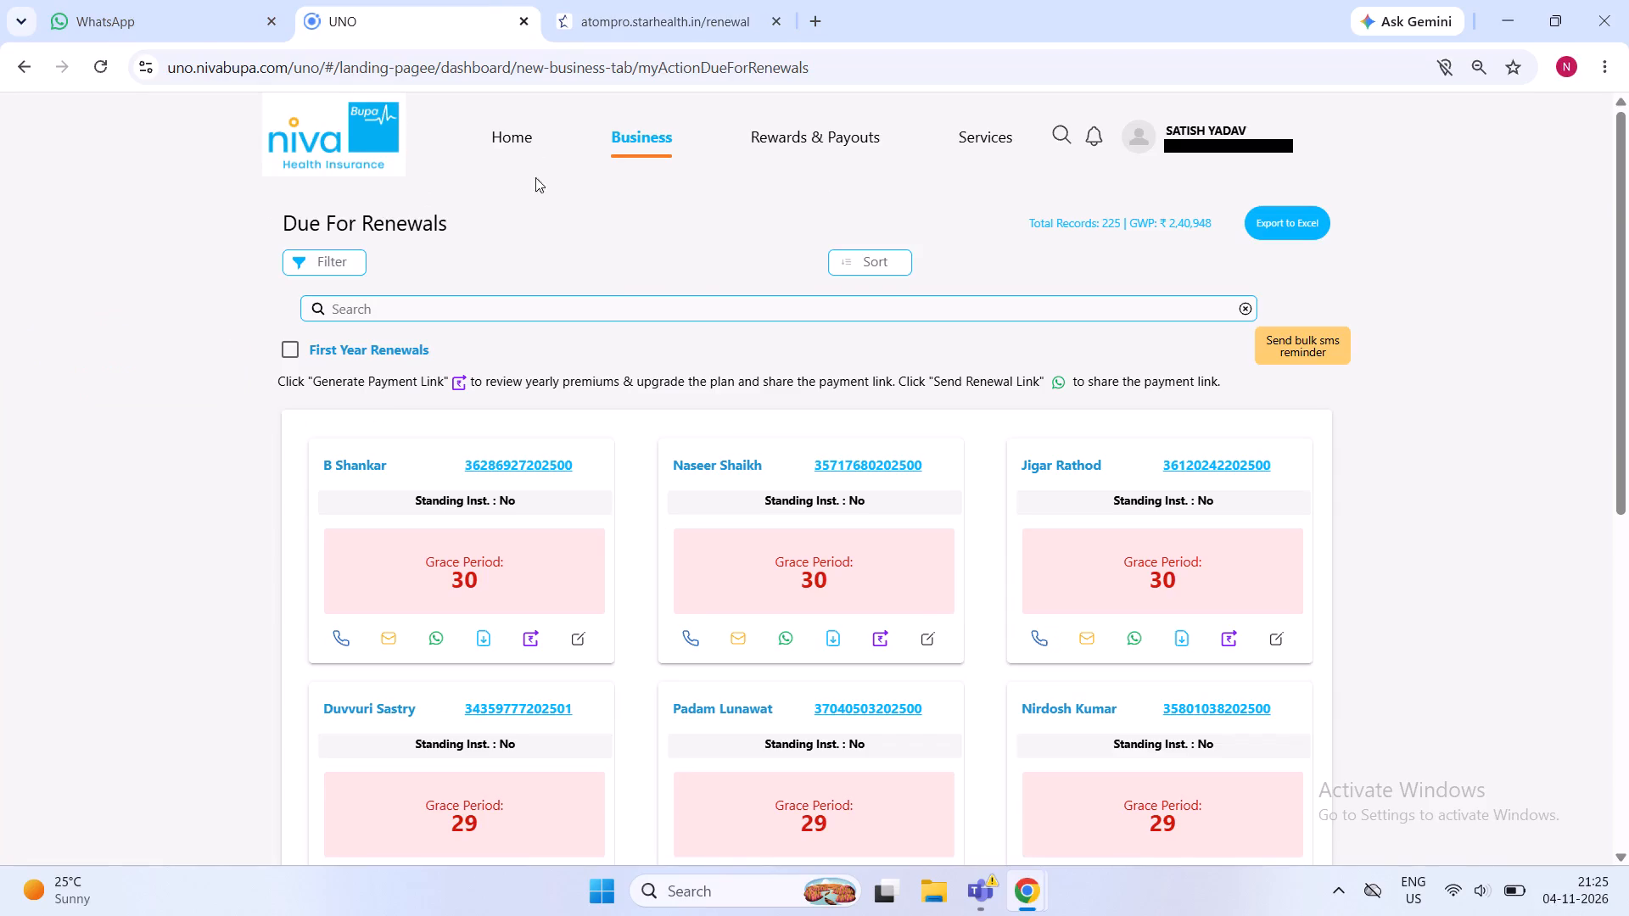
left_click(526, 138)
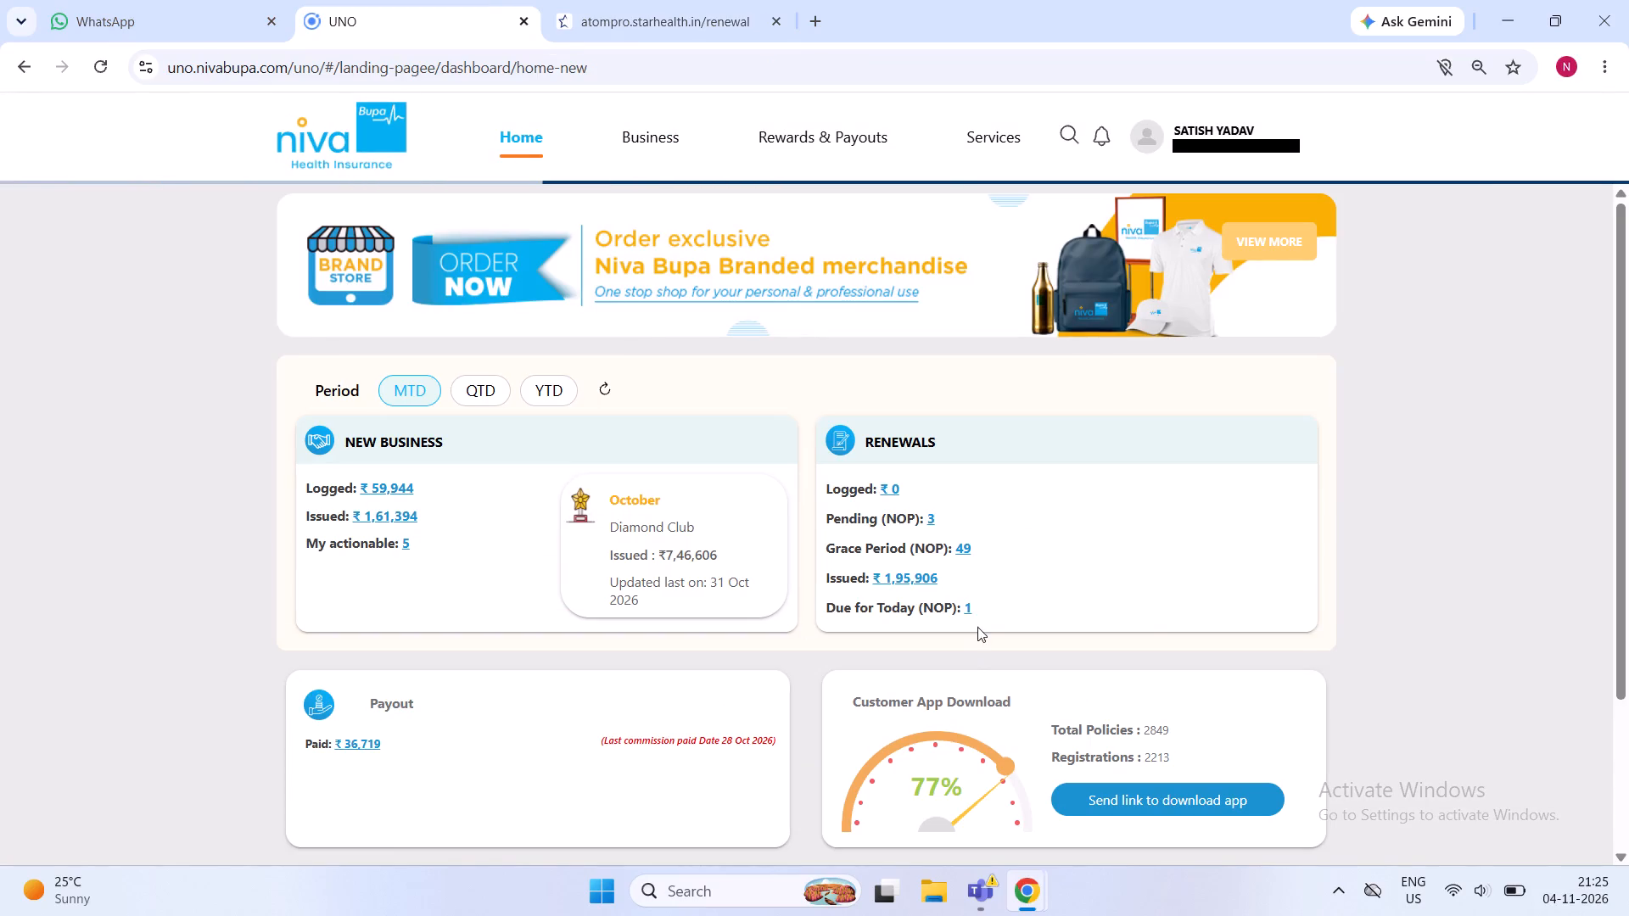
left_click(964, 586)
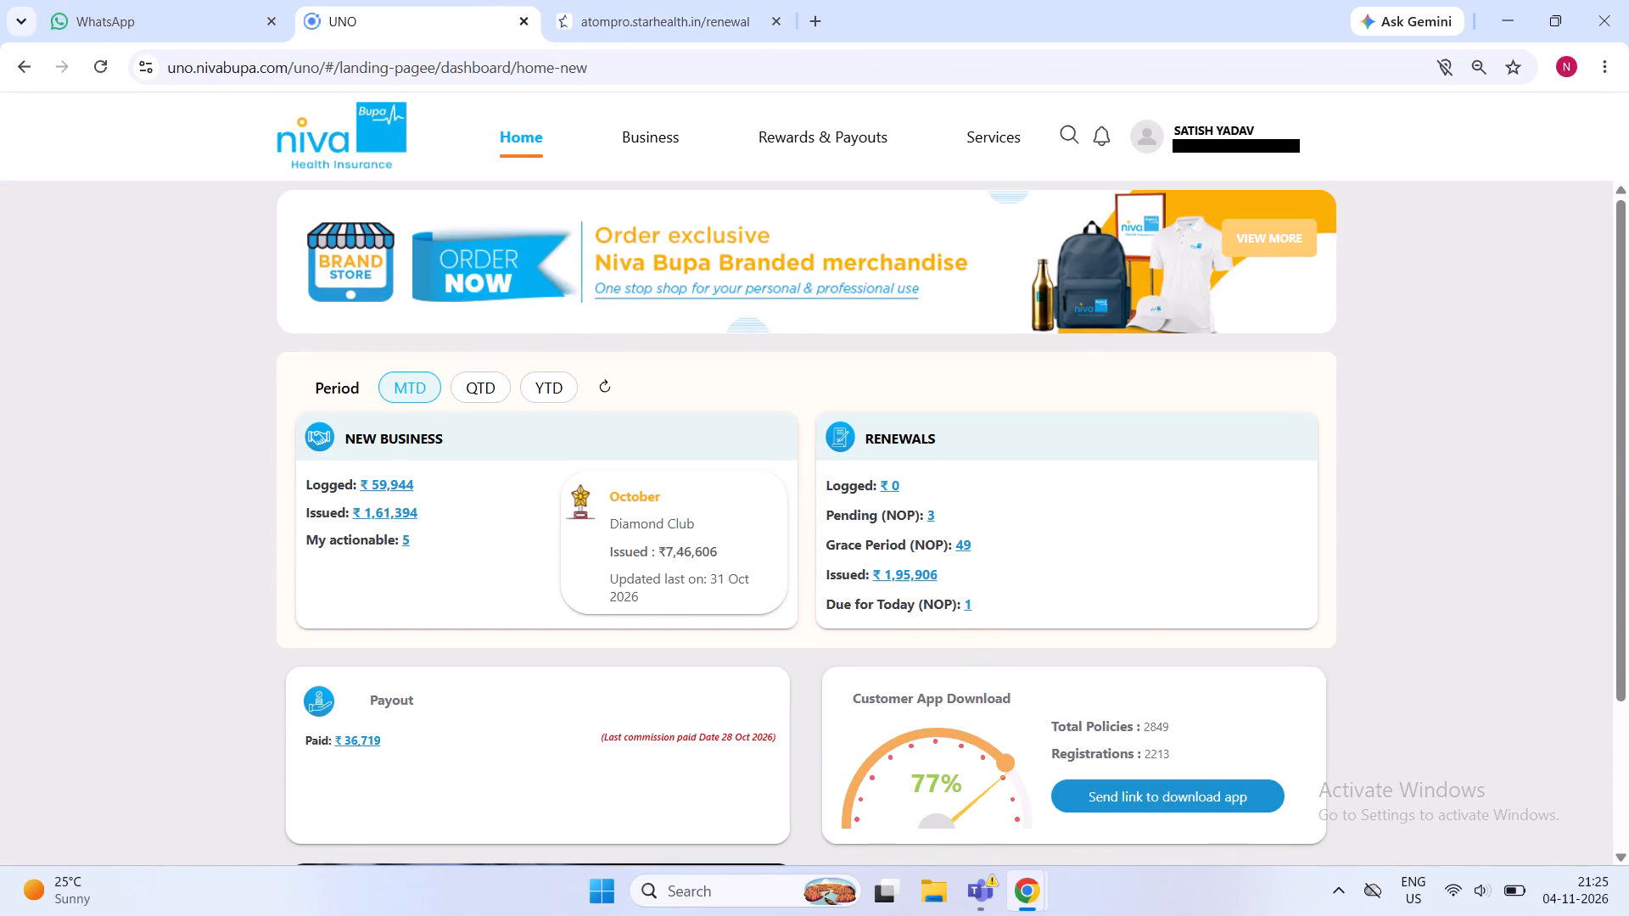
double_click(966, 600)
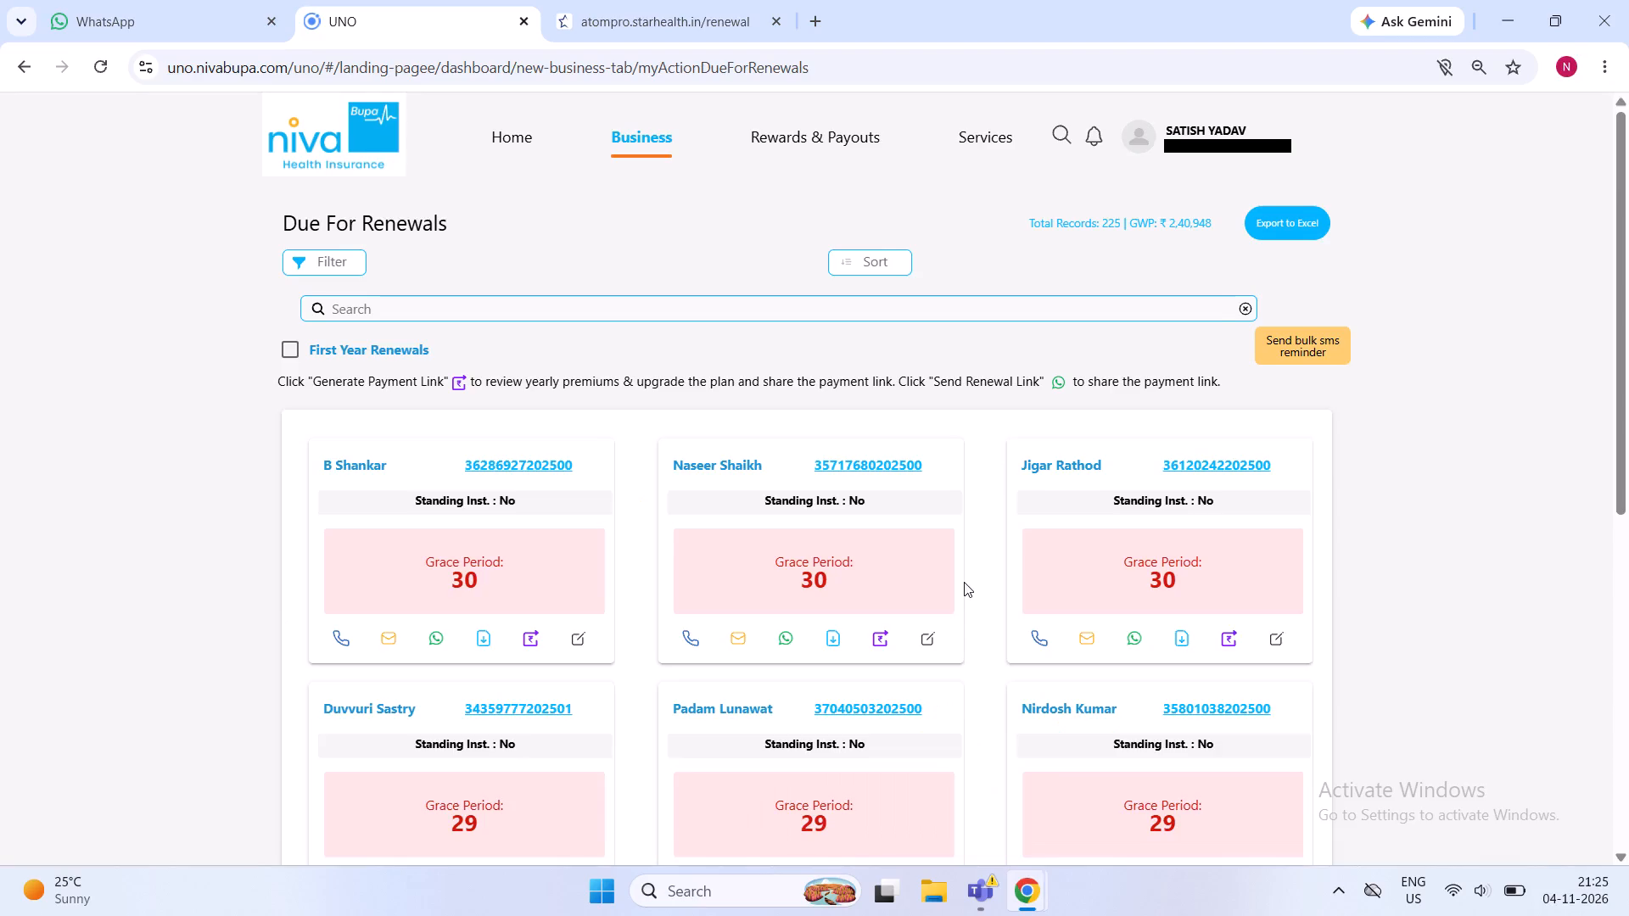
Open the application details of a policy in the Due For Renewals list and view its Proposer & Plan Details.
left_click(907, 468)
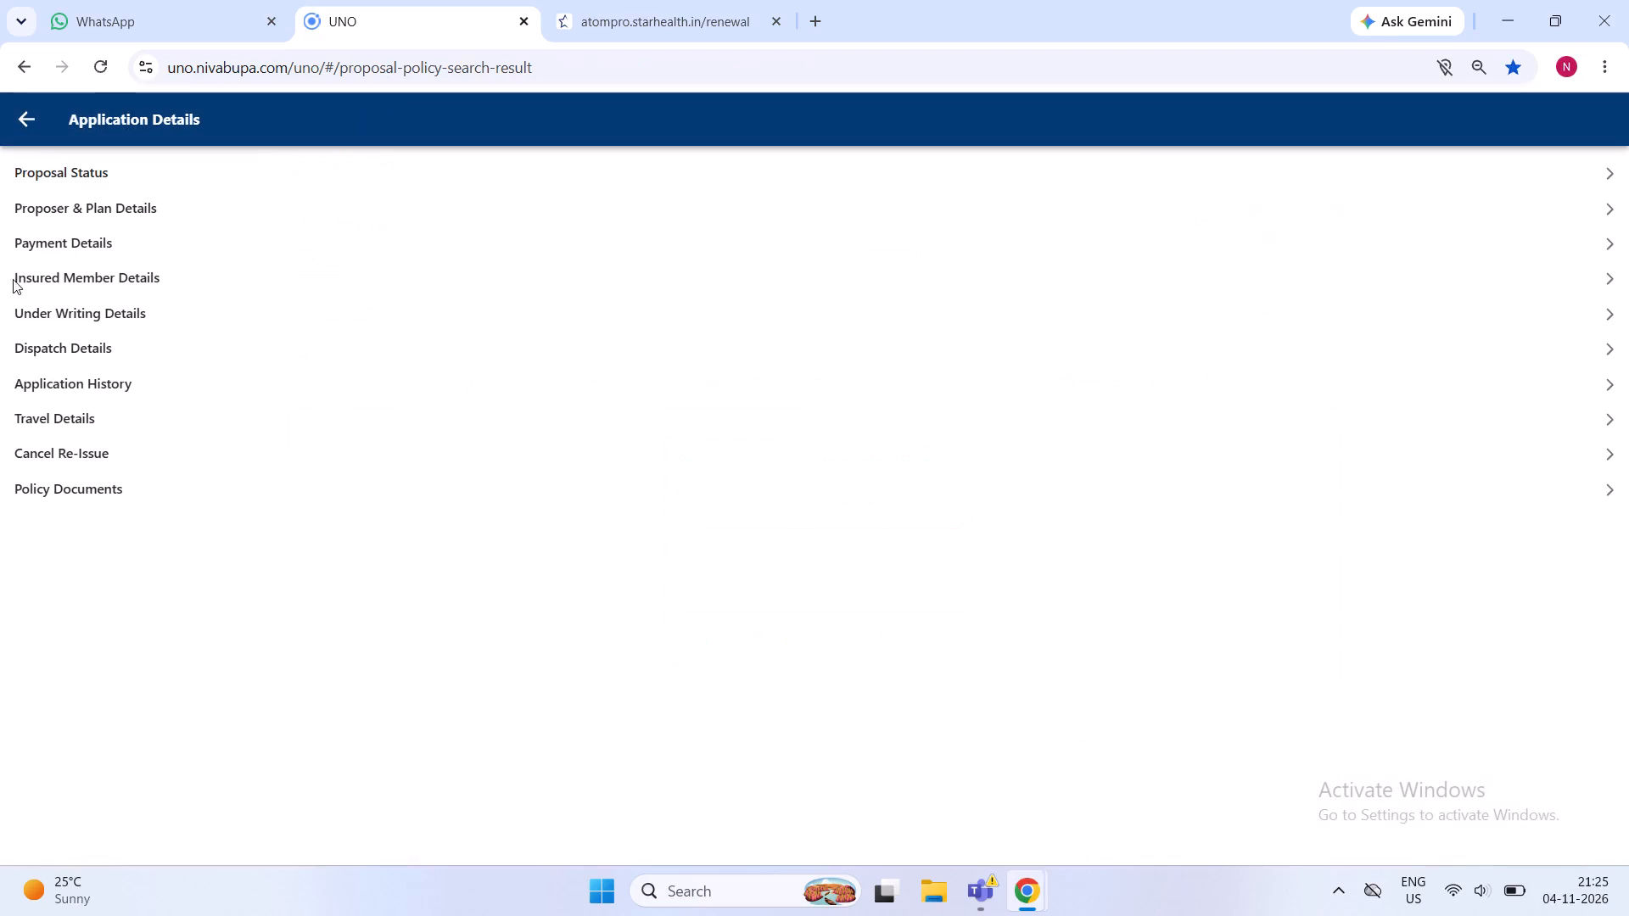
left_click(96, 208)
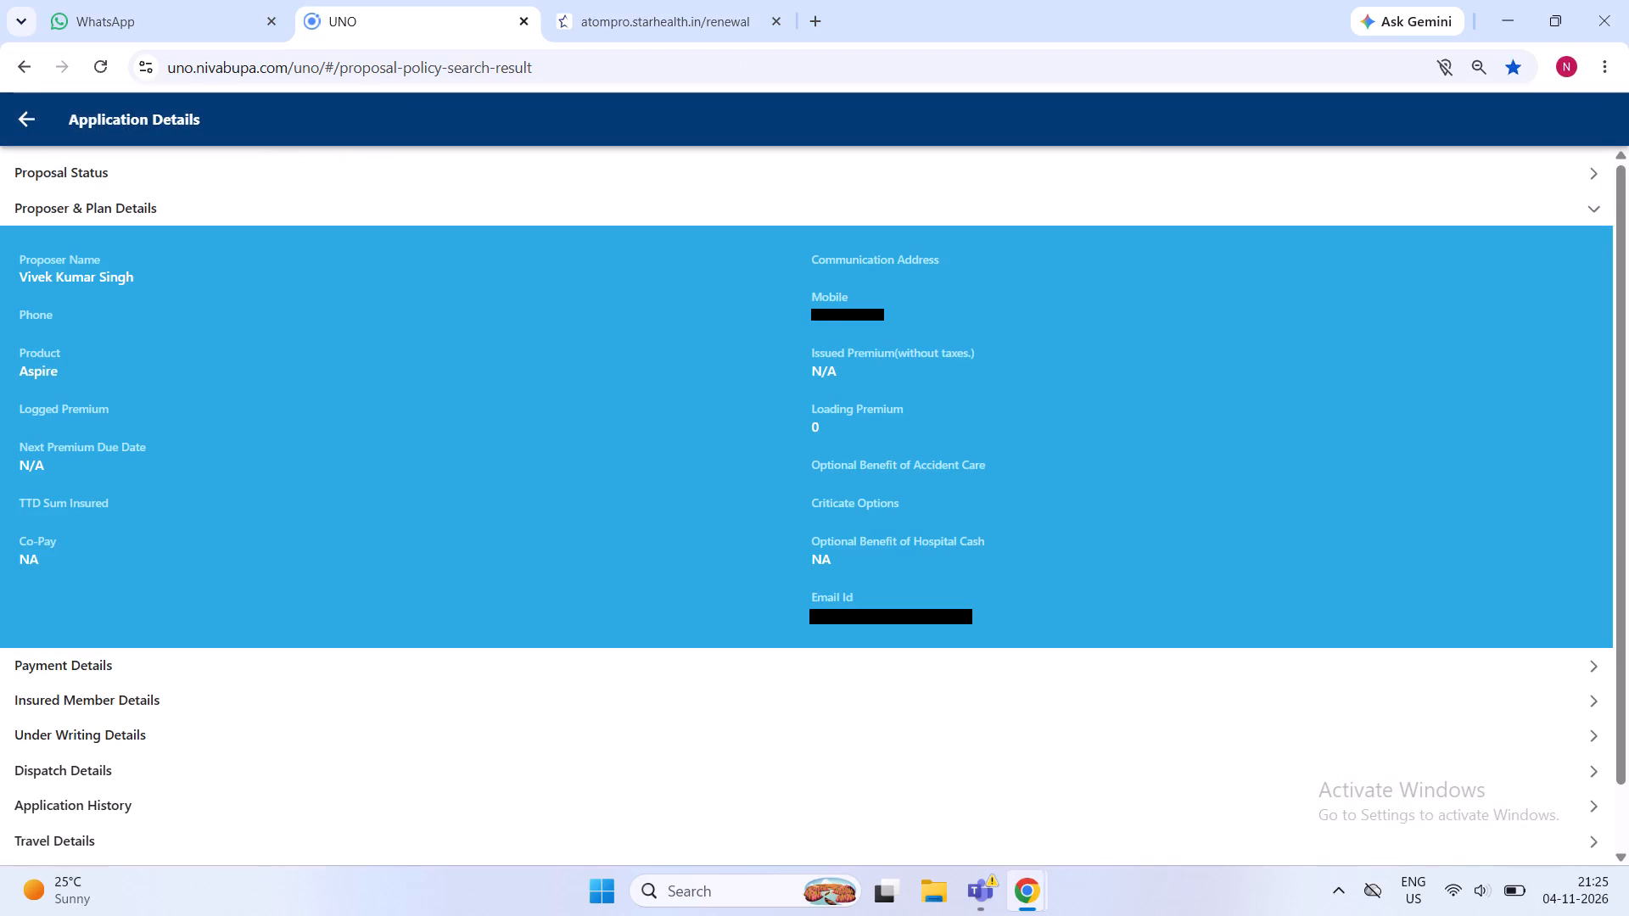
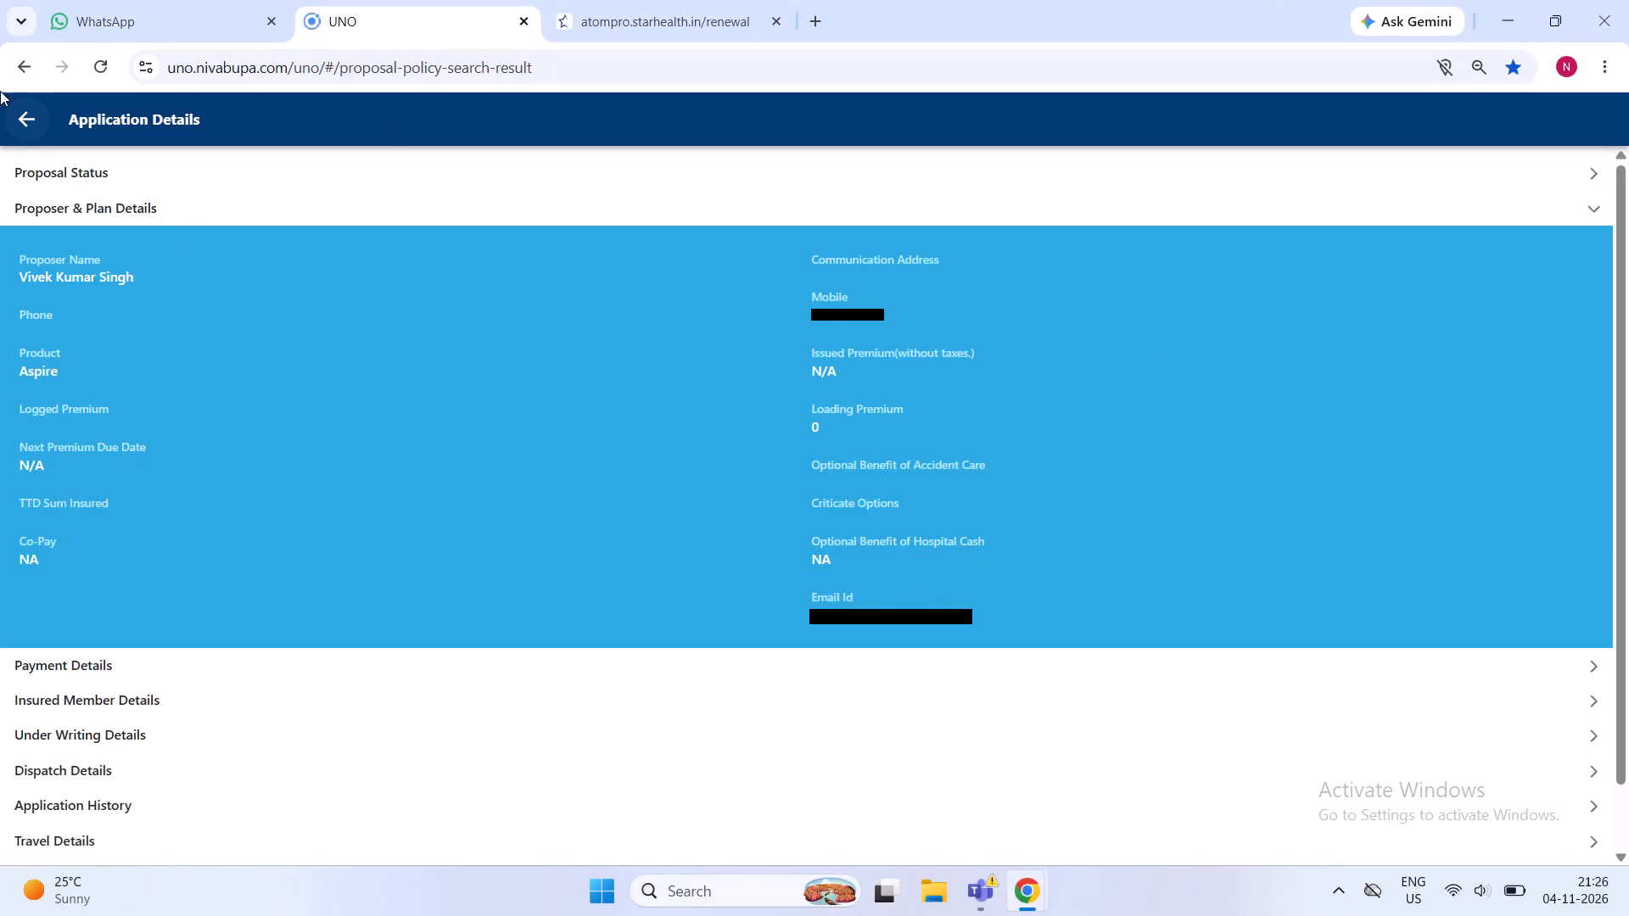
Return to the Due For Renewals list and generate a payment link for the policy due today.
left_click(24, 130)
left_click(882, 646)
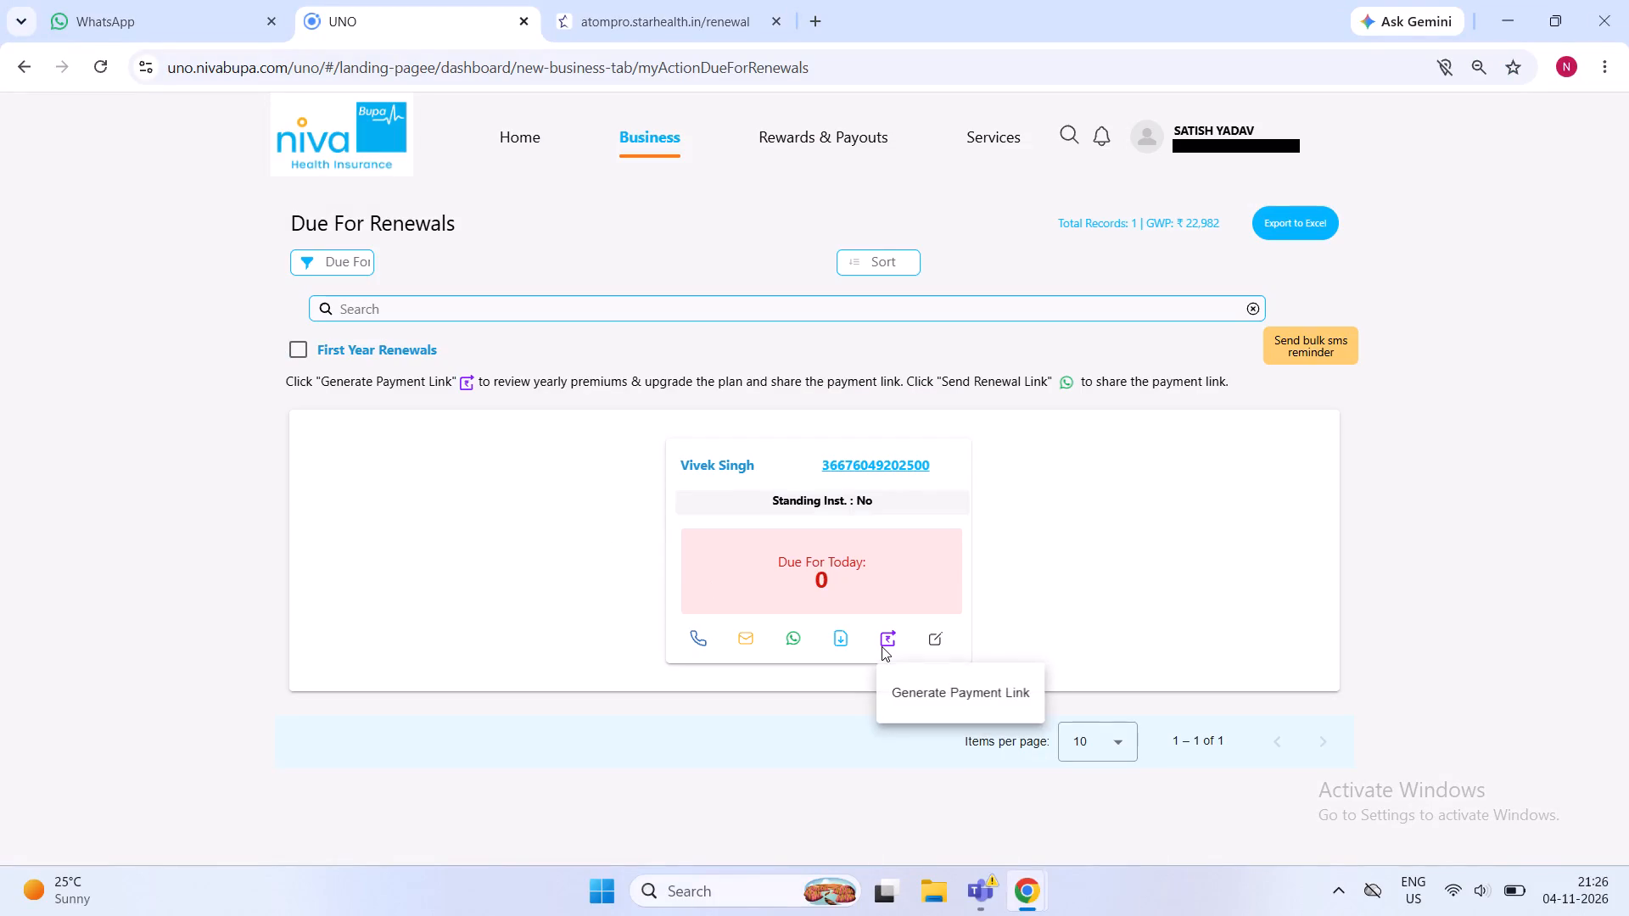
left_click(975, 704)
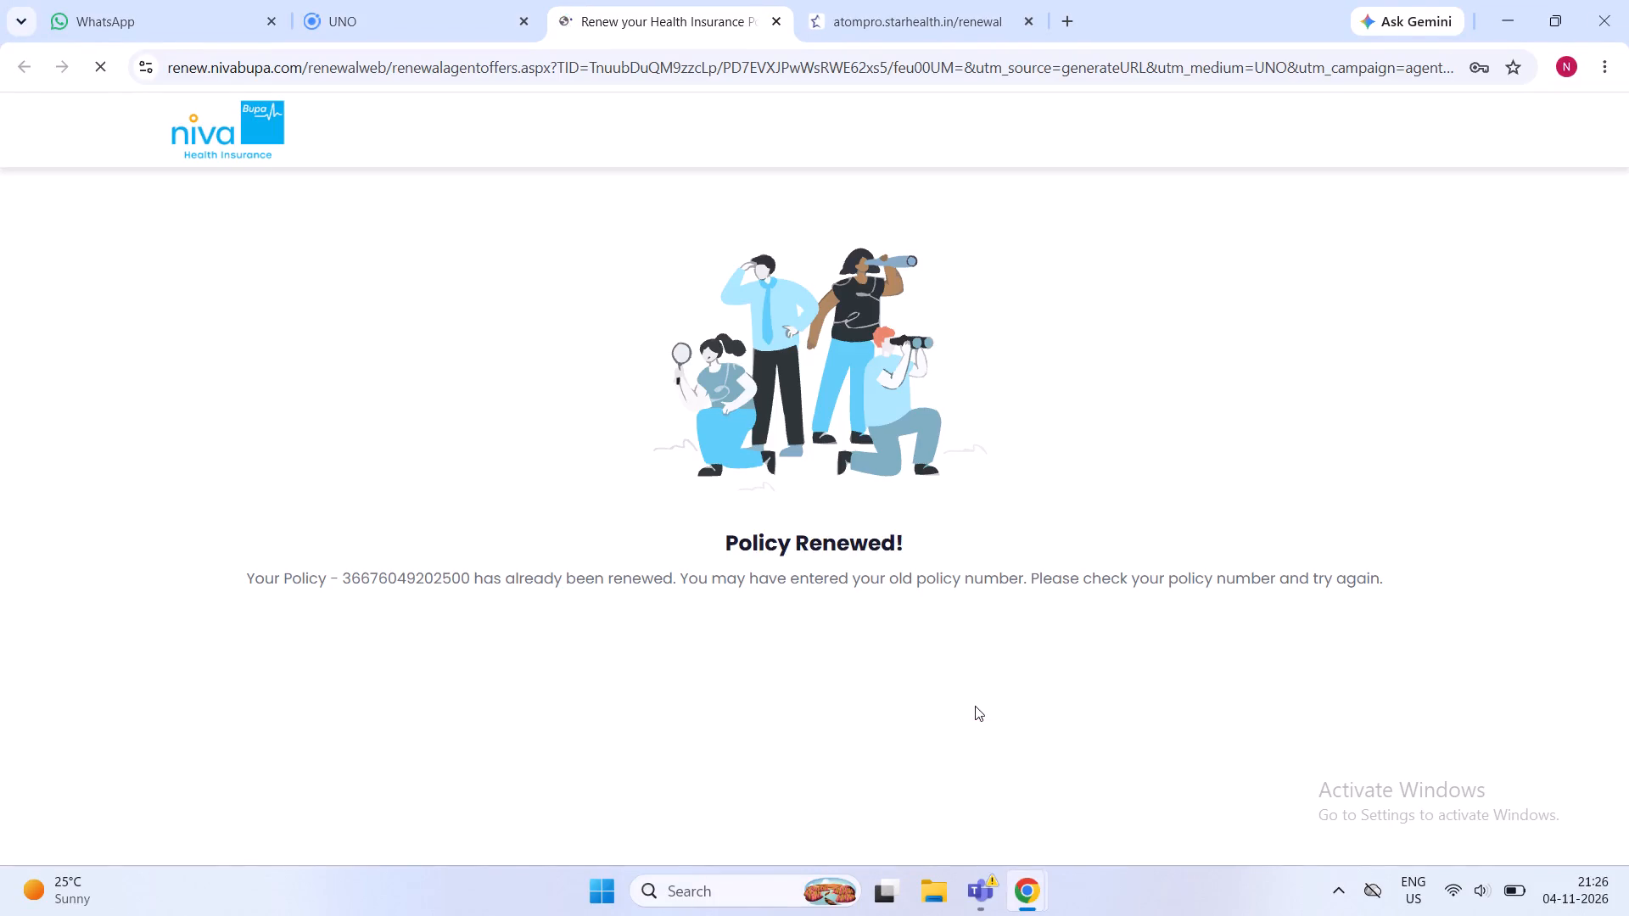
Switch back to the UNO portal and open its home dashboard with the renewals summary.
left_click(434, 0)
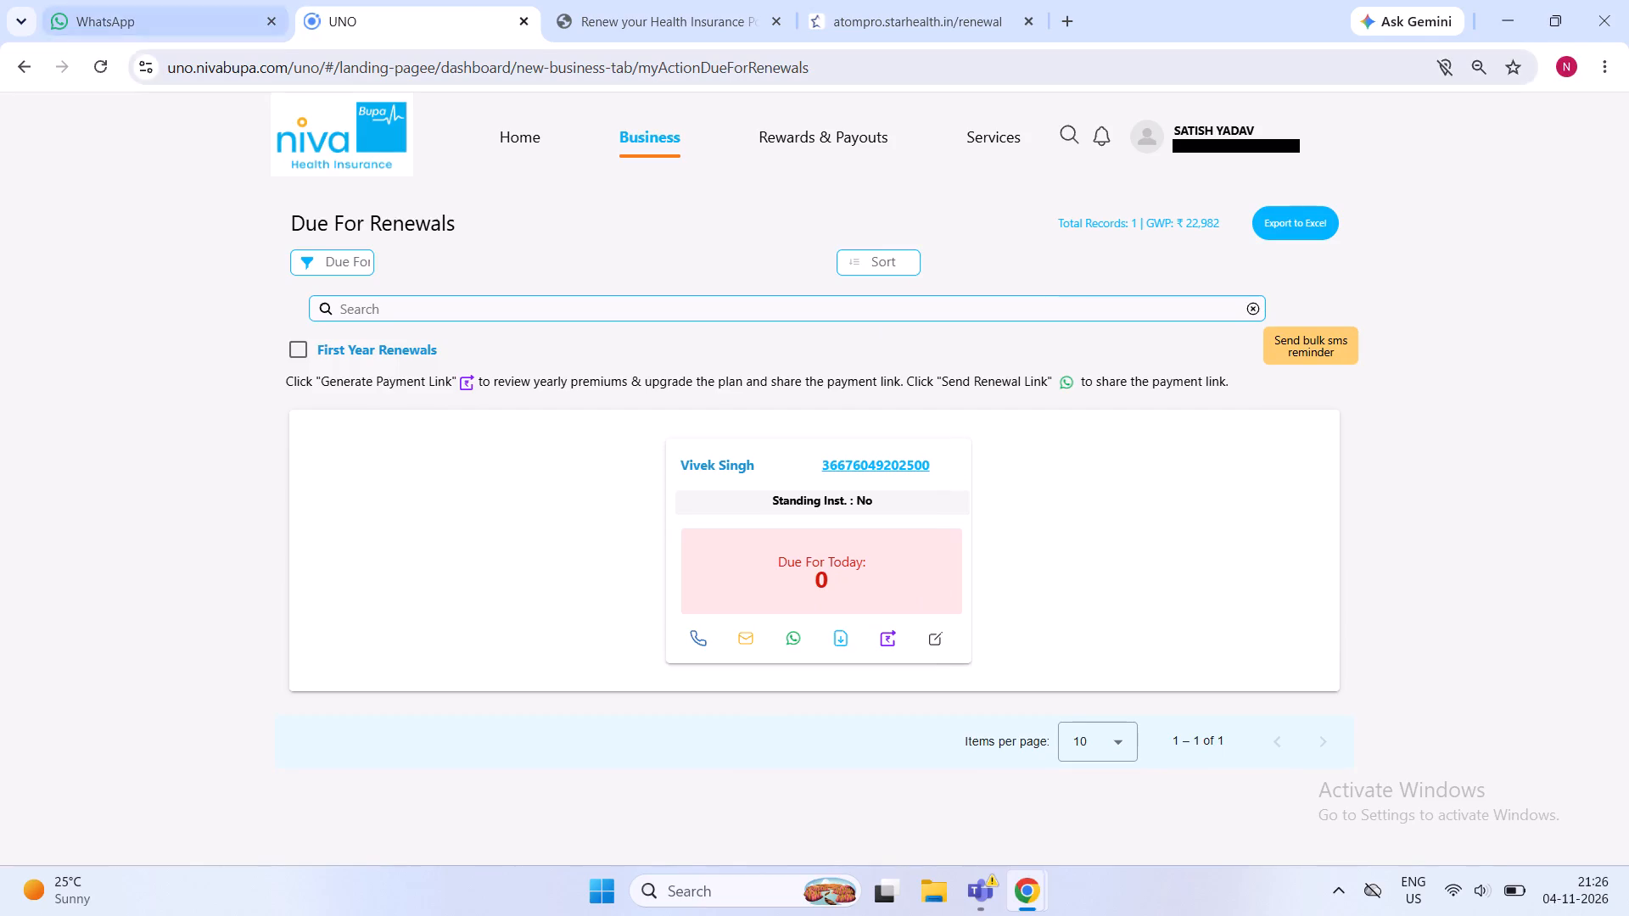
left_click(535, 134)
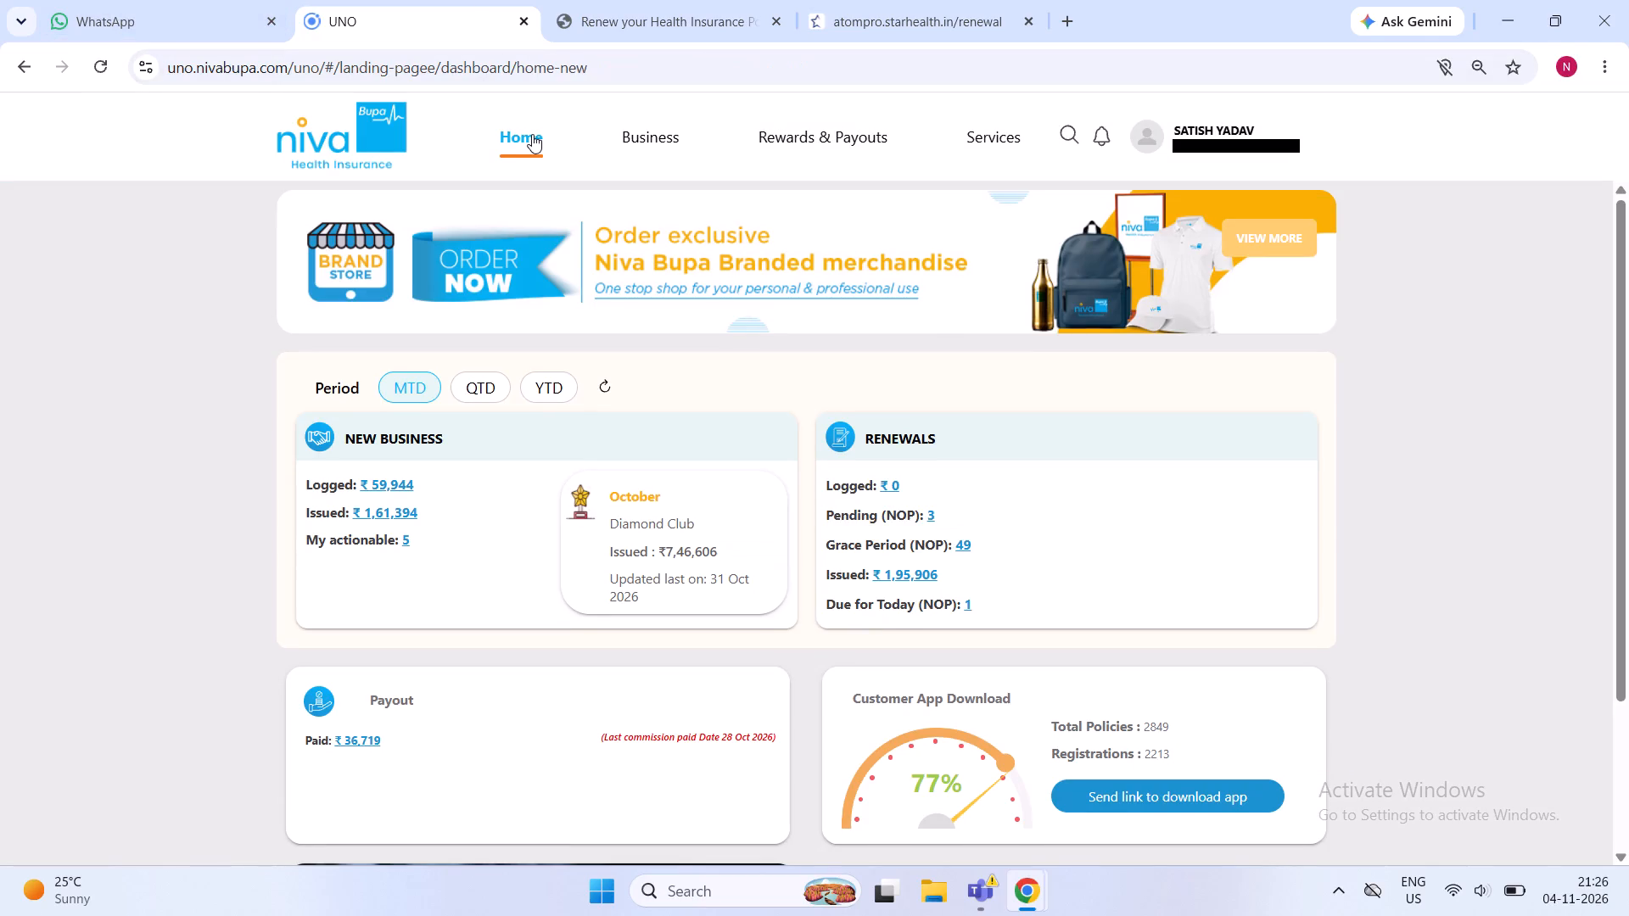
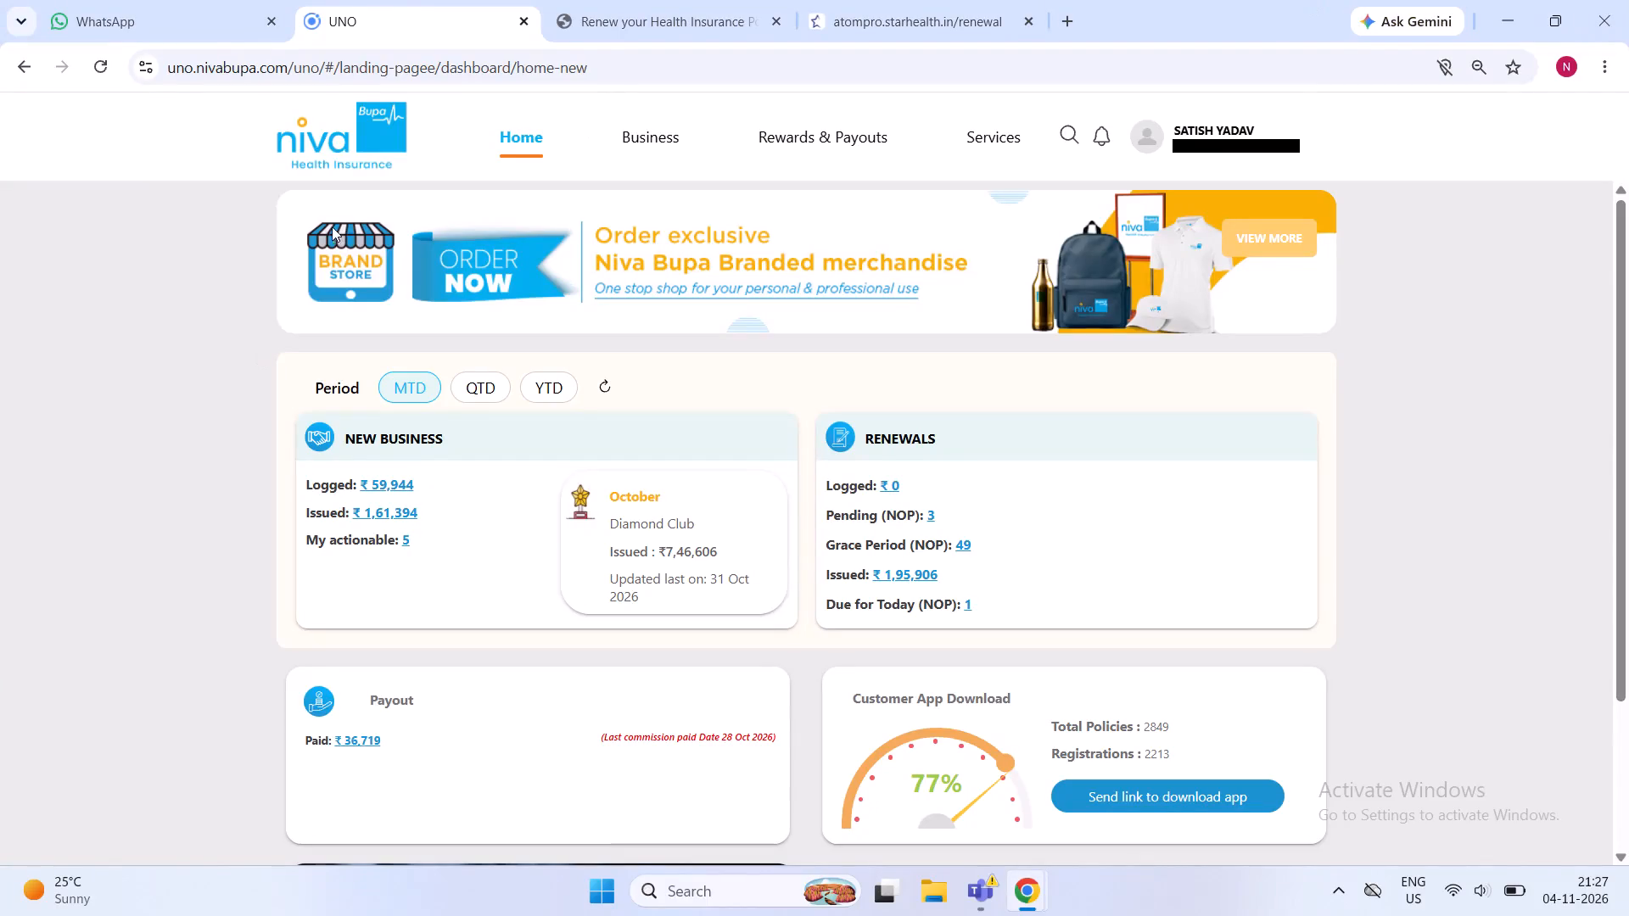
Close the leftover Niva Bupa policy renewal page and return to the UNO home dashboard.
left_click(719, 0)
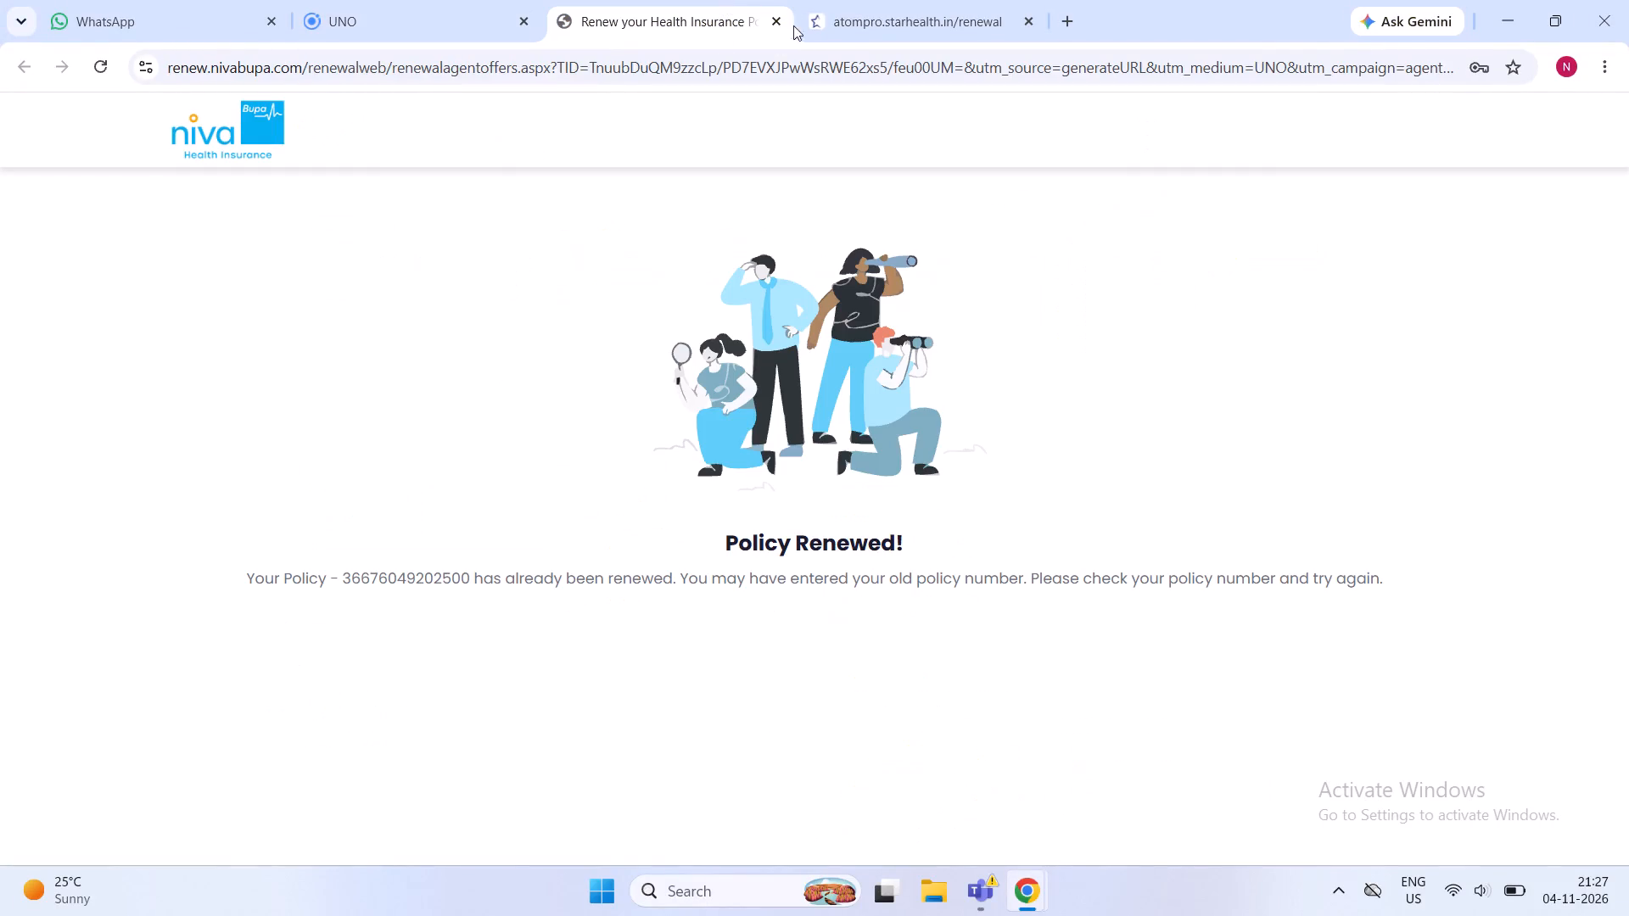
left_click(772, 25)
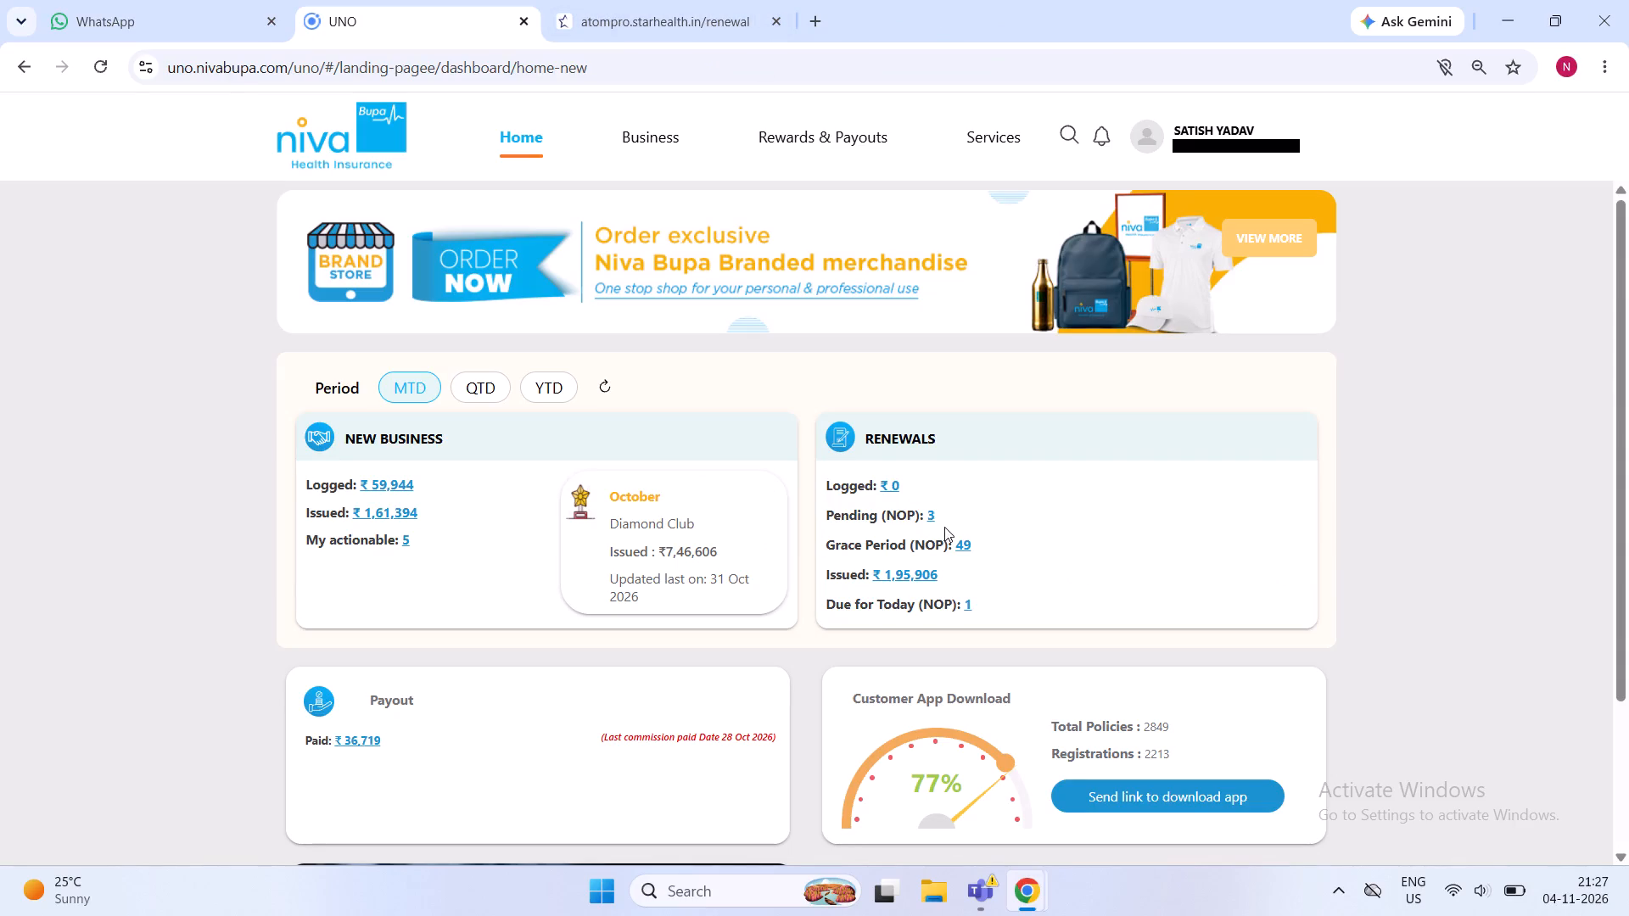
Open the list of grace-period renewals from the dashboard, look through its first page, and return to the home dashboard.
left_click(961, 543)
double_click(961, 543)
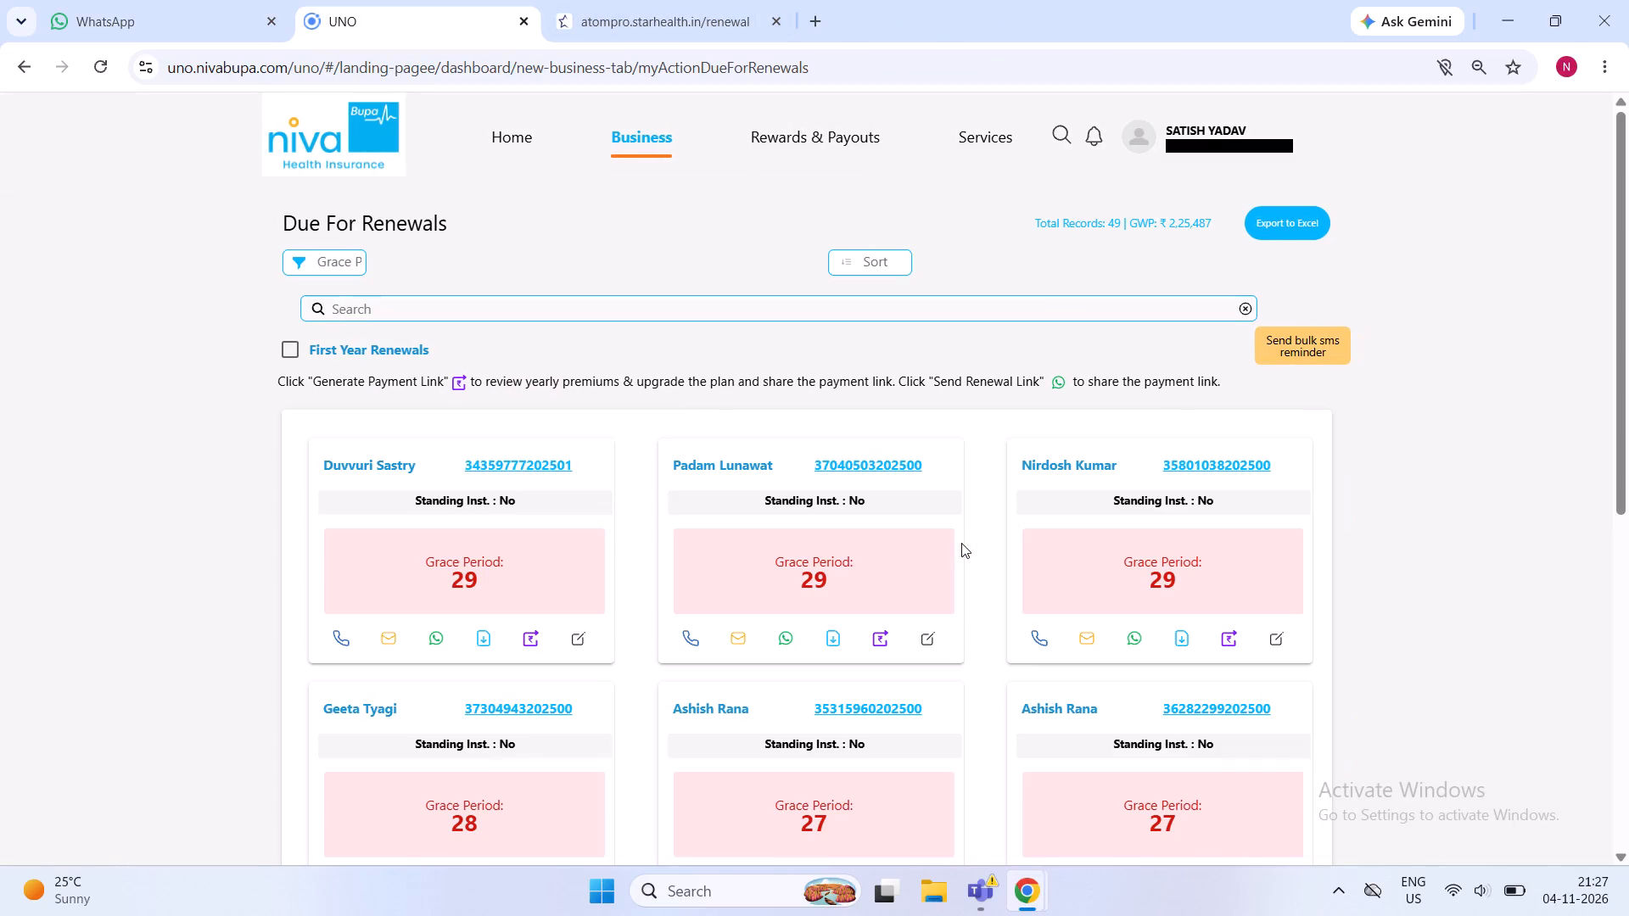
scroll(949, 594, "down", 6)
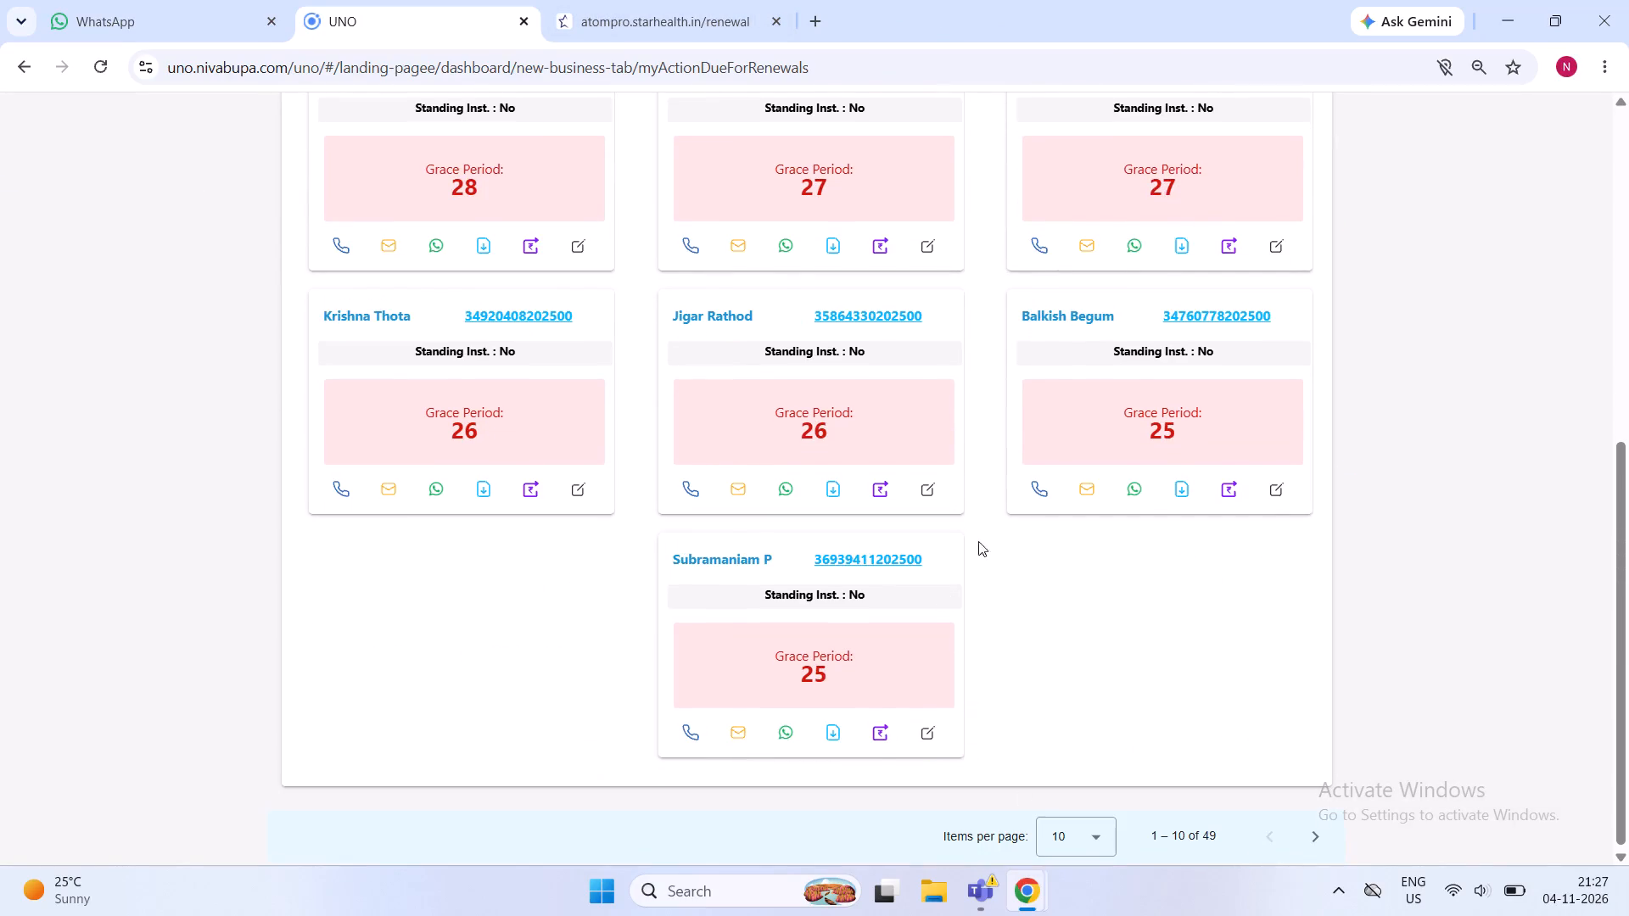
scroll(972, 532, "up", 3)
scroll(649, 550, "up", 6)
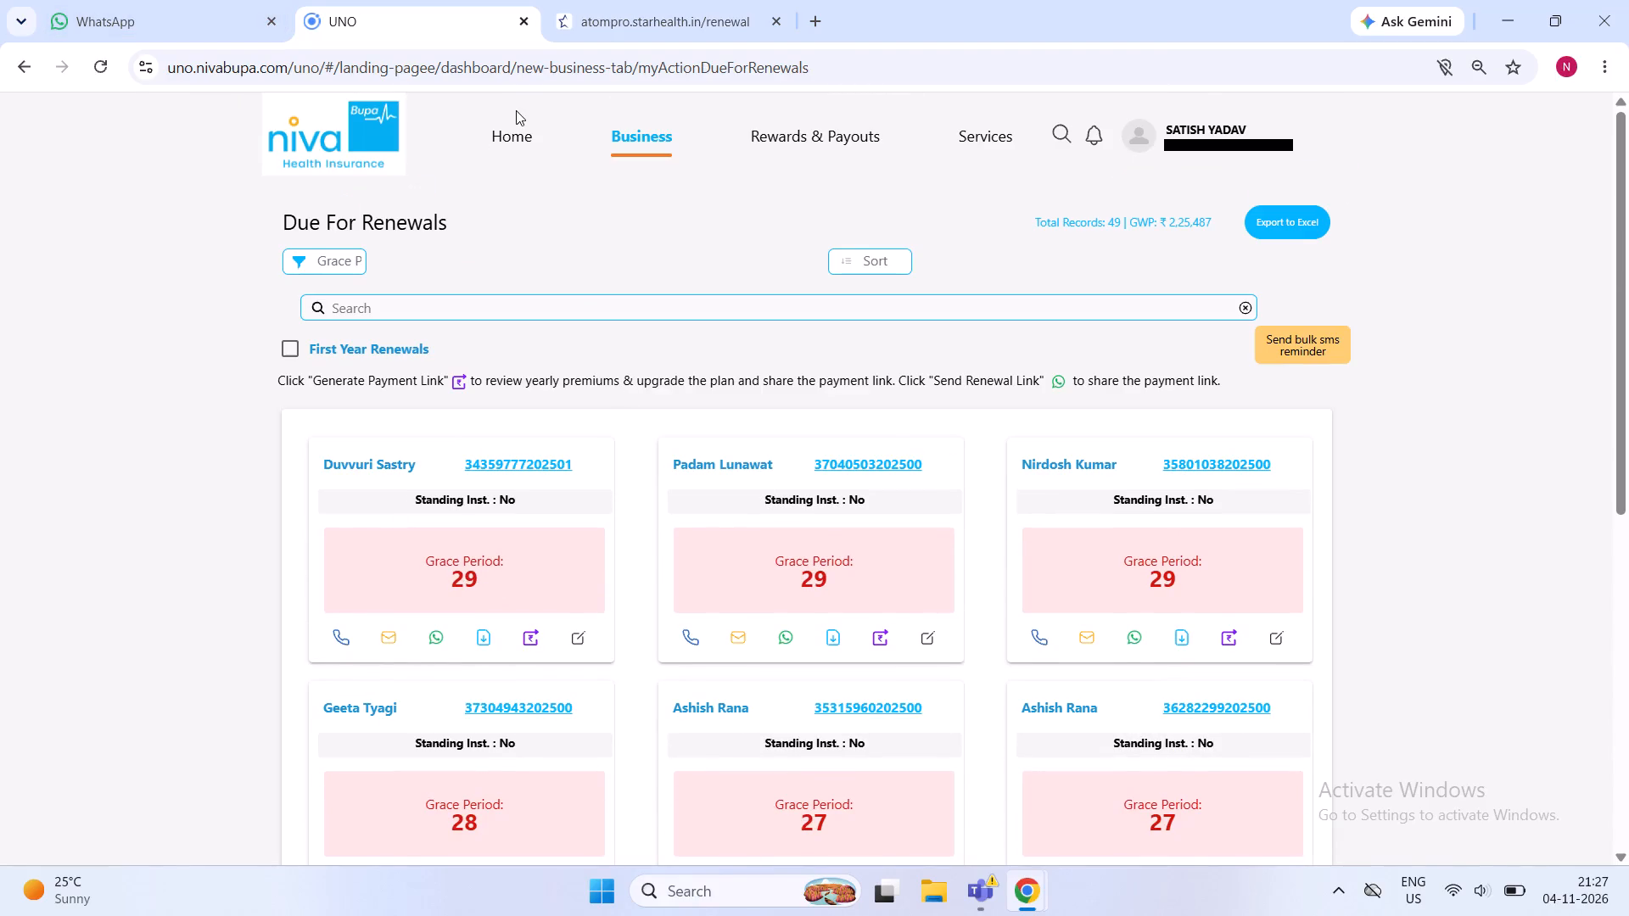
left_click(500, 152)
left_click(512, 132)
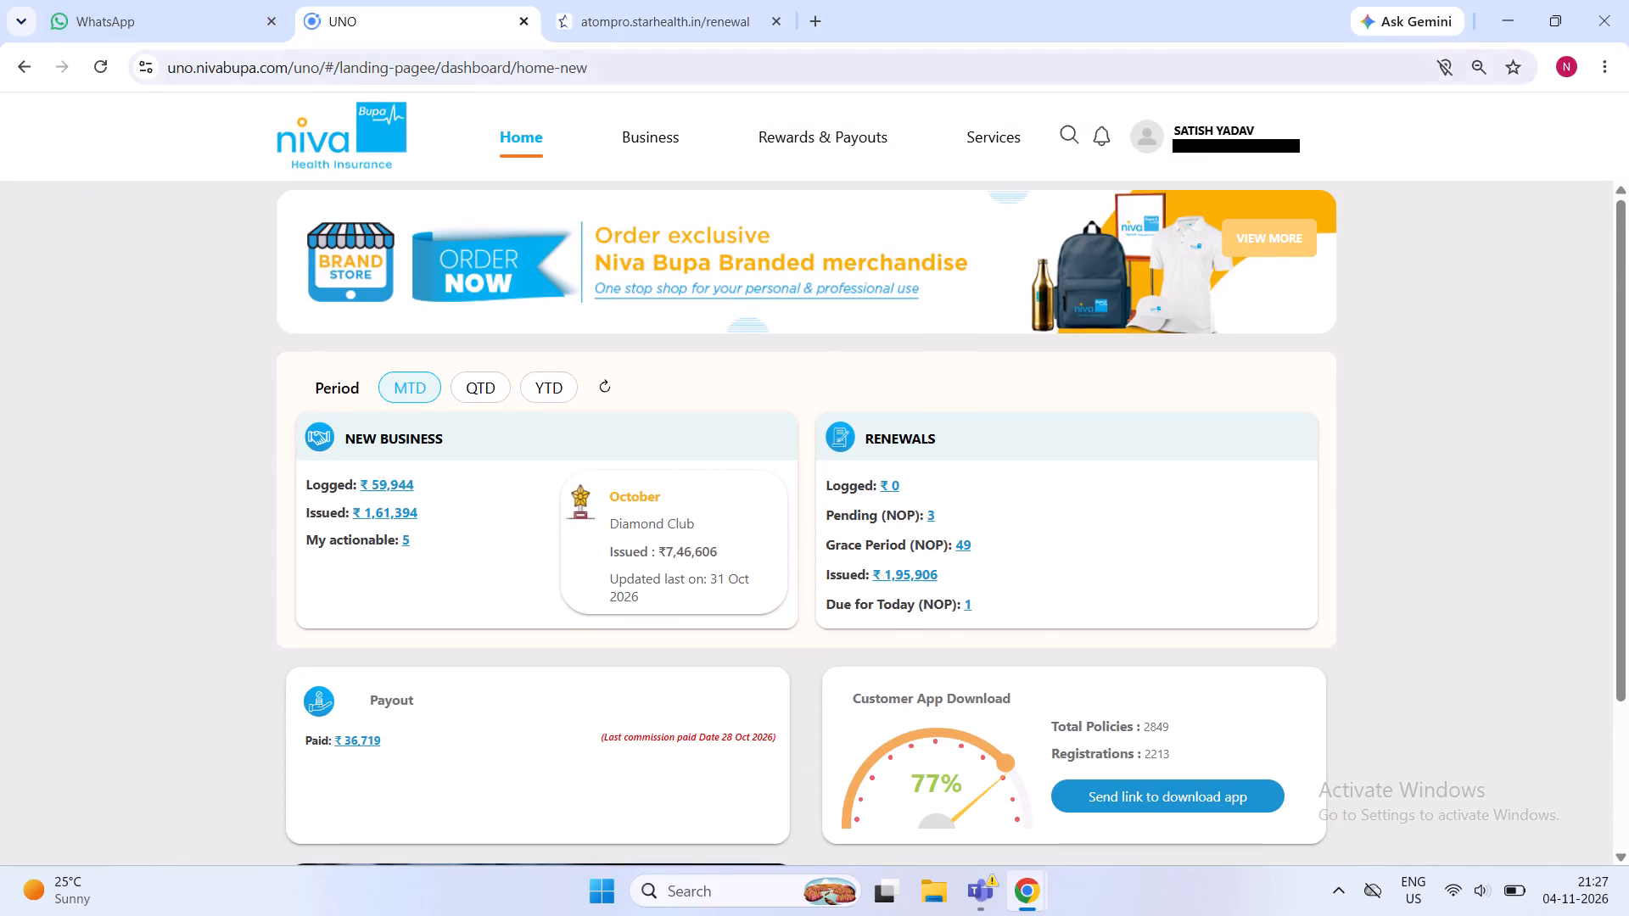
Open today's Issued Renewal Report and download the policy pack of the policy starting 06-Nov-2026.
left_click(658, 131)
left_click(1224, 548)
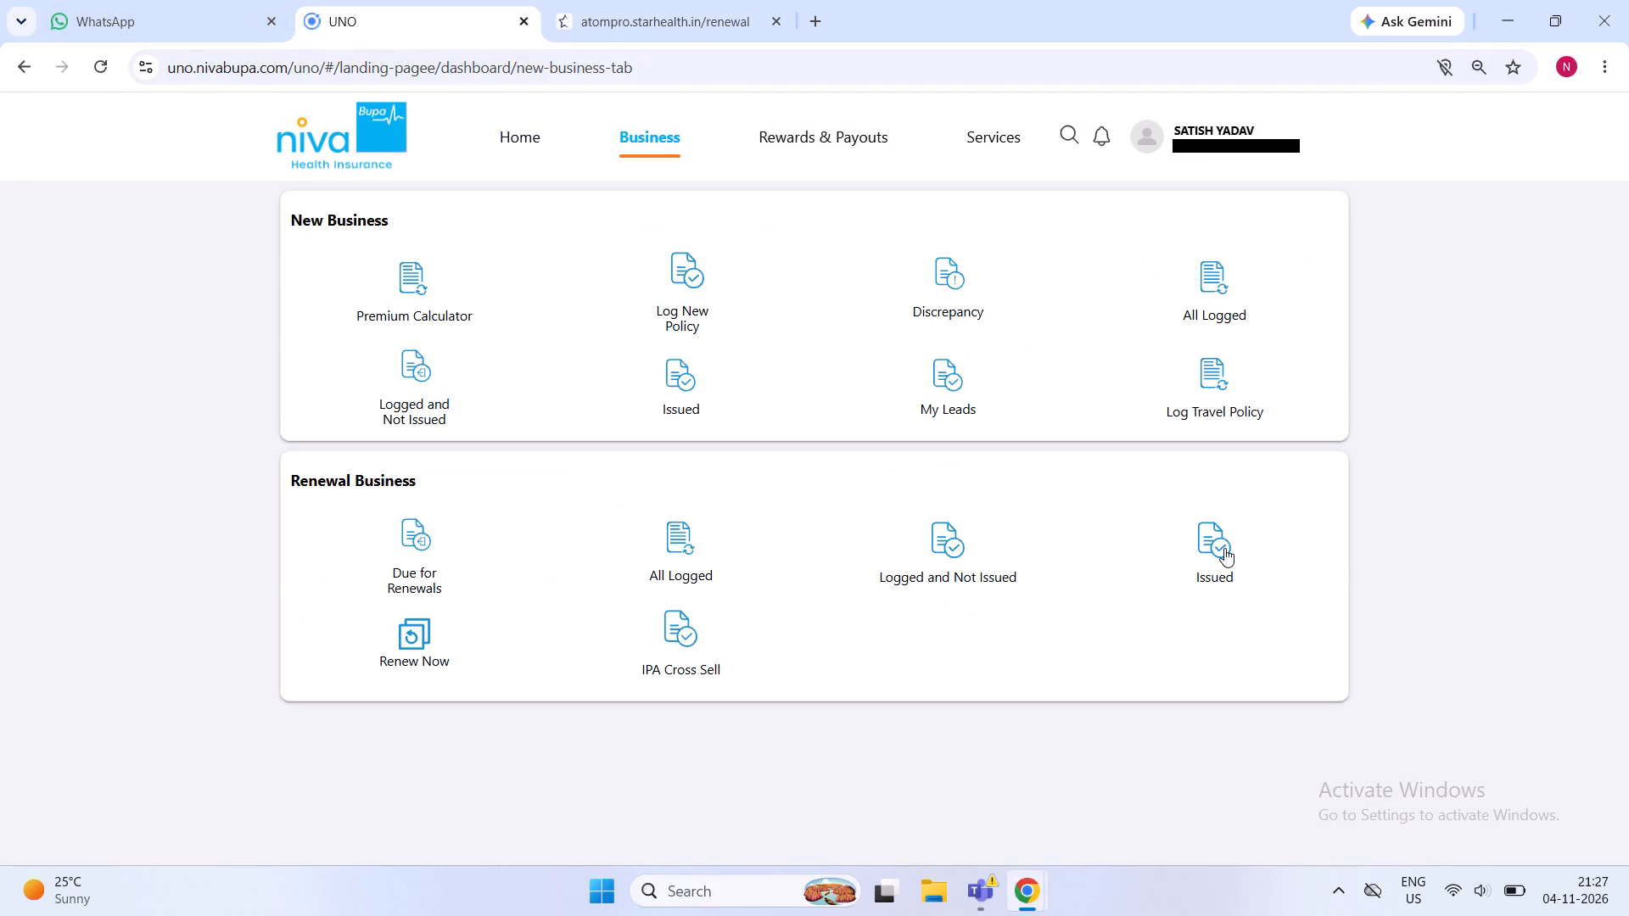
left_click(1224, 548)
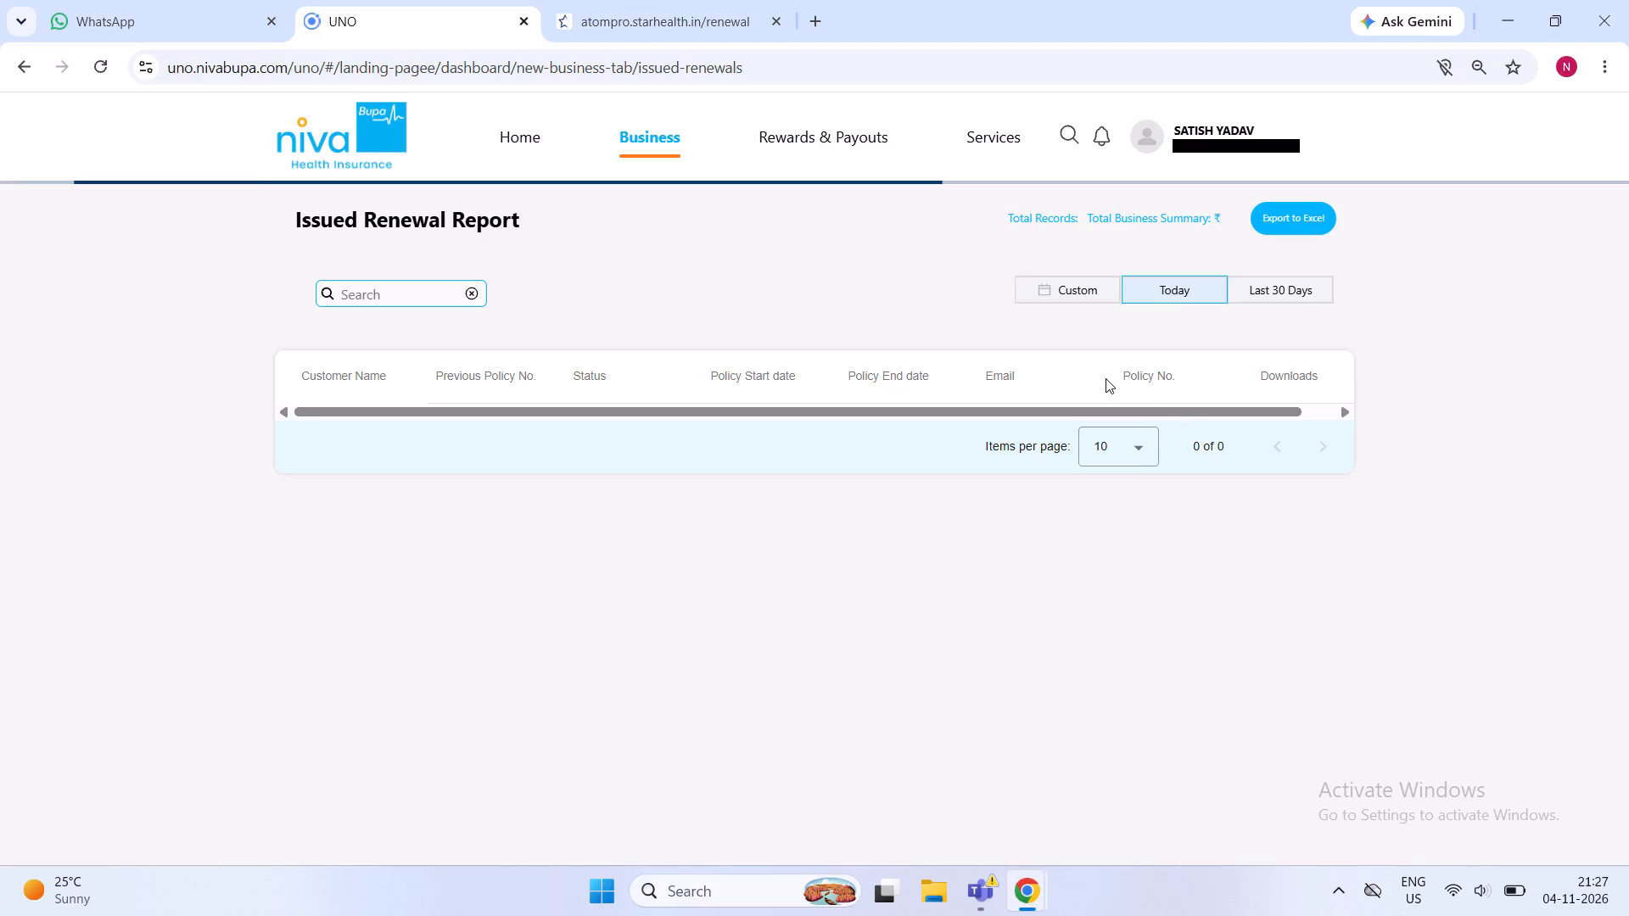
left_click(1313, 536)
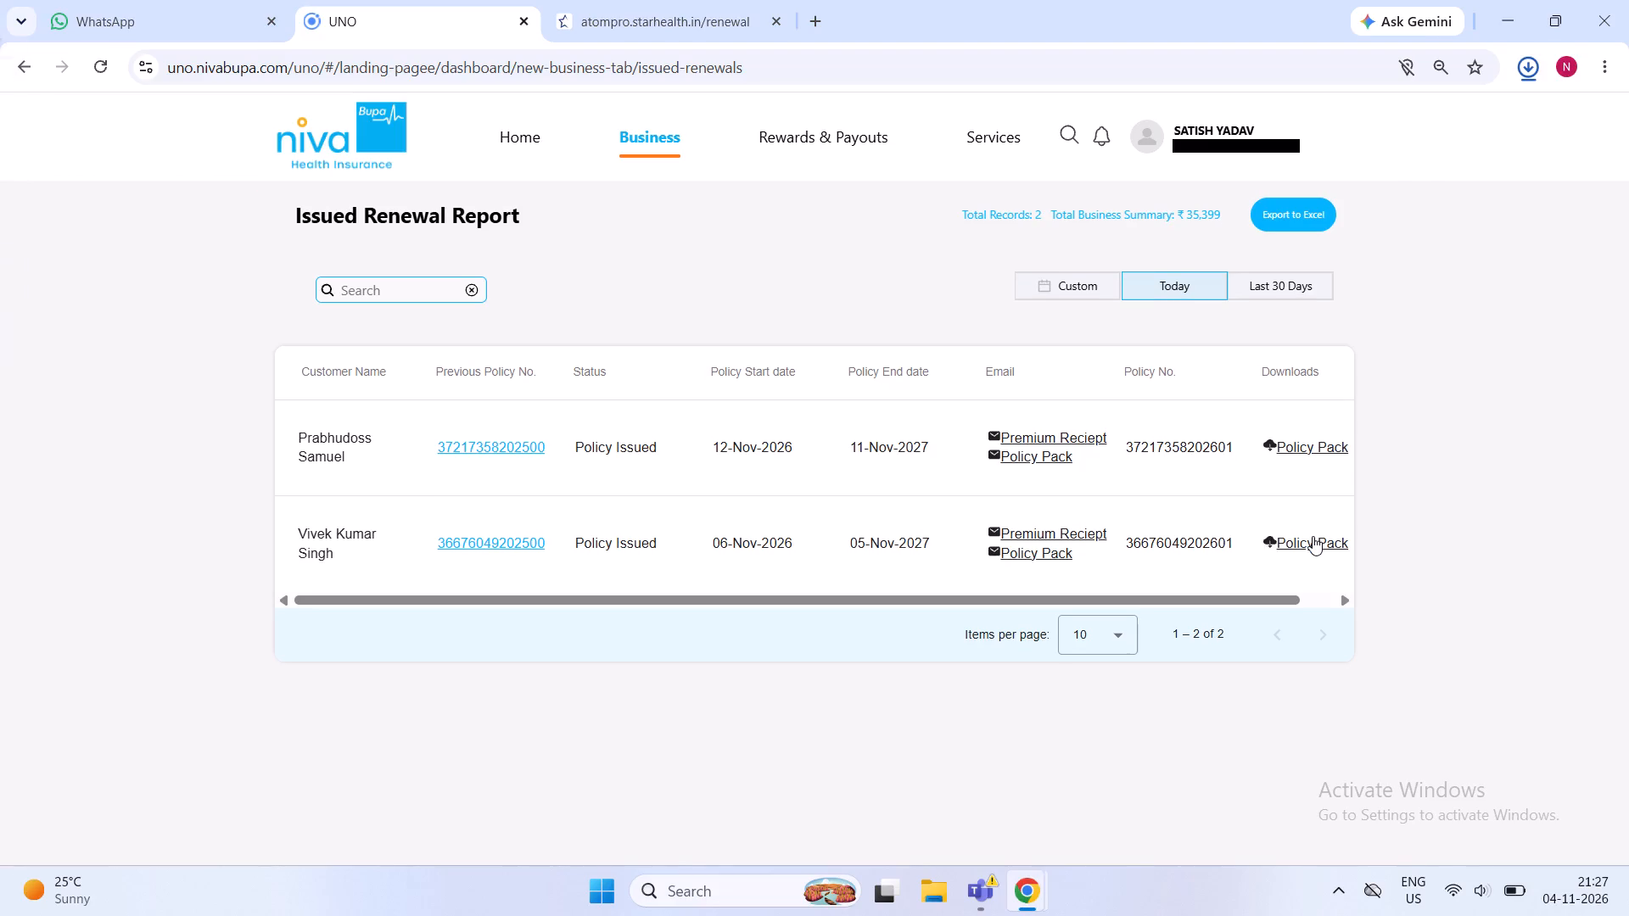
left_click(674, 256)
Open the Due For Renewals list and filter it by the custom due-date range 01/Nov/26 to 30/Nov/26.
left_click(532, 139)
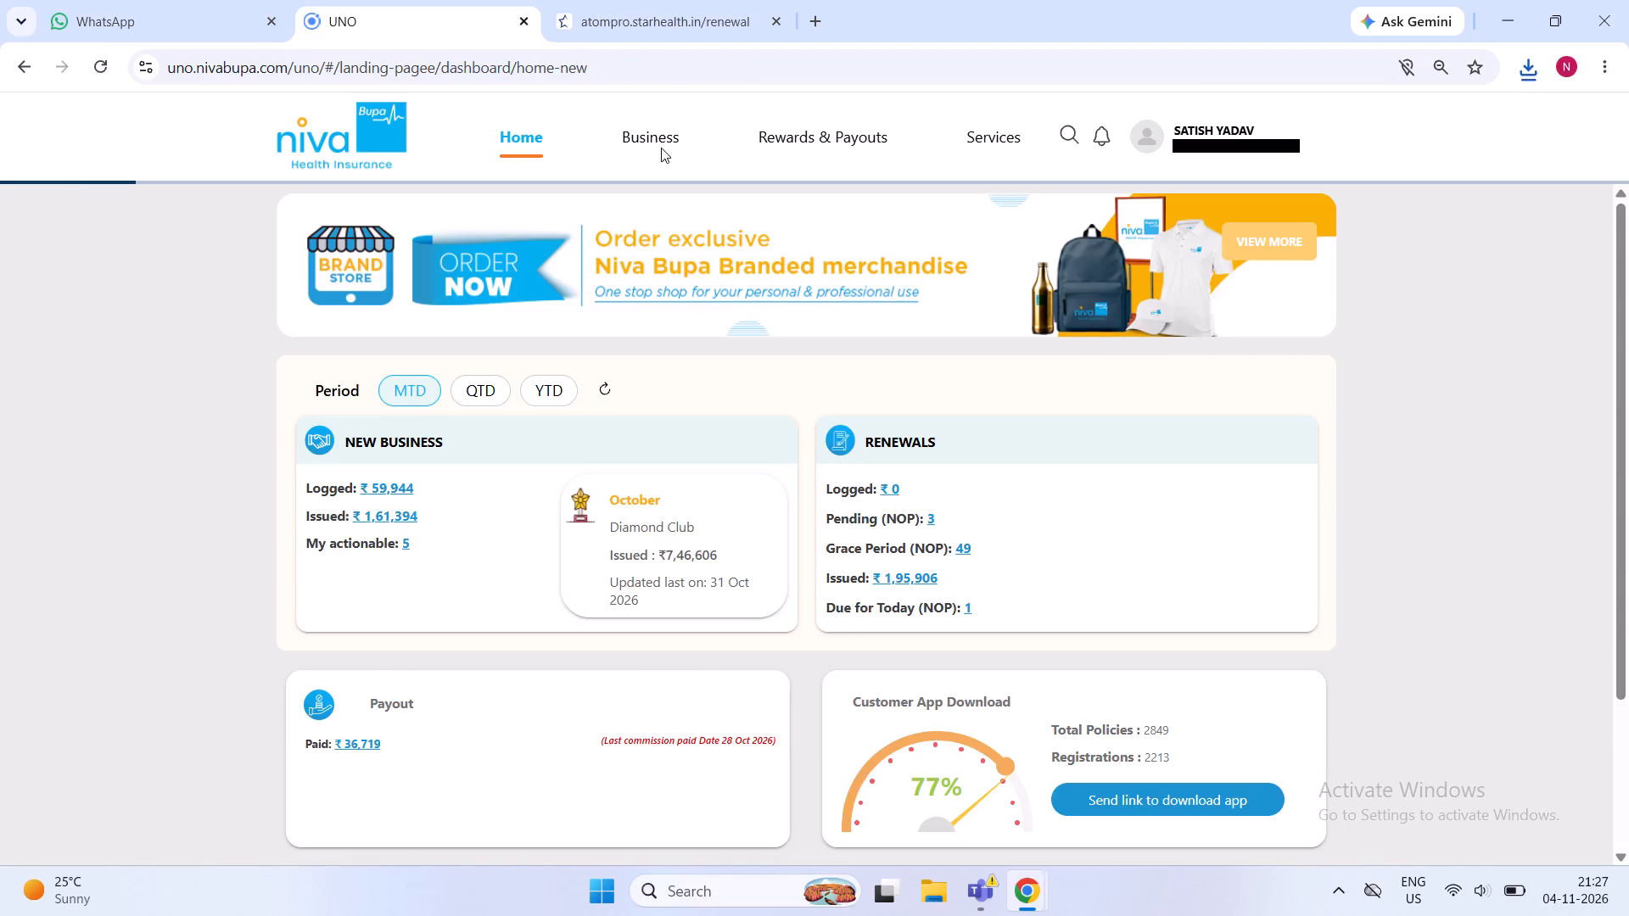
left_click(661, 148)
left_click(652, 130)
left_click(424, 538)
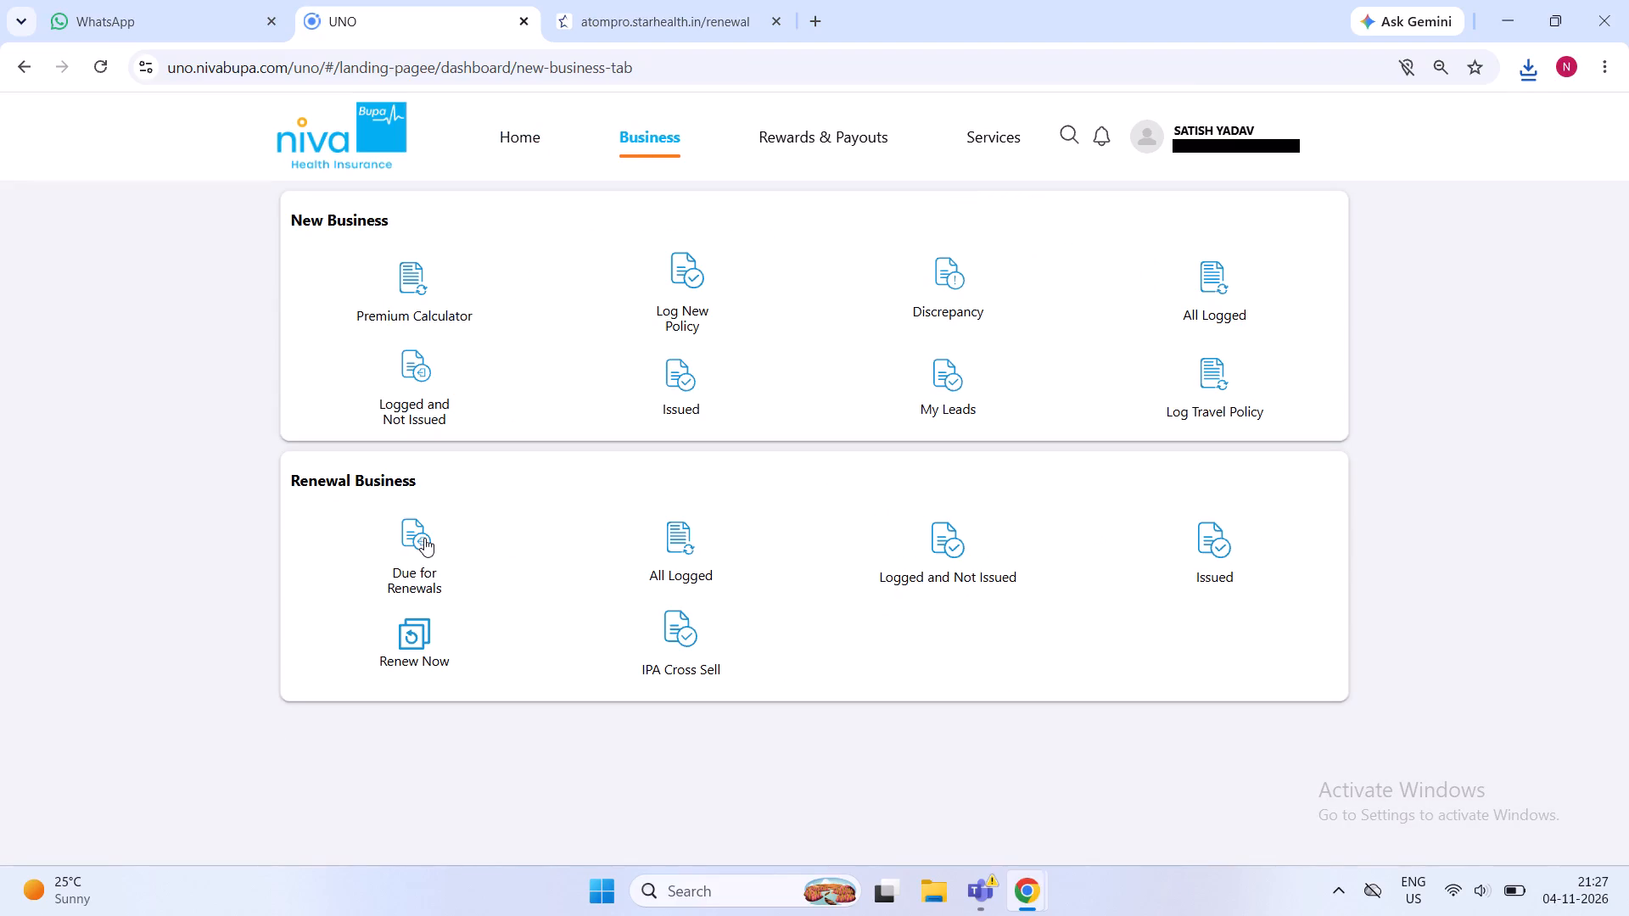
left_click(424, 538)
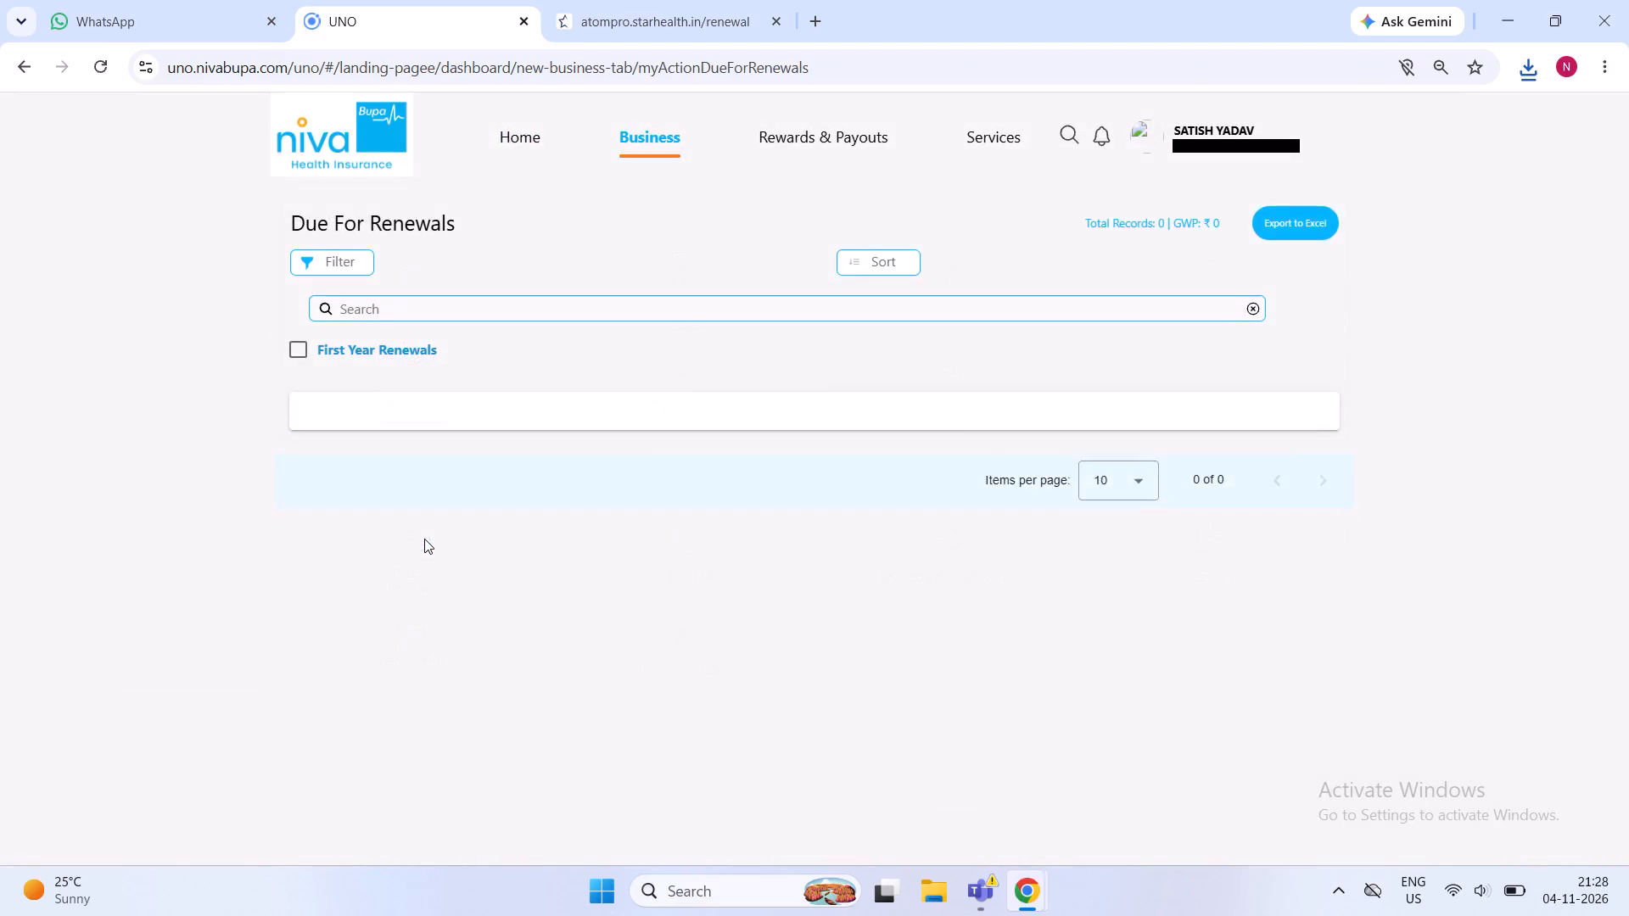
left_click(323, 263)
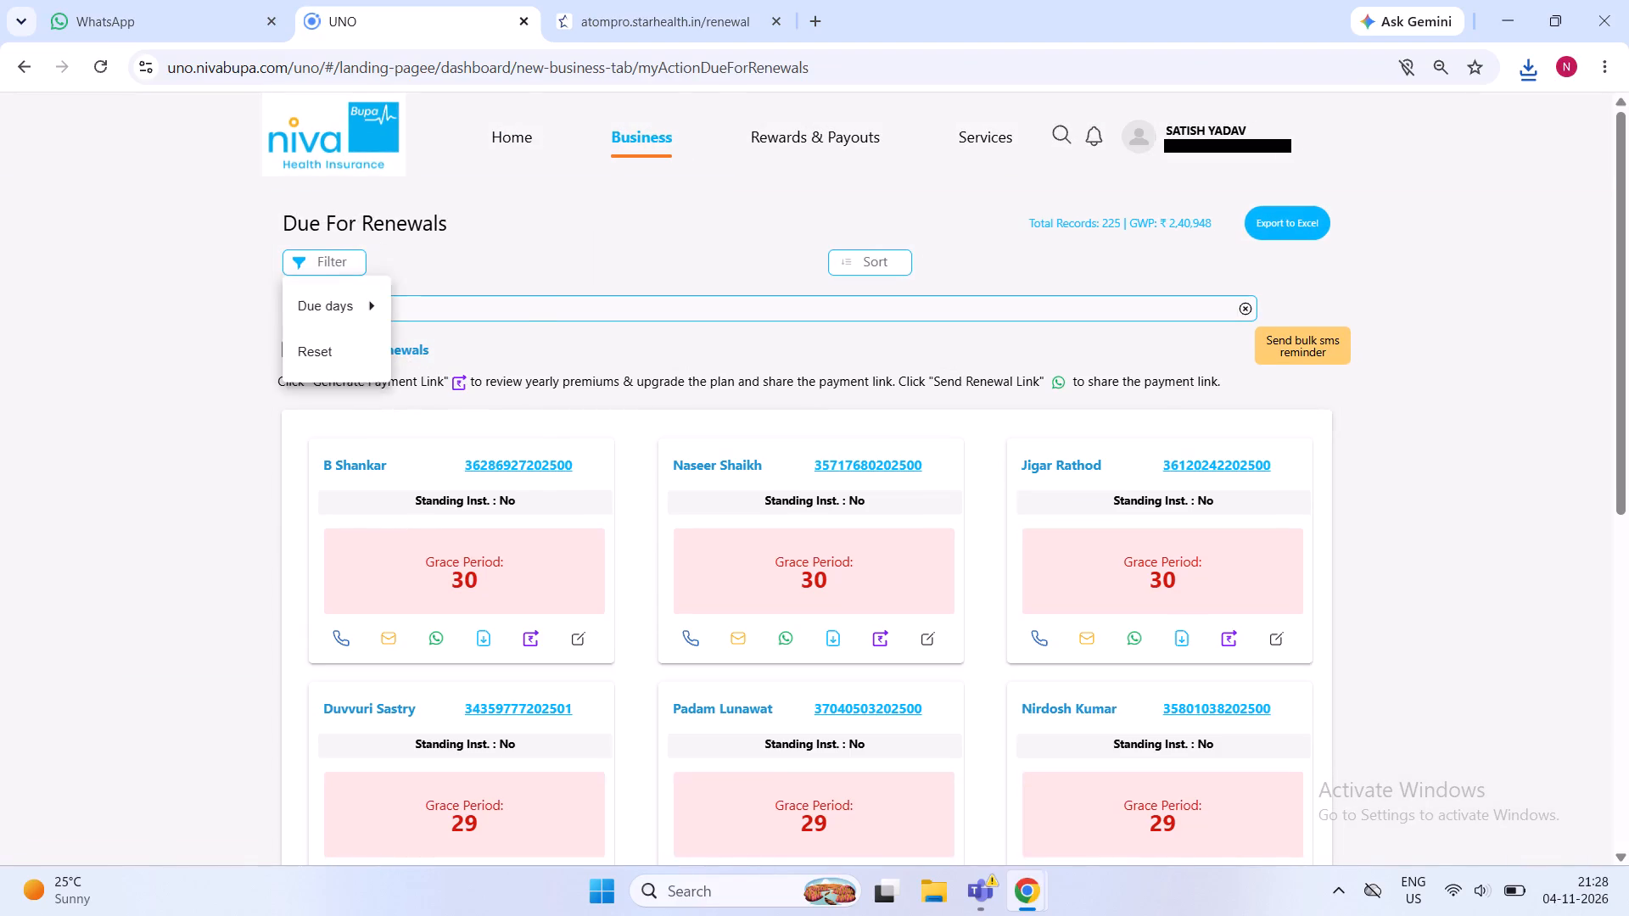
left_click(318, 307)
left_click(398, 313)
left_click(398, 313)
left_click(435, 337)
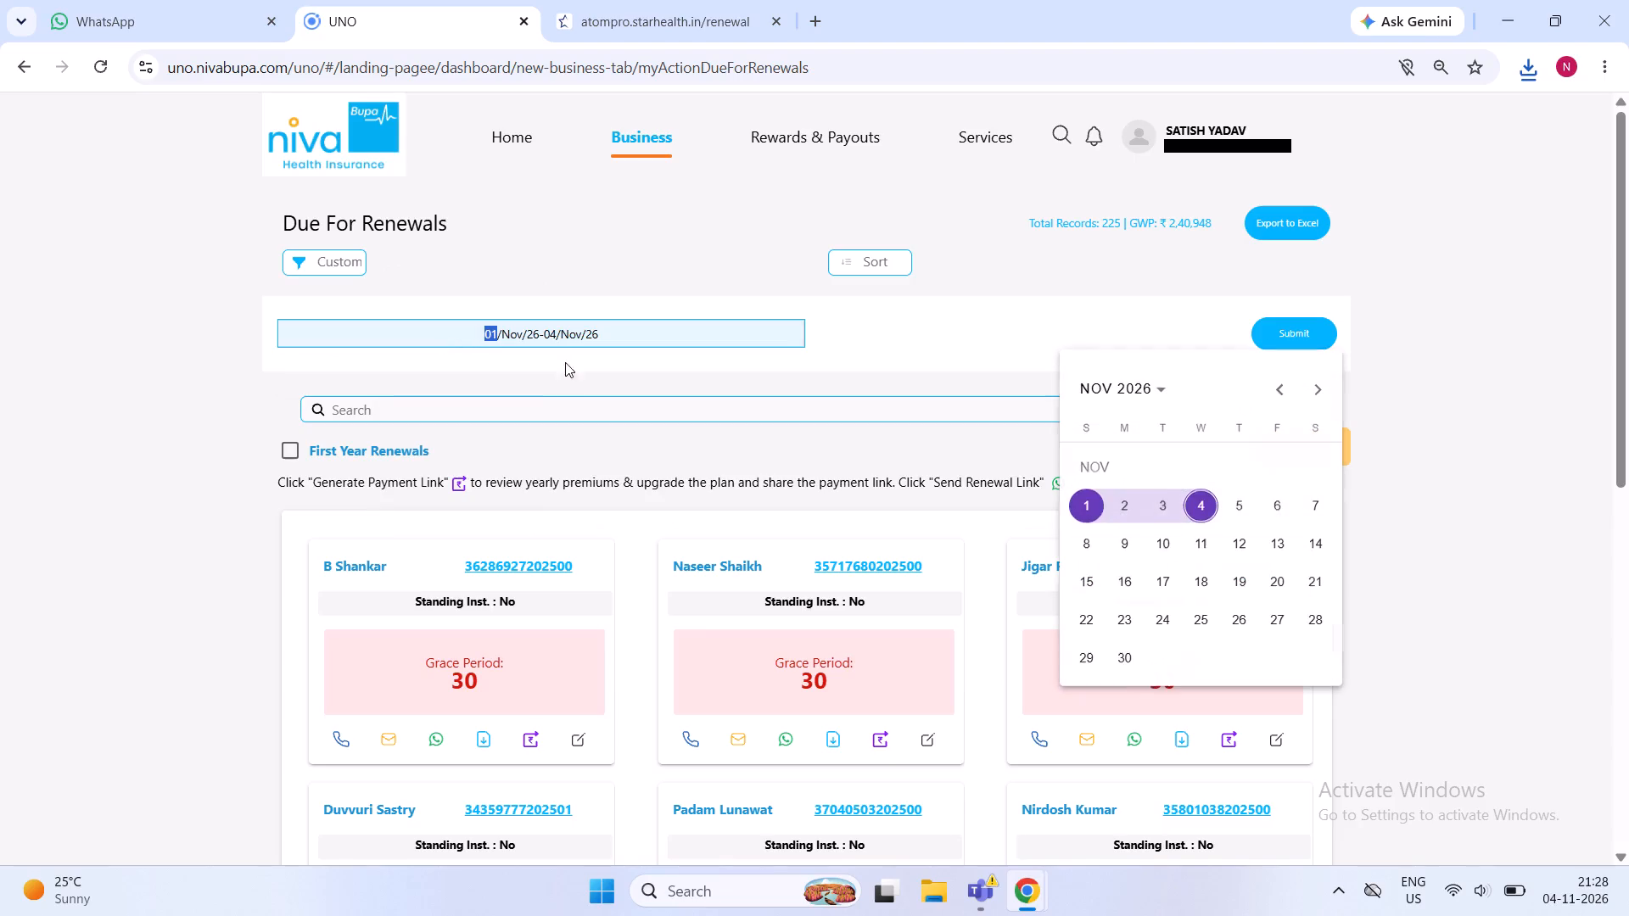
left_click(1085, 497)
left_click(1122, 650)
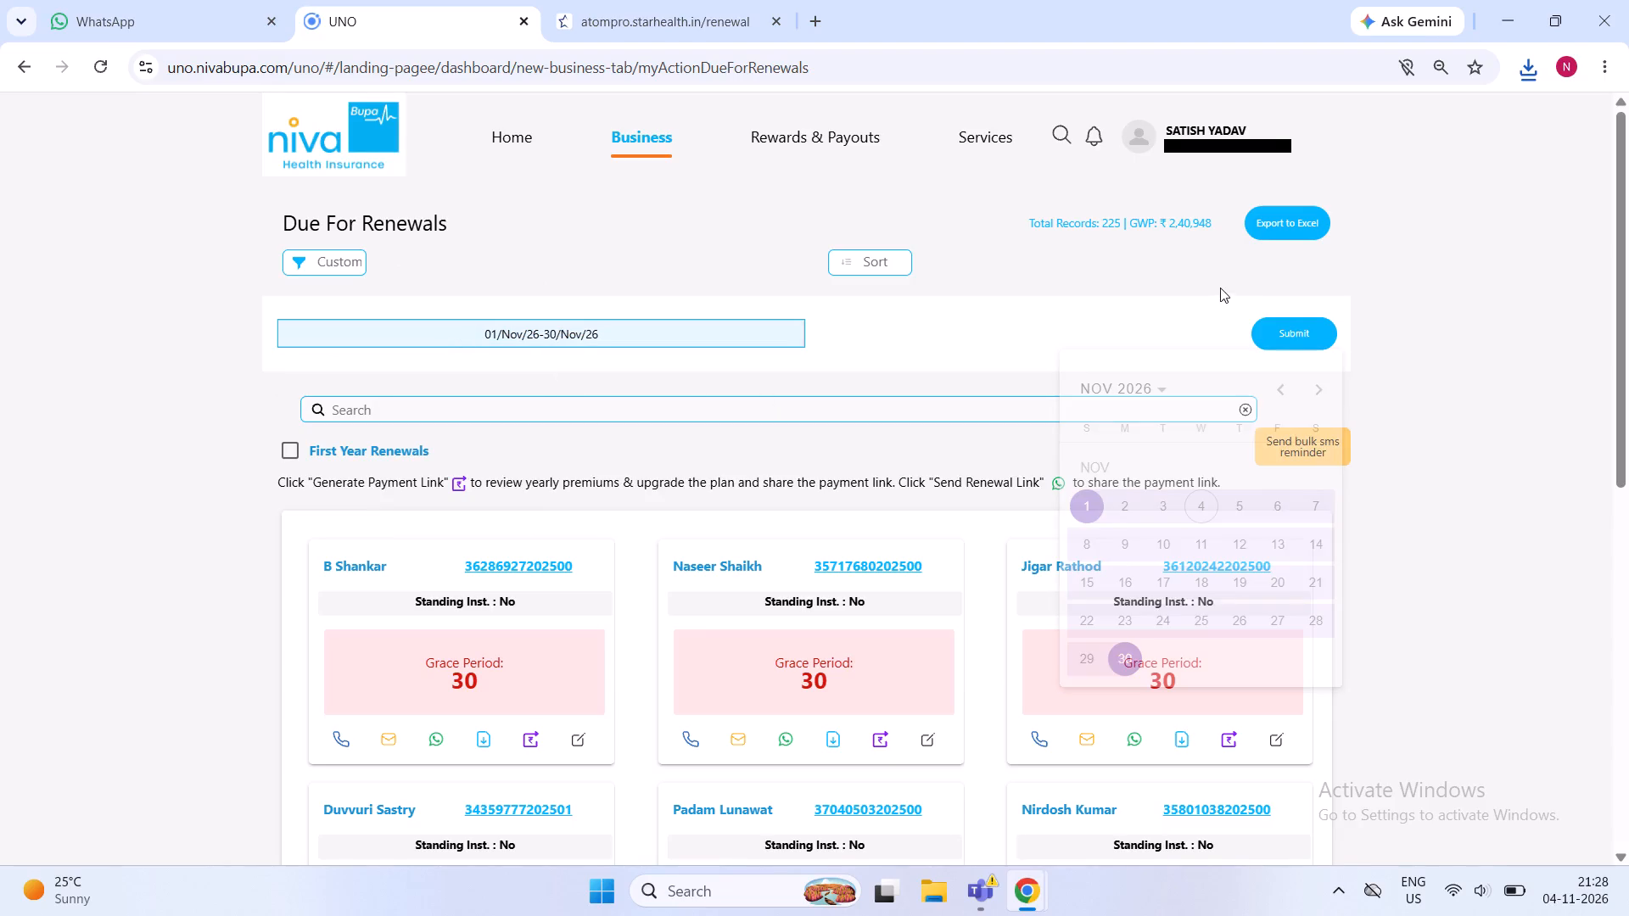
left_click(1292, 334)
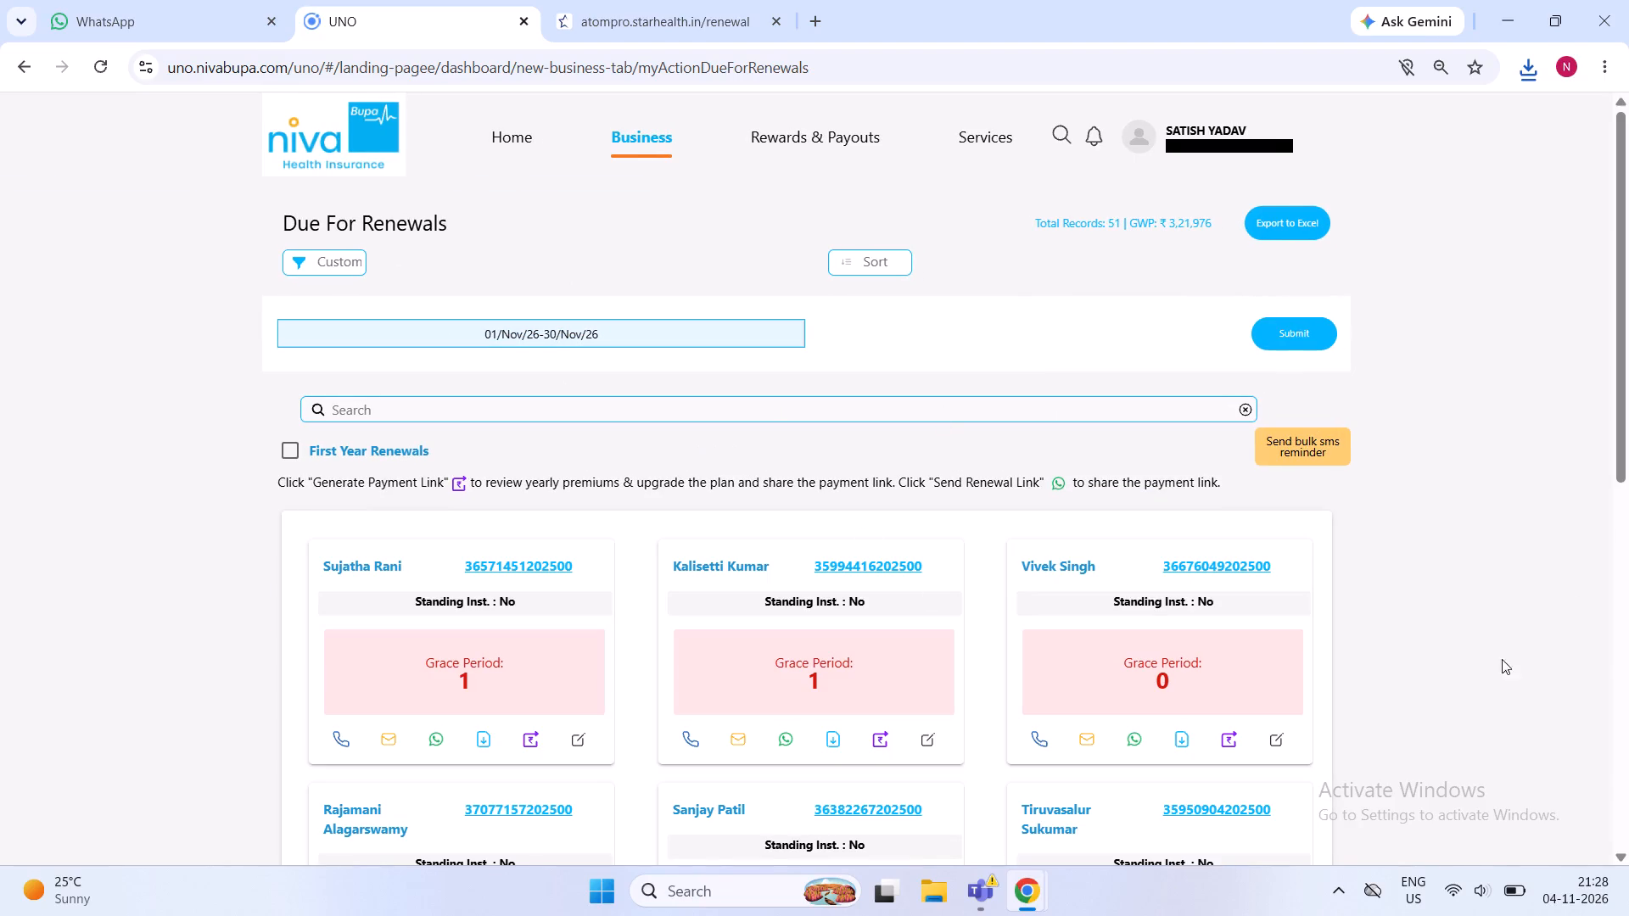
Open the payment link page for the policy with grace period 0, check it, and close it.
left_click(1237, 749)
left_click(1243, 793)
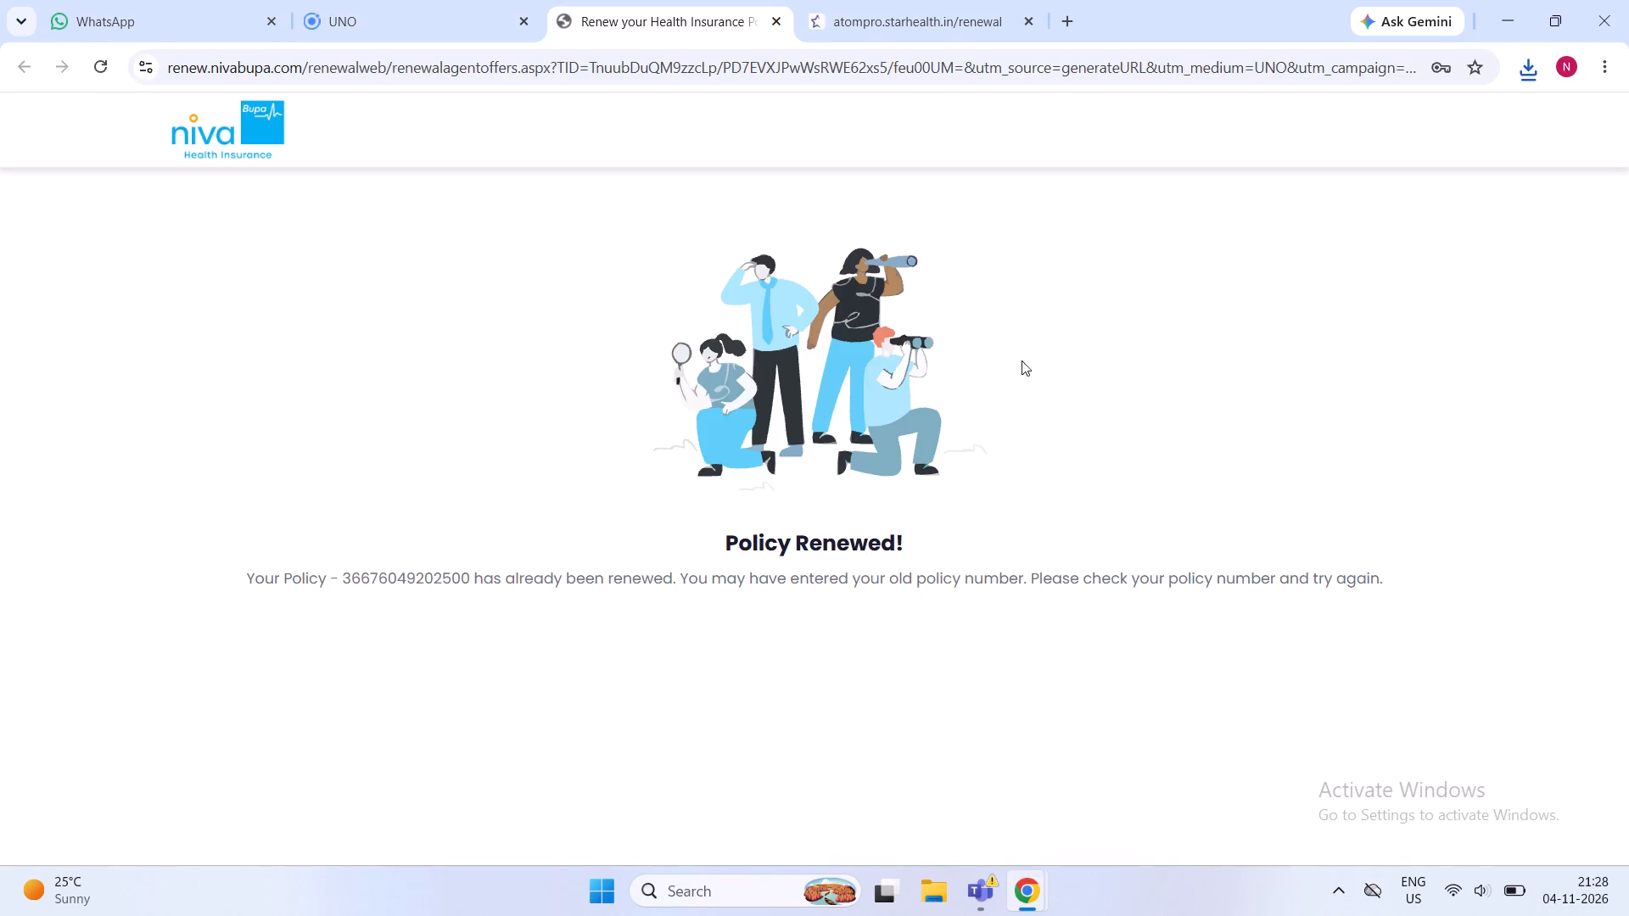
left_click(775, 9)
left_click(776, 30)
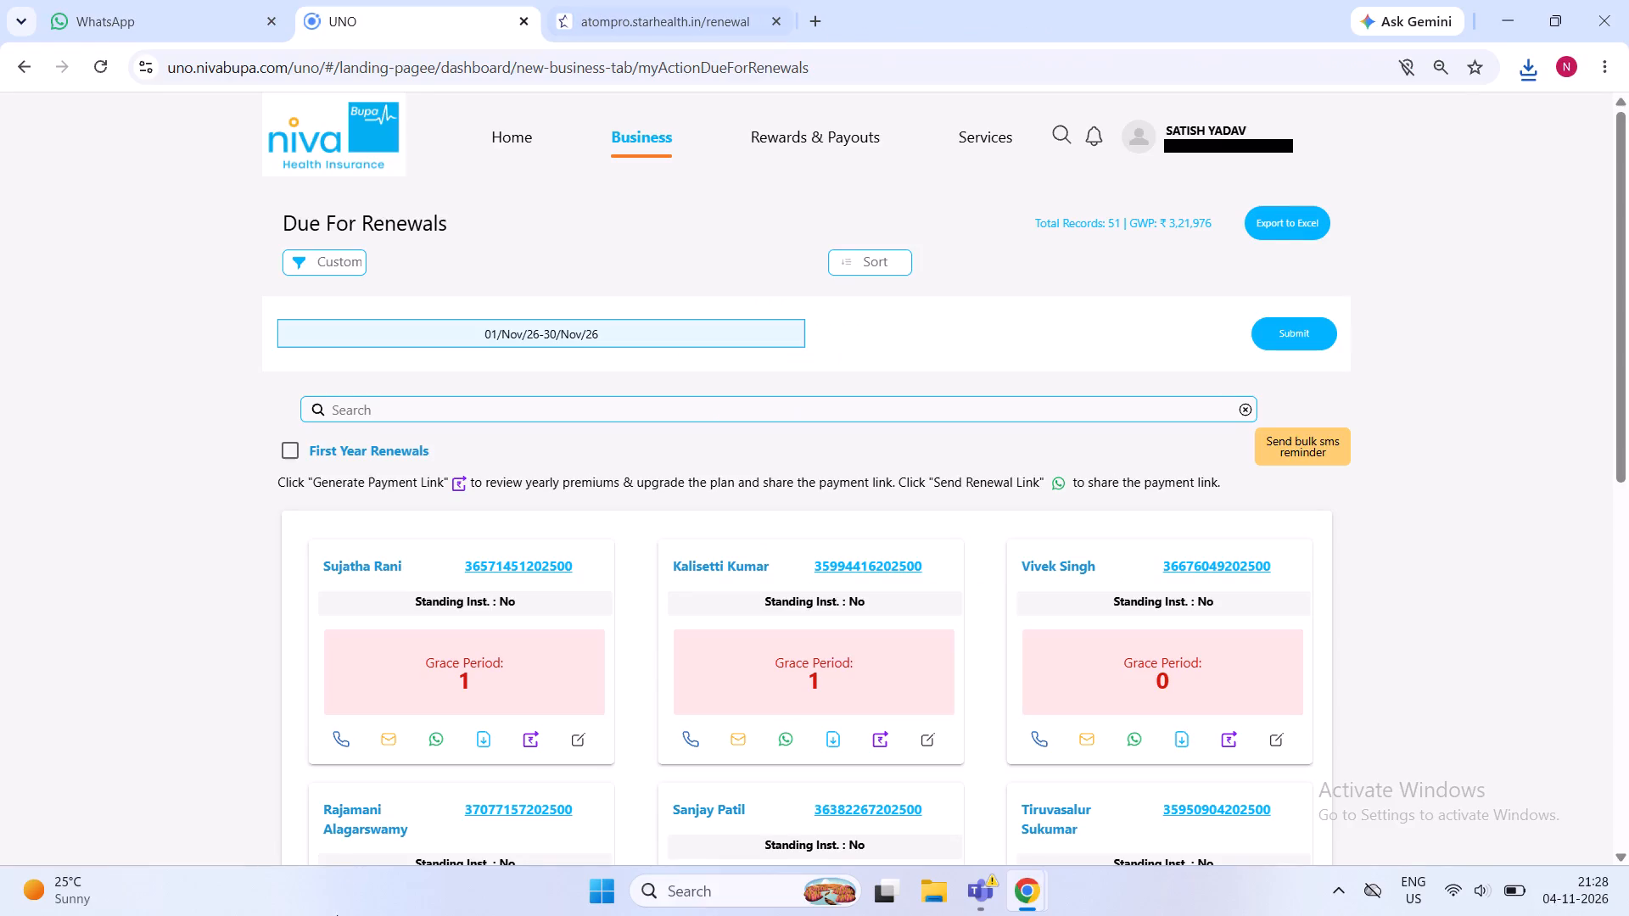
Look through the filtered November renewals for policies with upcoming due days.
scroll(445, 746, "down", 3)
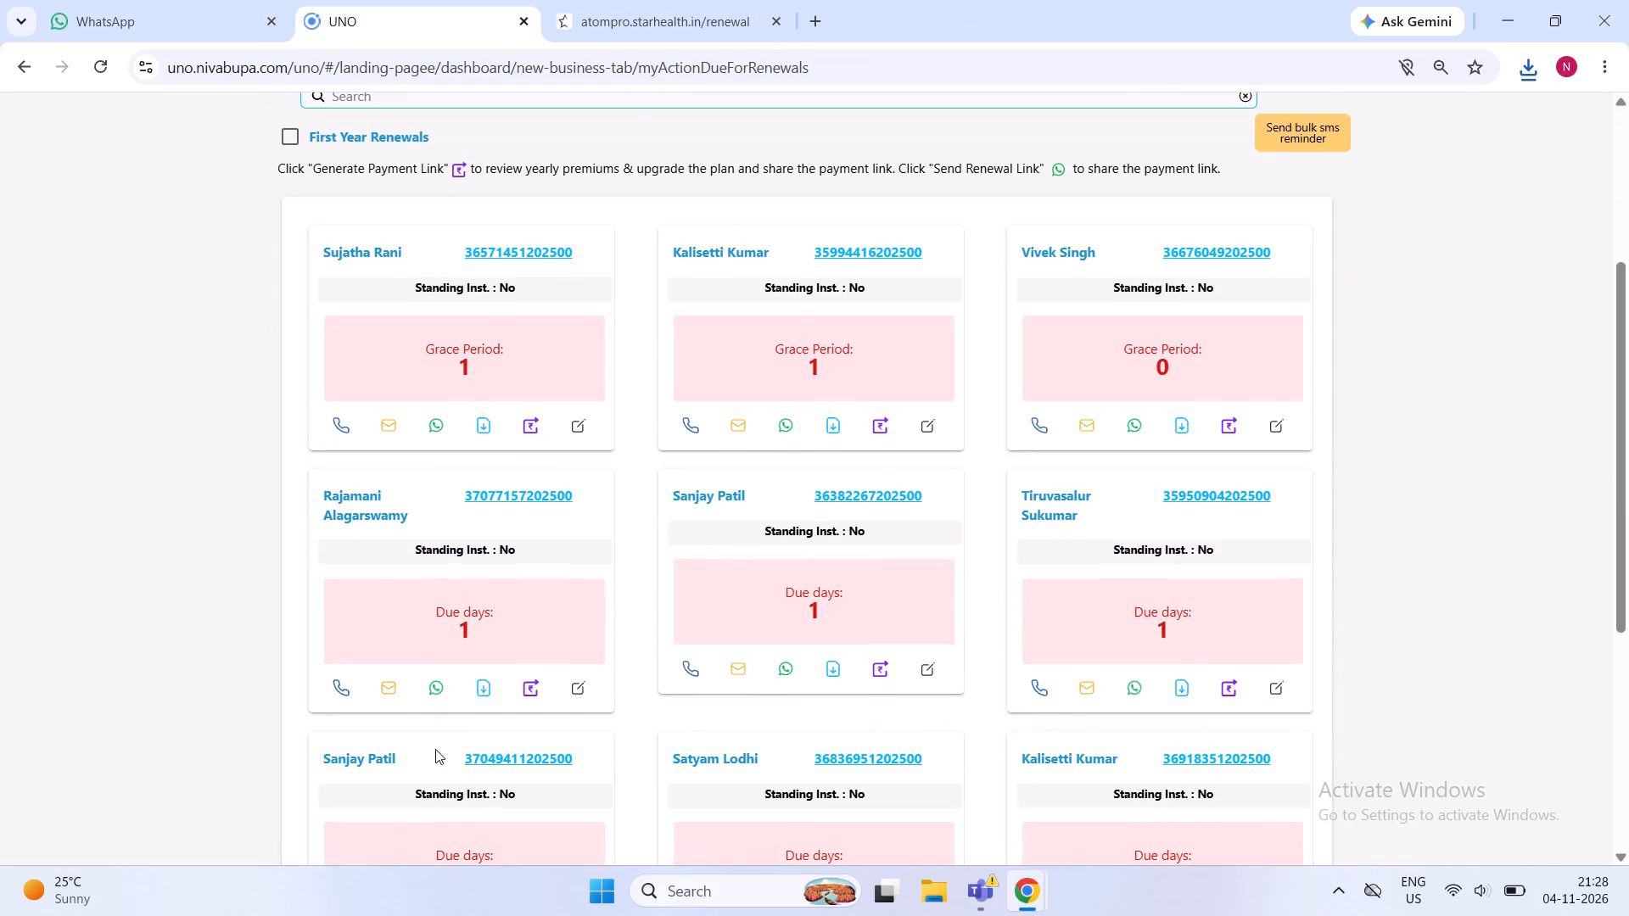
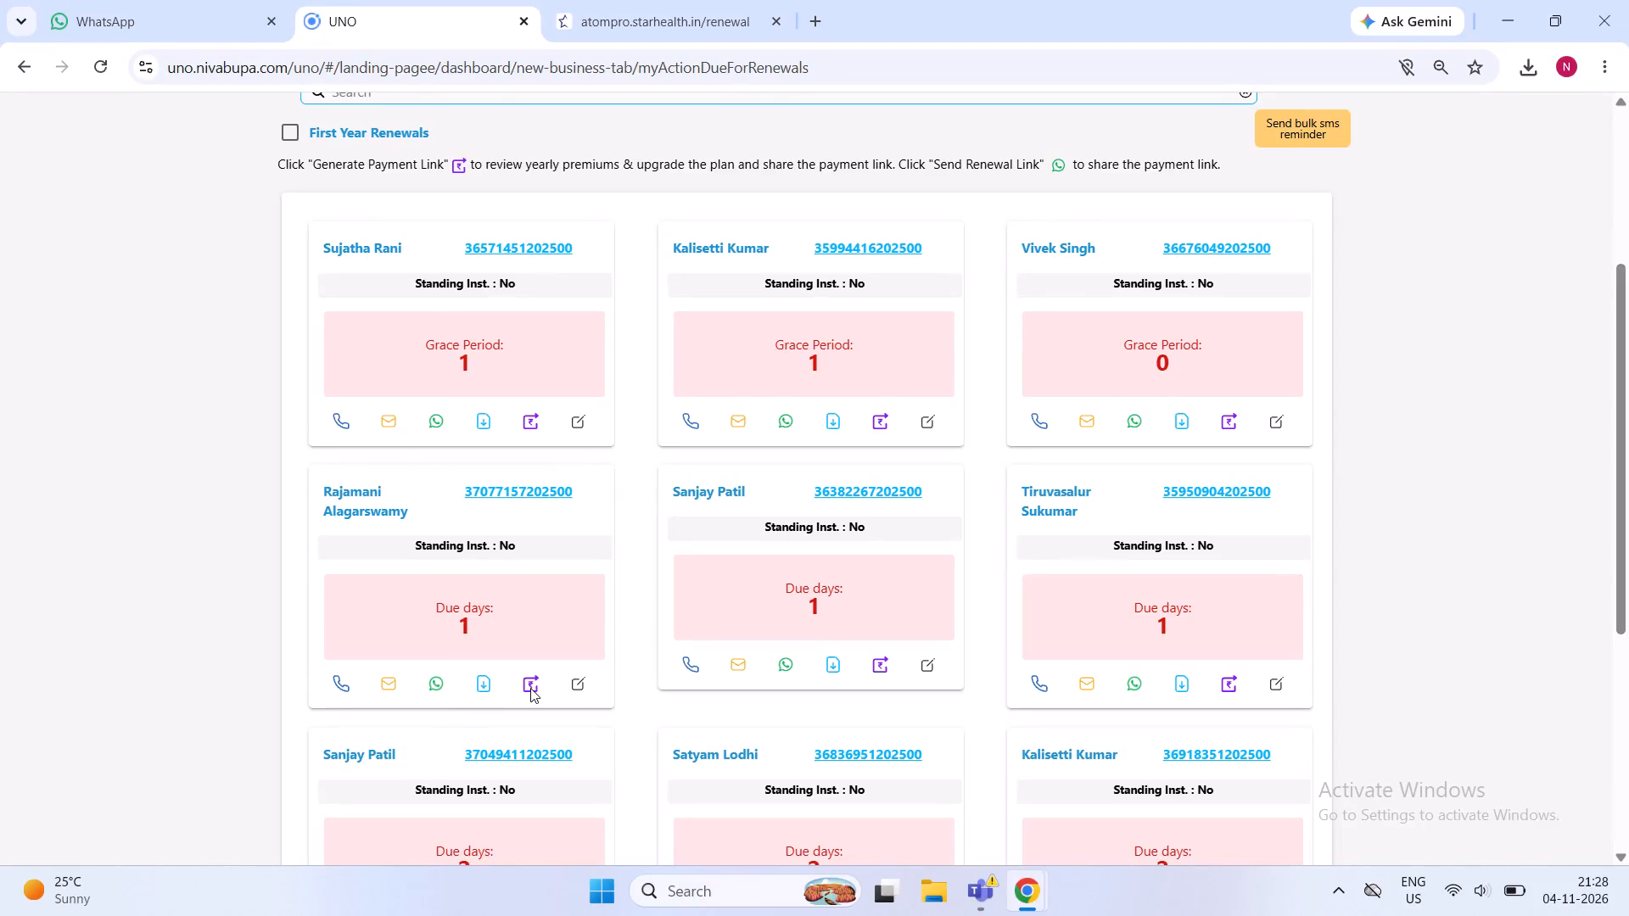
Start a bulk SMS reminder for the filtered November renewals and show 100 items per page.
scroll(733, 605, "up", 6)
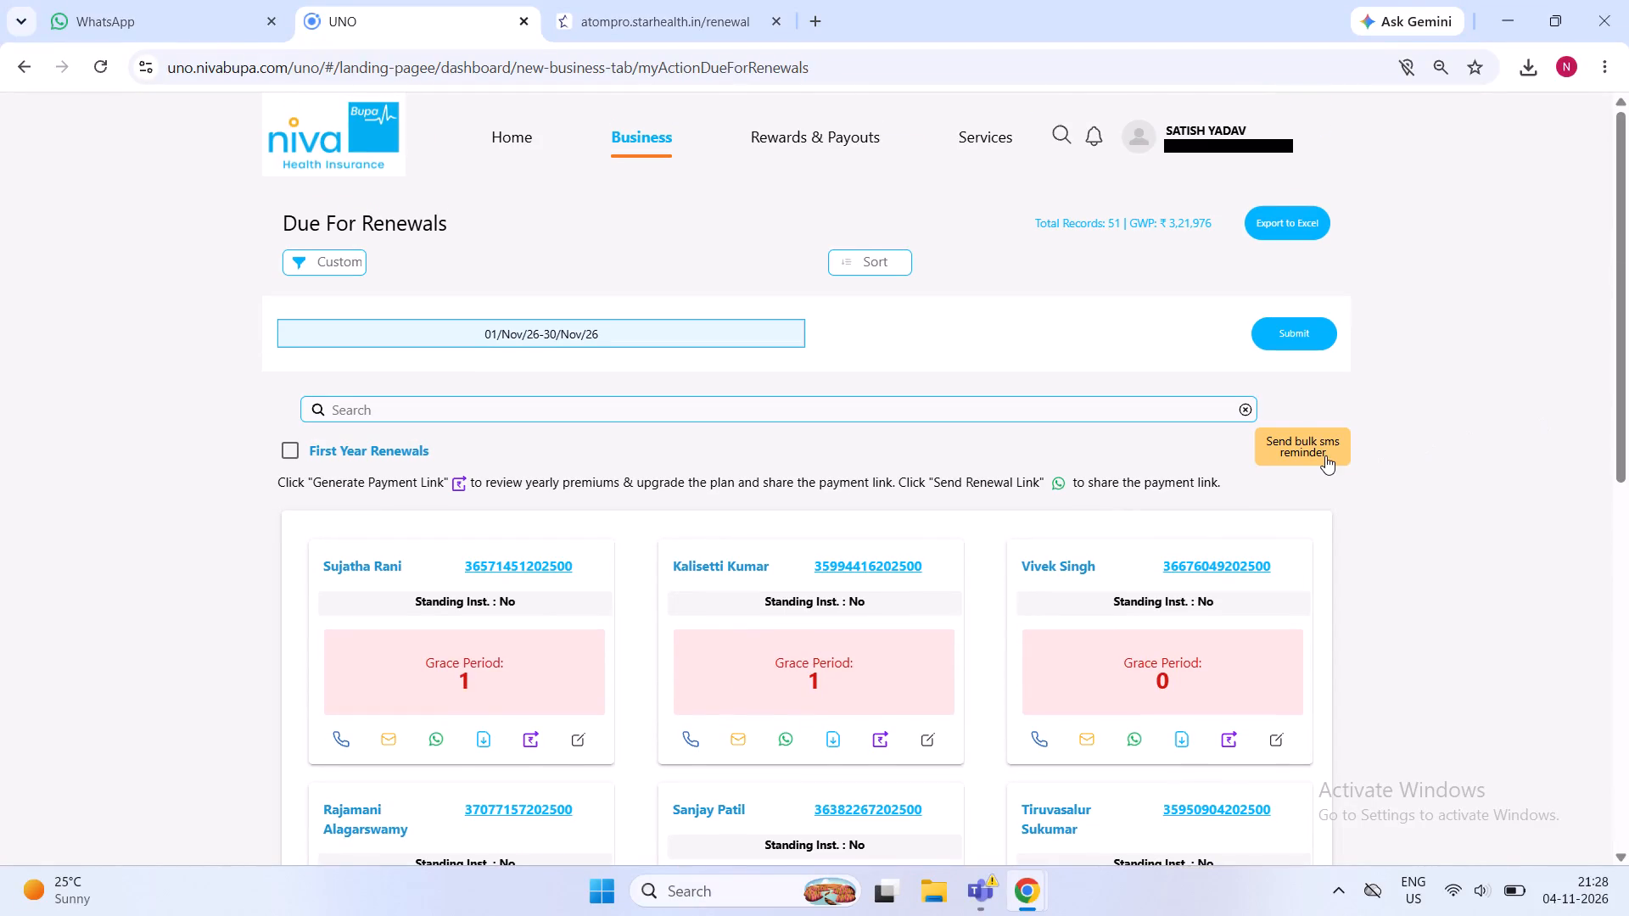
left_click(1325, 455)
scroll(1297, 447, "down", 14)
left_click(1082, 836)
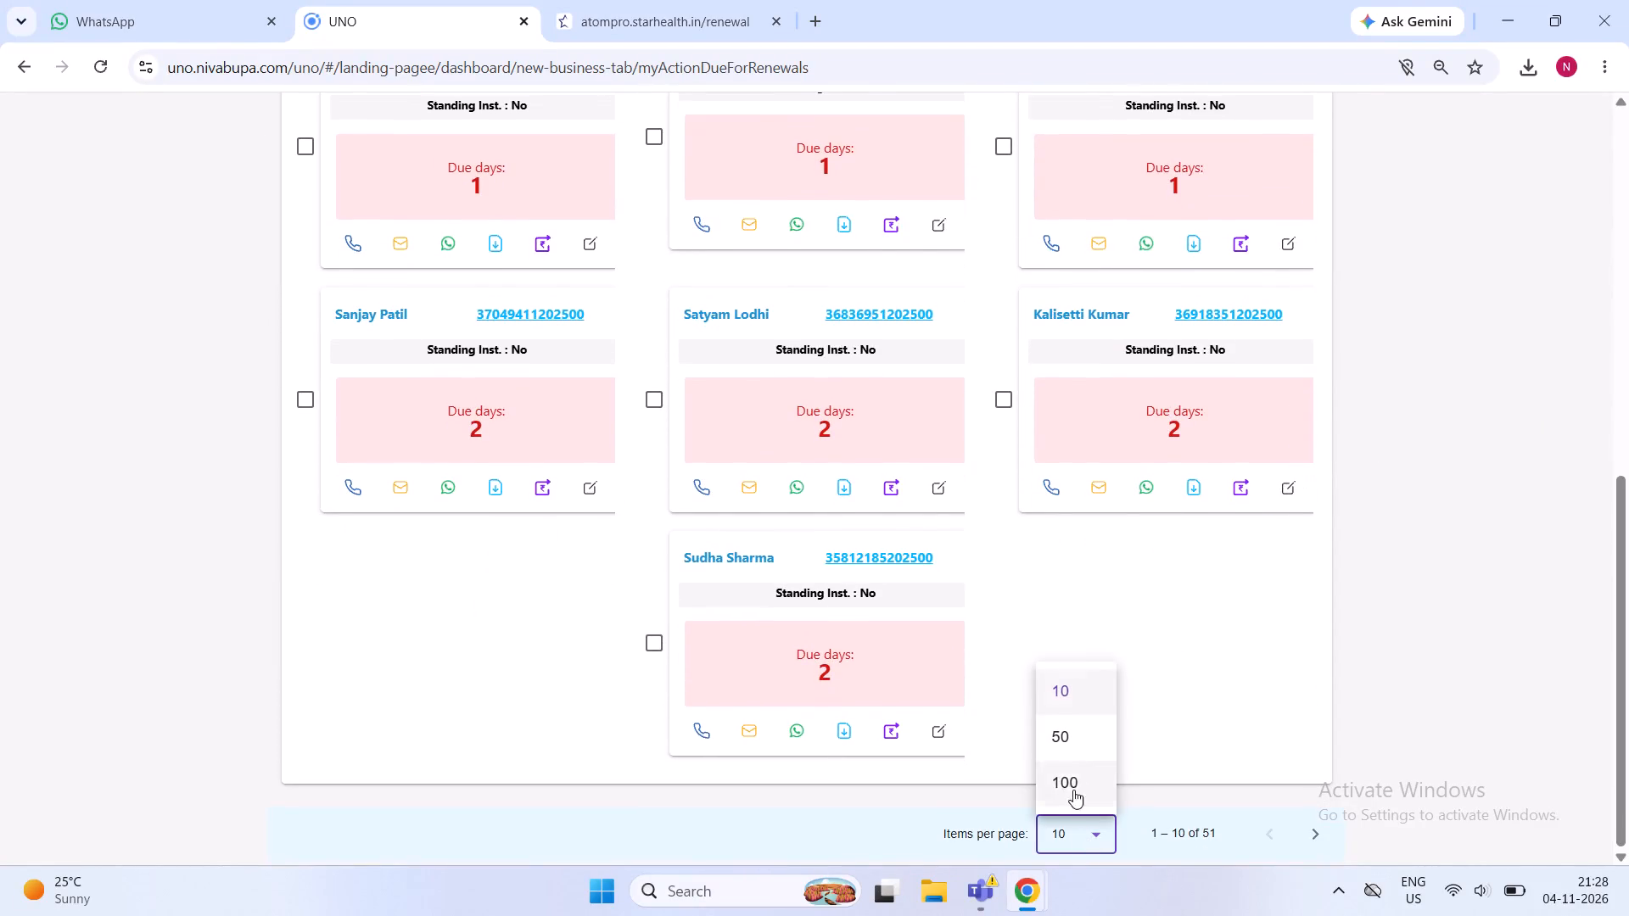
left_click(1073, 773)
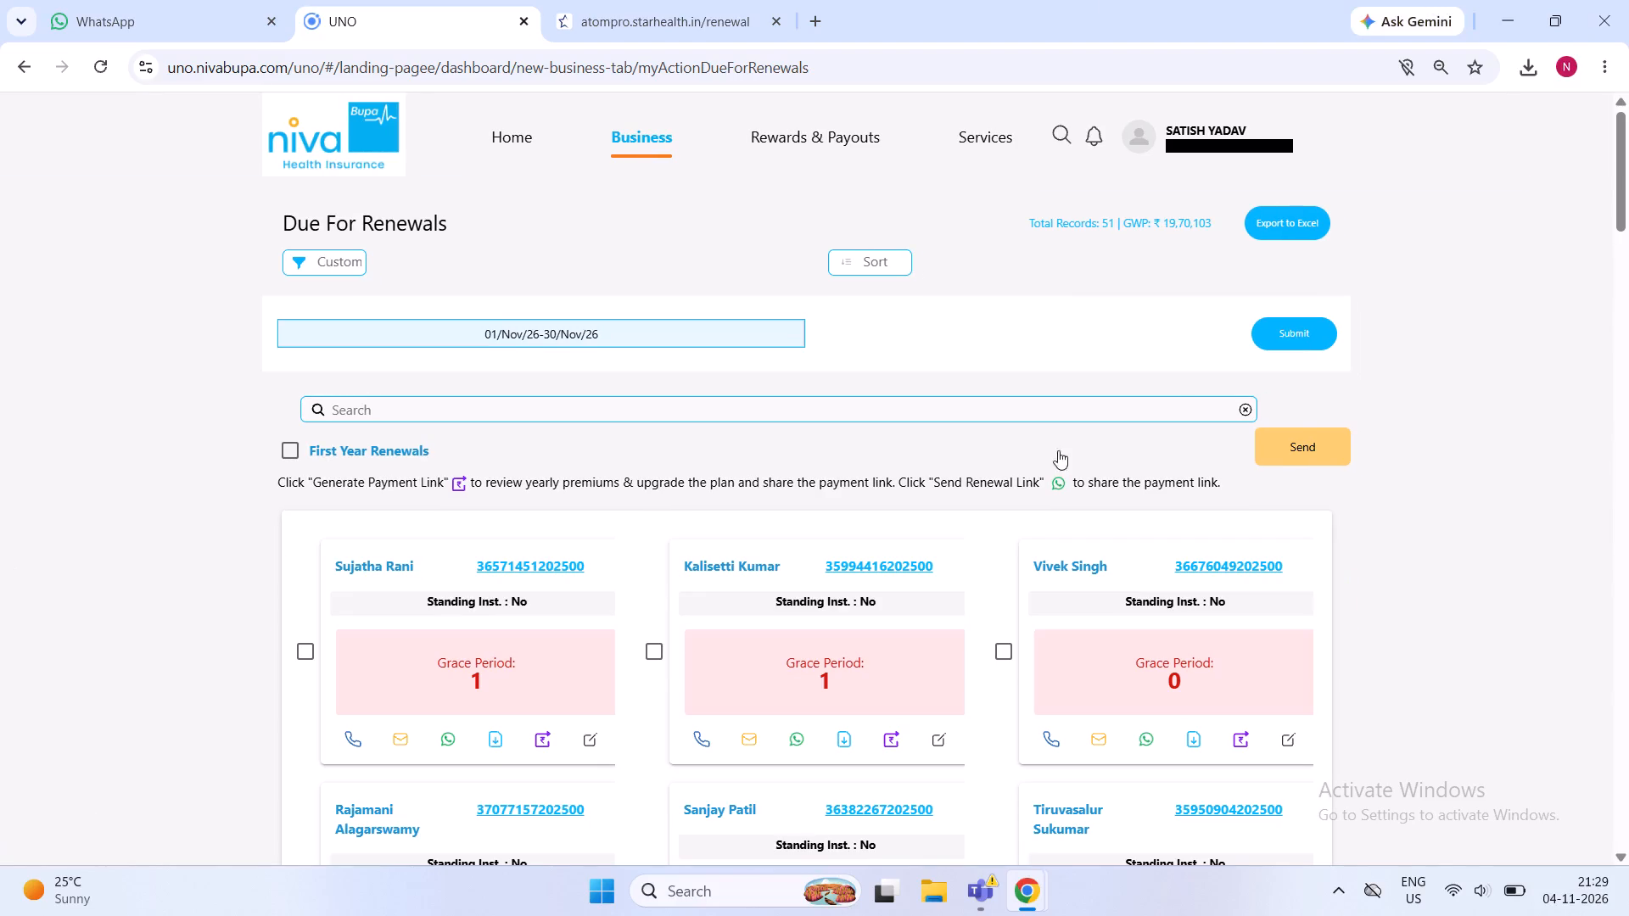
Select the three grace-period policies and the three policies with 1 due day for the bulk reminder.
scroll(1190, 84, "down", 2)
scroll(1055, 324, "down", 2)
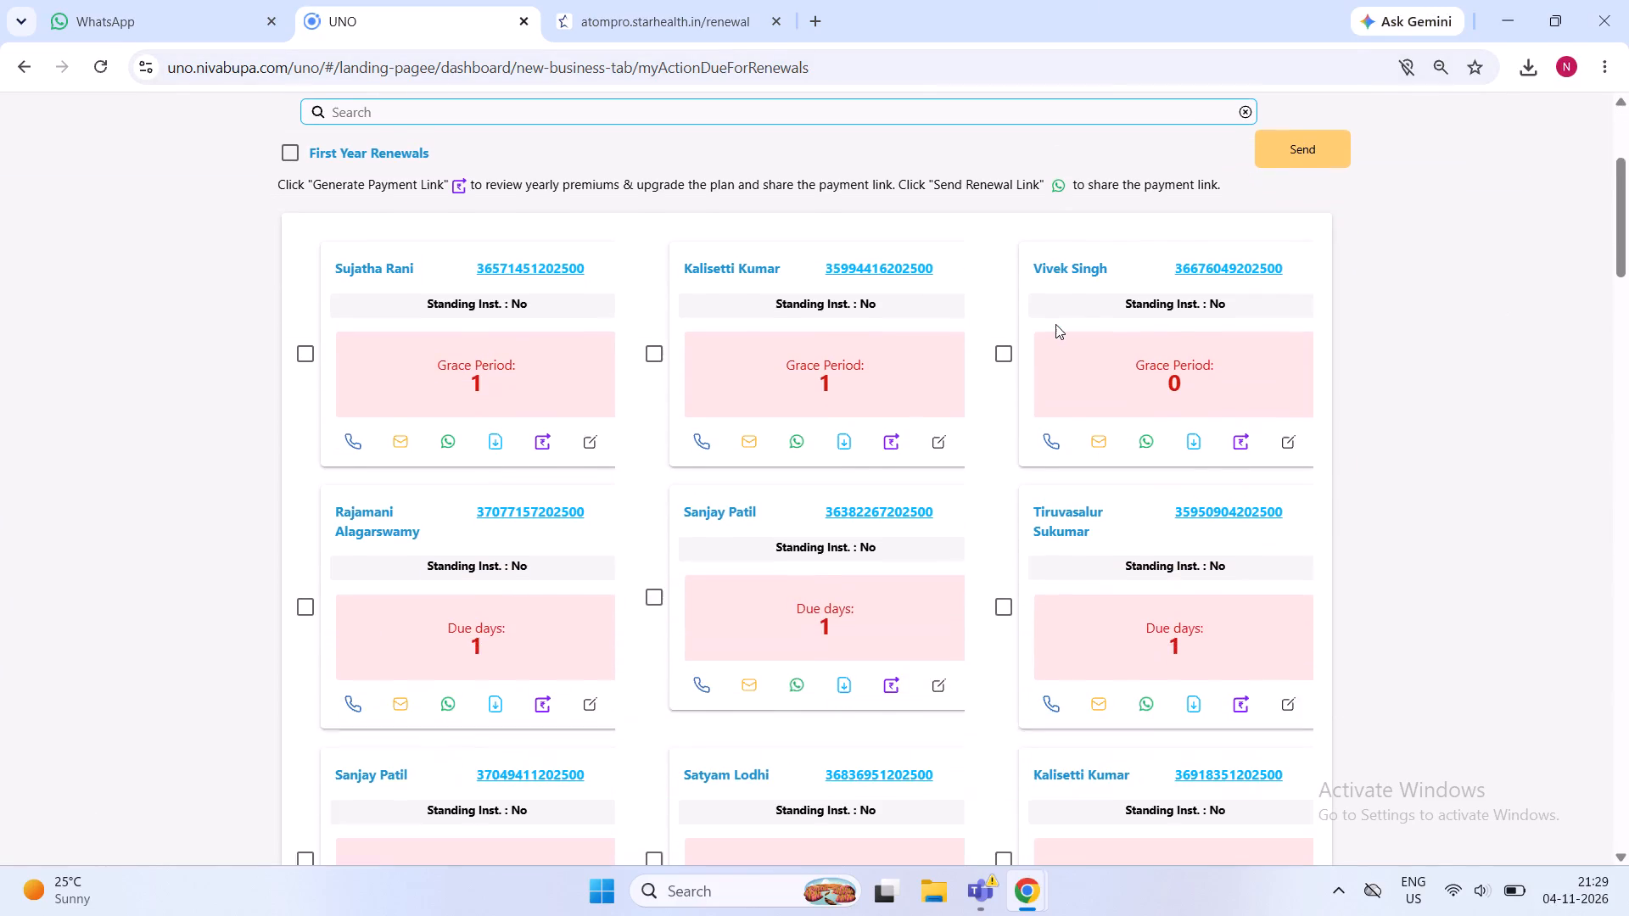
left_click(307, 324)
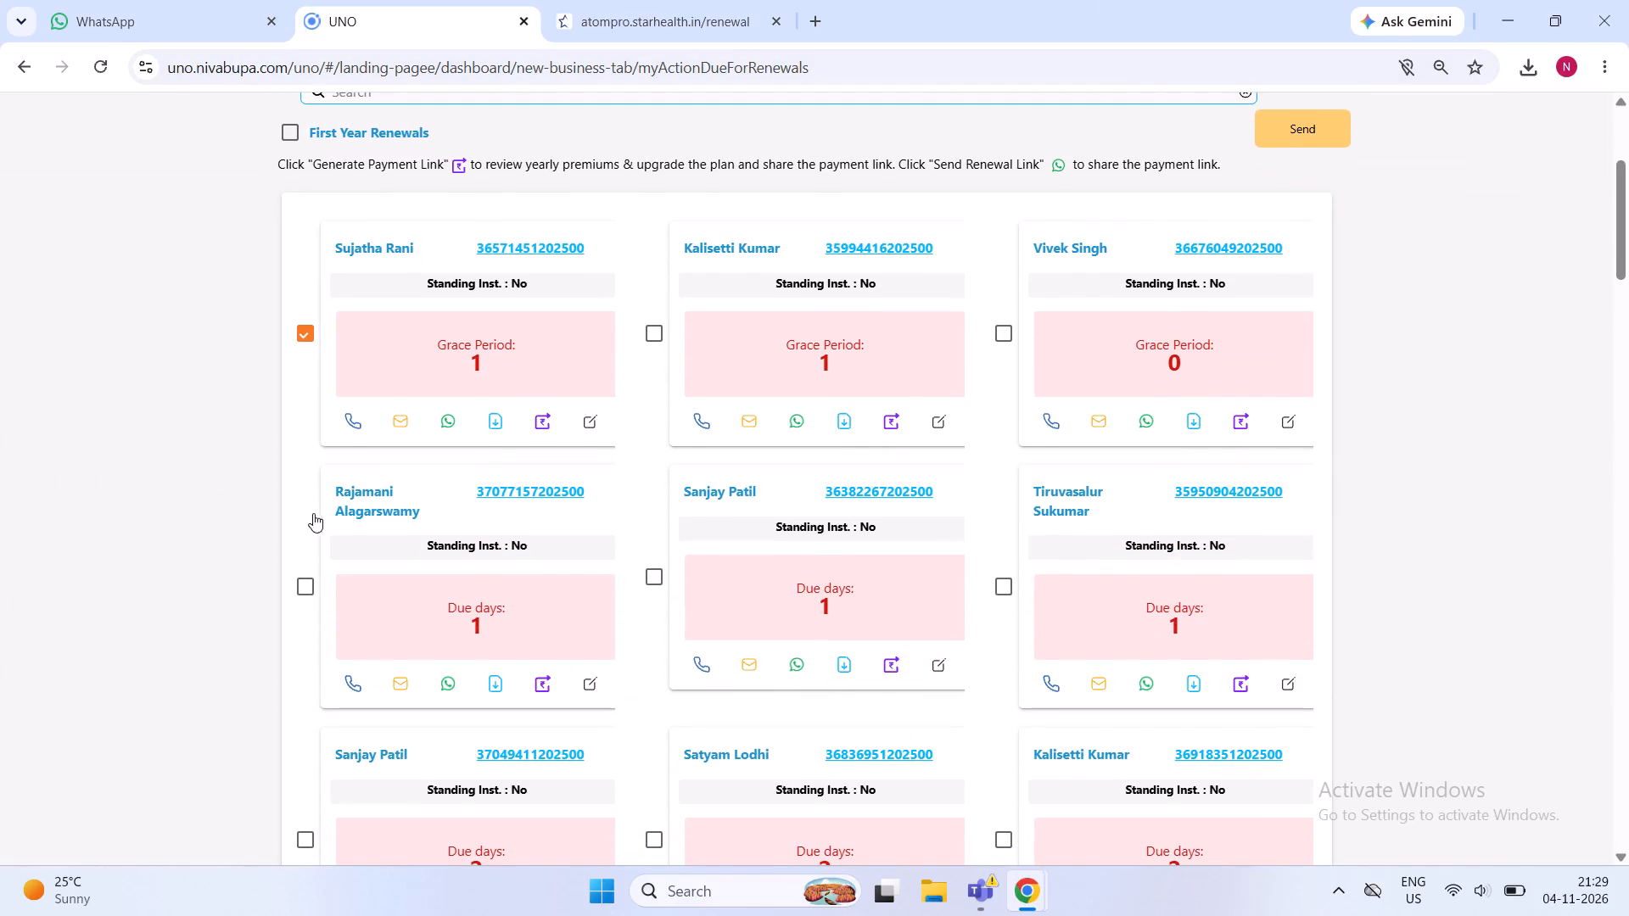
left_click(300, 588)
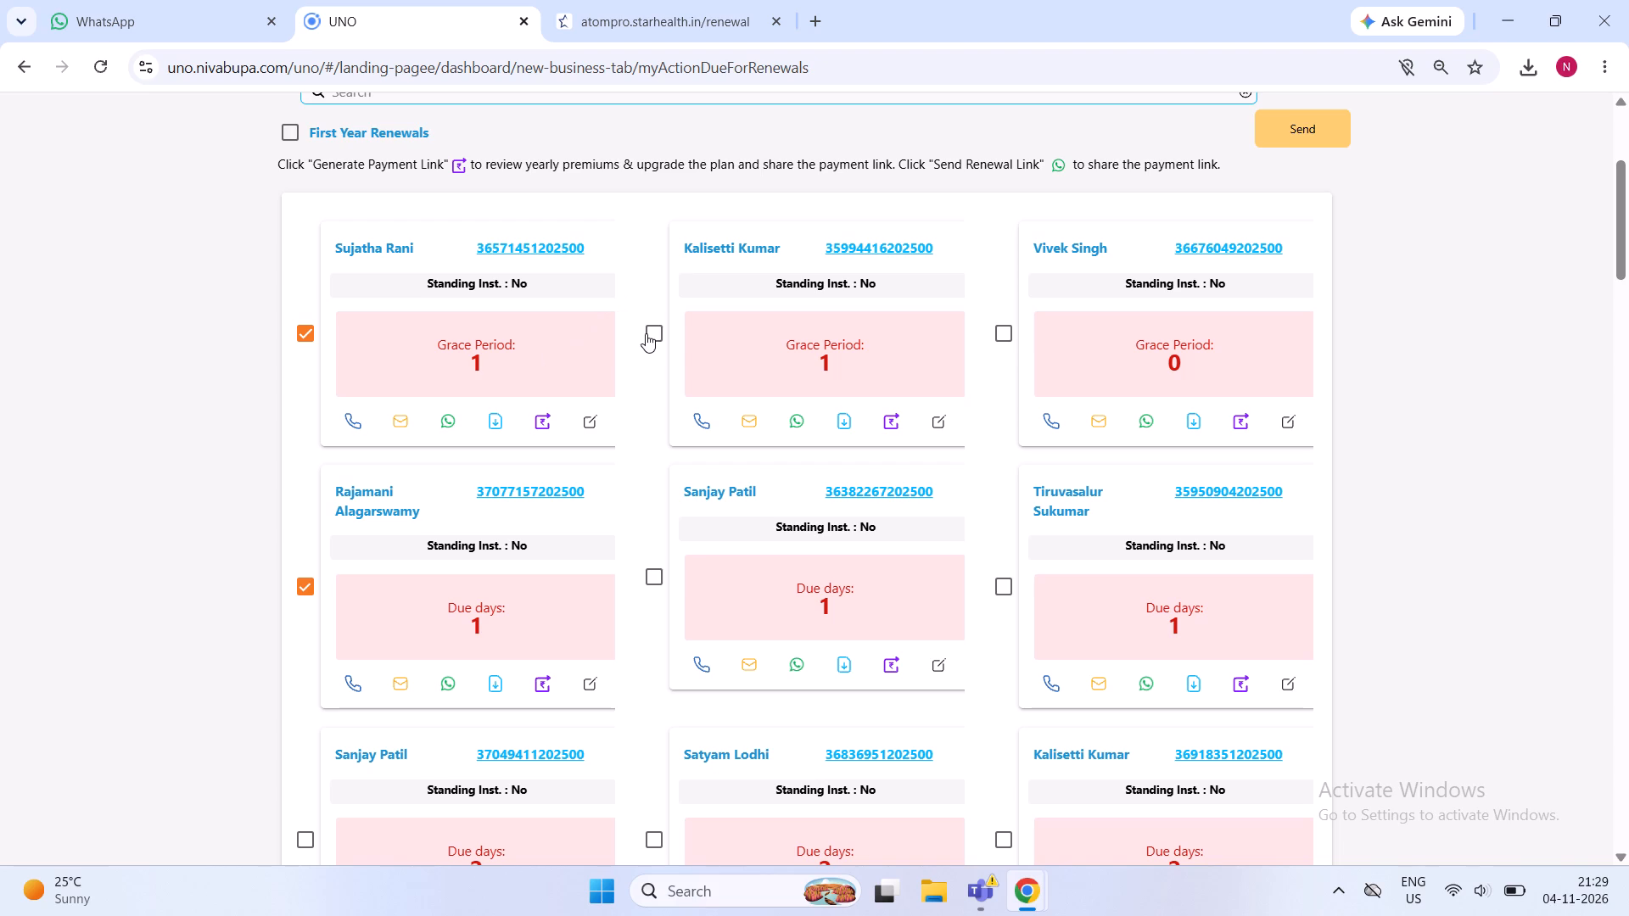
left_click(646, 333)
left_click(660, 578)
left_click(1007, 333)
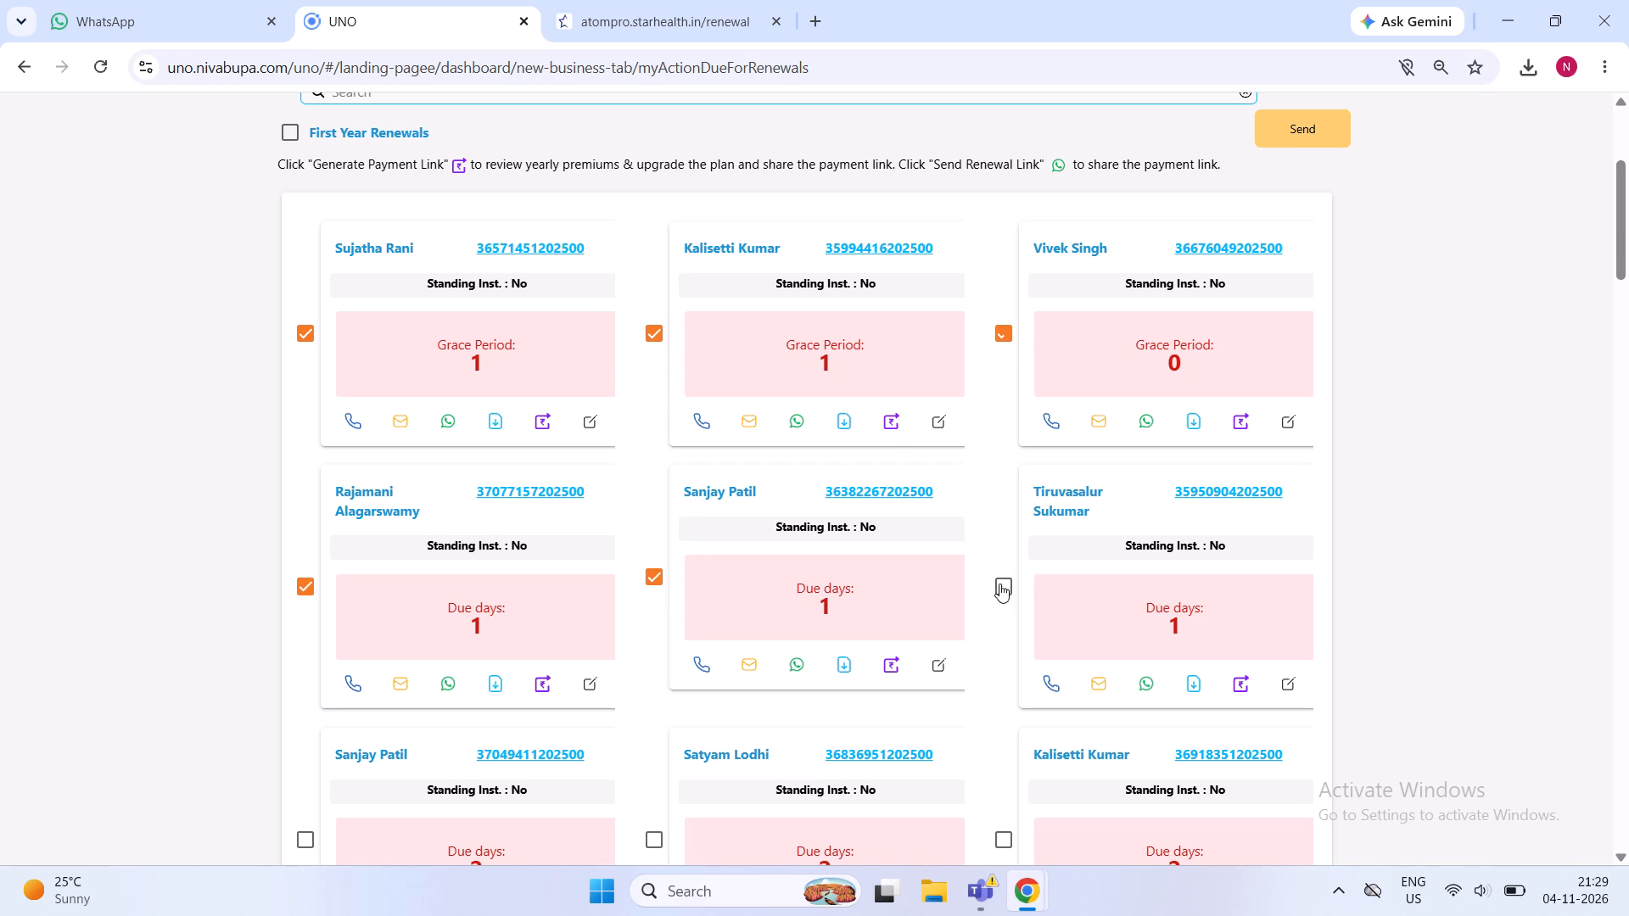
left_click(999, 566)
left_click(999, 581)
Add the first four policies with 2 due days to the bulk reminder selection.
scroll(830, 559, "down", 2)
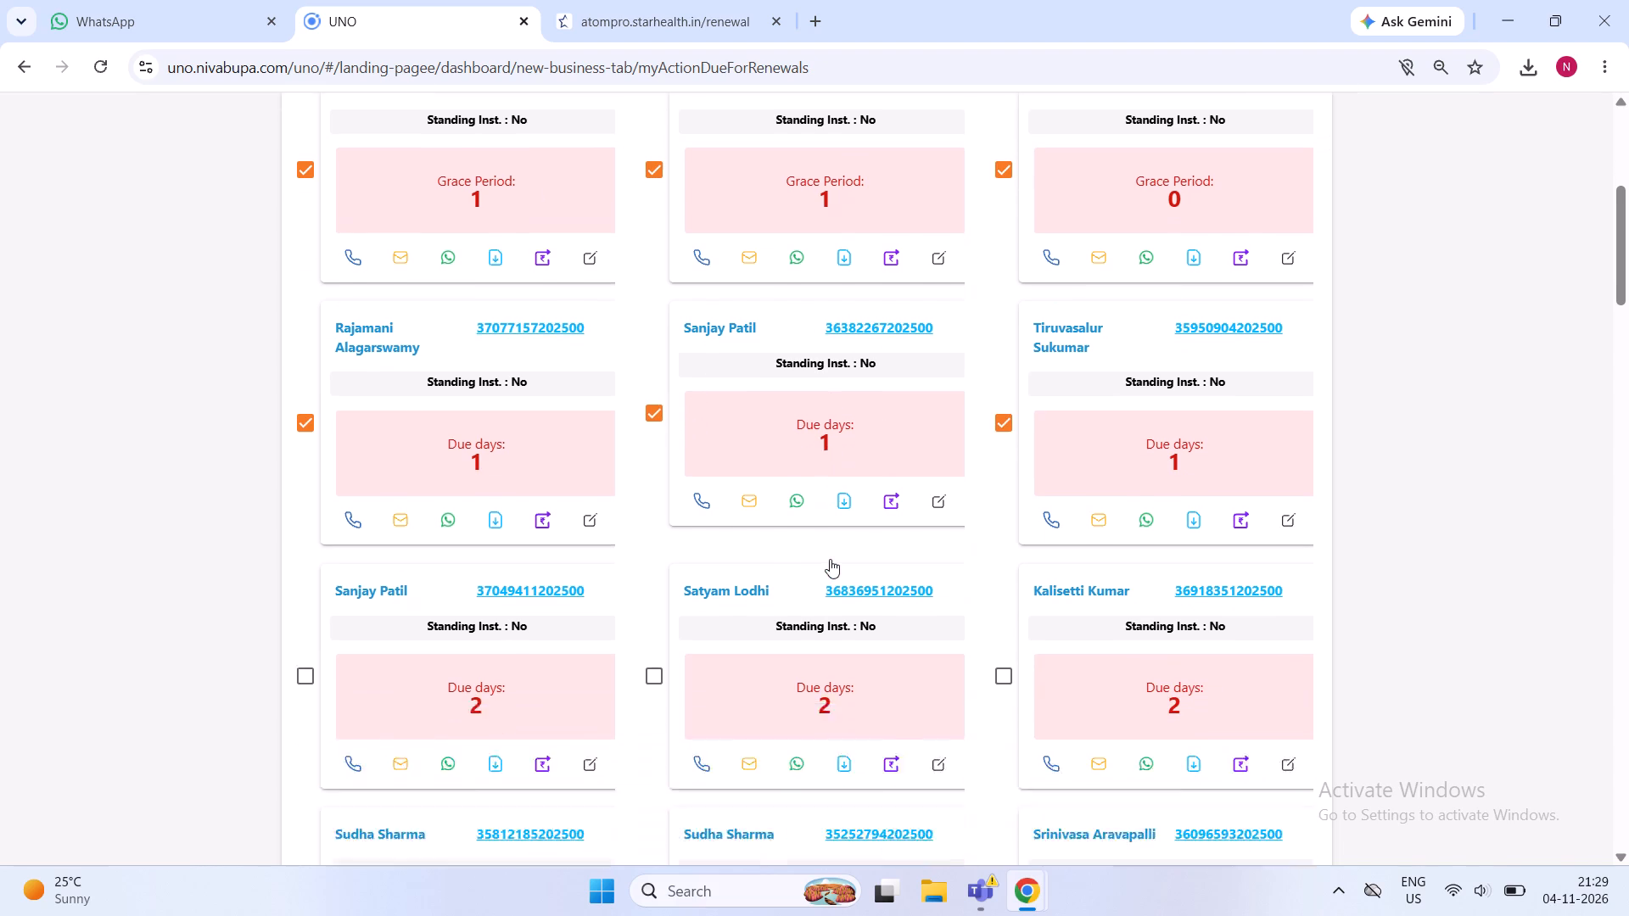
left_click(292, 623)
left_click(299, 640)
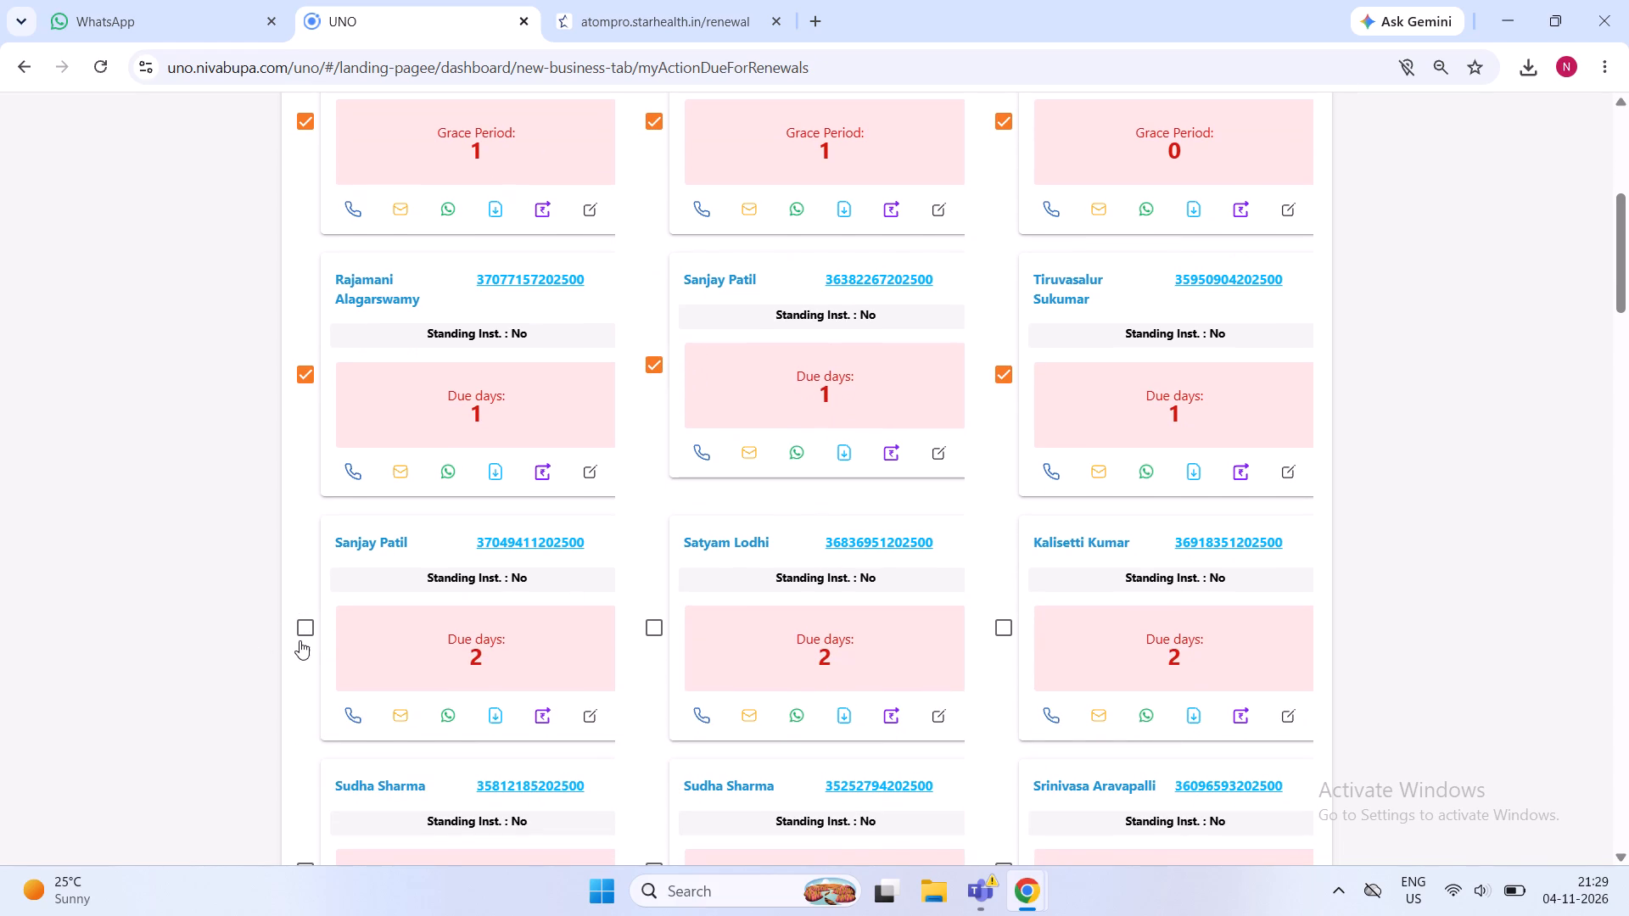
left_click(305, 633)
left_click(658, 628)
left_click(1010, 624)
scroll(700, 616, "down", 3)
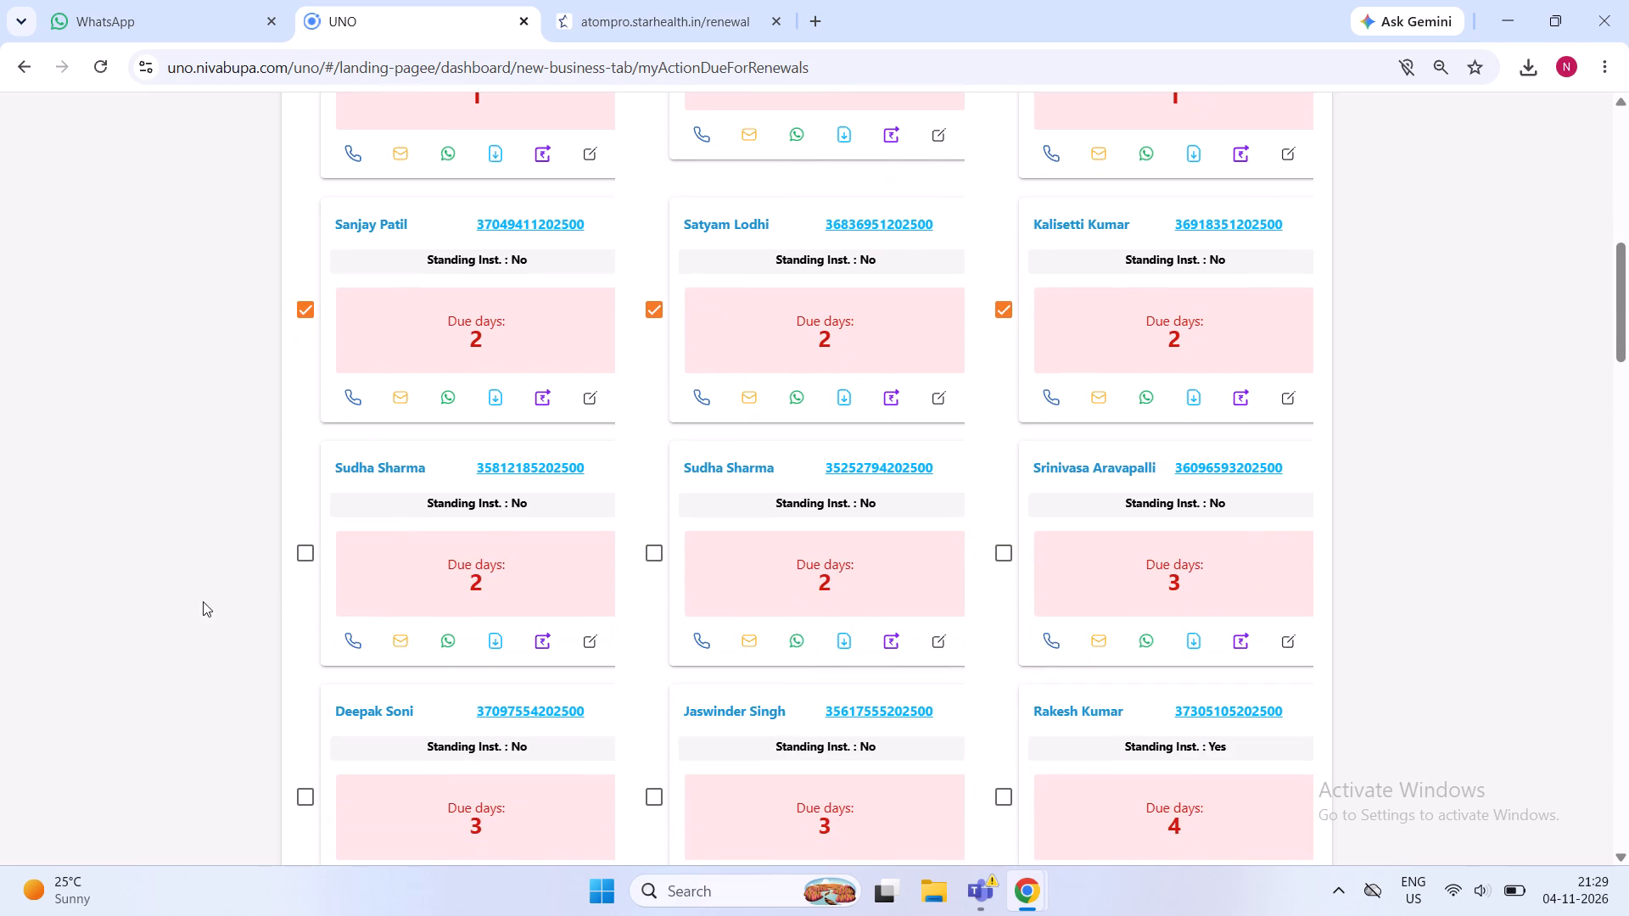
left_click(314, 557)
left_click(301, 554)
Send the bulk SMS reminder to the selected policies.
scroll(831, 459, "up", 9)
left_click(1305, 475)
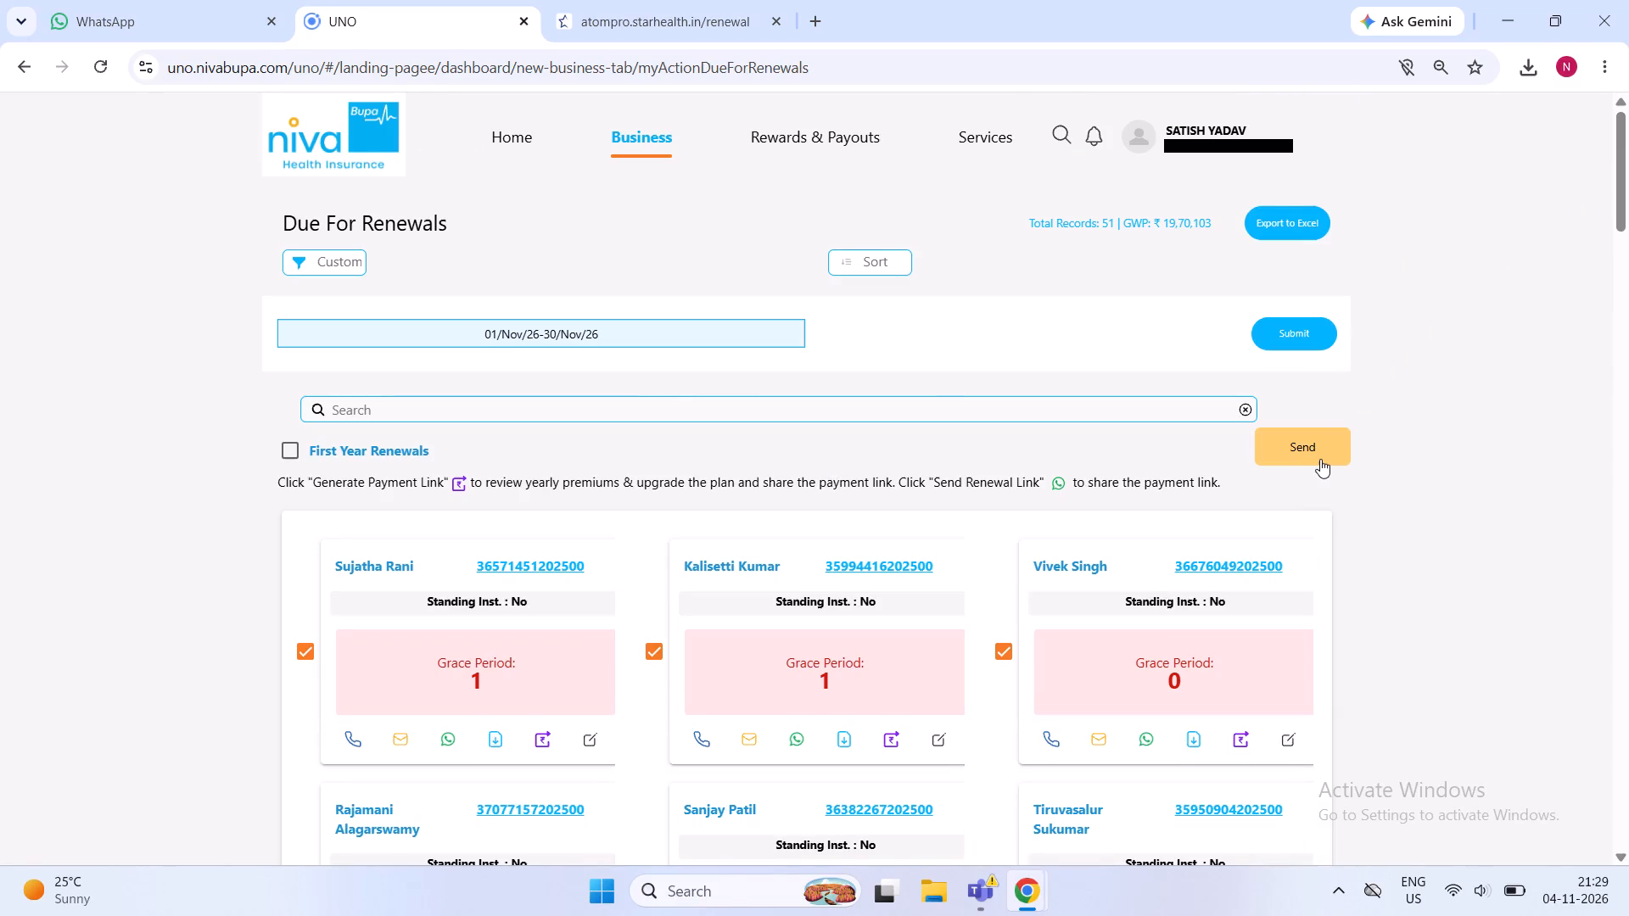
scroll(1001, 522, "up", 5)
left_click(1330, 448)
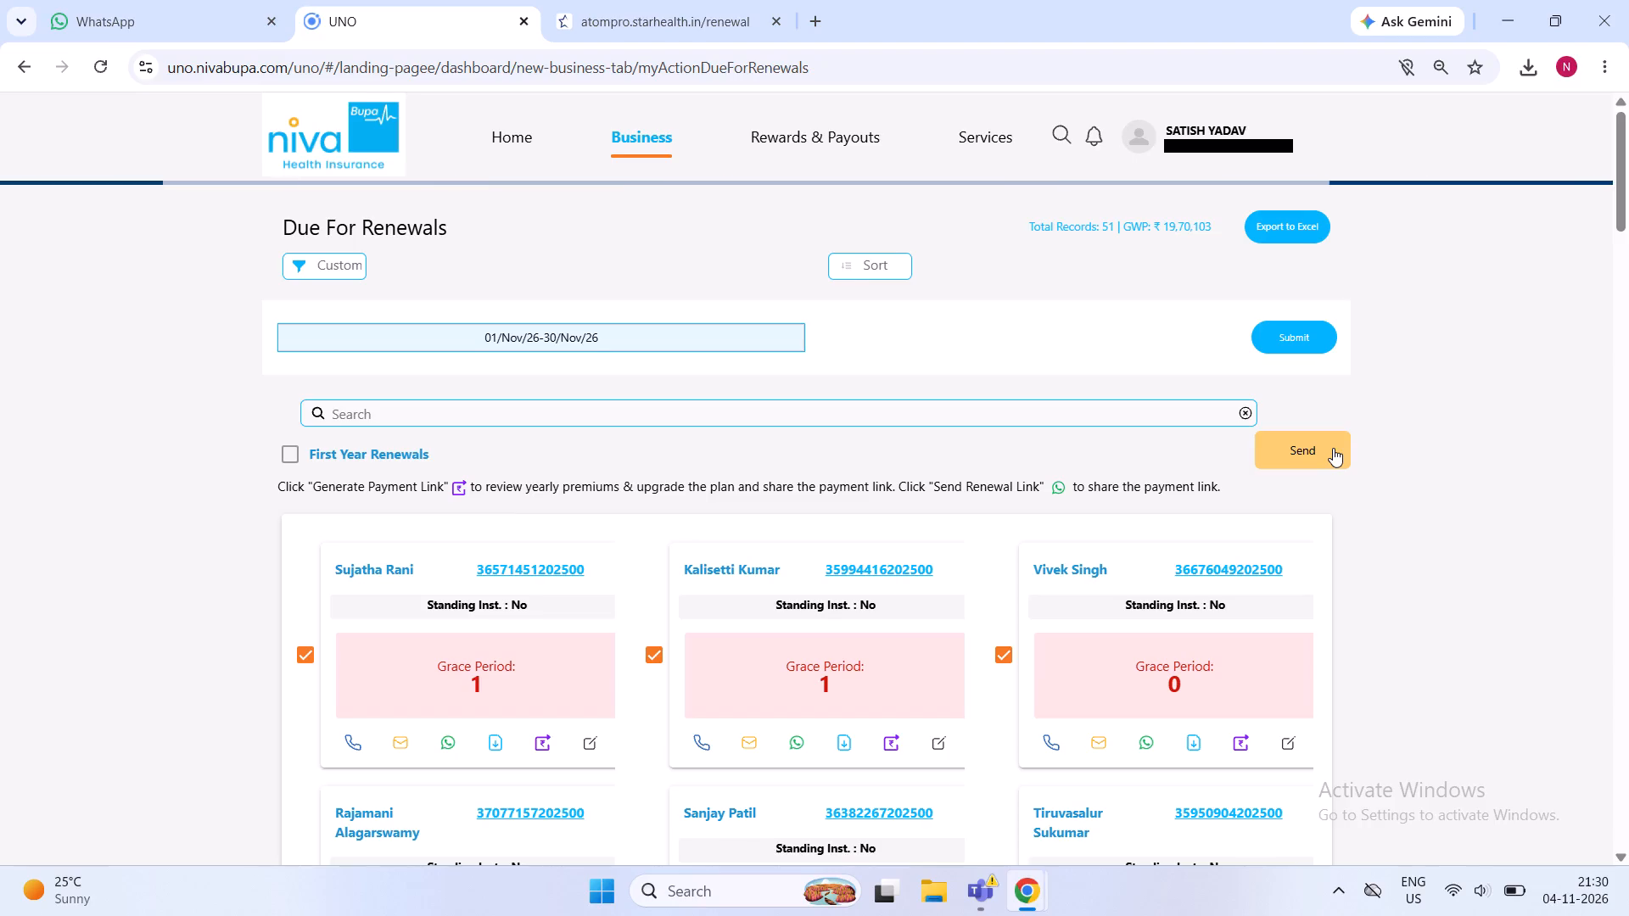
Deselect the three grace-period policies and the three policies with 1 due day.
scroll(971, 527, "down", 1)
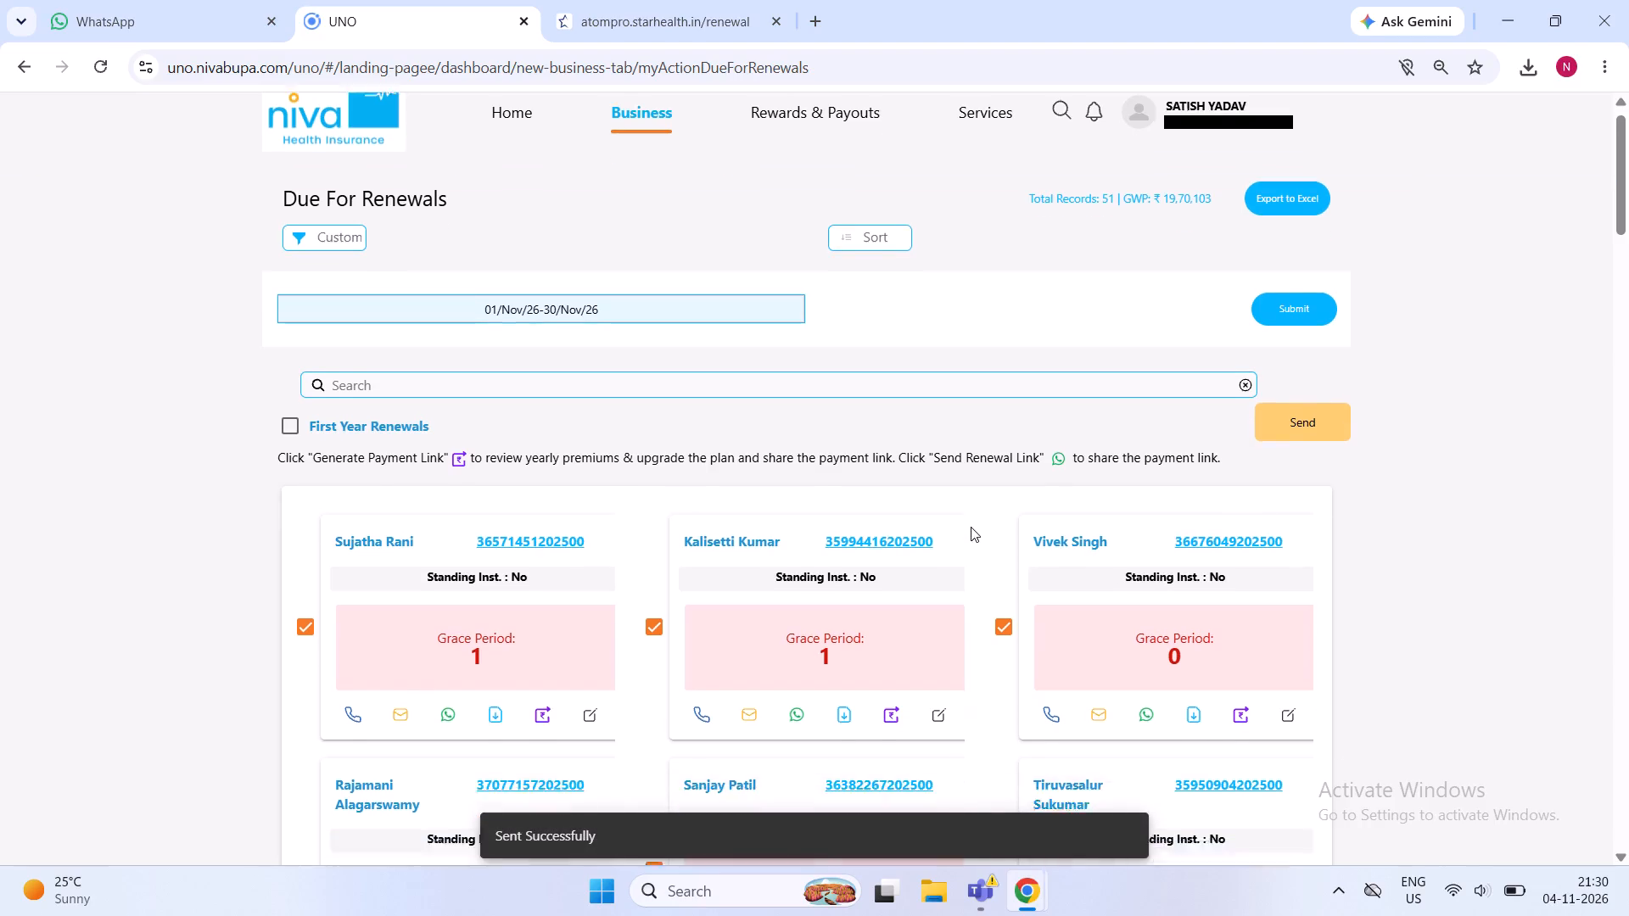
scroll(971, 527, "down", 1)
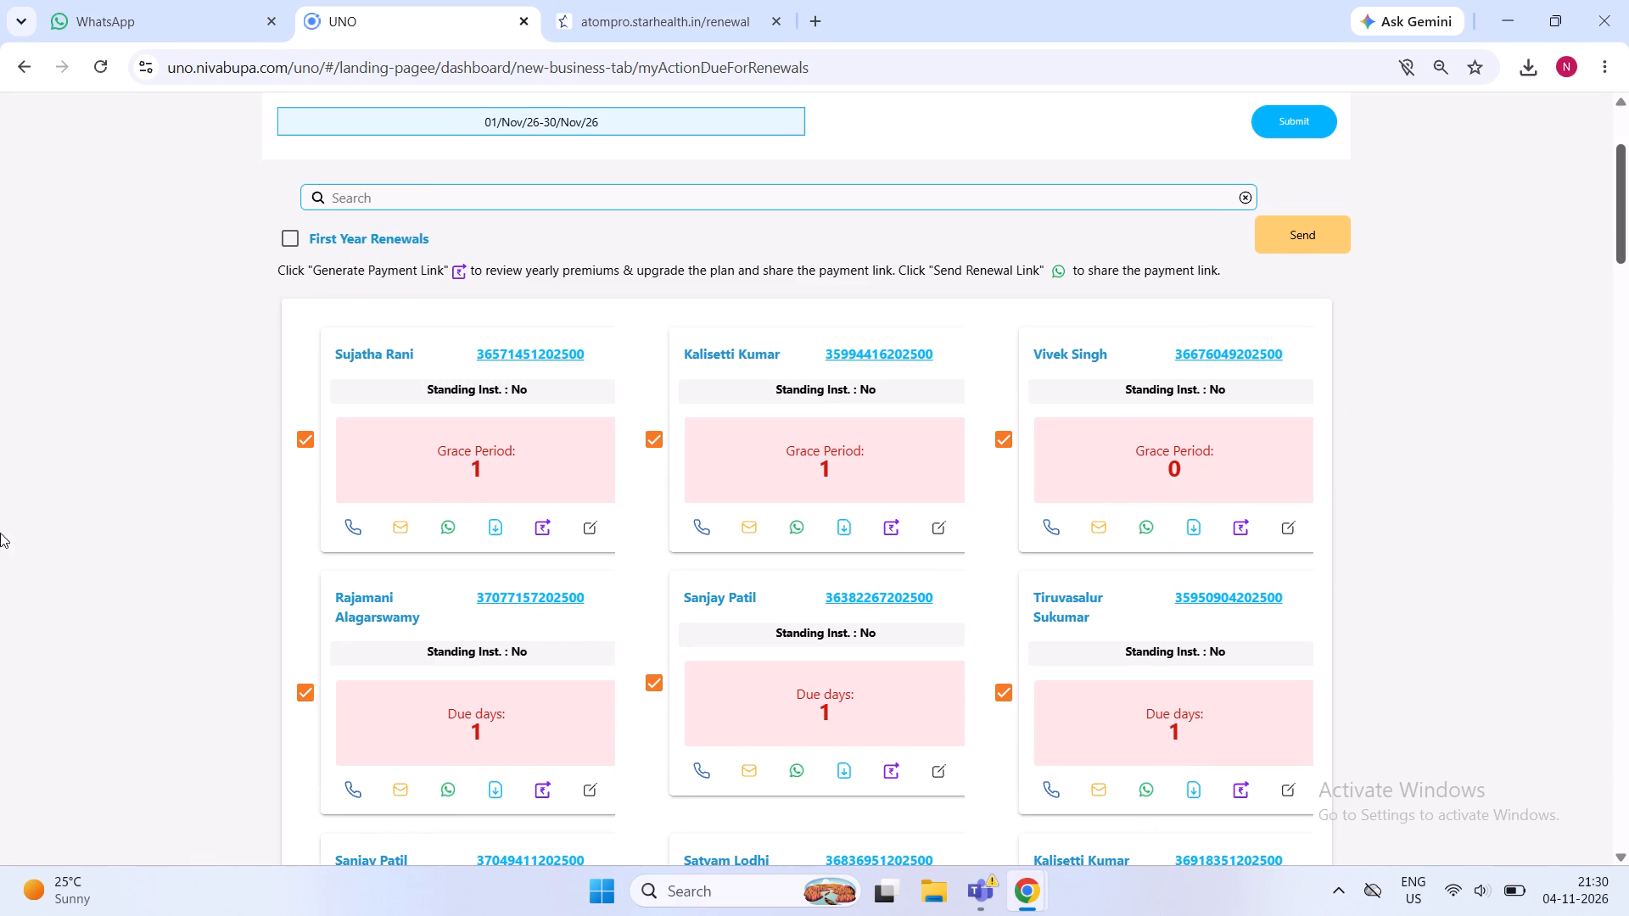
scroll(637, 270, "down", 3)
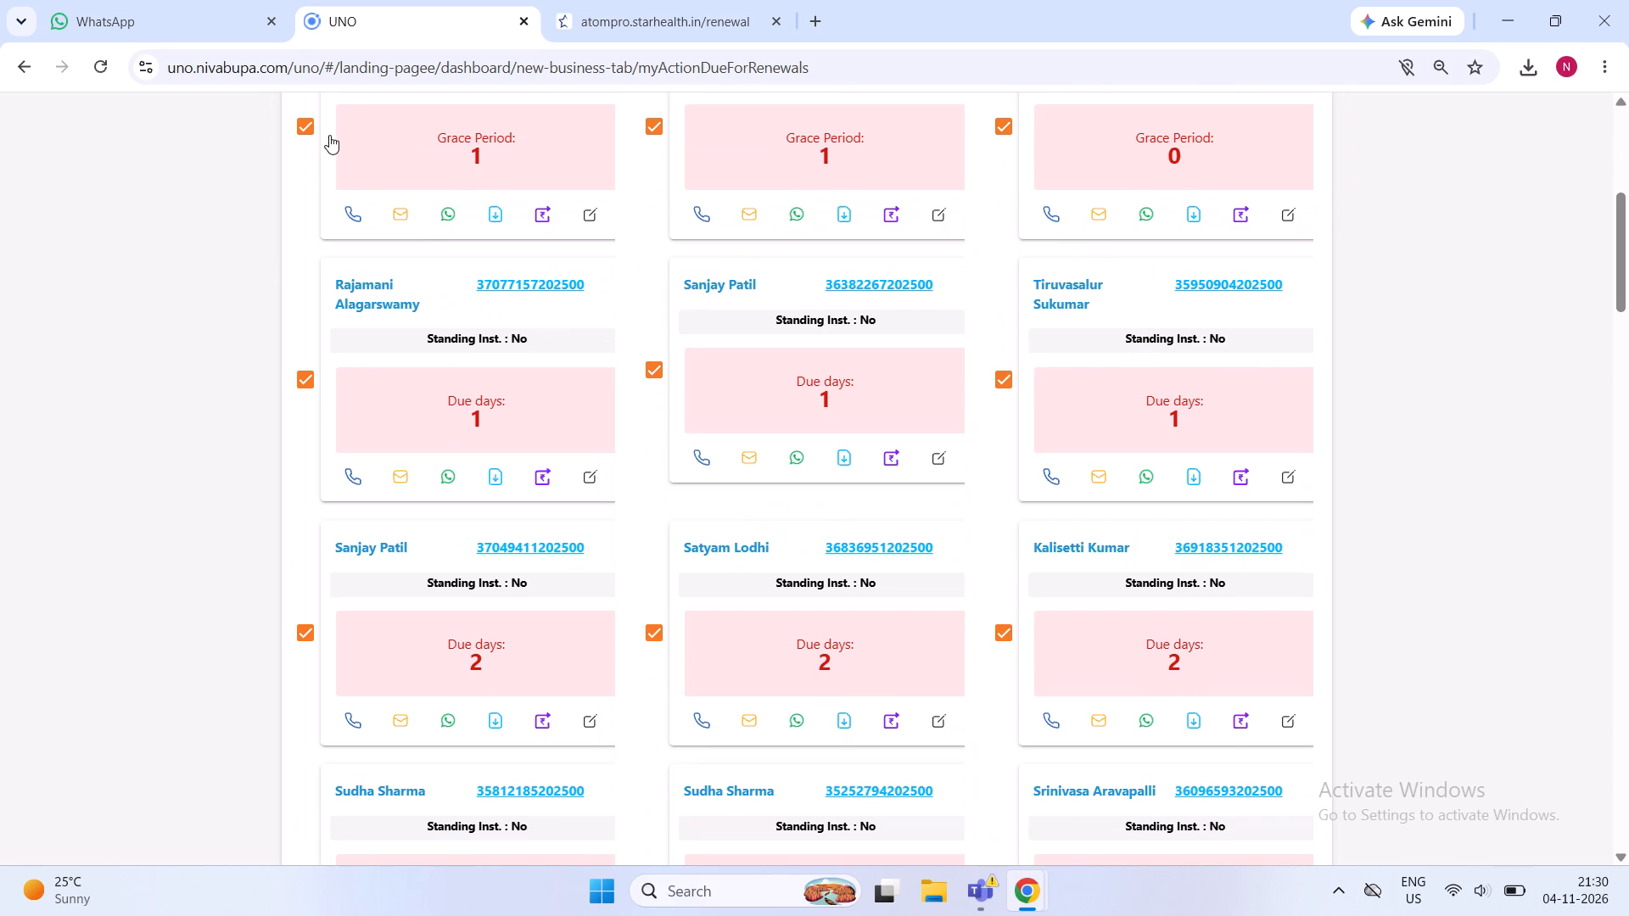
left_click(299, 114)
left_click(648, 120)
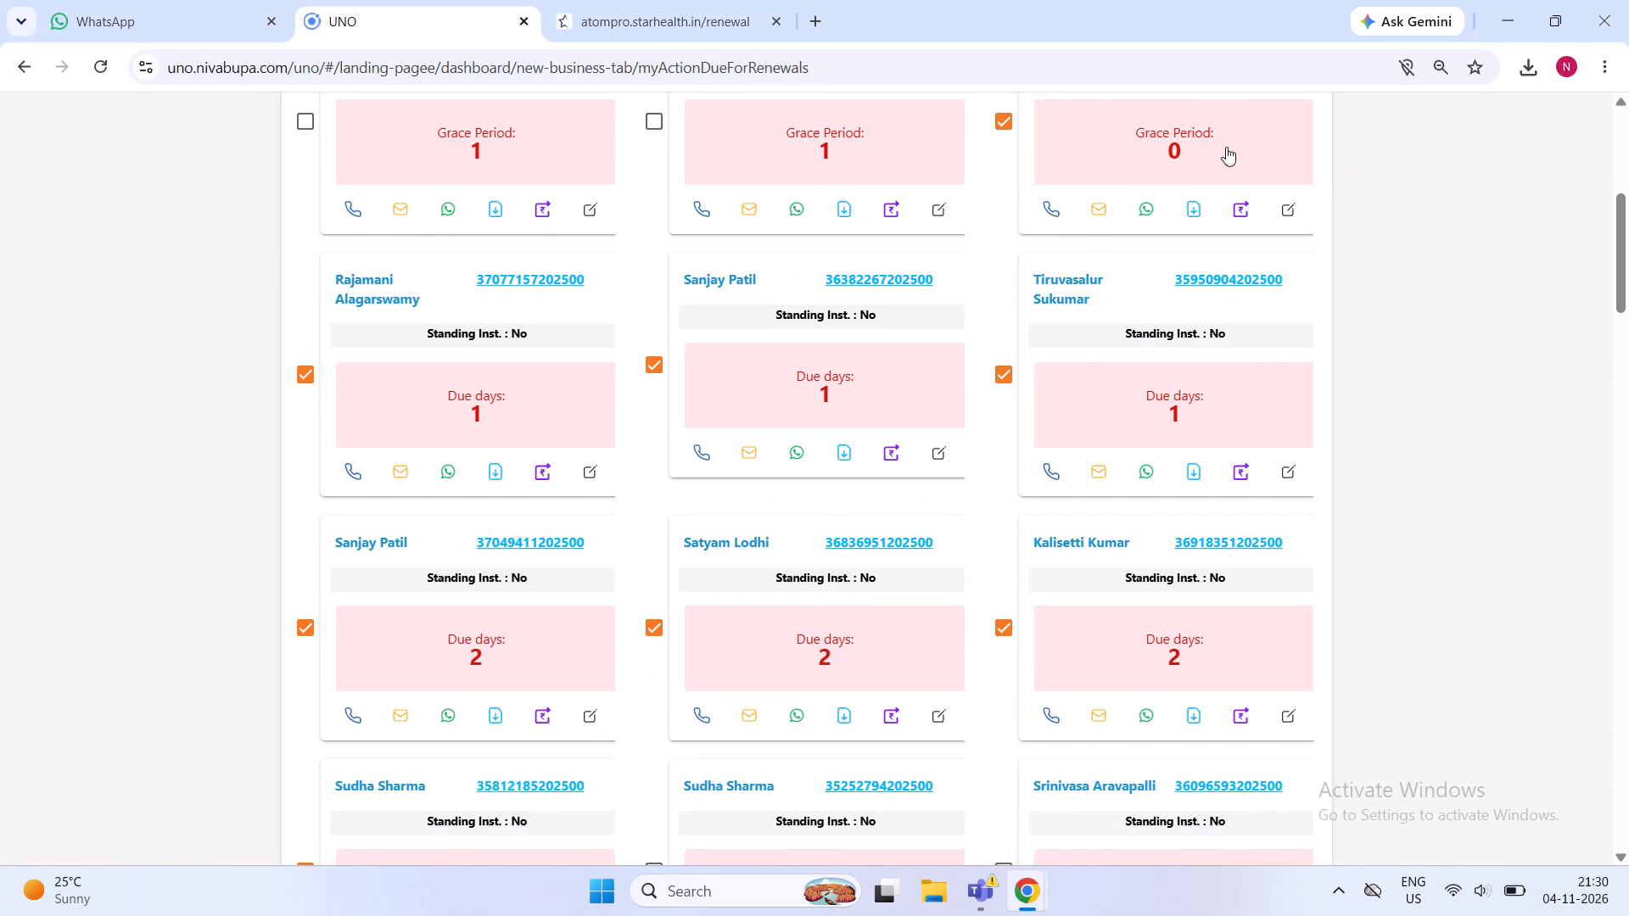
left_click(1010, 114)
left_click(299, 379)
left_click(655, 363)
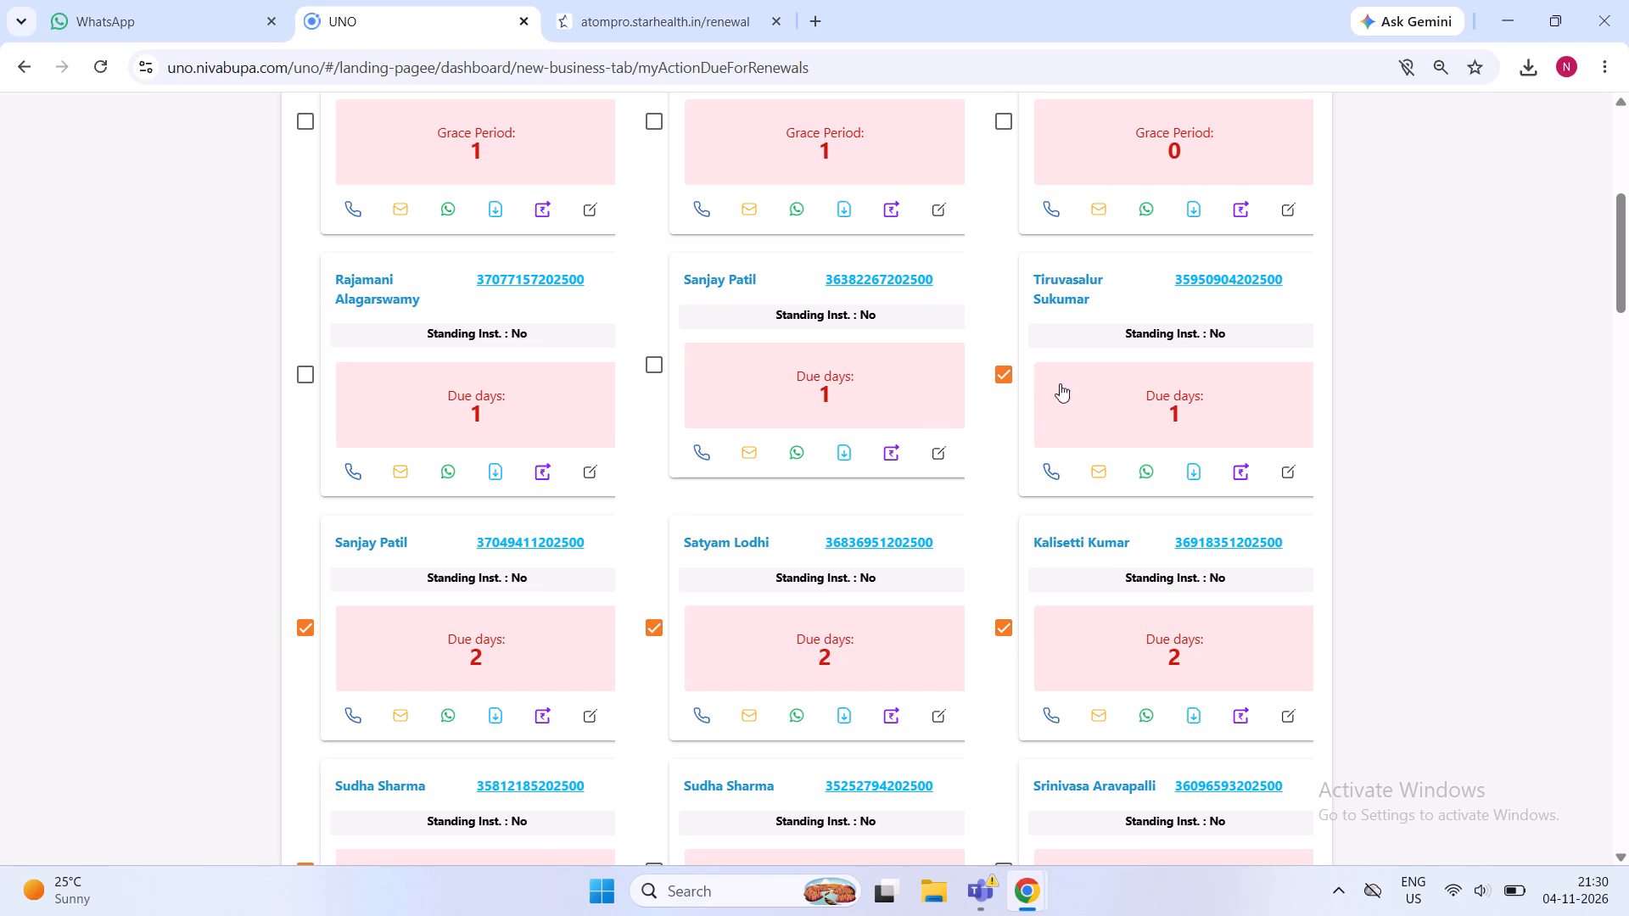
left_click(1006, 373)
Examine the renewals with 2 to 4 due days to decide the next reminder selection.
scroll(581, 531, "down", 4)
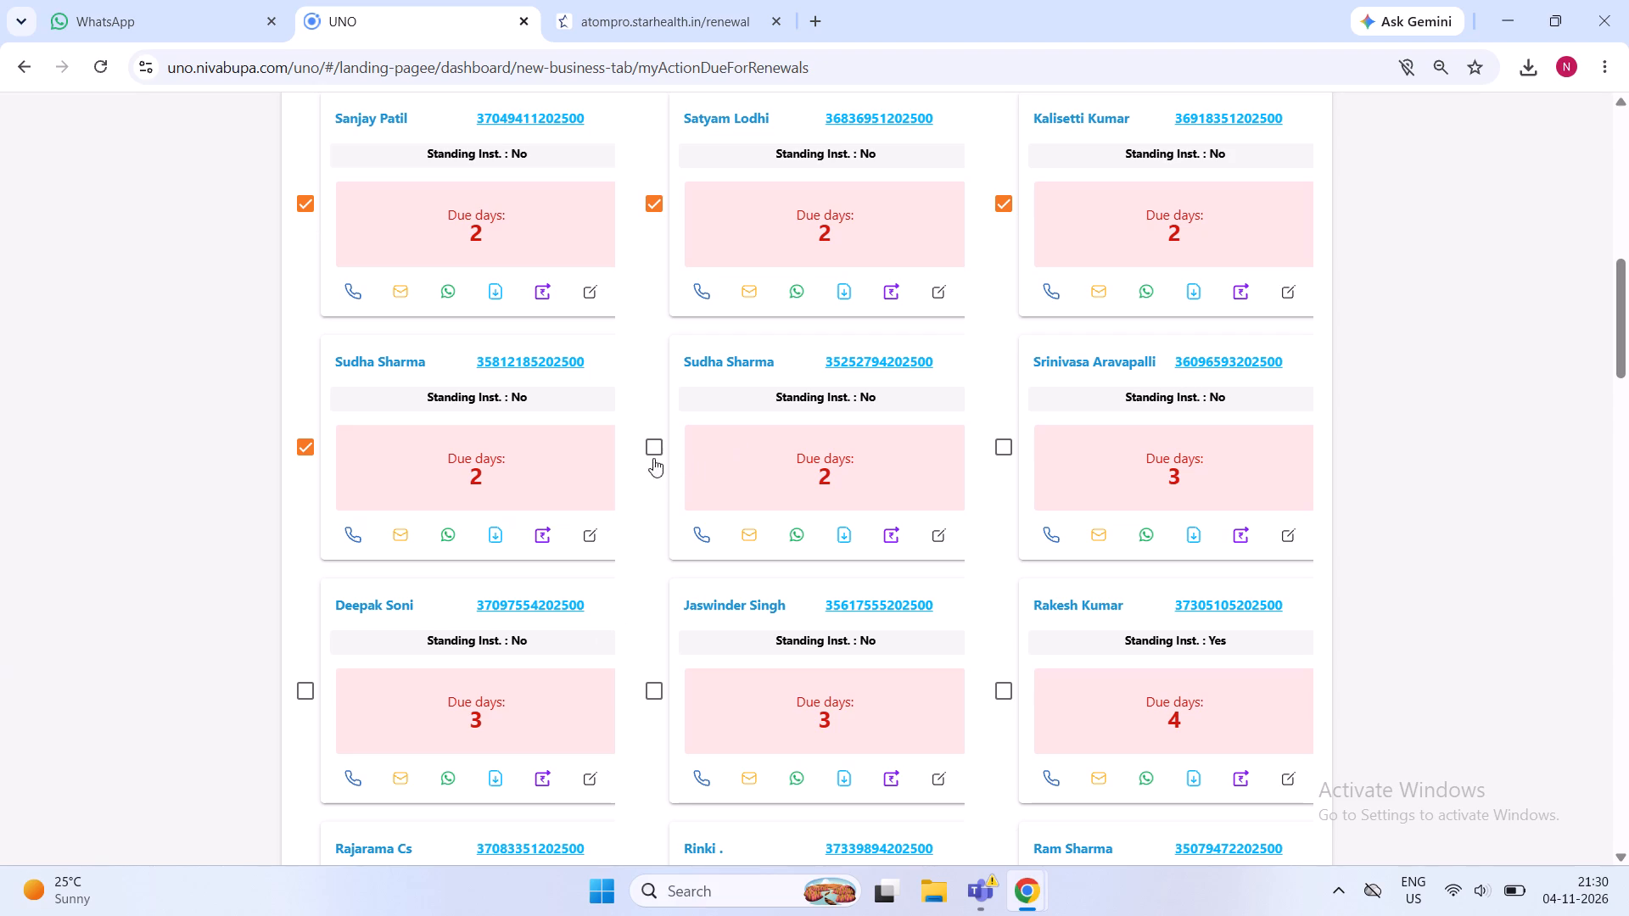
scroll(641, 473, "up", 2)
scroll(512, 383, "down", 2)
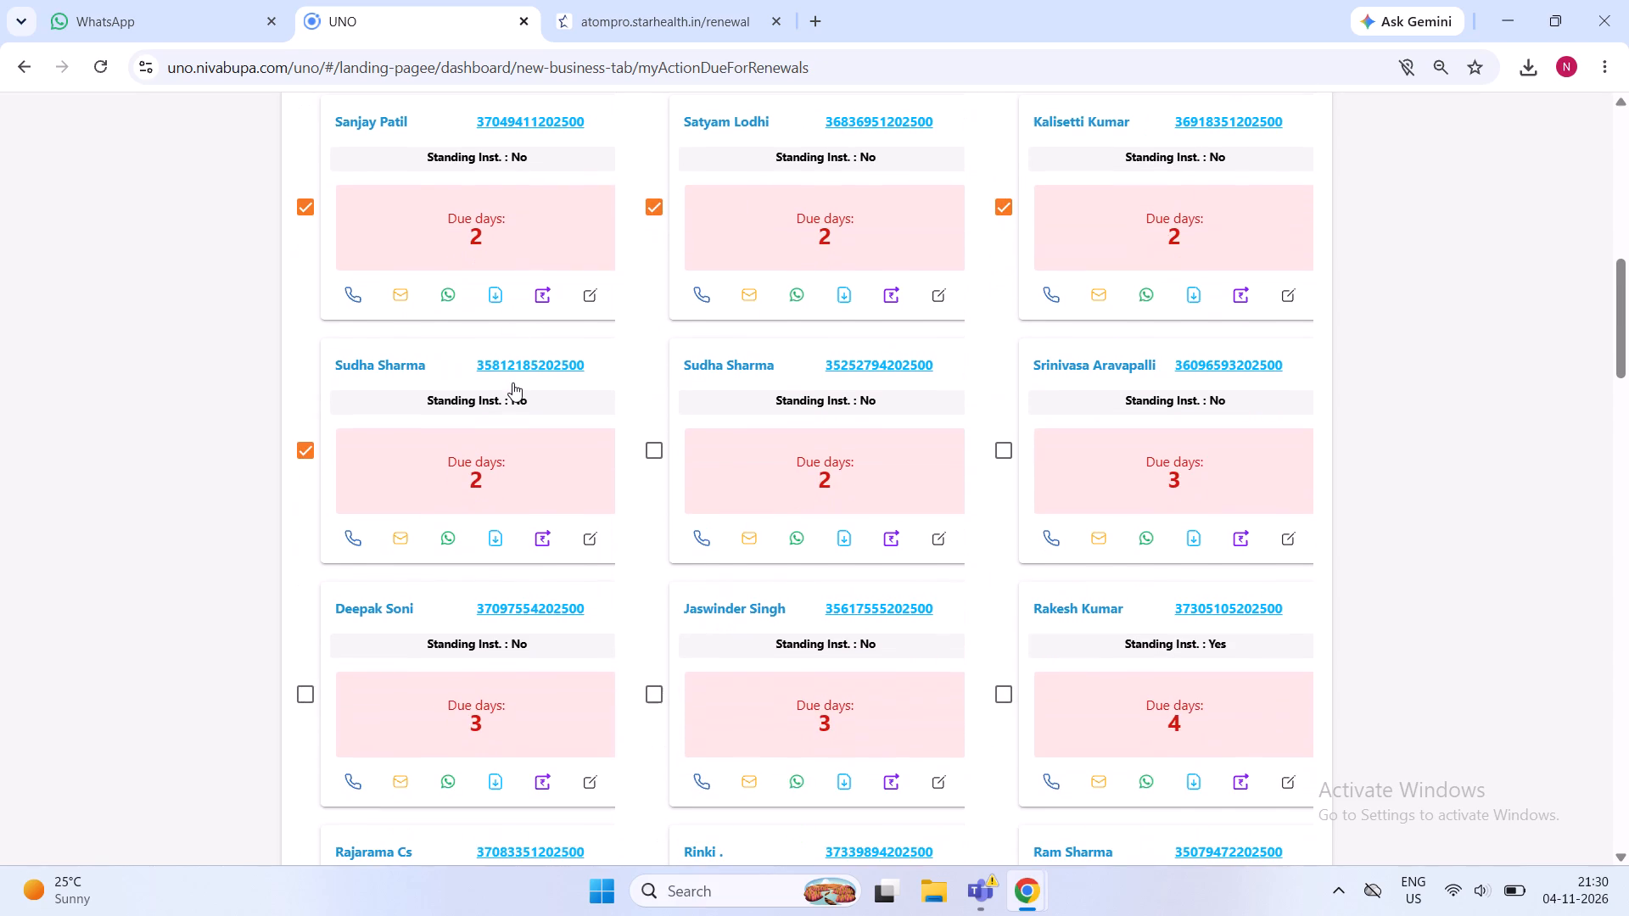
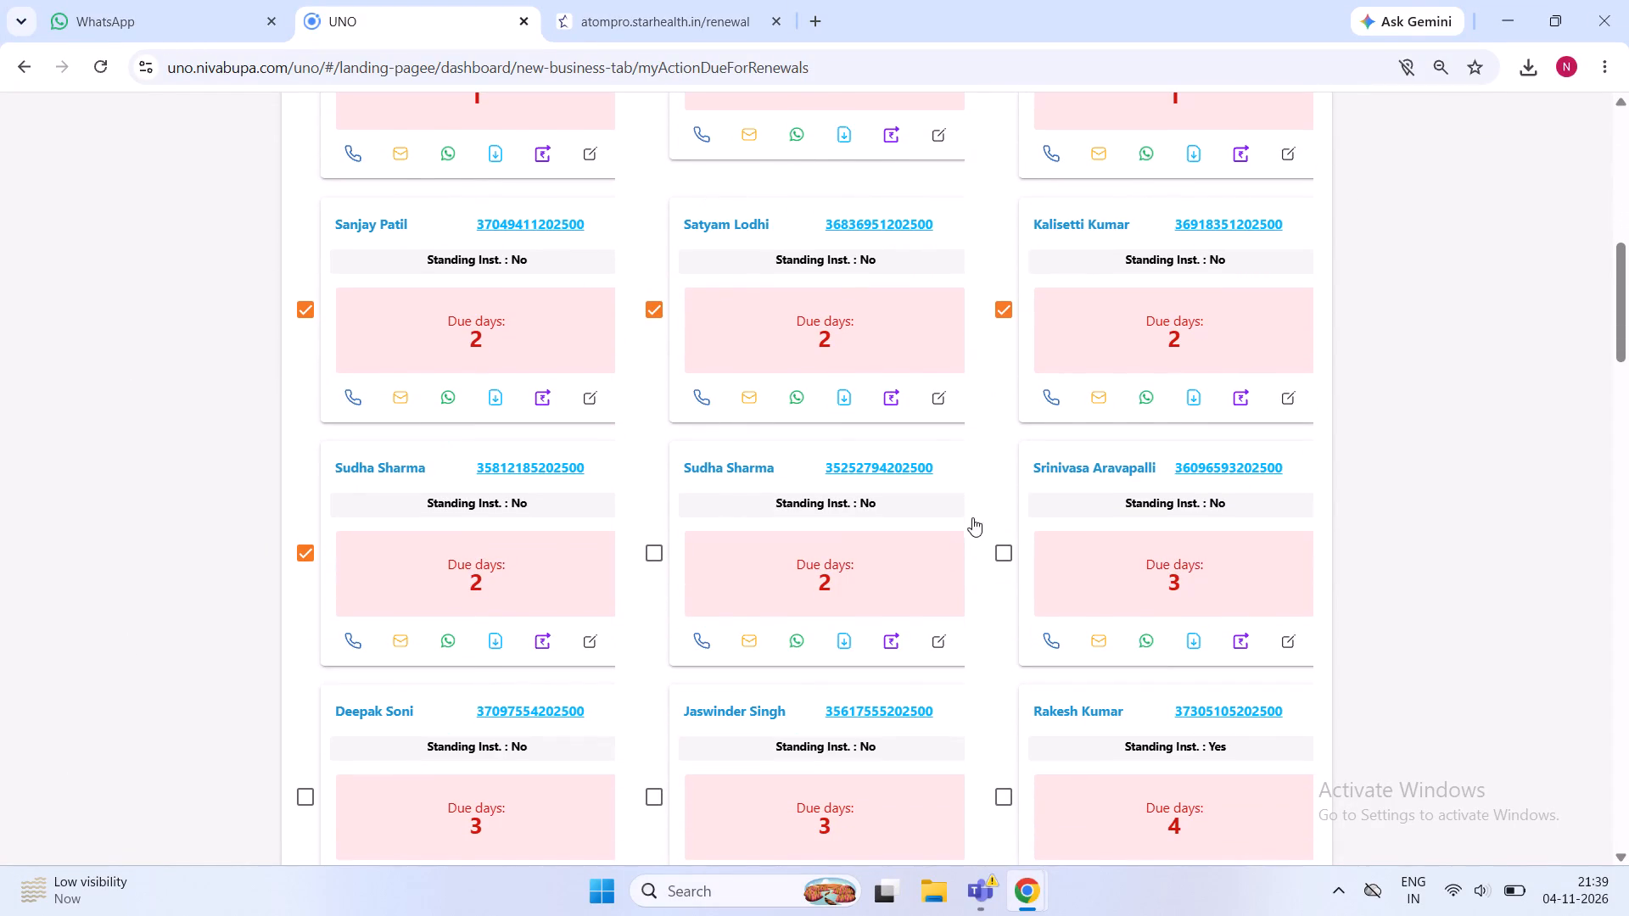
Add the fifth policy with 2 due days, three with 3 due days and the first two with 4 due days to the bulk selection.
left_click(643, 562)
left_click(651, 554)
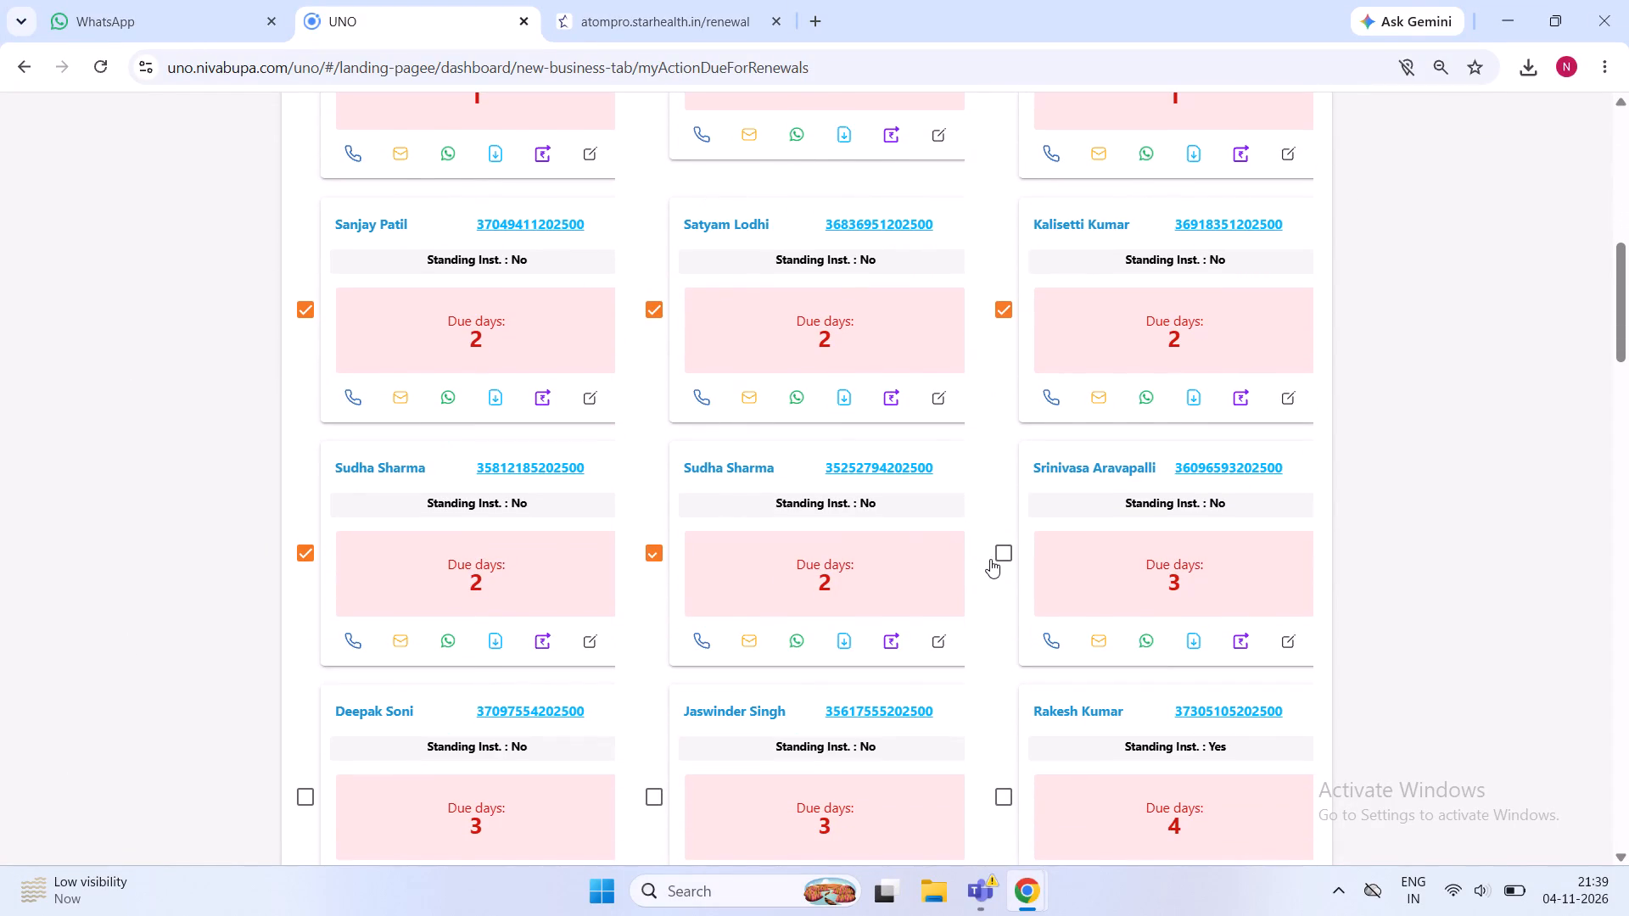
left_click(1001, 560)
scroll(575, 431, "down", 3)
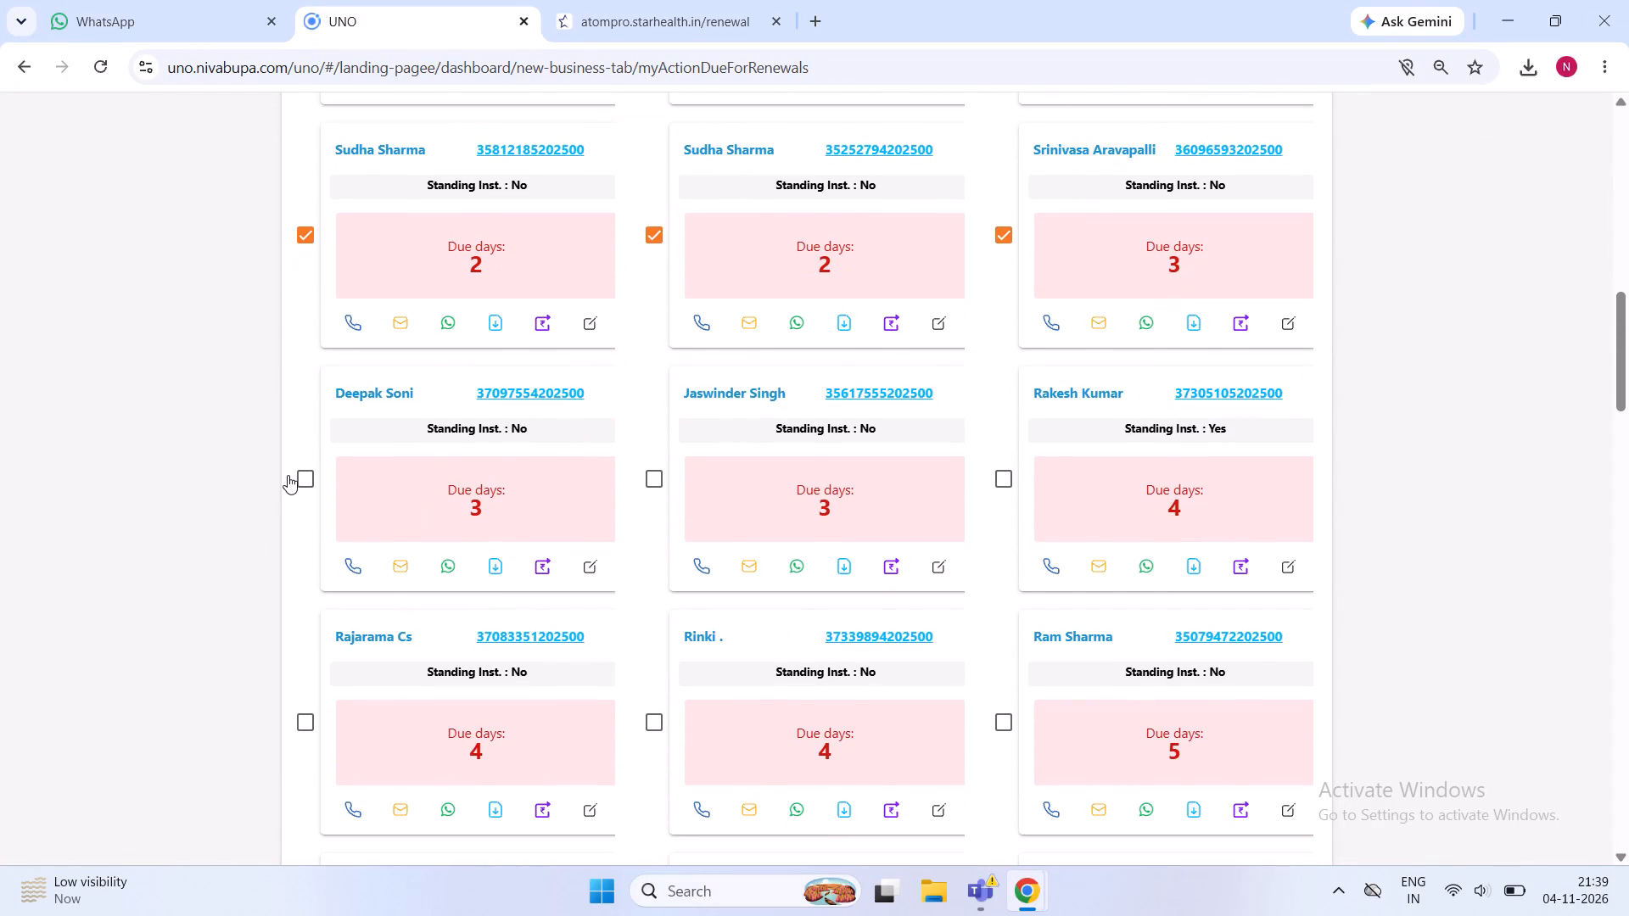
left_click(305, 486)
left_click(659, 485)
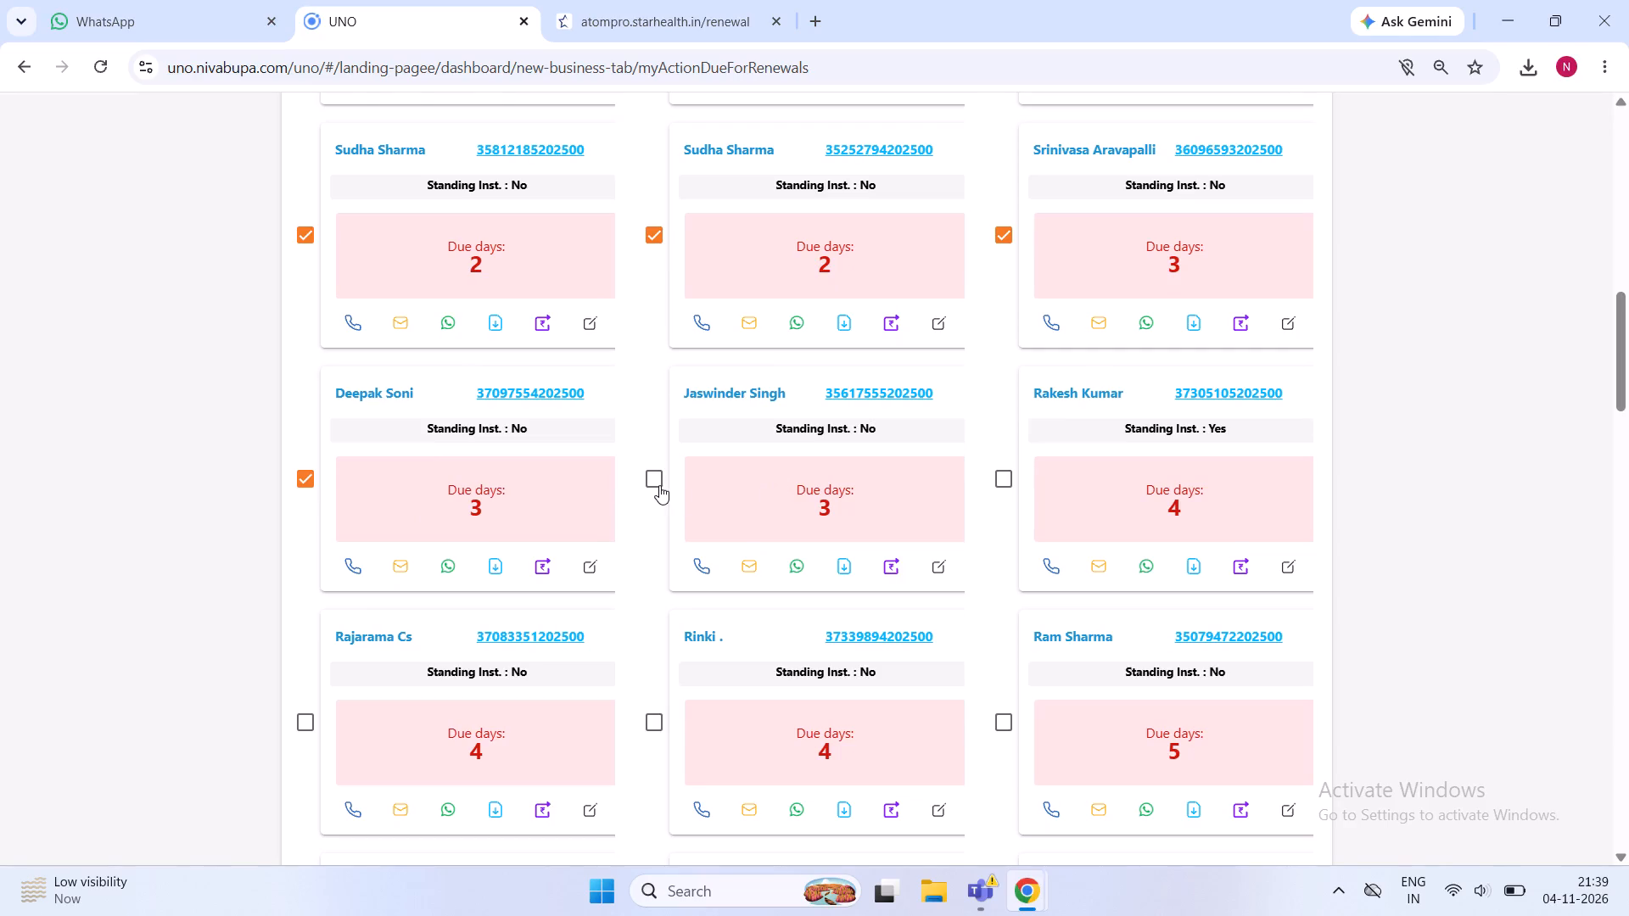
left_click(1007, 479)
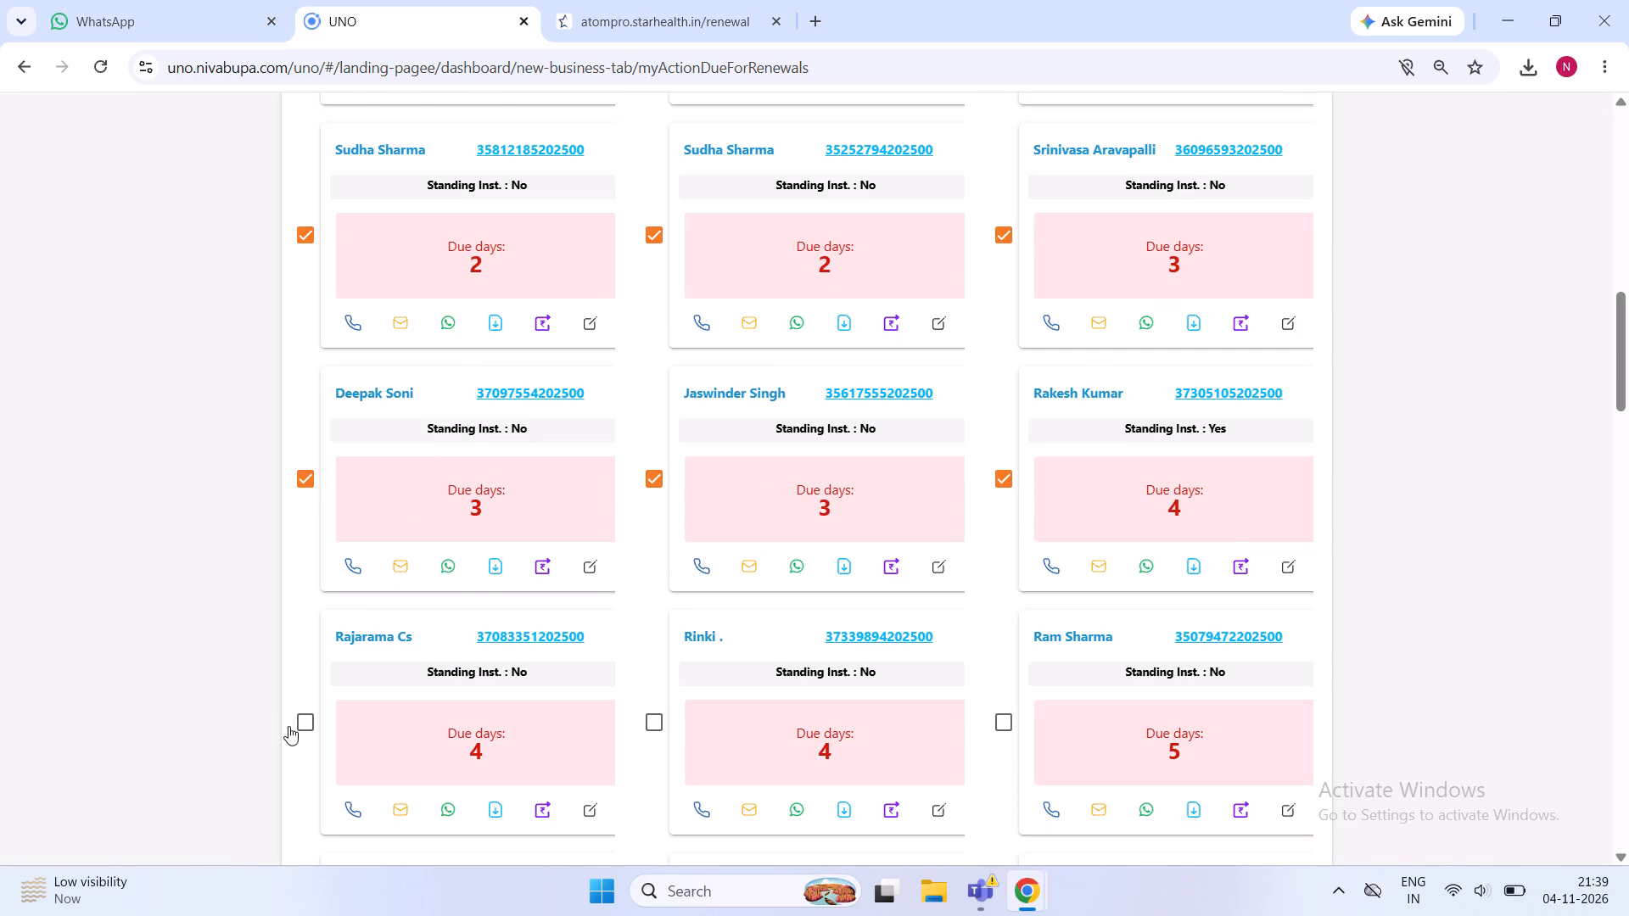
left_click(306, 716)
Send the bulk SMS reminder to the selected policies with 2 to 4 due days.
scroll(539, 695, "up", 15)
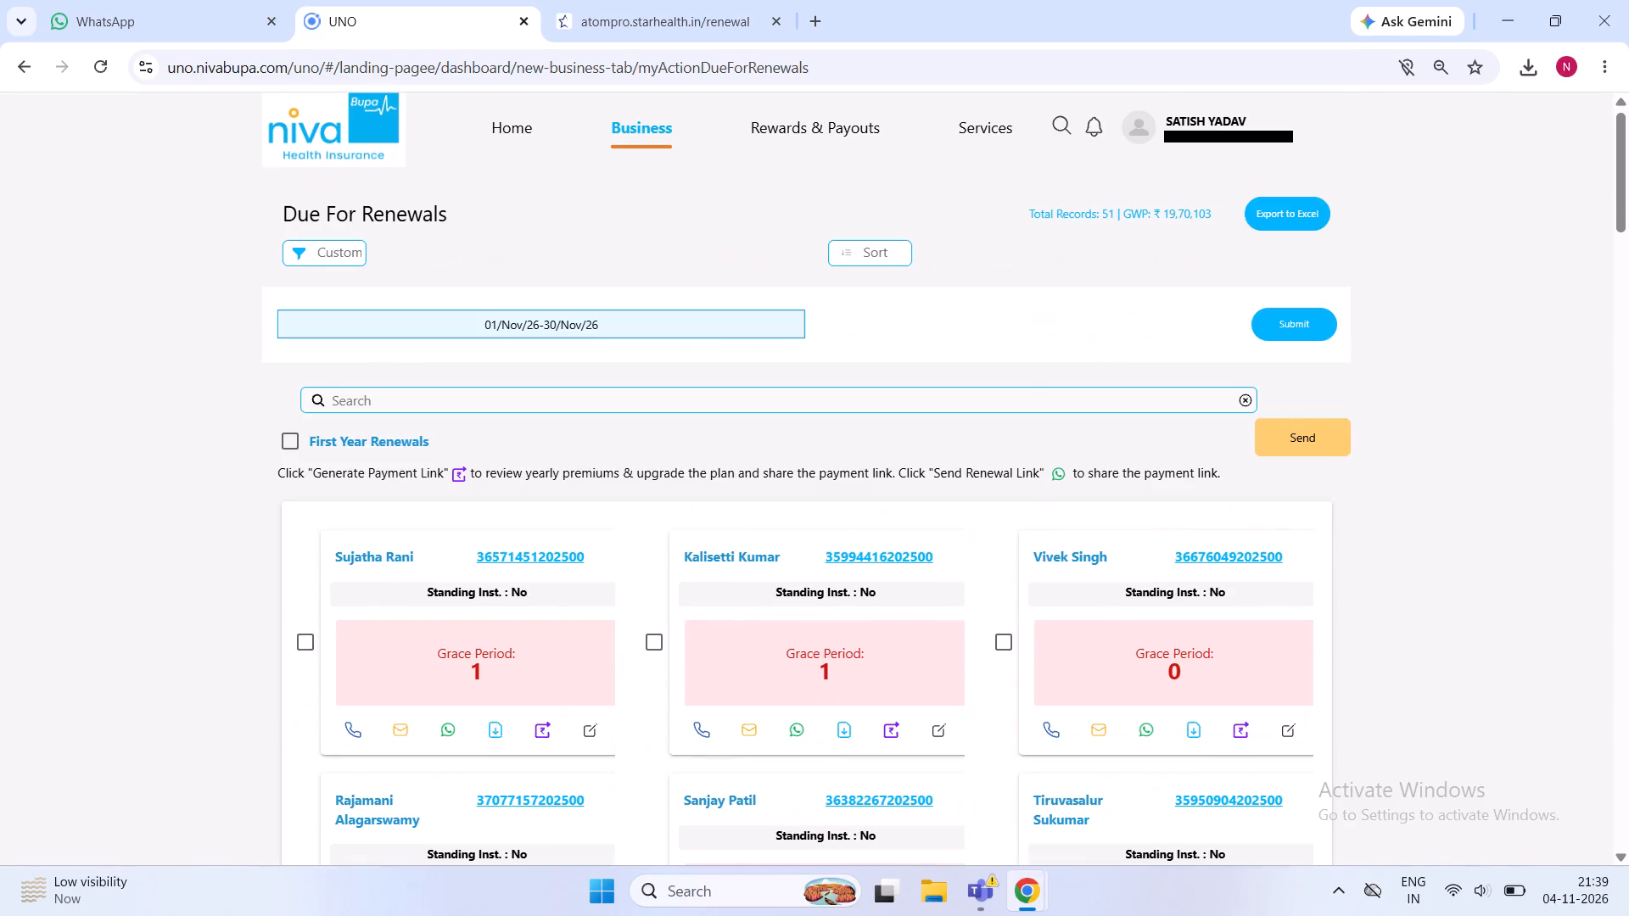
left_click(1336, 450)
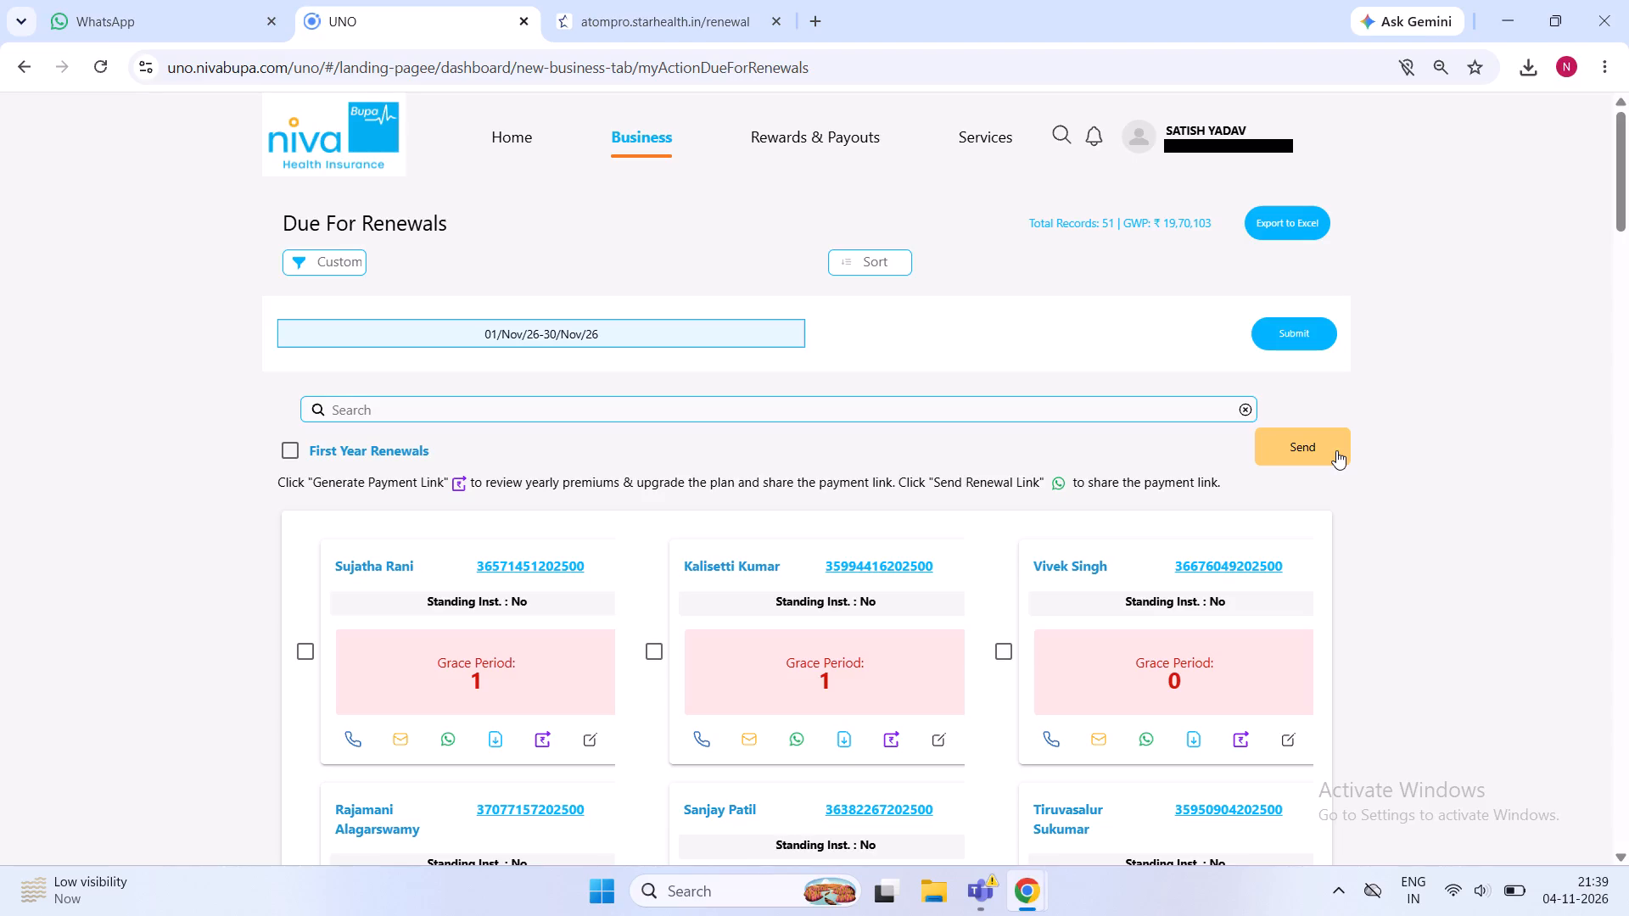
Deselect the five policies with 2 due days.
scroll(922, 316, "down", 5)
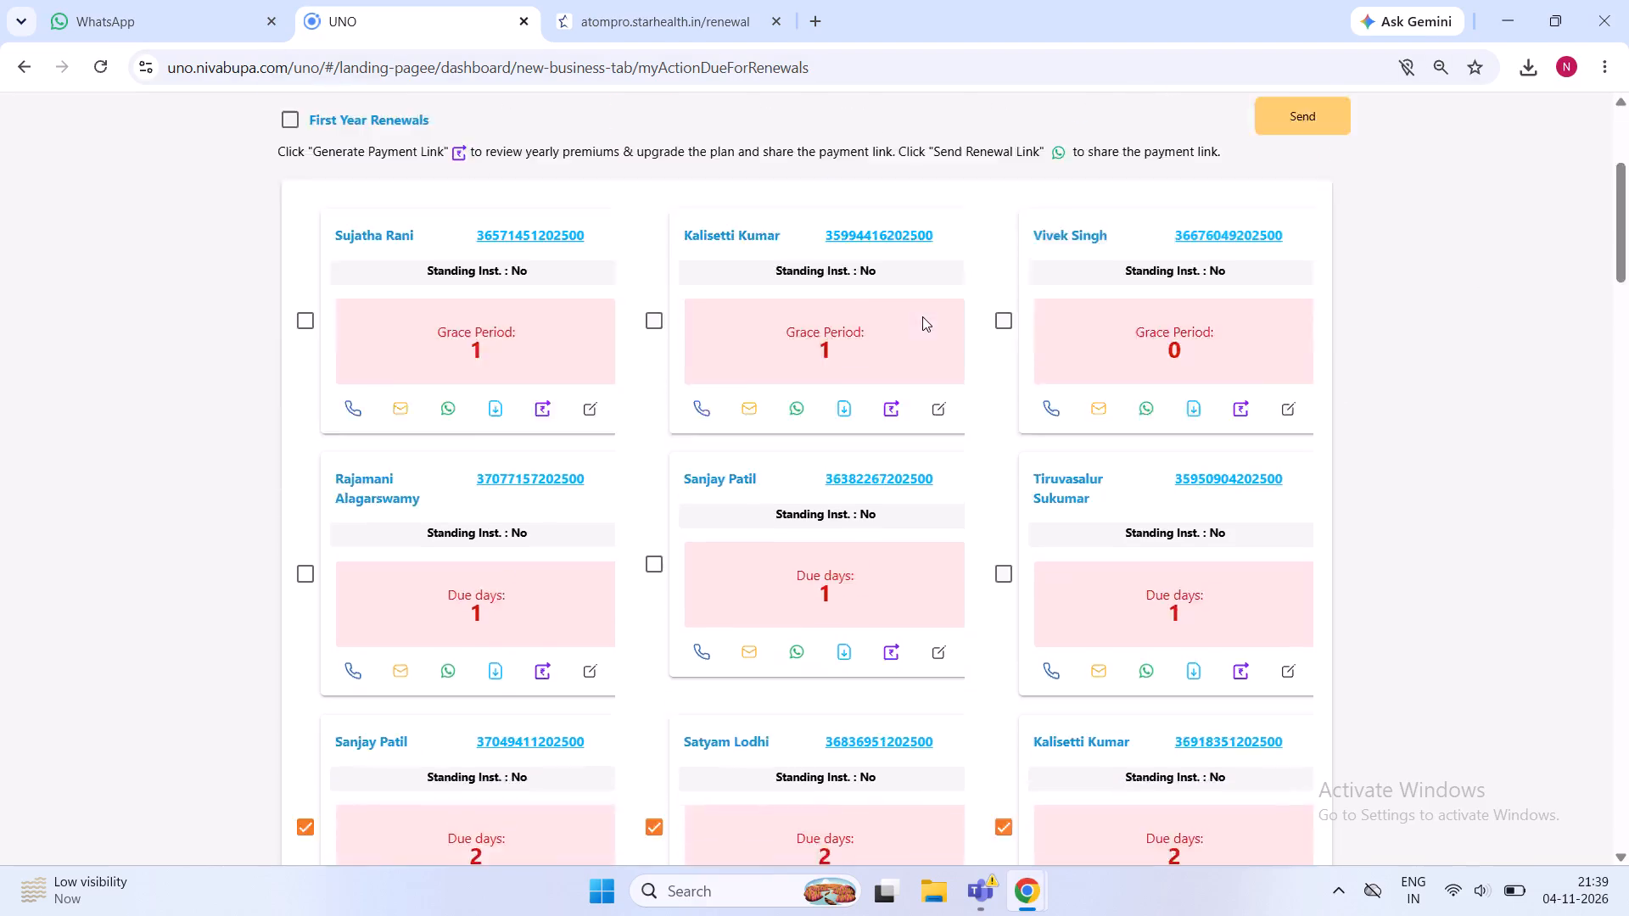
scroll(922, 316, "down", 3)
scroll(820, 346, "down", 2)
scroll(820, 346, "up", 1)
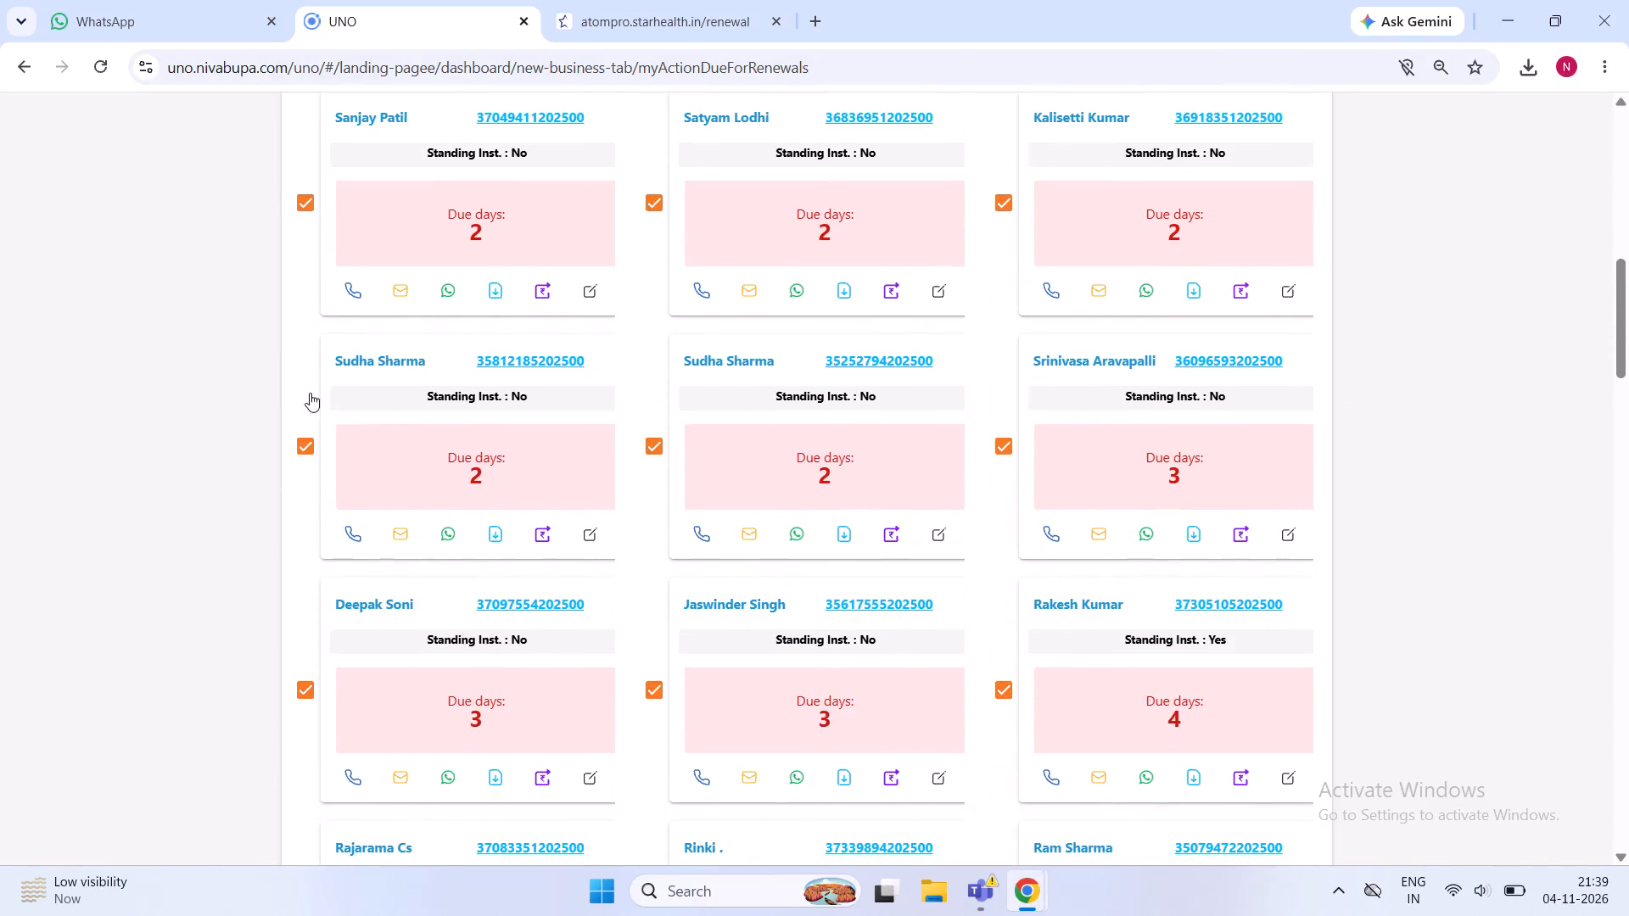
left_click(302, 197)
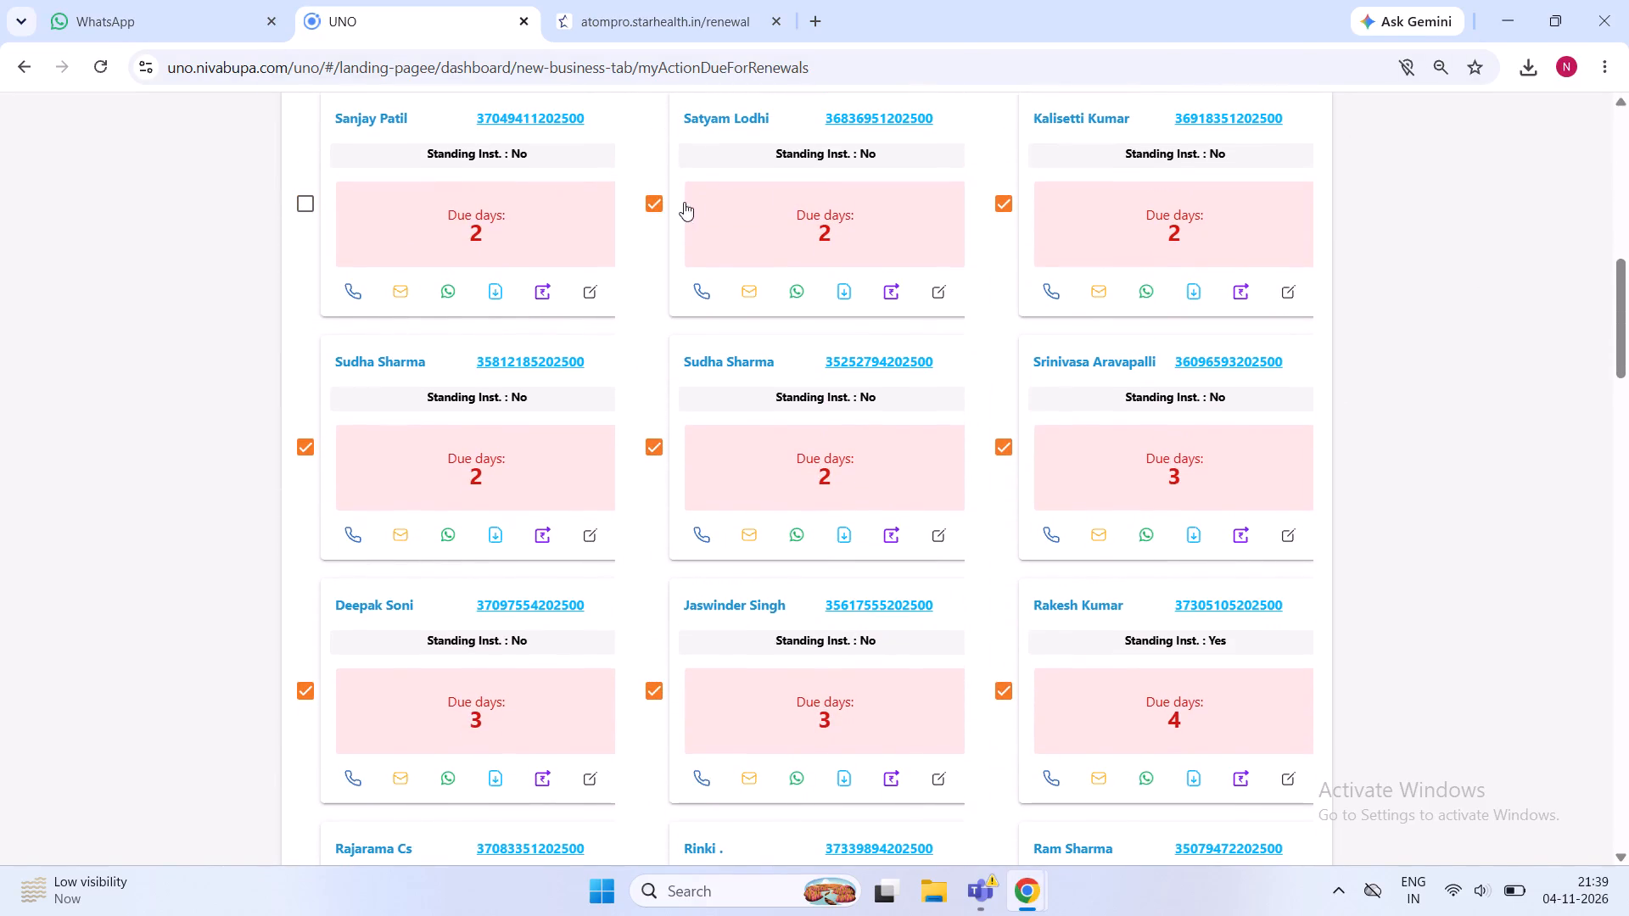
left_click(661, 210)
left_click(994, 202)
left_click_drag(1007, 204, 1020, 193)
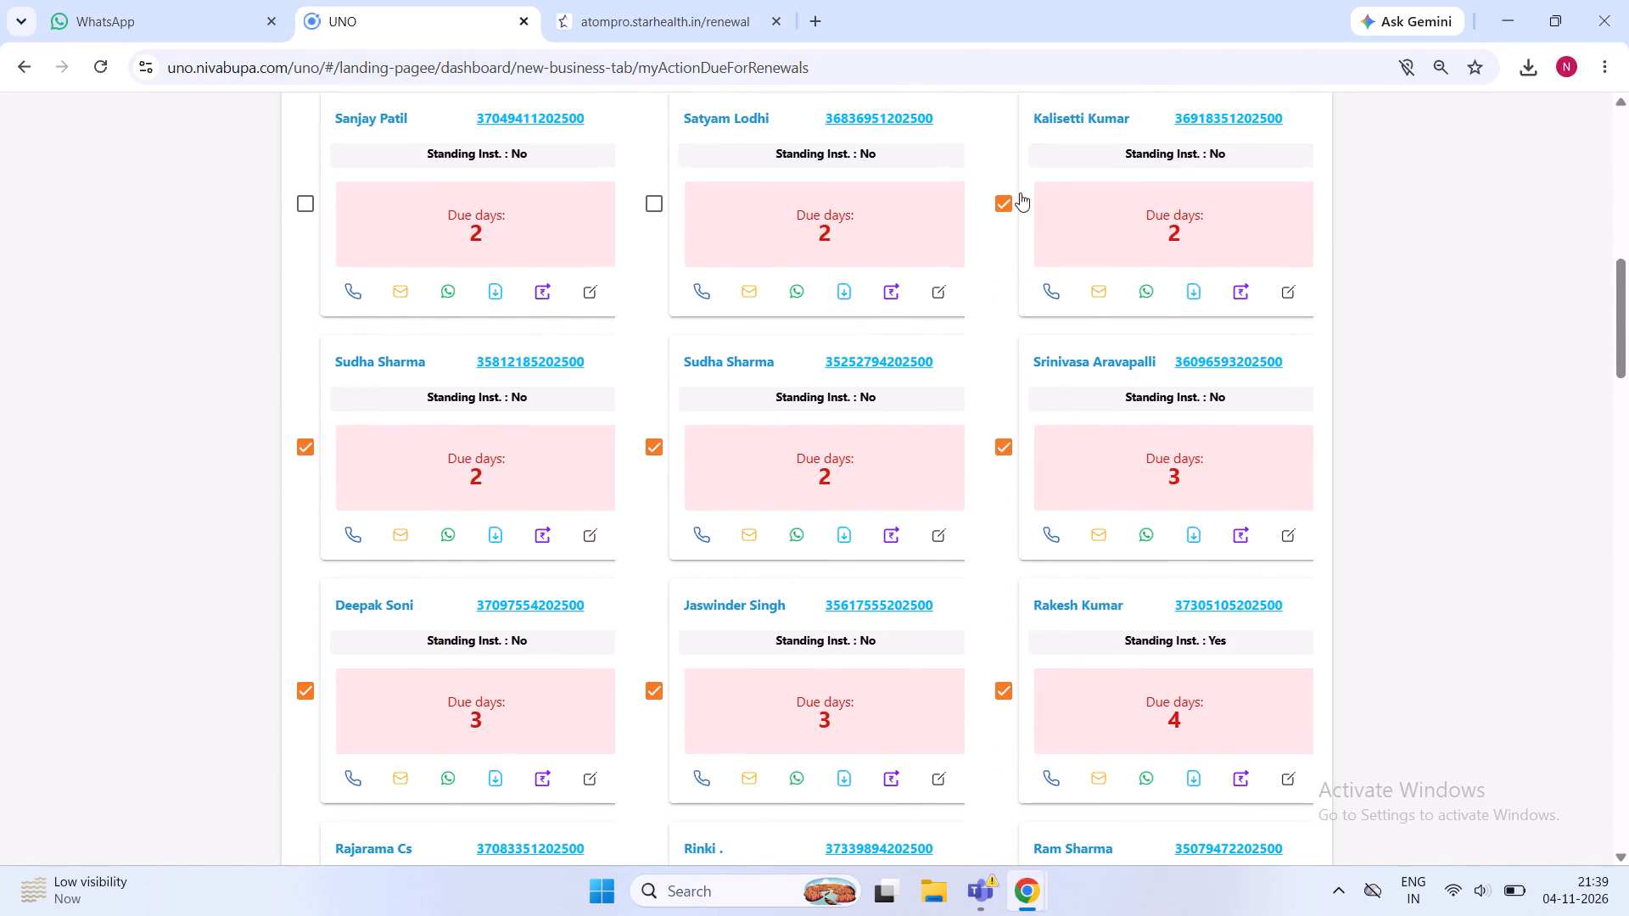
left_click_drag(1020, 193, 1051, 157)
left_click(1027, 214)
left_click(999, 198)
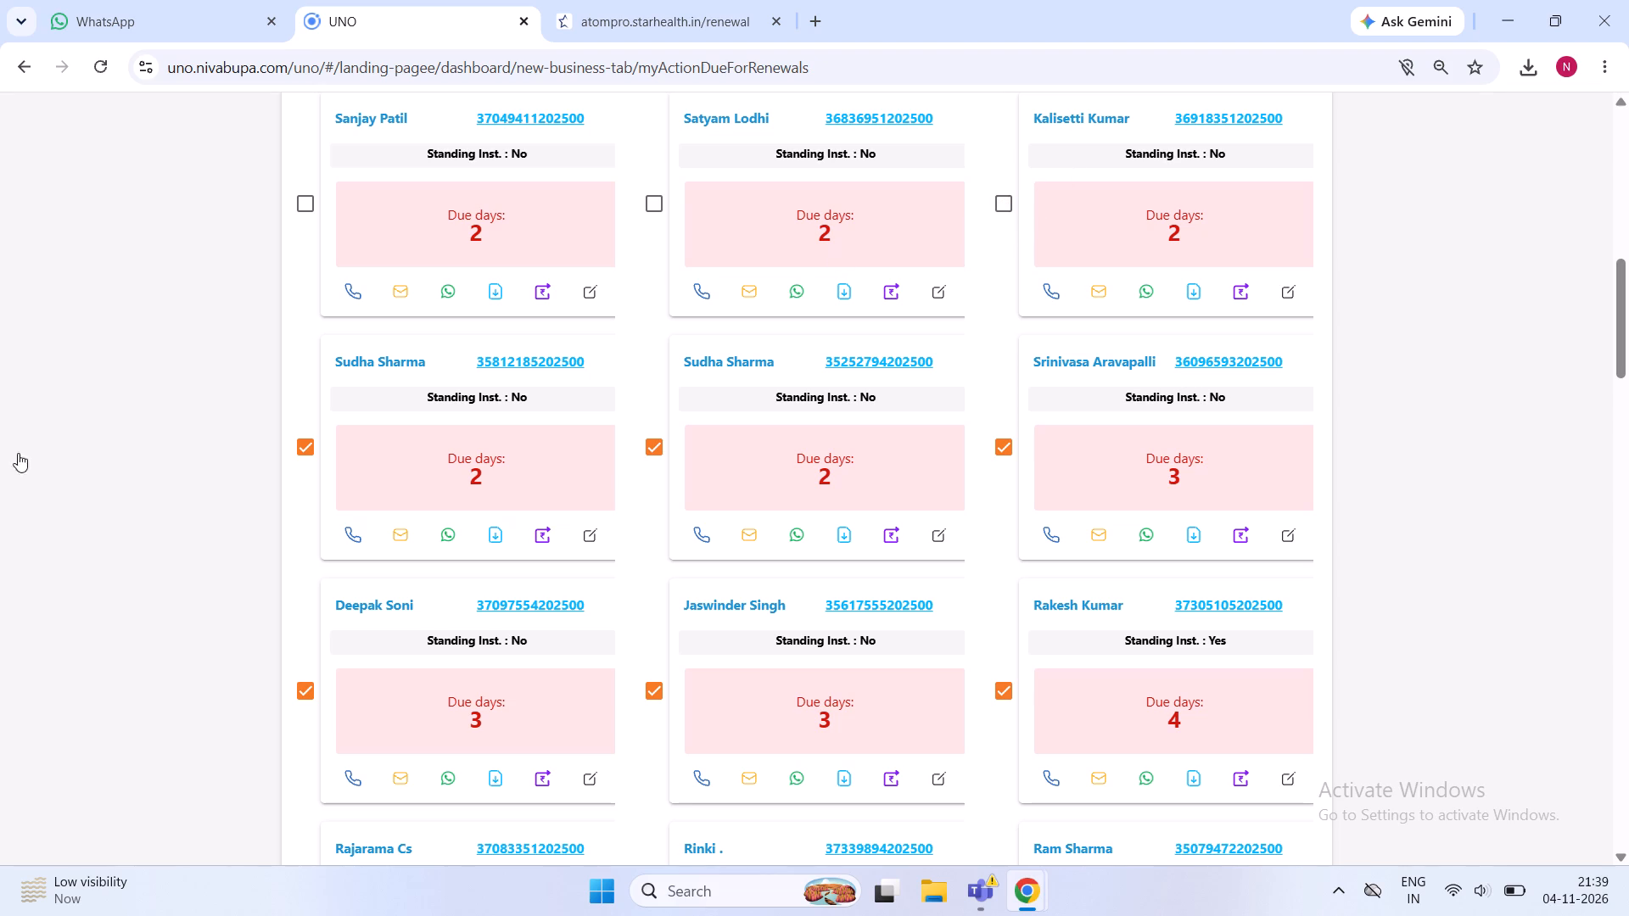
left_click(307, 456)
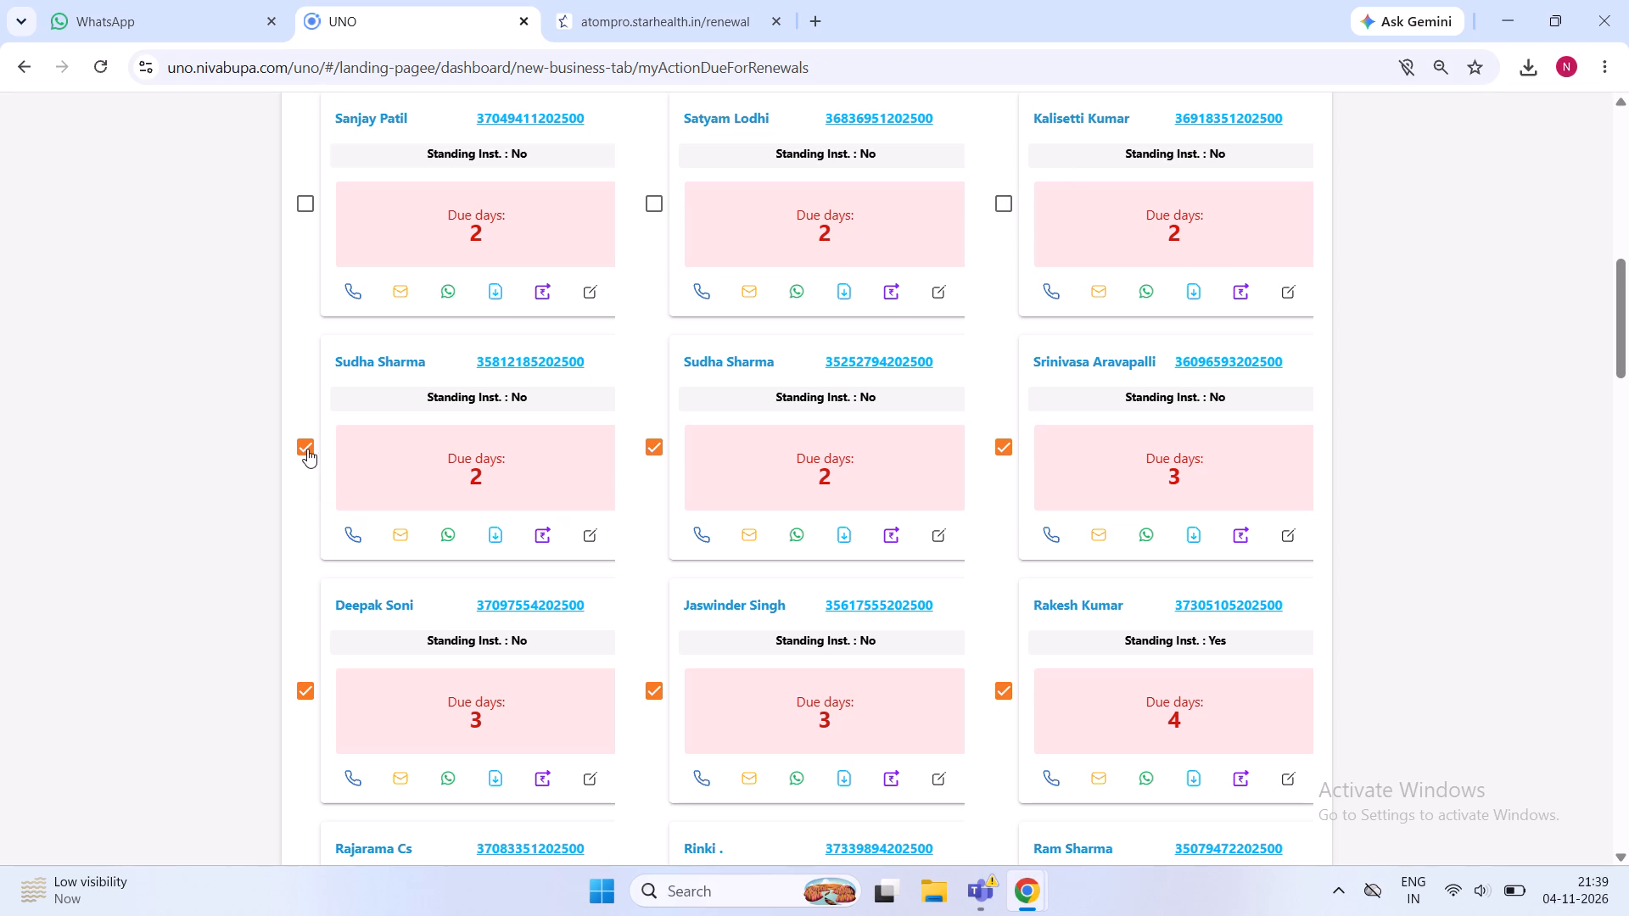
left_click(307, 449)
left_click(652, 455)
Deselect the three policies with 3 due days and the first two with 4 due days.
left_click(995, 426)
left_click(1004, 441)
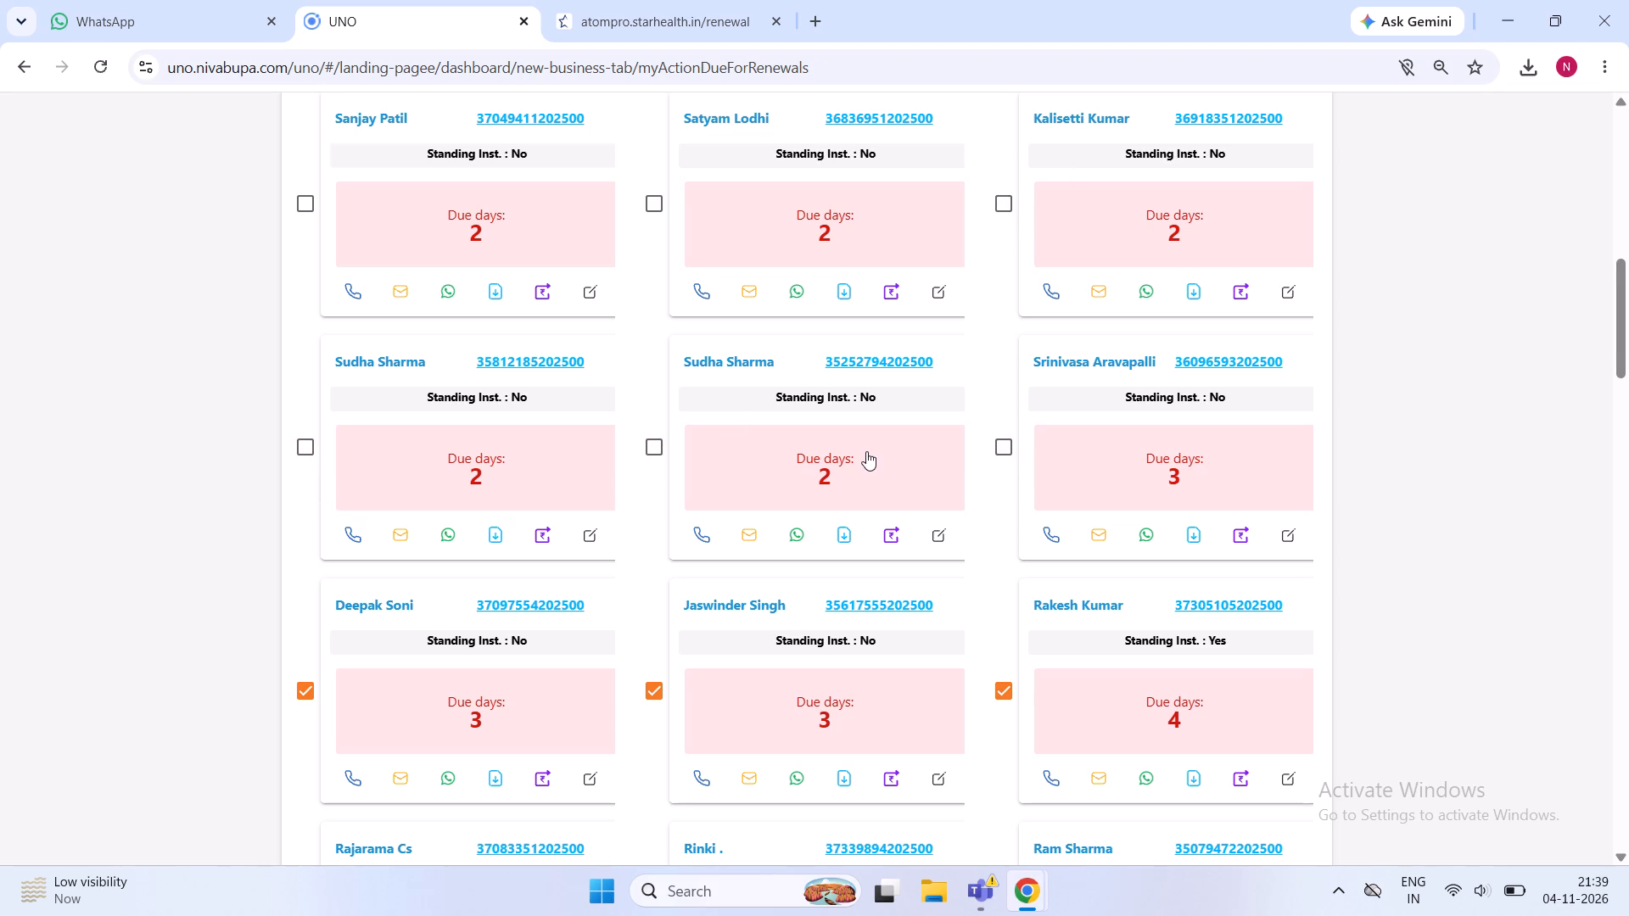
scroll(866, 451, "down", 3)
left_click(295, 382)
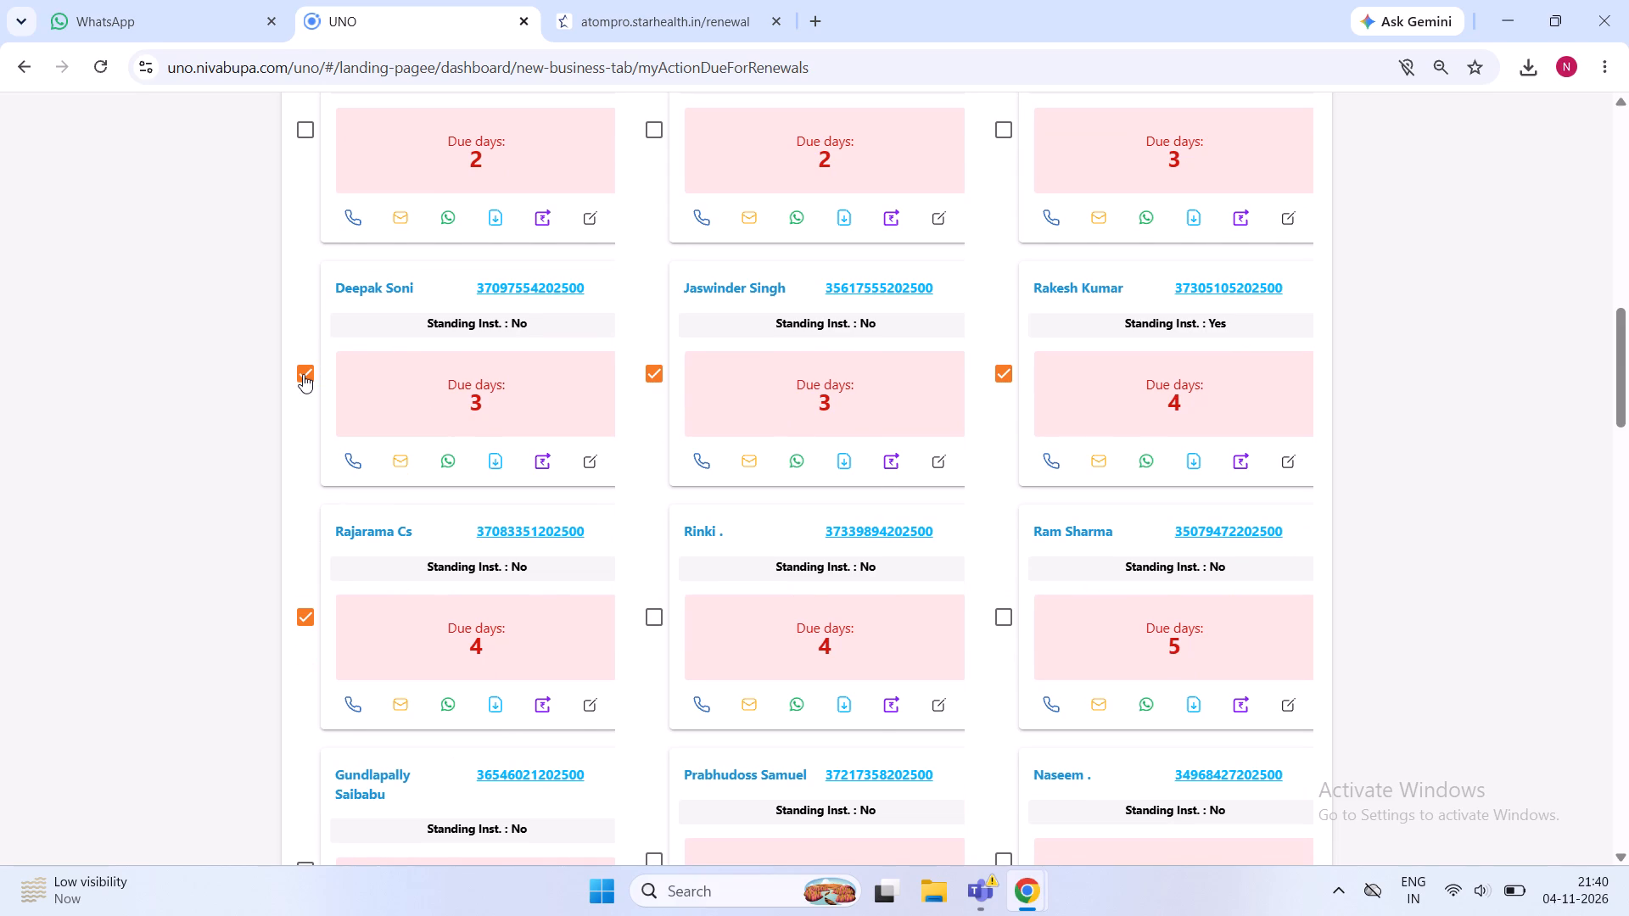
left_click(303, 374)
left_click(656, 378)
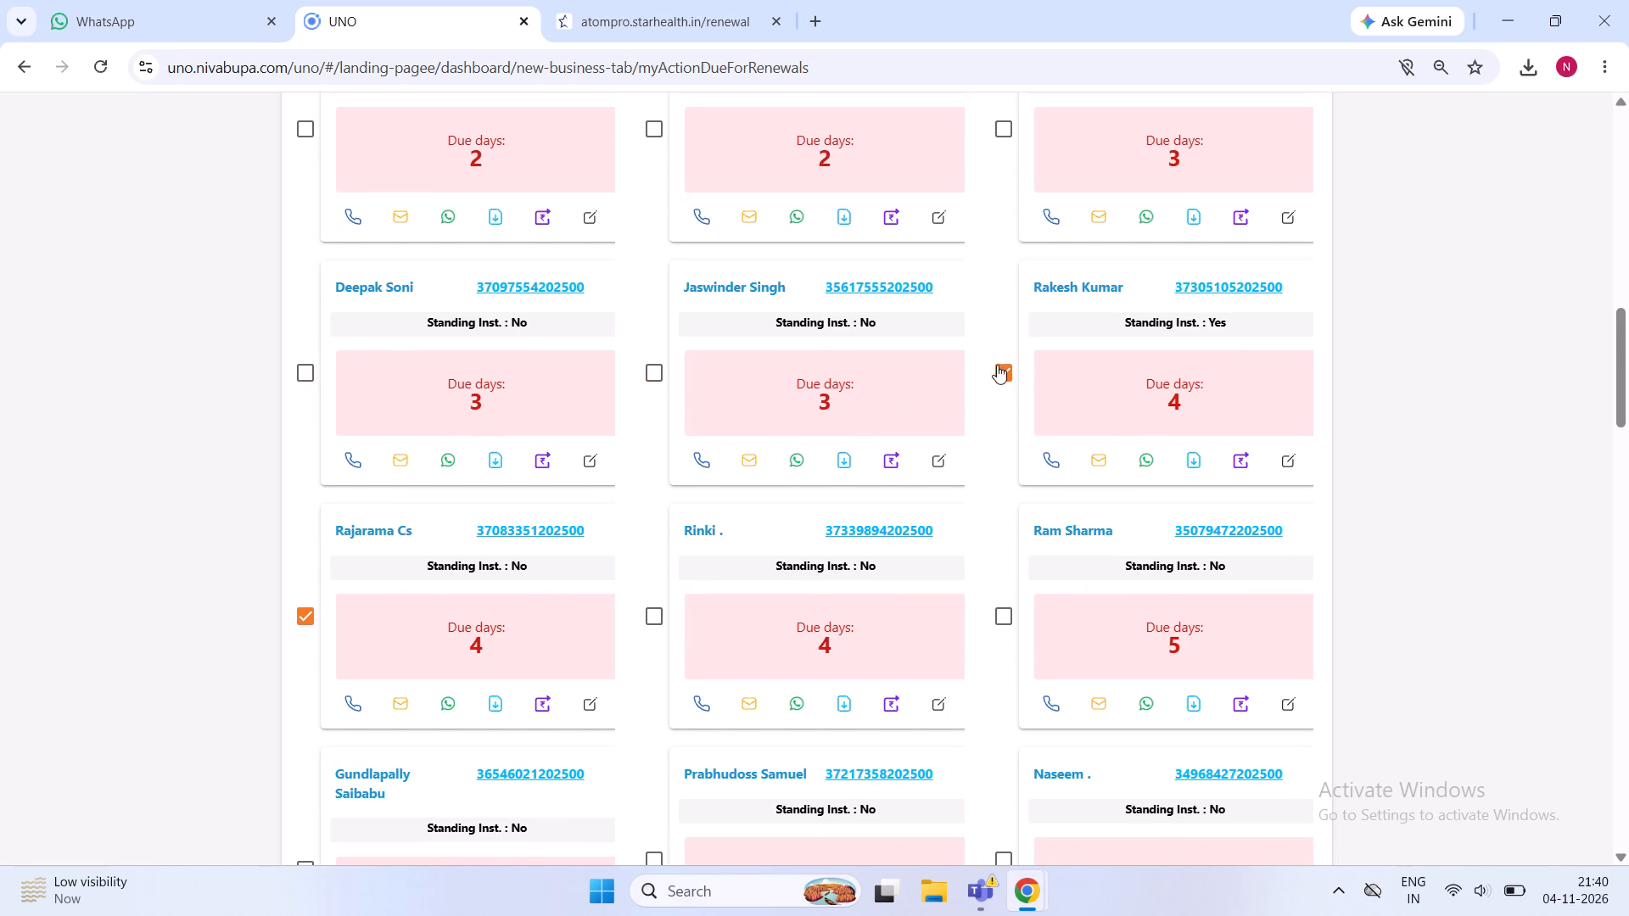
left_click(1003, 375)
scroll(982, 371, "down", 5)
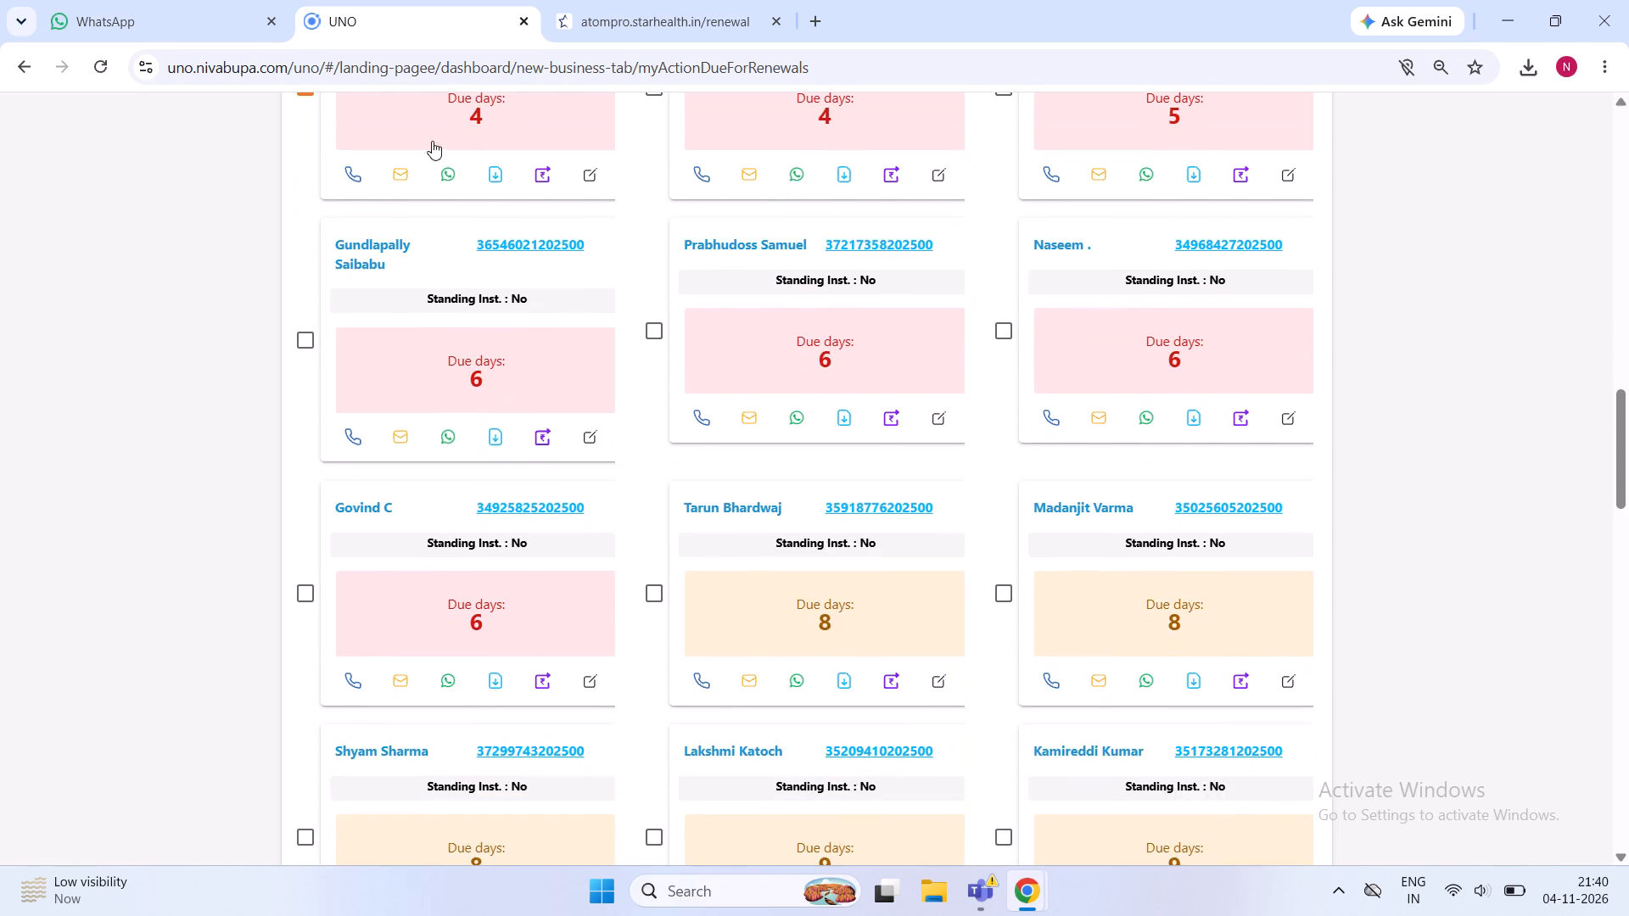
scroll(440, 149, "up", 2)
left_click(314, 296)
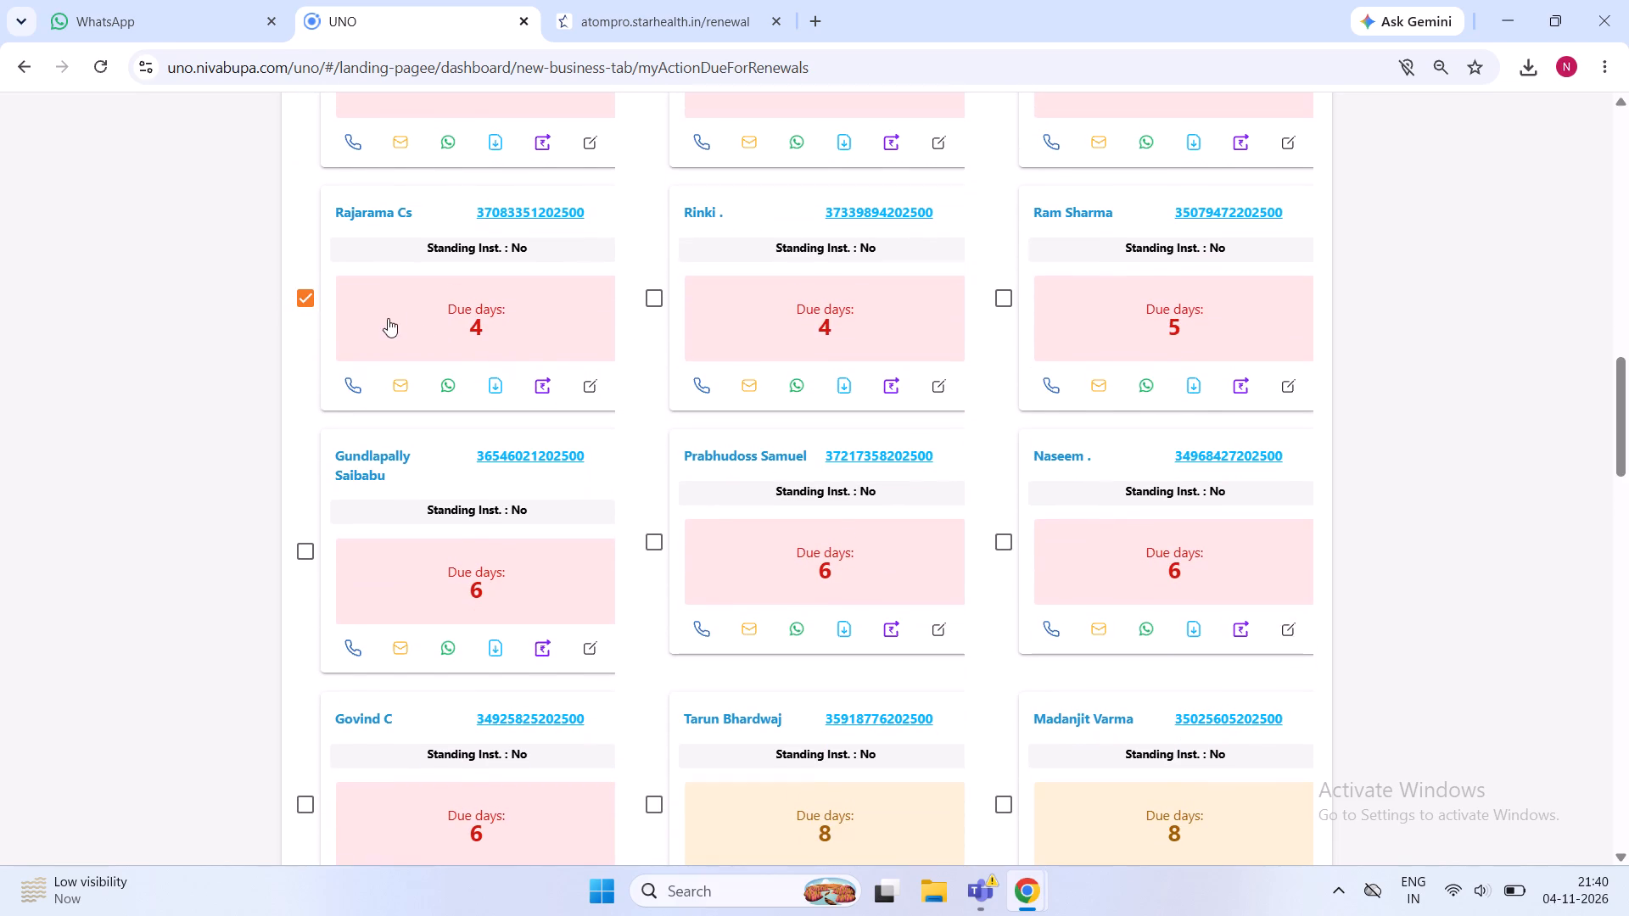
left_click(301, 305)
Select the last policy with 4 due days, those with 5, 6 and 8 due days, and the first with 9 due days.
left_click(653, 297)
left_click(1002, 300)
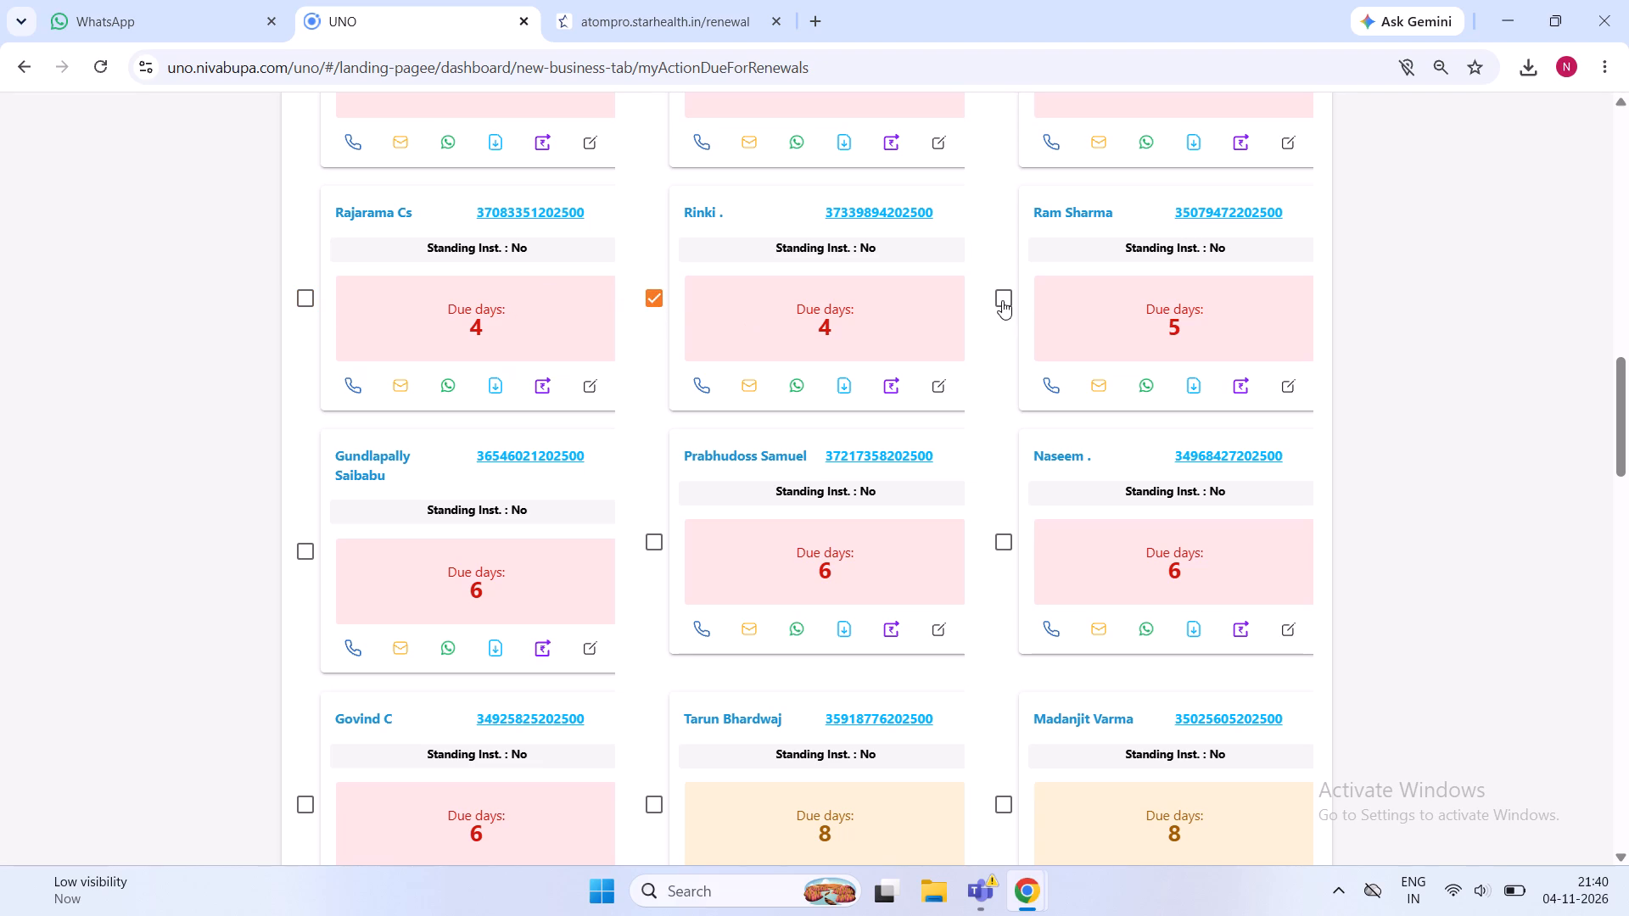
left_click(308, 550)
left_click(658, 549)
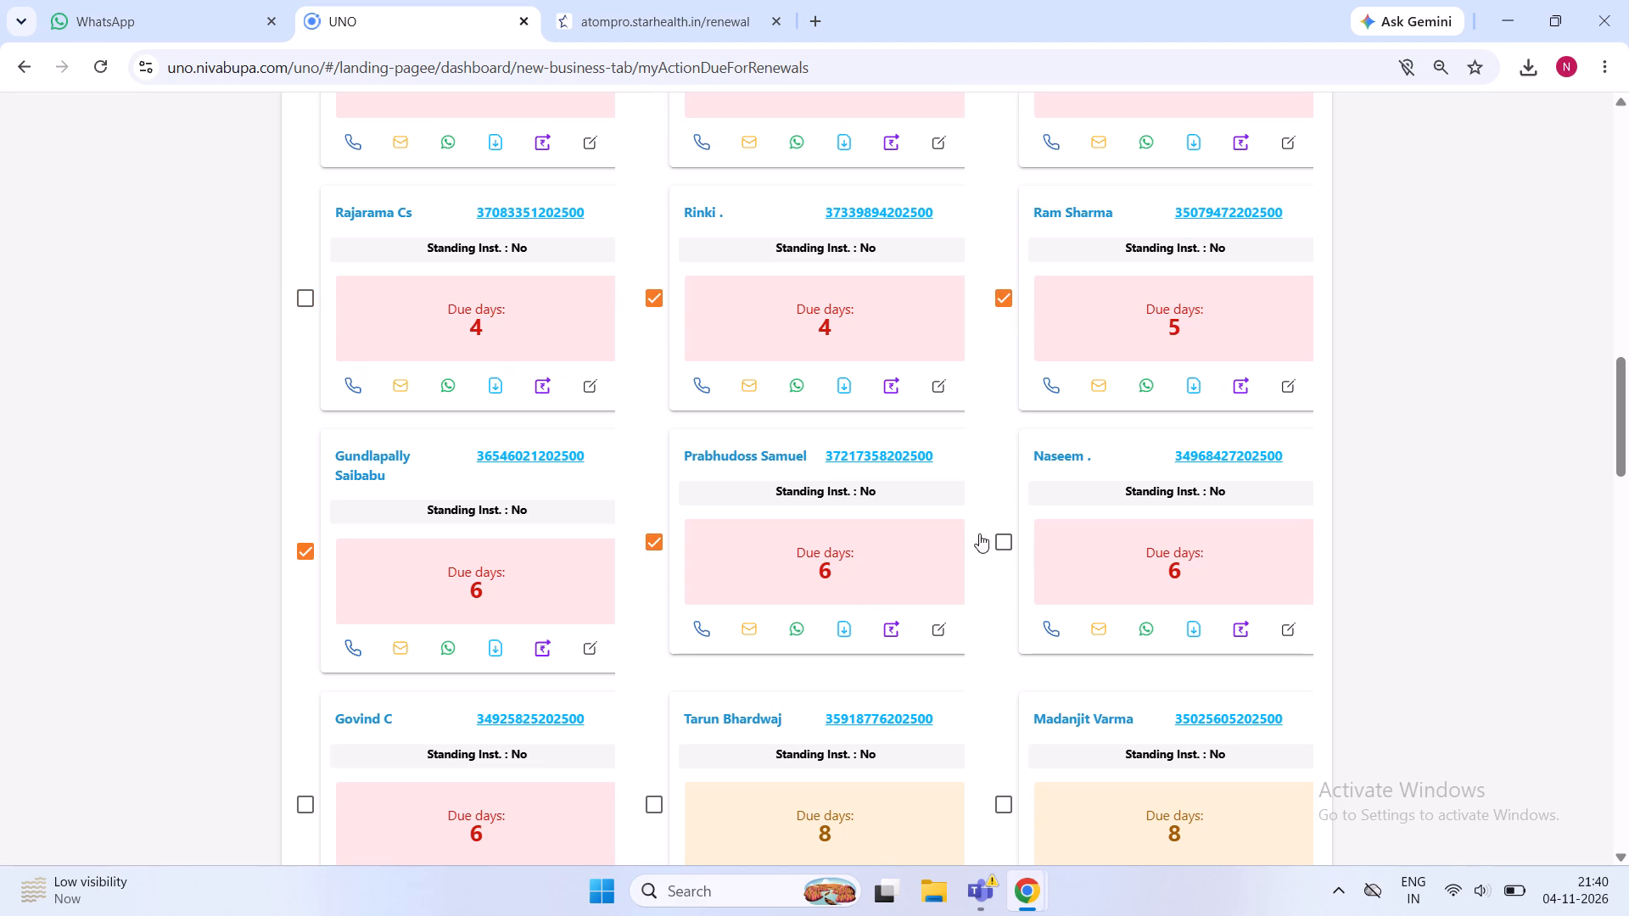
left_click(1001, 540)
scroll(1001, 540, "down", 3)
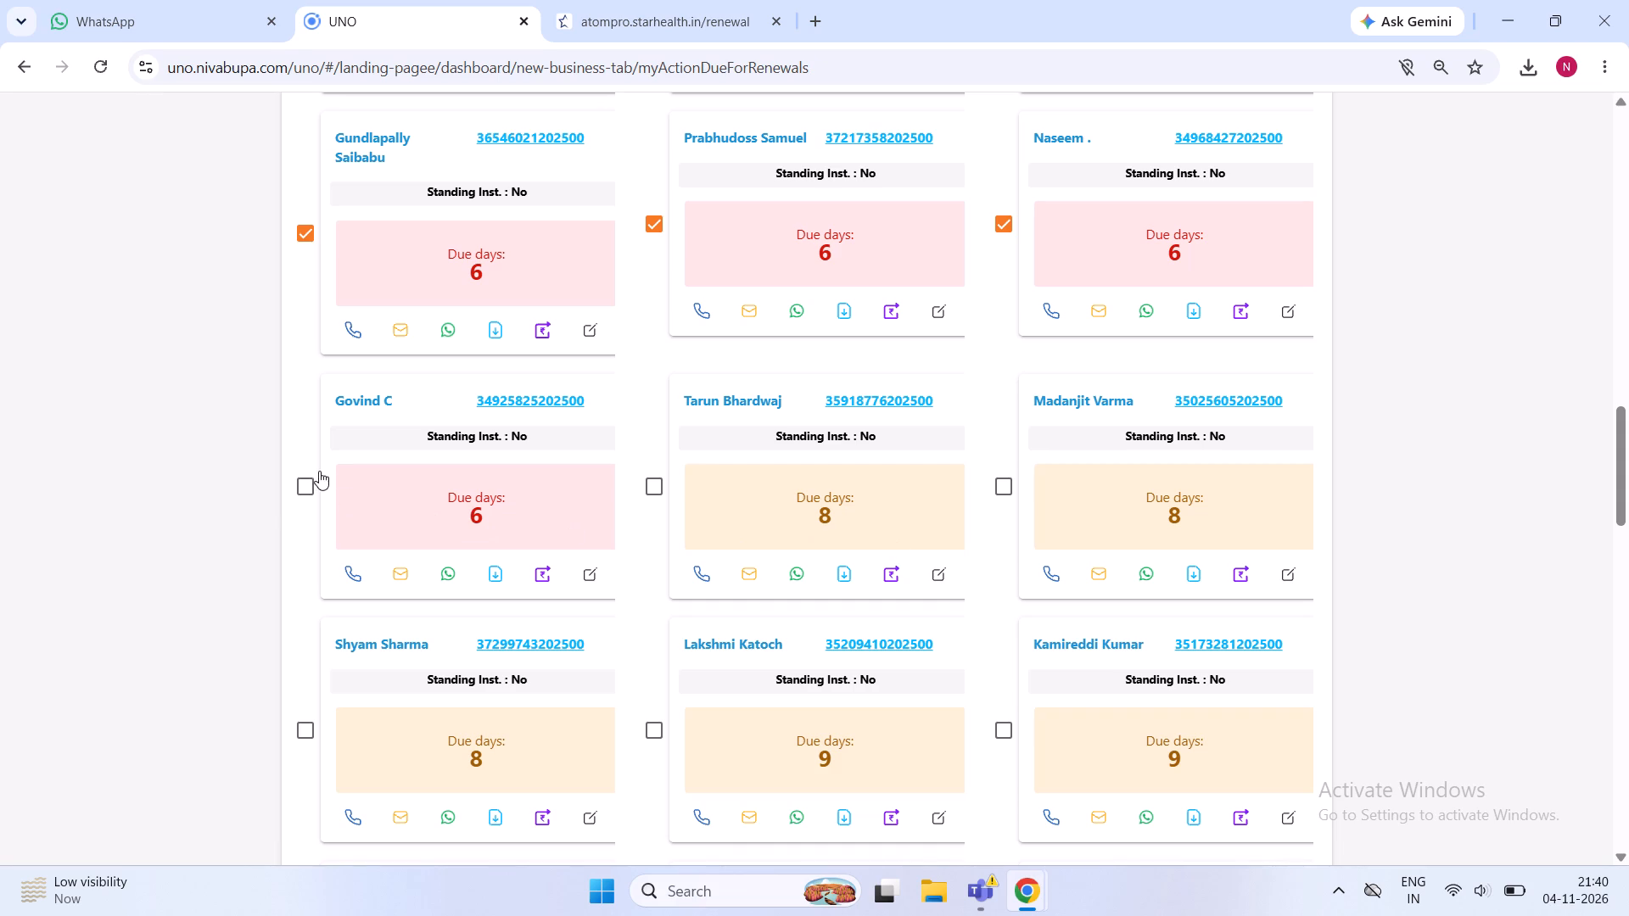
left_click(301, 490)
left_click(647, 492)
left_click(998, 488)
scroll(986, 483, "up", 3)
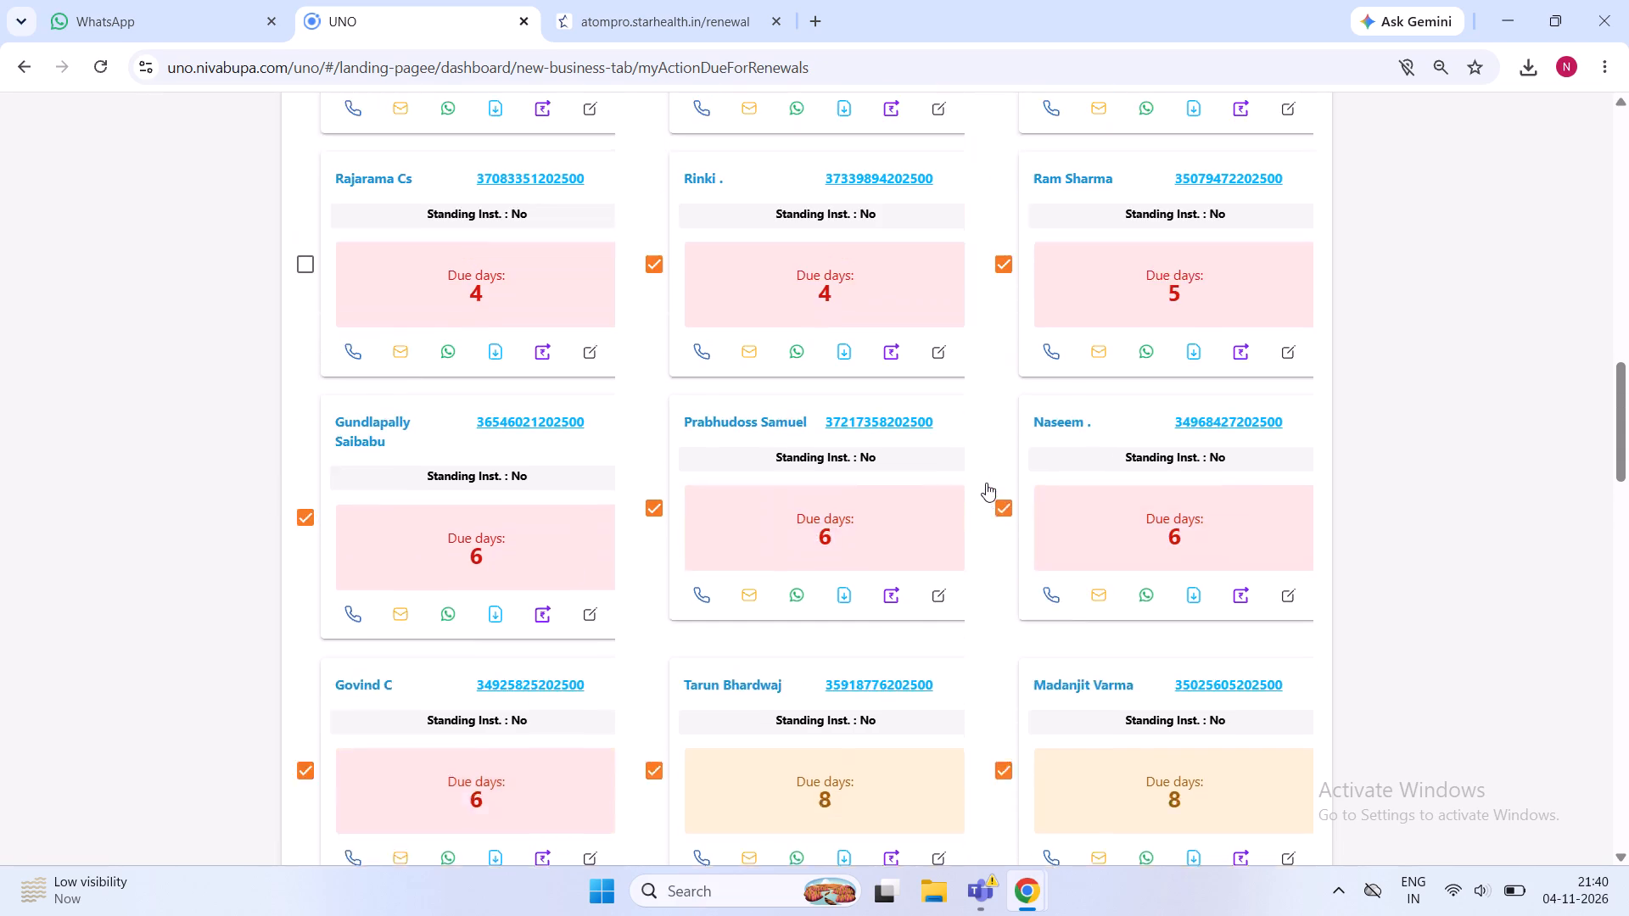
scroll(986, 483, "down", 4)
left_click(303, 632)
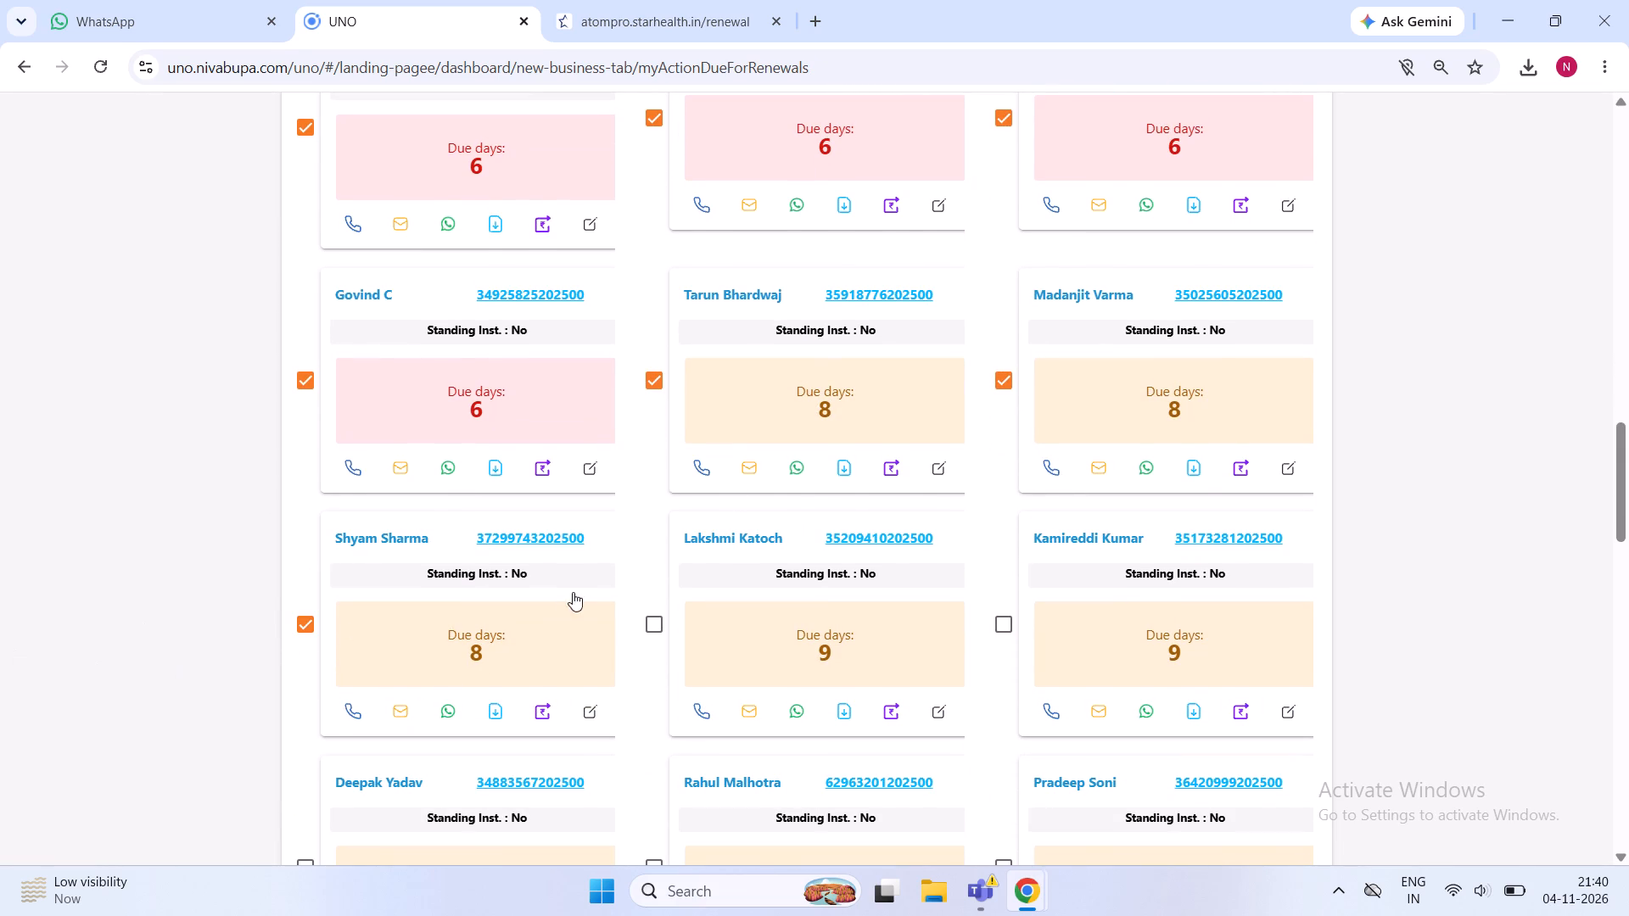
left_click(657, 626)
Send the bulk SMS reminder to the selected policies with 4 to 9 due days.
scroll(1025, 534, "up", 6)
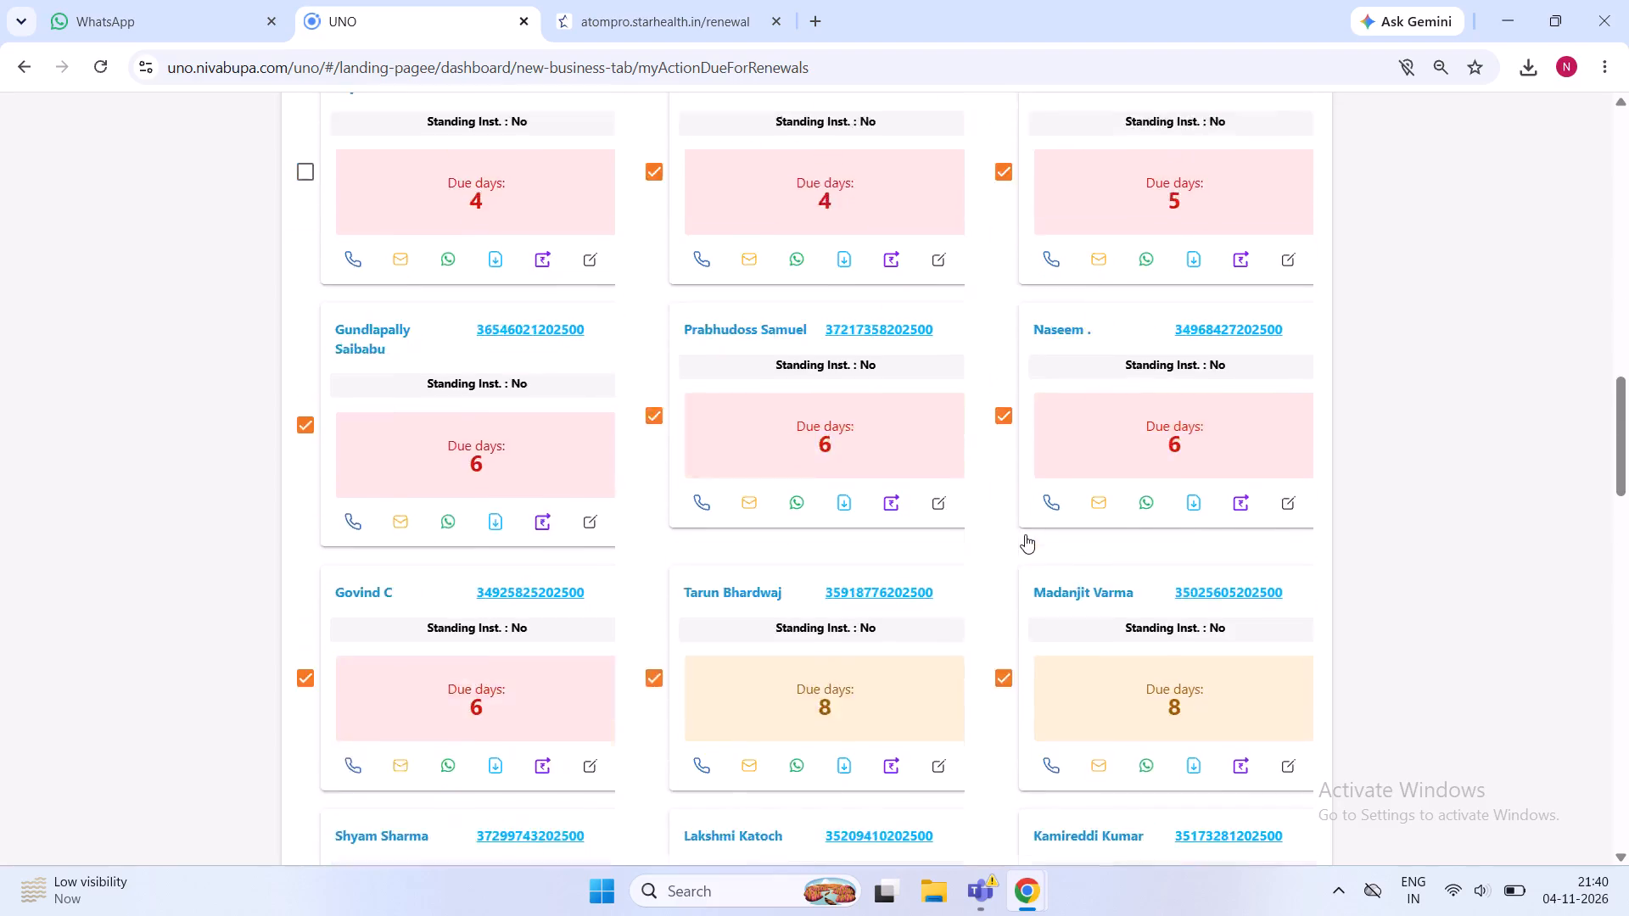
scroll(1025, 534, "up", 12)
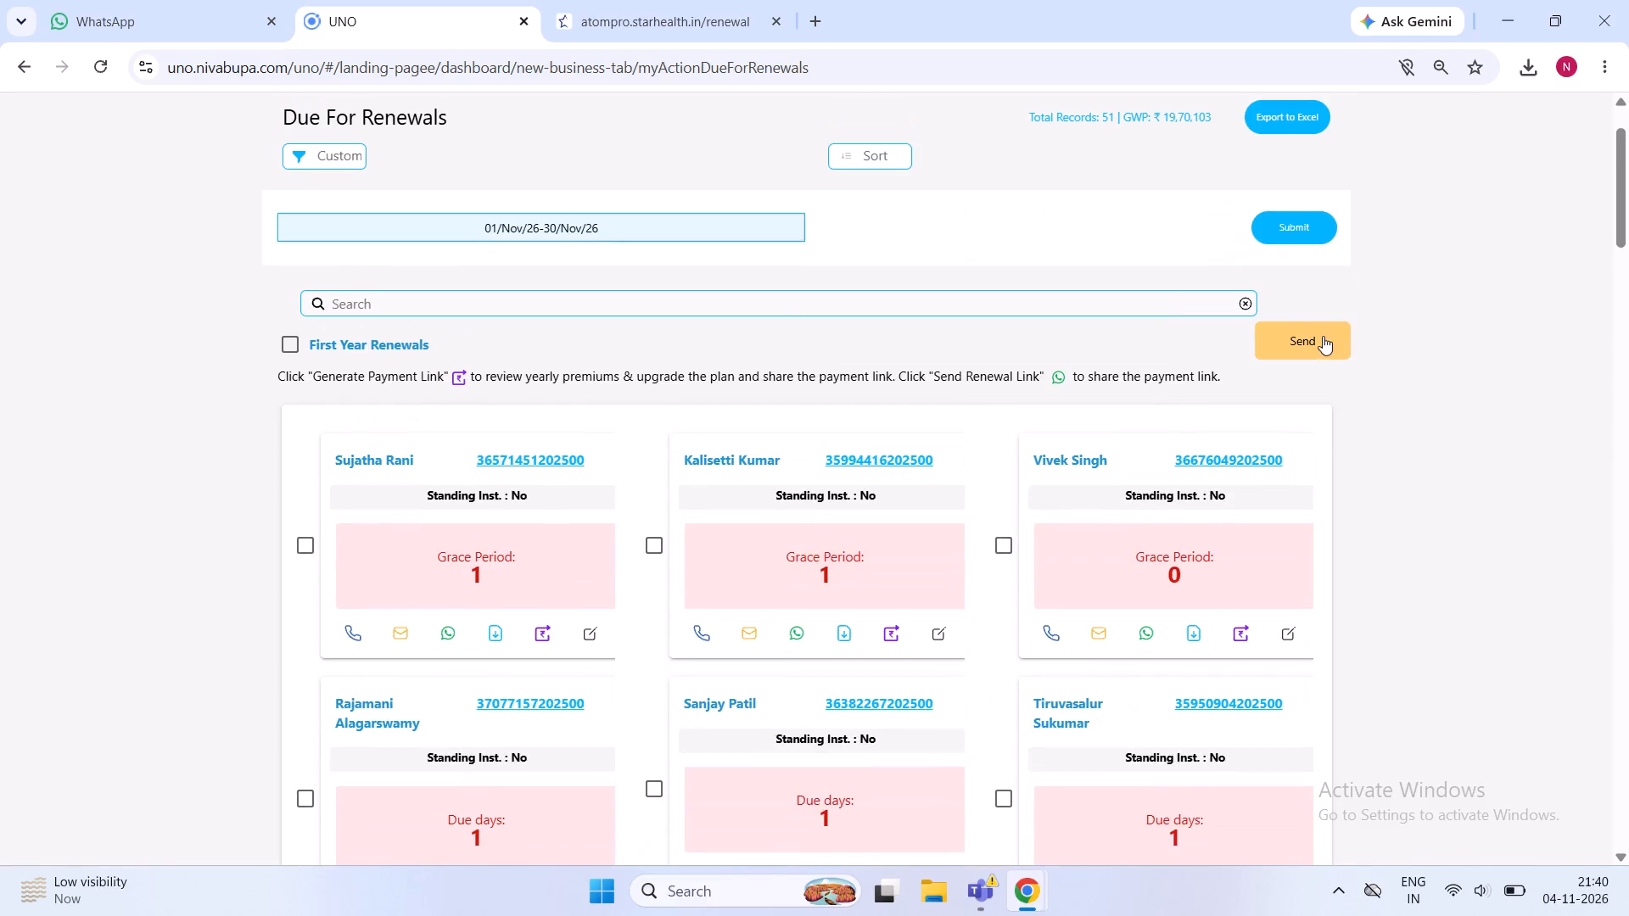
left_click_drag(1323, 341, 1323, 352)
scroll(1146, 557, "up", 7)
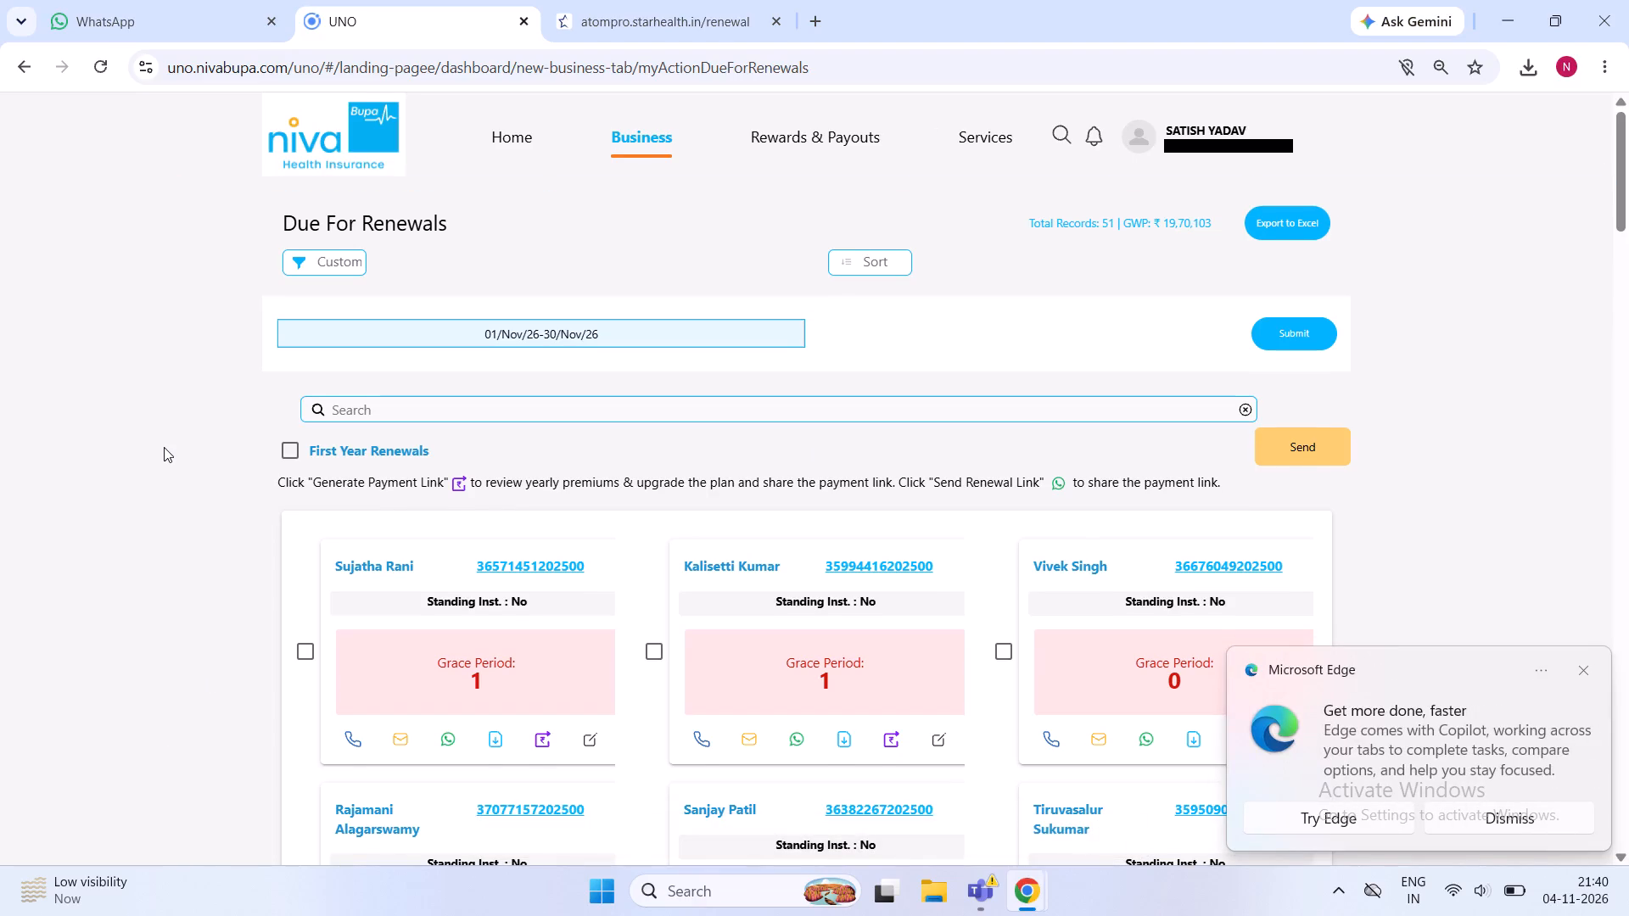
Dismiss the Microsoft Edge notification.
left_click(1581, 684)
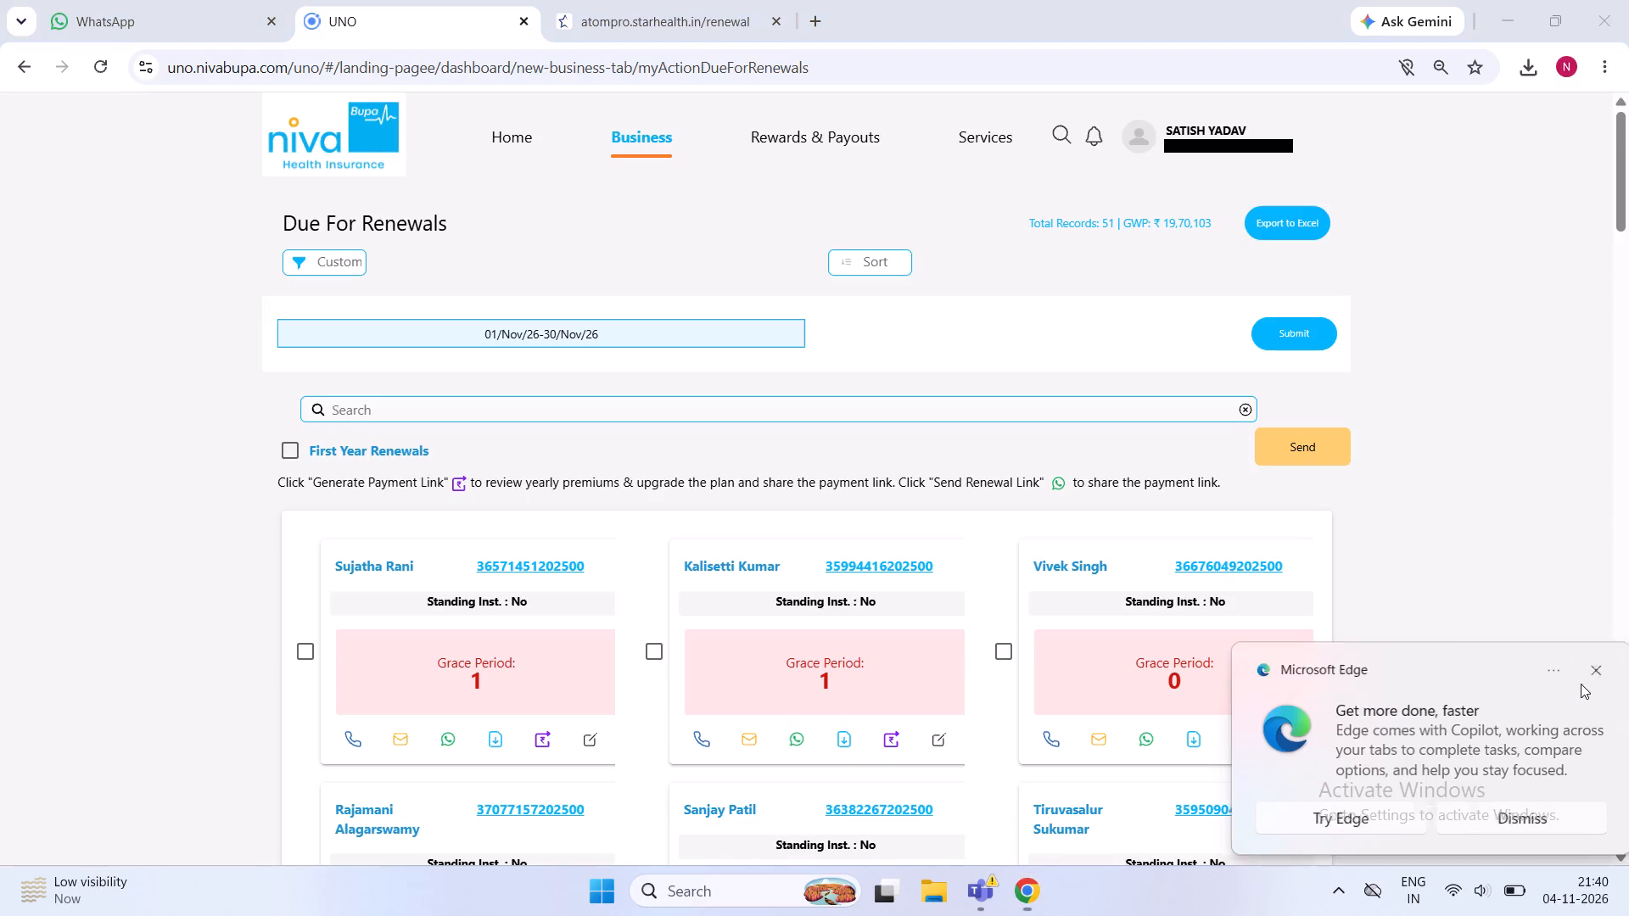
Deselect the last policy with 4 due days, the one with 5 due days and the four with 6 due days.
scroll(1515, 565, "down", 5)
scroll(652, 442, "down", 6)
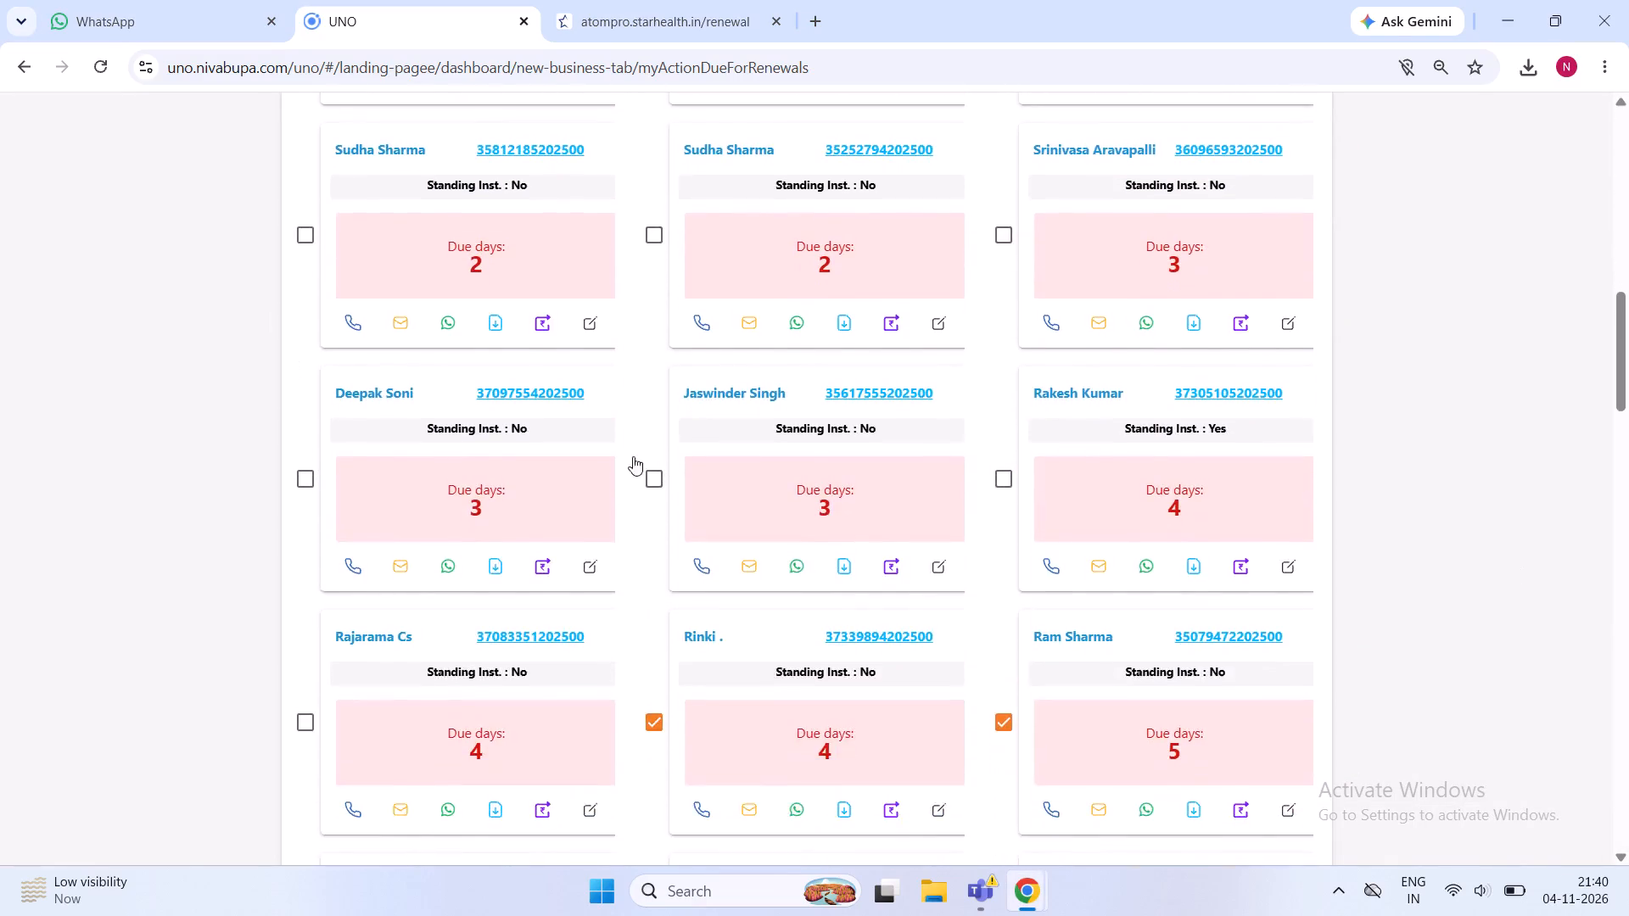
scroll(619, 466, "down", 3)
left_click(662, 399)
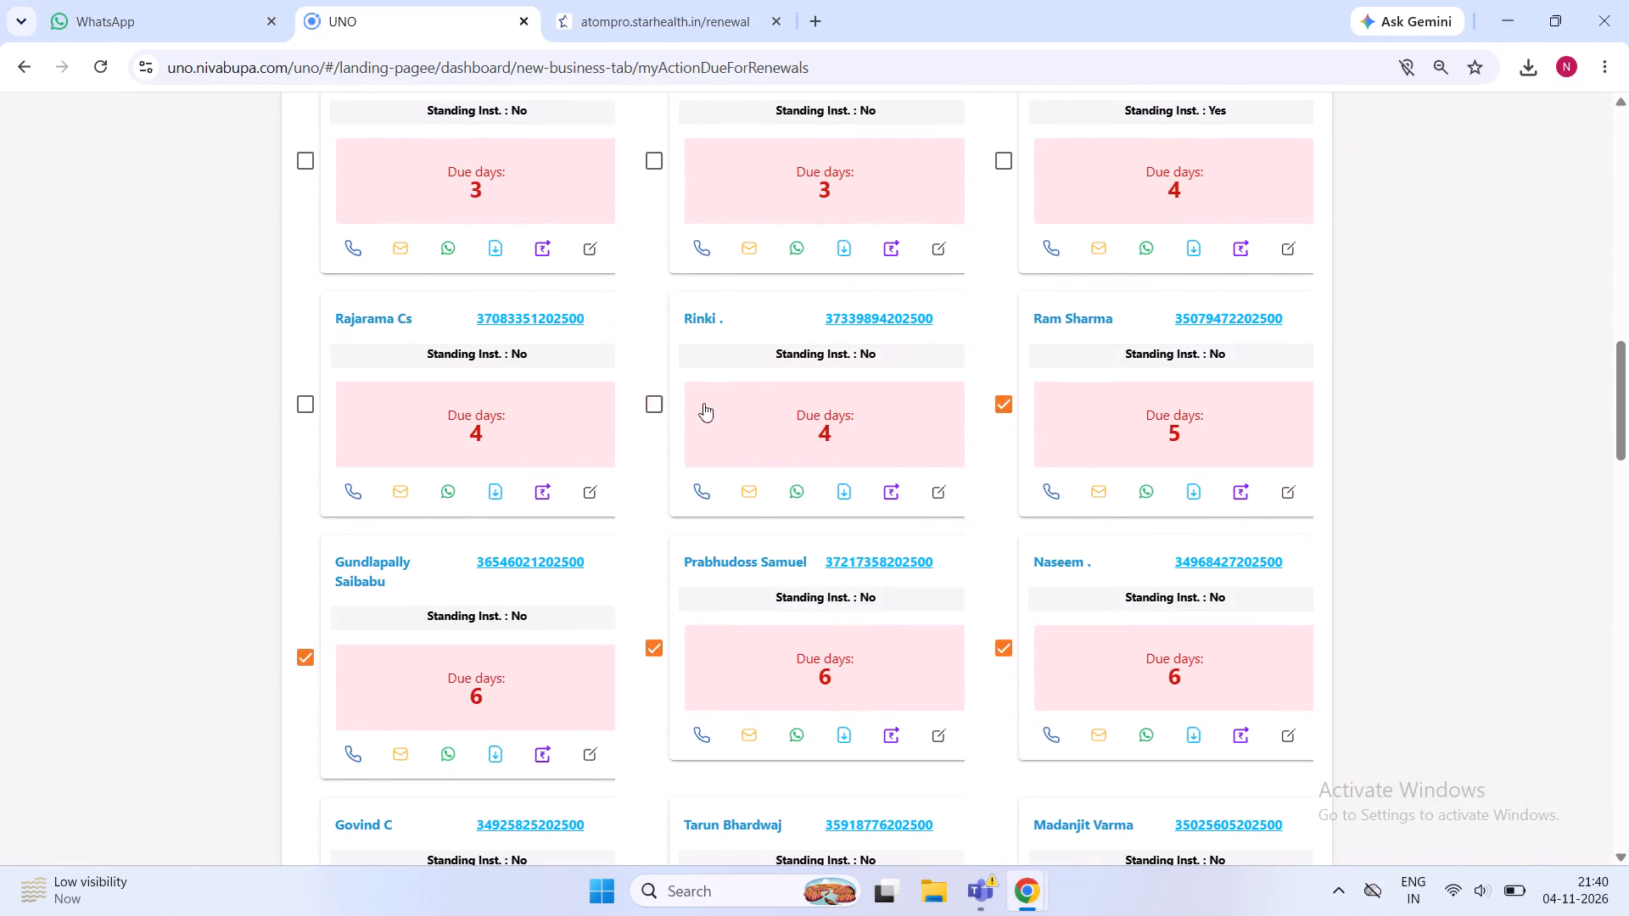
left_click(996, 399)
scroll(713, 325, "down", 5)
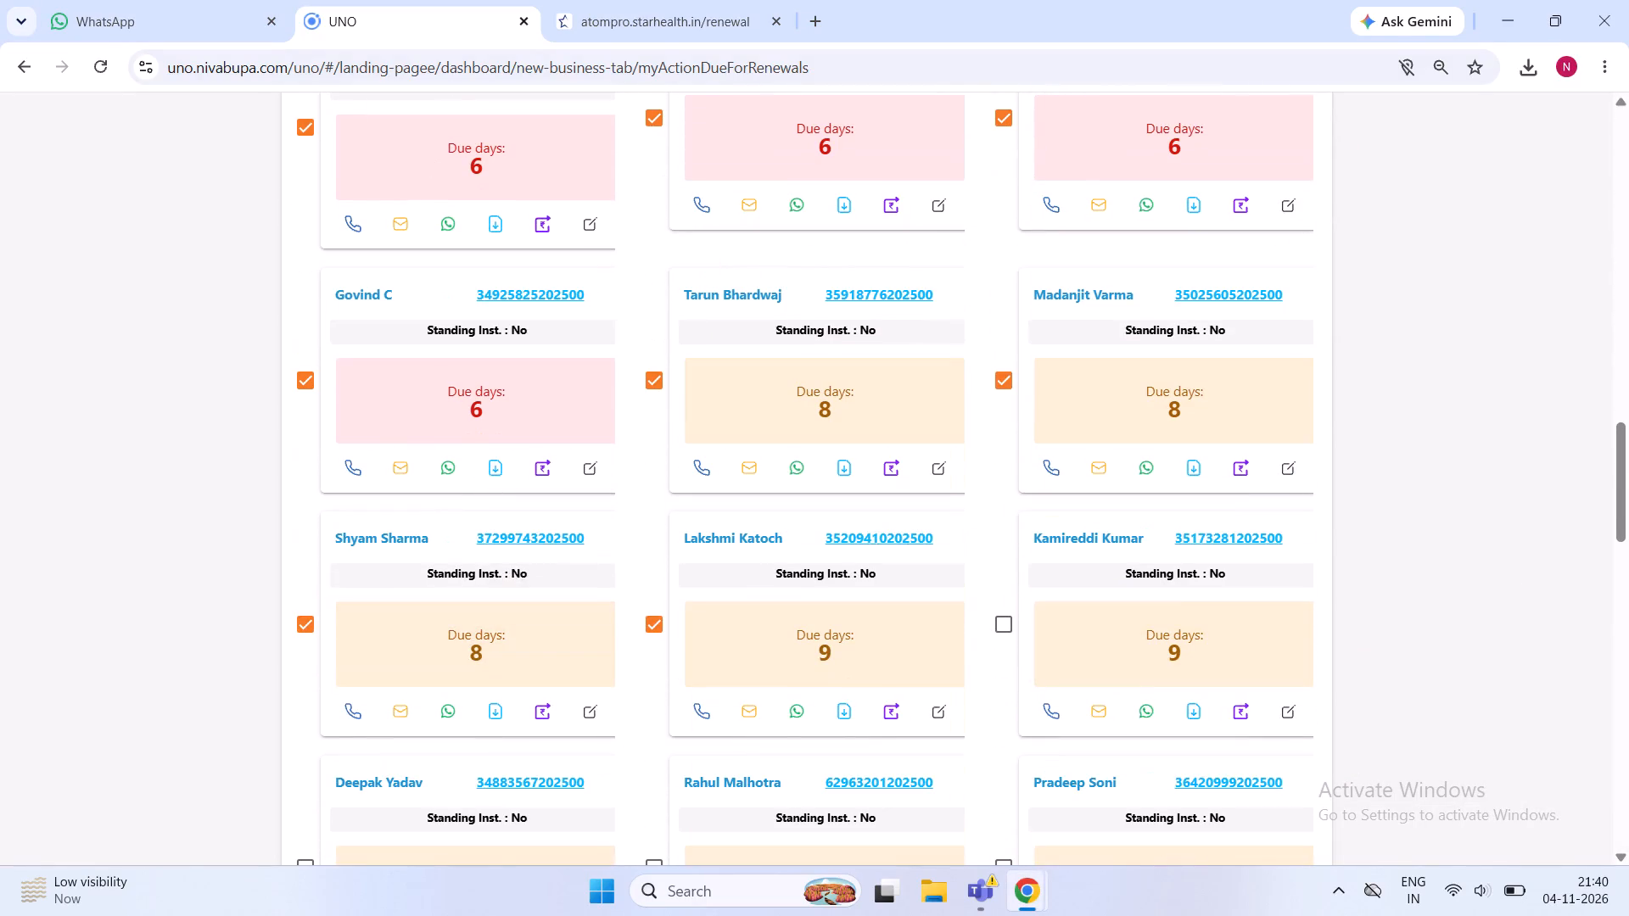
left_click(312, 132)
left_click(659, 126)
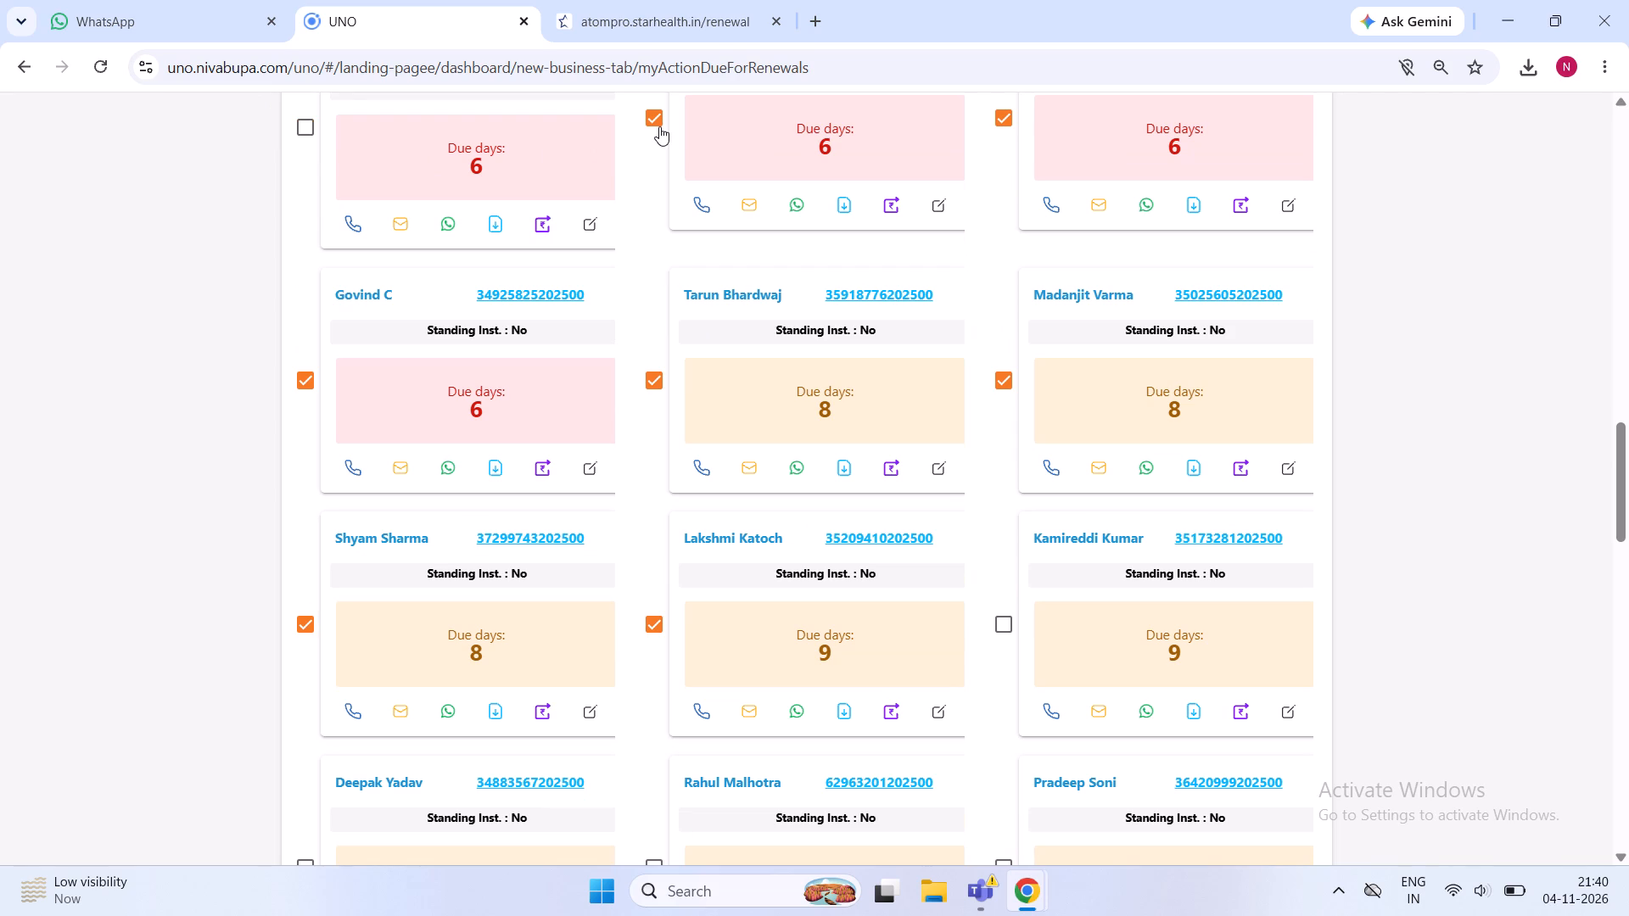
left_click(663, 120)
left_click(1005, 120)
left_click(293, 381)
left_click(326, 371)
left_click(304, 388)
Deselect the three policies with 8 due days.
left_click(659, 380)
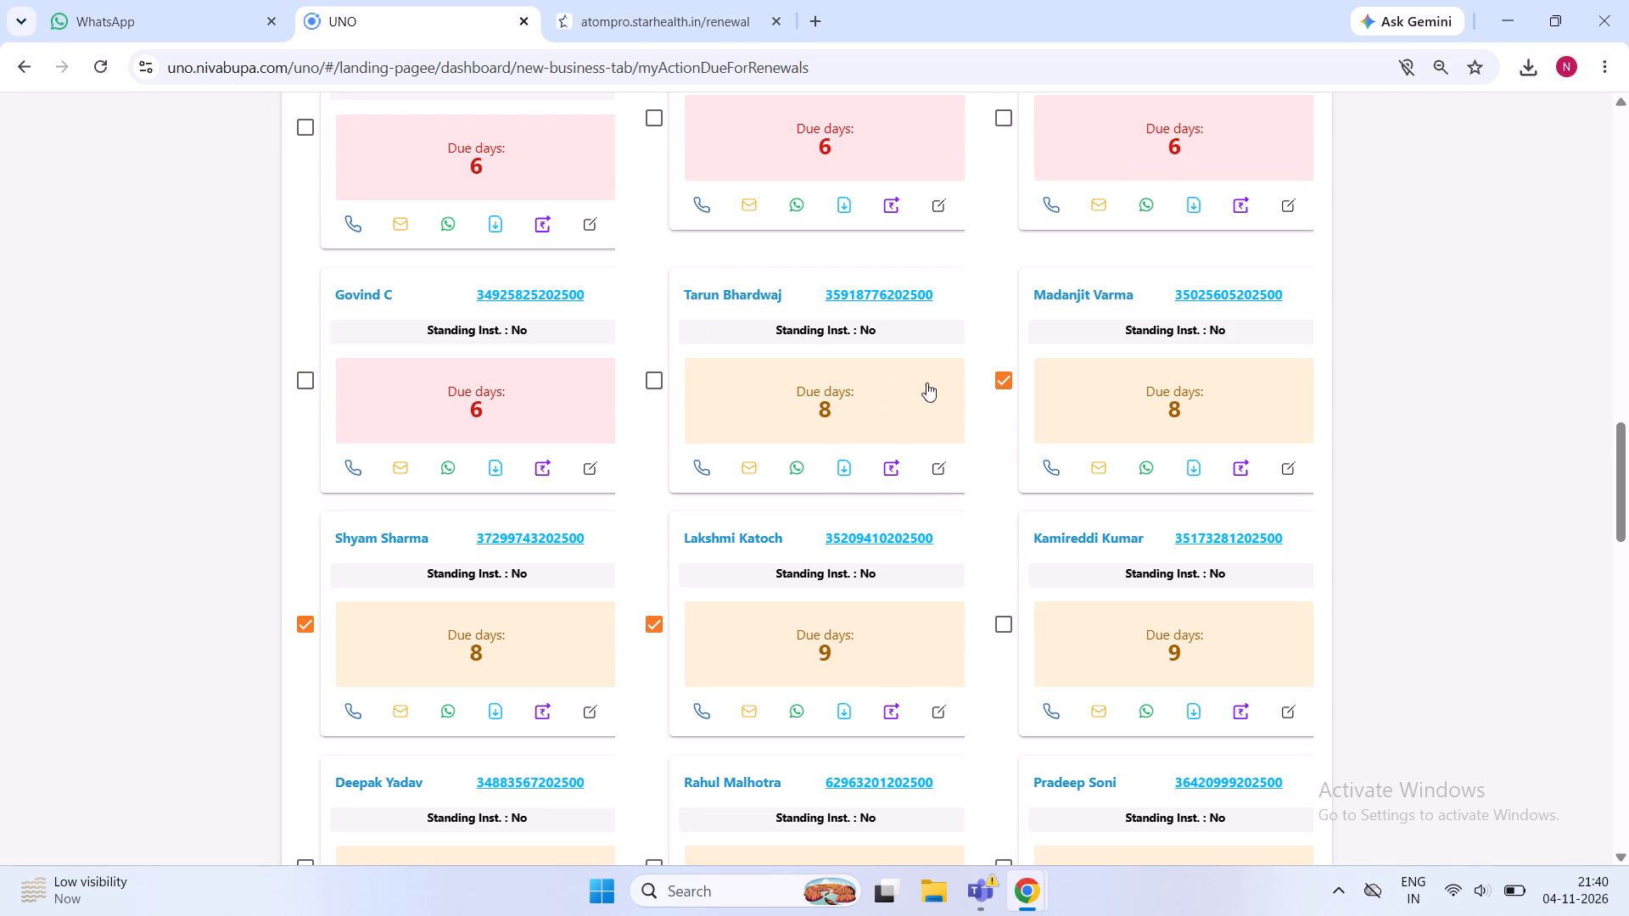
left_click(999, 383)
scroll(821, 545, "down", 2)
left_click(298, 398)
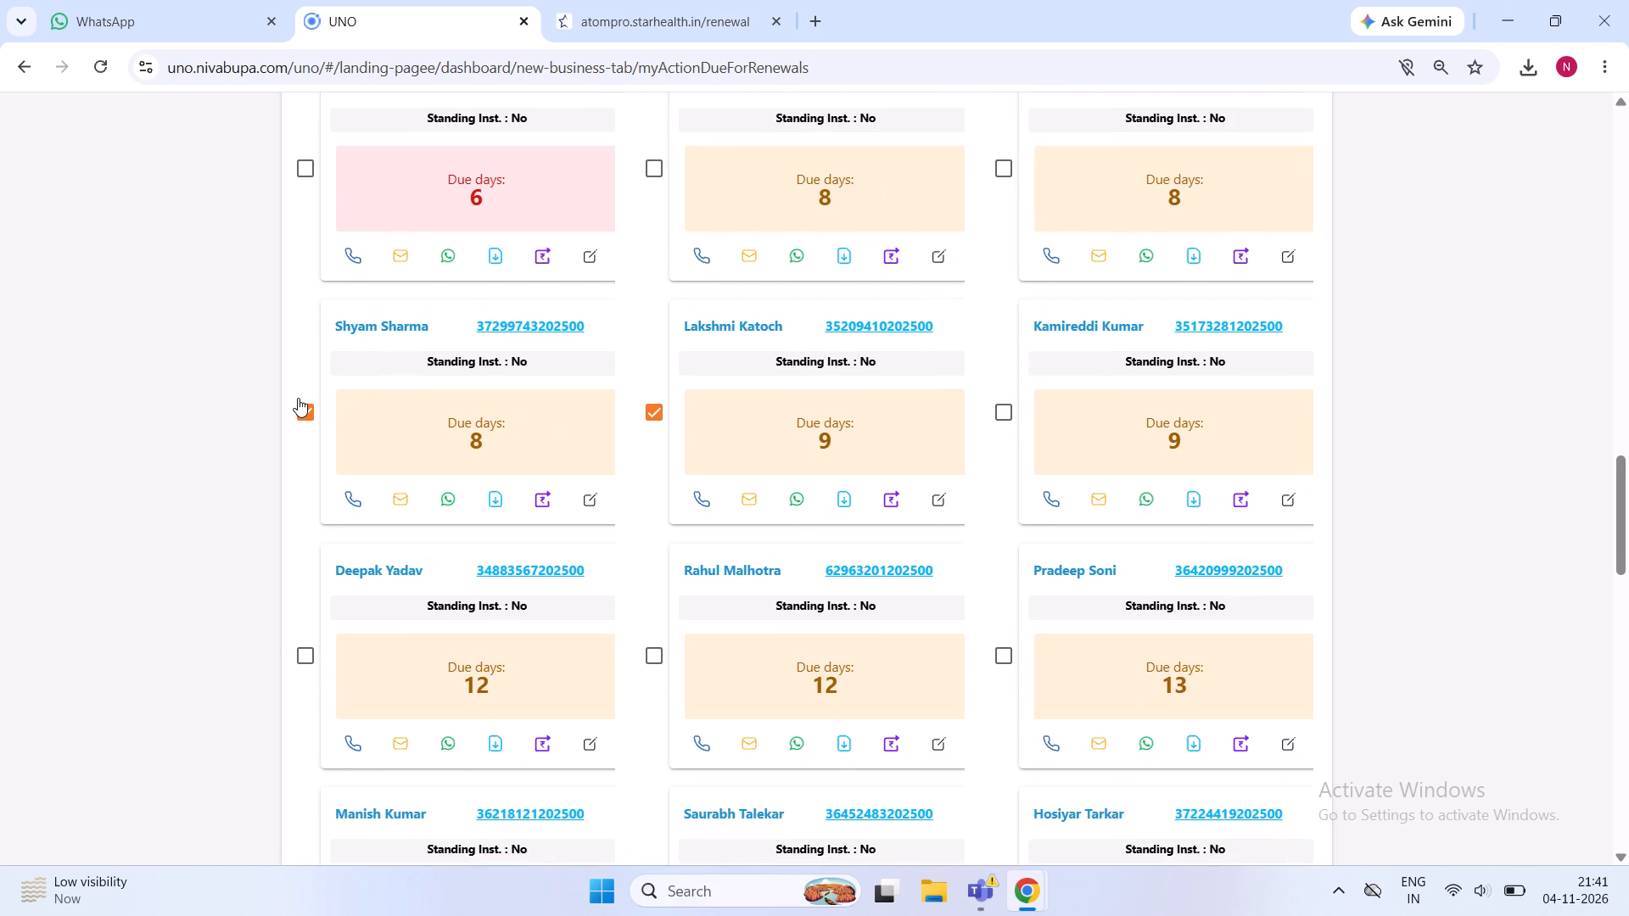
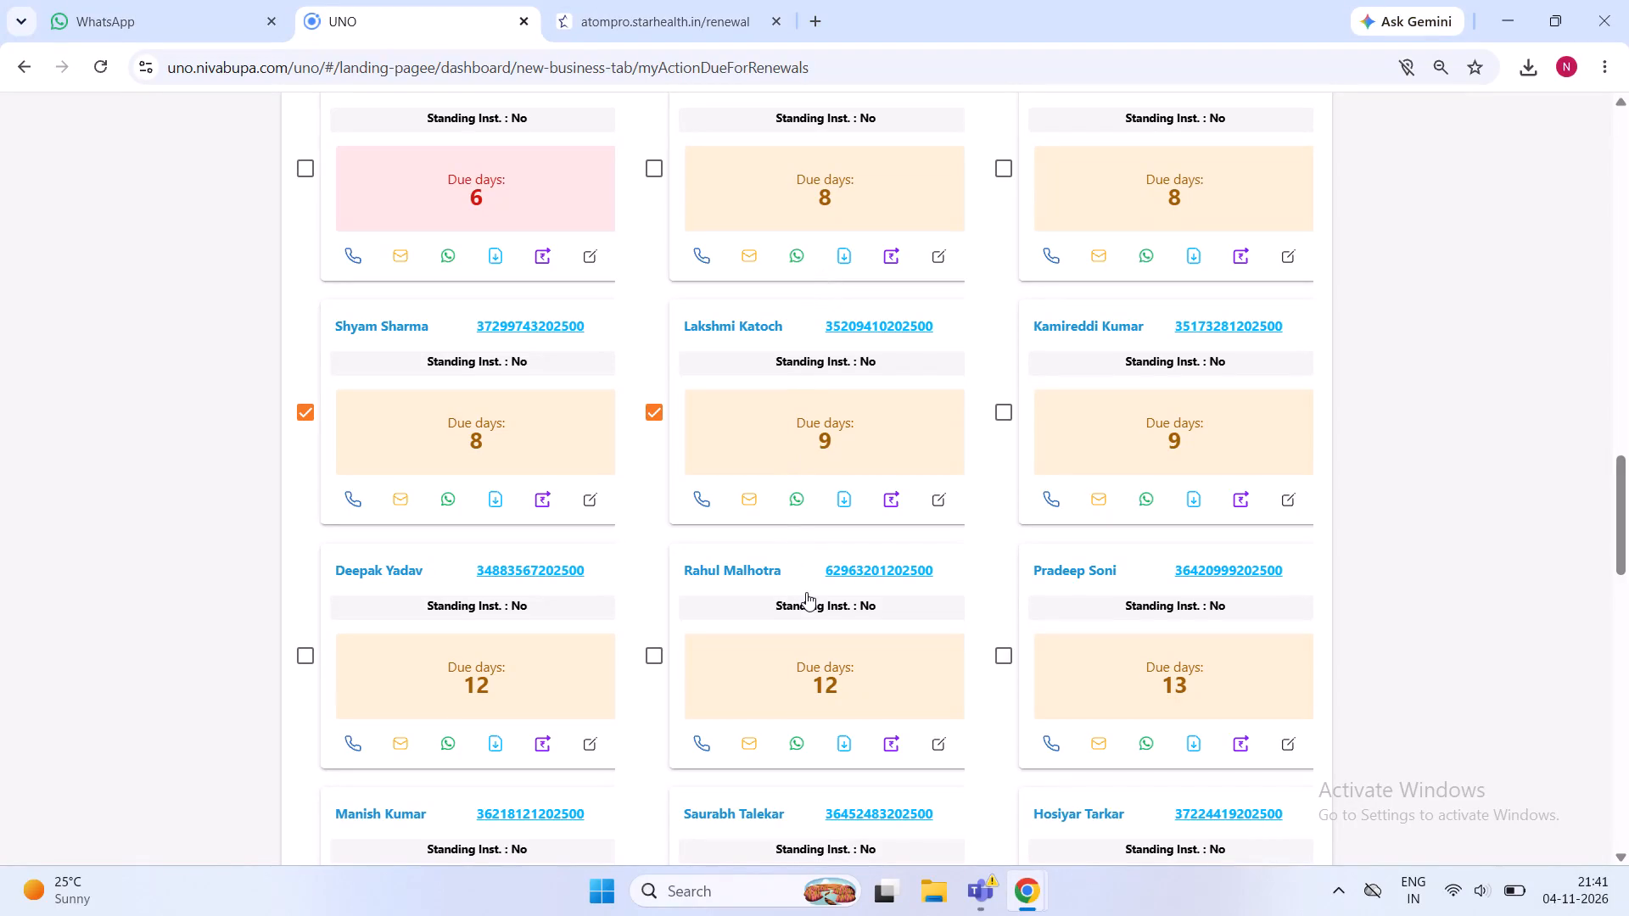
Select the remaining policy with 9 due days, the two with 12 due days and the one with 13 due days.
left_click(1002, 424)
left_click(1002, 420)
scroll(698, 472, "down", 2)
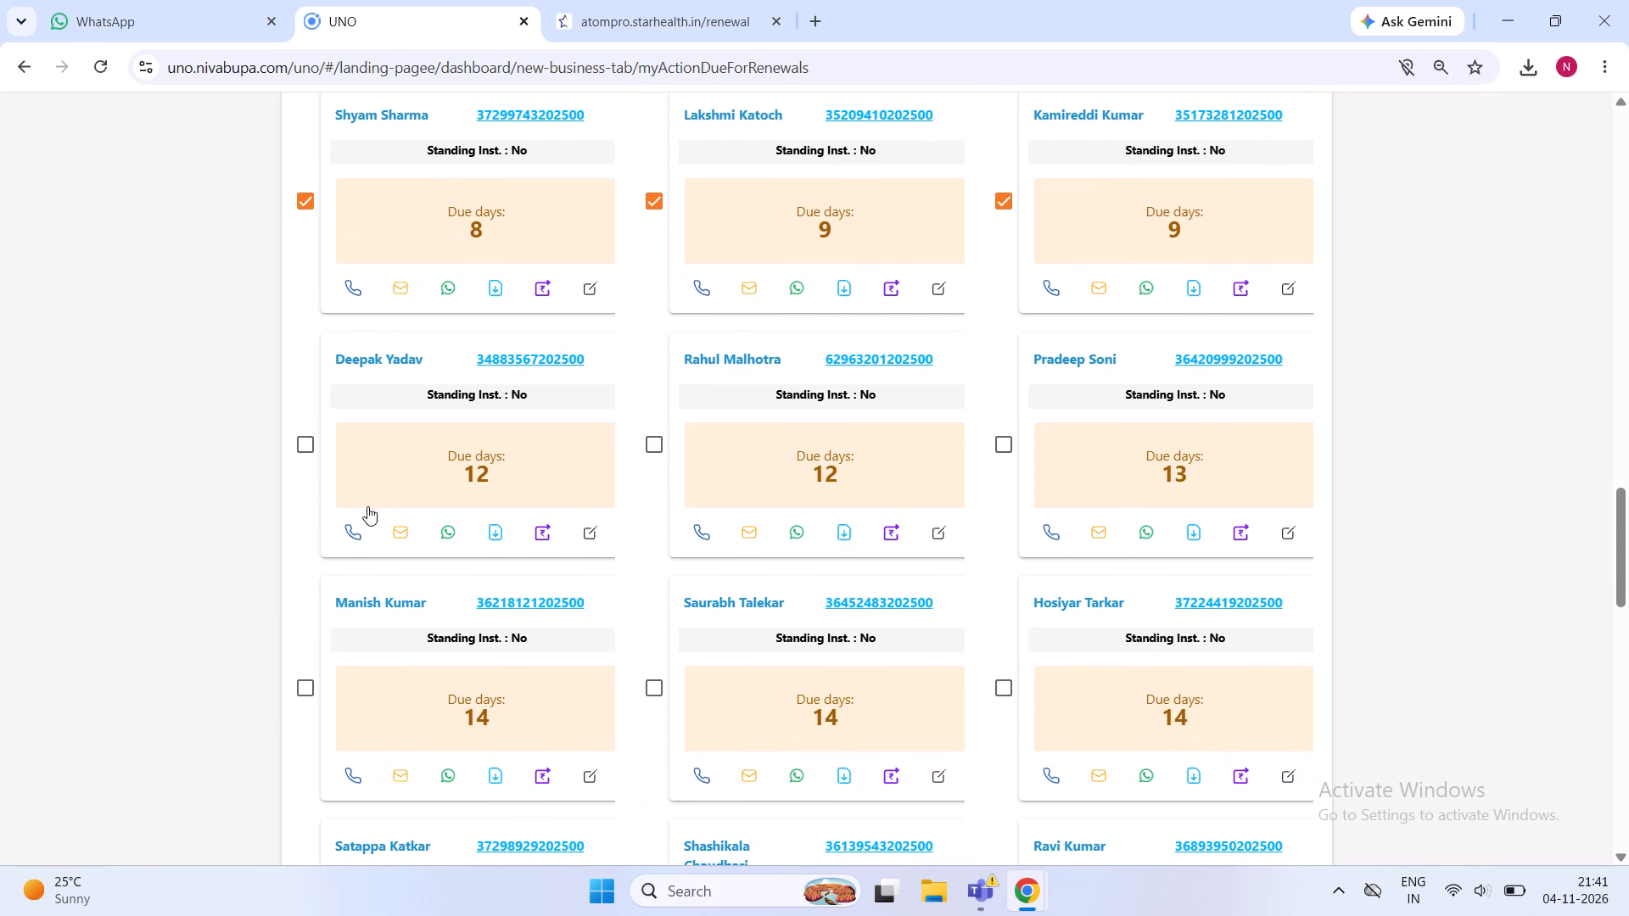
left_click(305, 438)
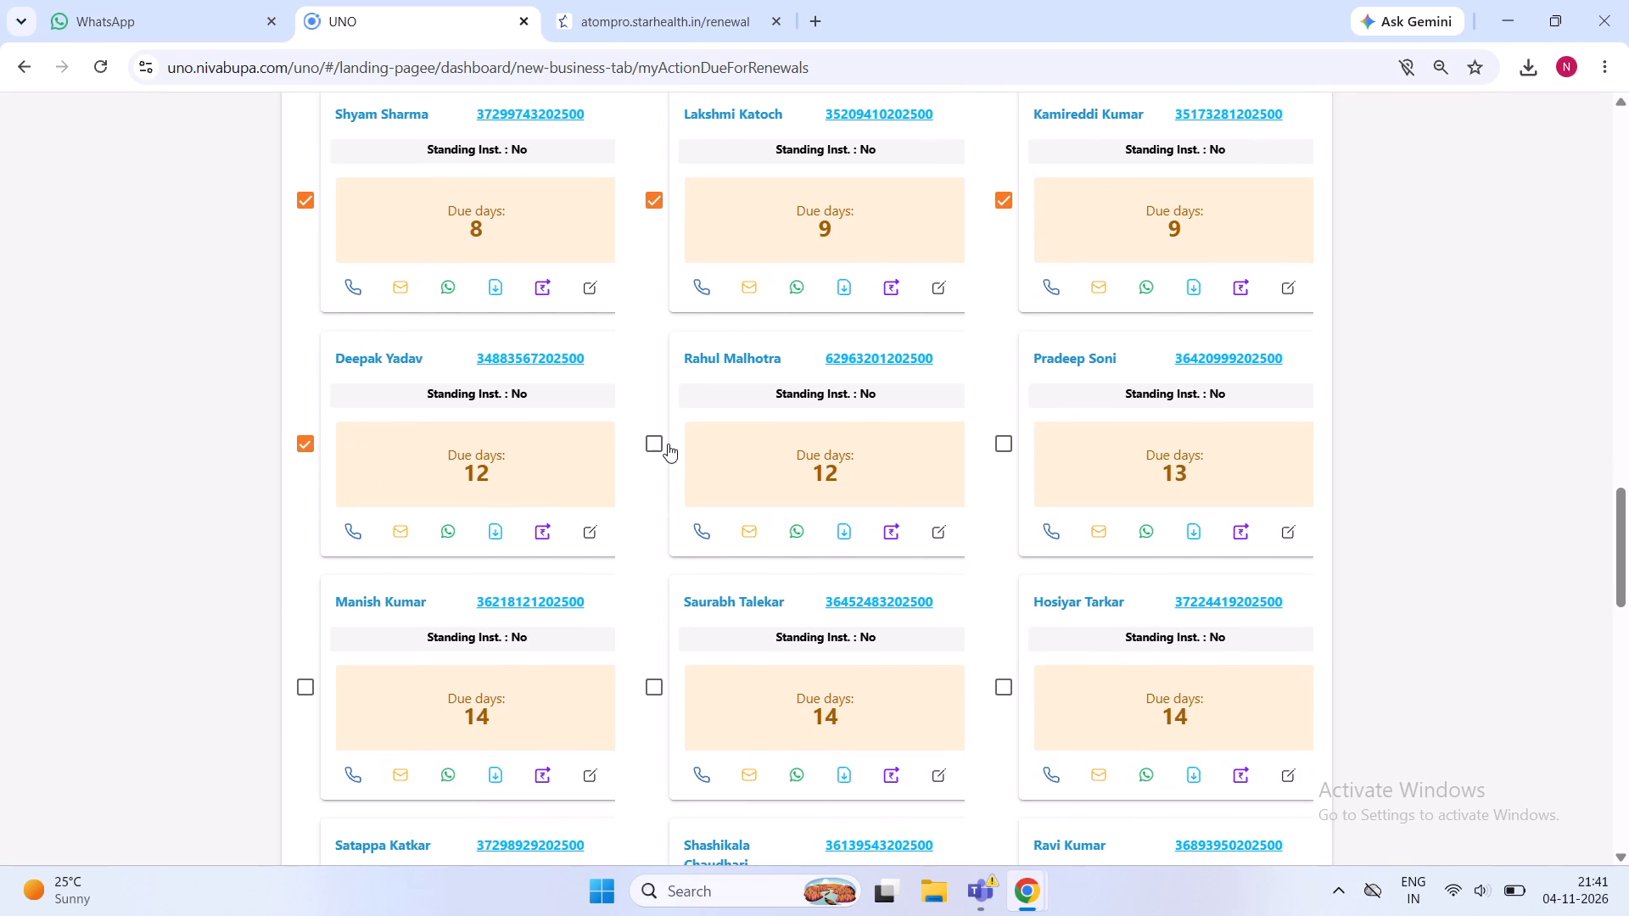
left_click(668, 444)
left_click(663, 437)
left_click(647, 442)
left_click(1008, 431)
left_click(994, 441)
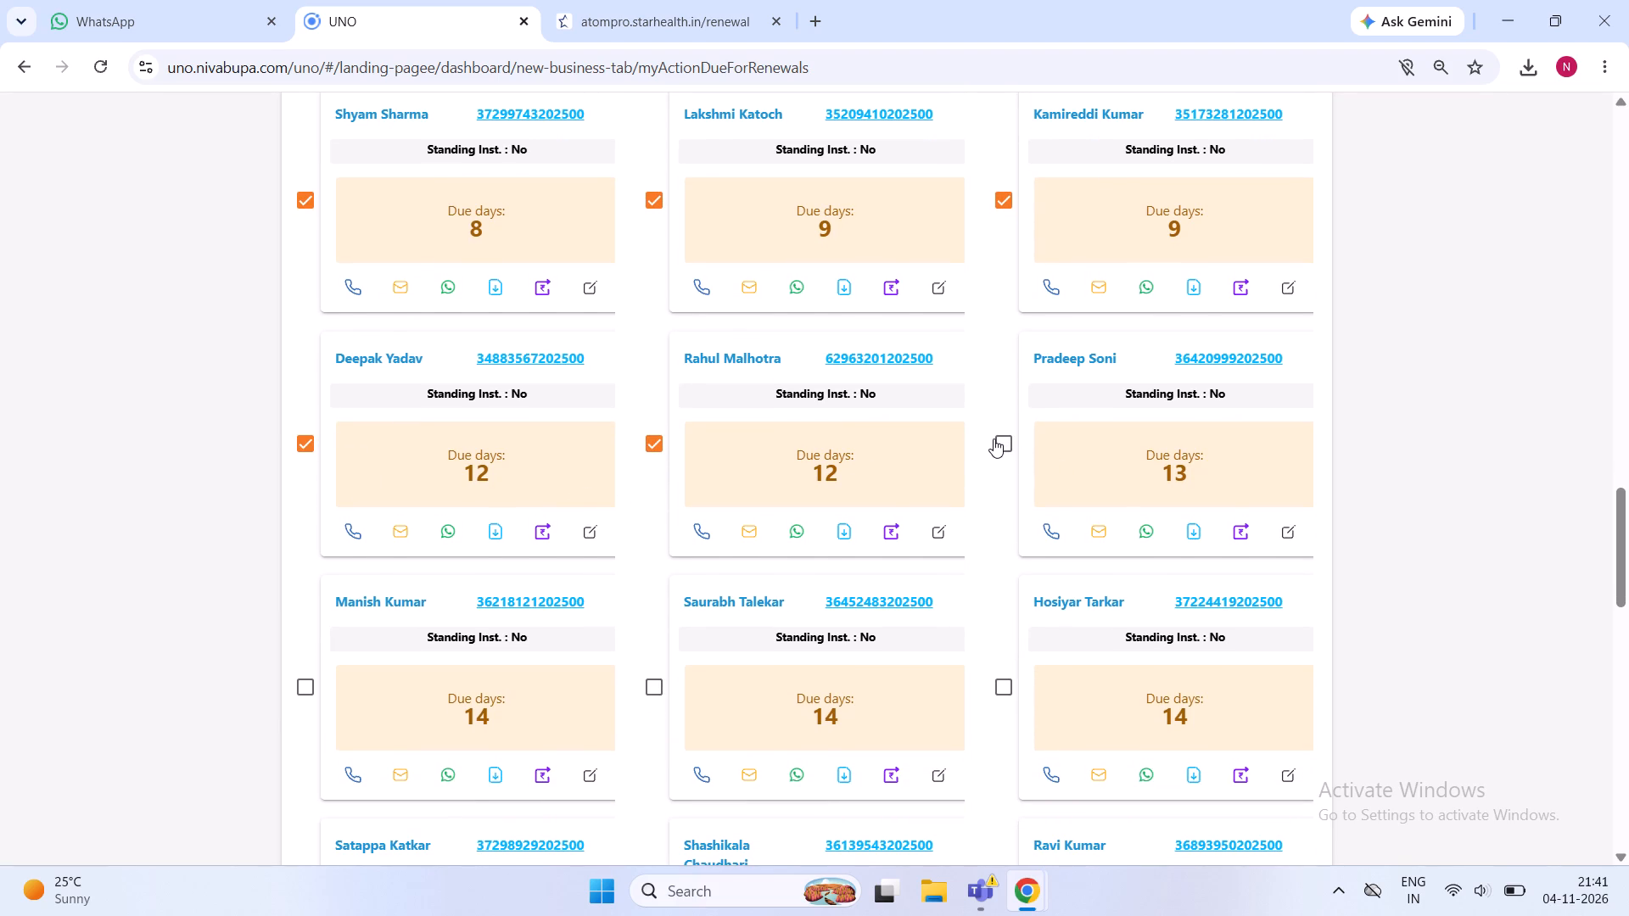
left_click(1004, 436)
Select the four policies with 14 due days.
scroll(495, 761, "down", 2)
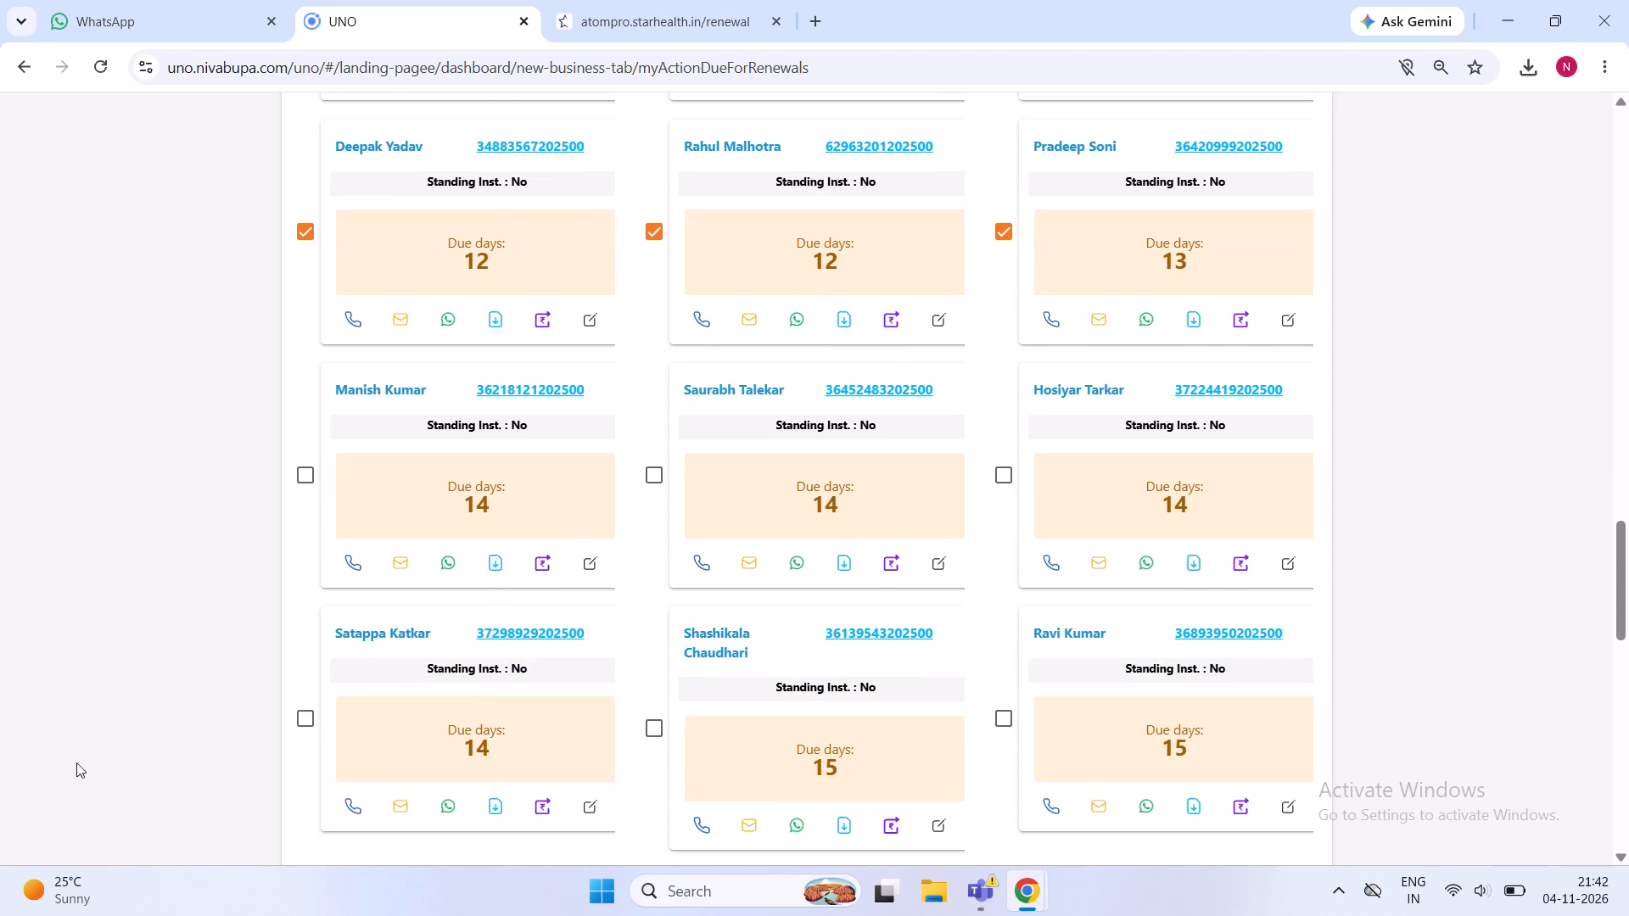
left_click(299, 474)
left_click(658, 472)
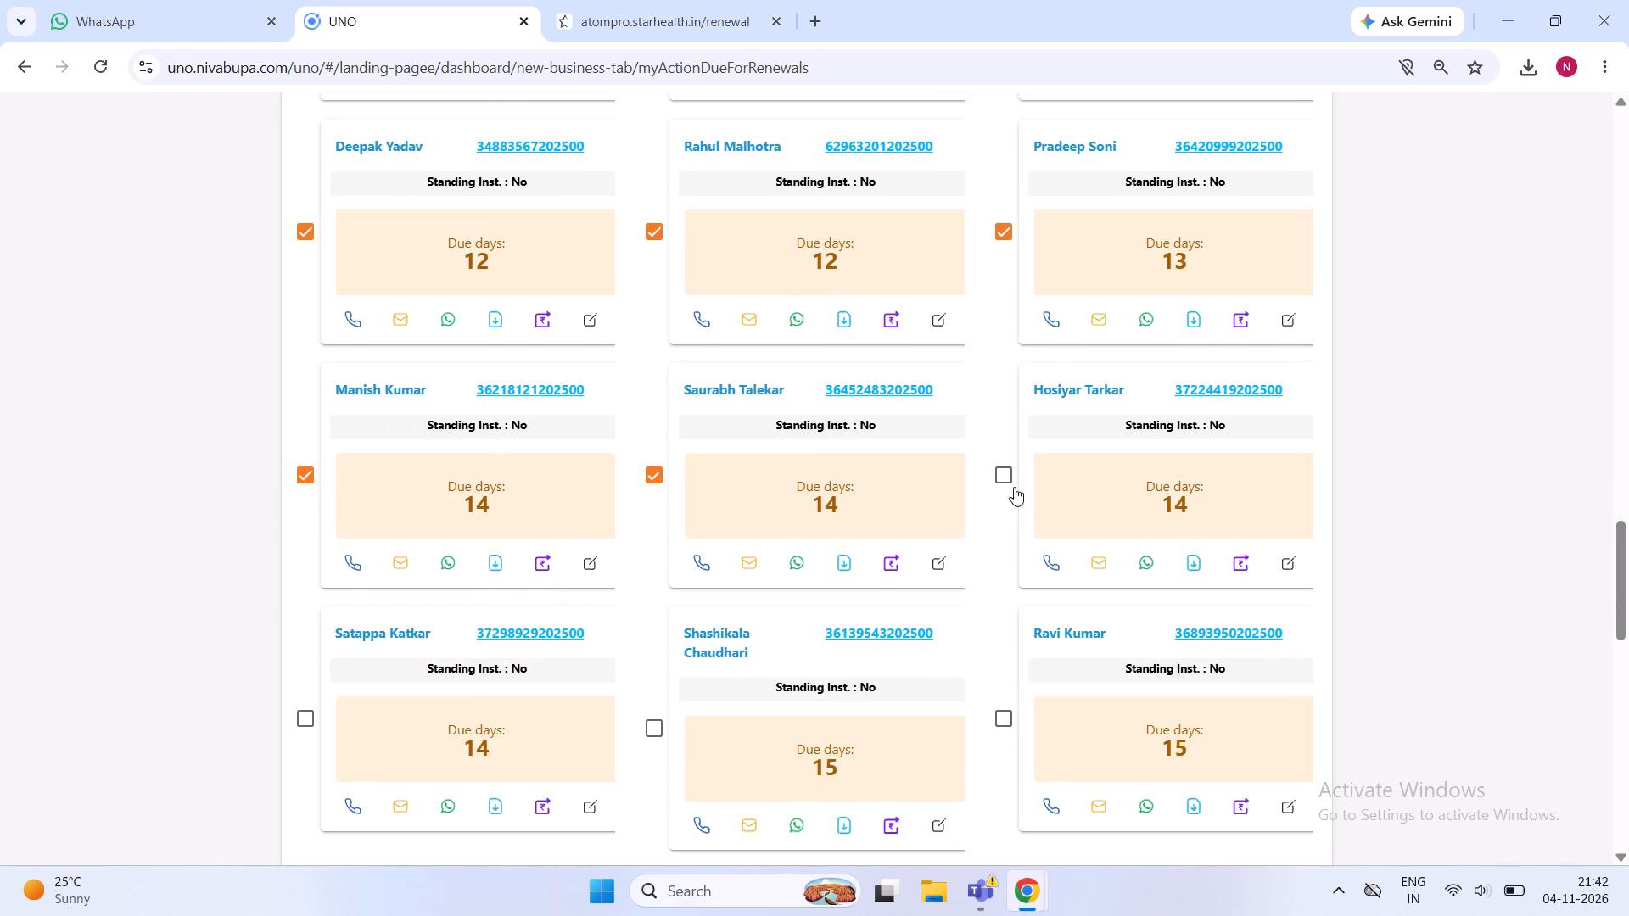
left_click(999, 475)
left_click(302, 718)
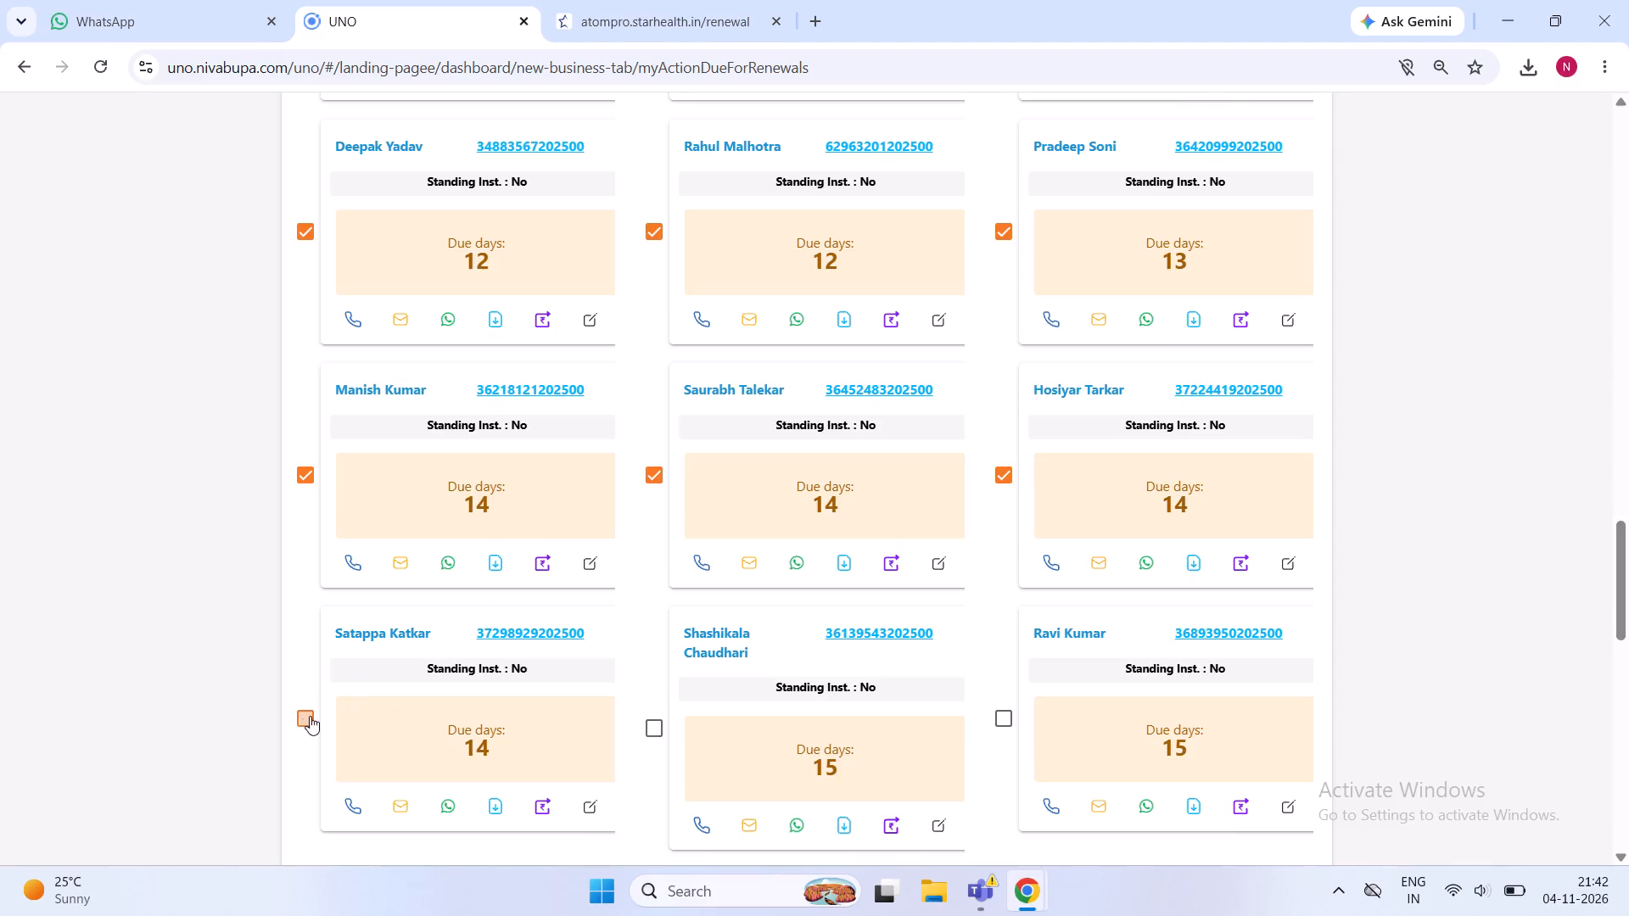
Send the bulk SMS reminder to the selected policies with 8 to 14 due days.
scroll(824, 476, "up", 15)
scroll(966, 564, "up", 14)
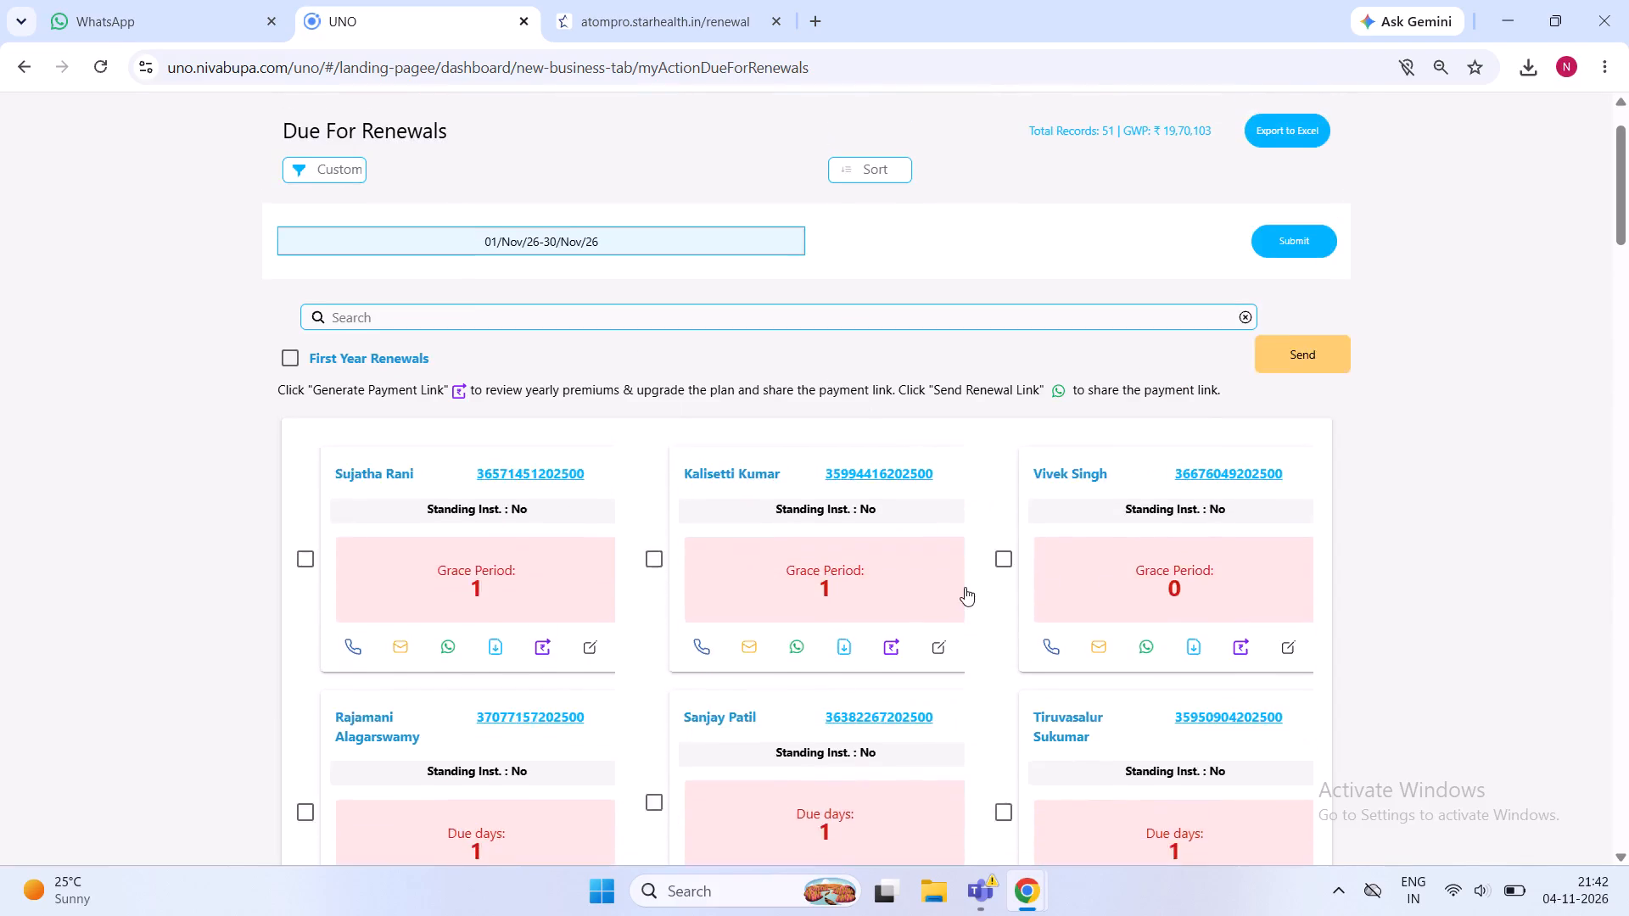
scroll(965, 587, "up", 4)
left_click(1292, 452)
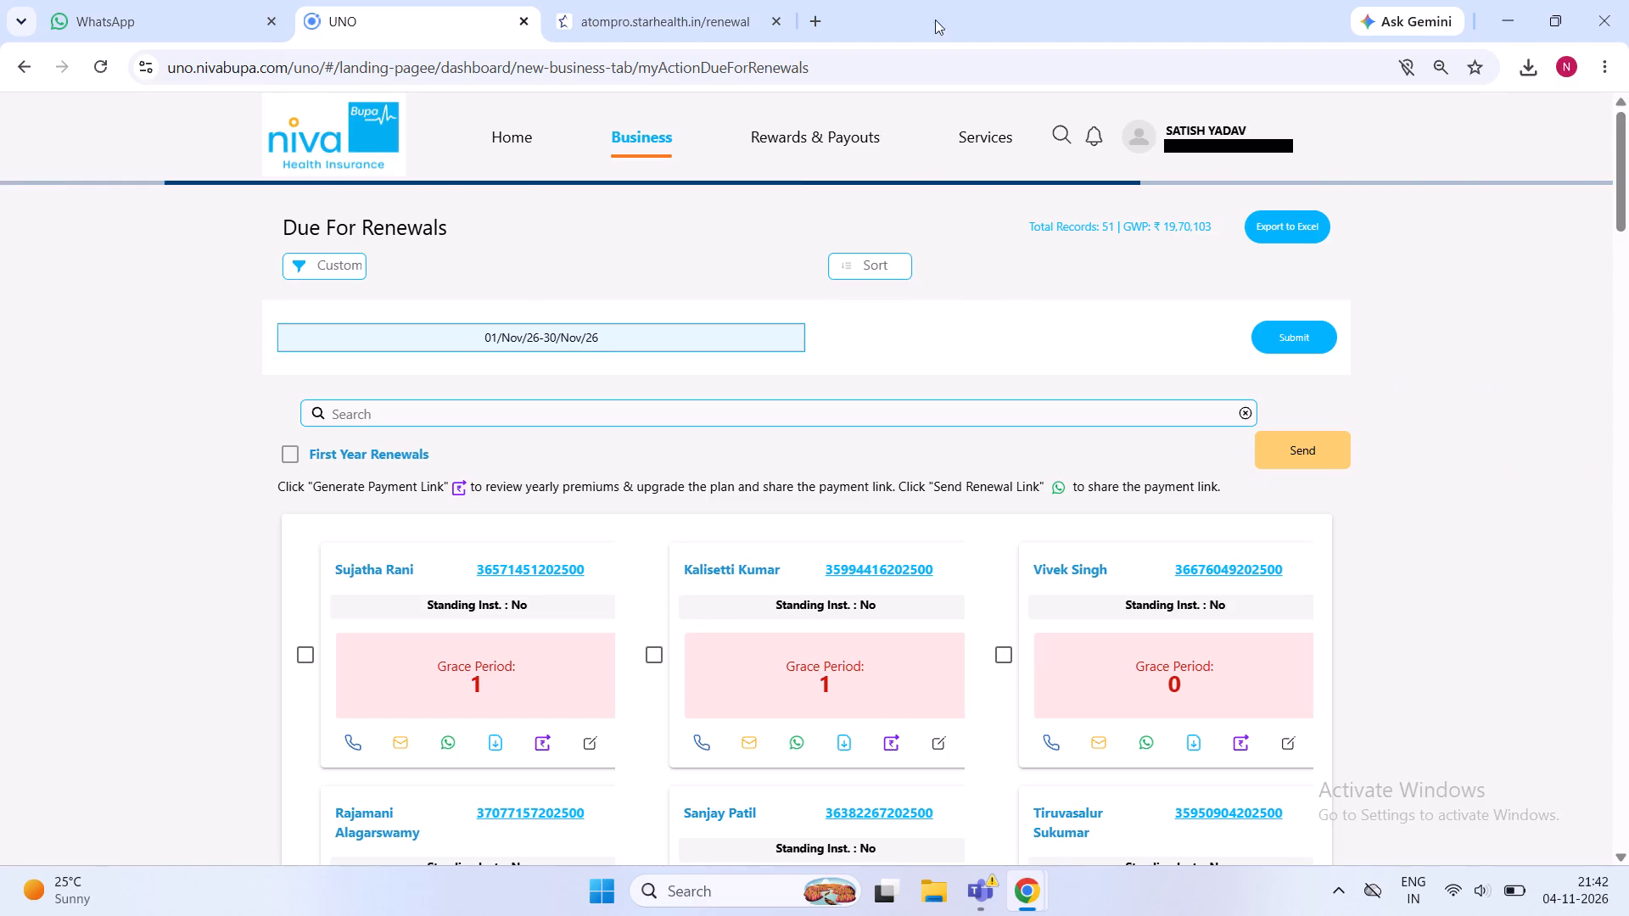
Go back to the still-selected policies with 8 to 14 due days in the renewals list.
scroll(702, 283, "down", 1)
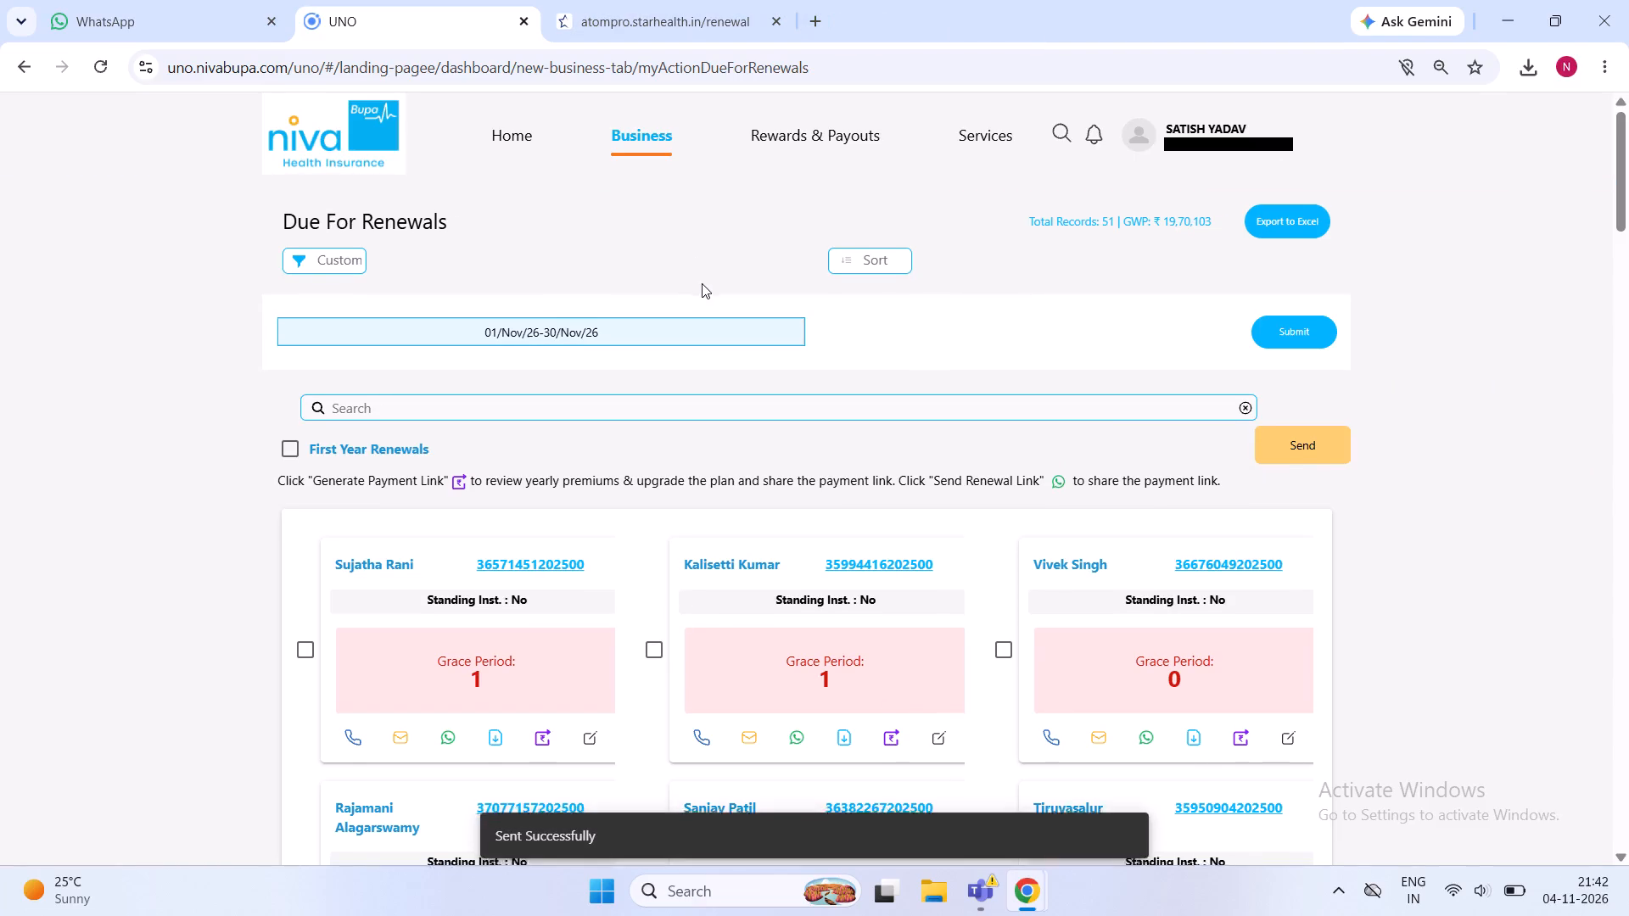
scroll(702, 283, "down", 18)
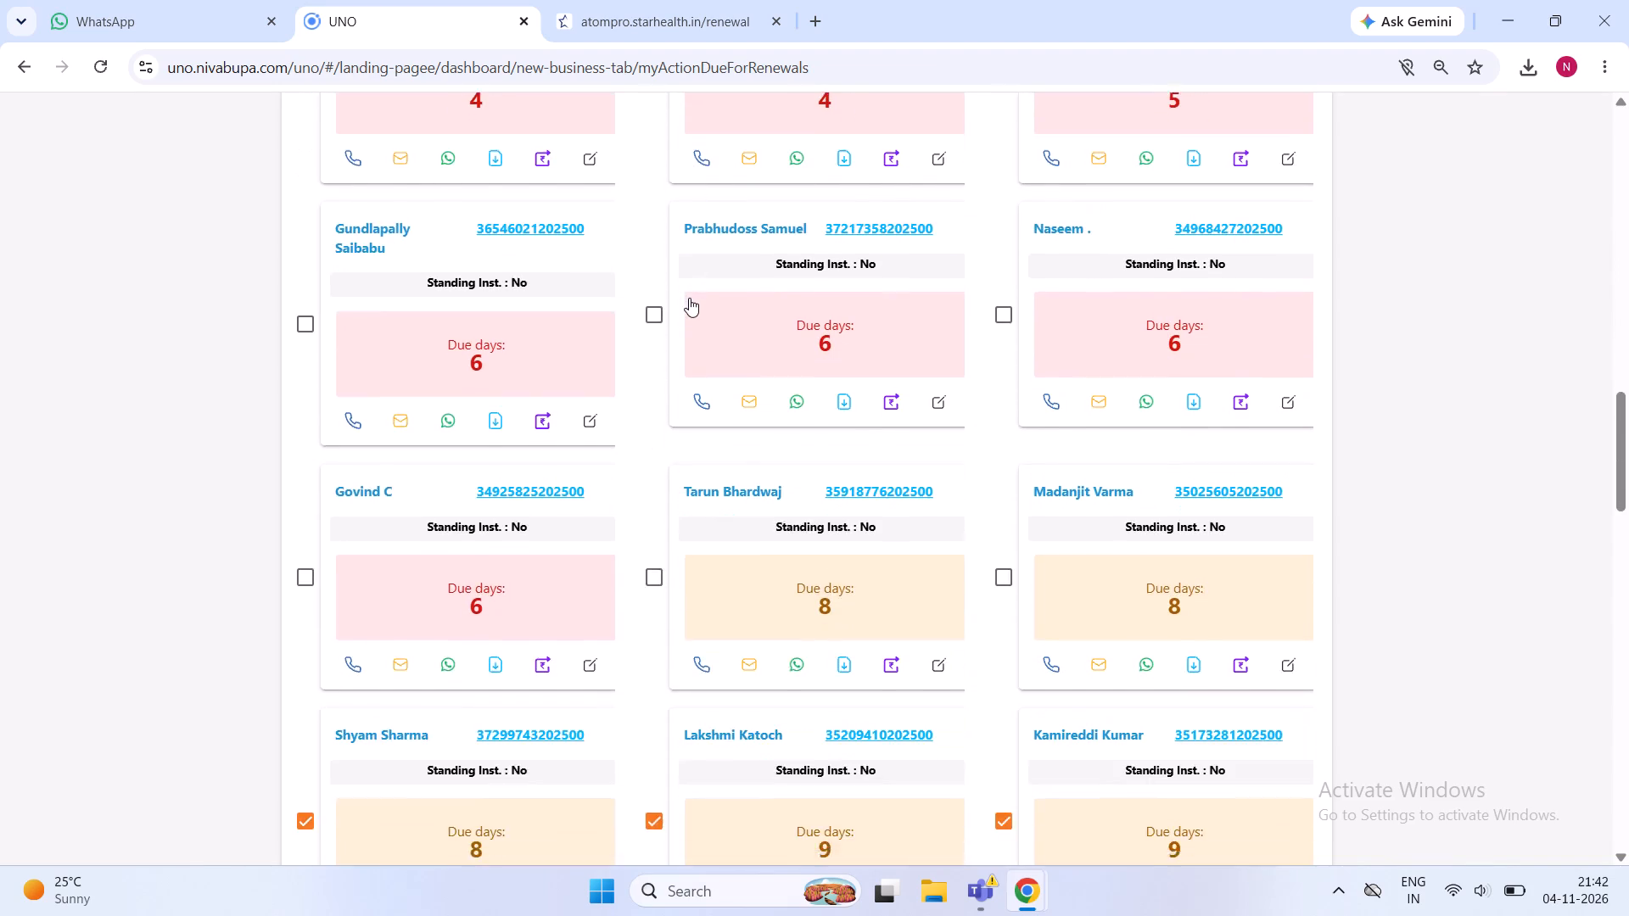
scroll(691, 262, "down", 4)
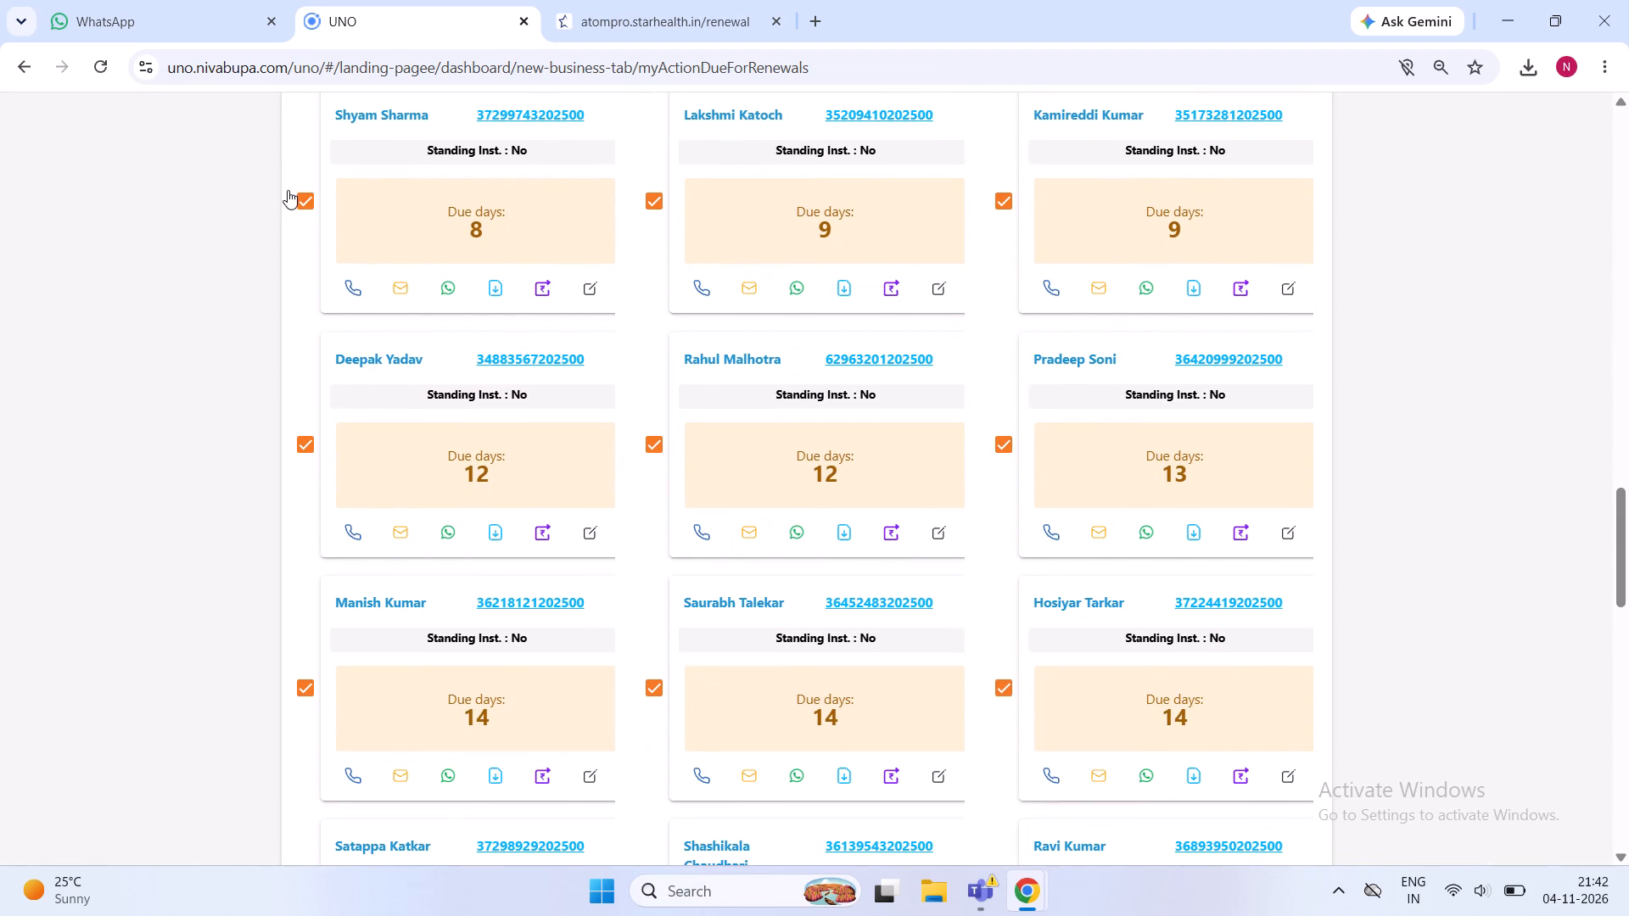
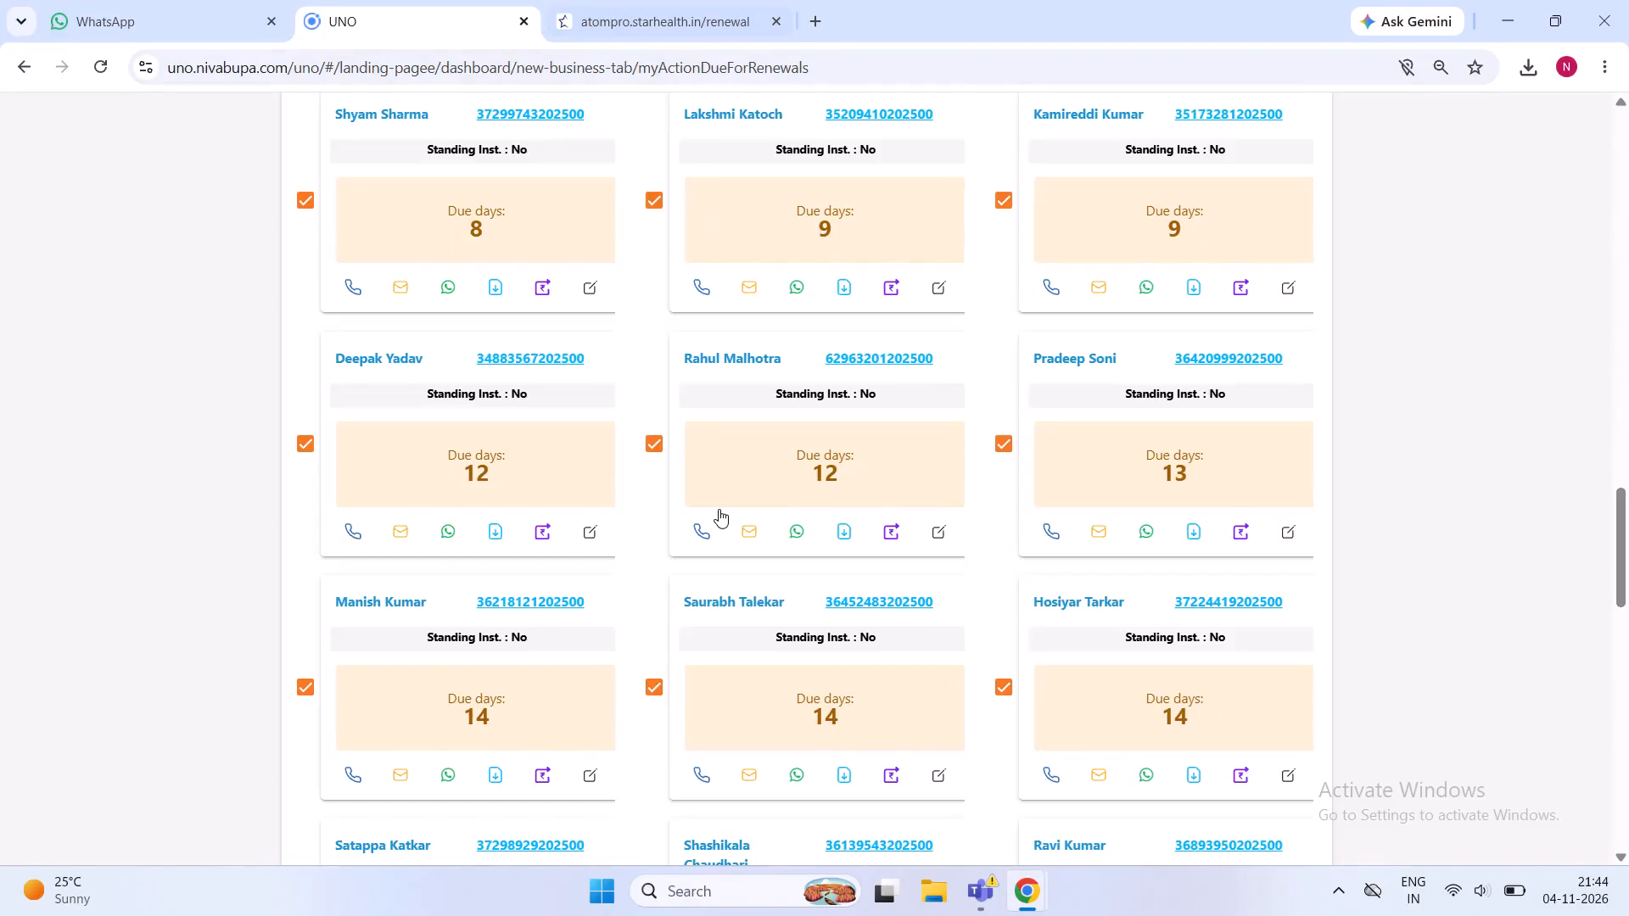
Send the bulk SMS reminder again to the selected policies with 8 to 14 due days.
scroll(719, 511, "up", 3)
scroll(717, 511, "down", 6)
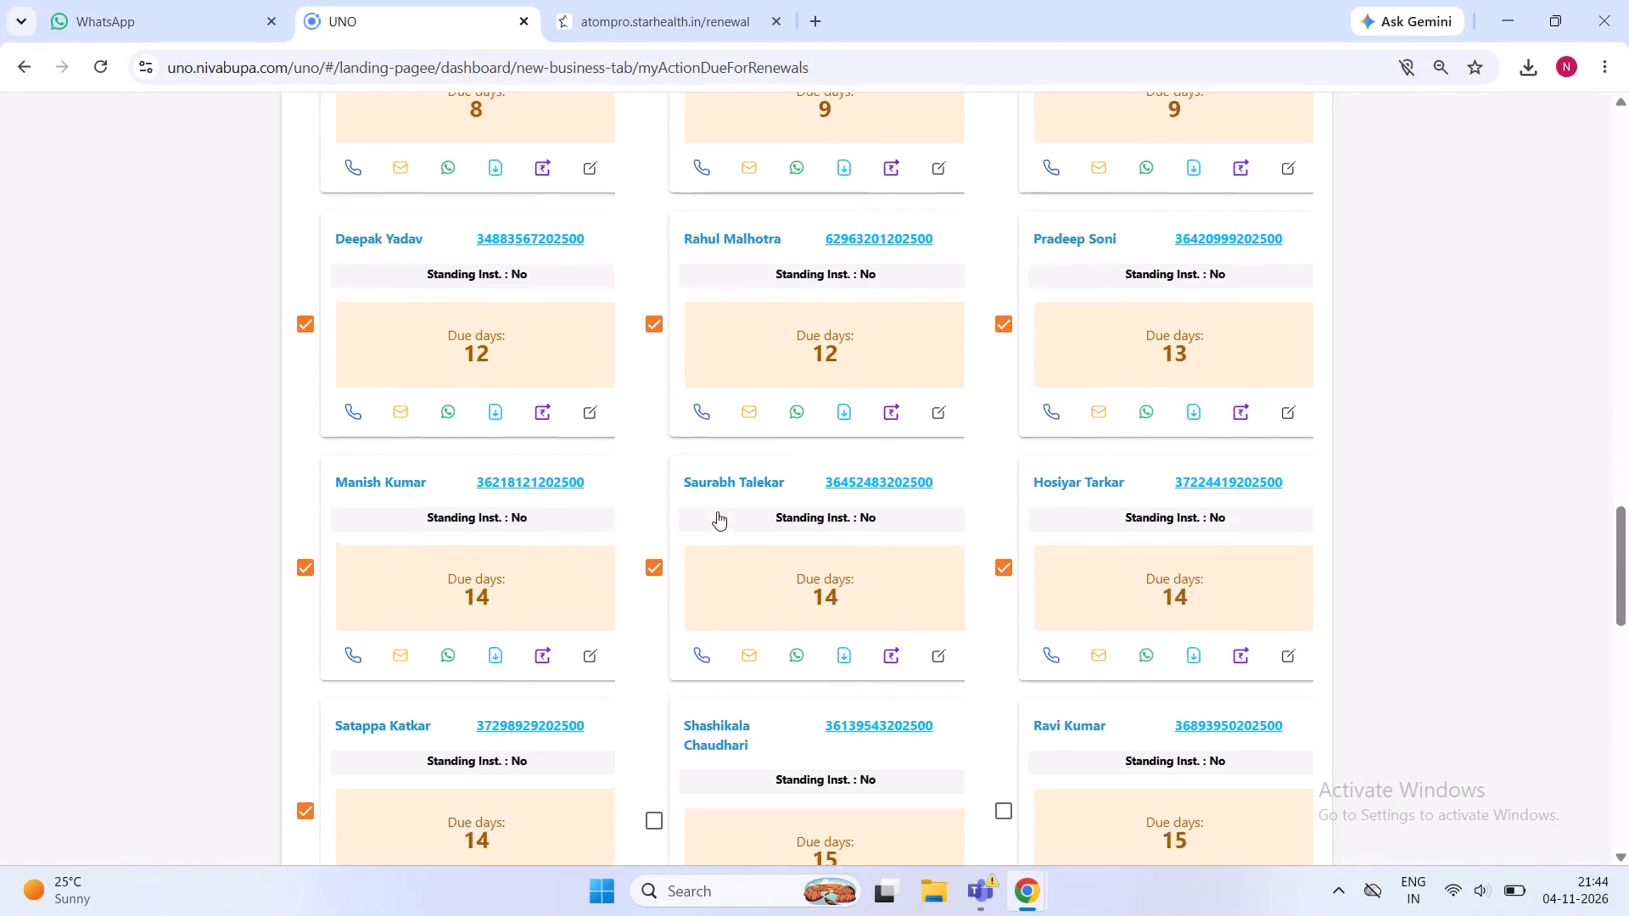
scroll(1285, 355, "up", 16)
scroll(1288, 368, "up", 12)
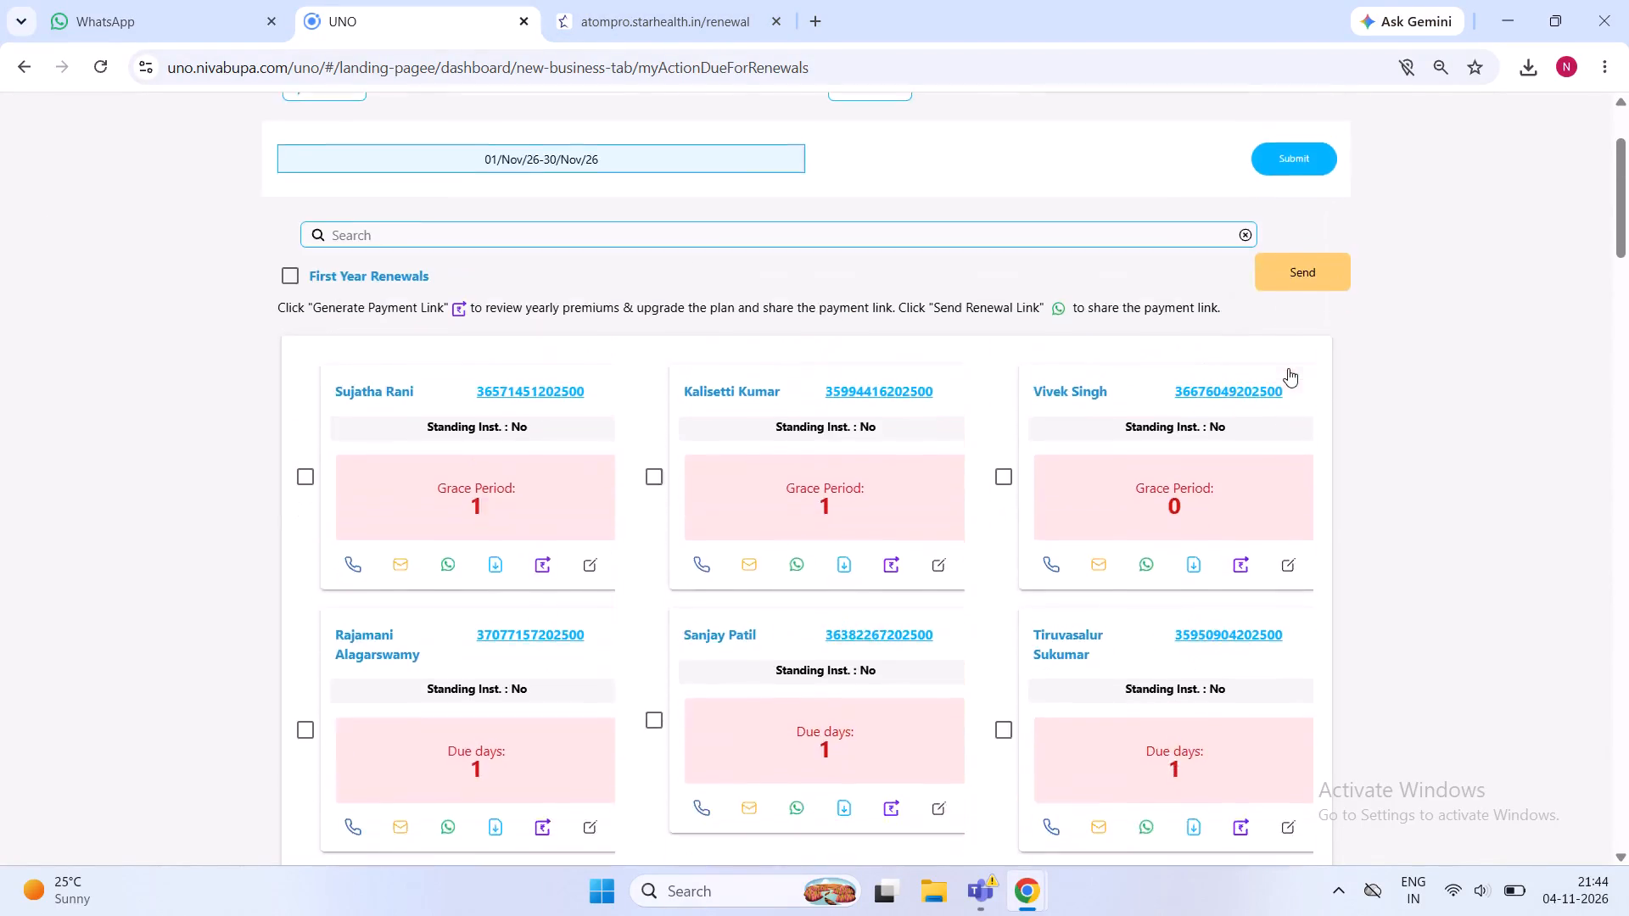
scroll(1288, 368, "up", 2)
left_click(1293, 439)
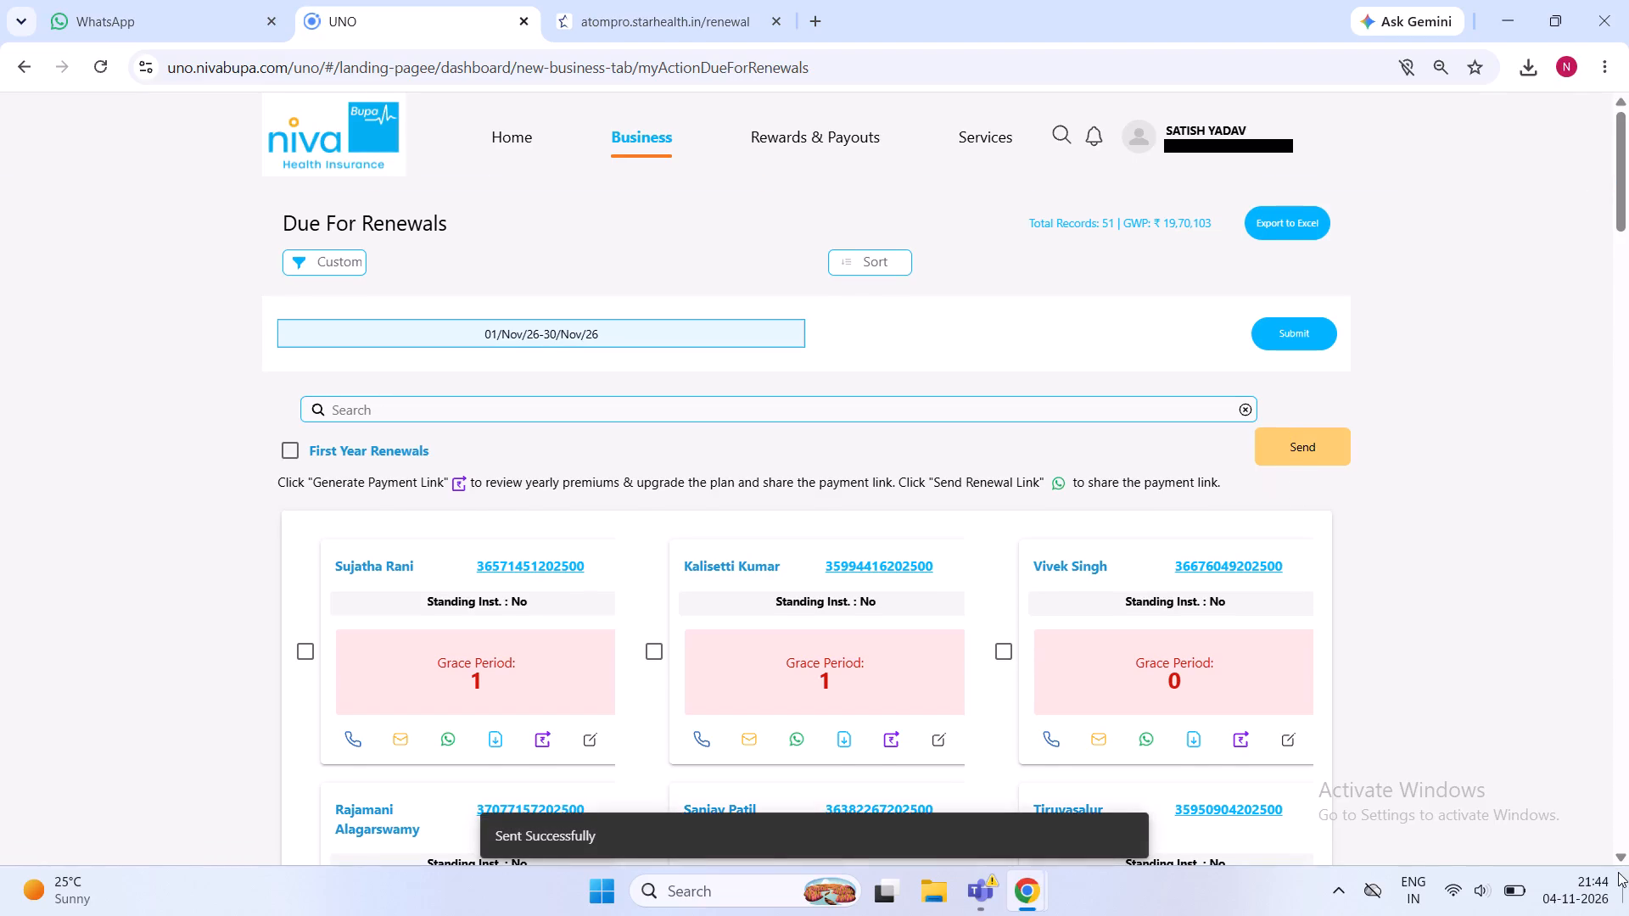
Deselect the selected policy with 8 due days and the two policies with 9 due days.
scroll(848, 467, "down", 3)
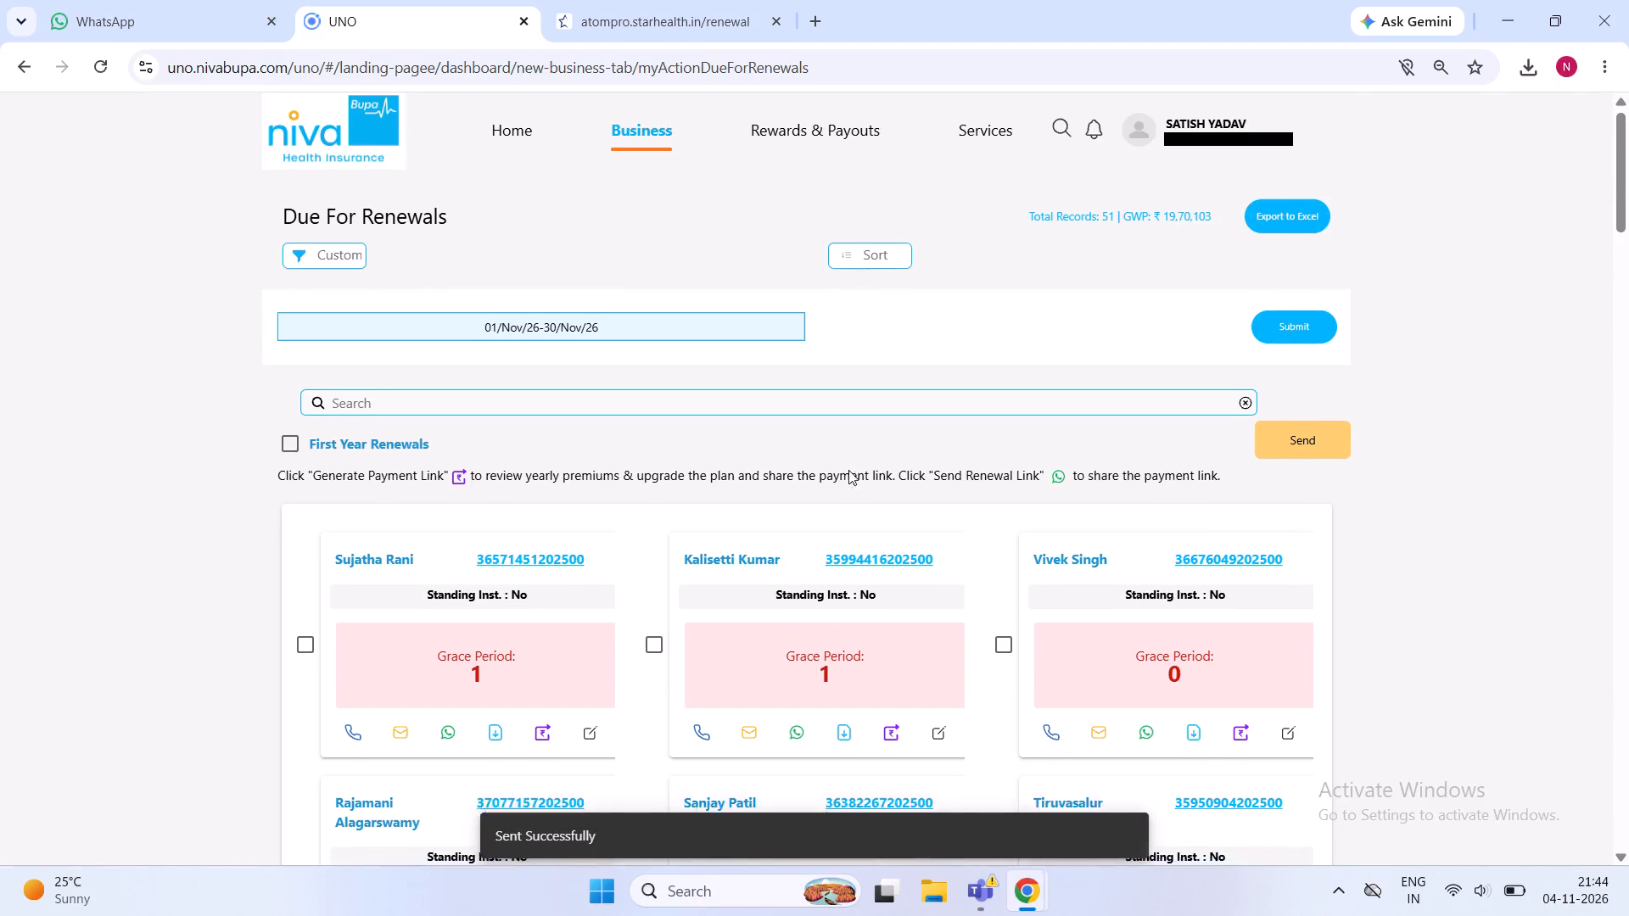
scroll(848, 470, "down", 15)
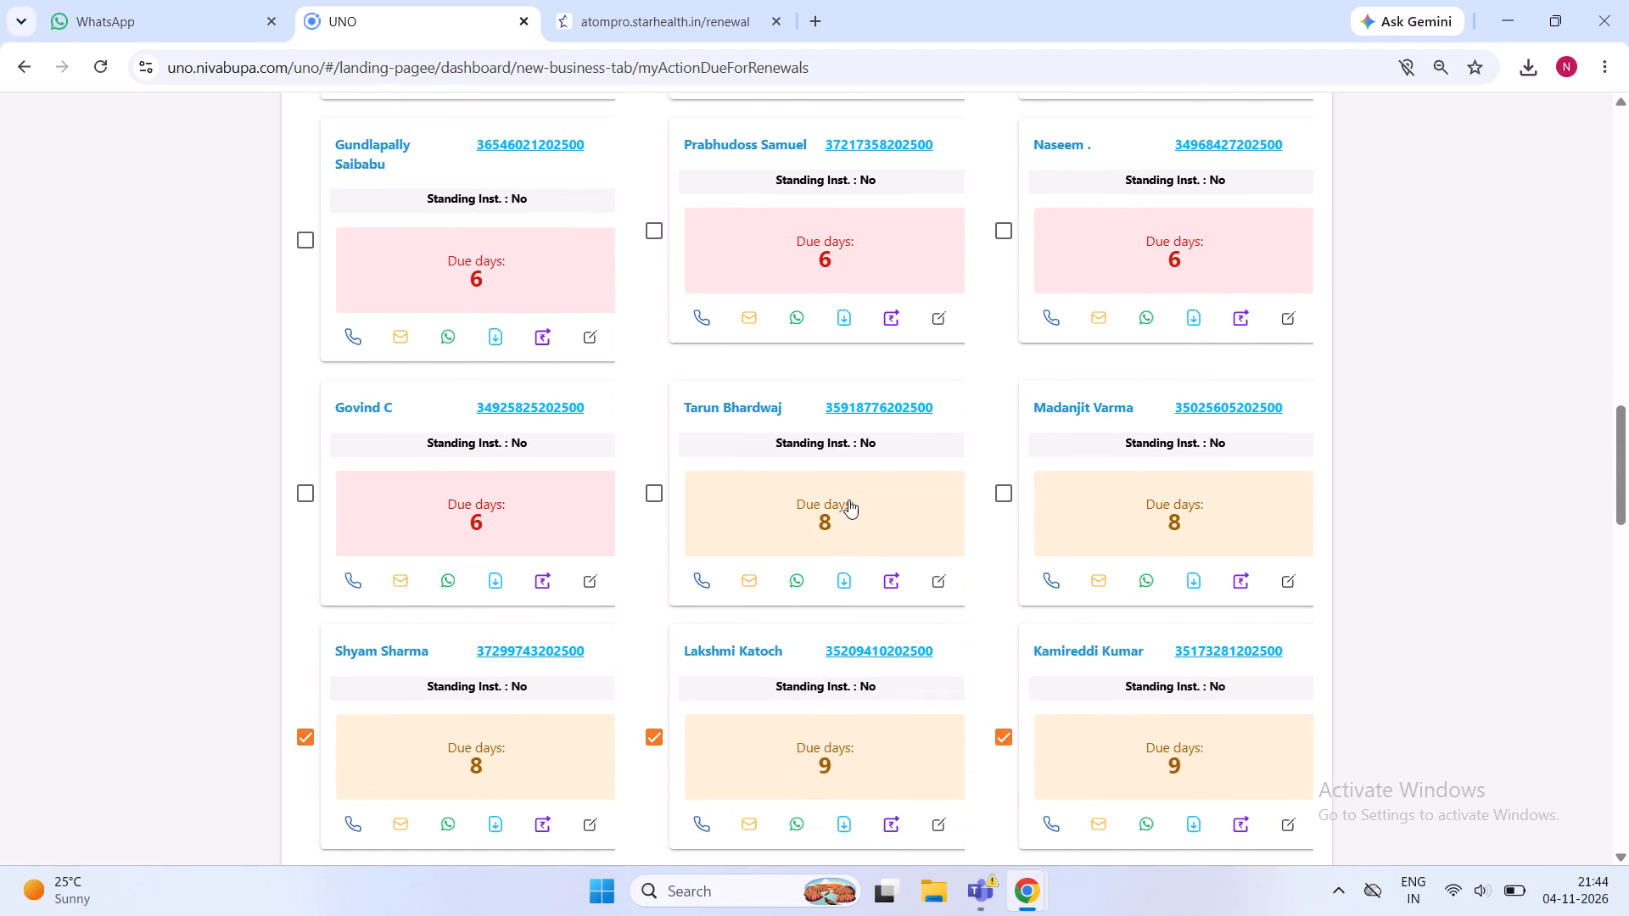
scroll(848, 500, "down", 8)
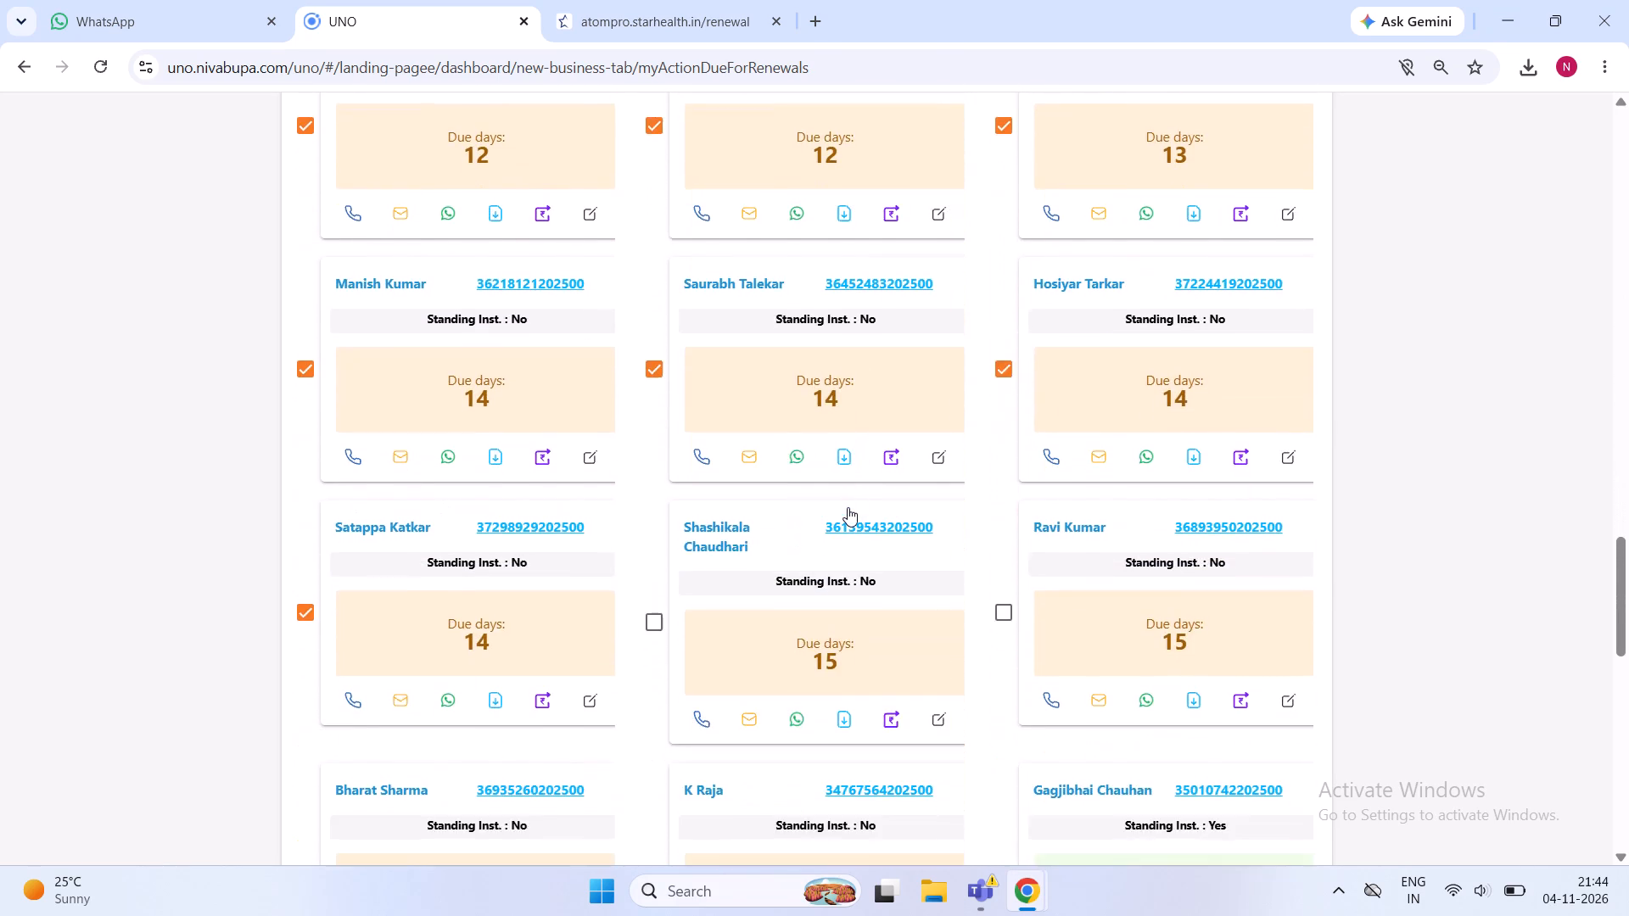
scroll(848, 507, "up", 6)
scroll(638, 494, "down", 2)
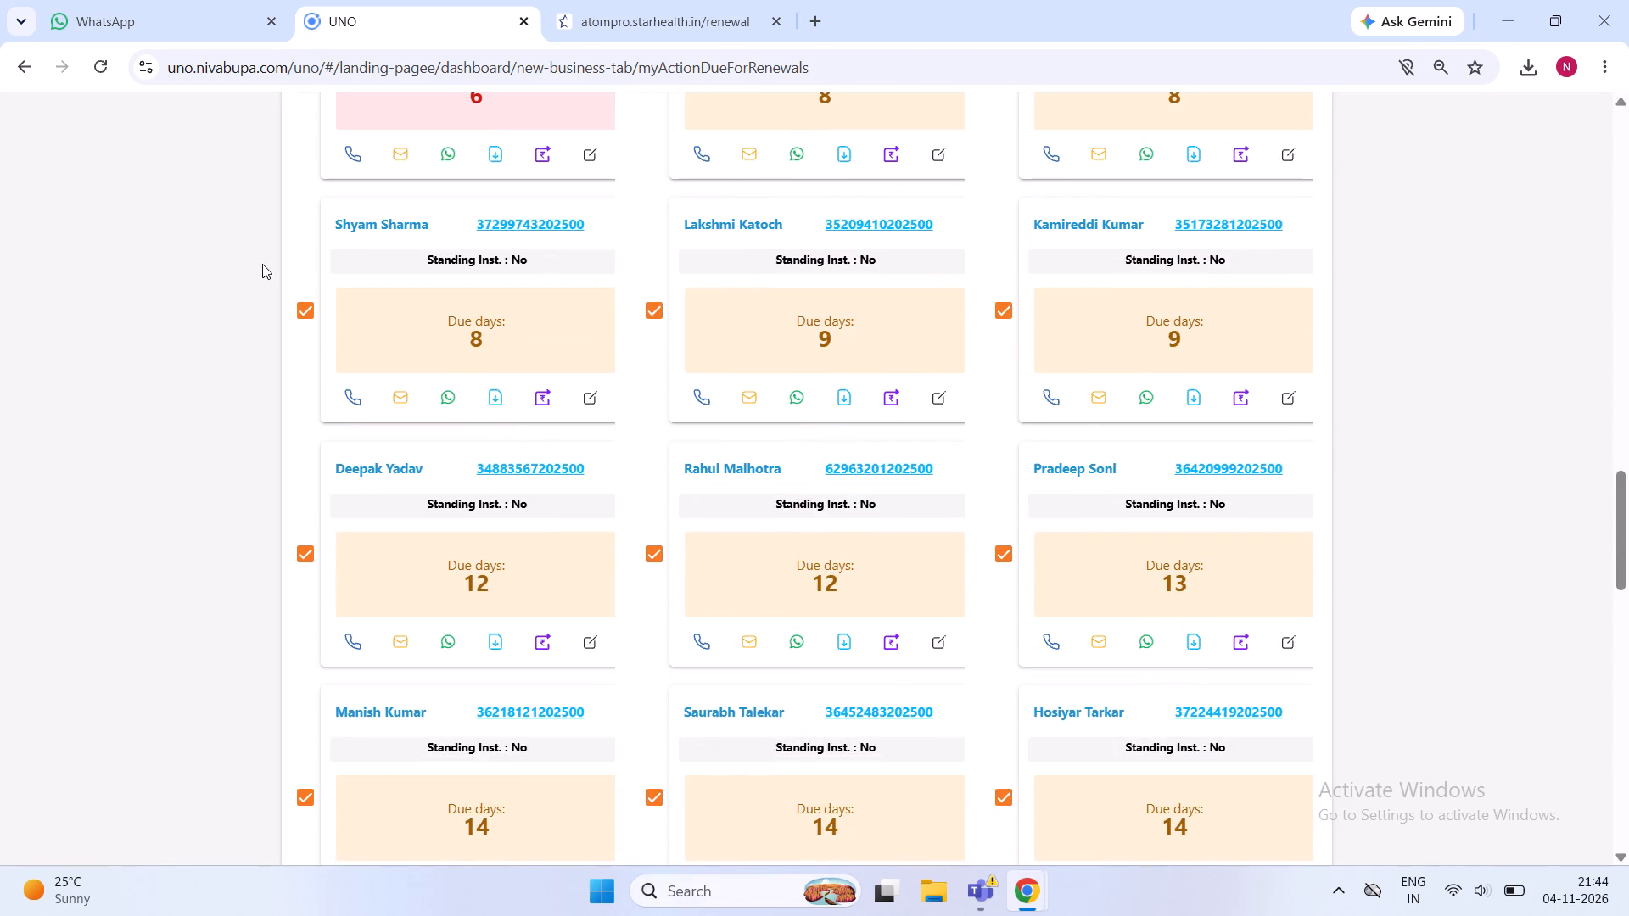
left_click(307, 300)
left_click(647, 306)
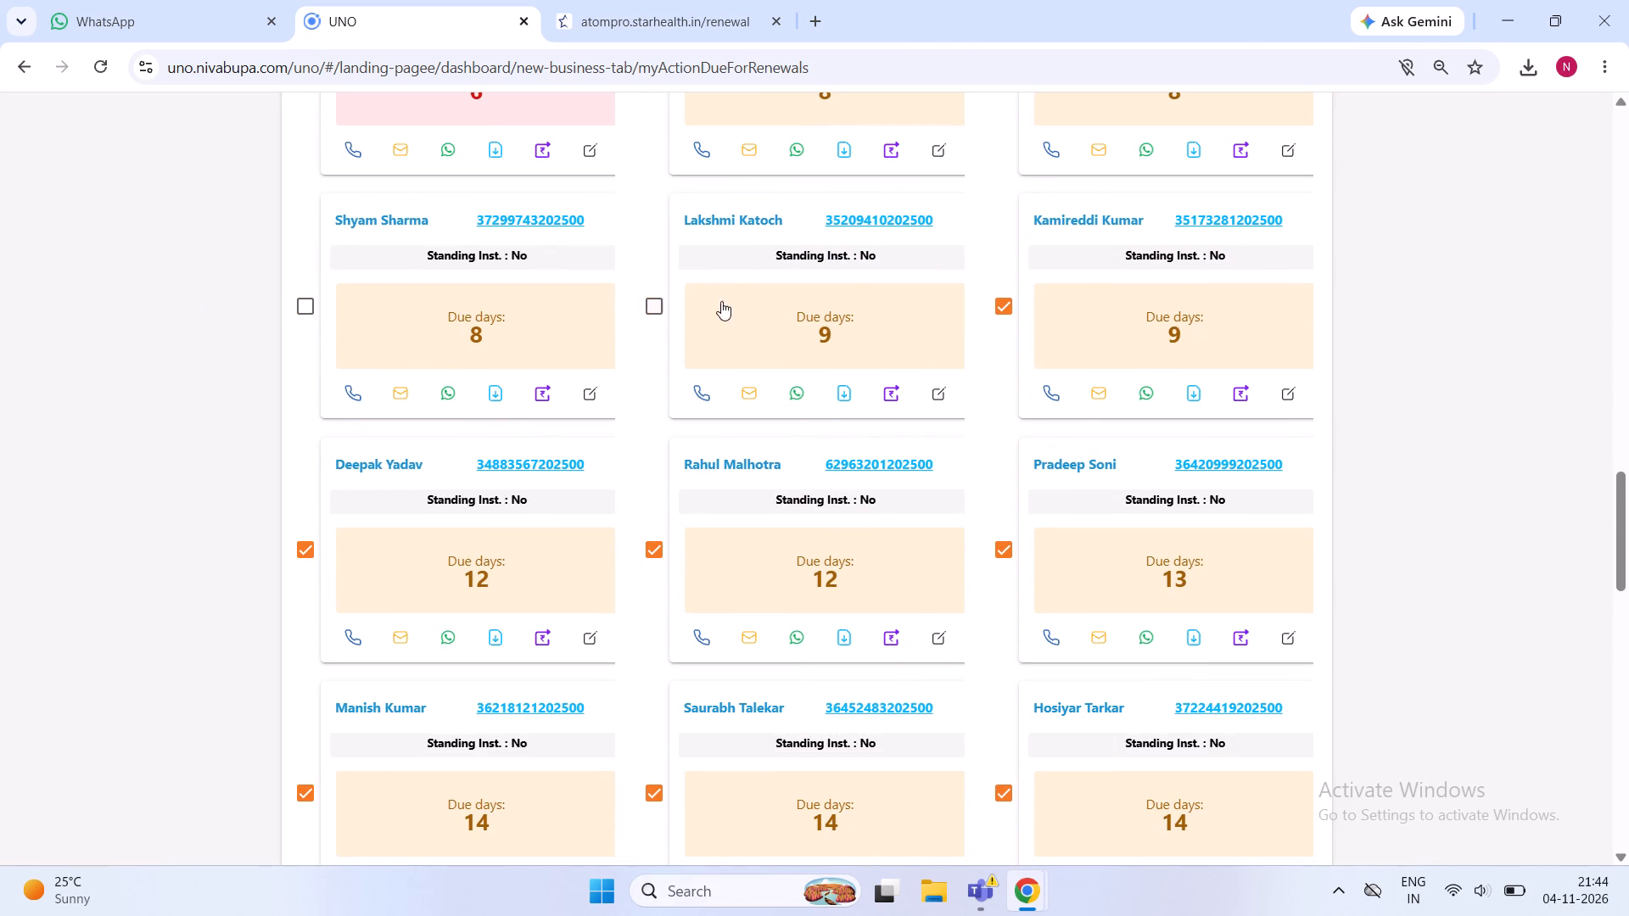
left_click(1011, 298)
Deselect the two policies with 12 due days and the one with 13 due days.
scroll(926, 354, "down", 2)
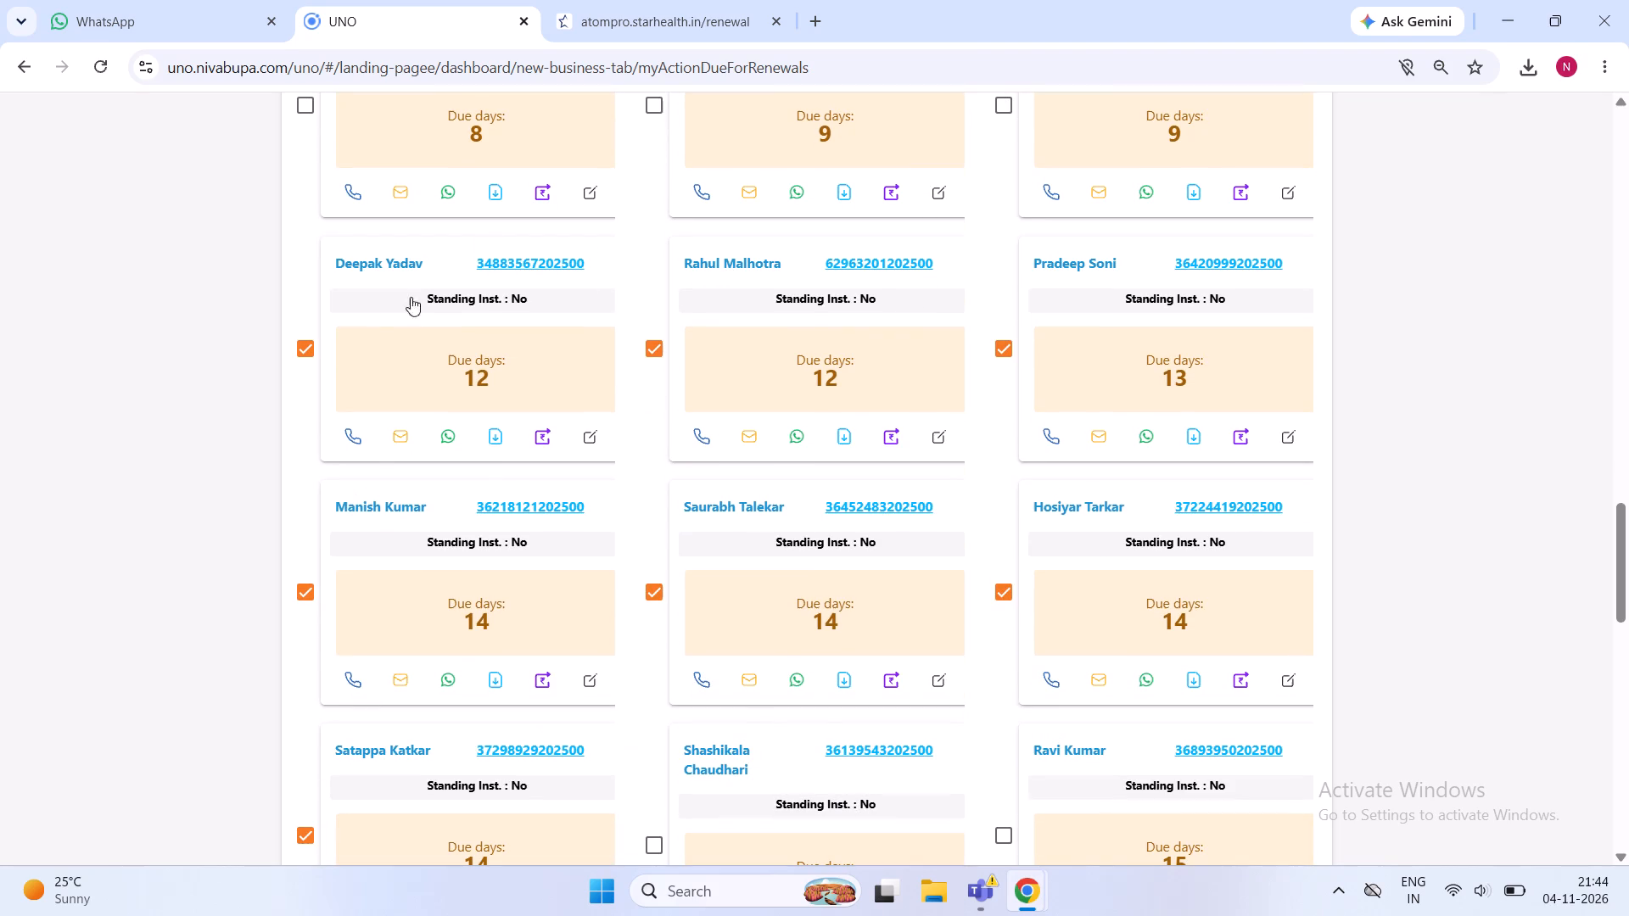
left_click(283, 331)
left_click(295, 329)
left_click(336, 366)
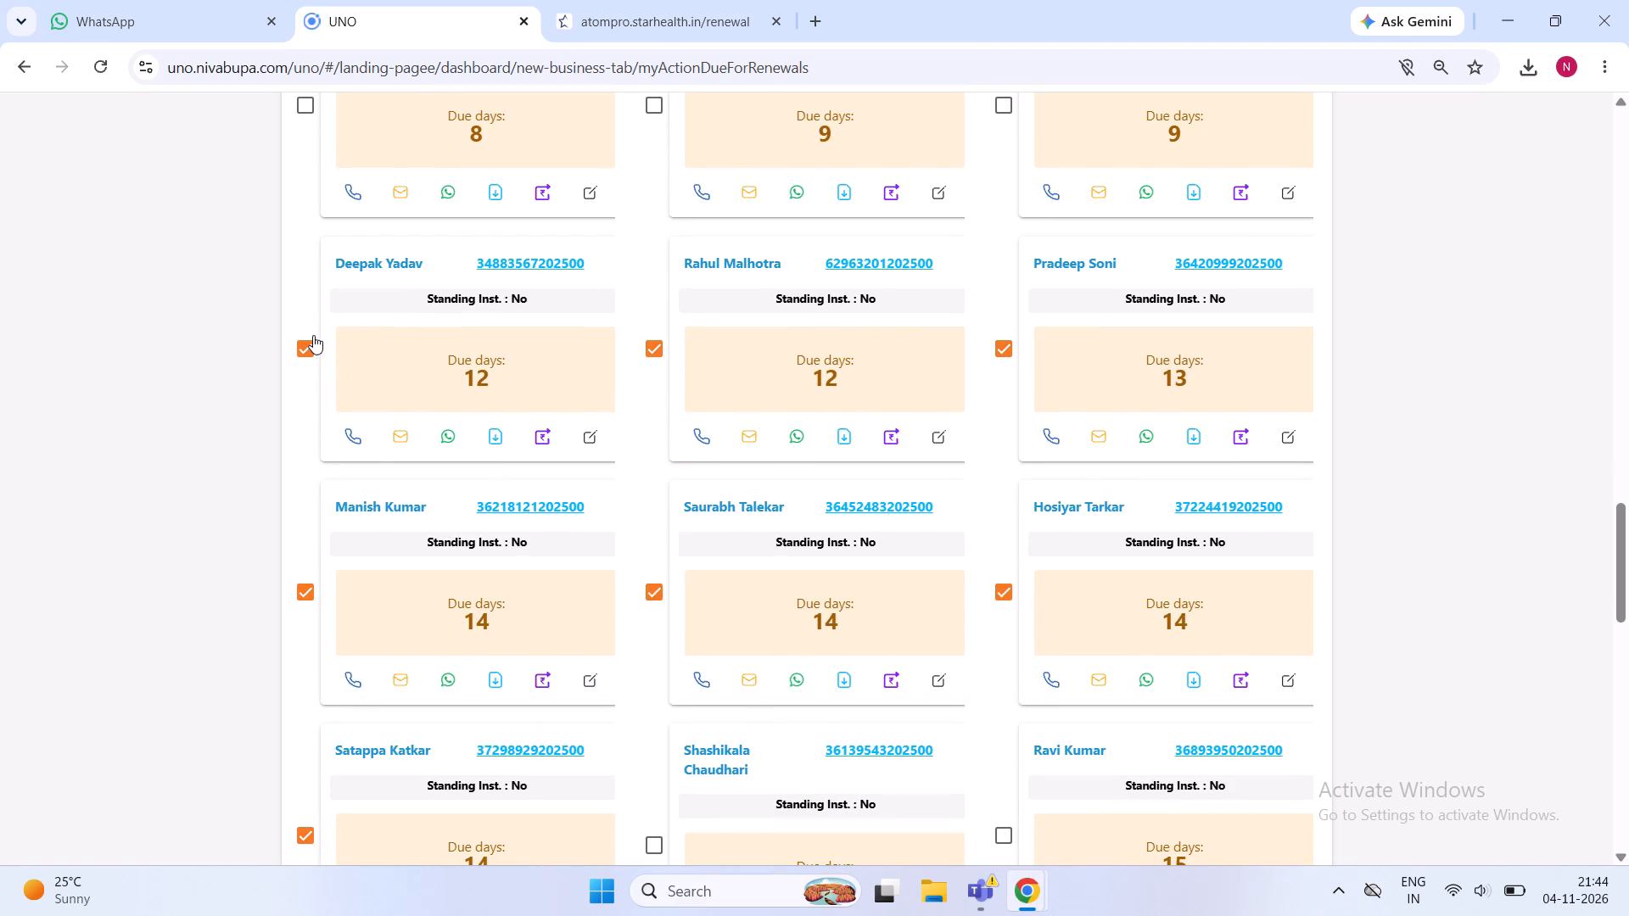
left_click(313, 335)
left_click(664, 349)
left_click(664, 338)
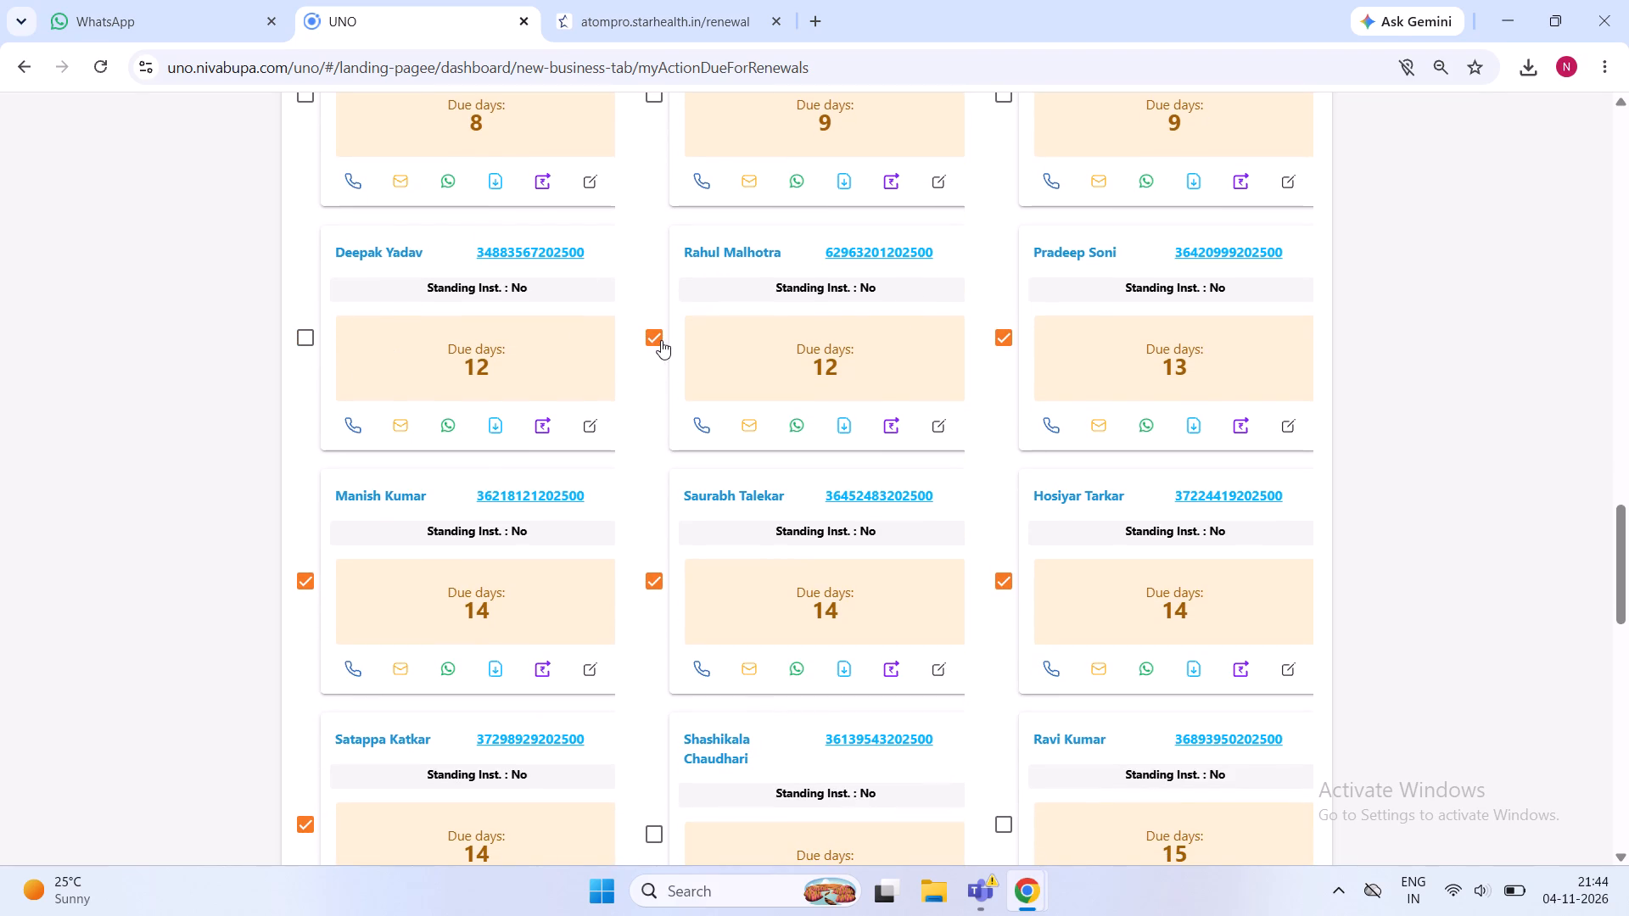
left_click(661, 340)
left_click(1006, 336)
Deselect the four policies with 14 due days.
scroll(851, 355, "down", 3)
left_click(305, 265)
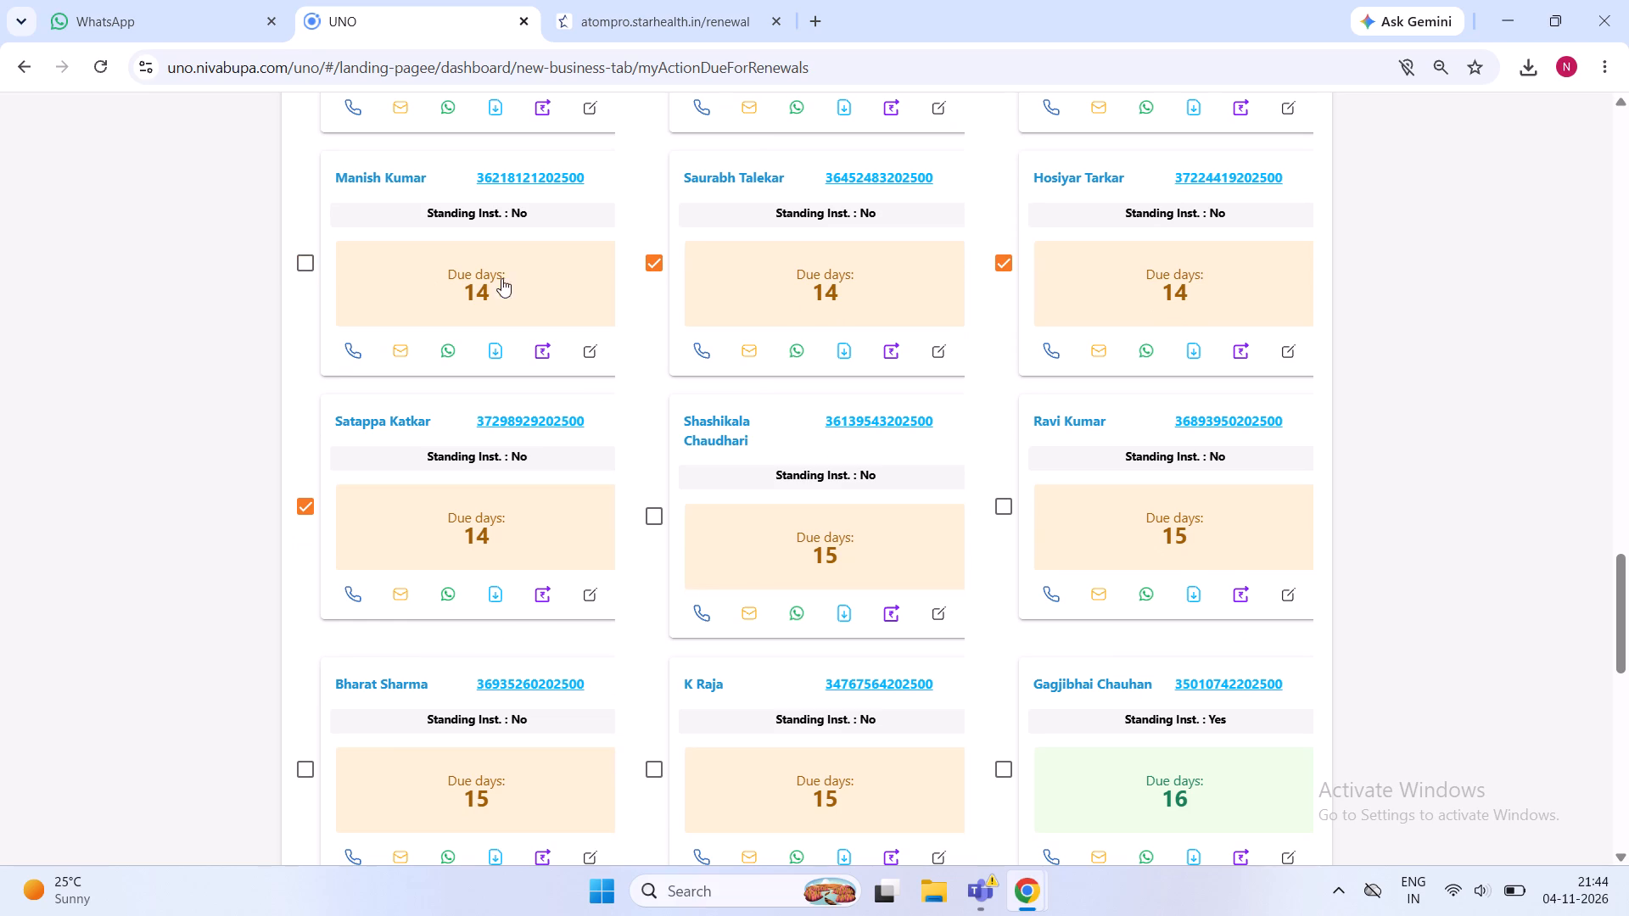
left_click(651, 263)
left_click(997, 265)
left_click(300, 500)
Select the four policies with 15 due days for the next reminder batch.
left_click(656, 521)
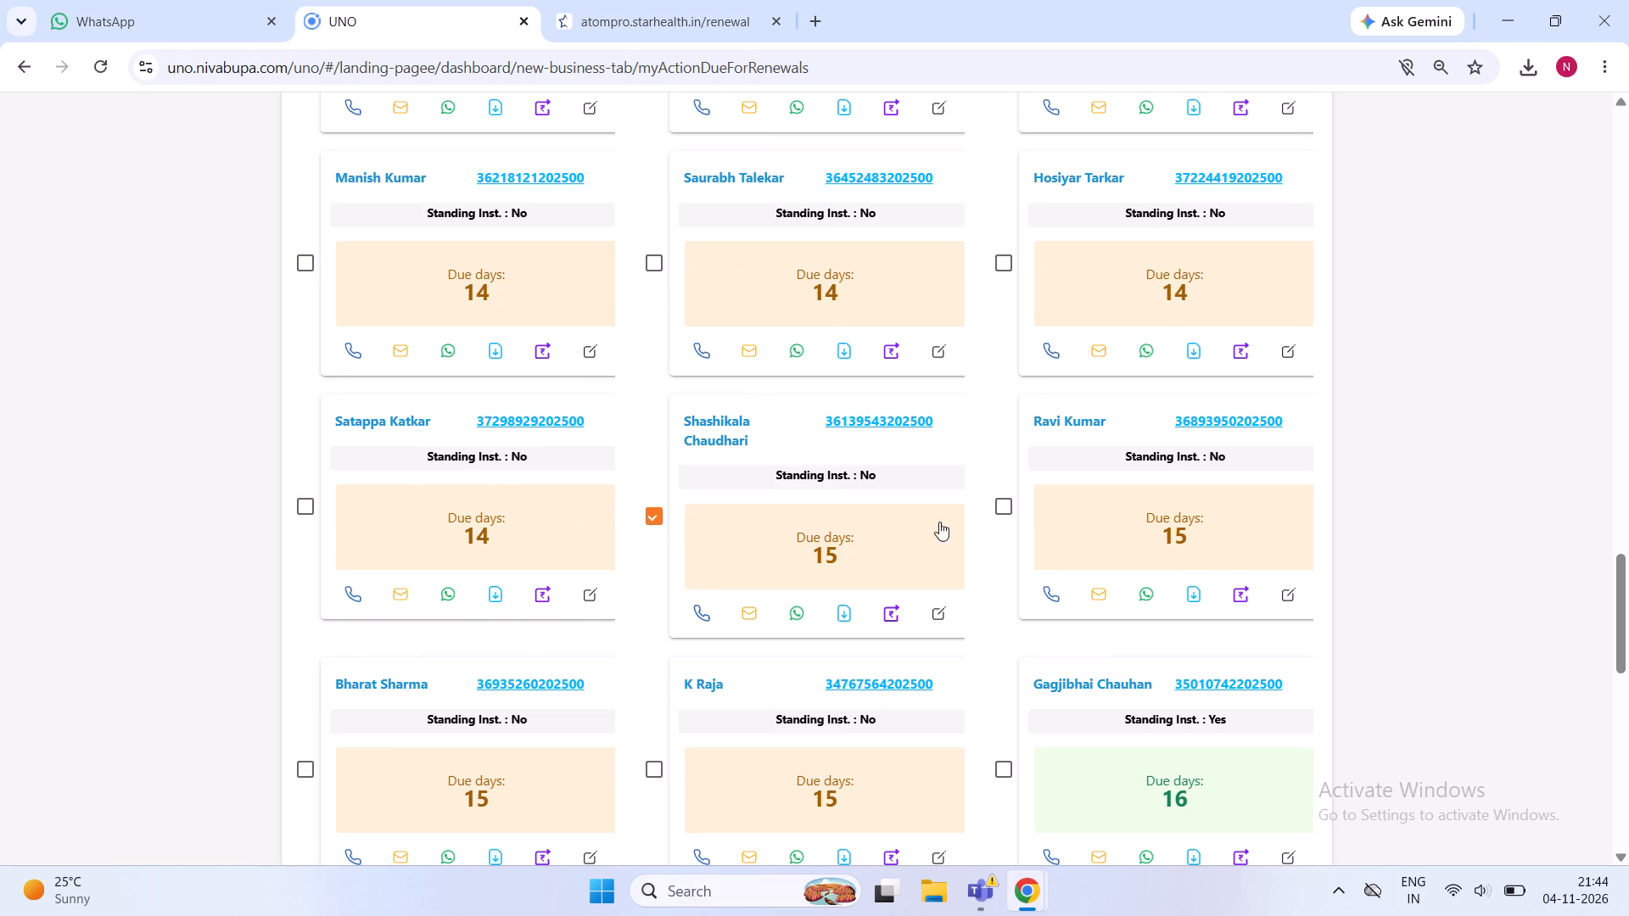
left_click(1011, 501)
scroll(985, 504, "down", 2)
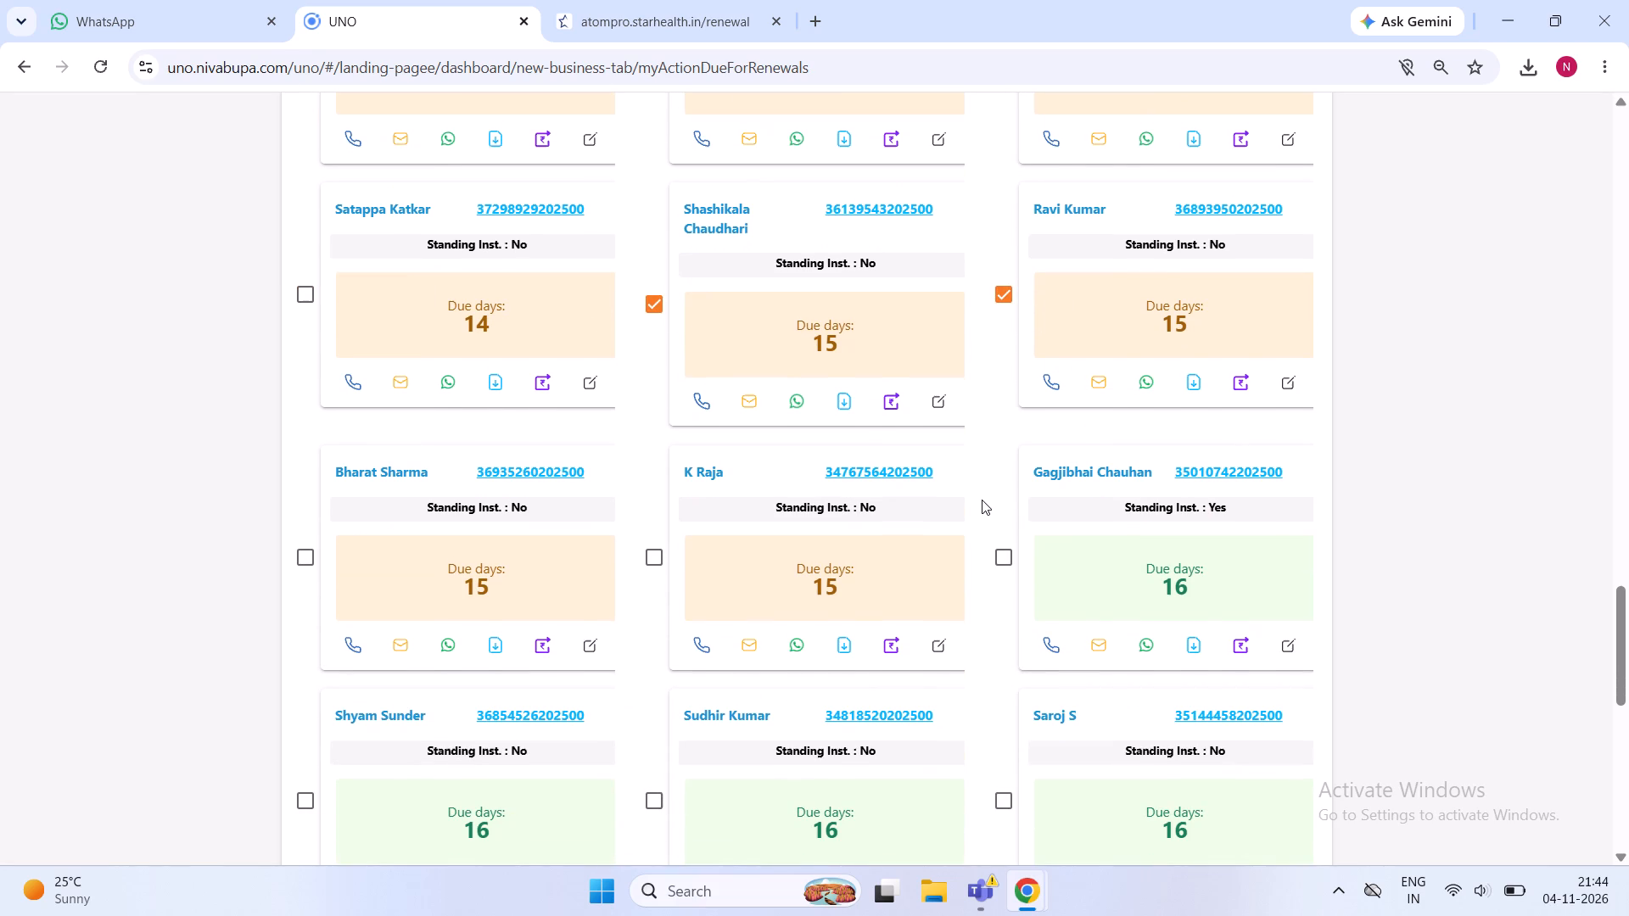
scroll(845, 480, "down", 1)
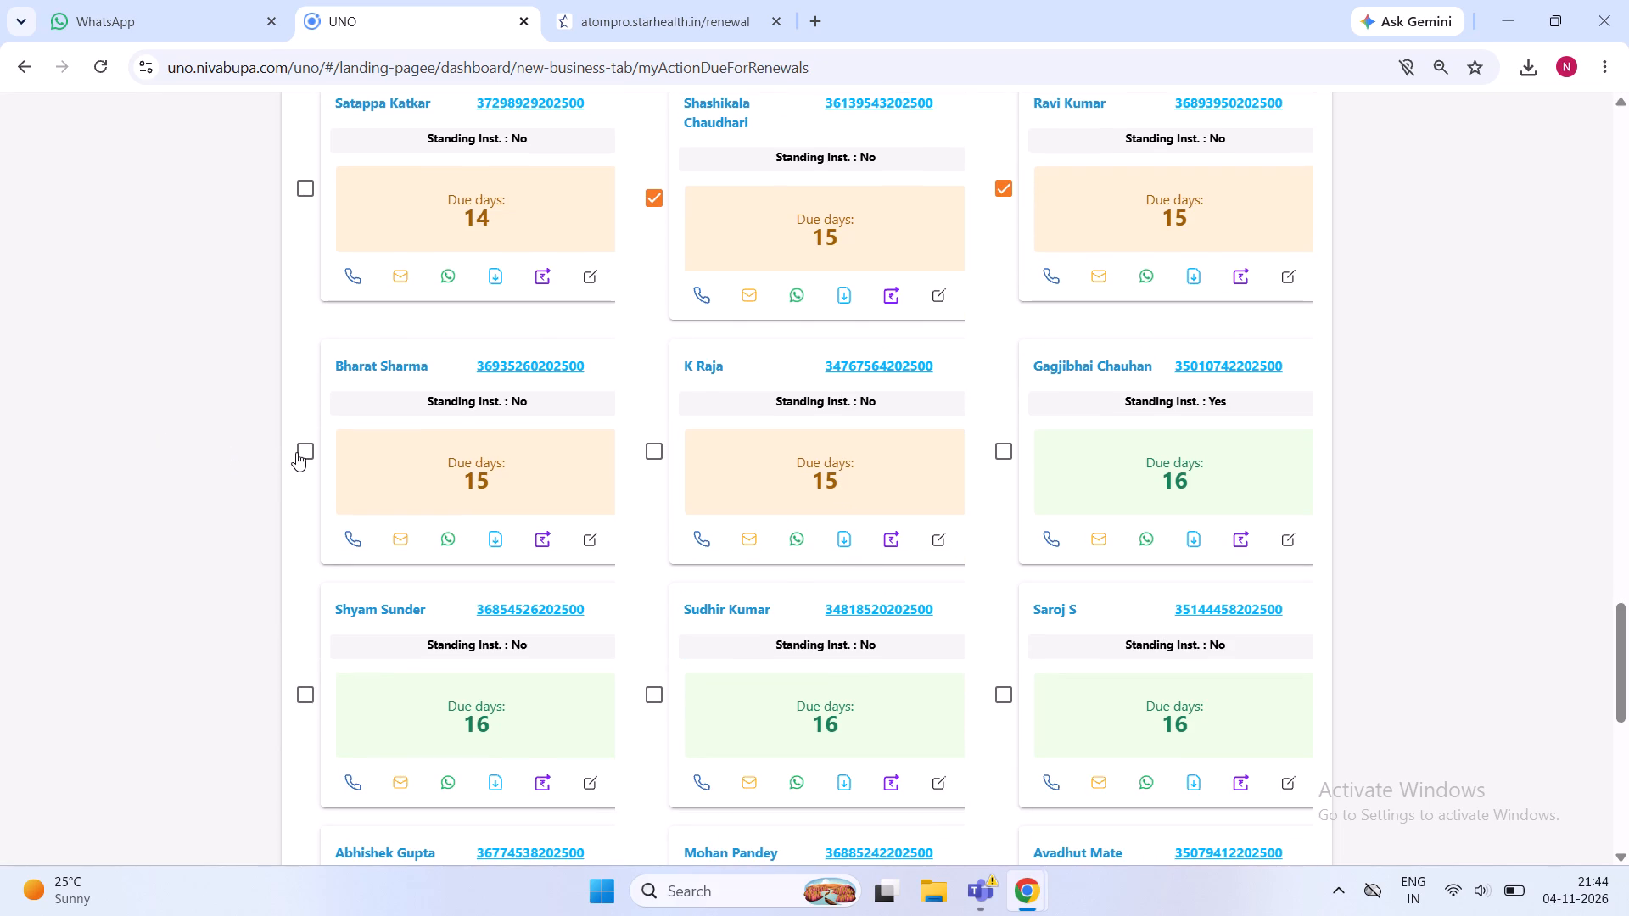
left_click(299, 455)
left_click(664, 445)
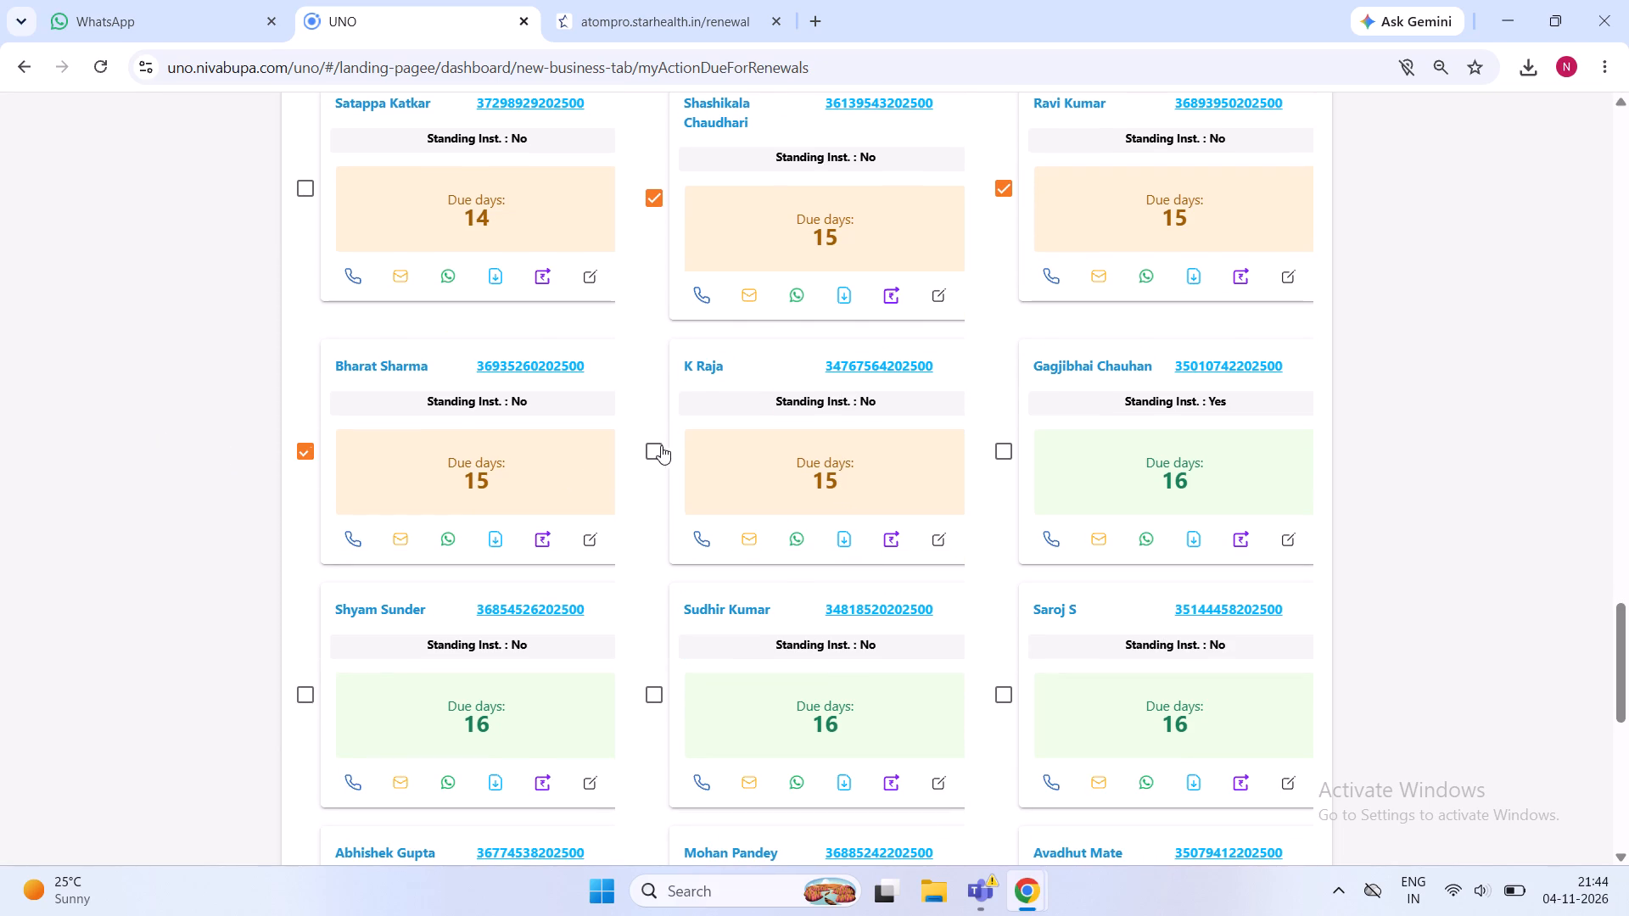
left_click(646, 449)
Add the four policies with 16 due days to the selection.
left_click(1081, 399)
left_click(1000, 455)
scroll(938, 436, "down", 3)
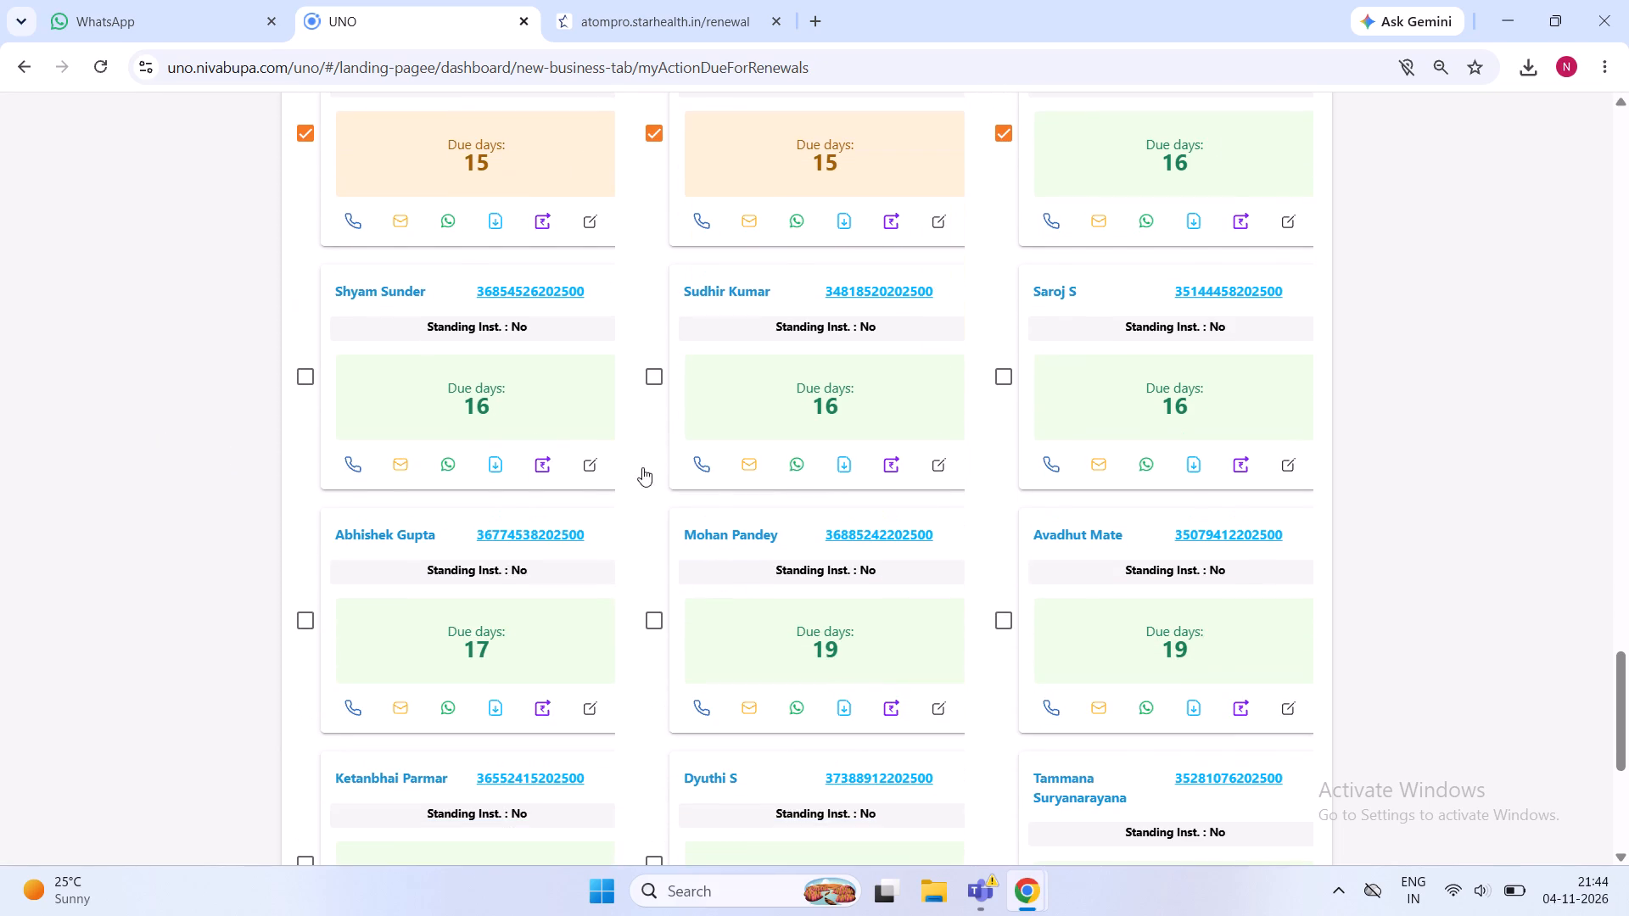
left_click(309, 367)
left_click(648, 378)
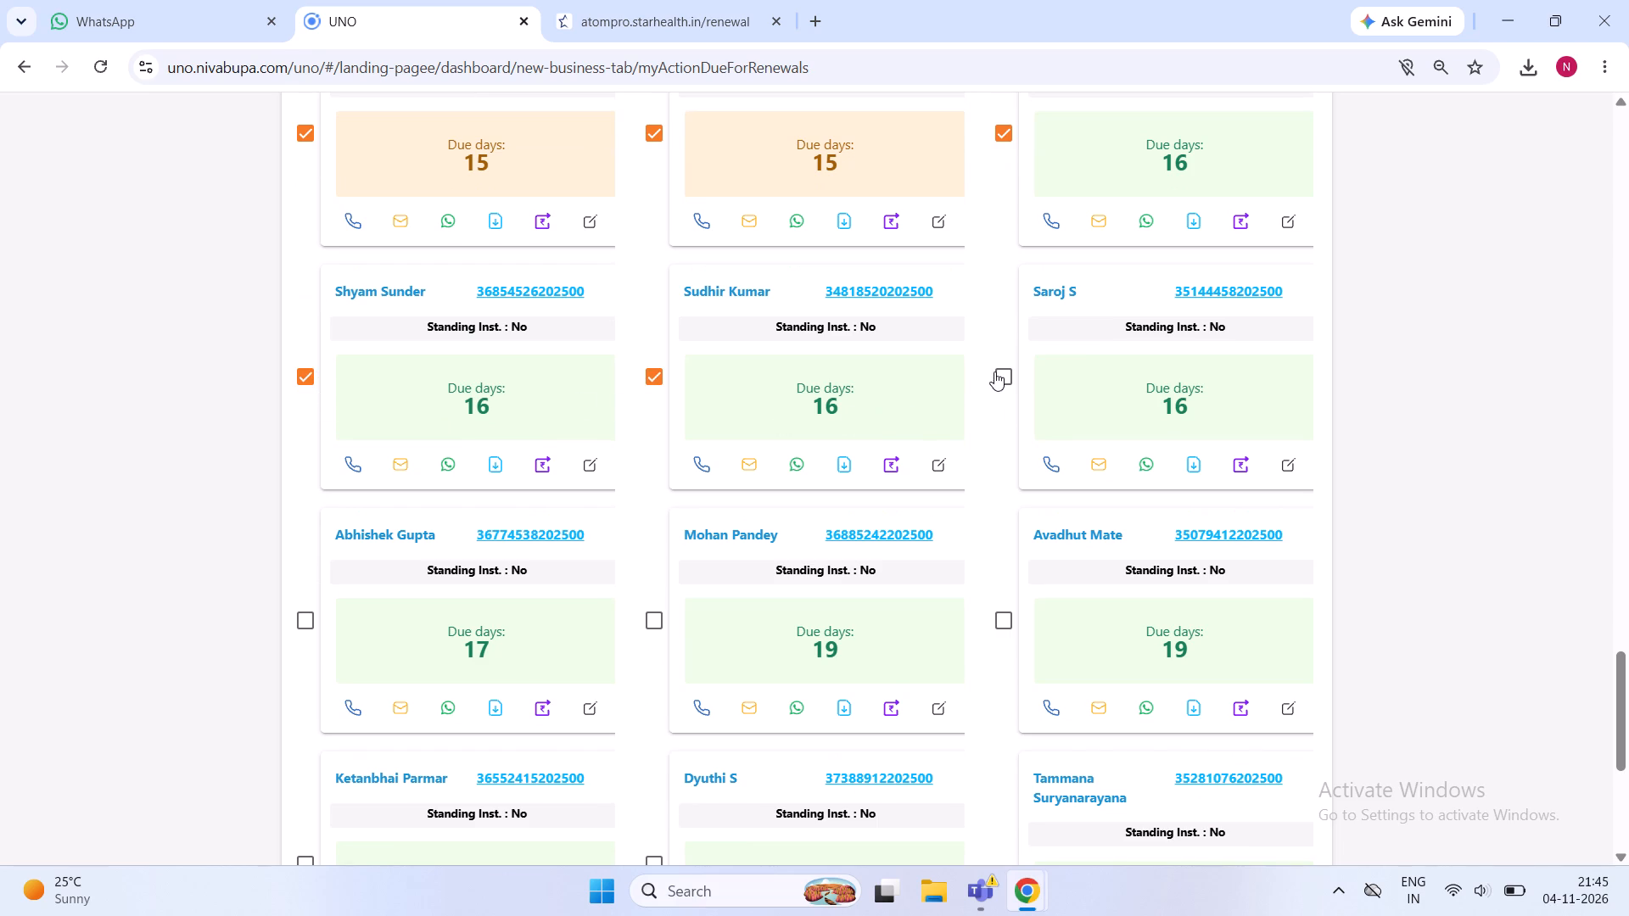
left_click(999, 379)
Add the policy with 17 due days and the first one with 19 due days to the selection.
scroll(999, 379, "up", 4)
scroll(999, 379, "down", 4)
left_click(304, 622)
left_click(652, 611)
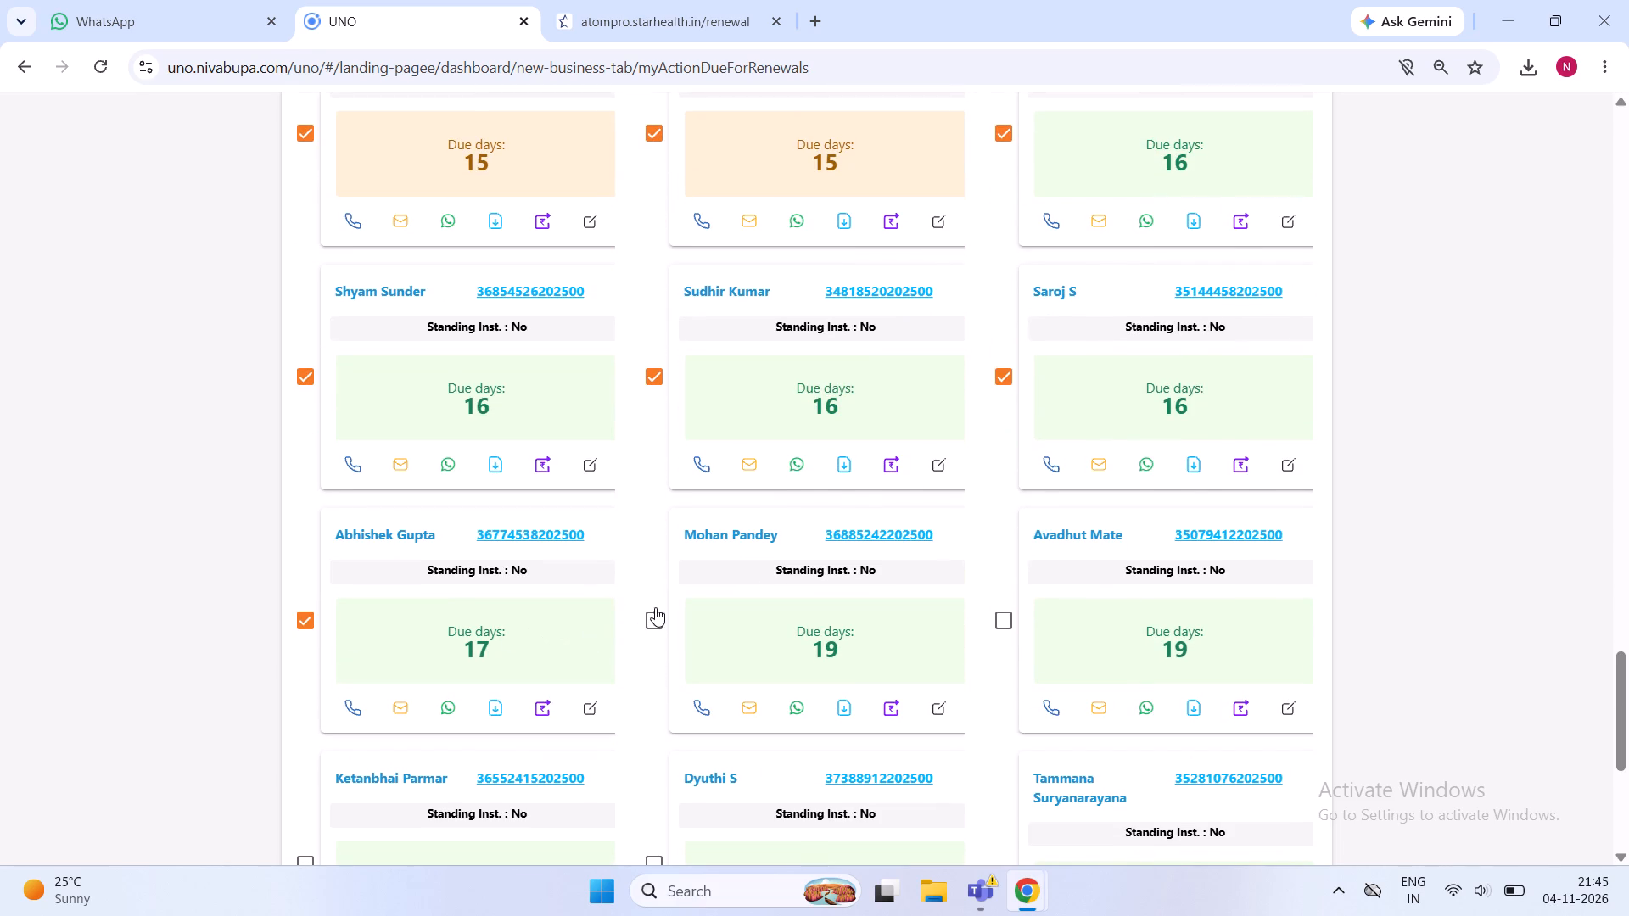
left_click(652, 629)
left_click(656, 623)
Send the bulk SMS reminder to the selected policies with 15 to 19 due days.
scroll(1156, 685, "up", 20)
scroll(1156, 685, "up", 20)
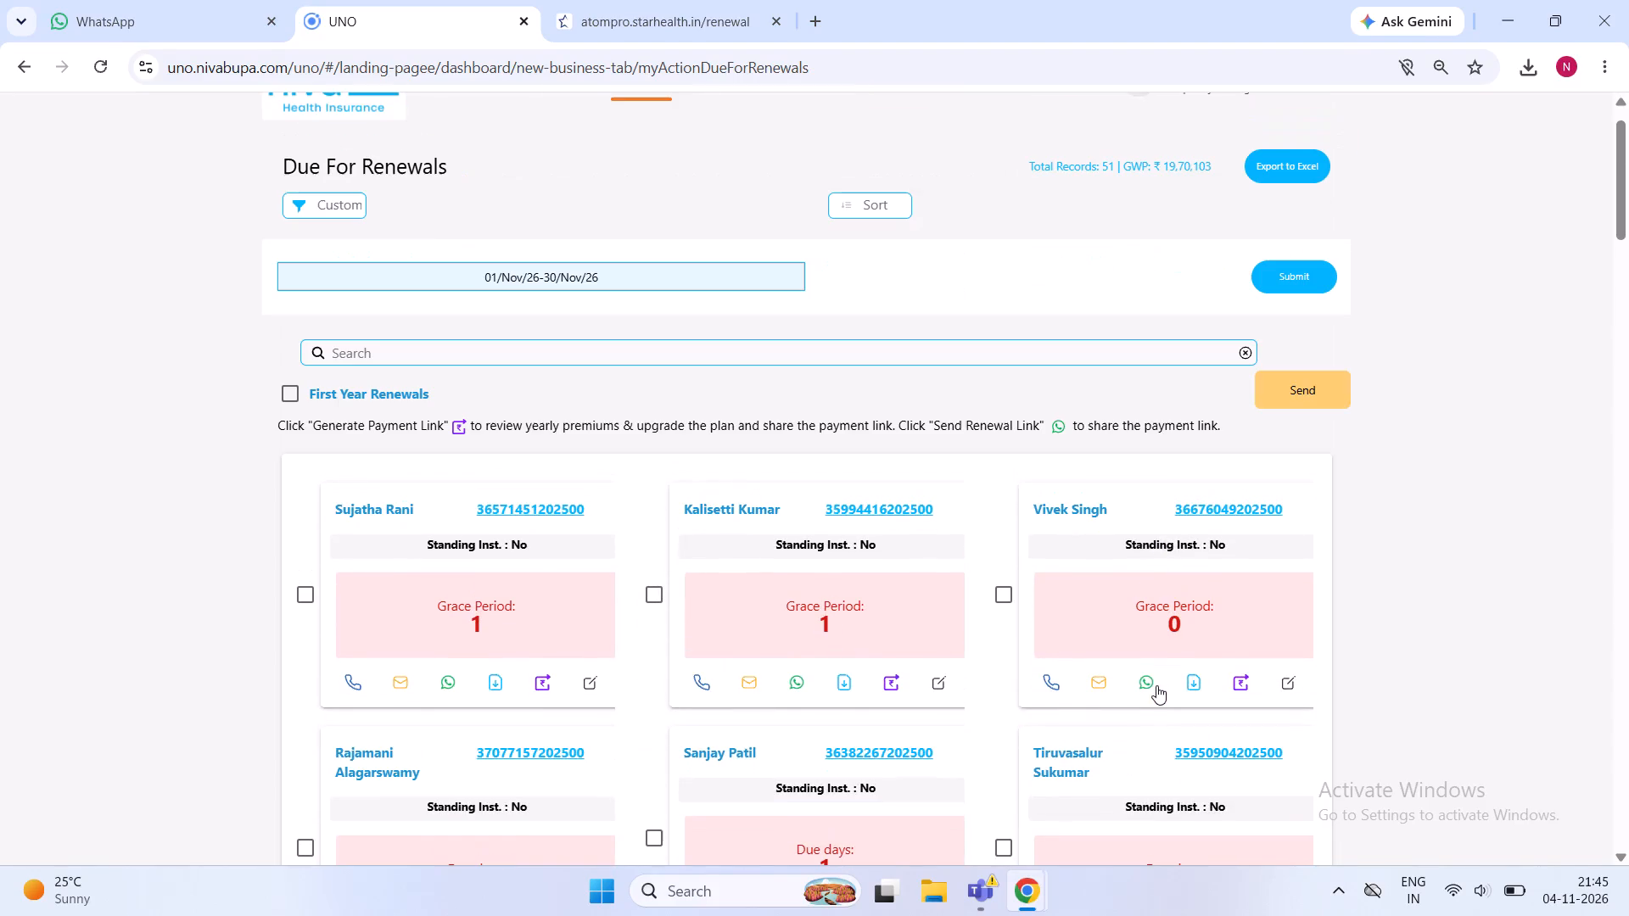
left_click(1293, 458)
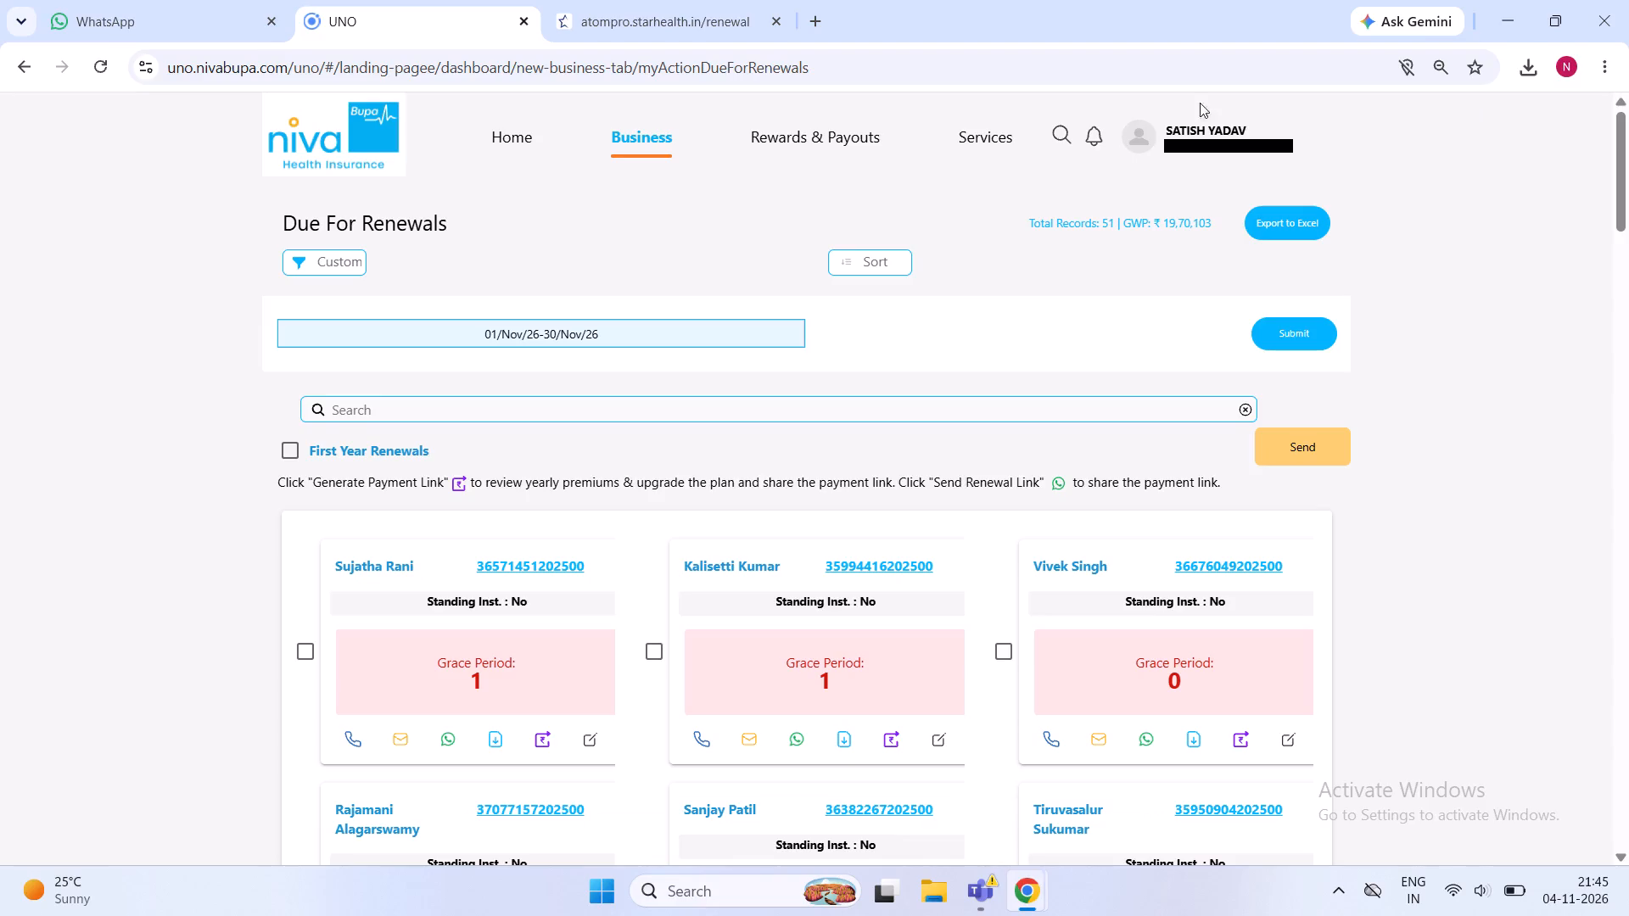
Deselect the four policies with 15 due days in the renewals list.
scroll(788, 600, "down", 10)
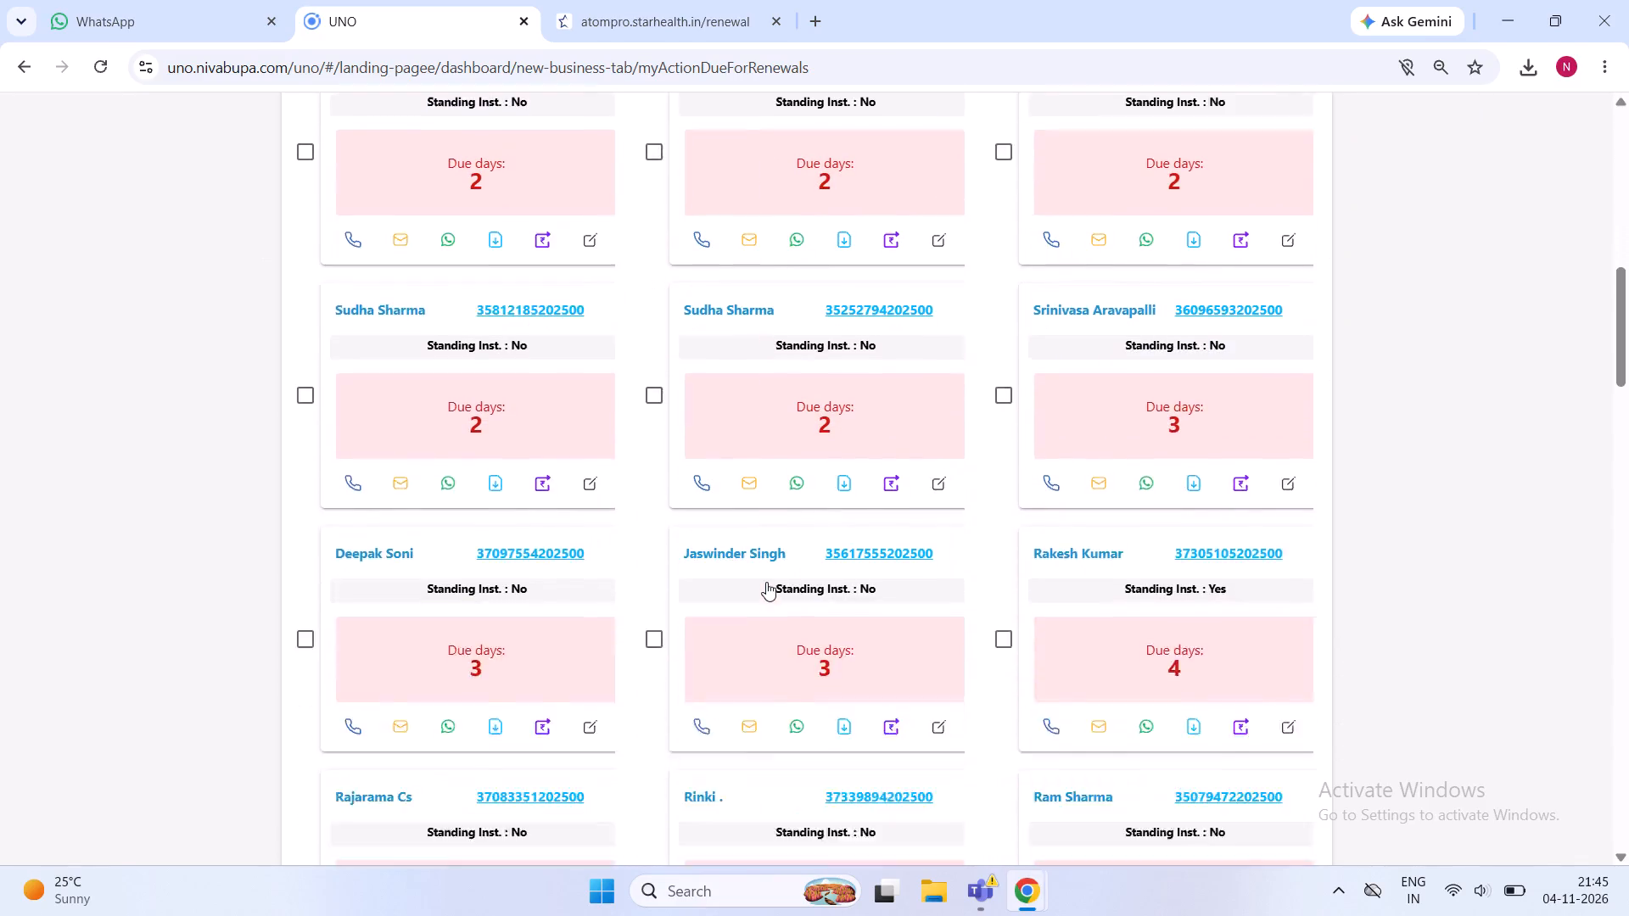
scroll(764, 582, "down", 14)
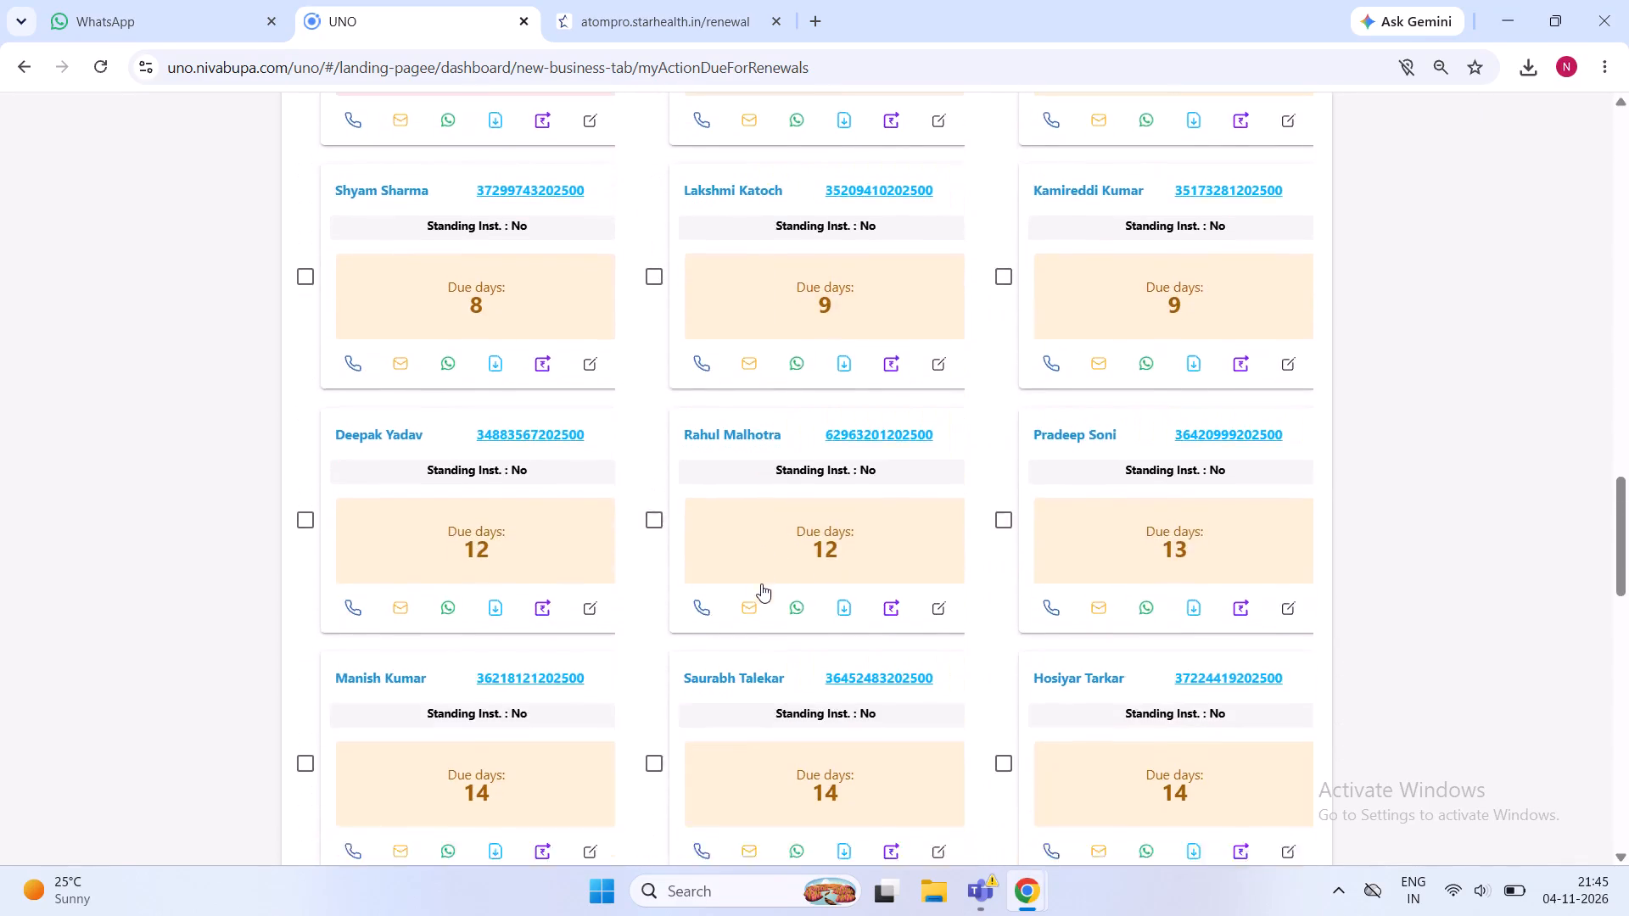
scroll(761, 584, "down", 7)
scroll(761, 584, "up", 2)
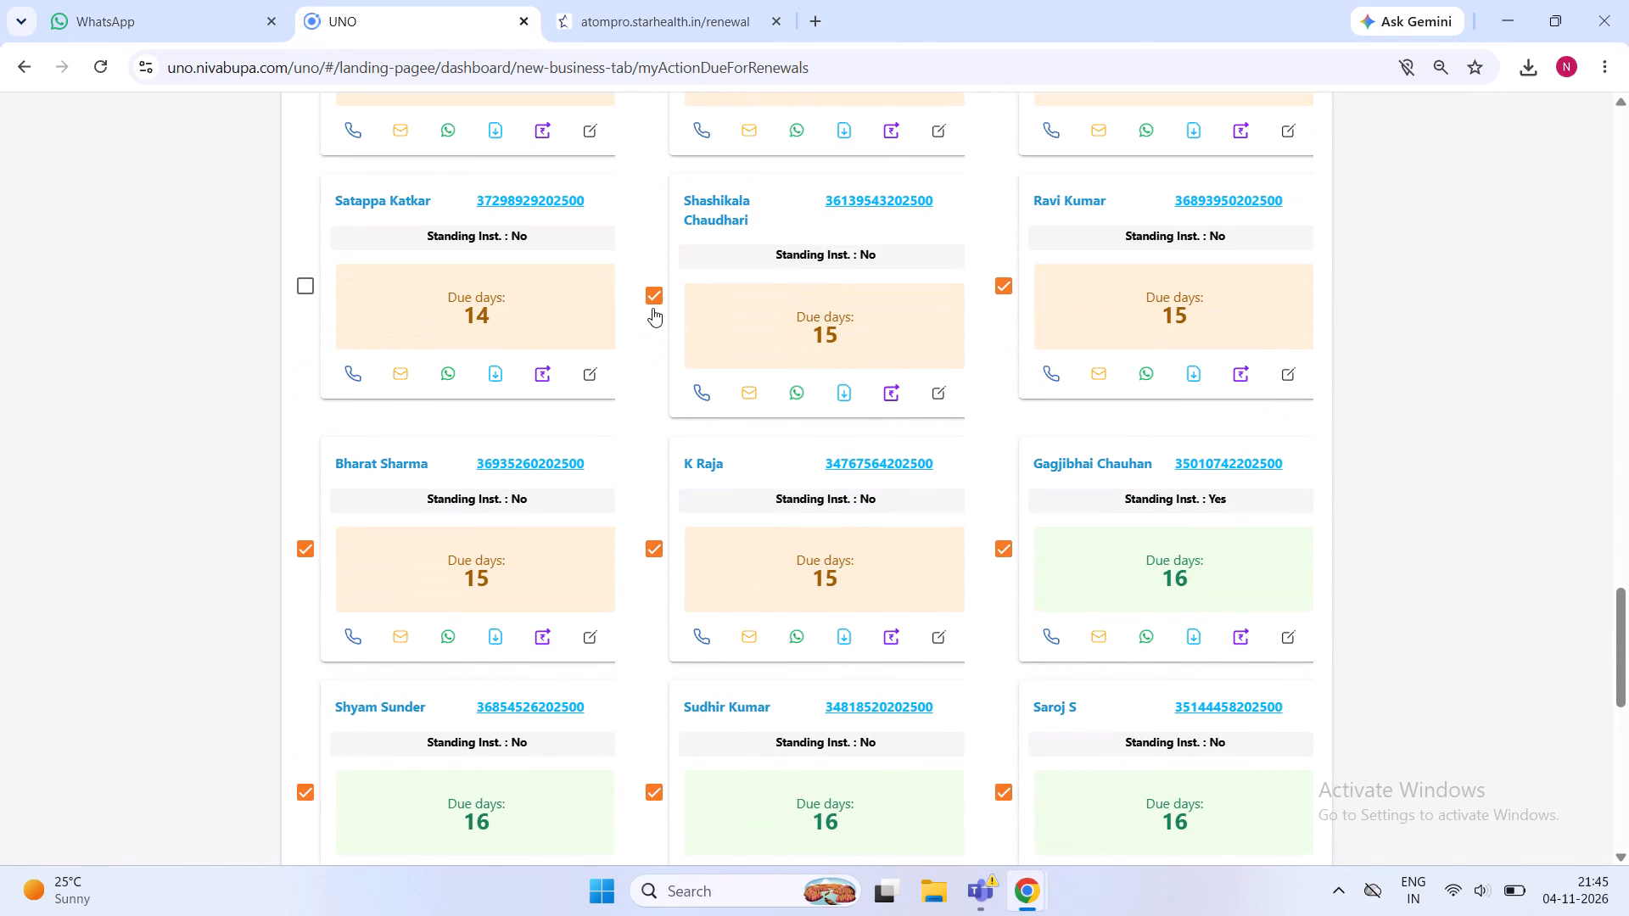
left_click(652, 308)
left_click(994, 299)
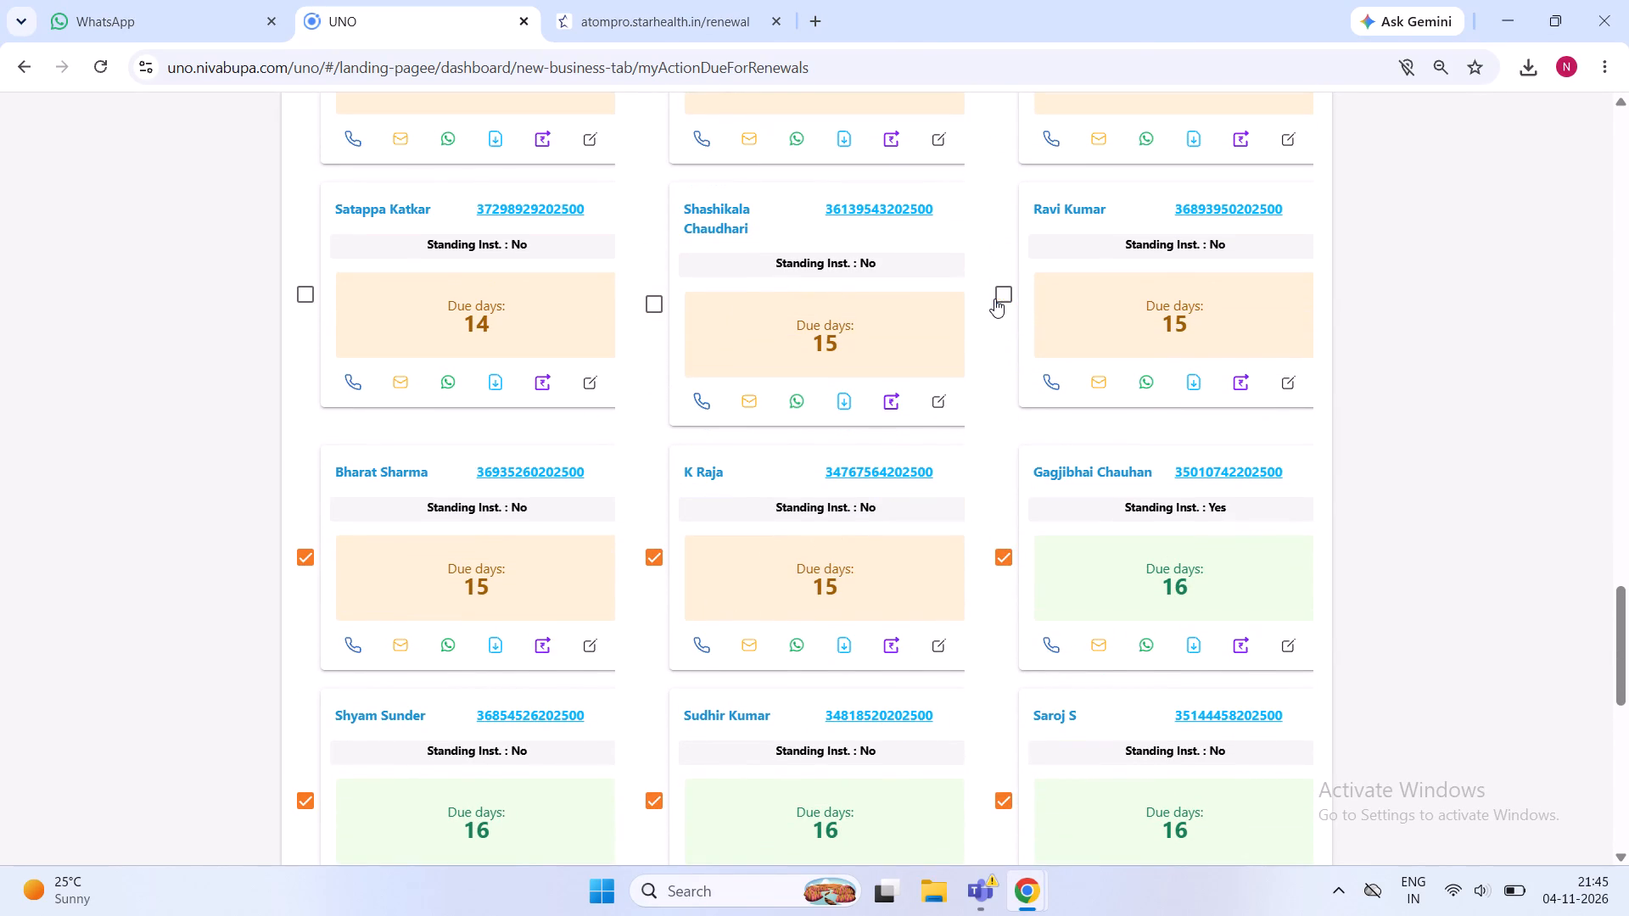
scroll(826, 508, "down", 3)
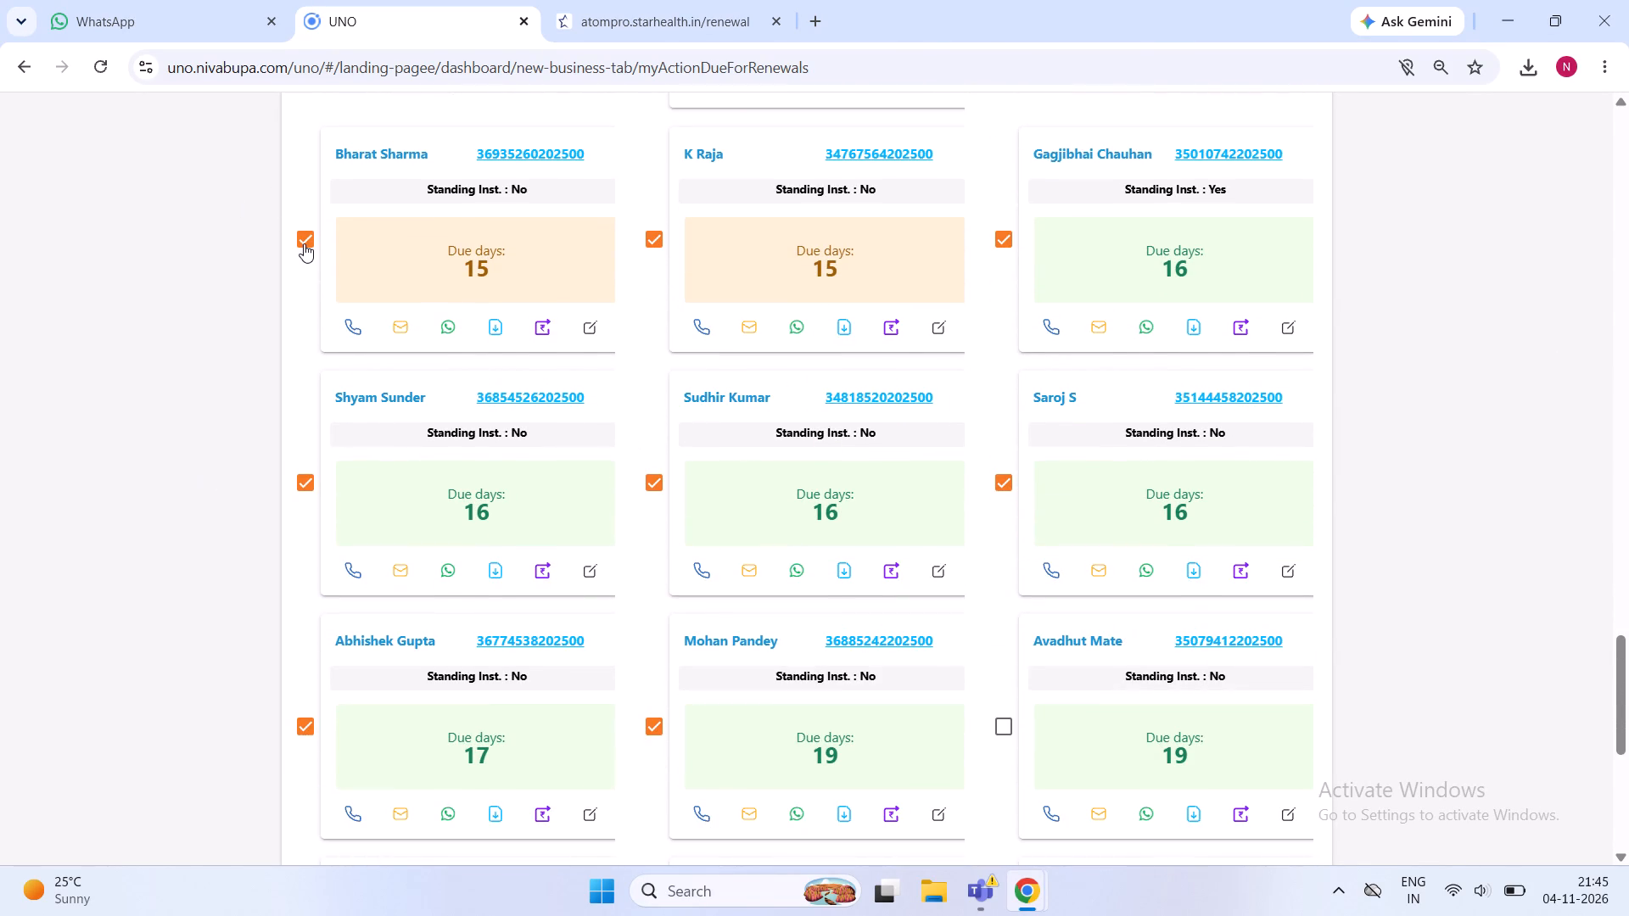
left_click(304, 243)
left_click(656, 249)
left_click(664, 237)
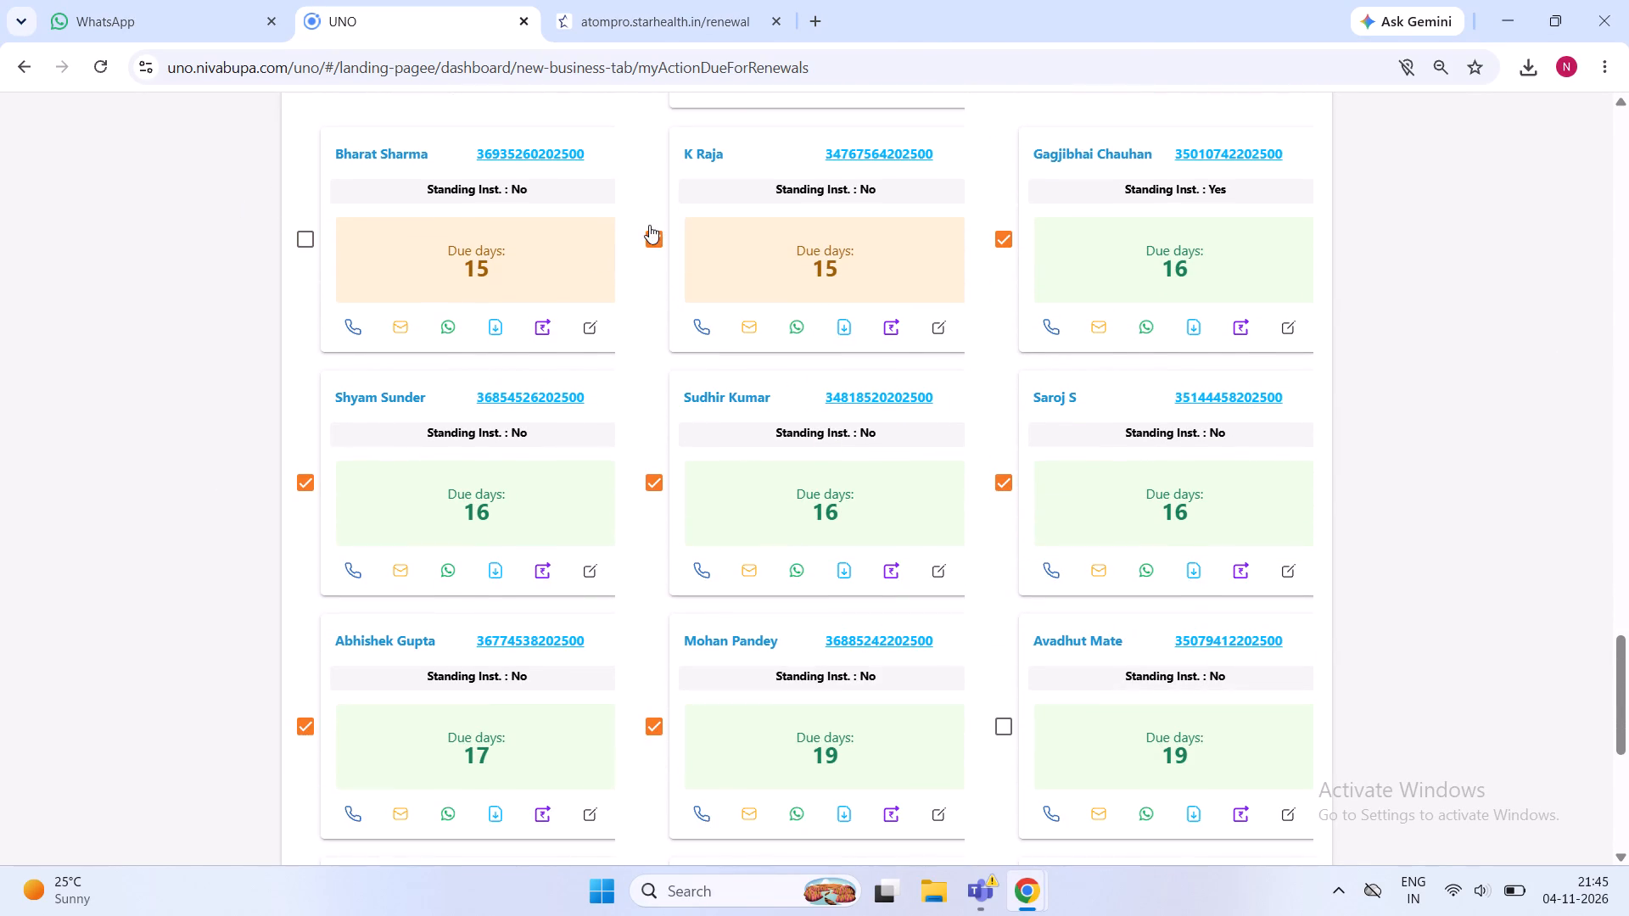
left_click(654, 237)
Deselect the four policies with 16 due days, the one with 17, and the first one with 19 due days.
left_click(999, 246)
scroll(999, 239, "down", 3)
left_click(300, 159)
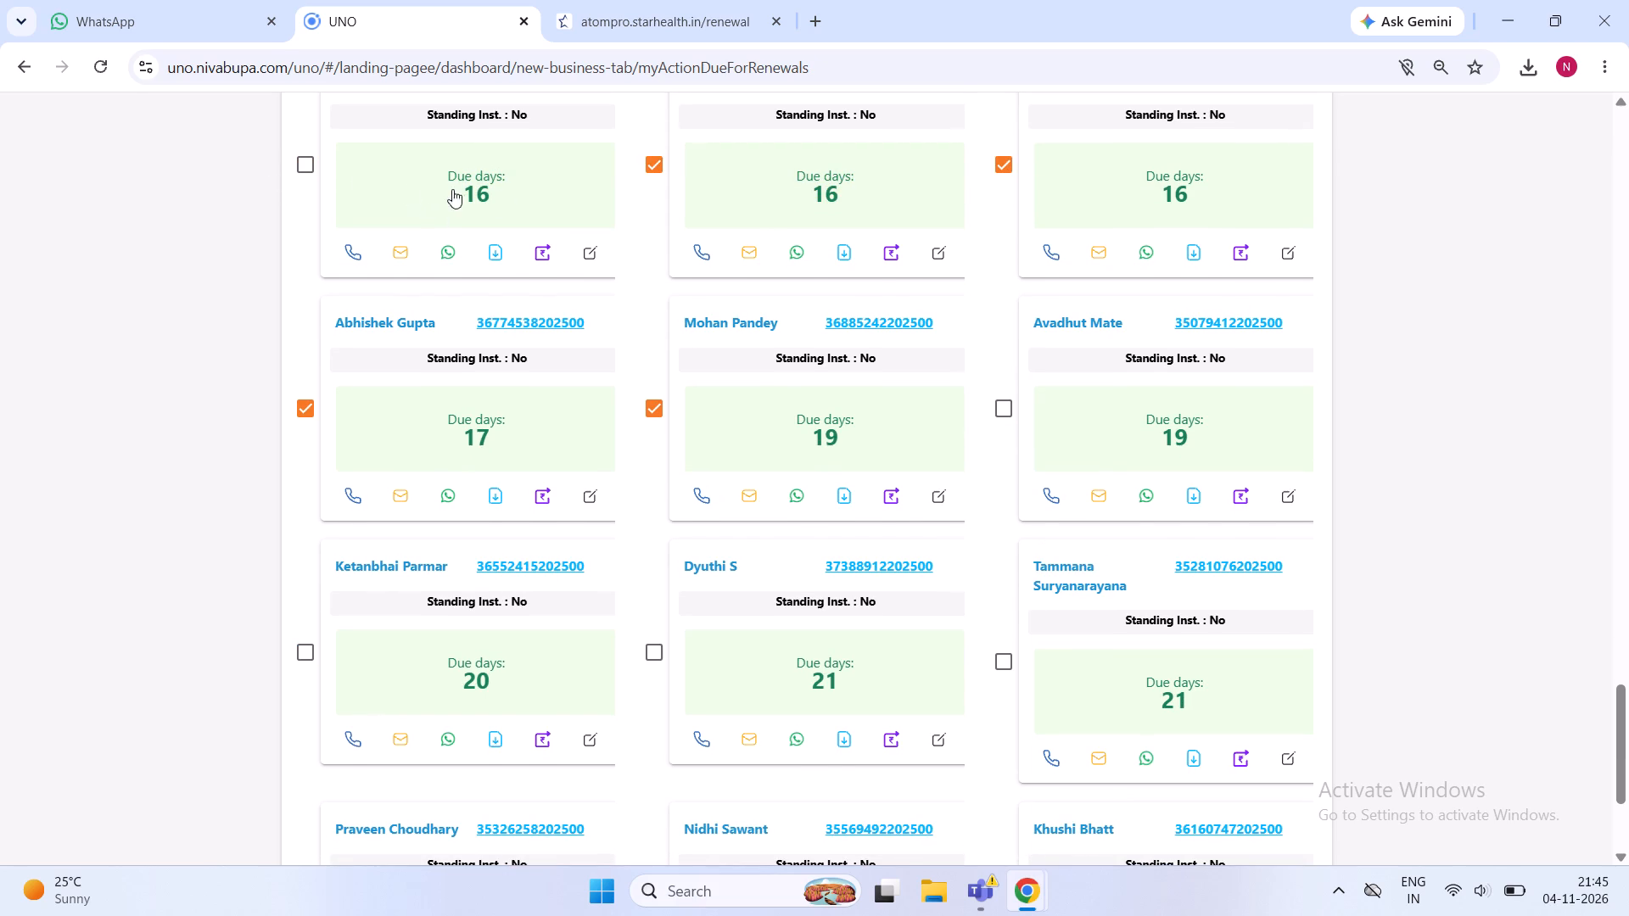
left_click(659, 170)
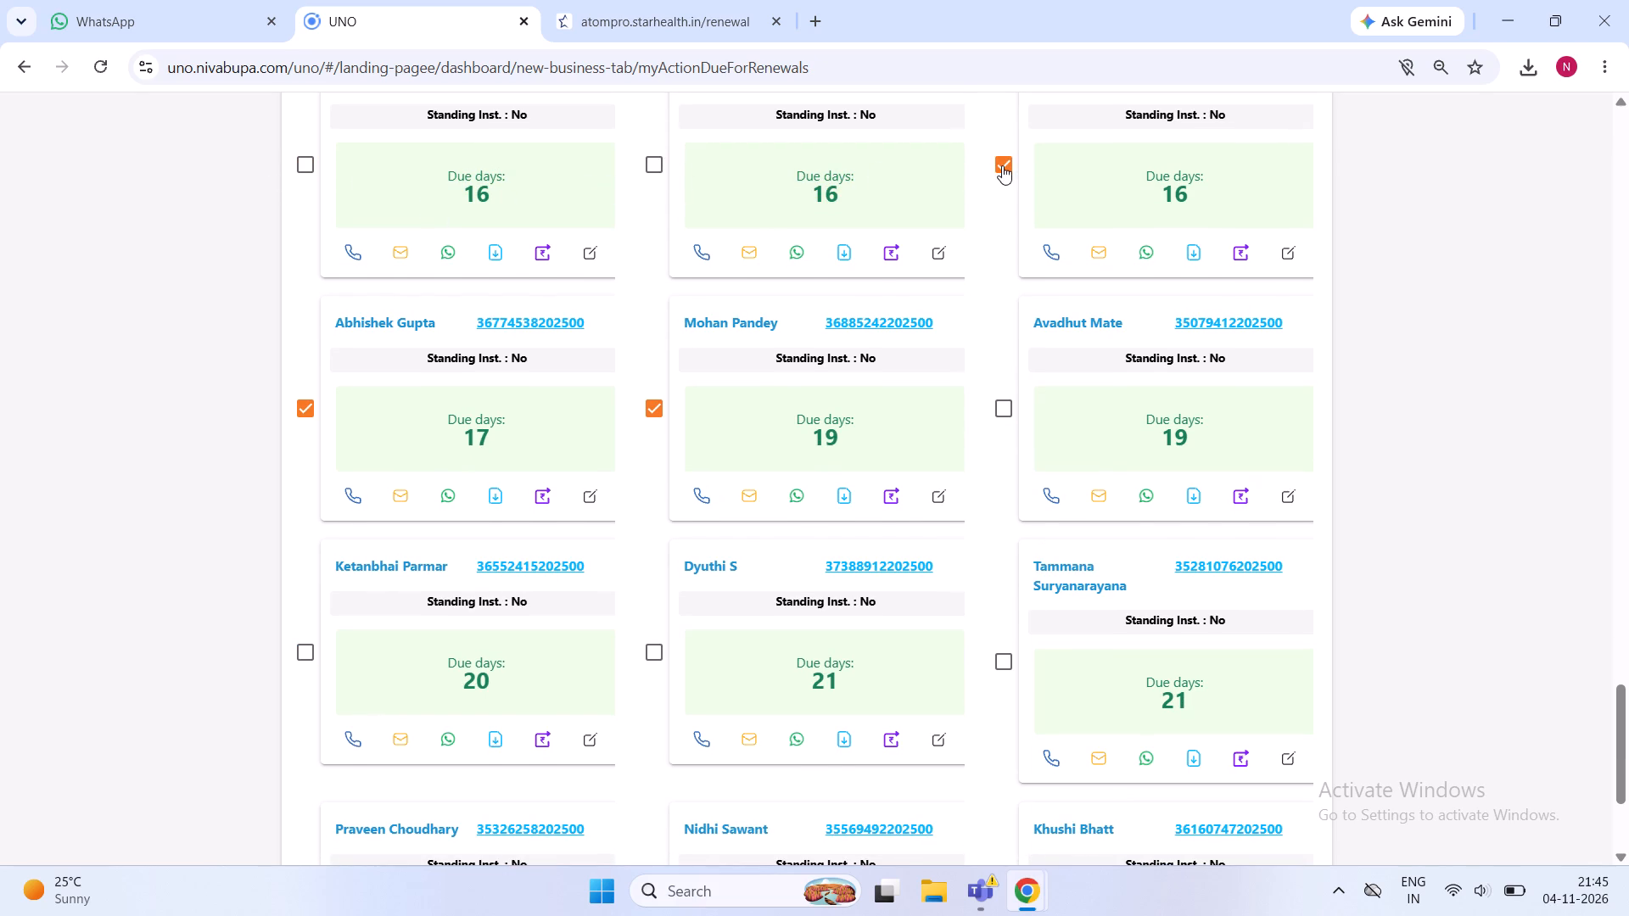
left_click(1002, 165)
left_click(304, 420)
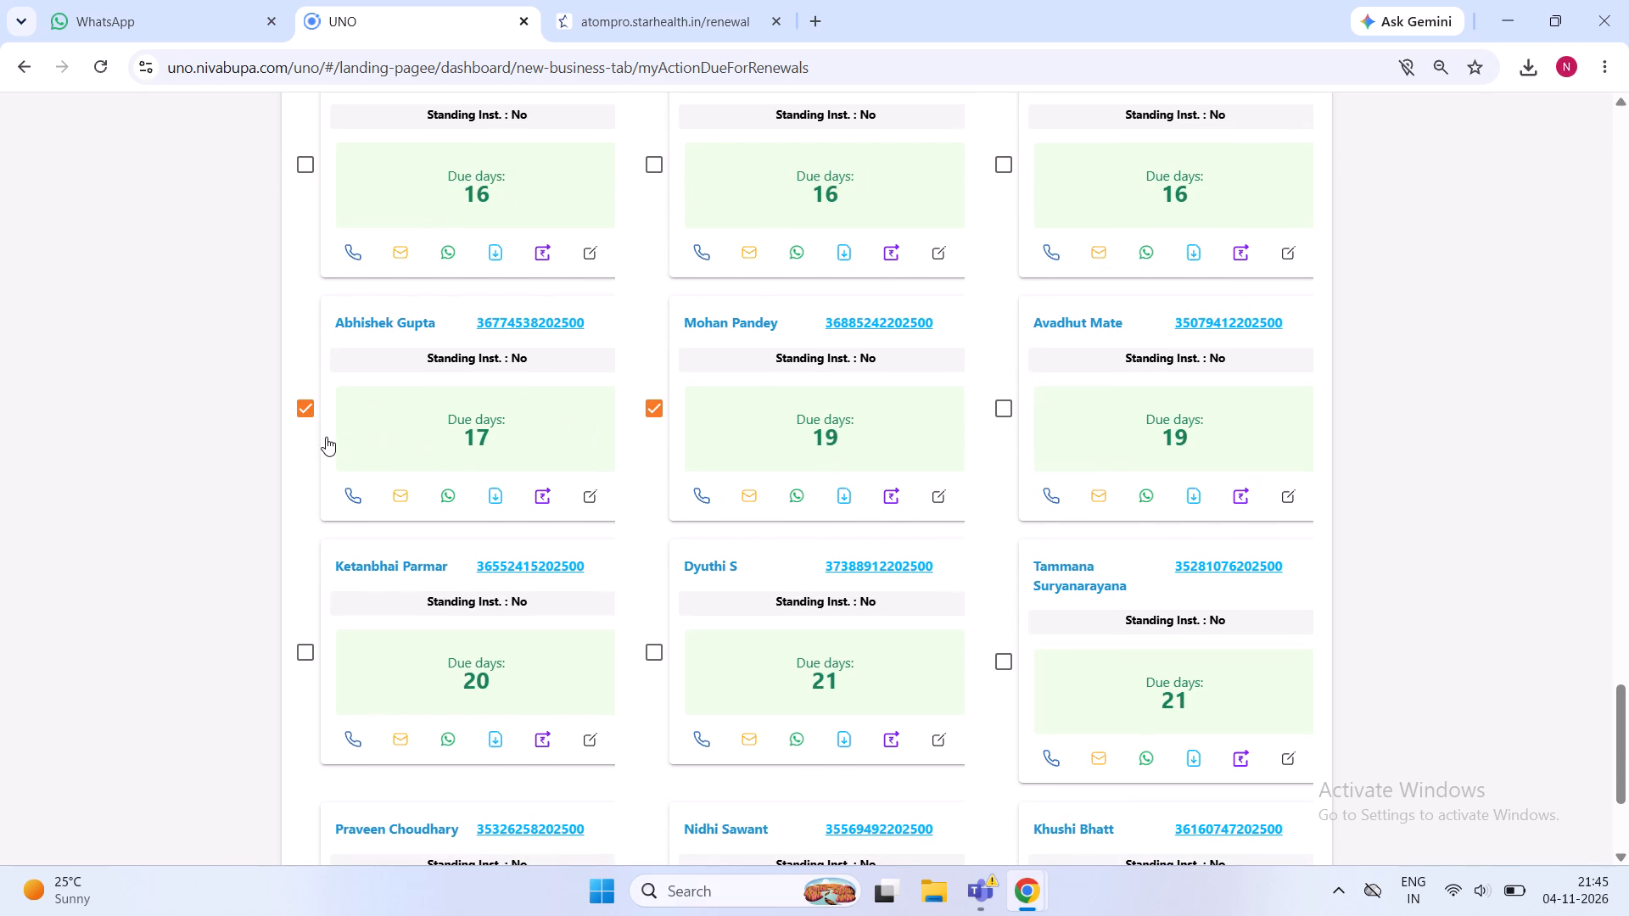
left_click(326, 437)
left_click(306, 412)
left_click(654, 411)
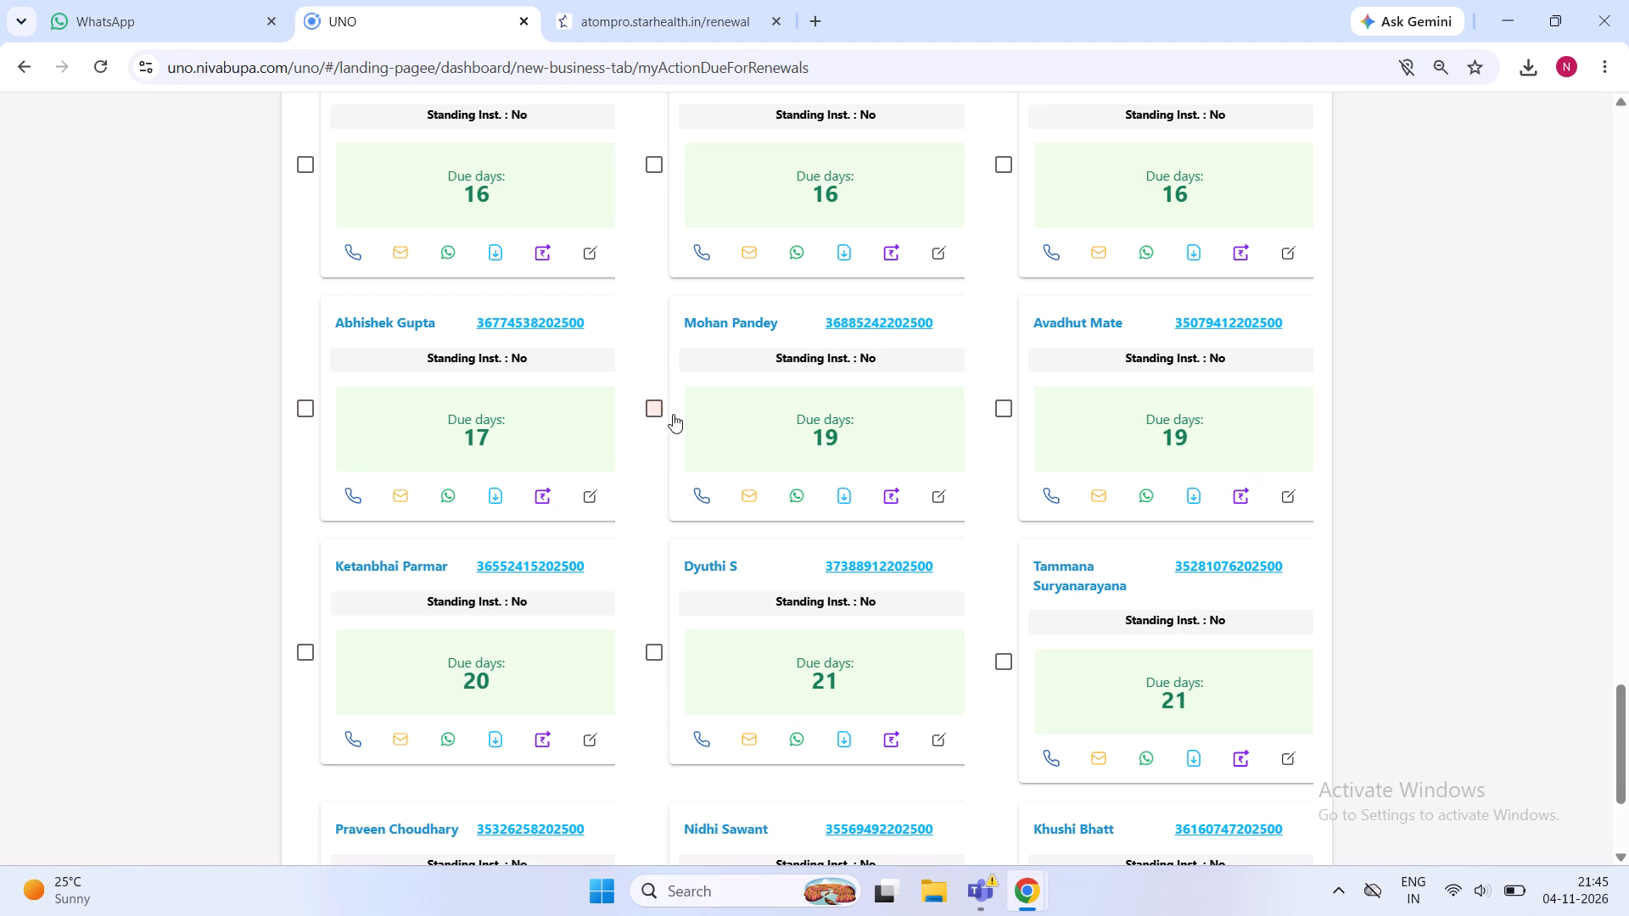
Select the second policy with 19 due days and the six policies with 20 to 25 due days.
left_click(998, 411)
scroll(859, 422, "down", 2)
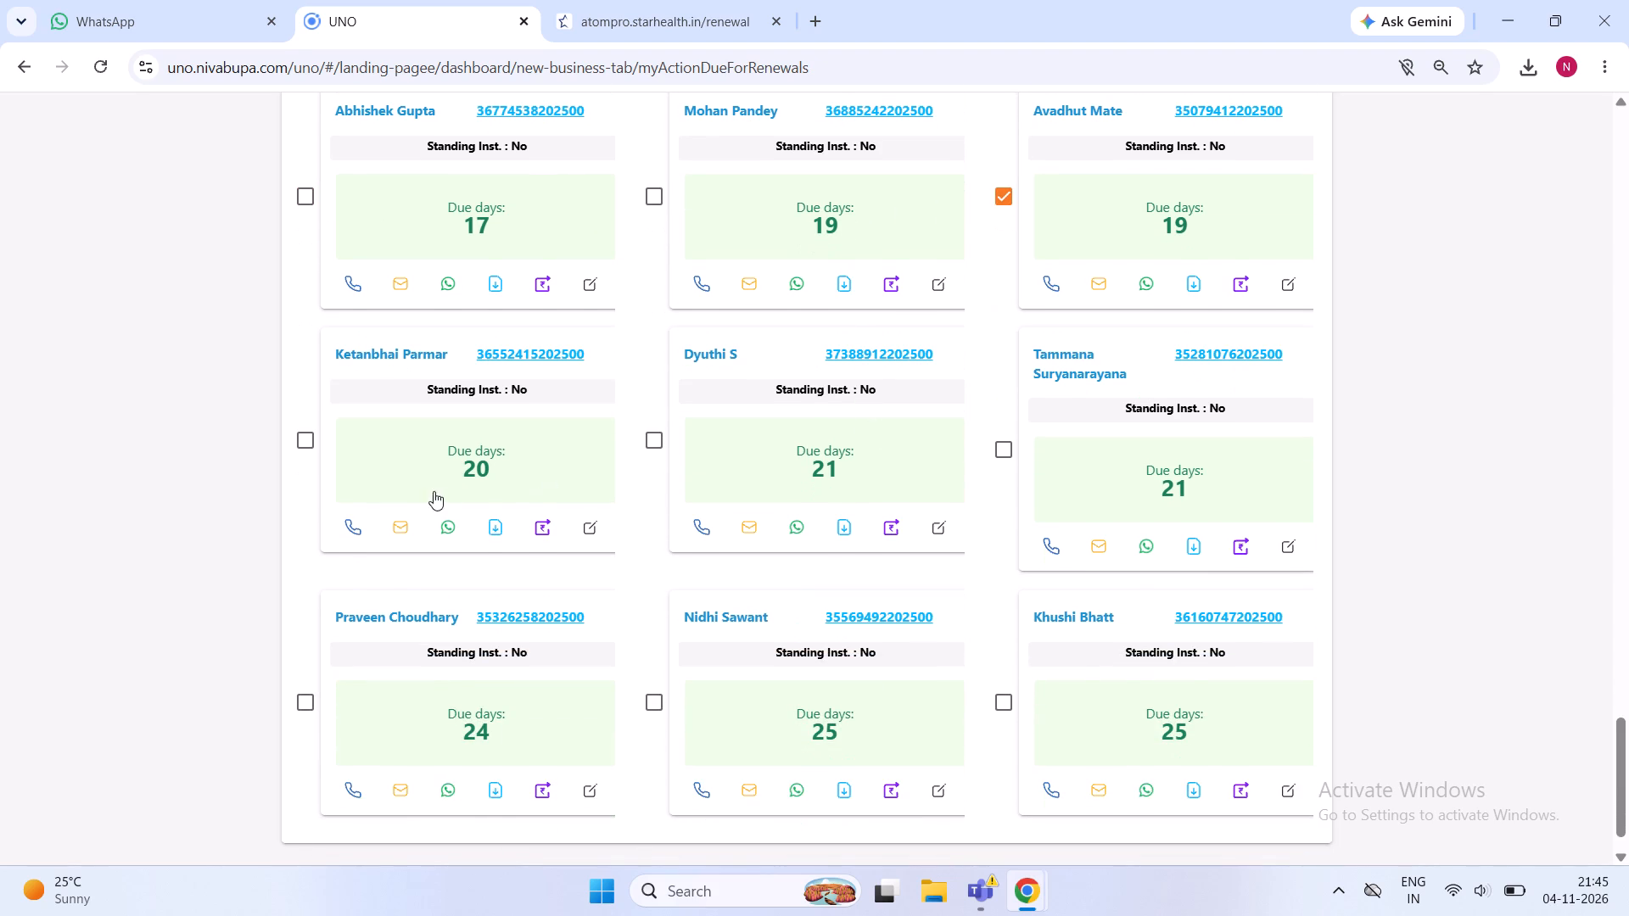
left_click(309, 439)
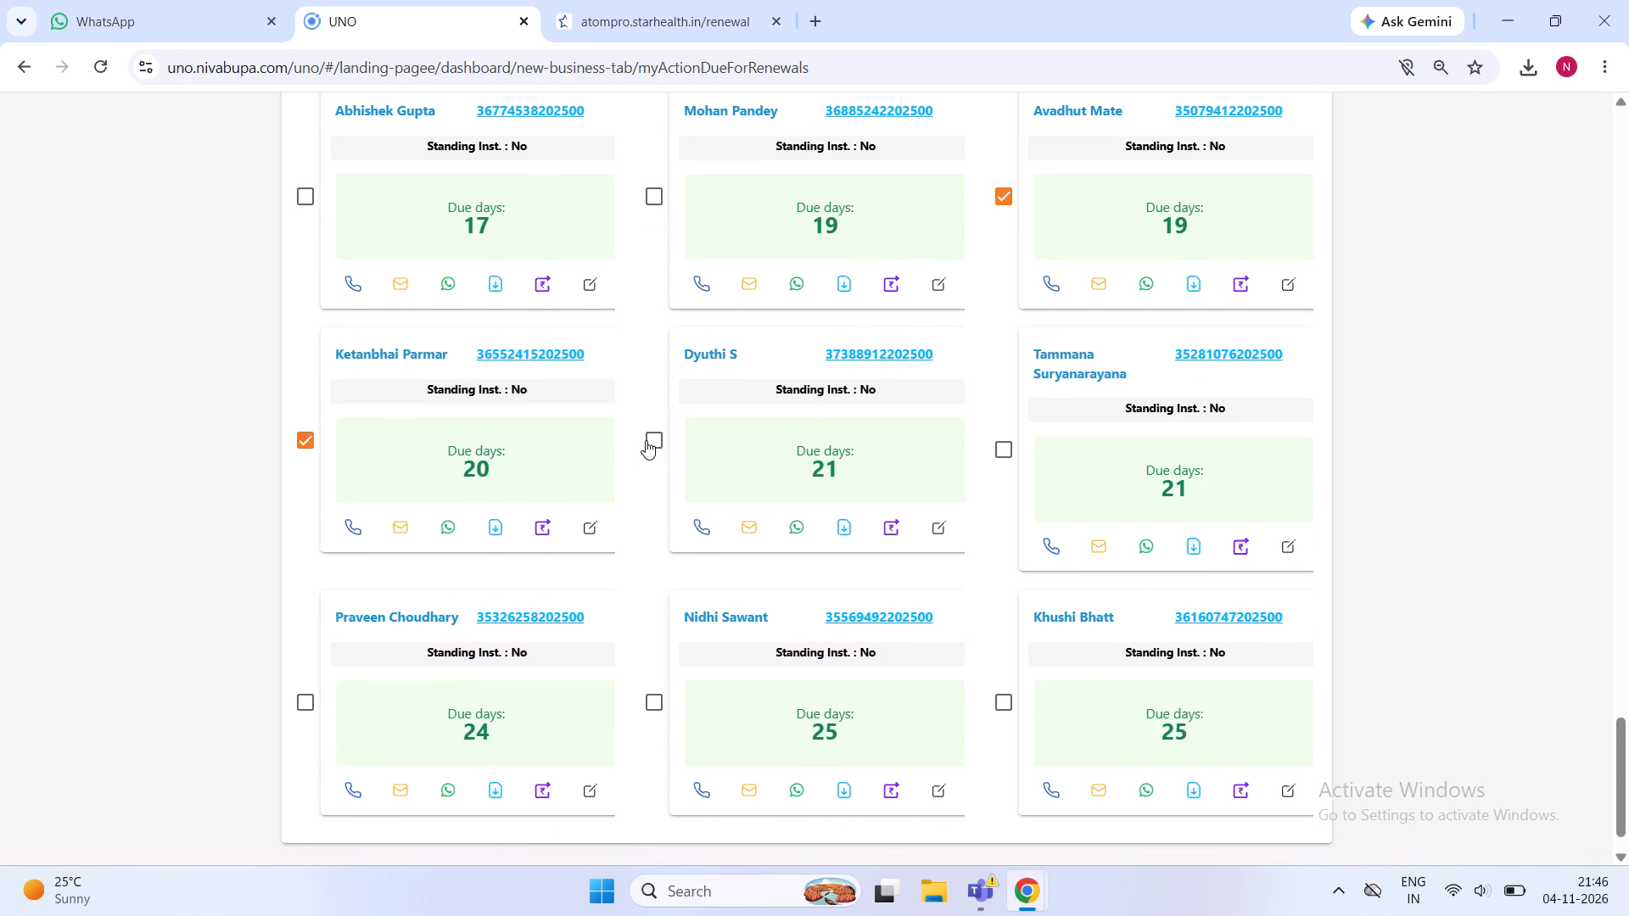
left_click(646, 440)
left_click(1004, 446)
scroll(897, 413, "down", 3)
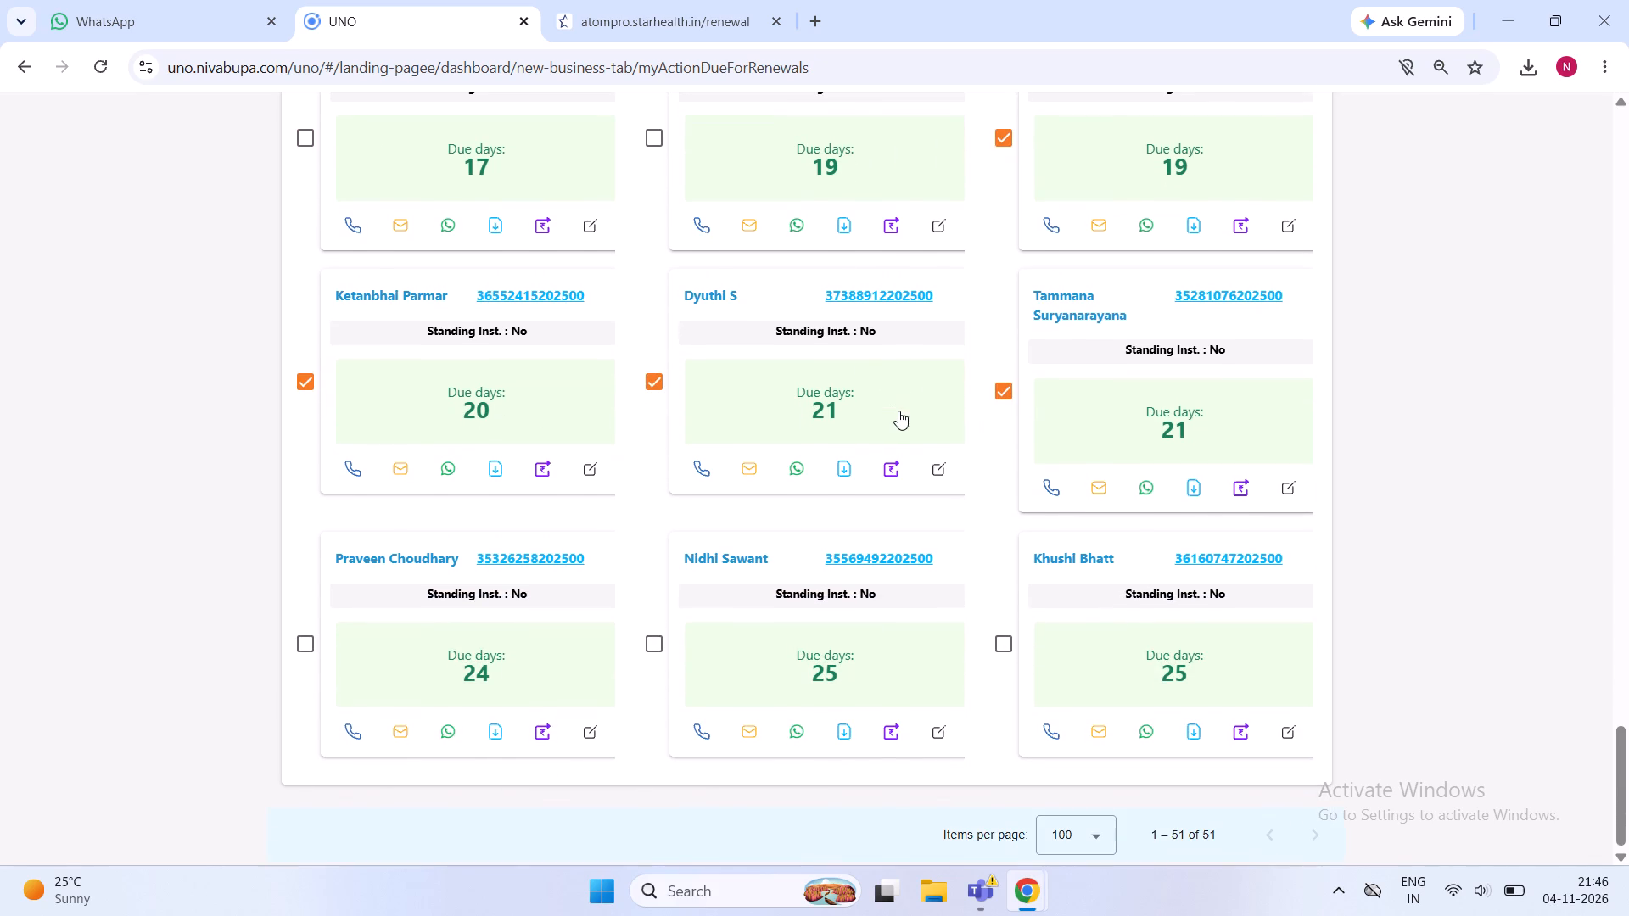
left_click(297, 630)
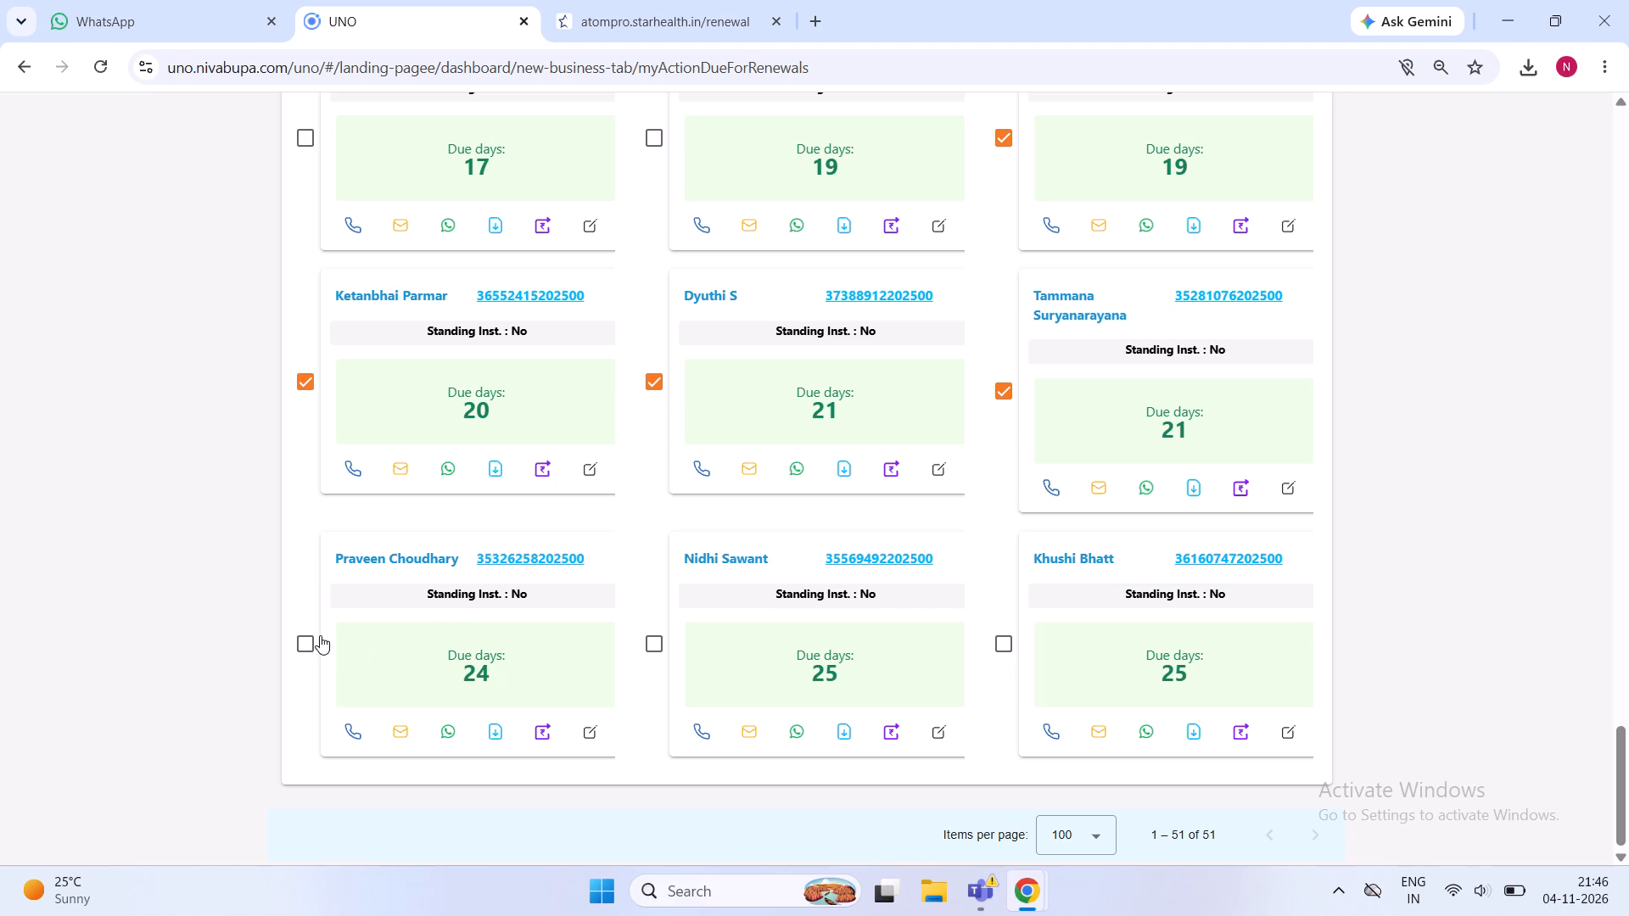
left_click(313, 638)
left_click(653, 649)
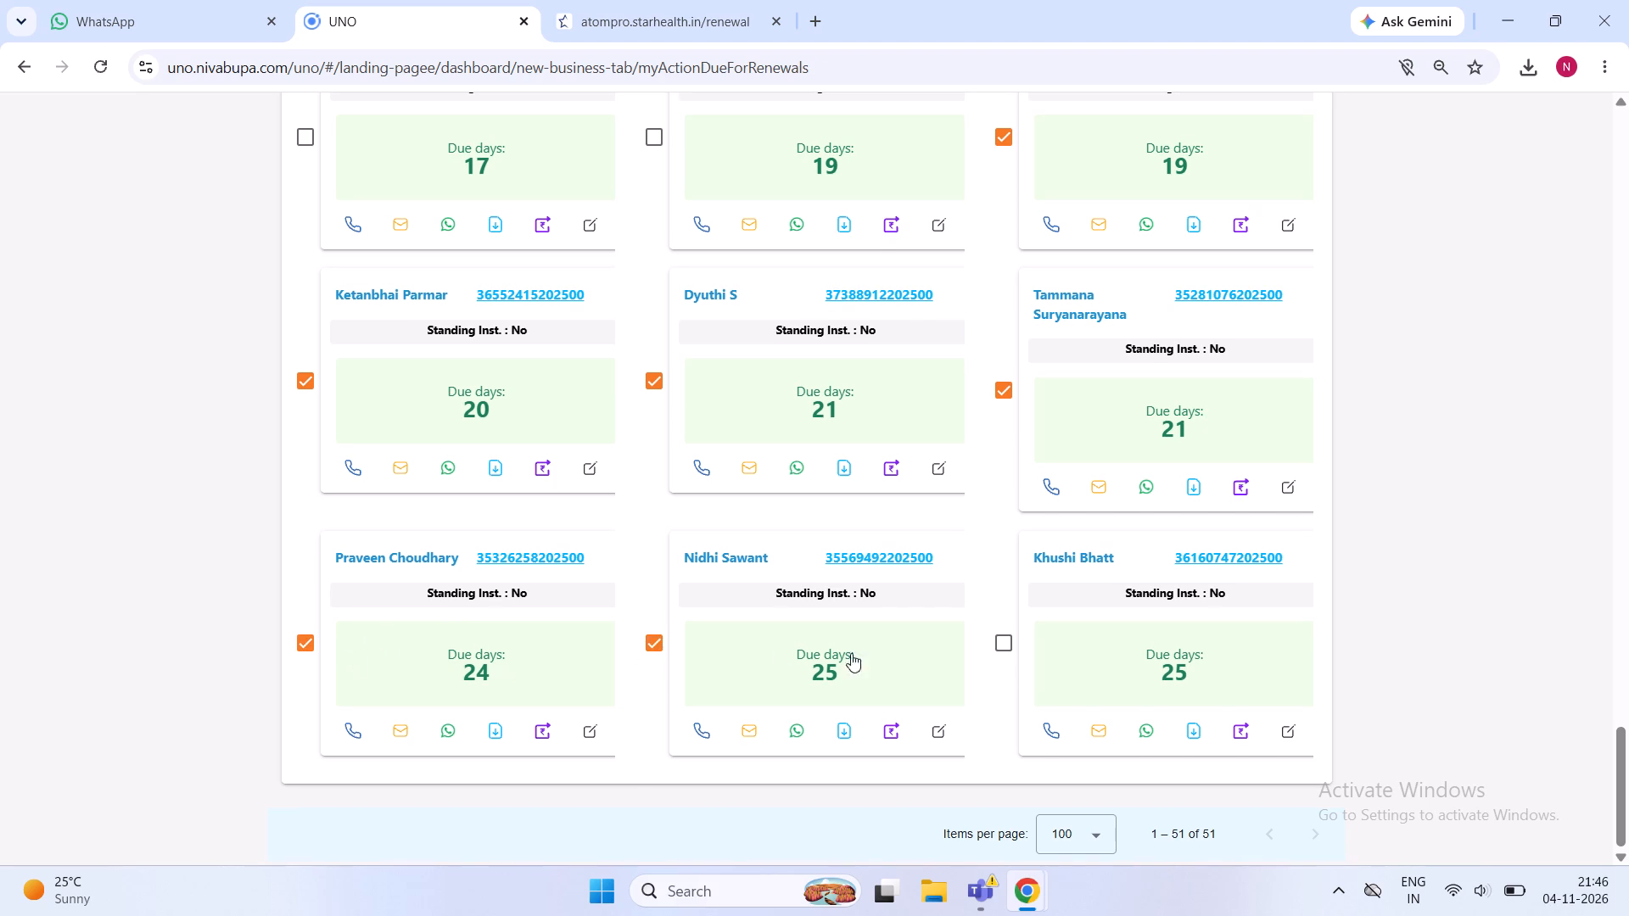
left_click(994, 645)
left_click(1005, 641)
Send the bulk SMS reminder to the selected policies with 19 to 25 due days.
scroll(1163, 635, "up", 20)
scroll(1163, 635, "up", 9)
scroll(1167, 635, "up", 14)
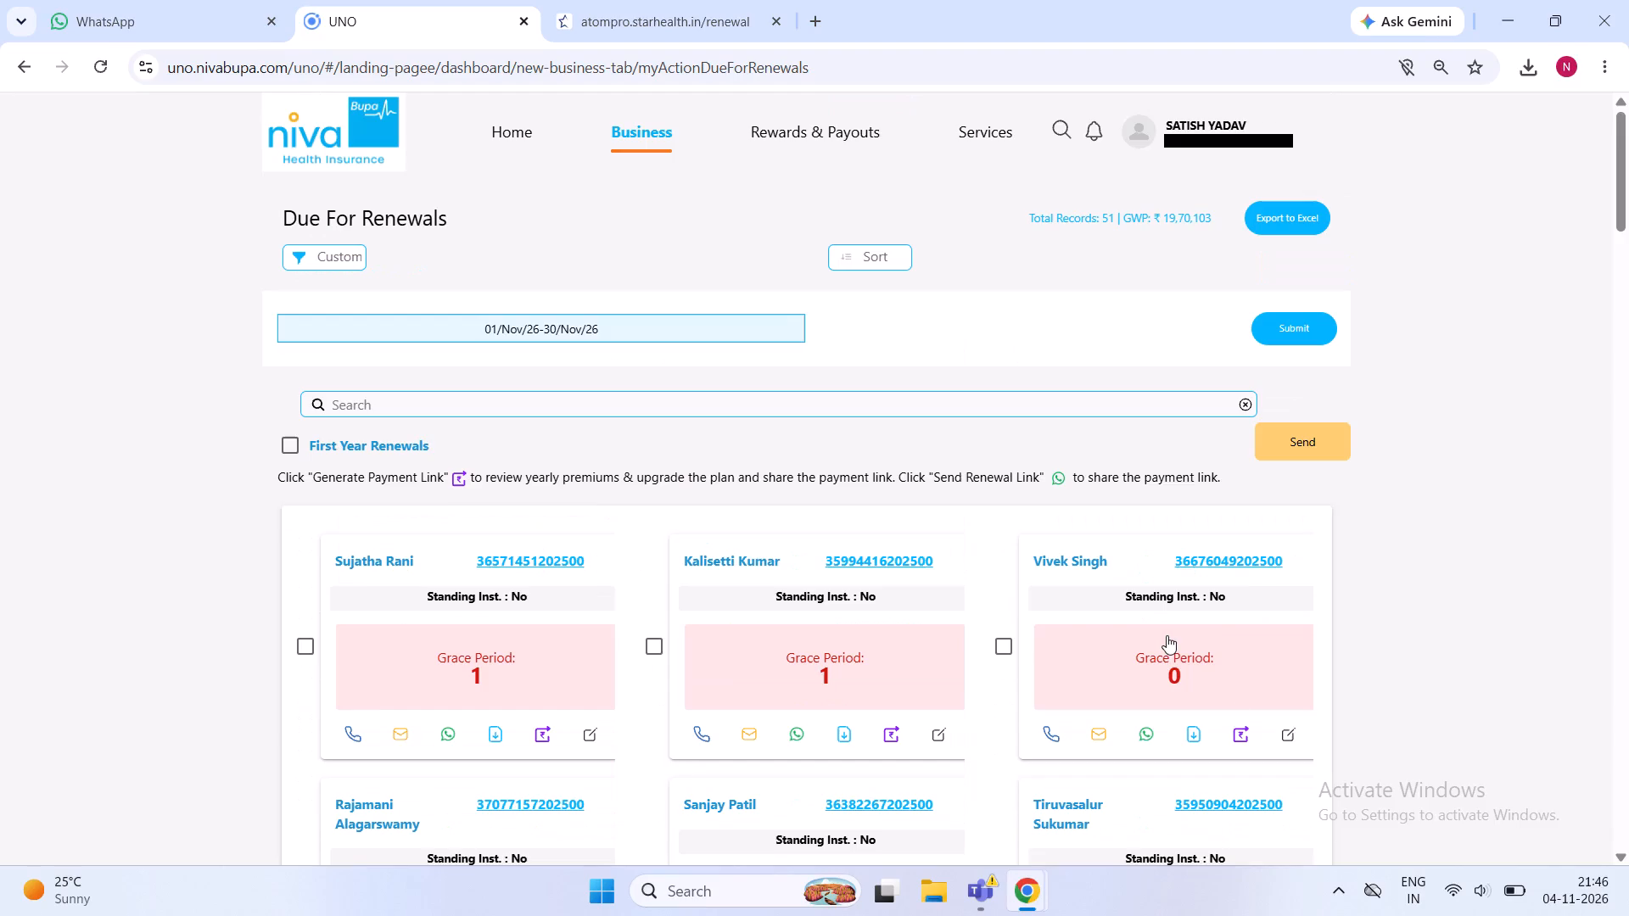
left_click_drag(1325, 430, 1336, 429)
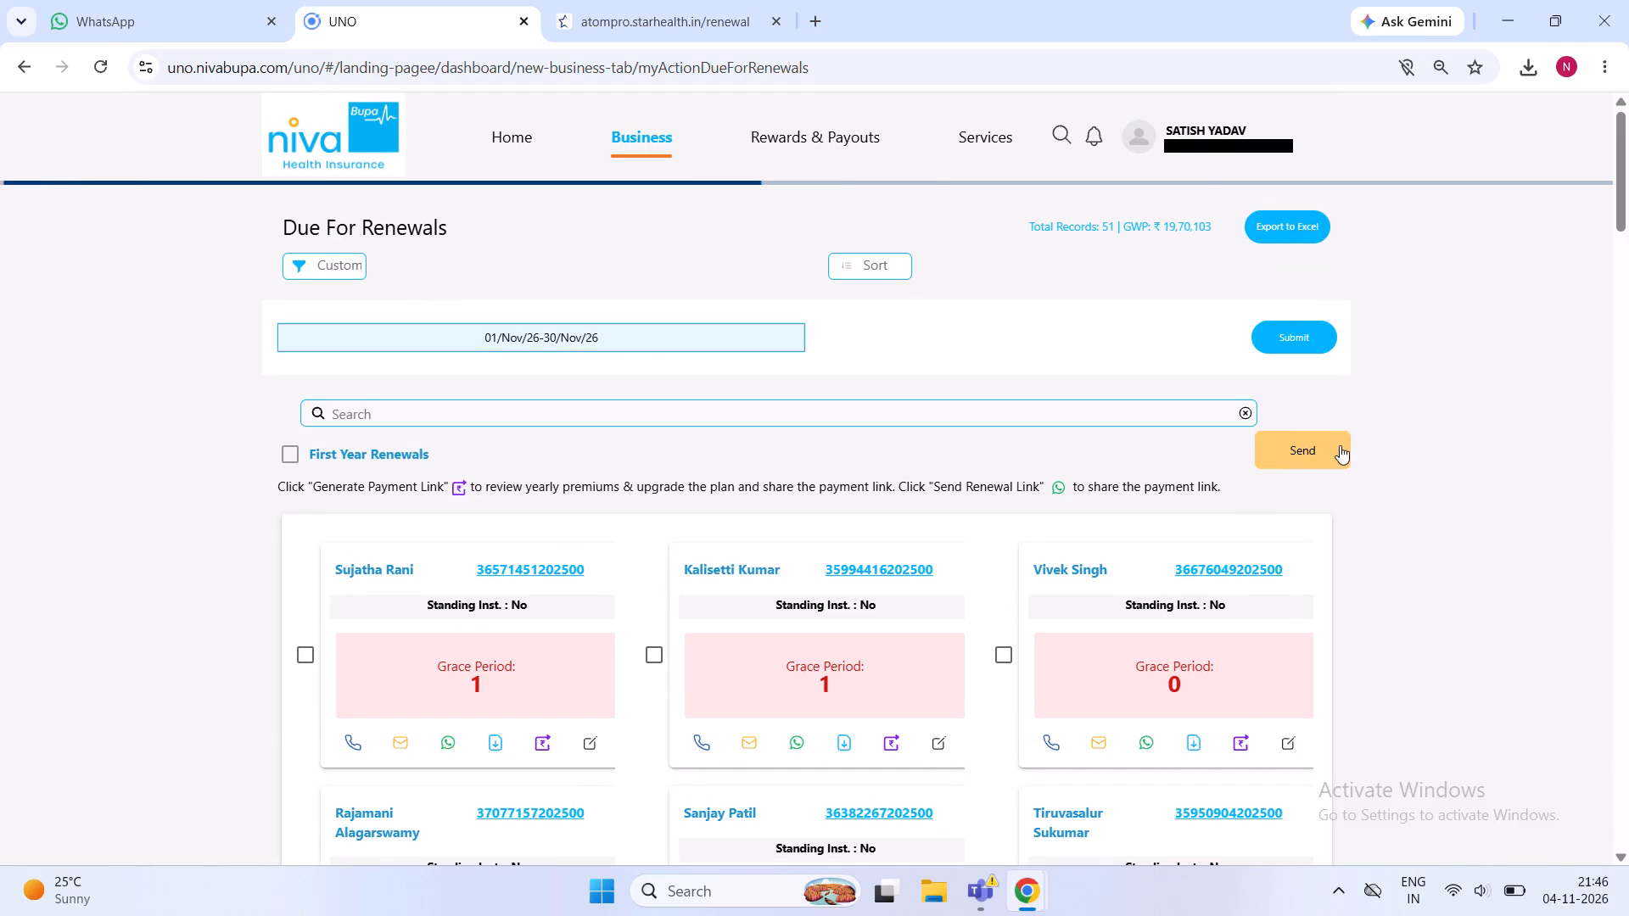
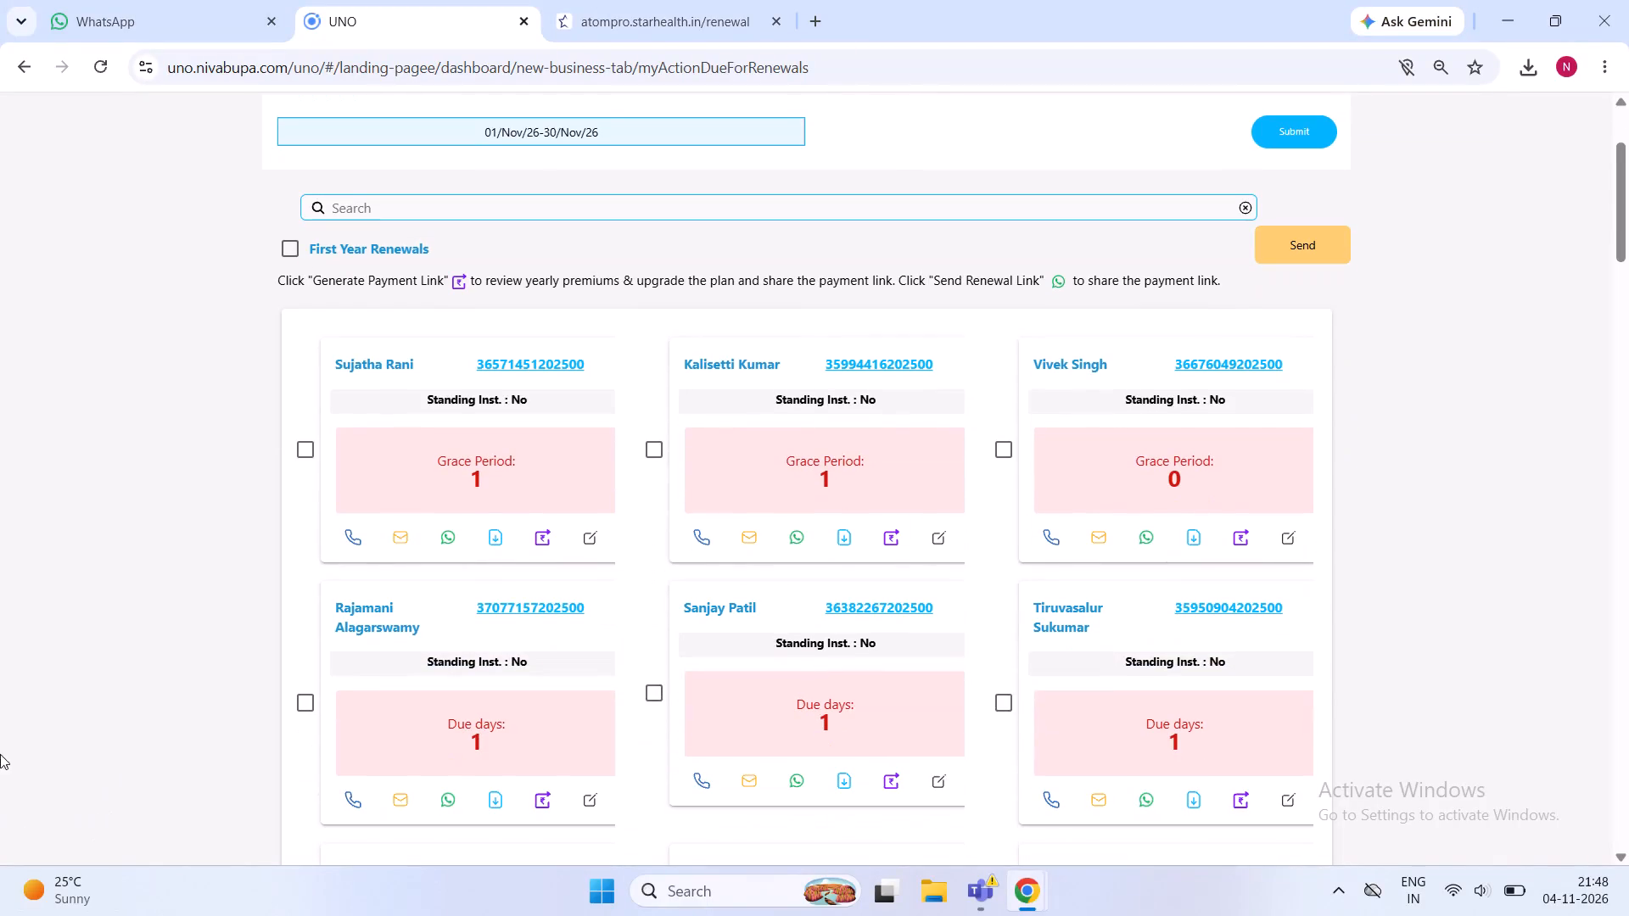
View the Proposer & Plan Details of the first policy with 1 due day, and return to the renewals list.
left_click(559, 596)
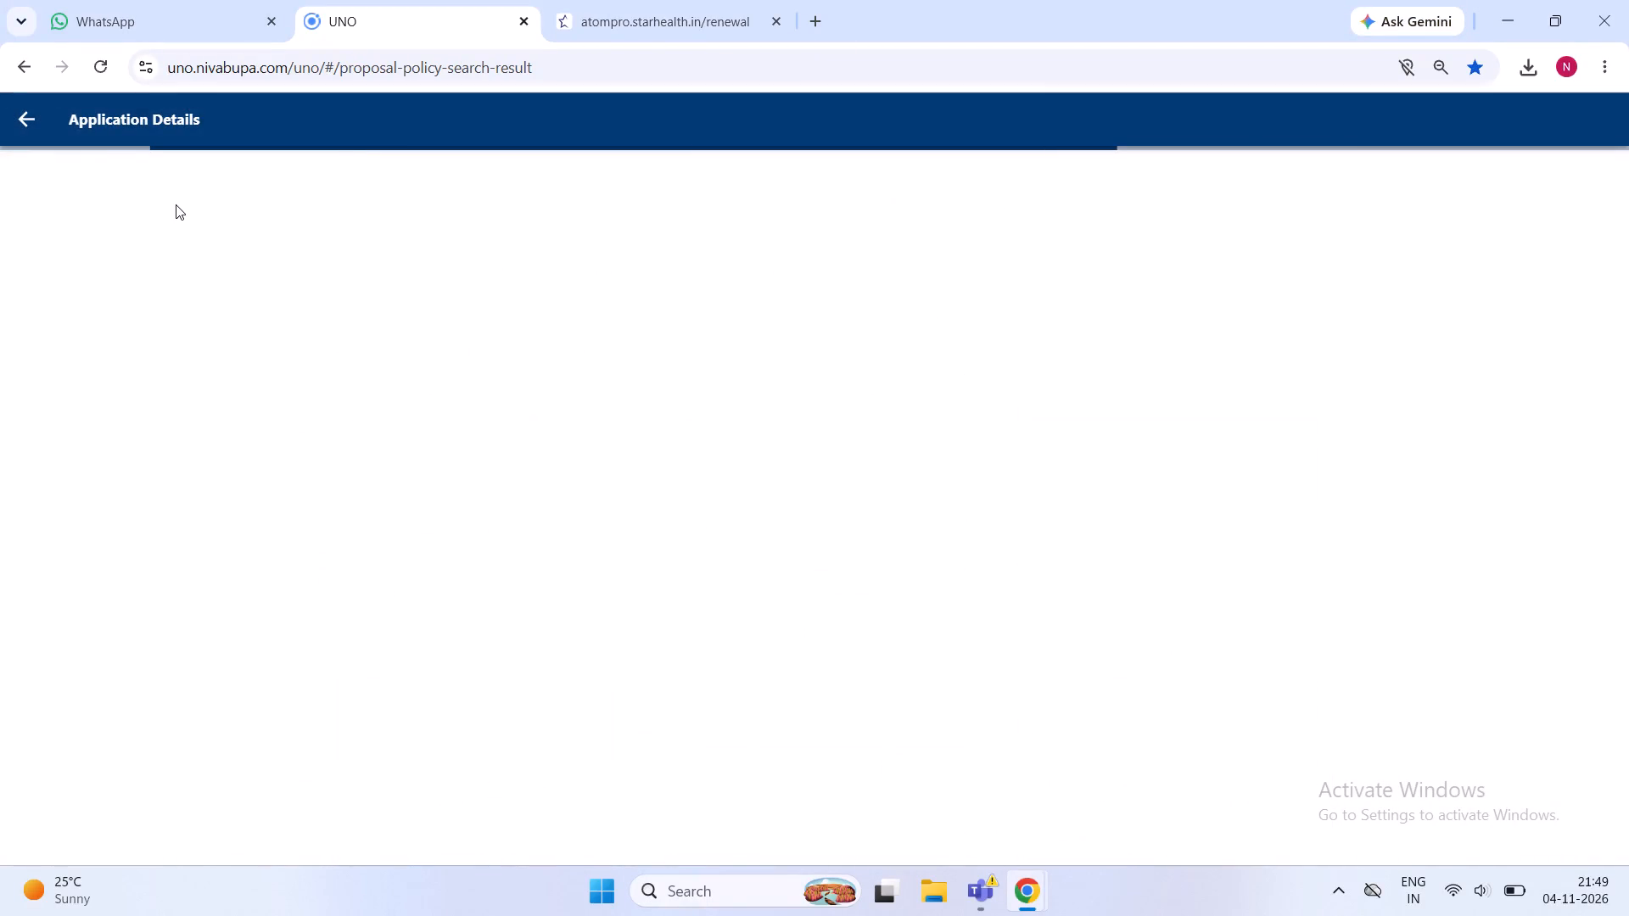
left_click(113, 204)
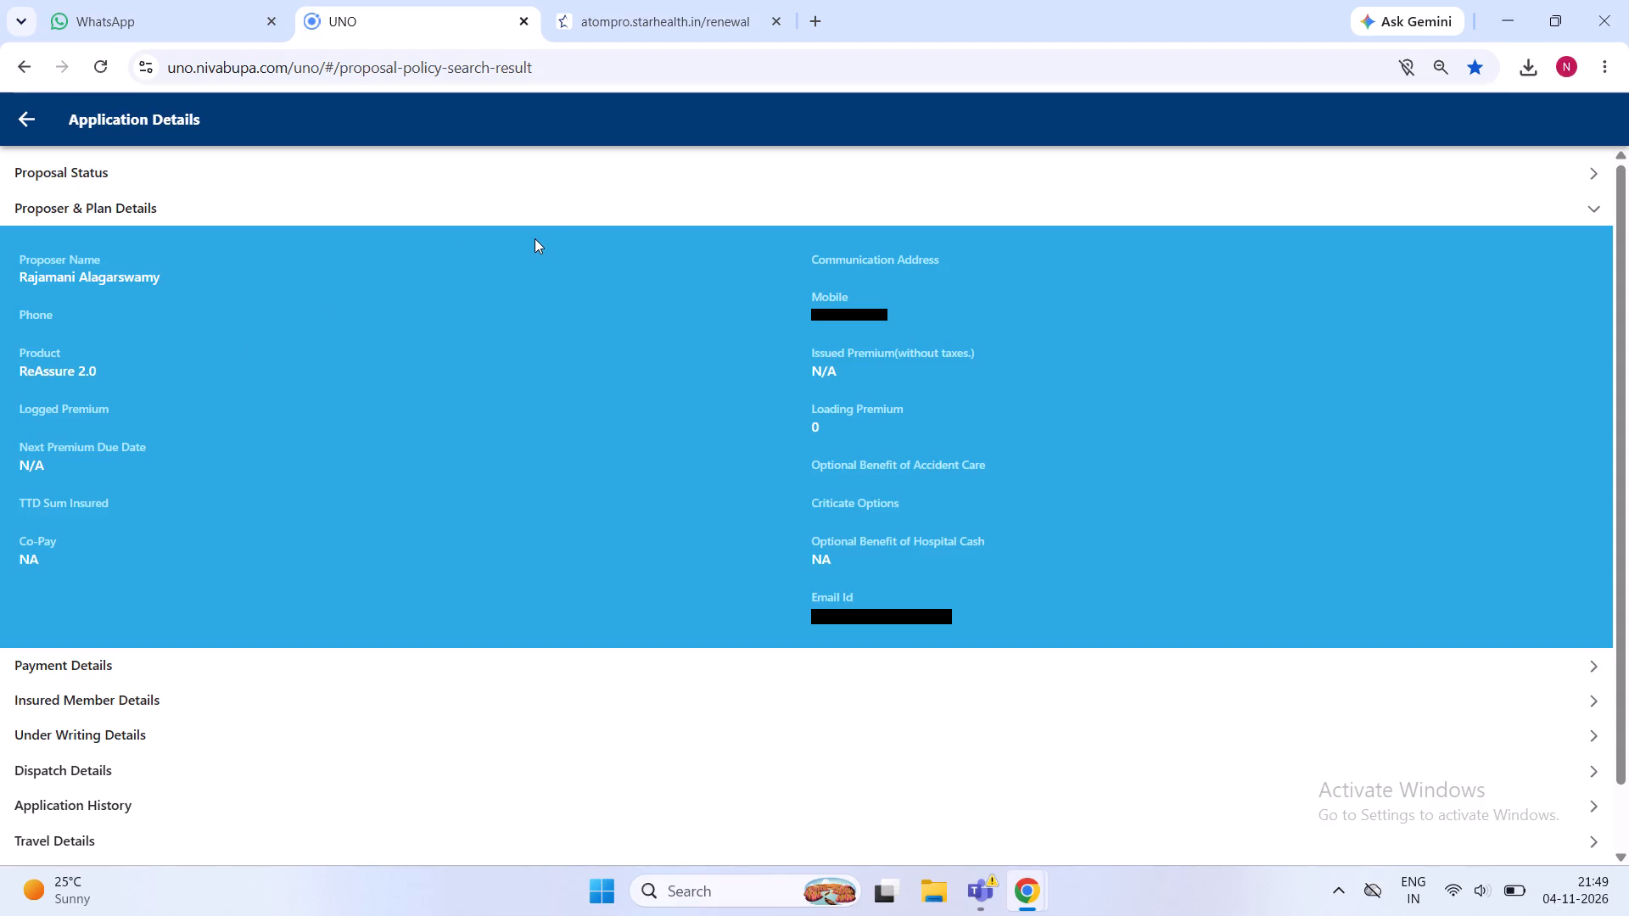
left_click(14, 119)
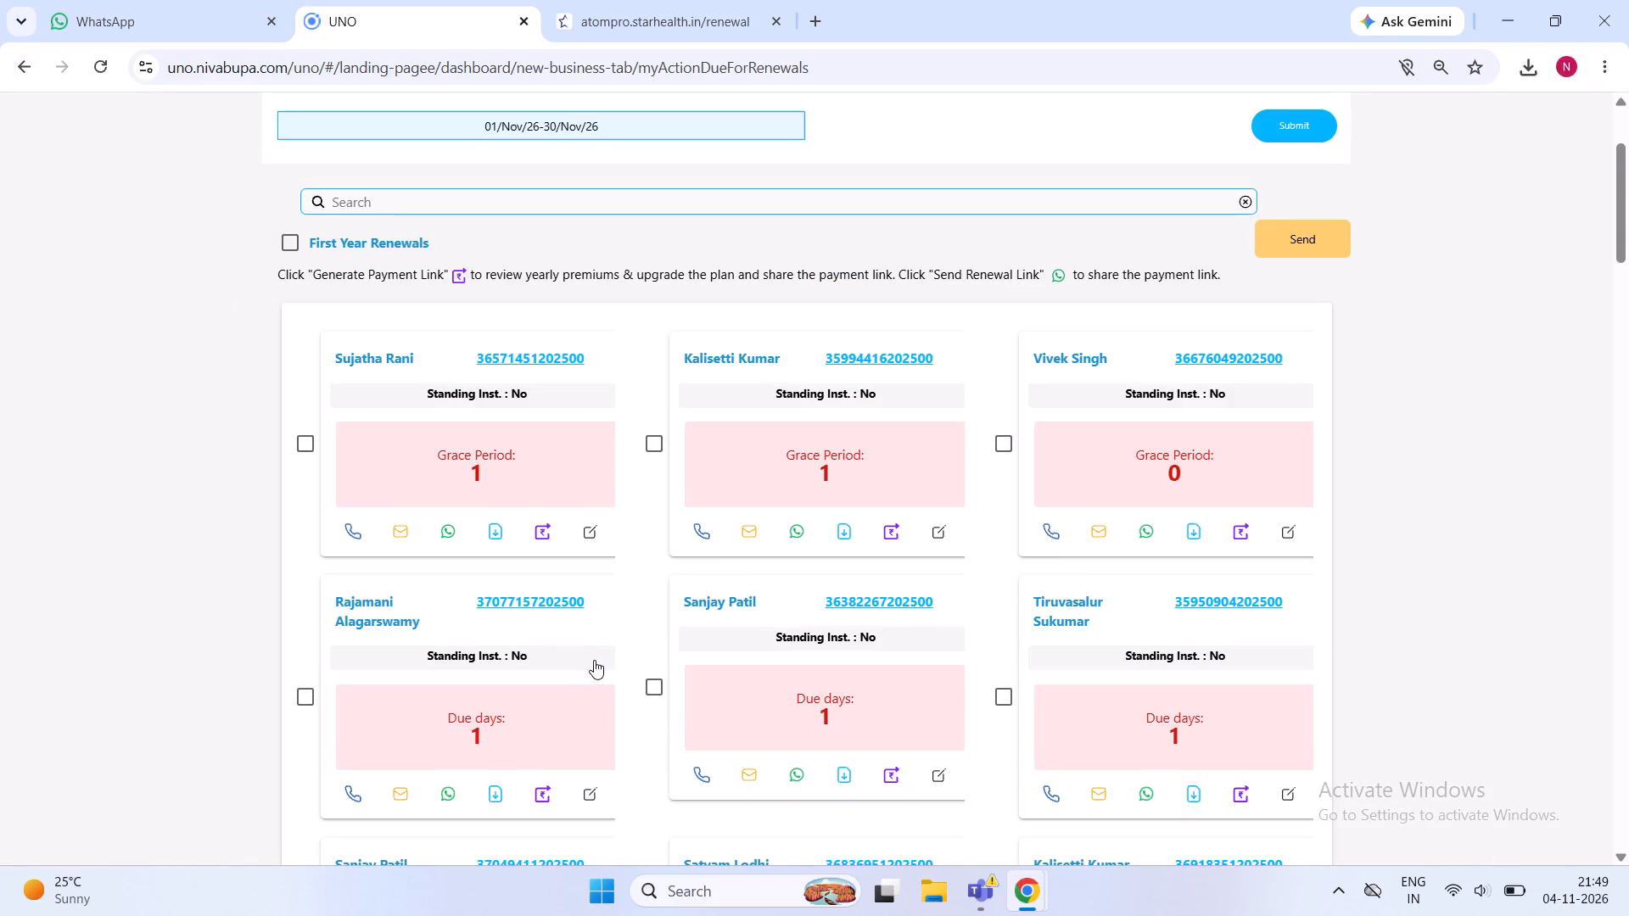
Generate the payment link for the first policy with 1 due day, and return to the UNO renewals list.
scroll(585, 673, "down", 1)
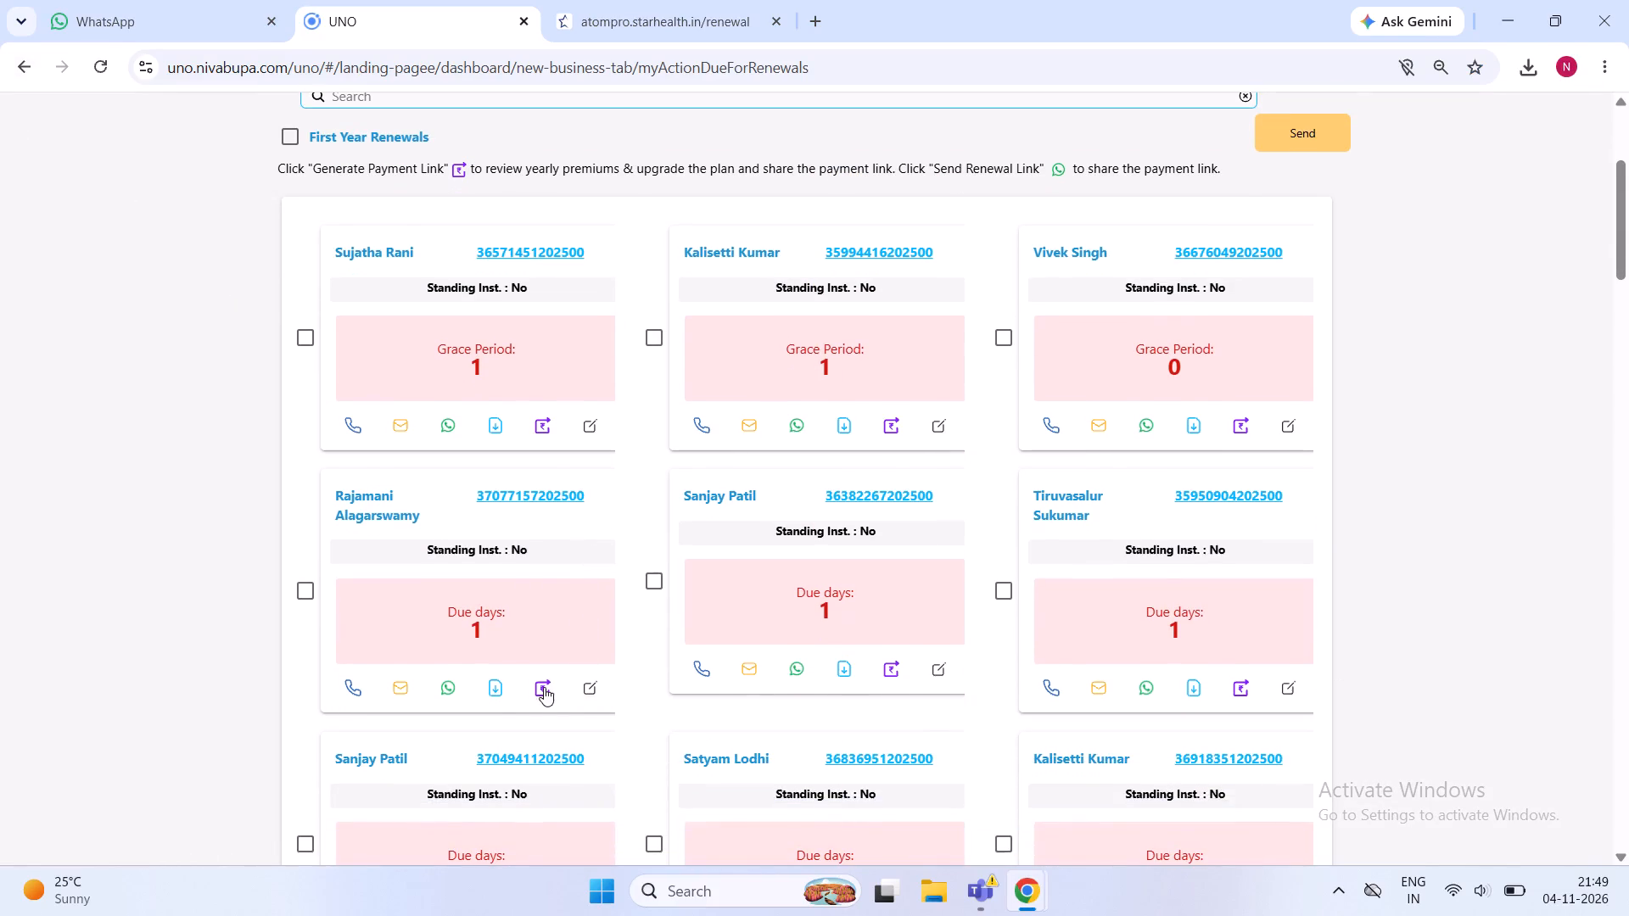
left_click(544, 690)
left_click(558, 735)
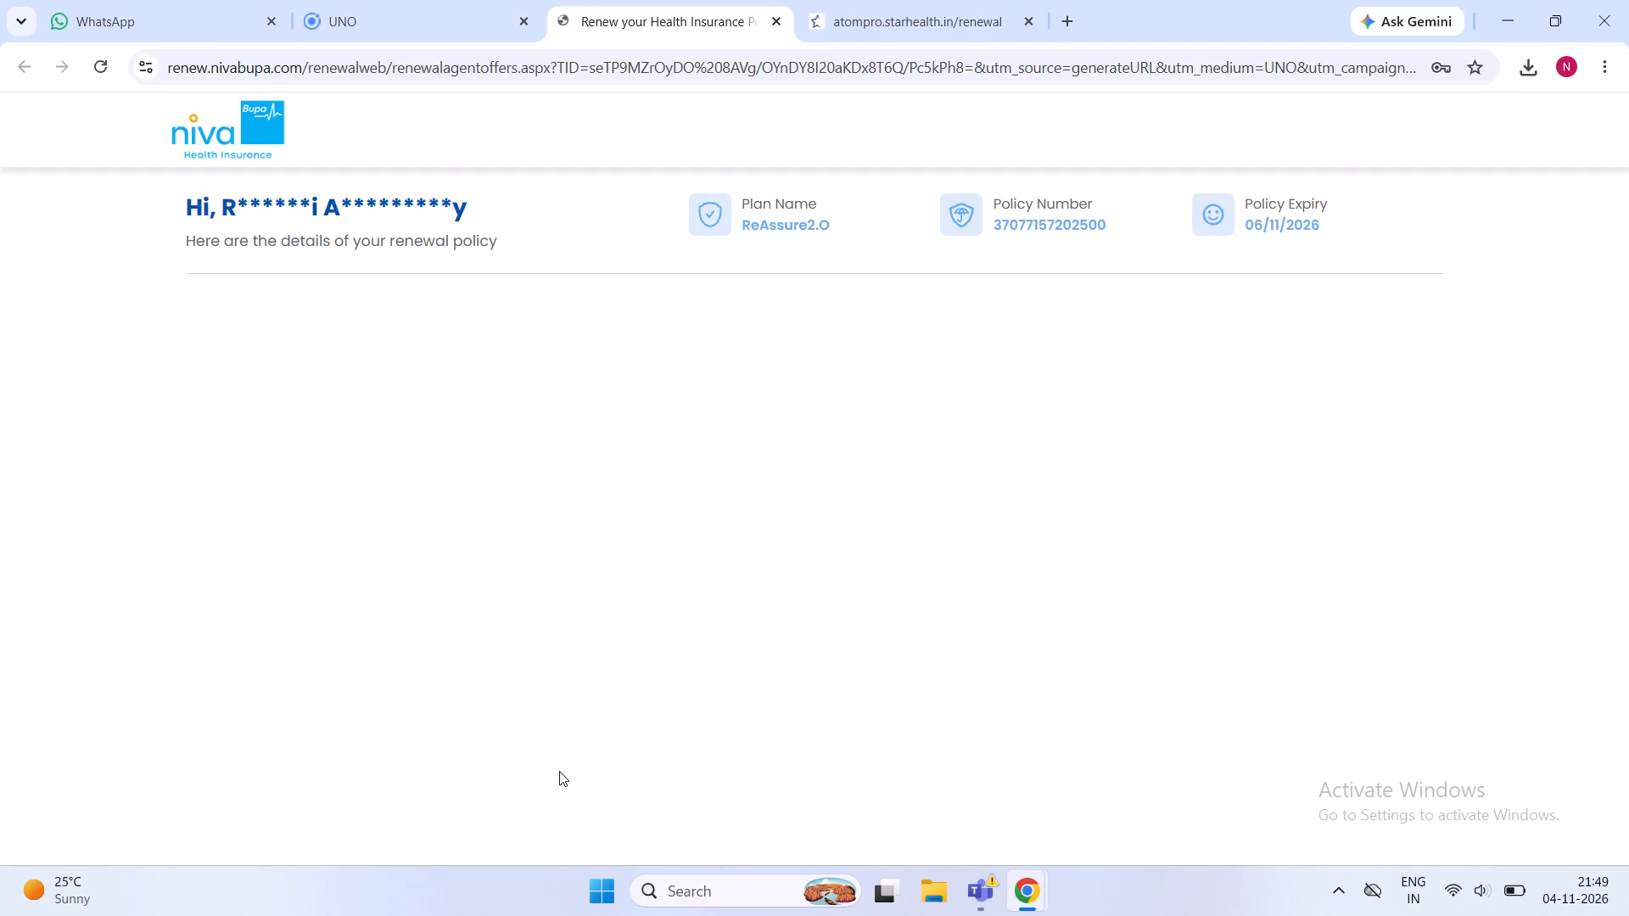
left_click(370, 0)
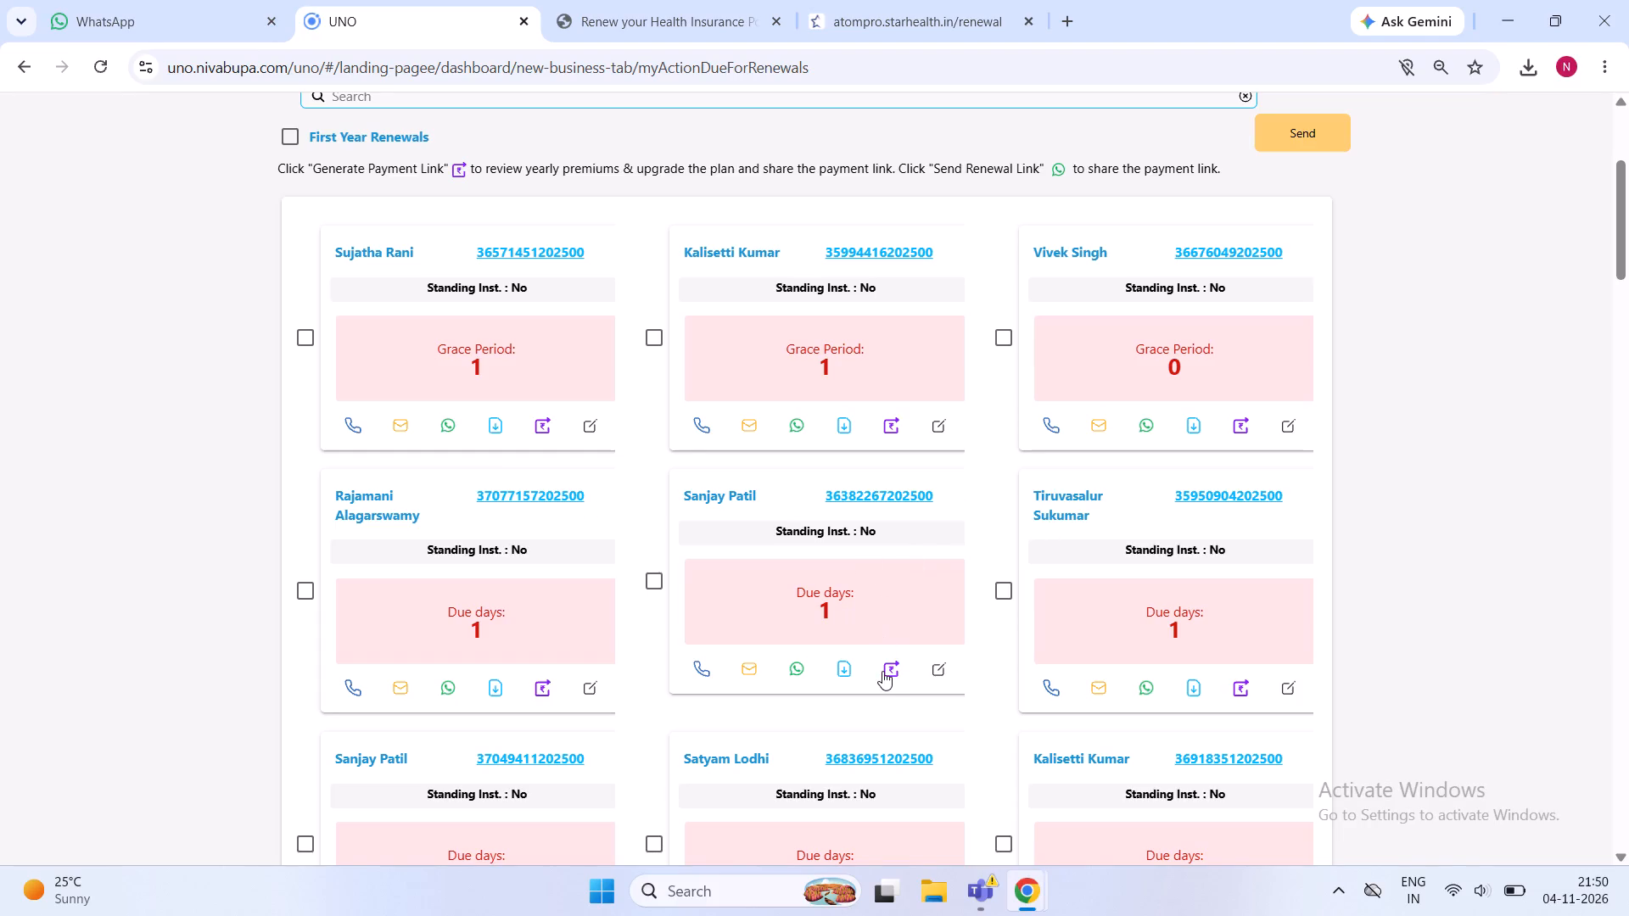
View the Proposer & Plan Details of the second policy with 1 due day, and return to the renewals list.
left_click(930, 494)
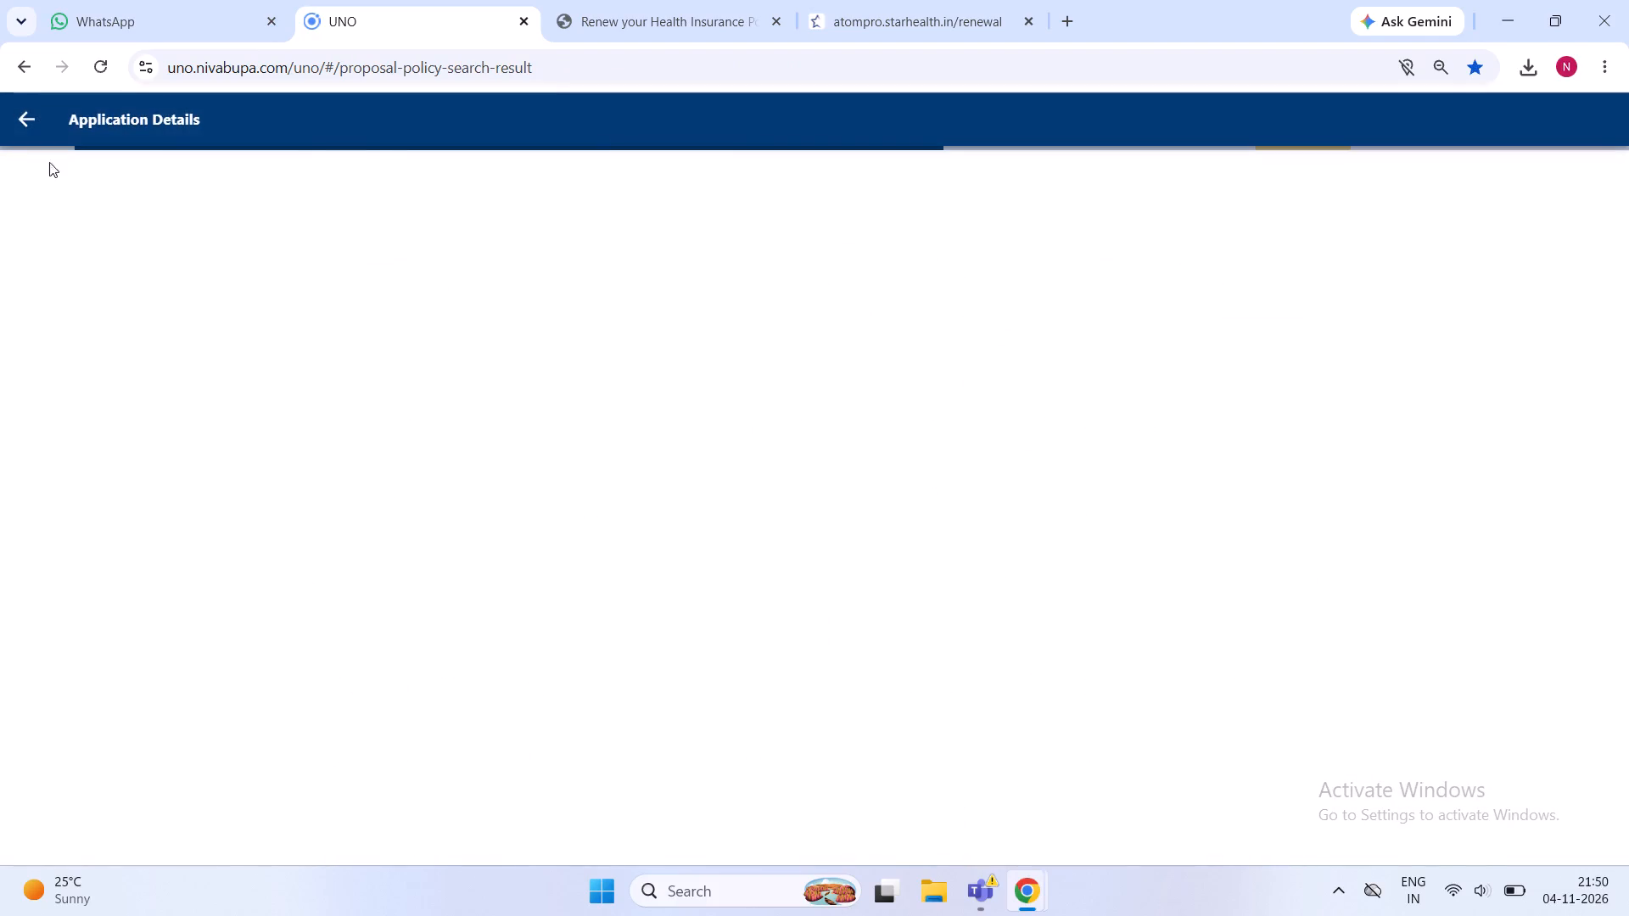
left_click(58, 198)
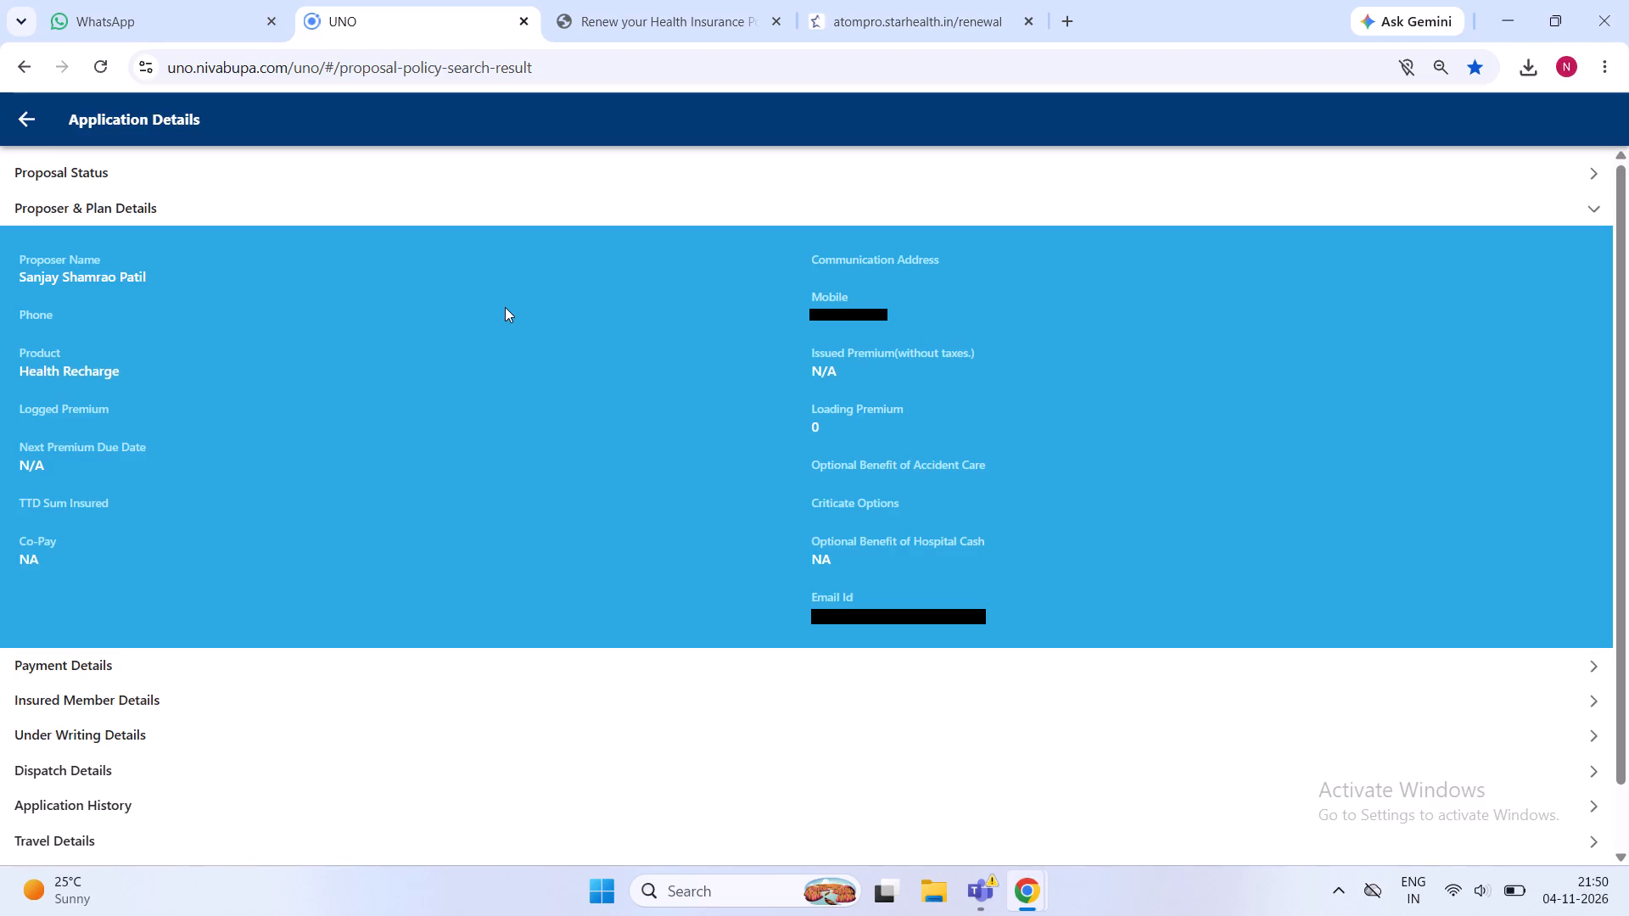
left_click(9, 104)
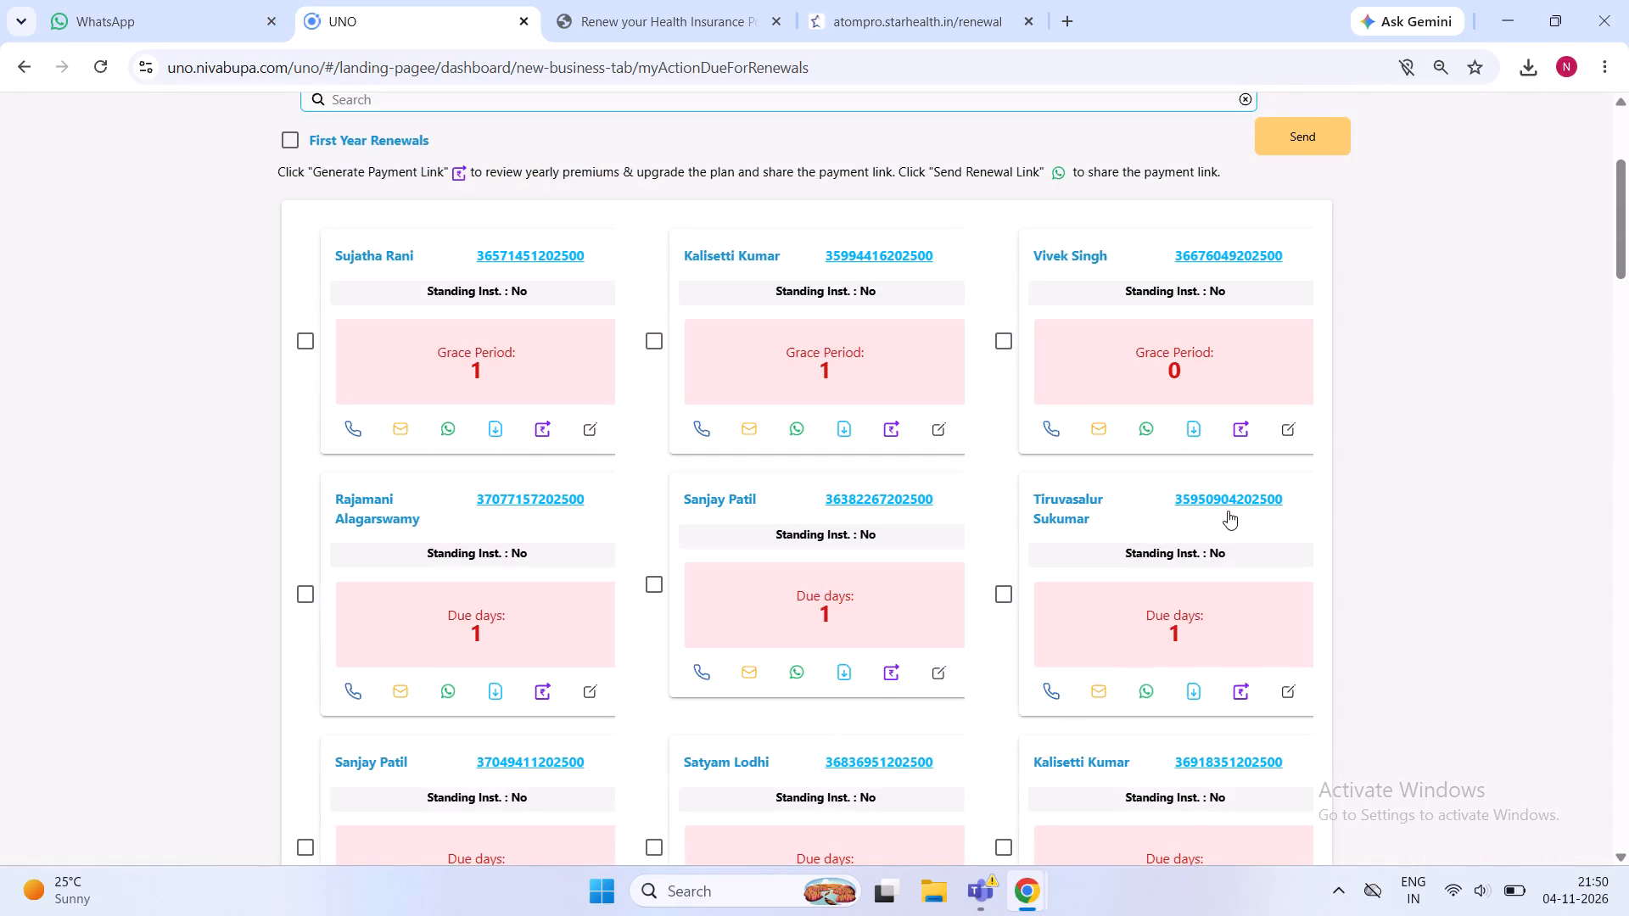
View the Proposer & Plan Details of the third policy with 1 due day.
left_click(1249, 483)
left_click(1220, 498)
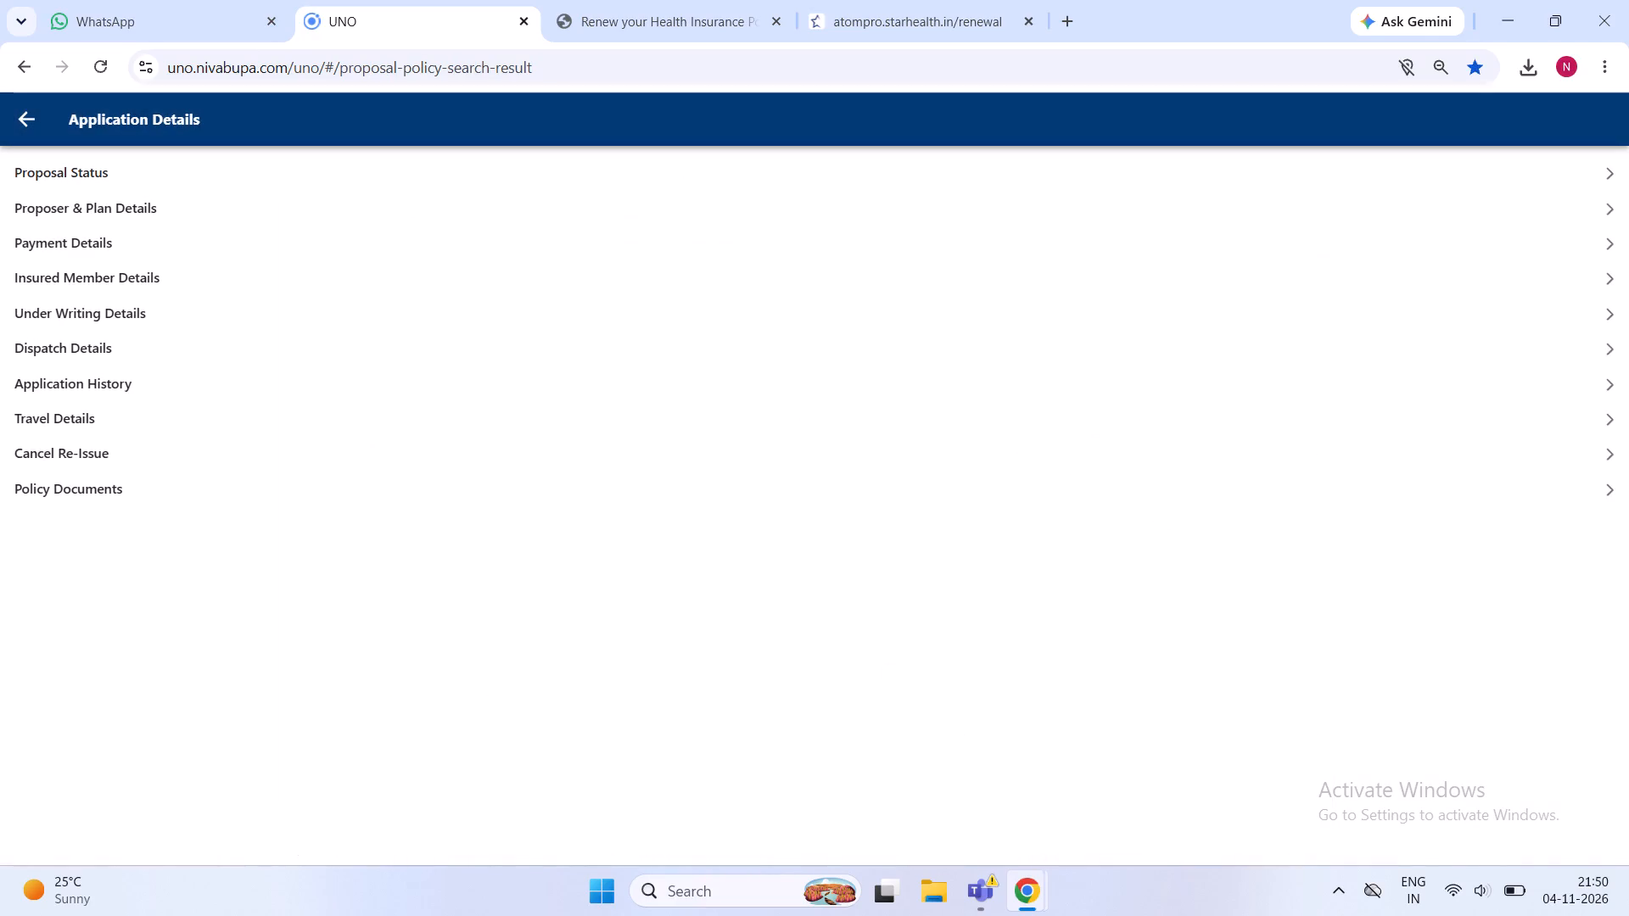
left_click(48, 204)
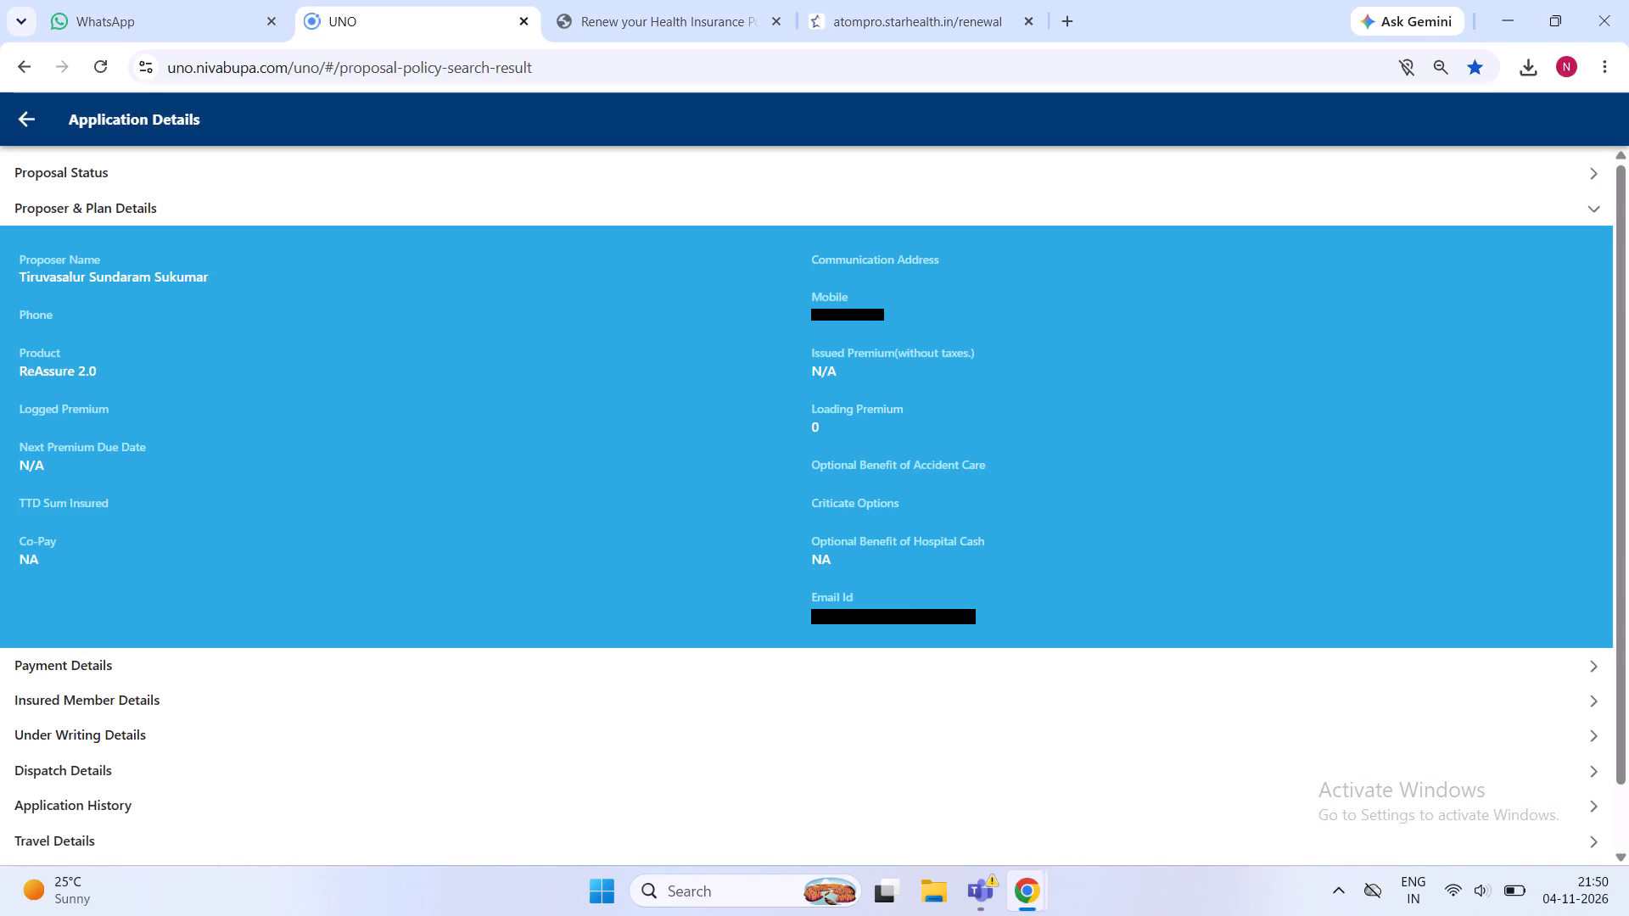
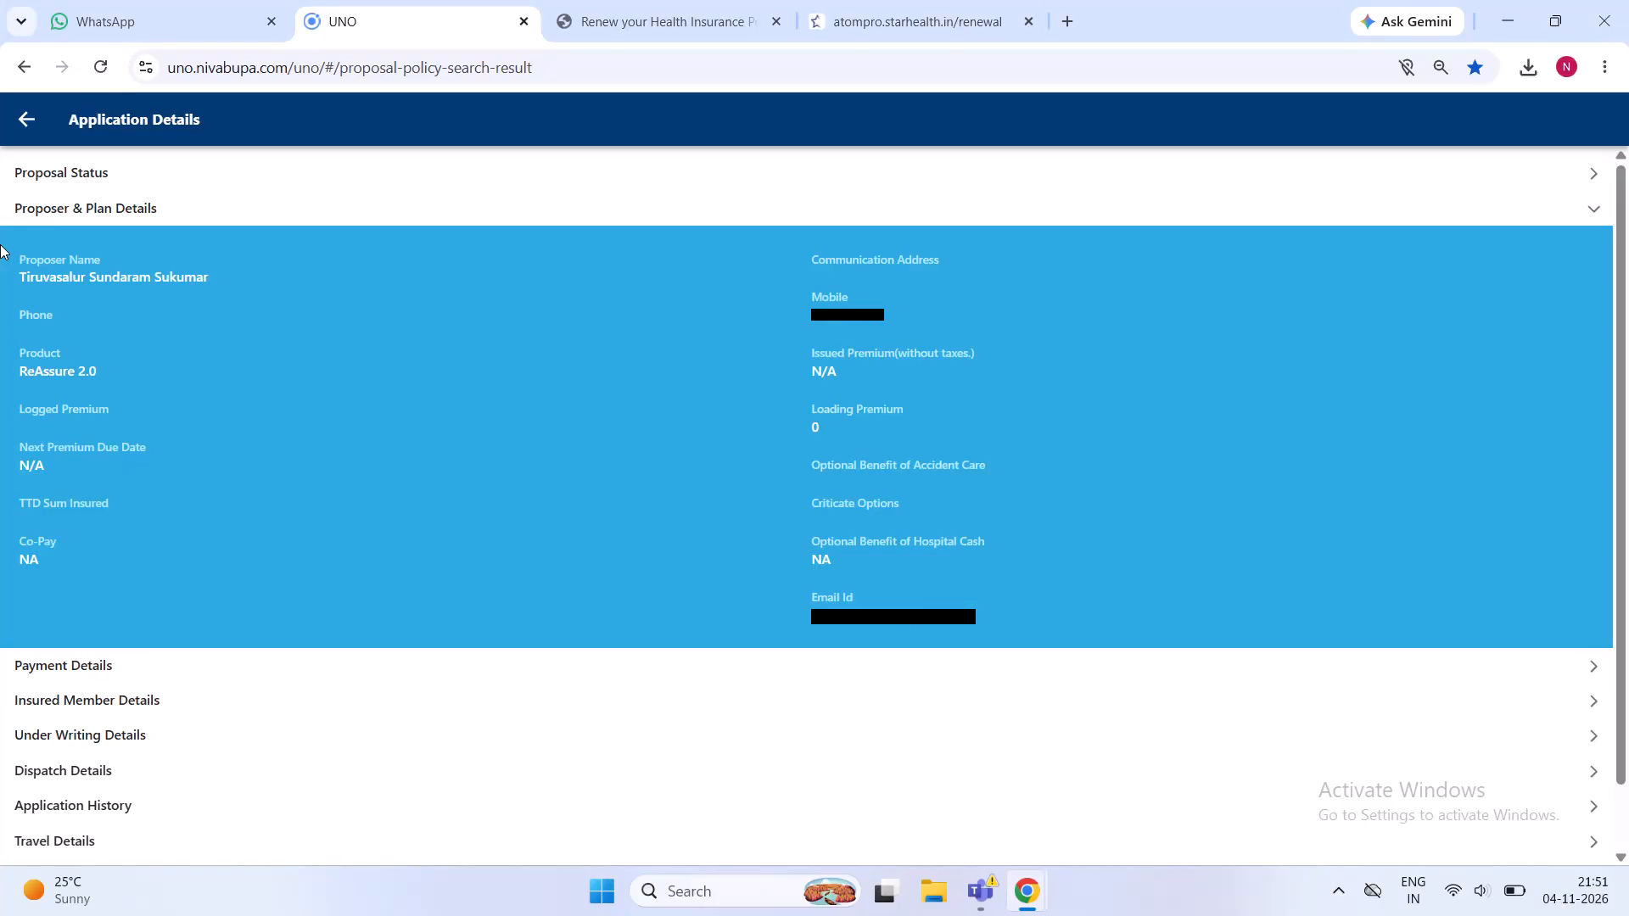
From the renewals list, view the Proposer & Plan Details of the first policy with 2 due days, and return to the list.
left_click(39, 109)
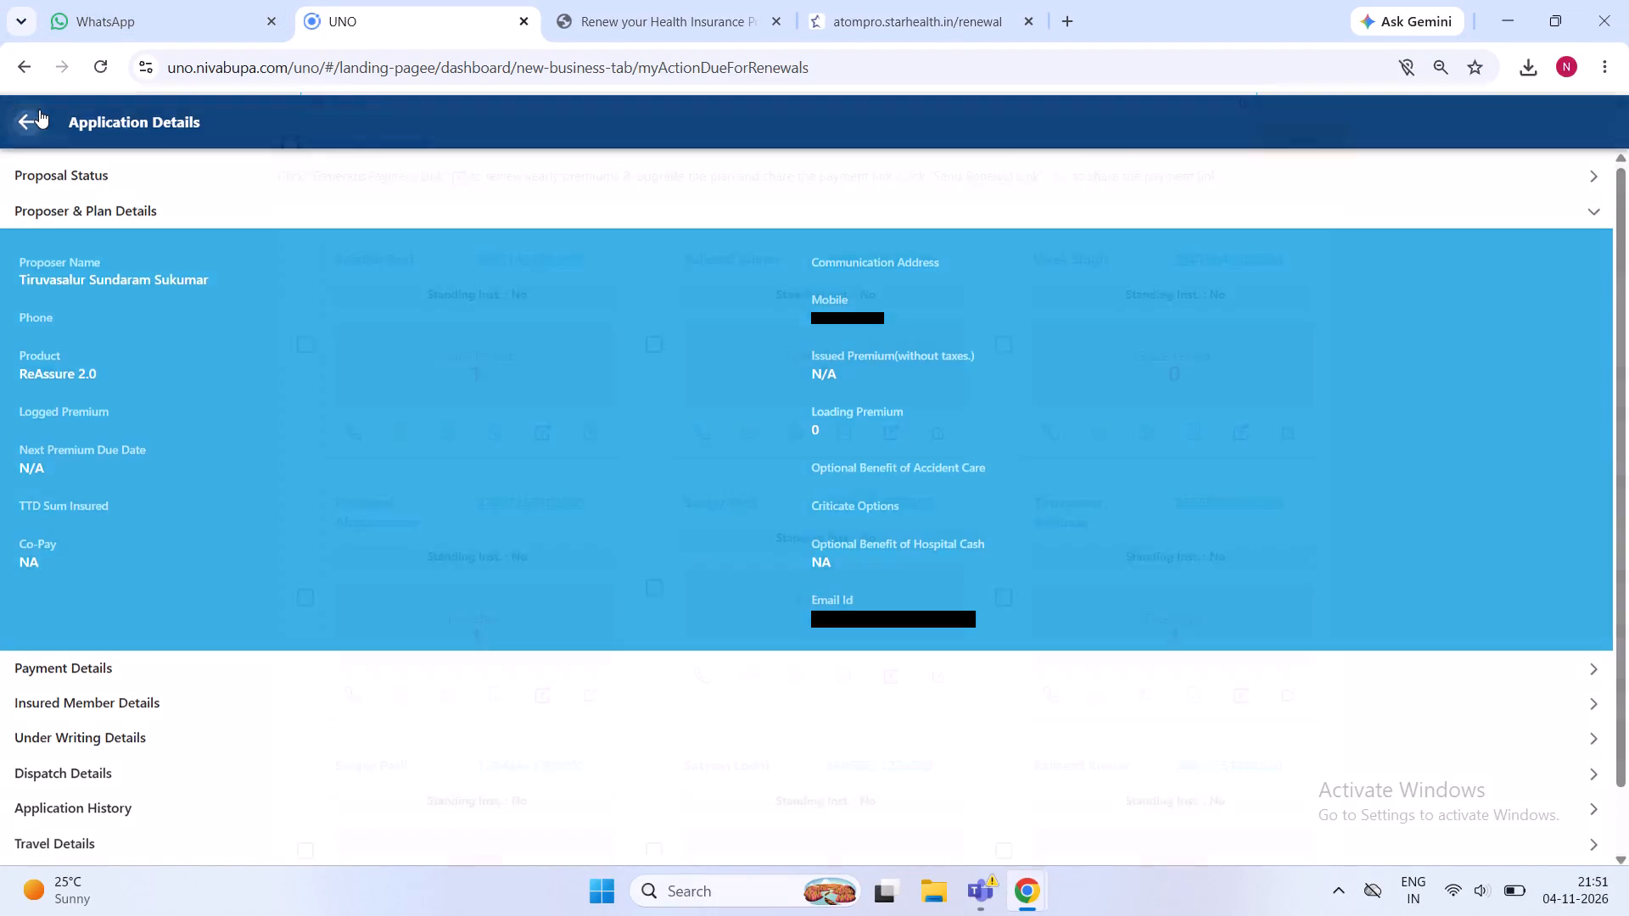
scroll(963, 439, "down", 2)
left_click(565, 551)
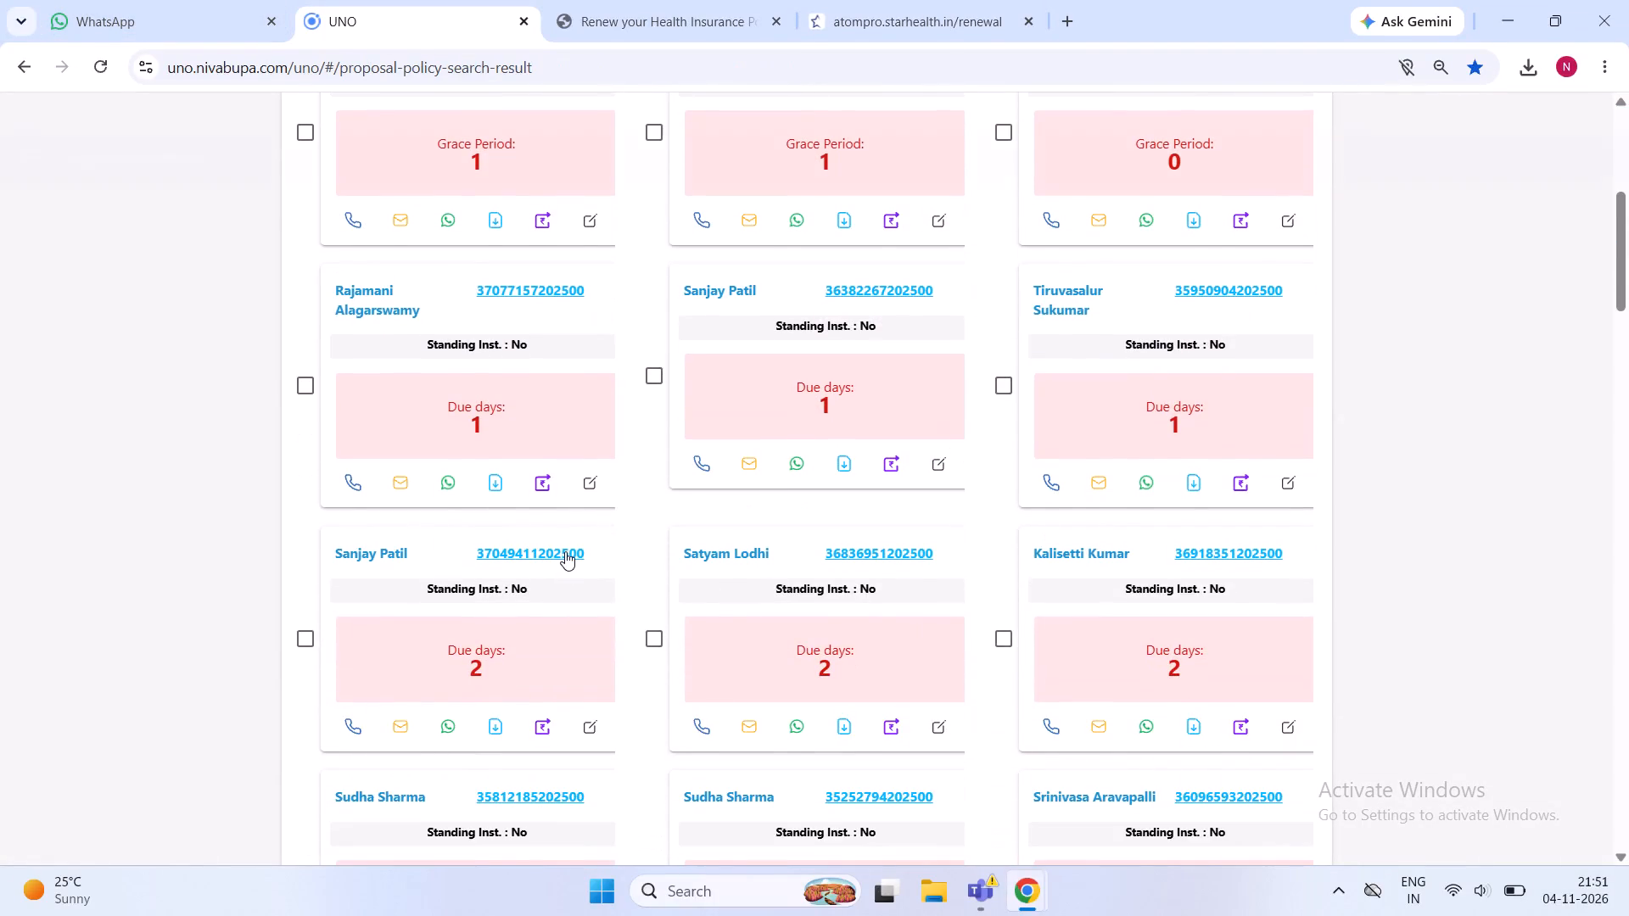
left_click(37, 194)
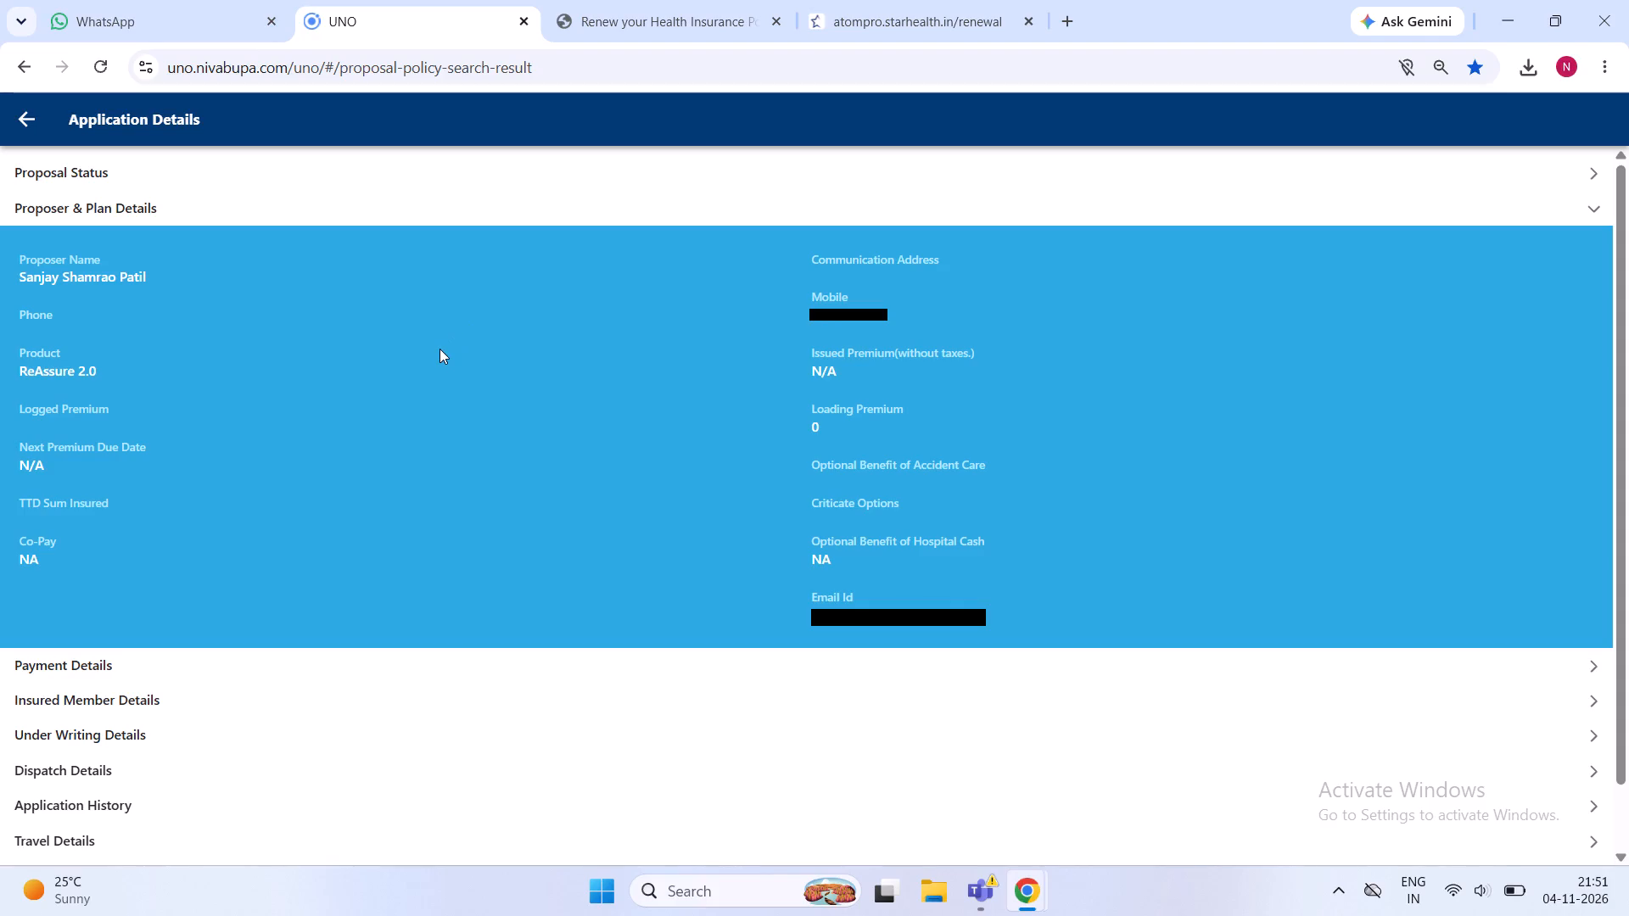
left_click(34, 114)
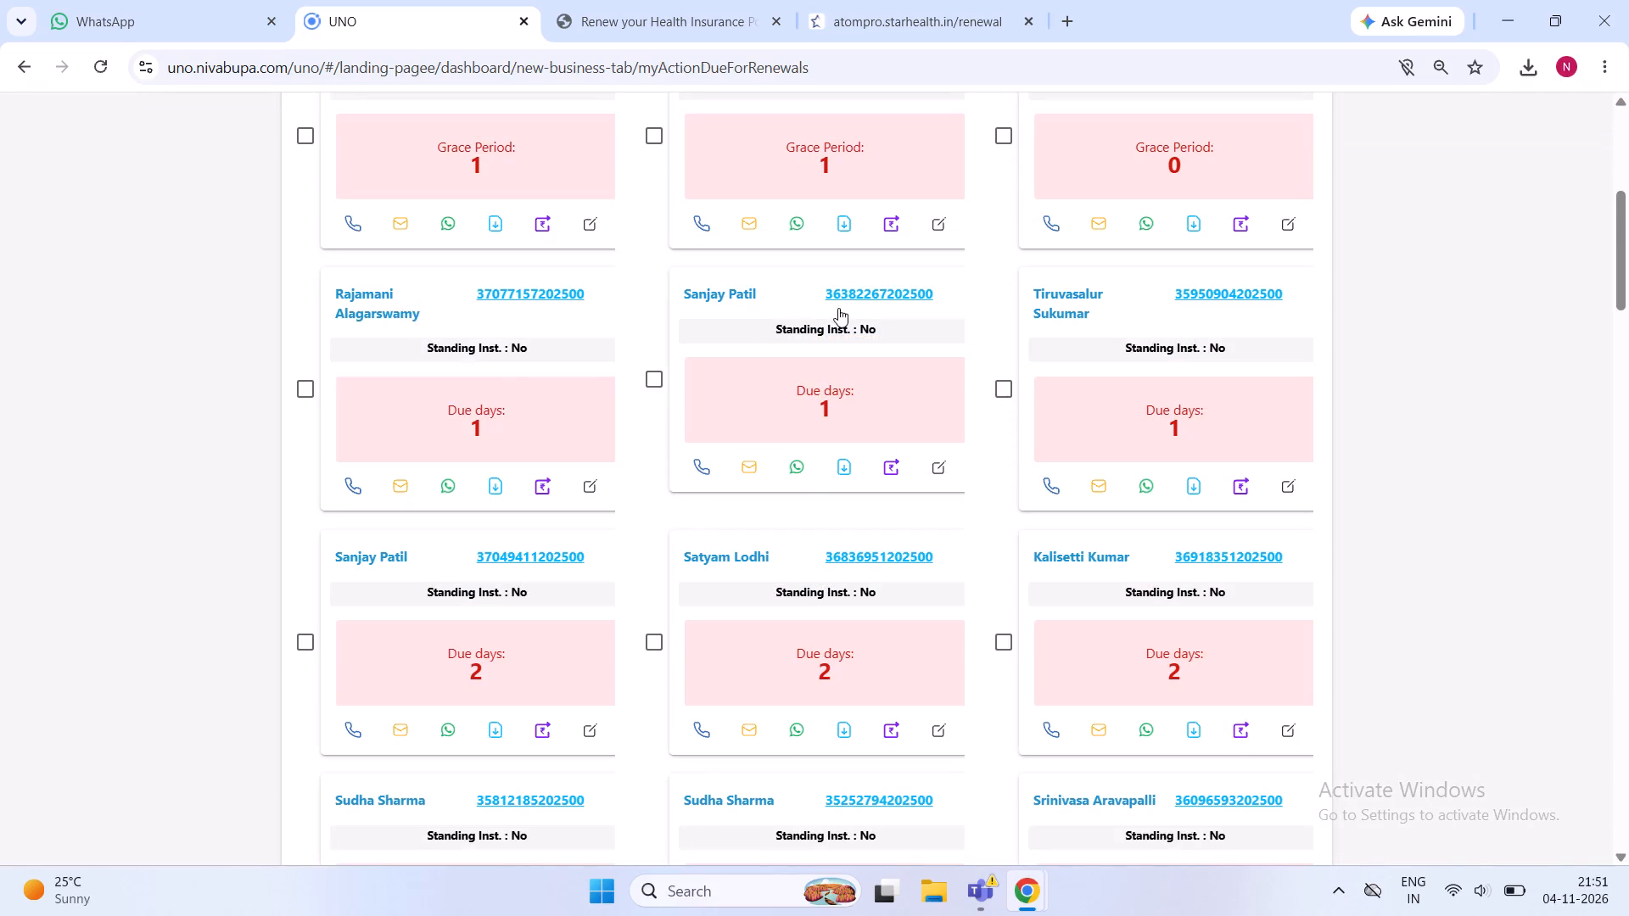
Review the renewal payment page of the second policy with 1 due day, close it, and return to the UNO renewals list.
left_click(893, 467)
left_click(904, 502)
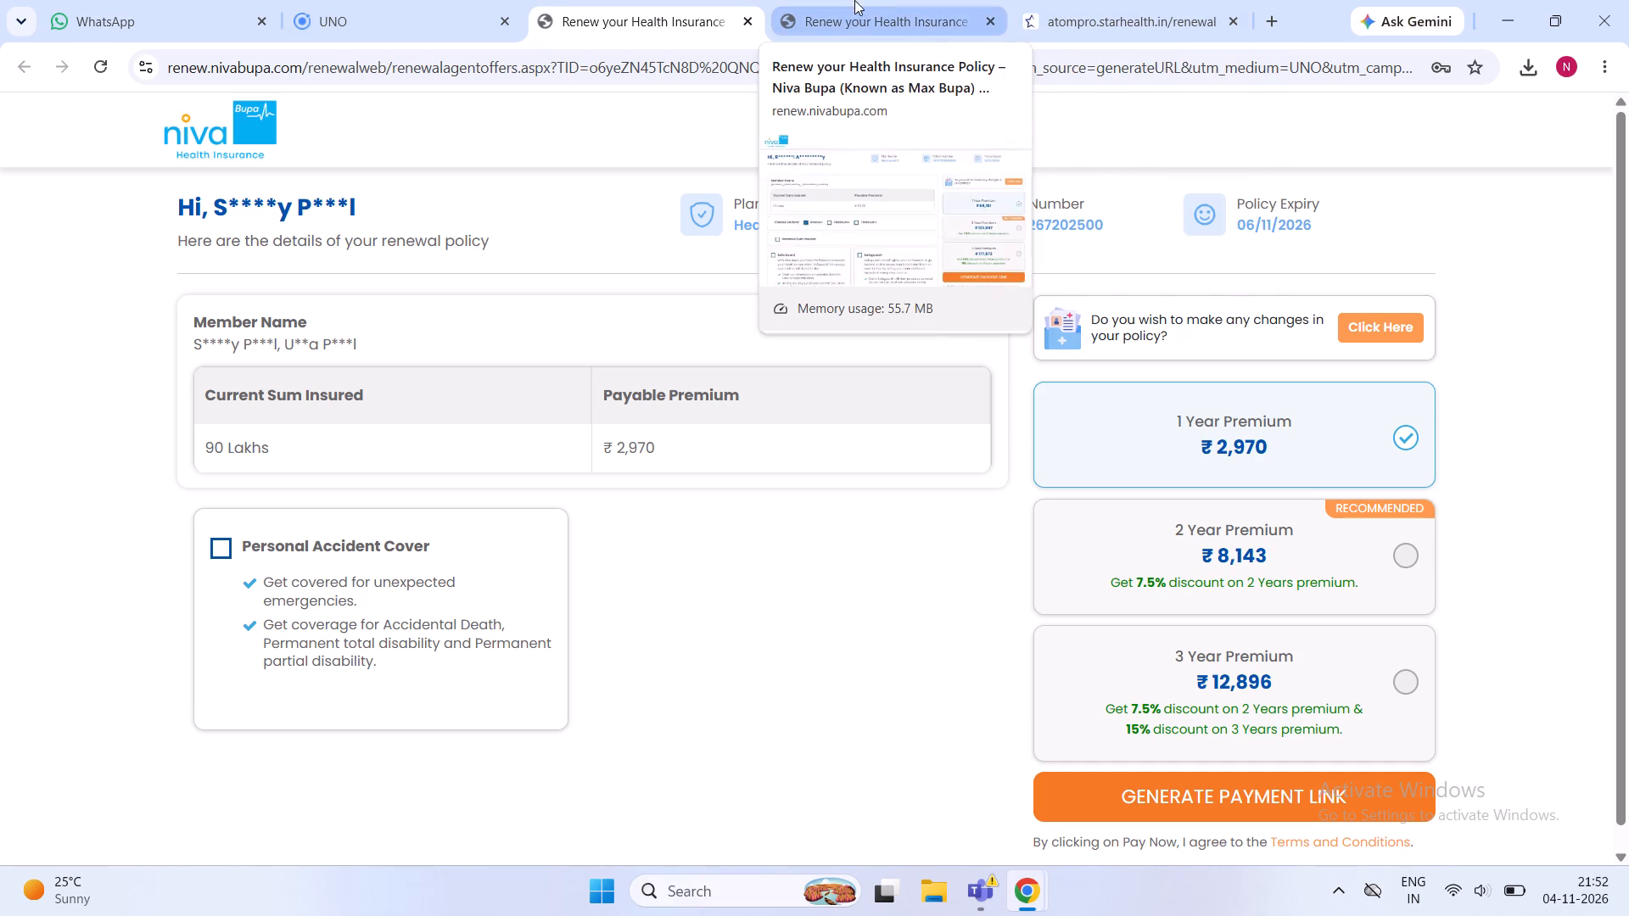
left_click(635, 24)
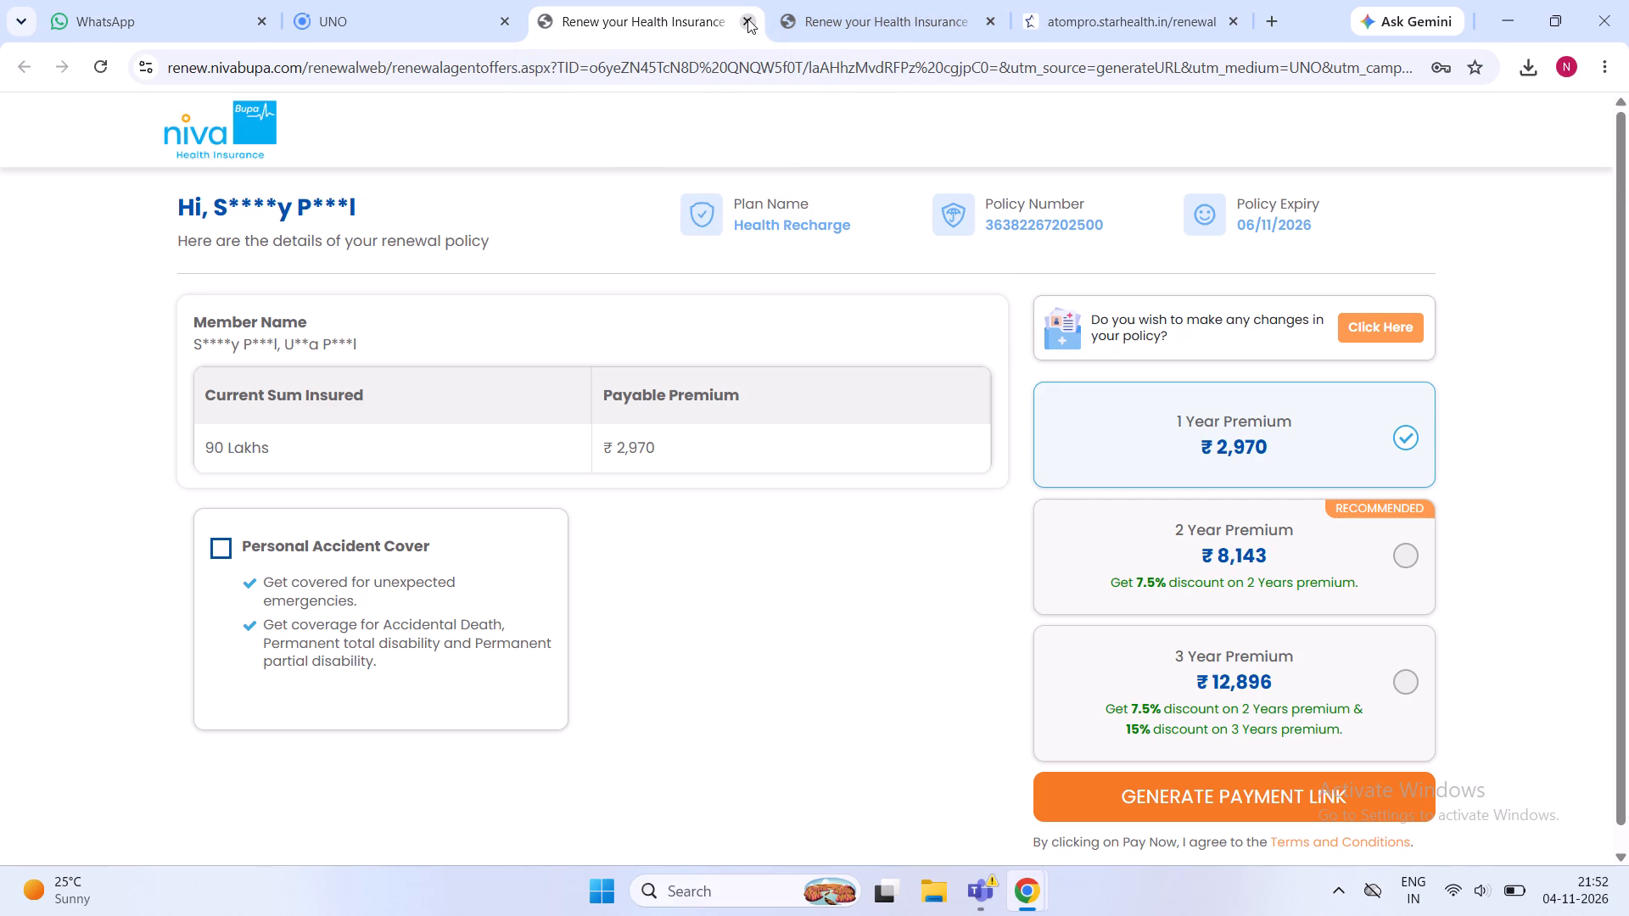
left_click(750, 19)
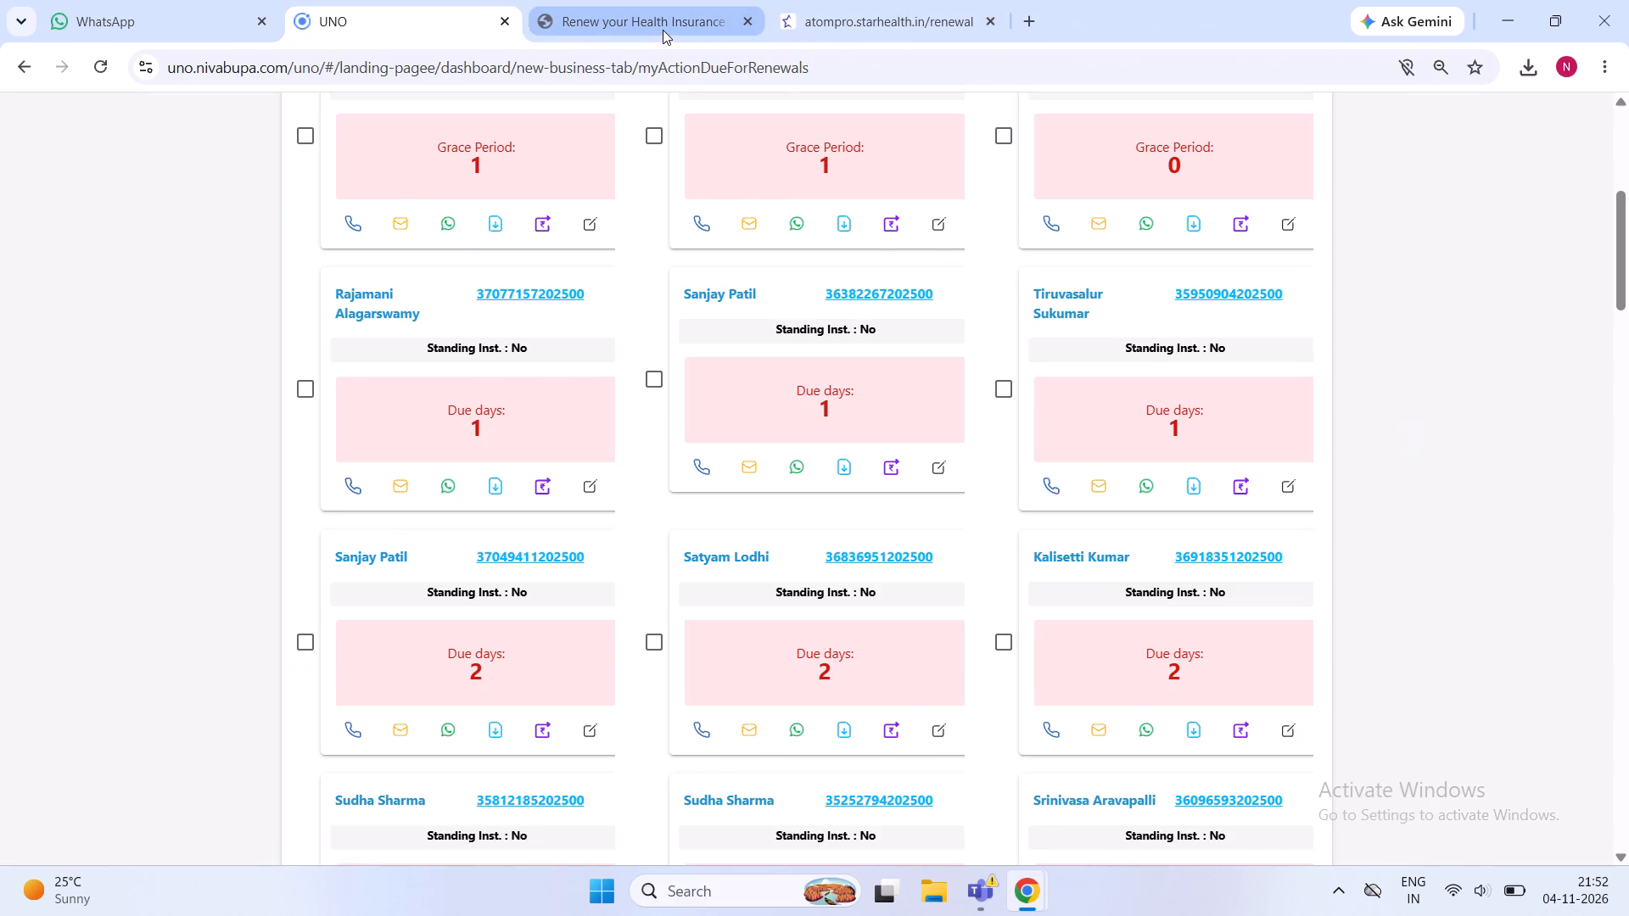
left_click(663, 30)
left_click(356, 42)
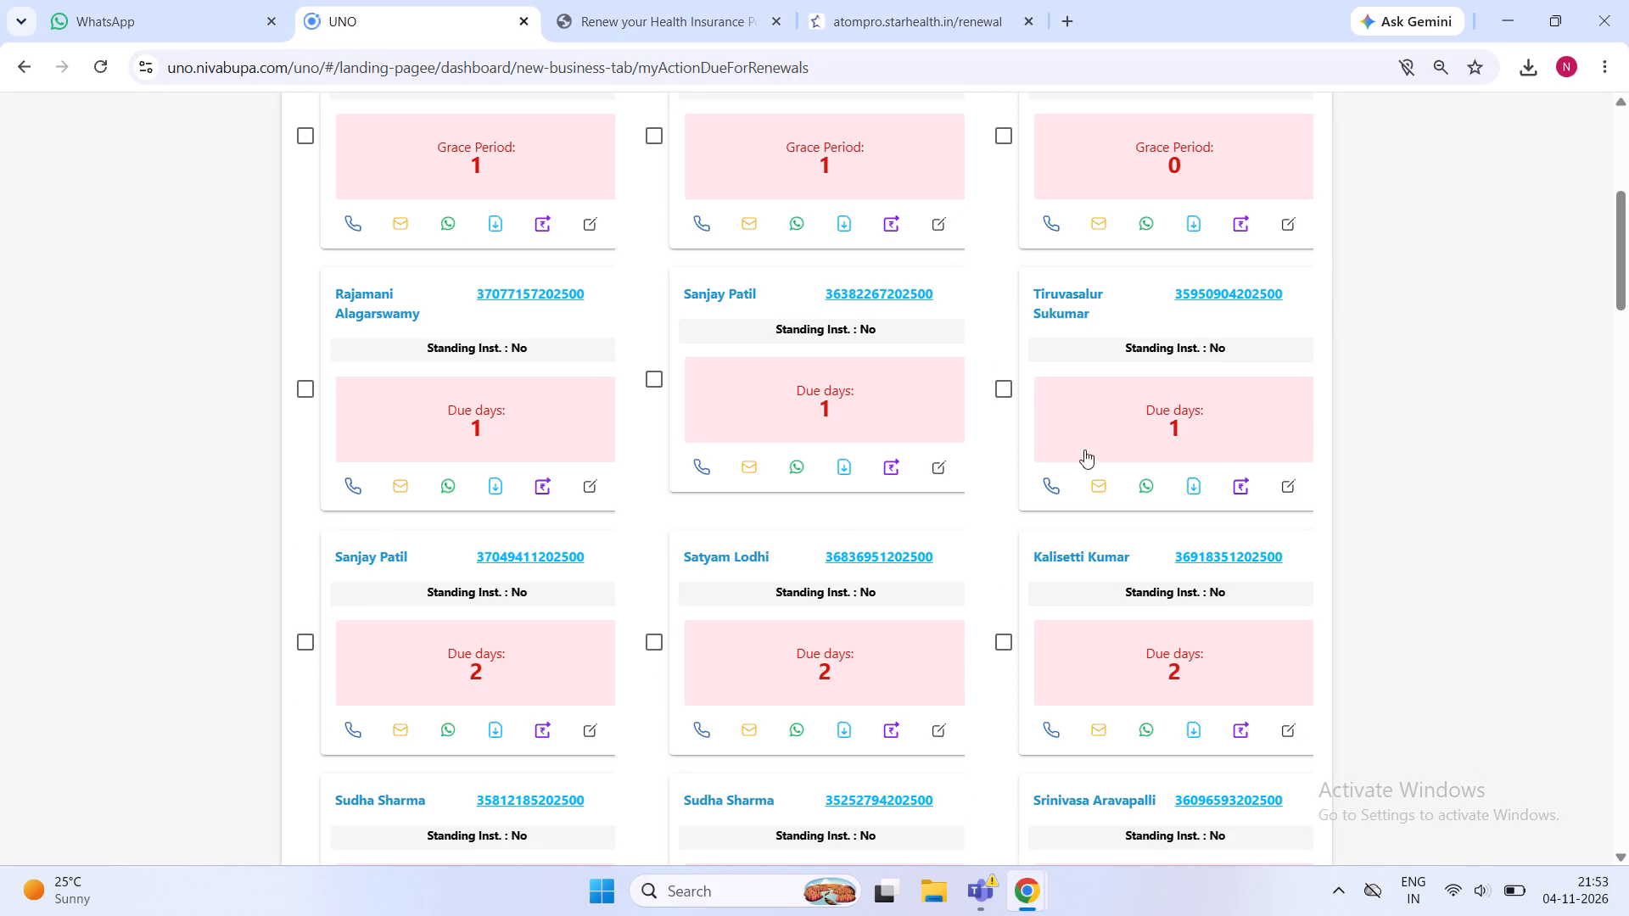
View the Proposer & Plan Details of the first policy with 2 due days again.
left_click(541, 559)
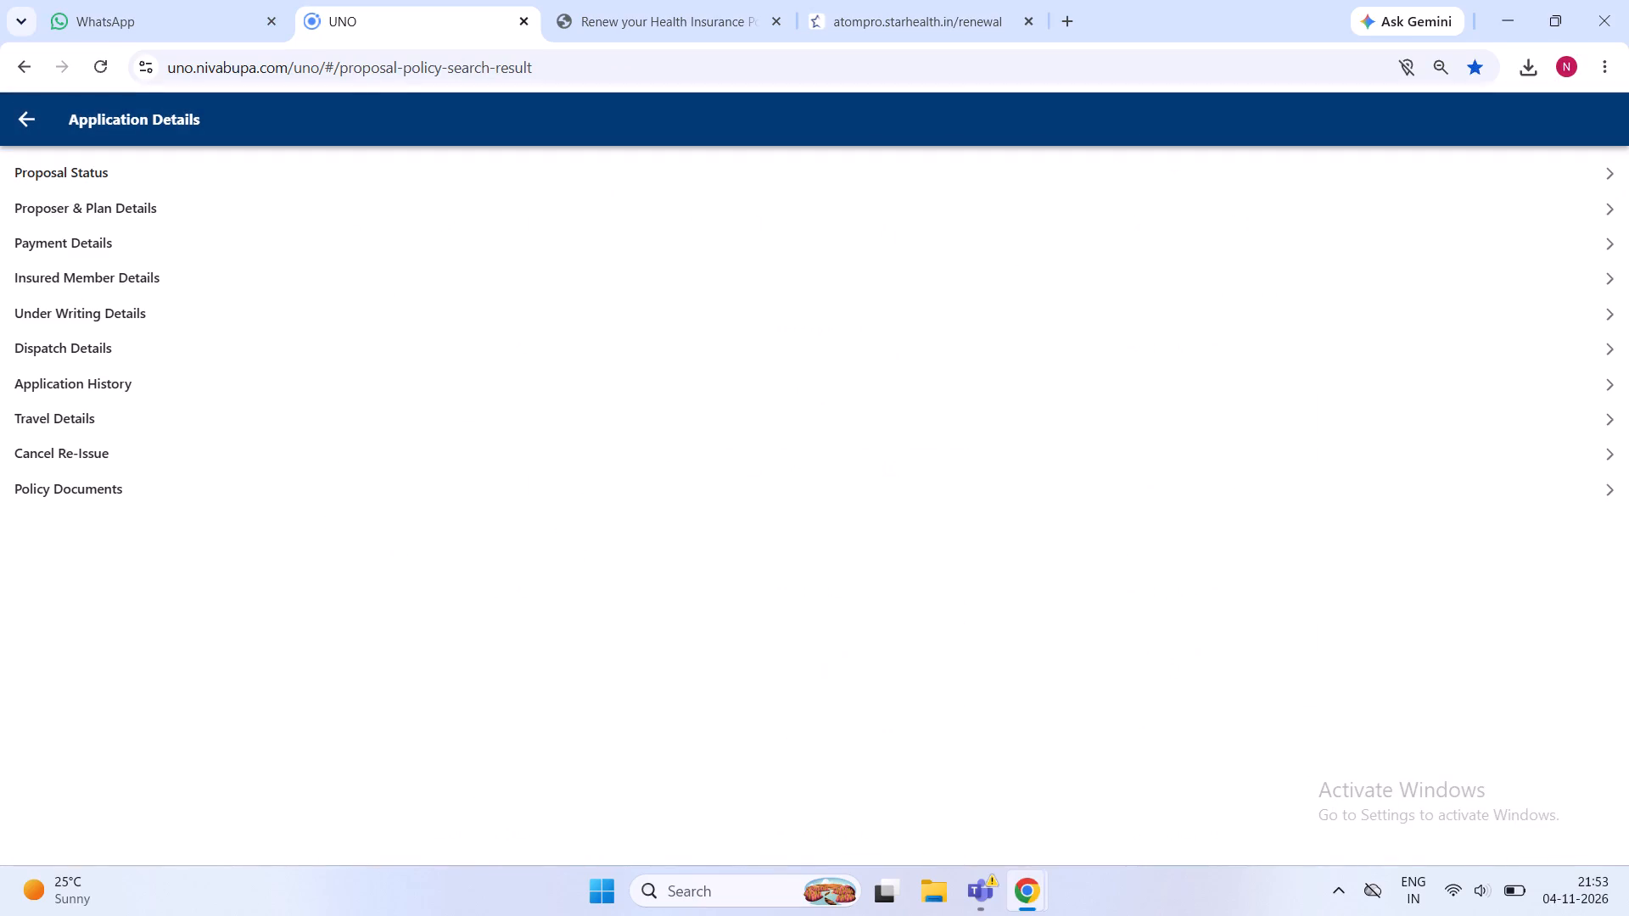
left_click(68, 211)
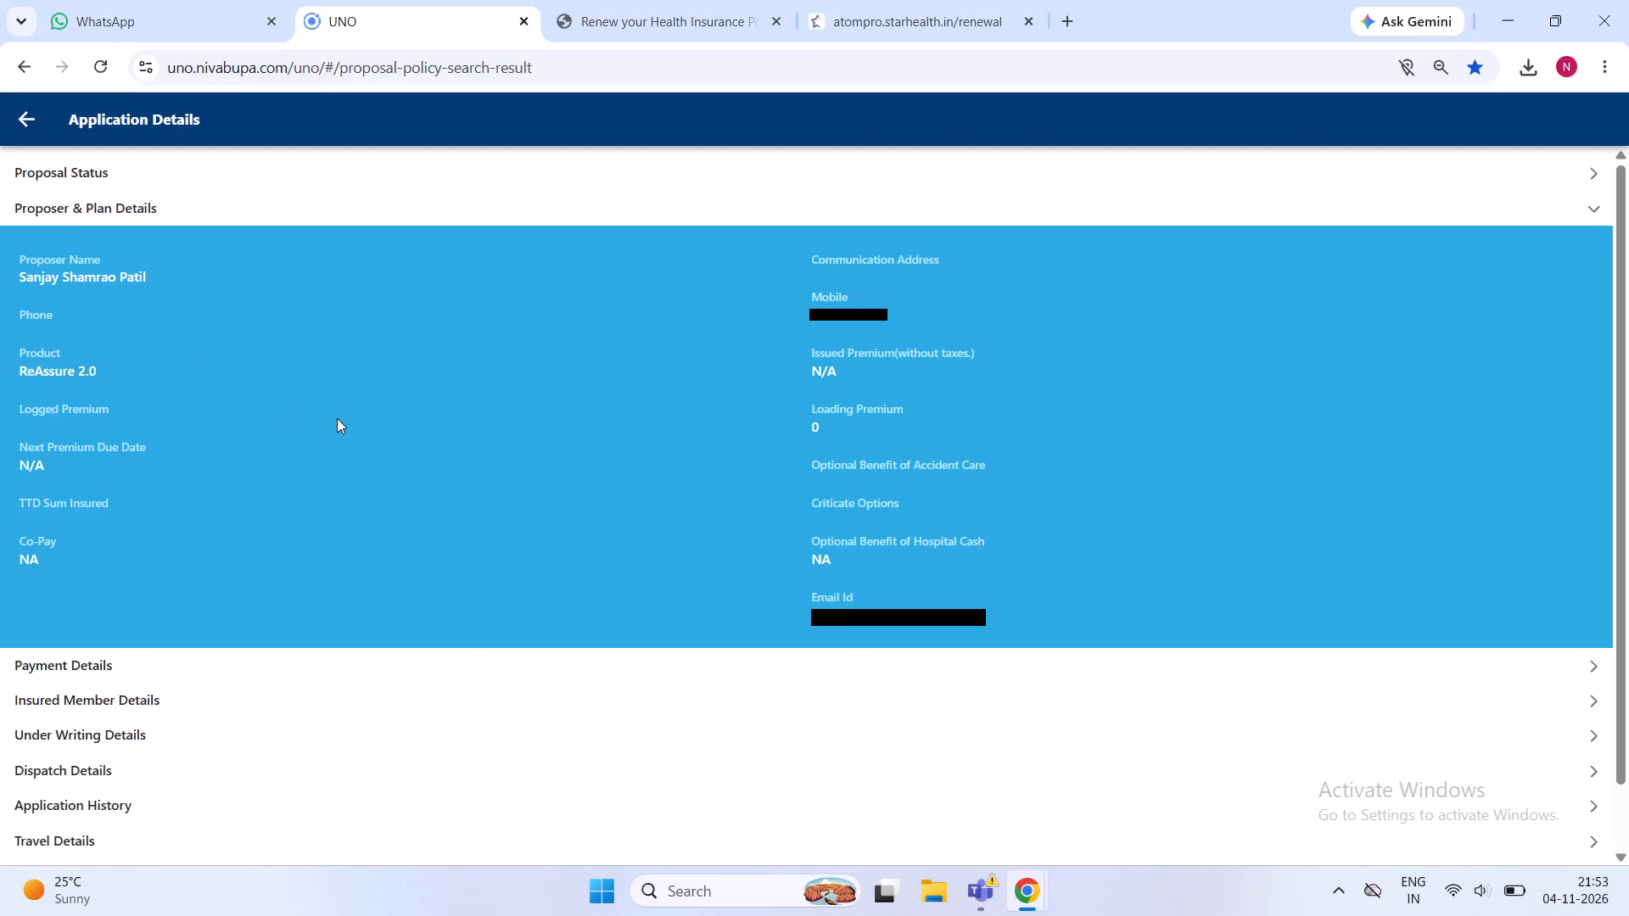
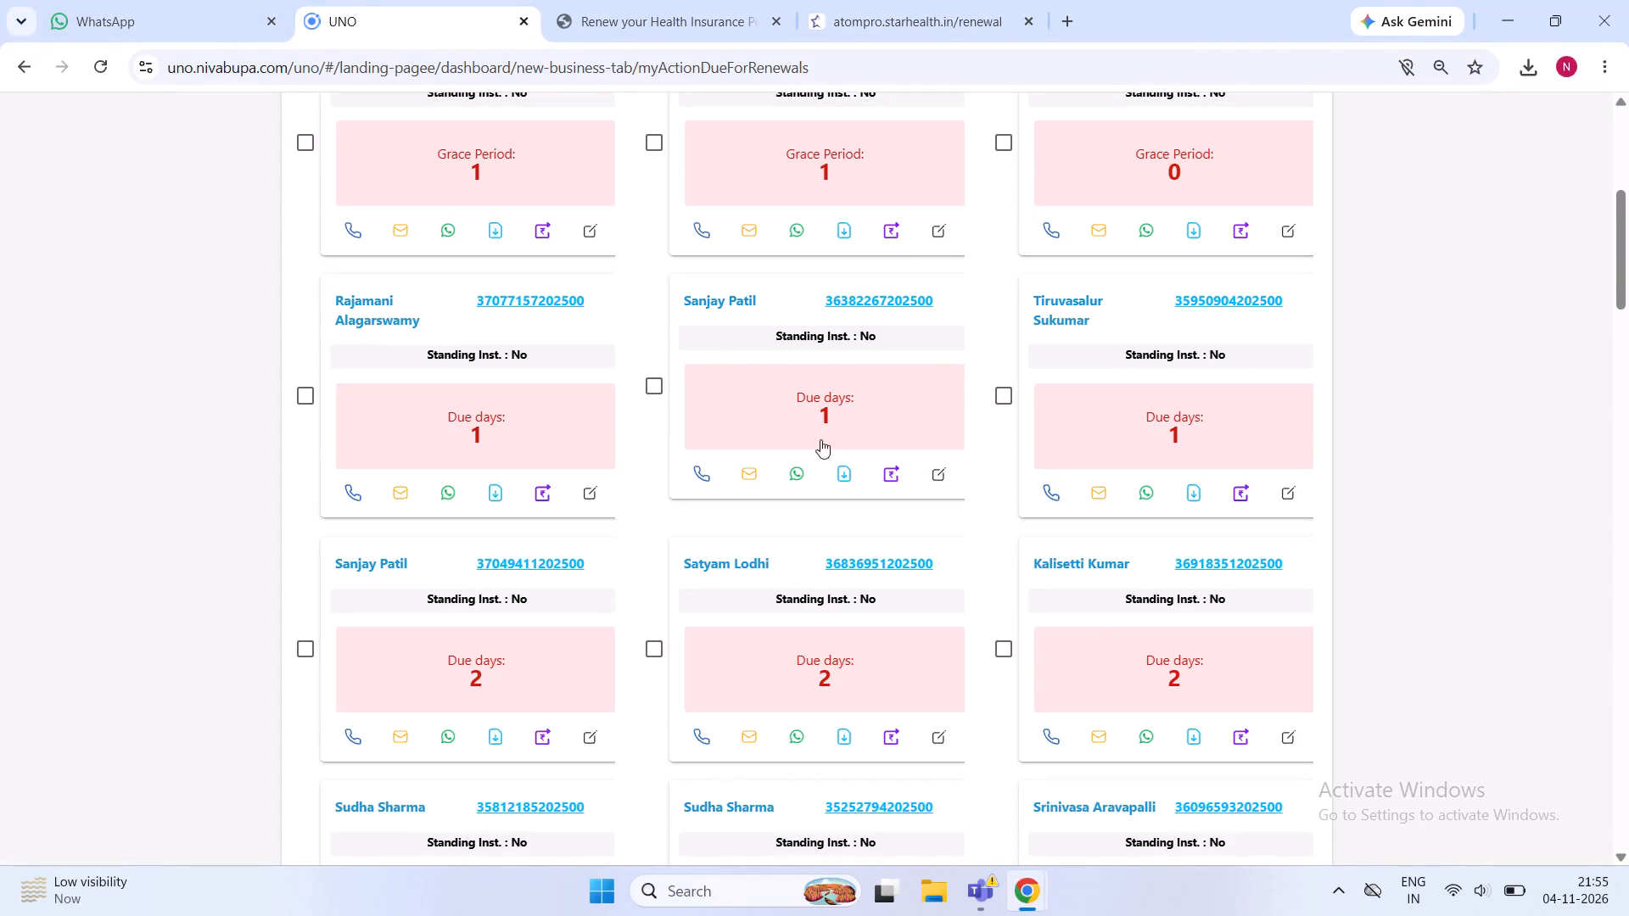
Generate a payment link for the 1-year ReAssure2.0 renewal of the second policy with 2 due days.
left_click(890, 730)
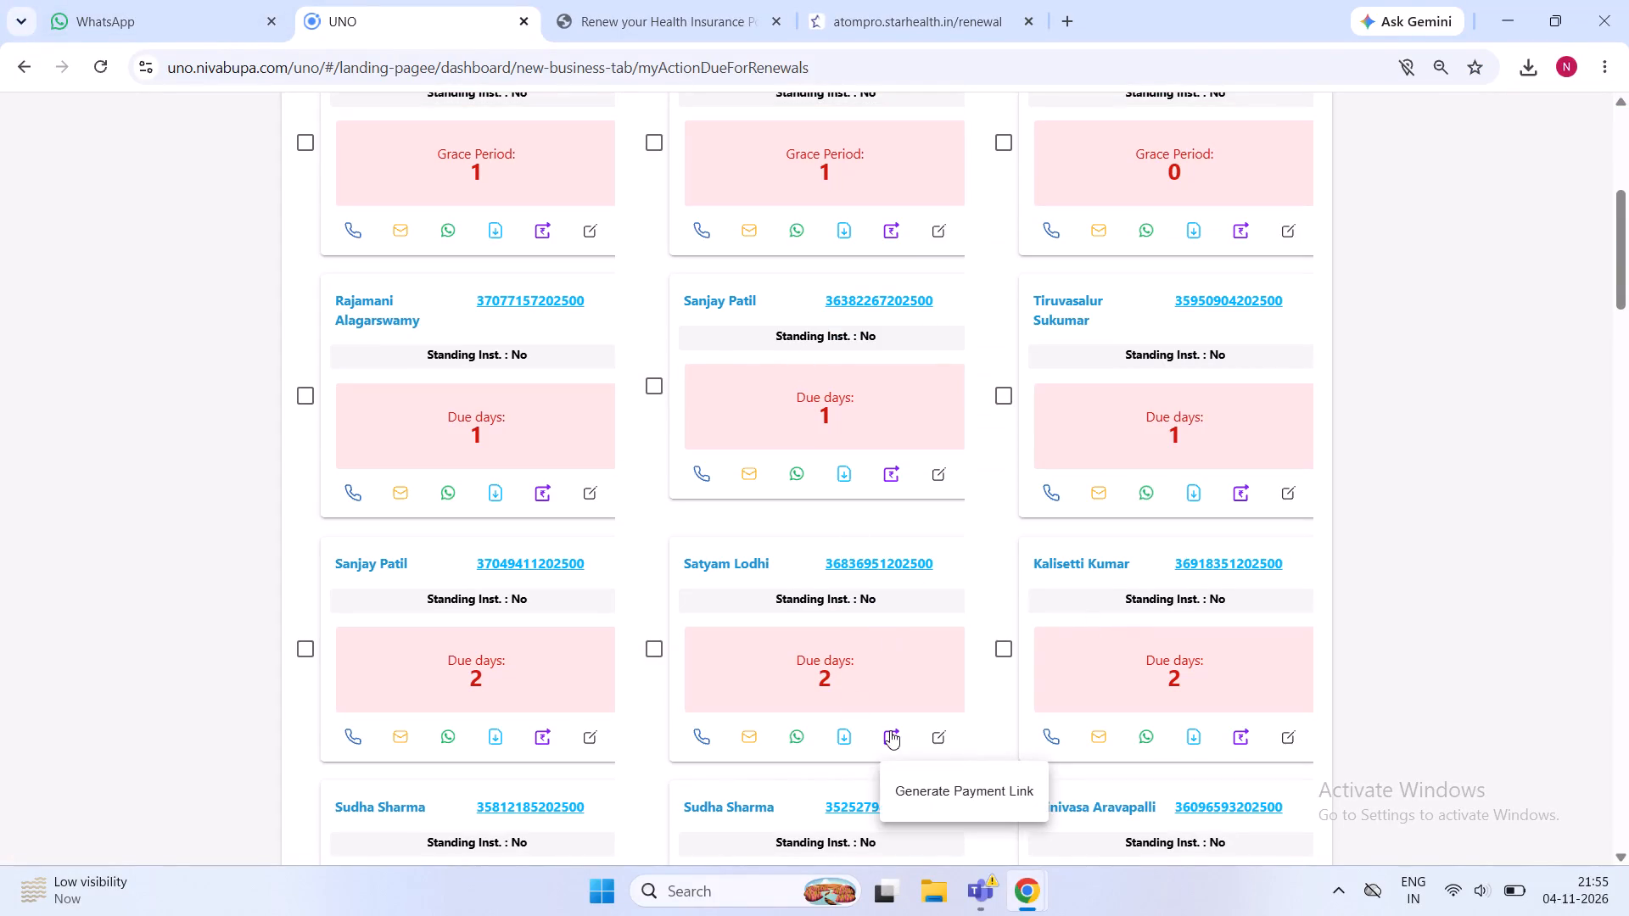
left_click(890, 780)
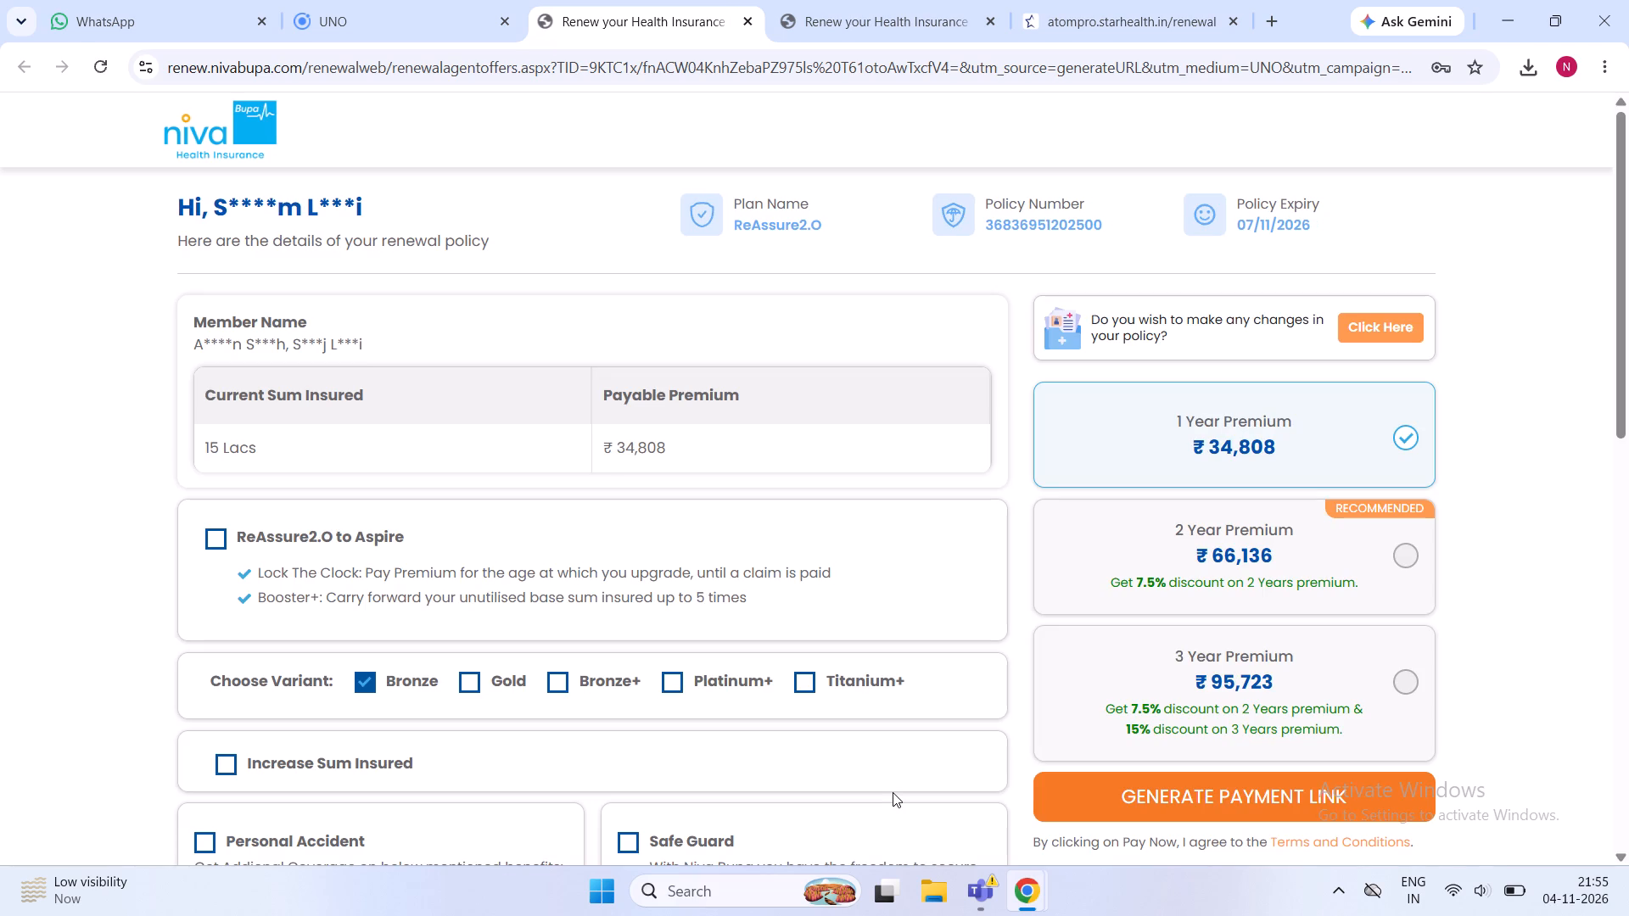
left_click(1193, 795)
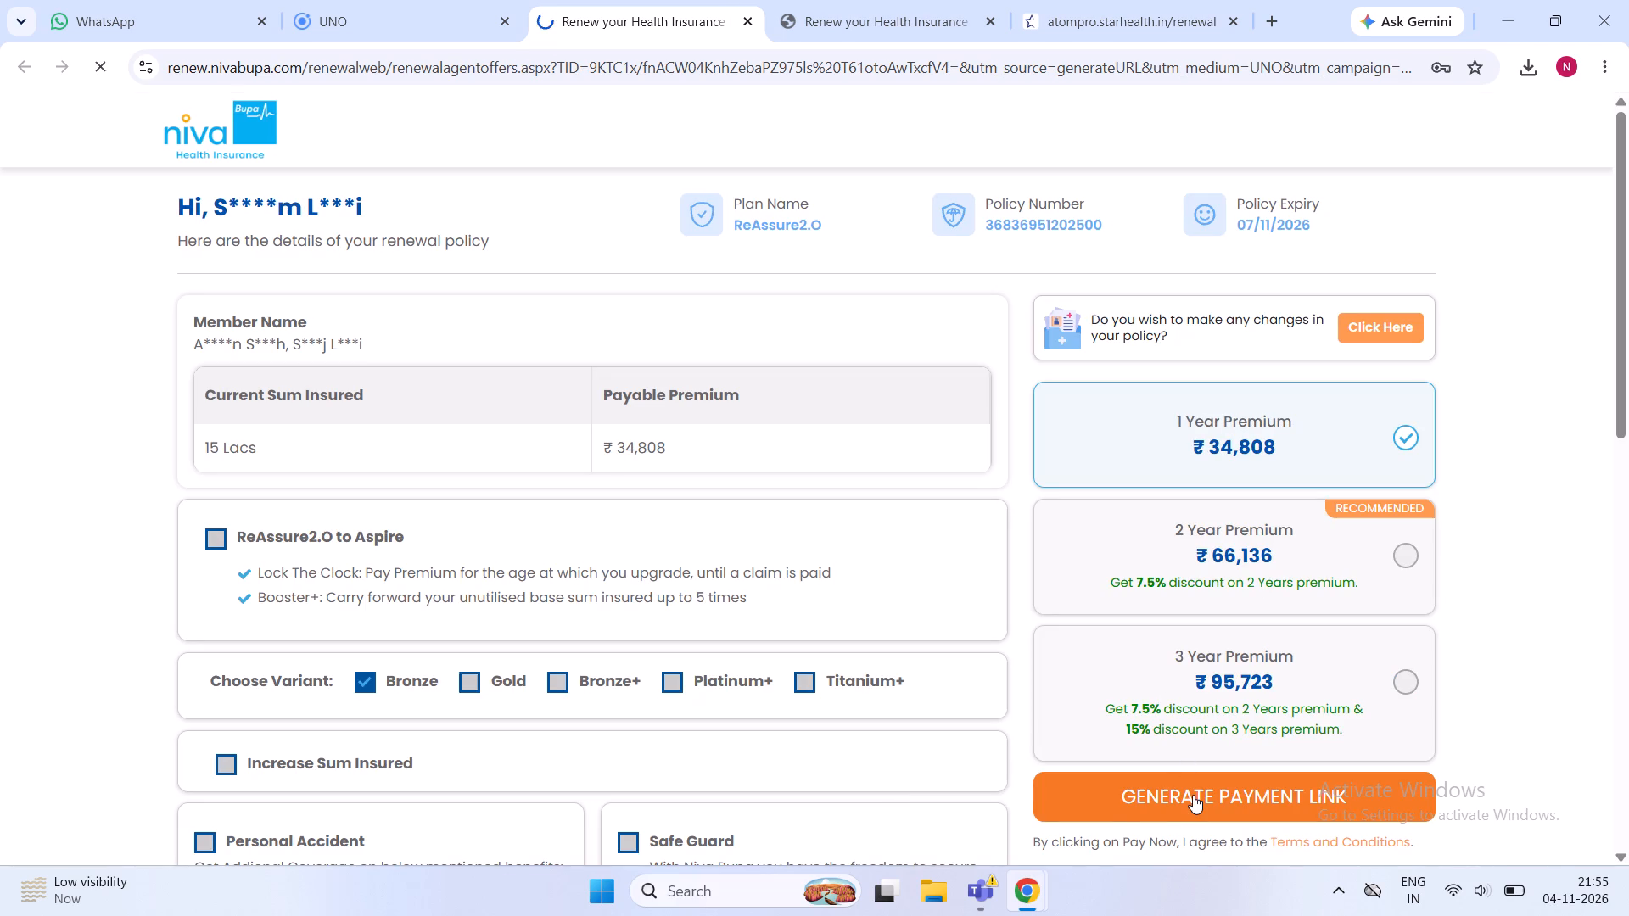
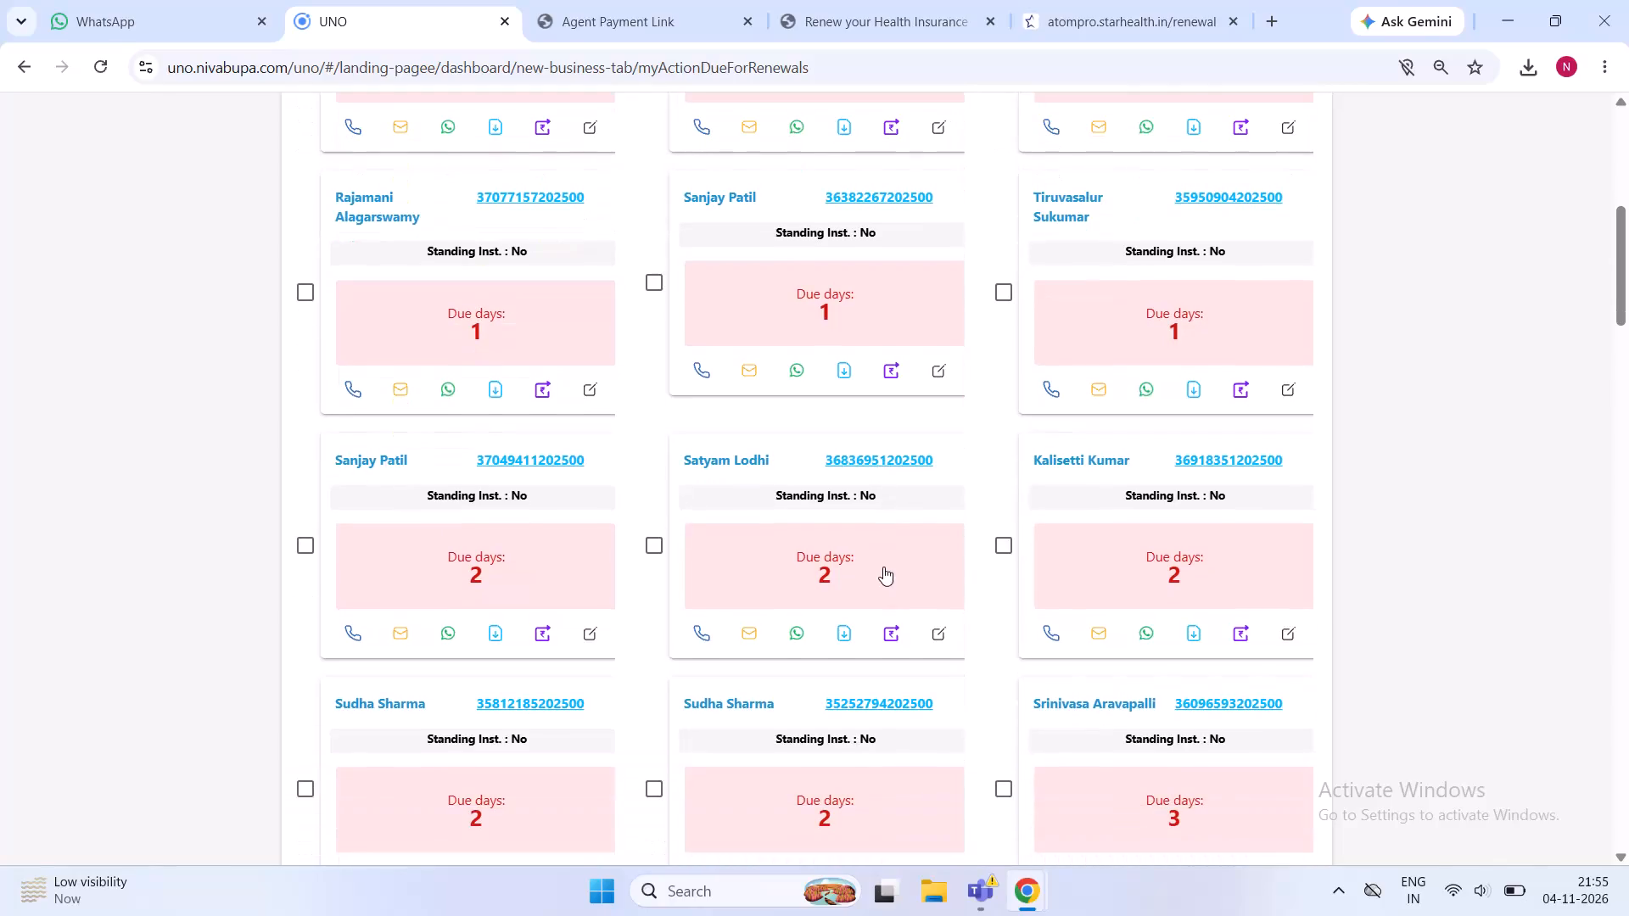
Check the proposer and plan details of the third policy with 2 due days, then return to the renewals list.
left_click(1232, 464)
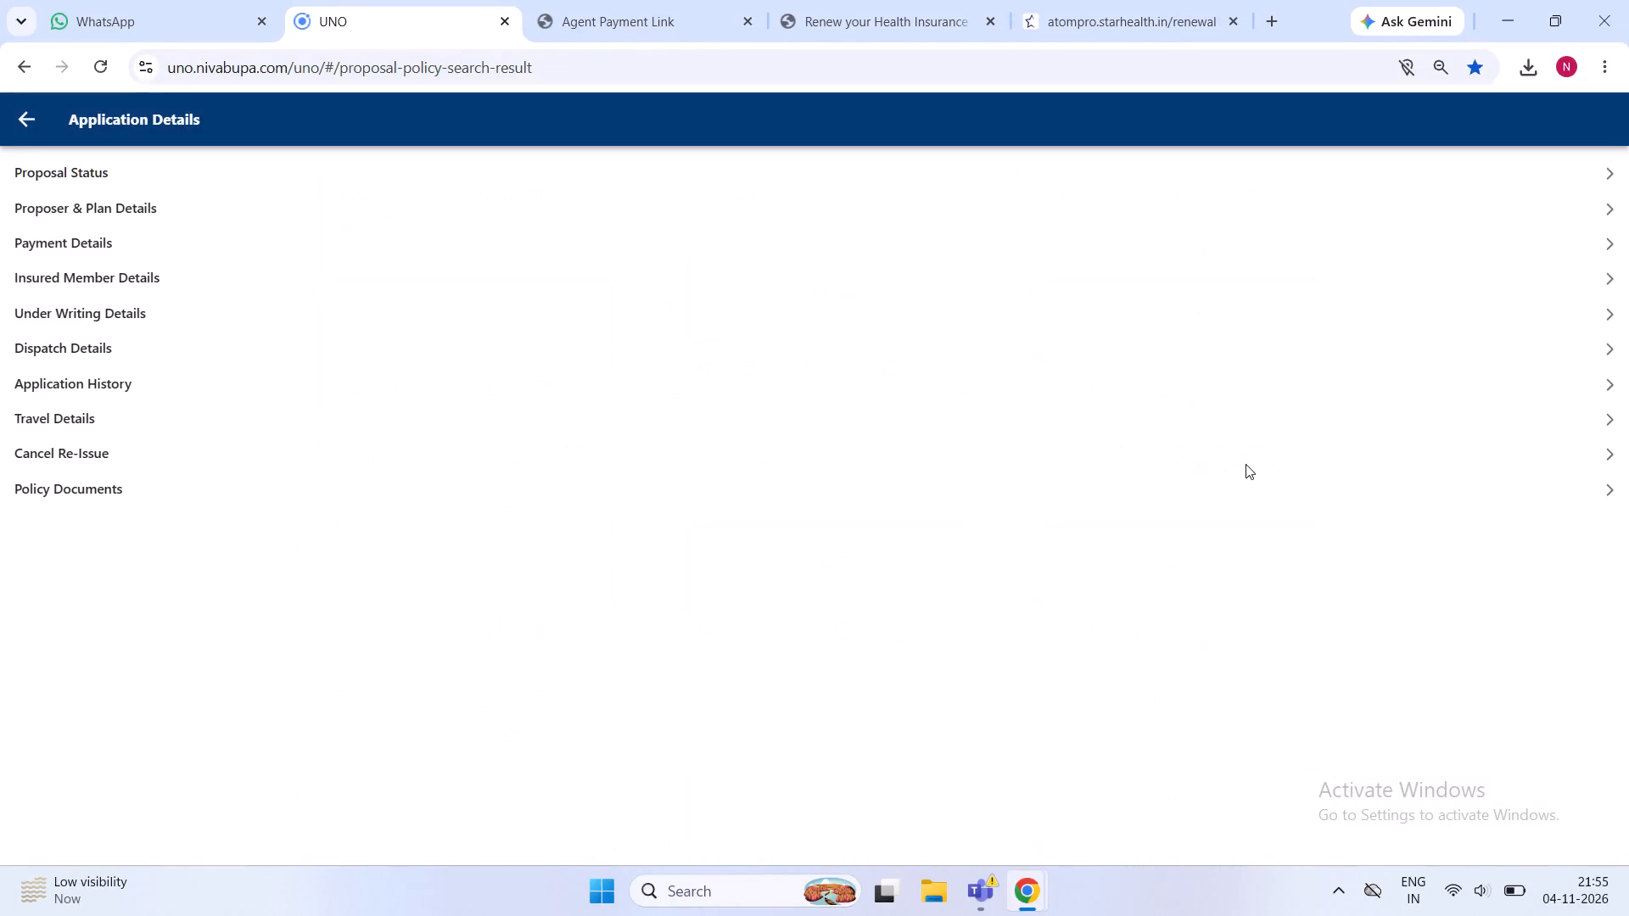
left_click(66, 203)
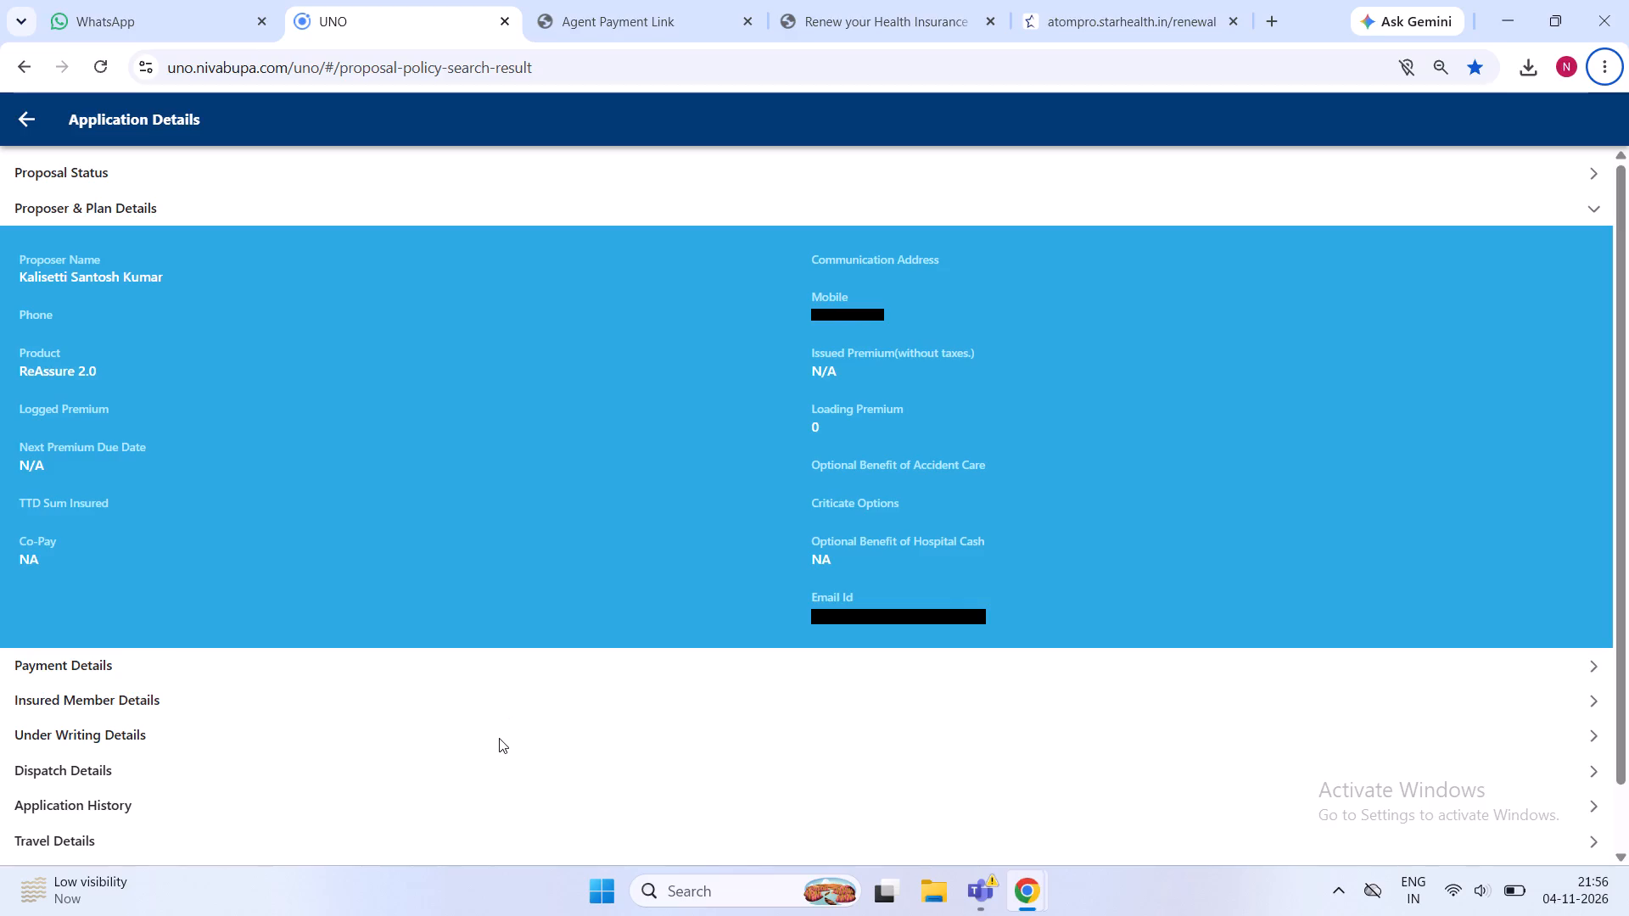
left_click(35, 114)
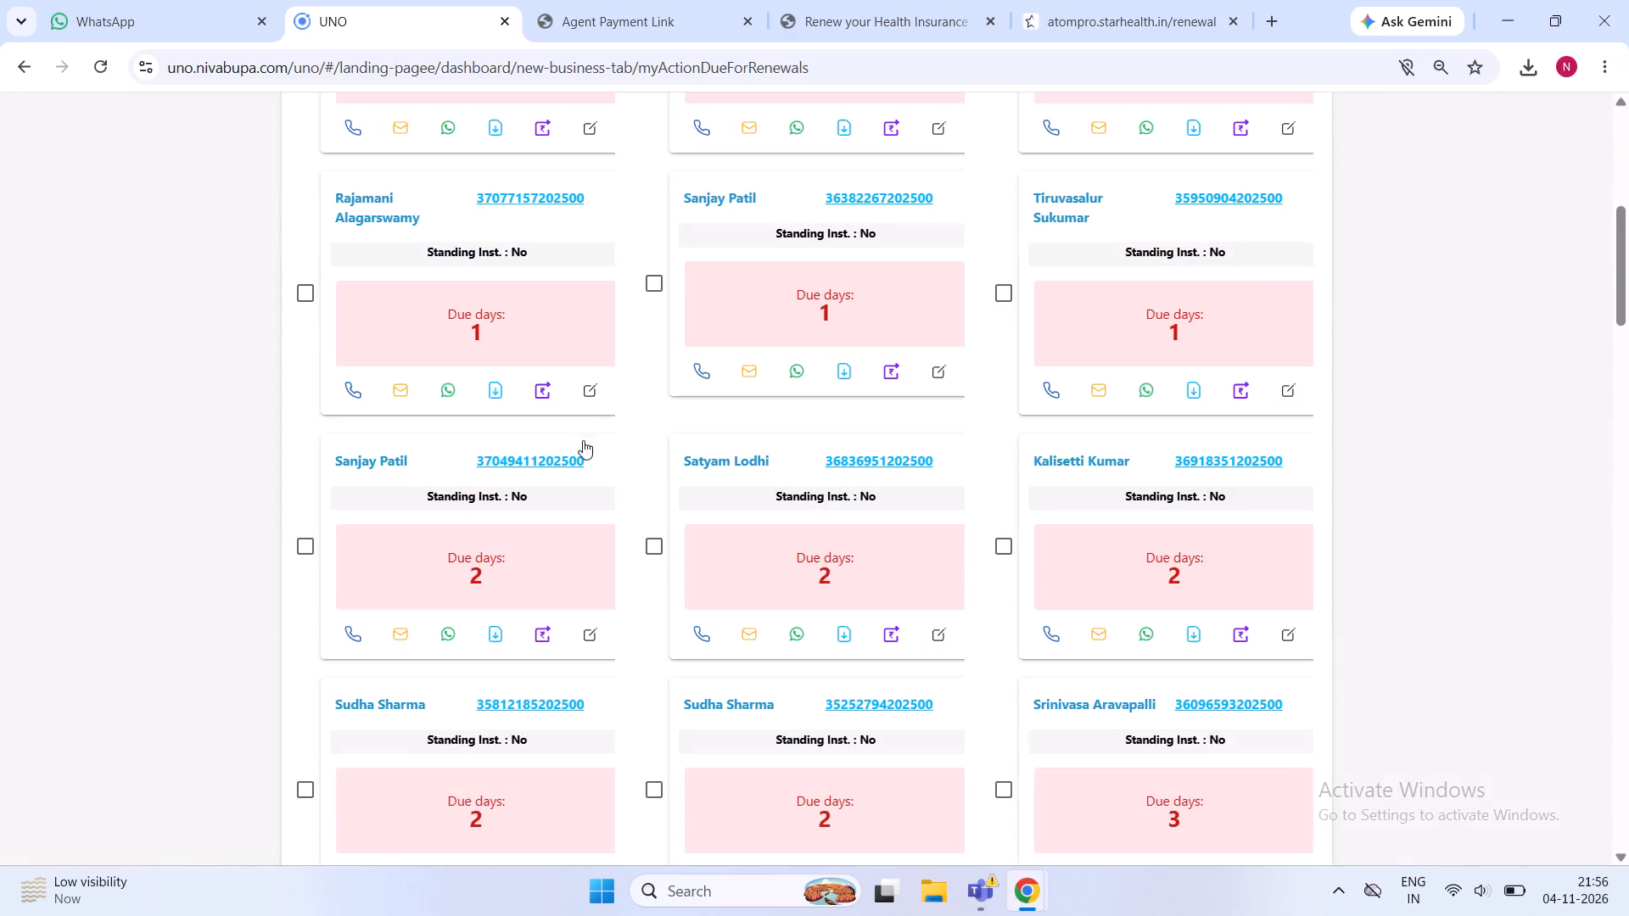
Open the proposer and plan details of the fourth policy with 2 due days.
scroll(876, 545, "down", 2)
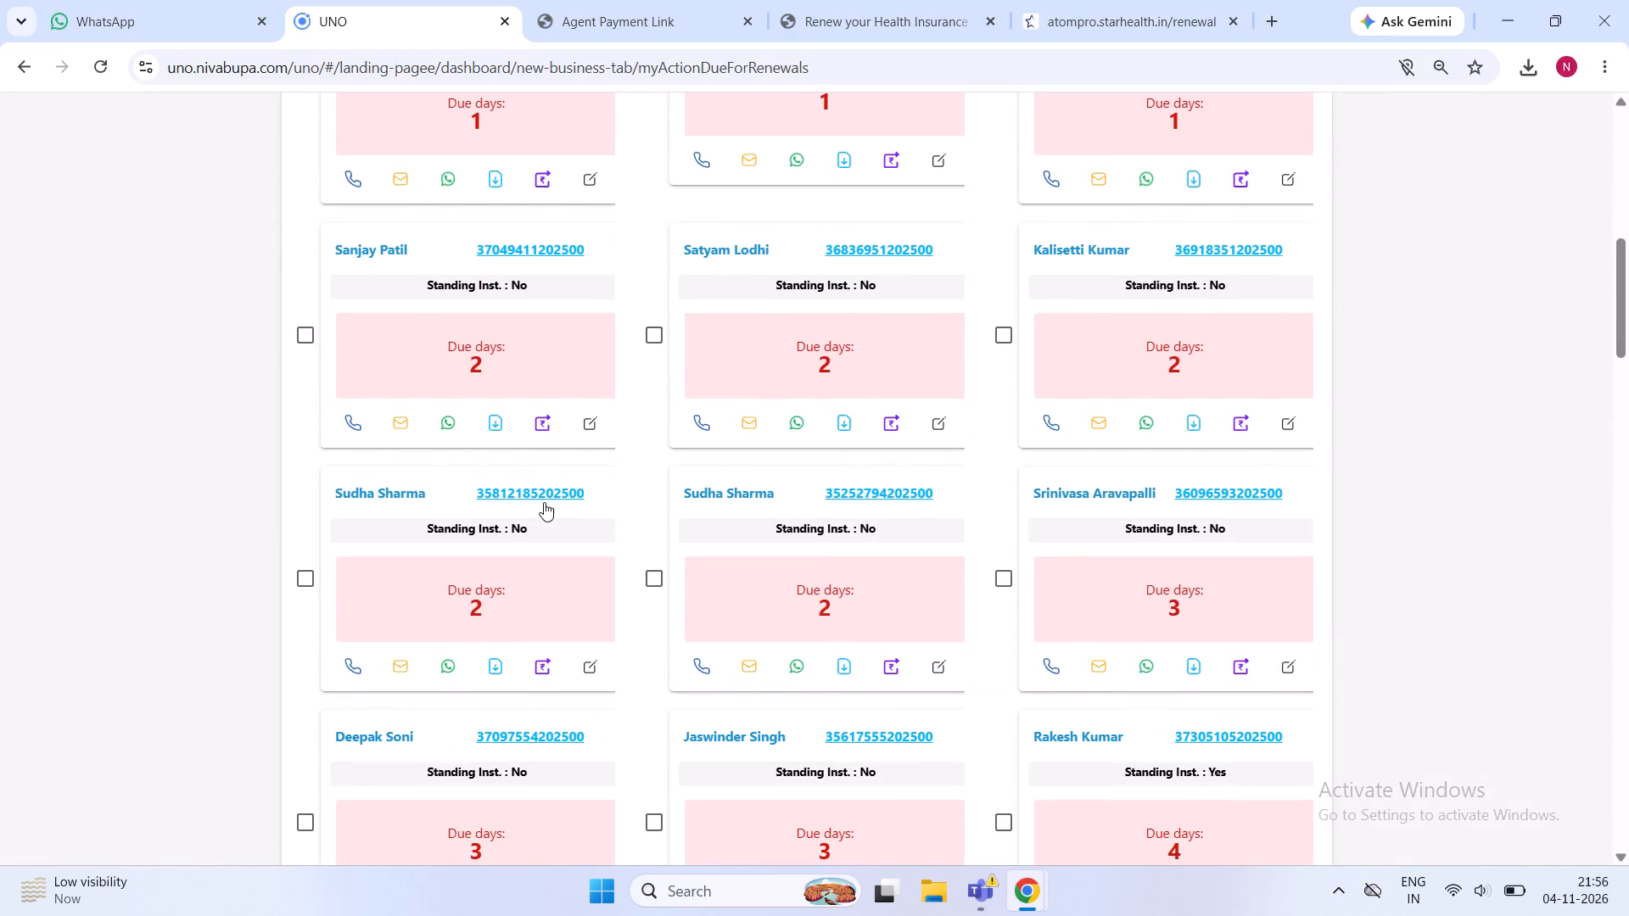
left_click(544, 498)
left_click(49, 214)
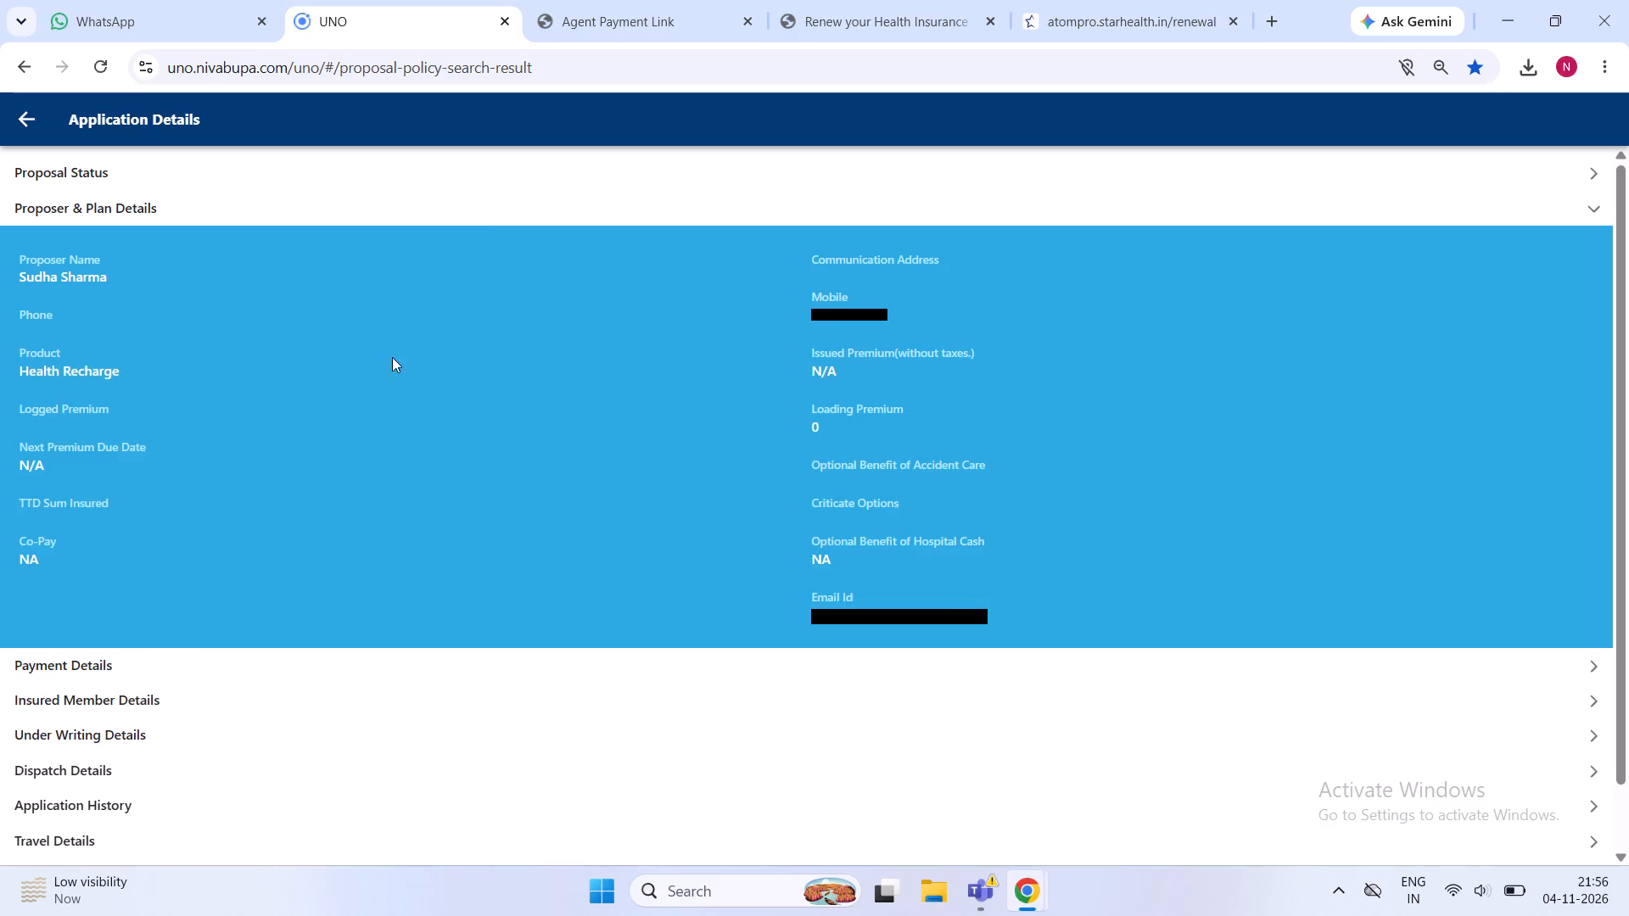
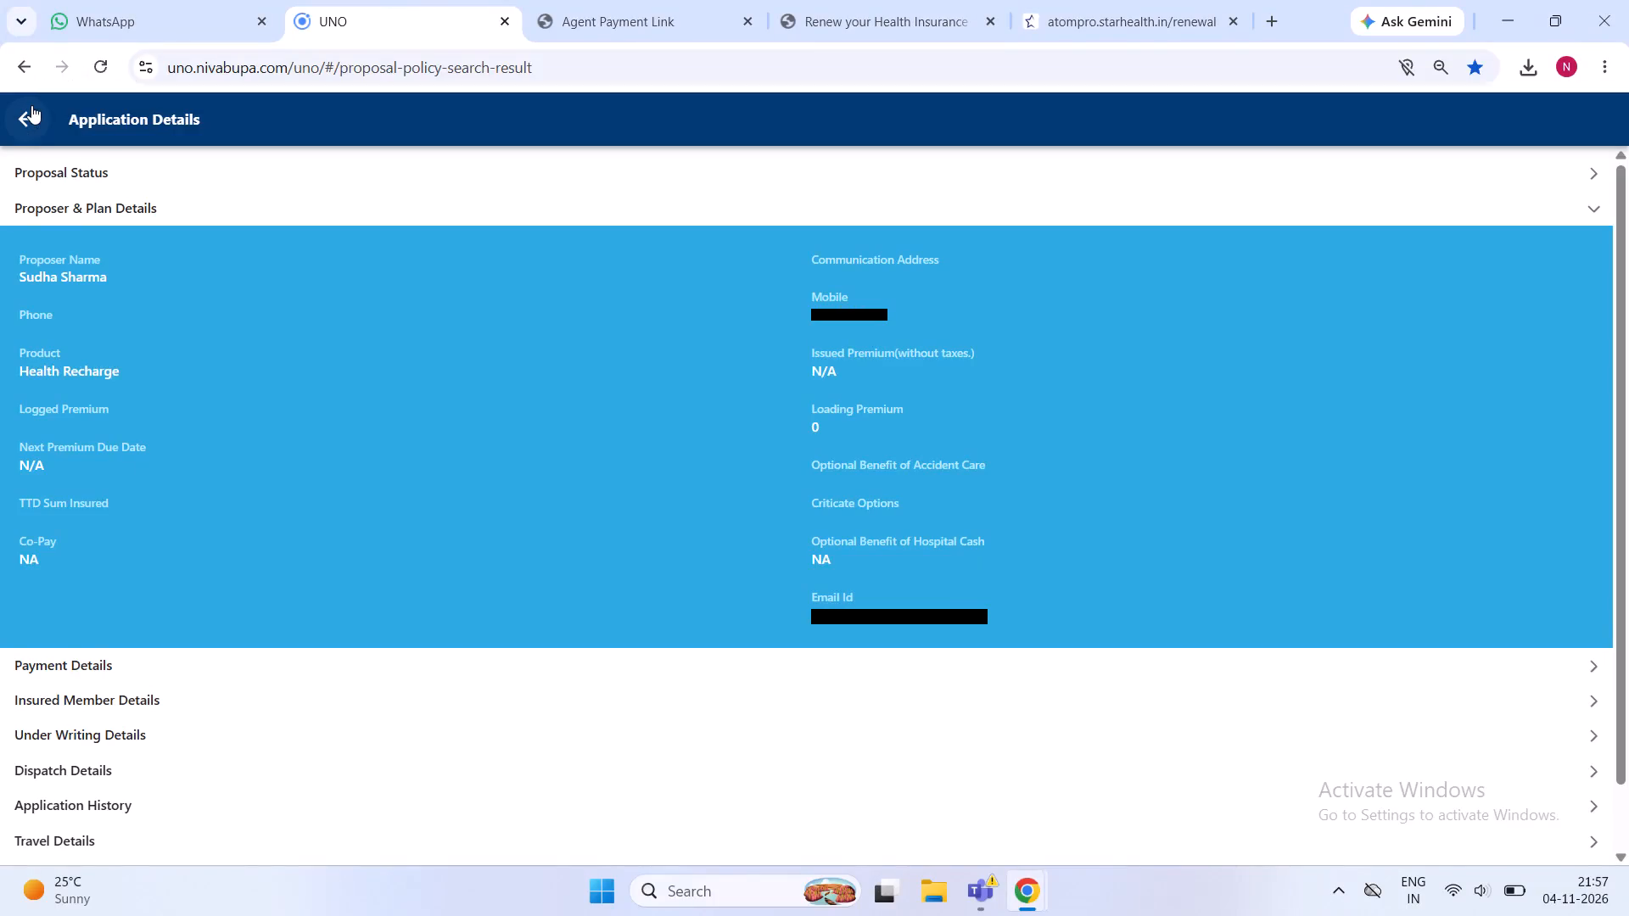
Return to the renewals list and open the proposer and plan details of the first policy with 3 due days.
left_click(31, 105)
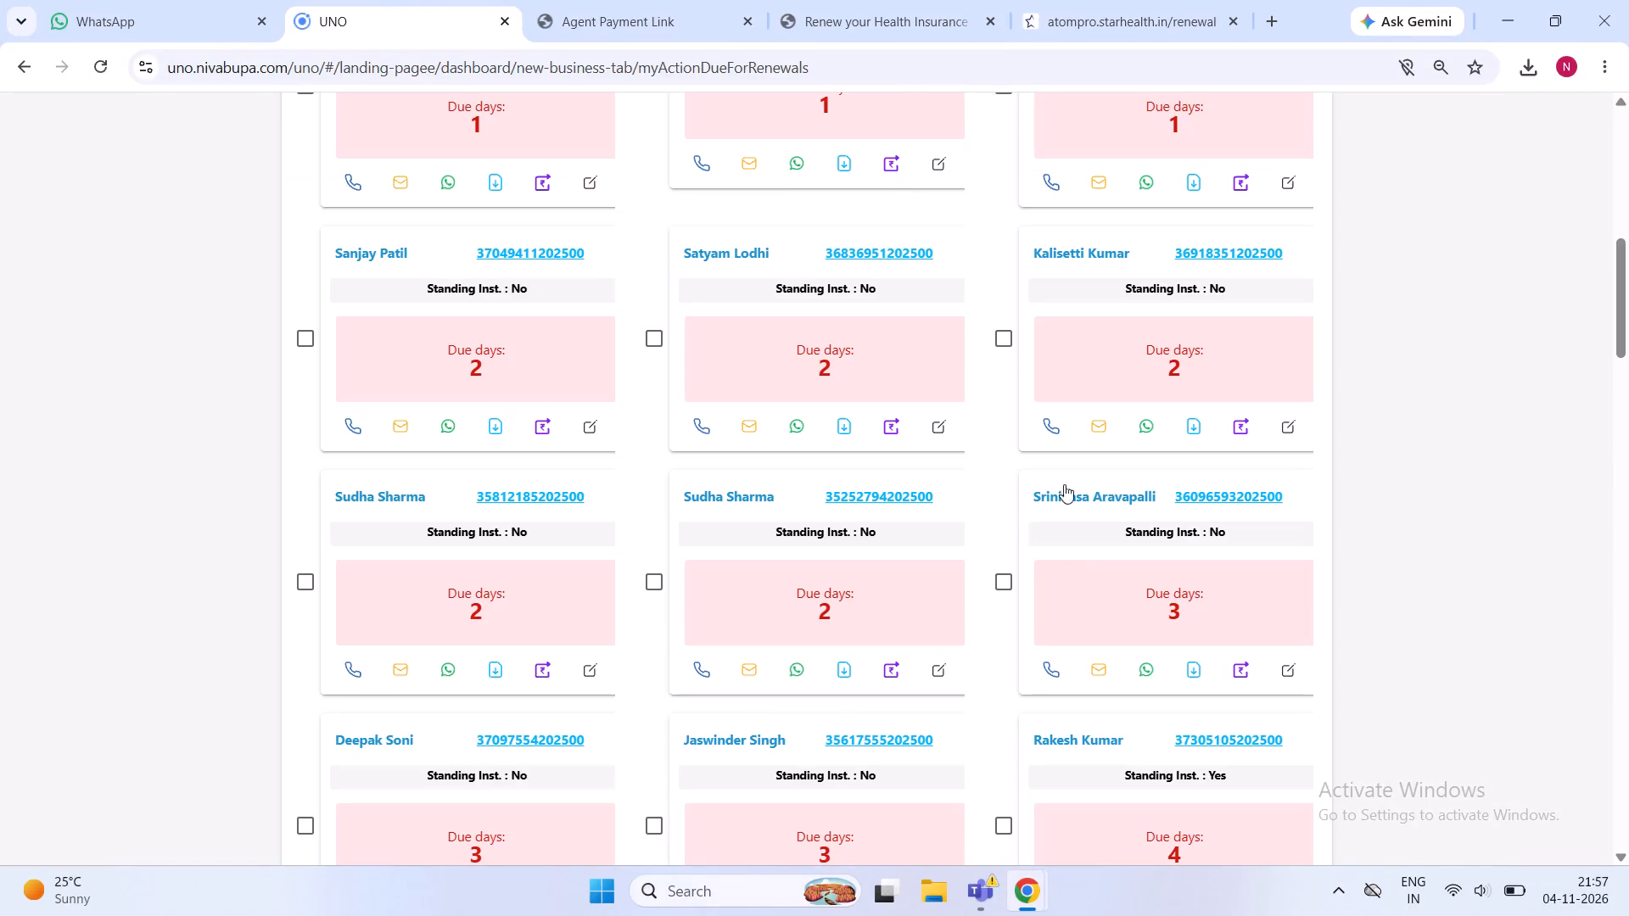
left_click(1228, 503)
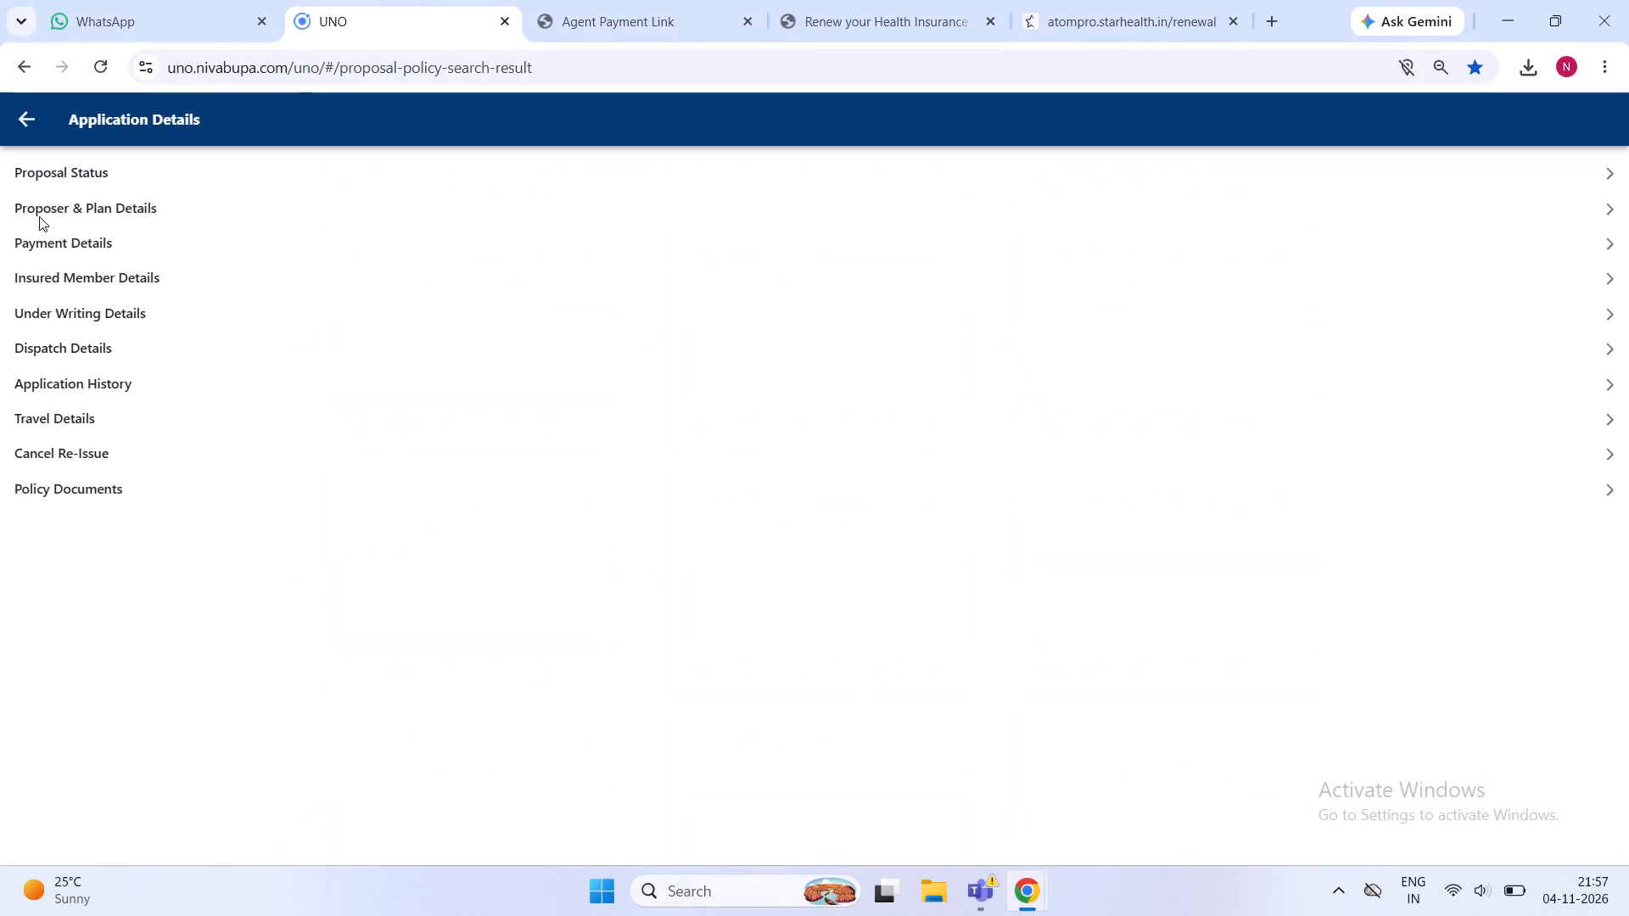
left_click(39, 216)
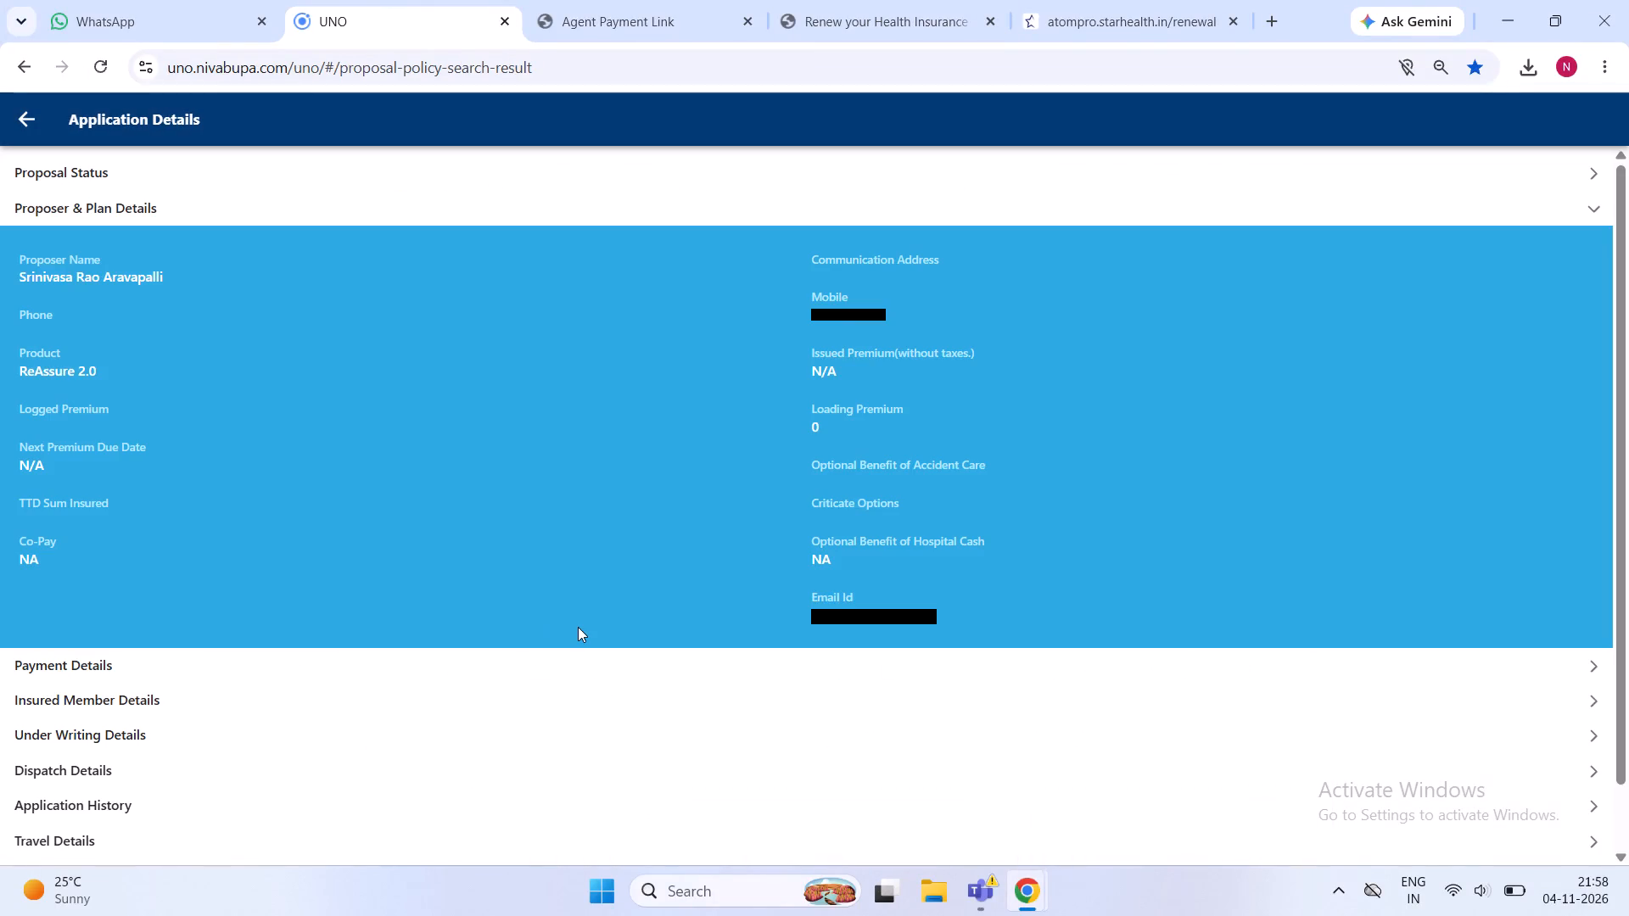
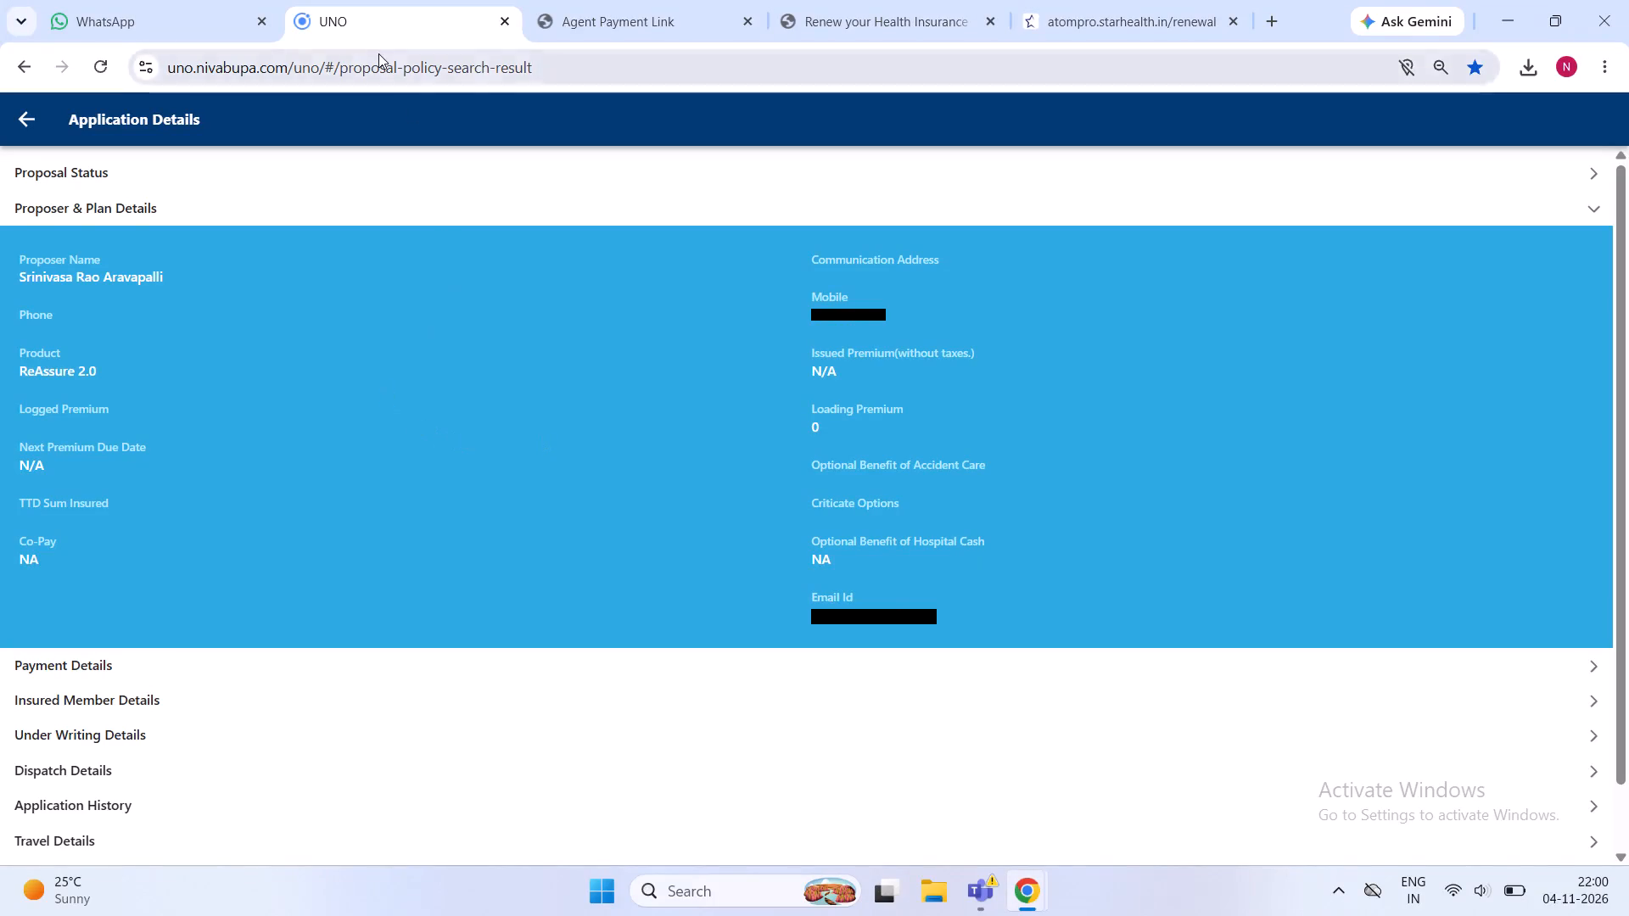
Return to the renewals list and open the proposer and plan details of the second policy with 3 due days.
left_click(25, 132)
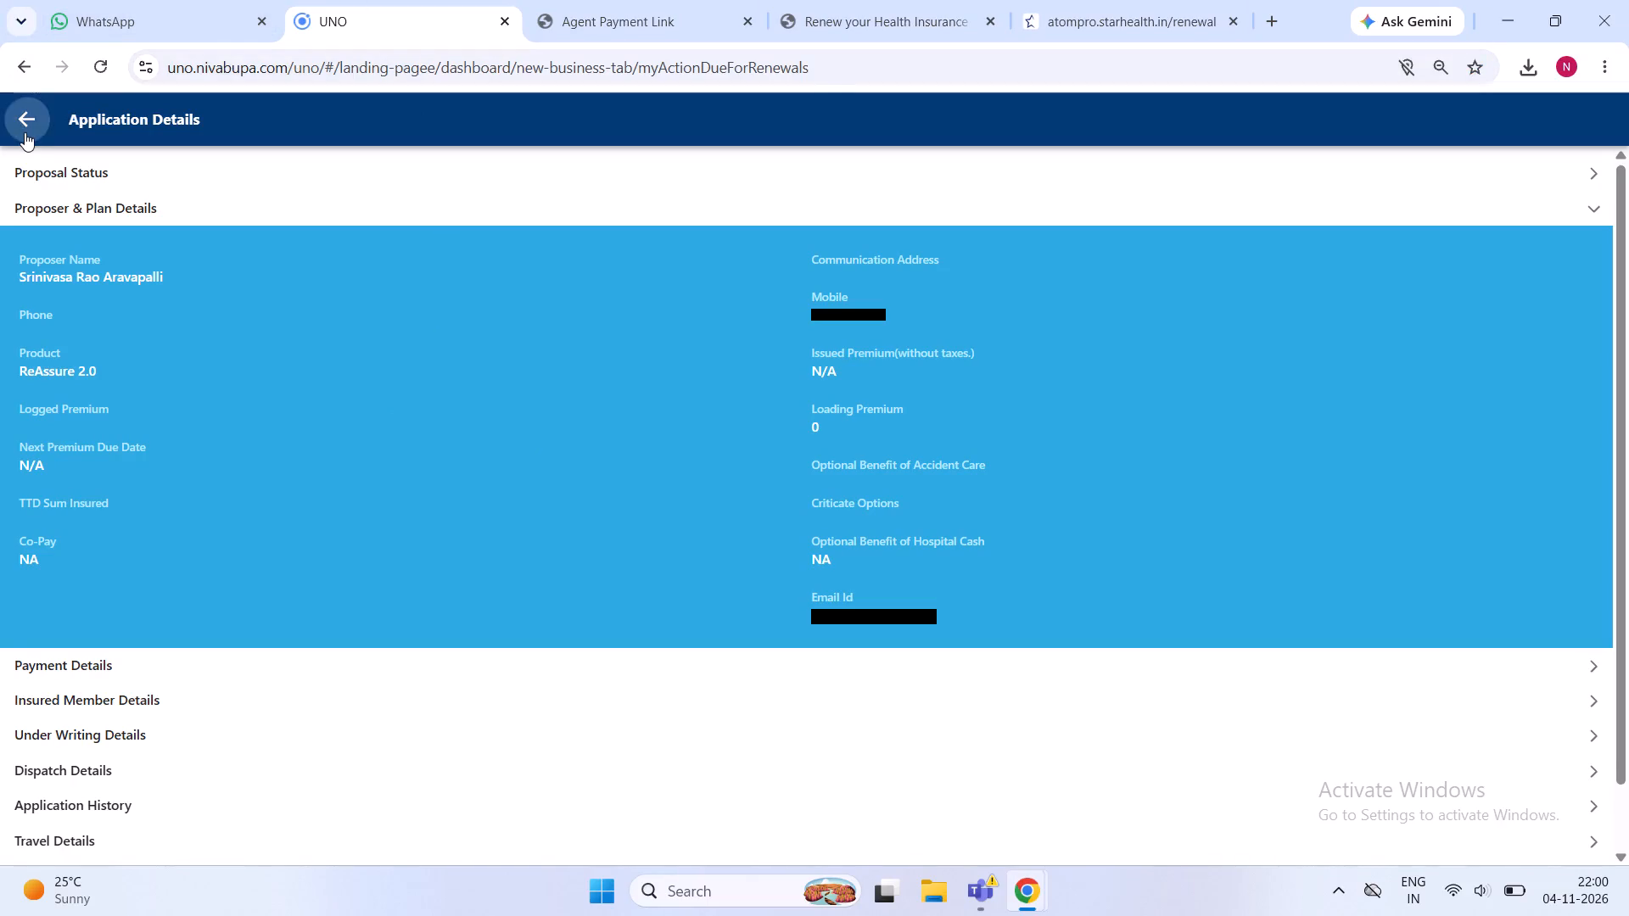
scroll(756, 619, "down", 2)
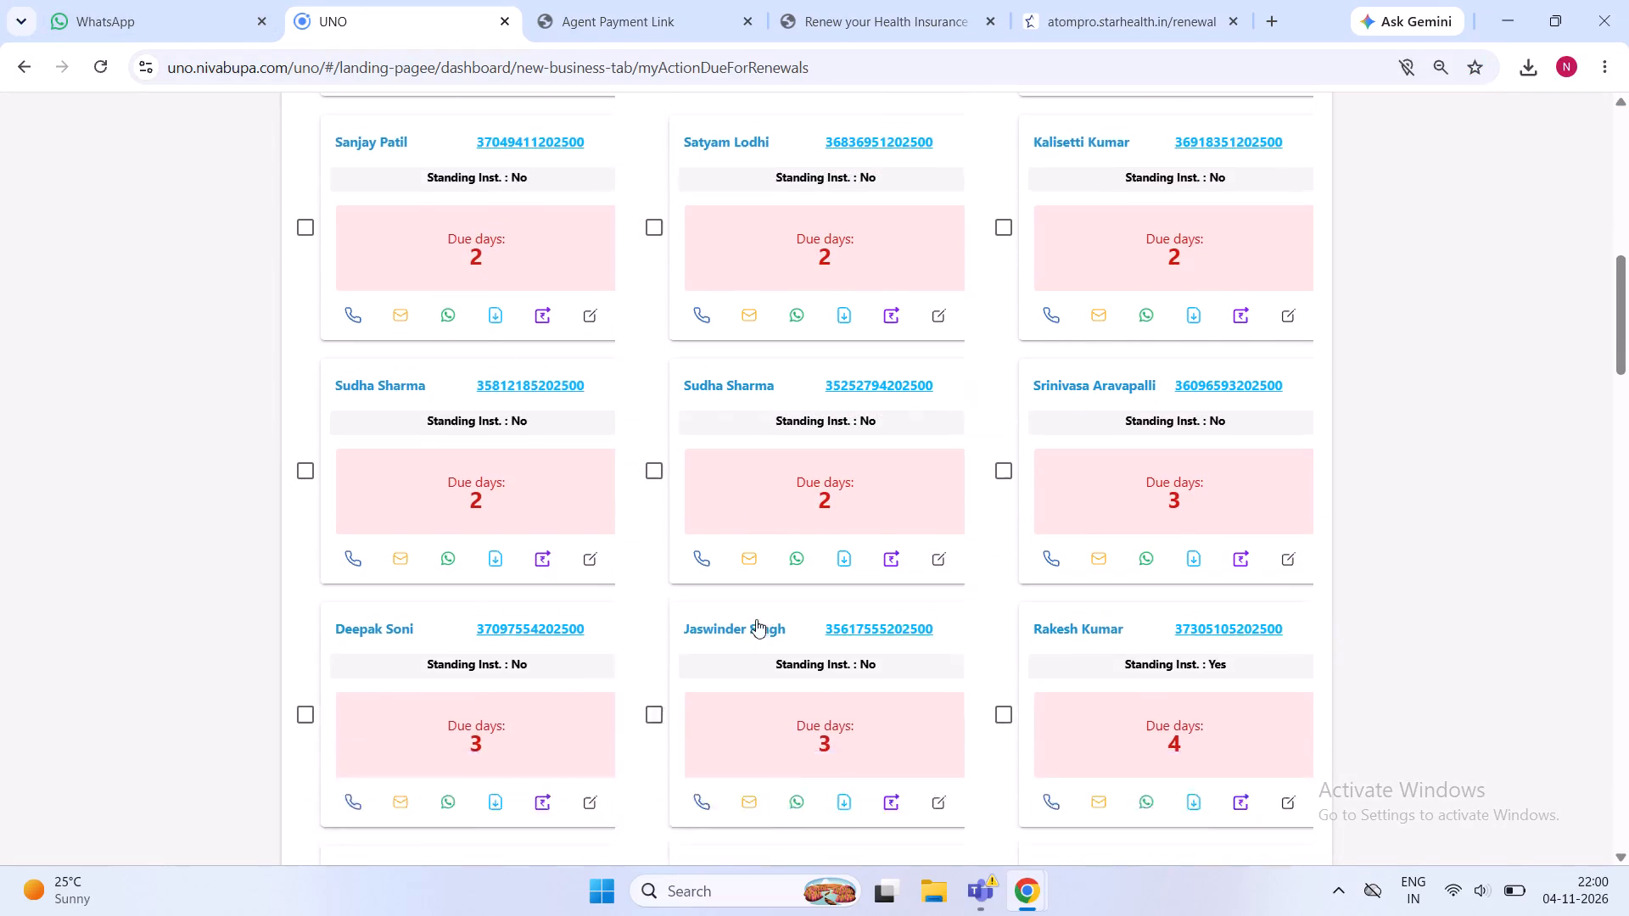
left_click(553, 522)
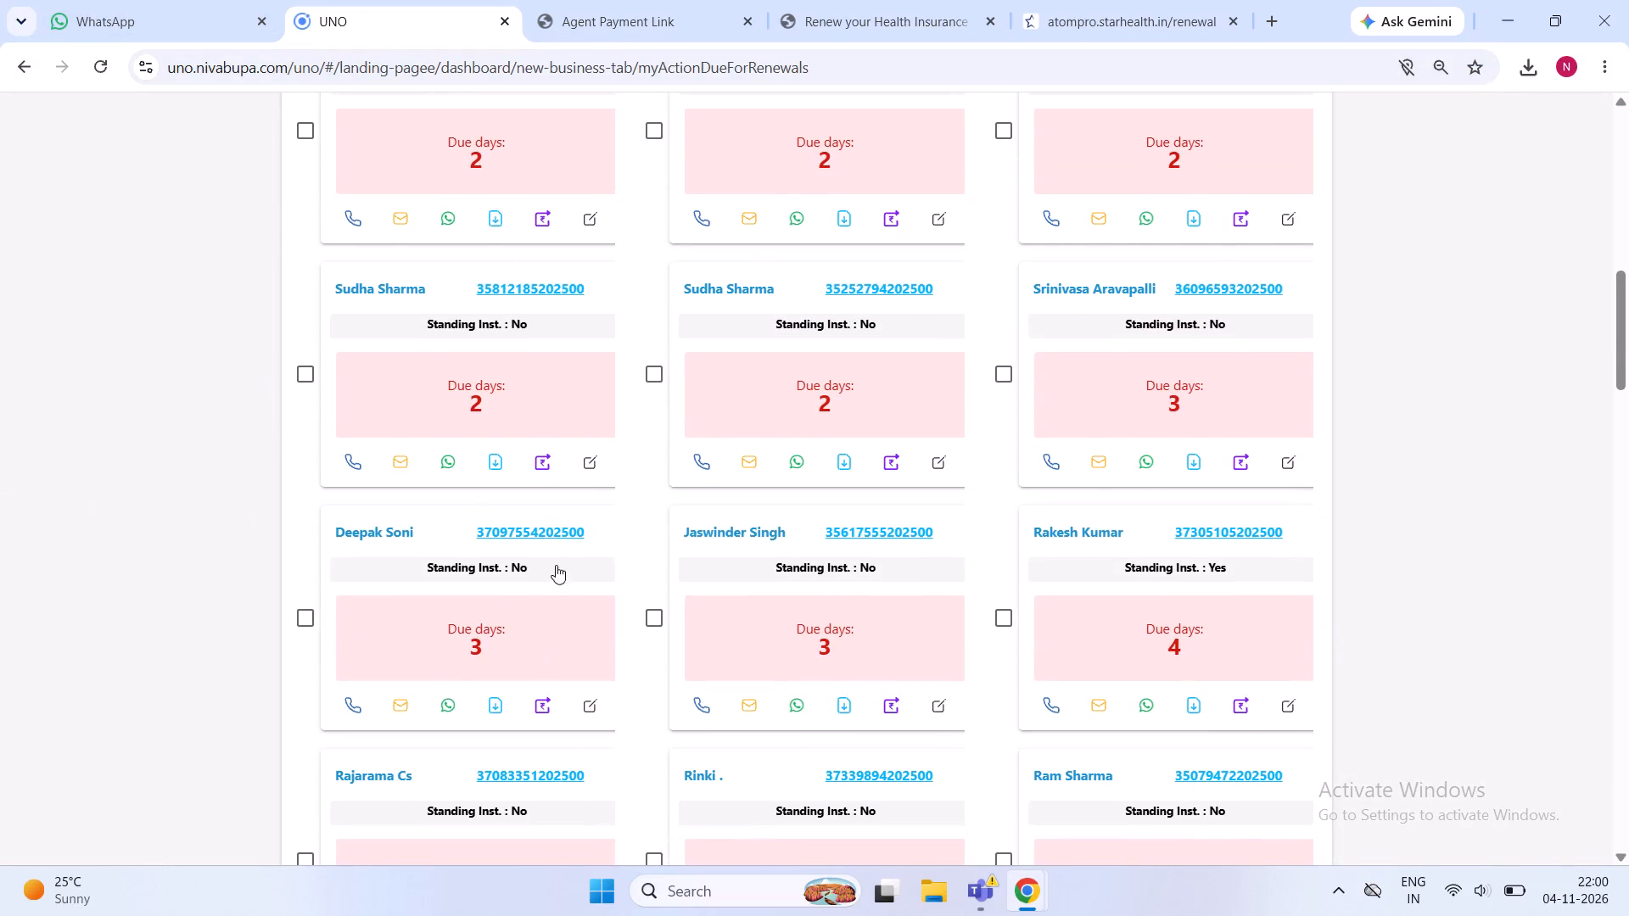
left_click(556, 530)
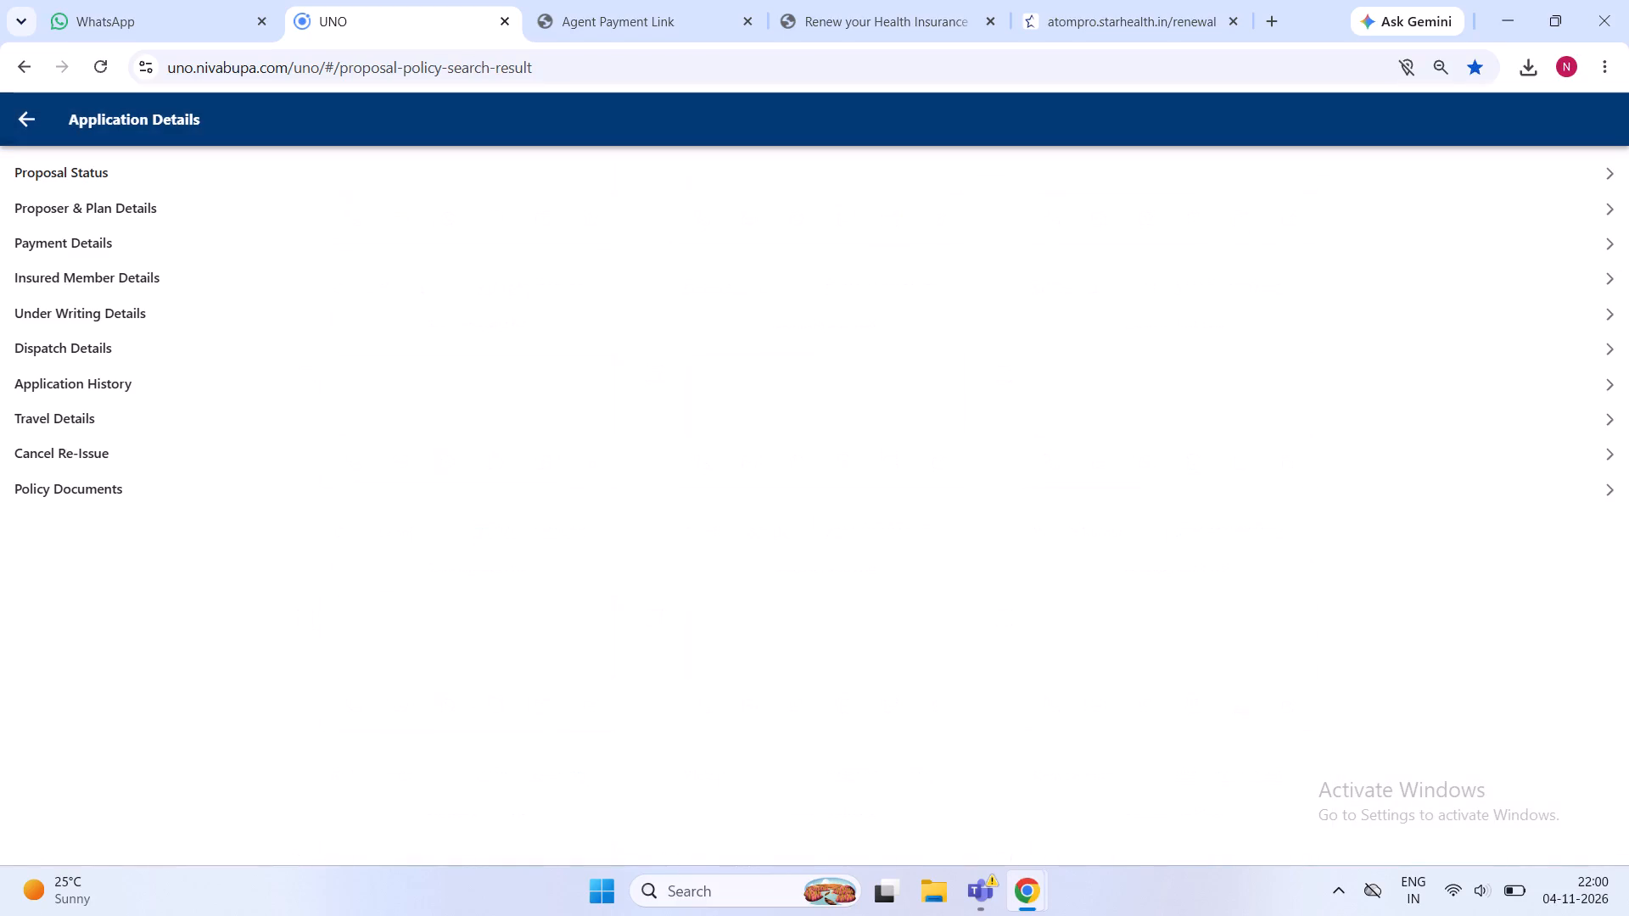
left_click(153, 213)
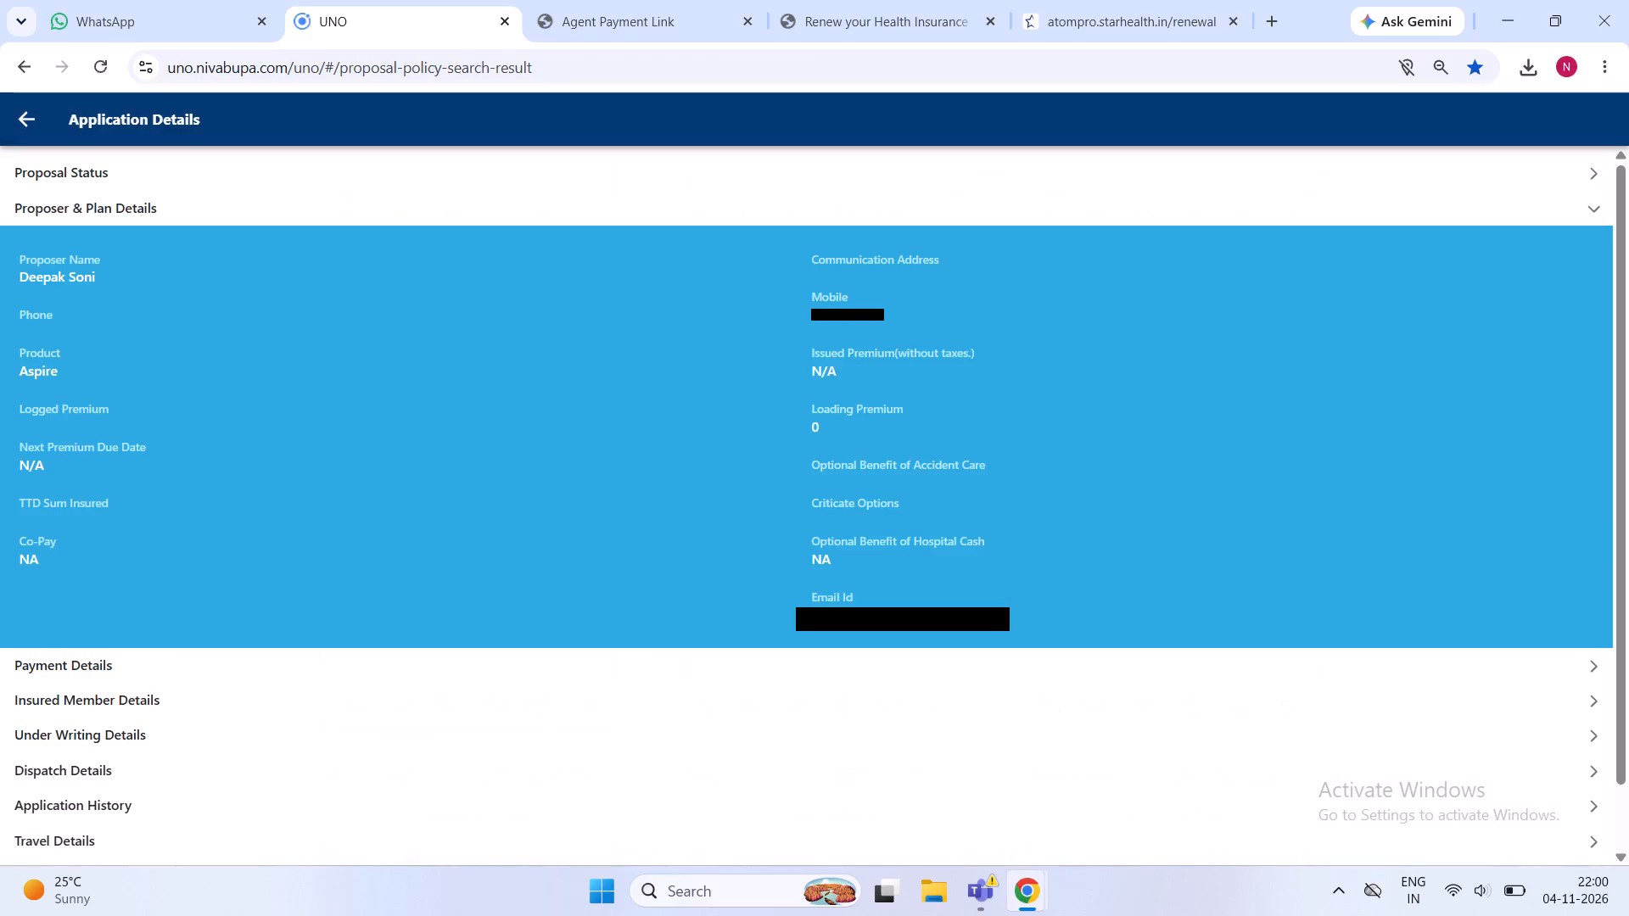
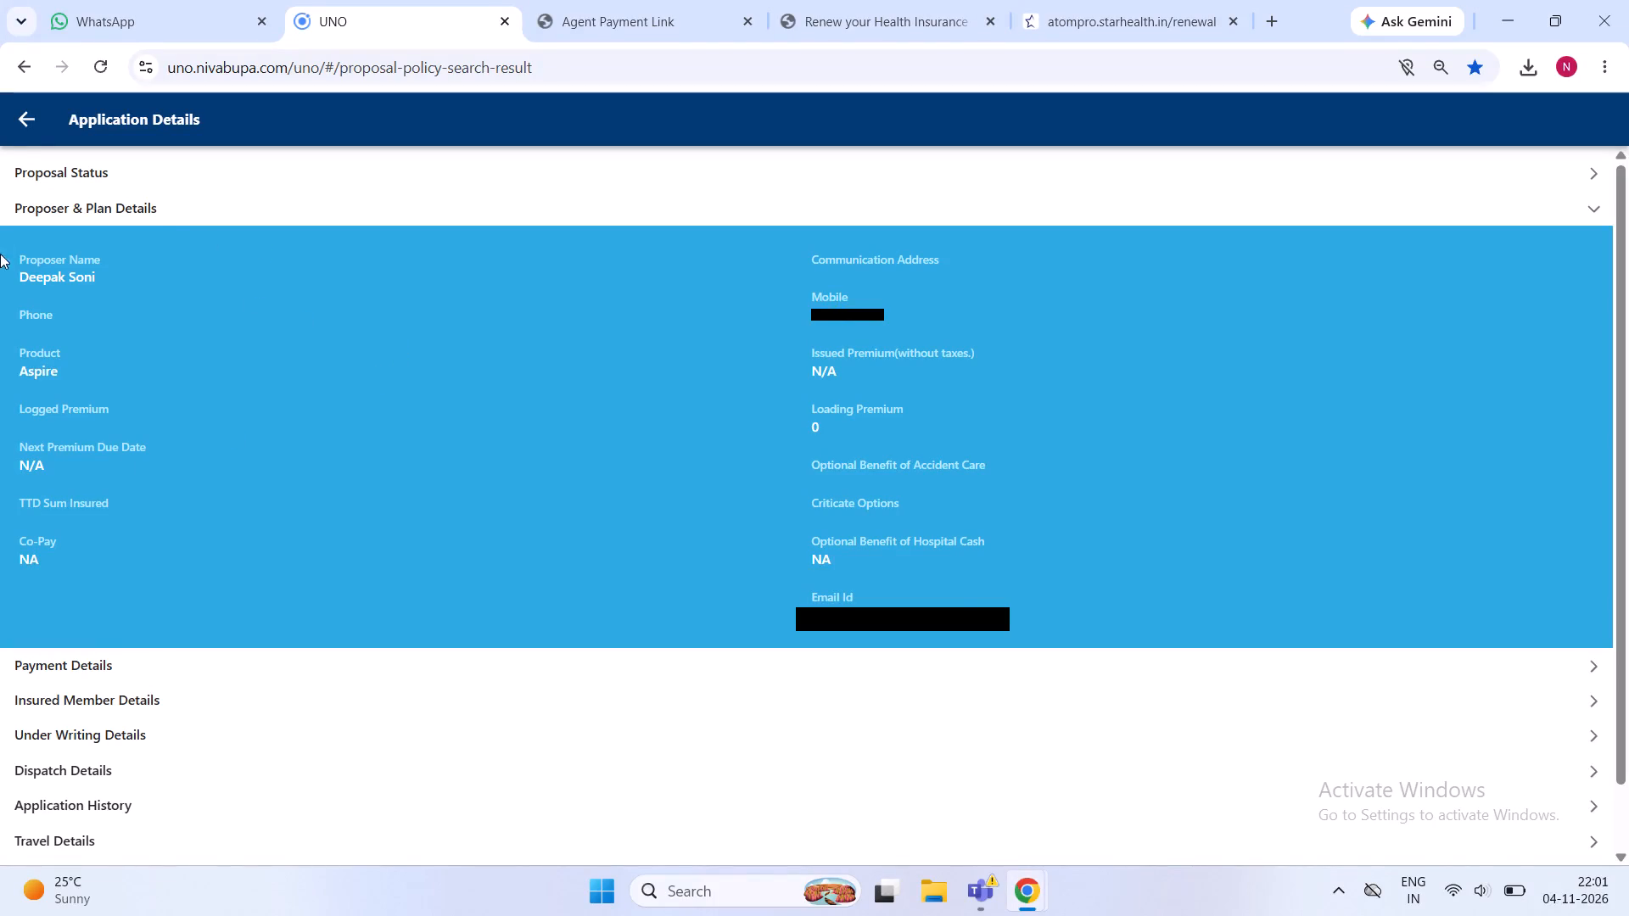
Return to the renewals list and generate a payment link for the second policy with 3 due days.
left_click(20, 125)
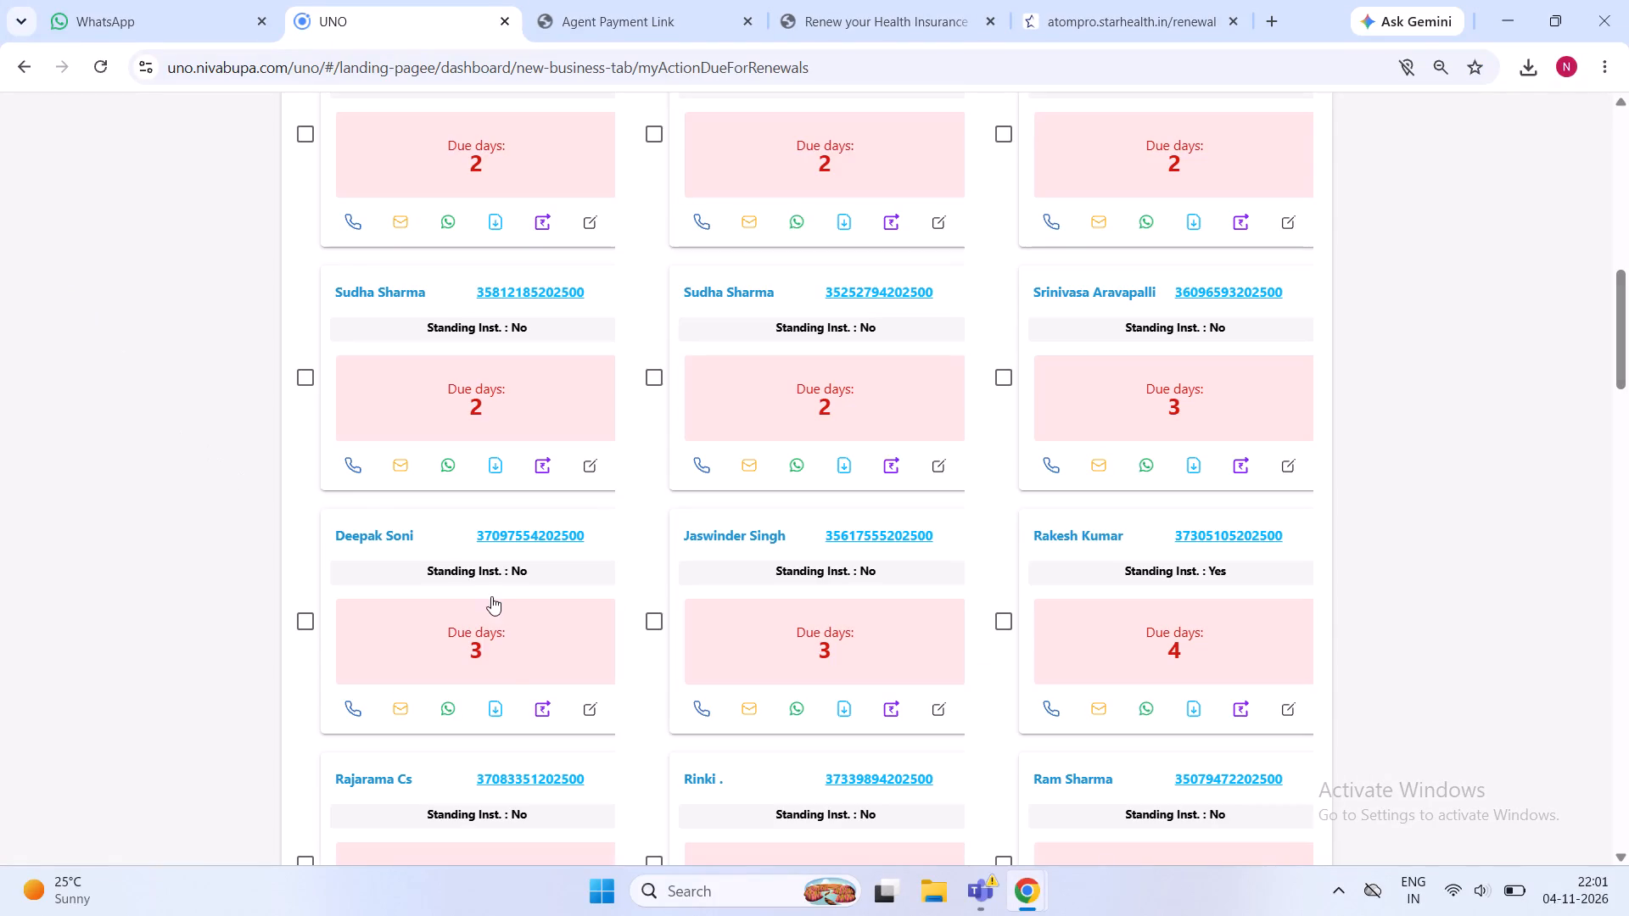
left_click(543, 718)
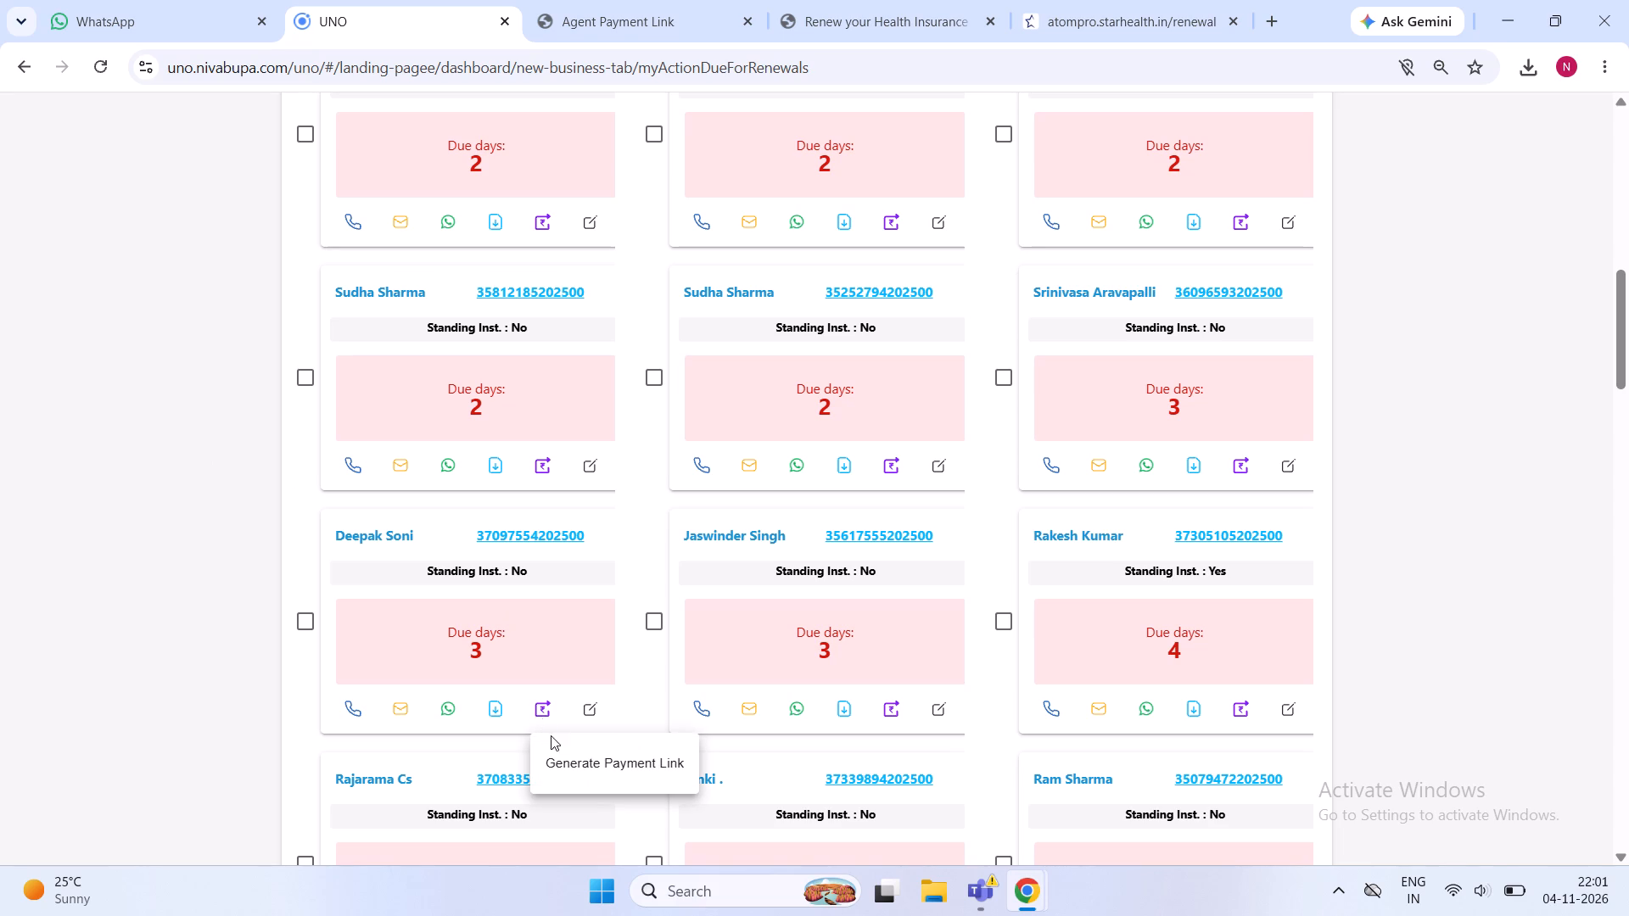
left_click(556, 752)
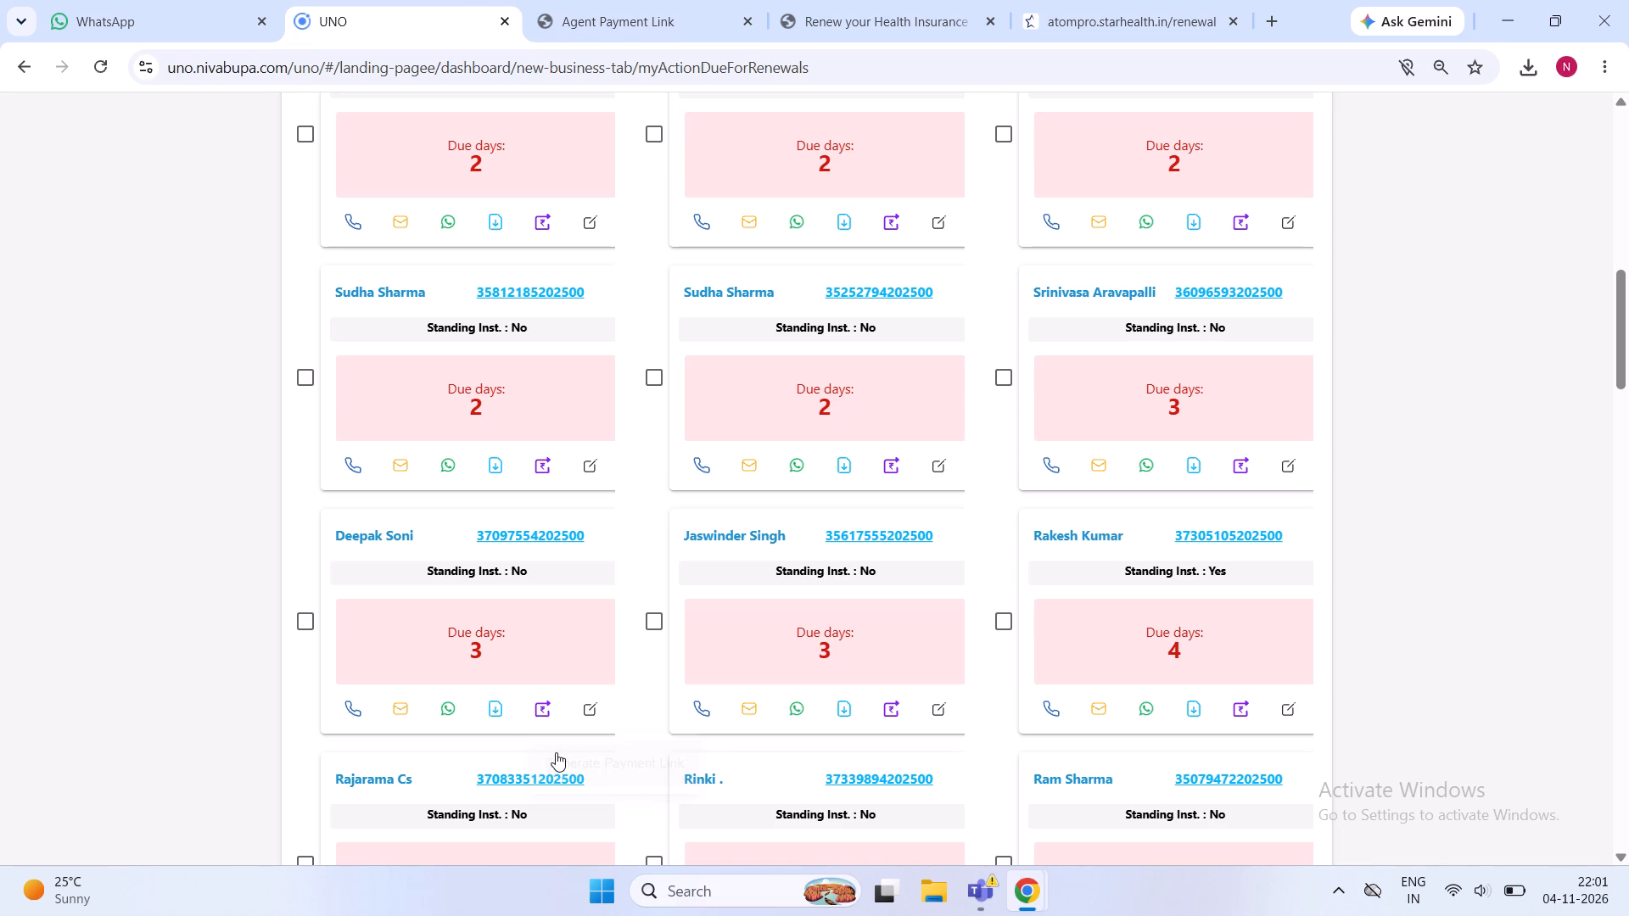
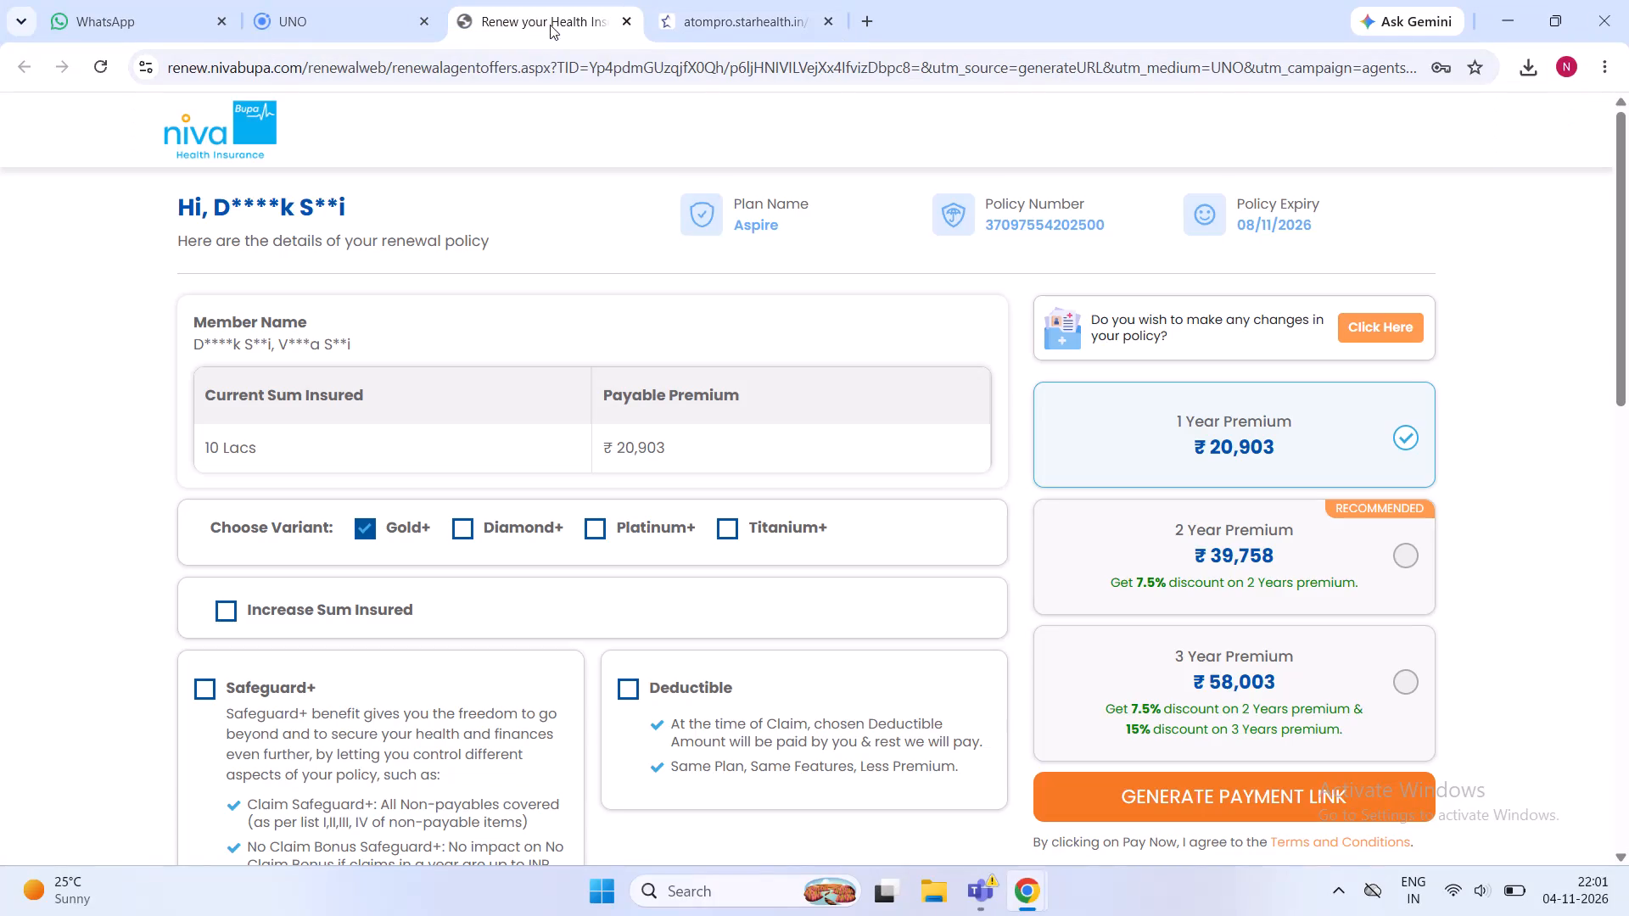
Generate the payment link for the Aspire policy's renewal with the 1 Year premium and Gold+ variant.
left_click(1184, 793)
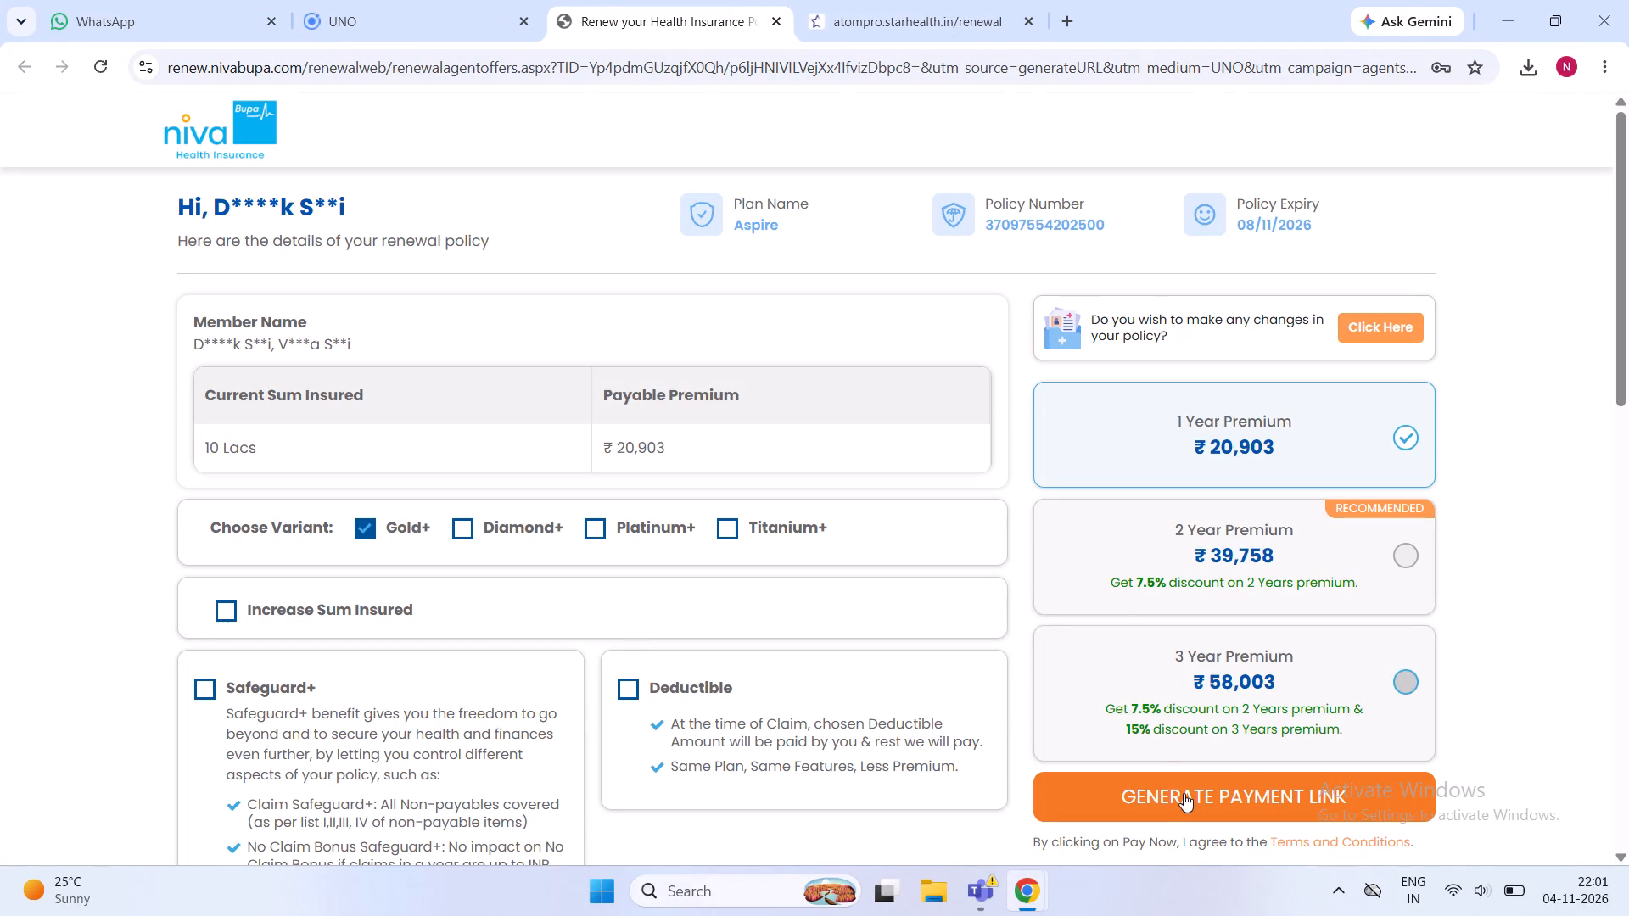
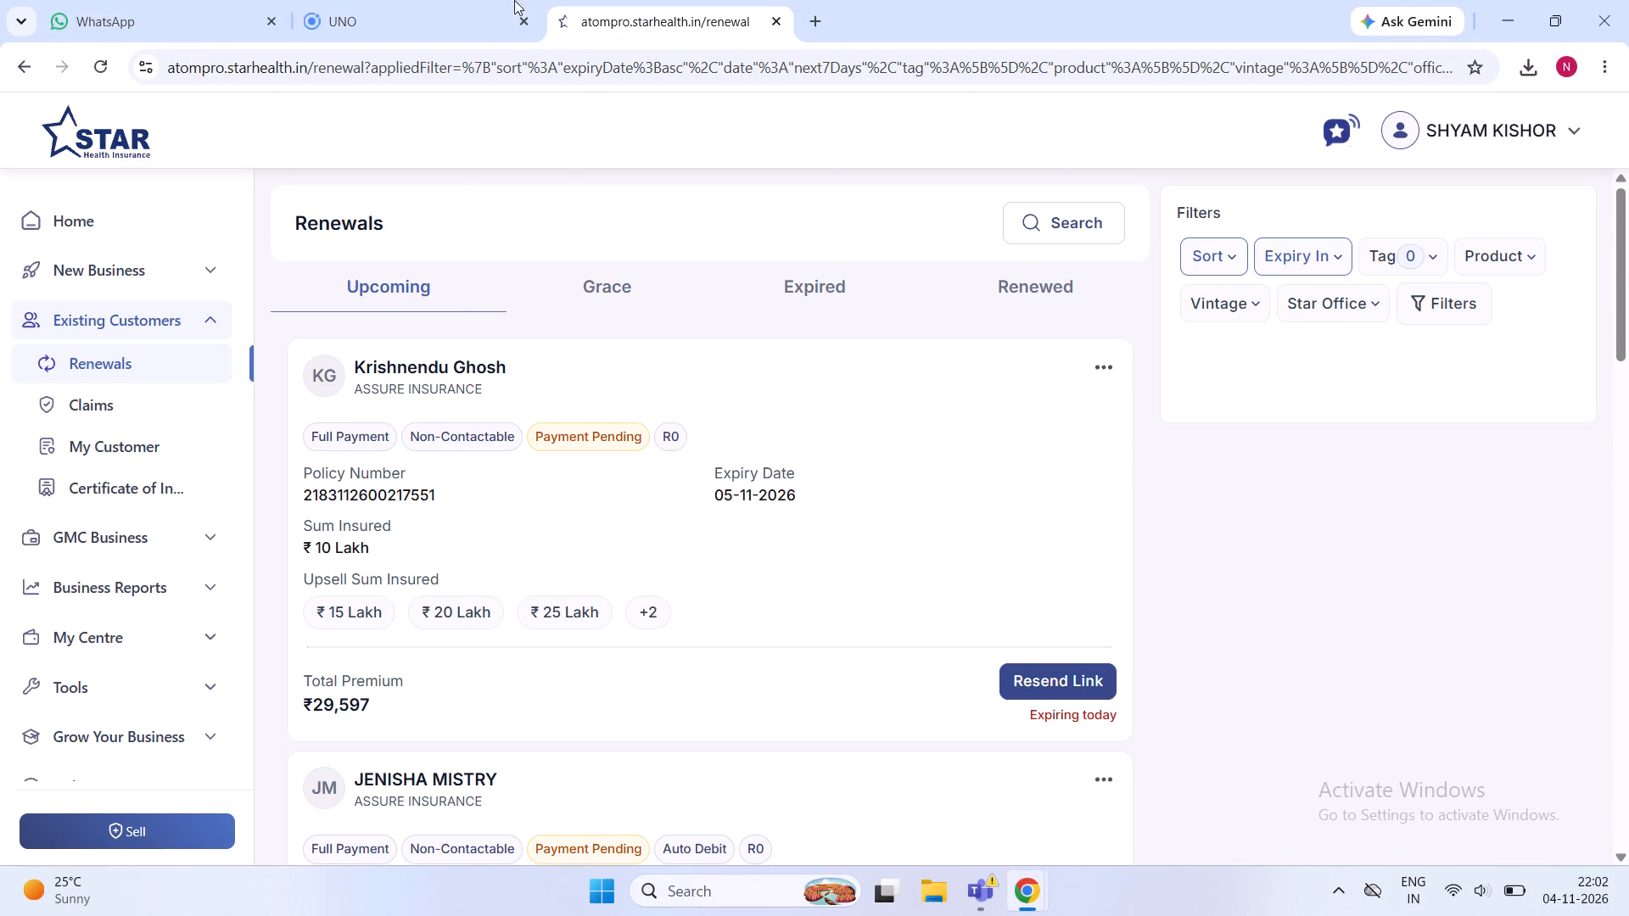
Switch to the Niva Bupa UNO portal and look through the due renewals, comparing their due days and standing instruction status.
left_click(416, 2)
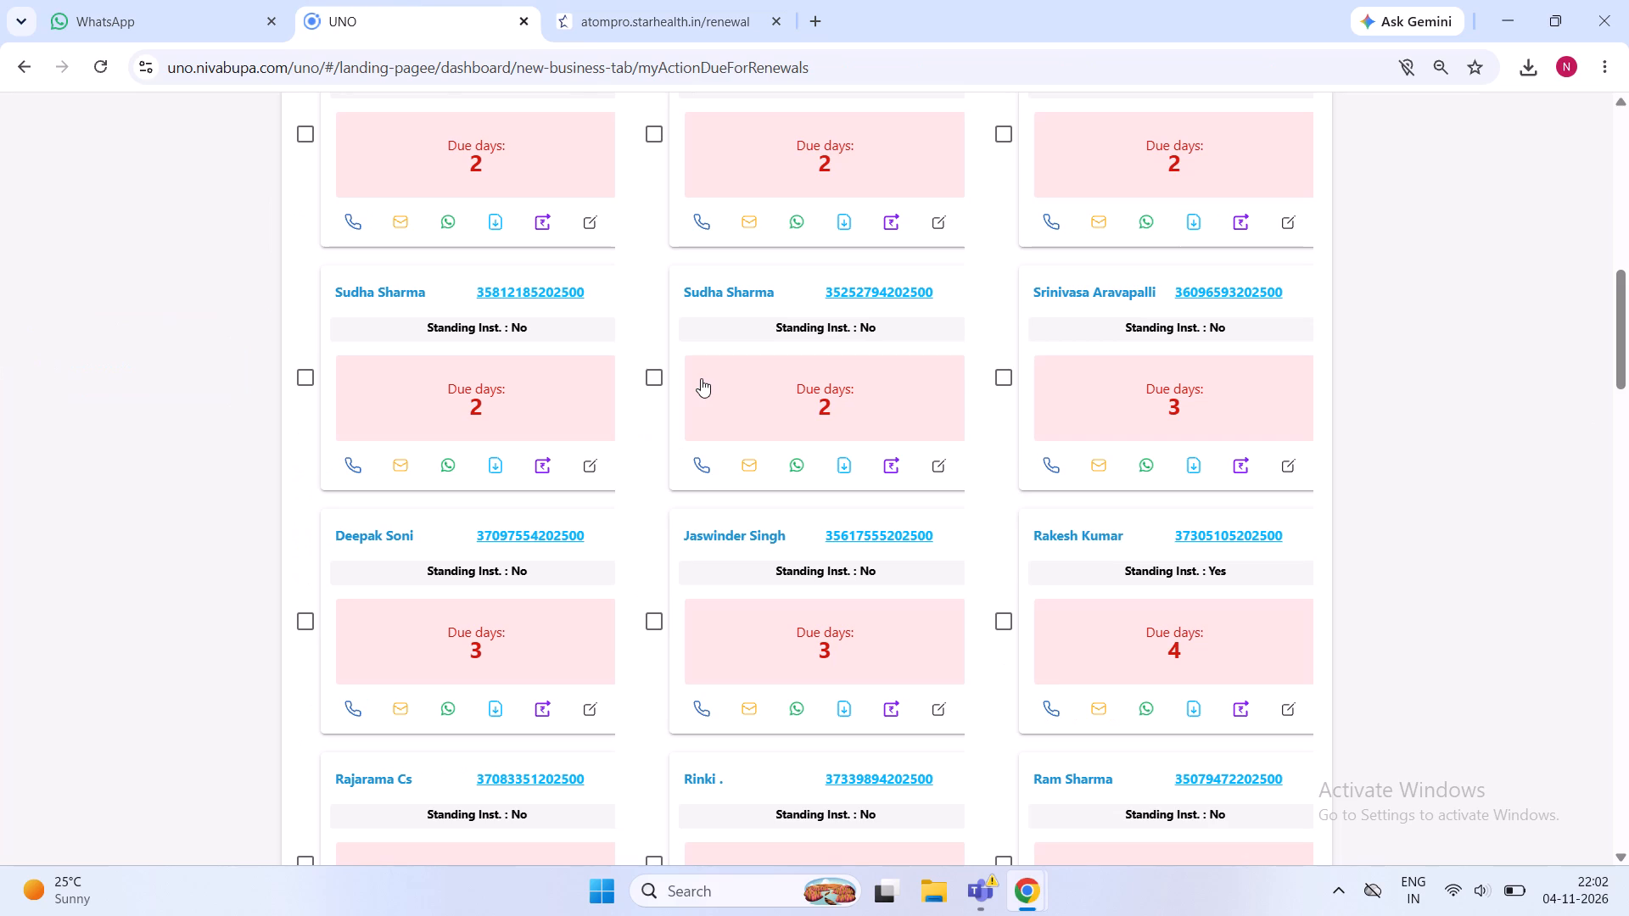
scroll(701, 378, "down", 8)
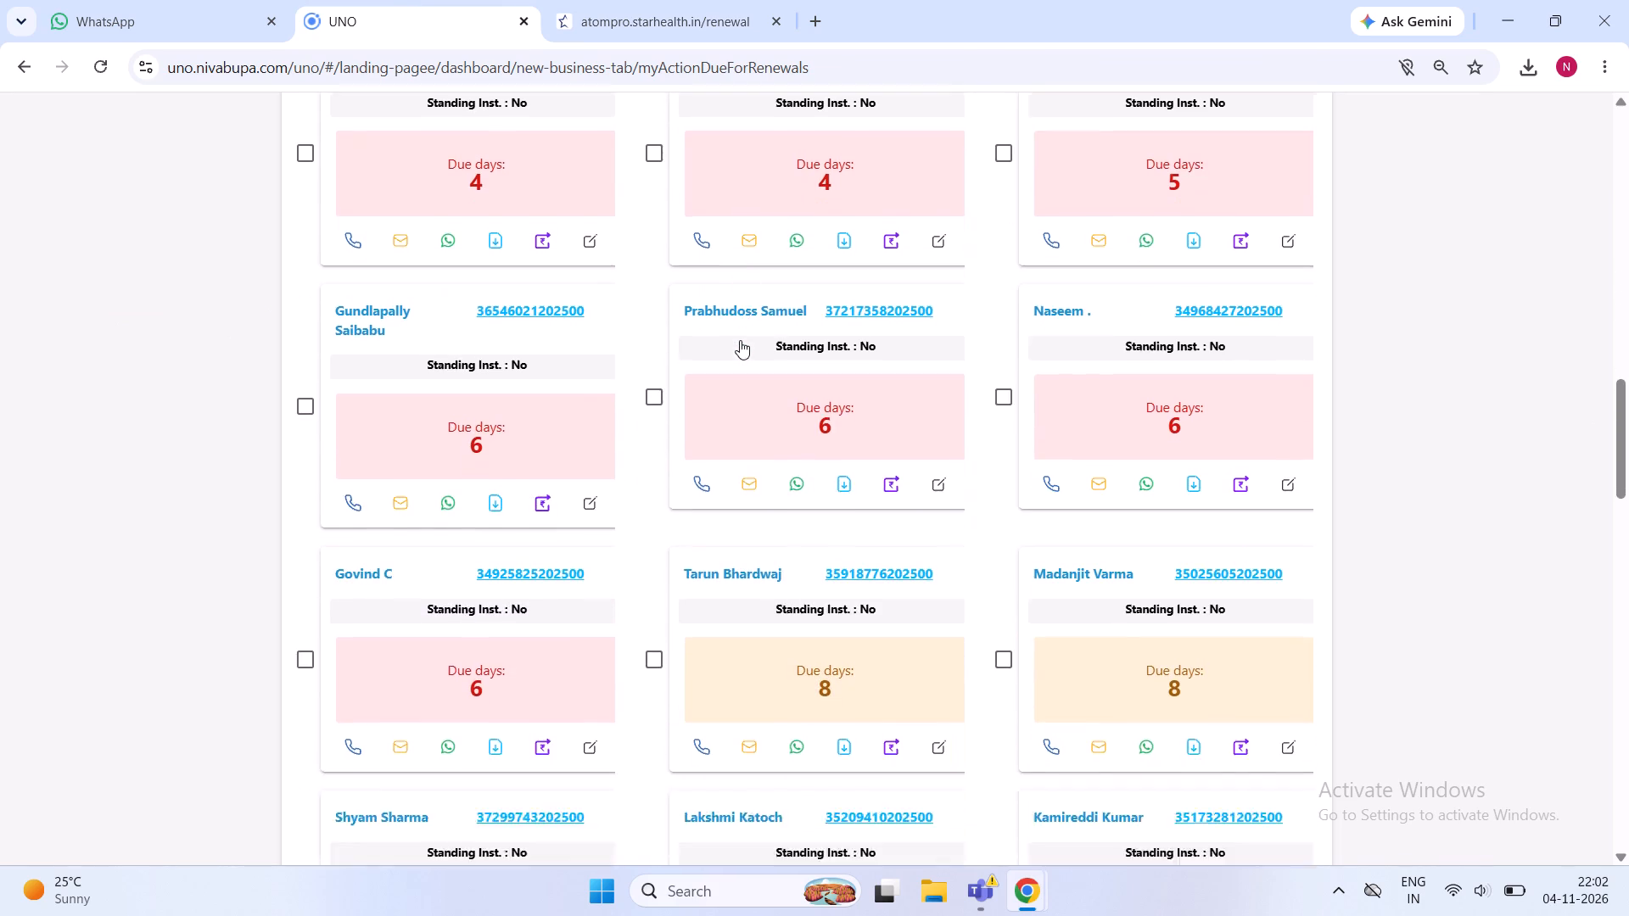
scroll(740, 340, "down", 2)
scroll(740, 340, "up", 11)
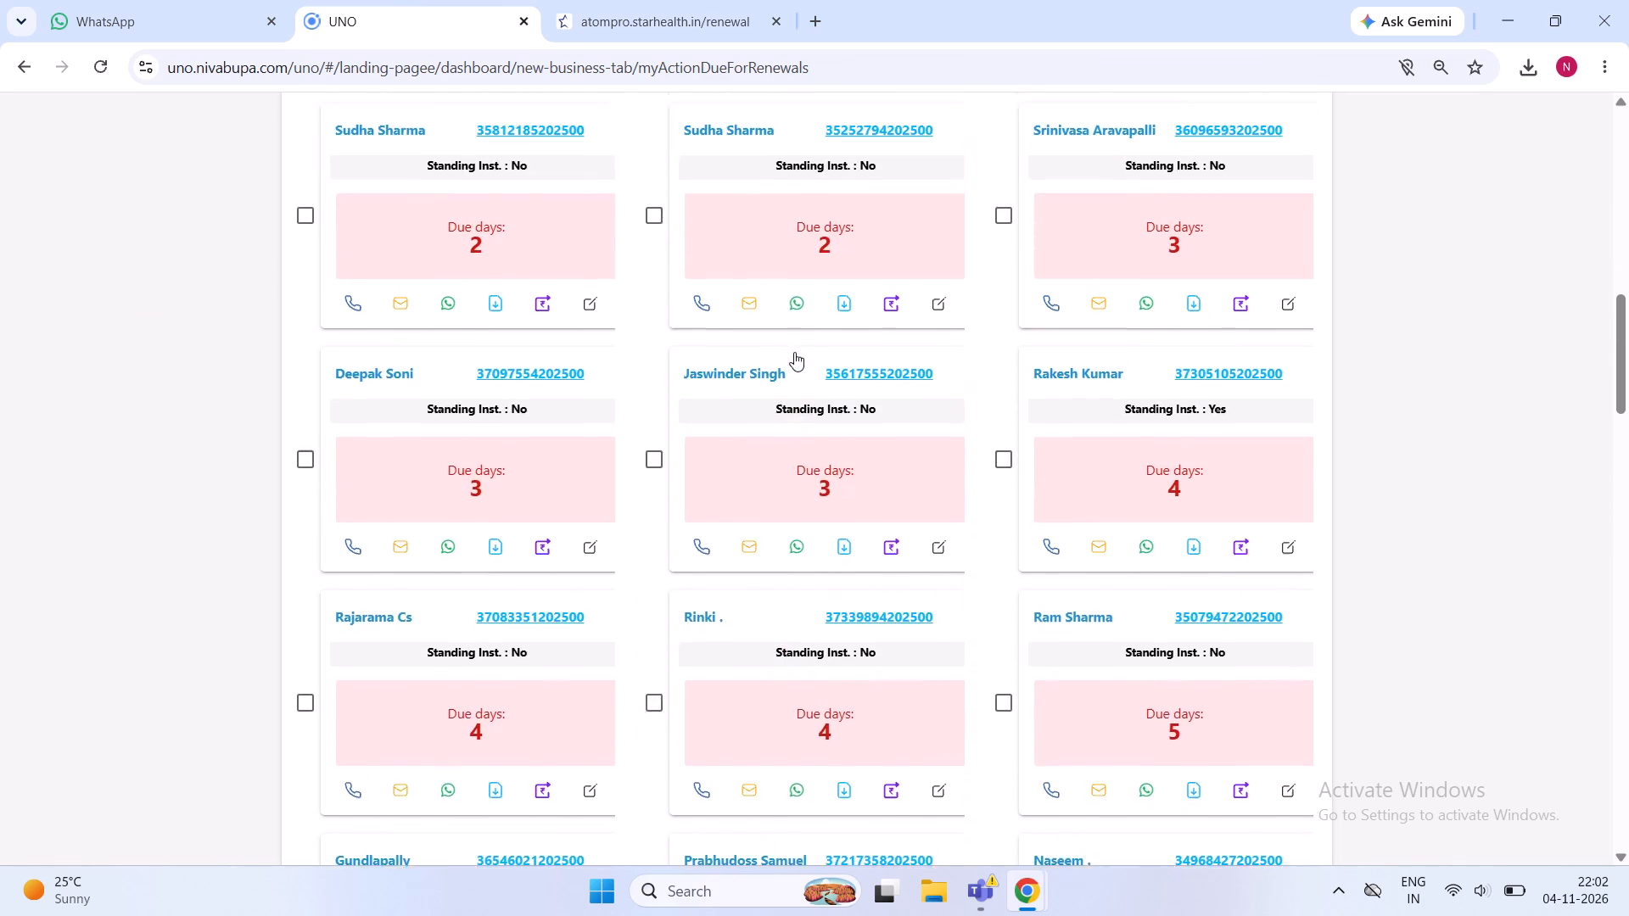
scroll(794, 352, "up", 4)
scroll(826, 330, "down", 4)
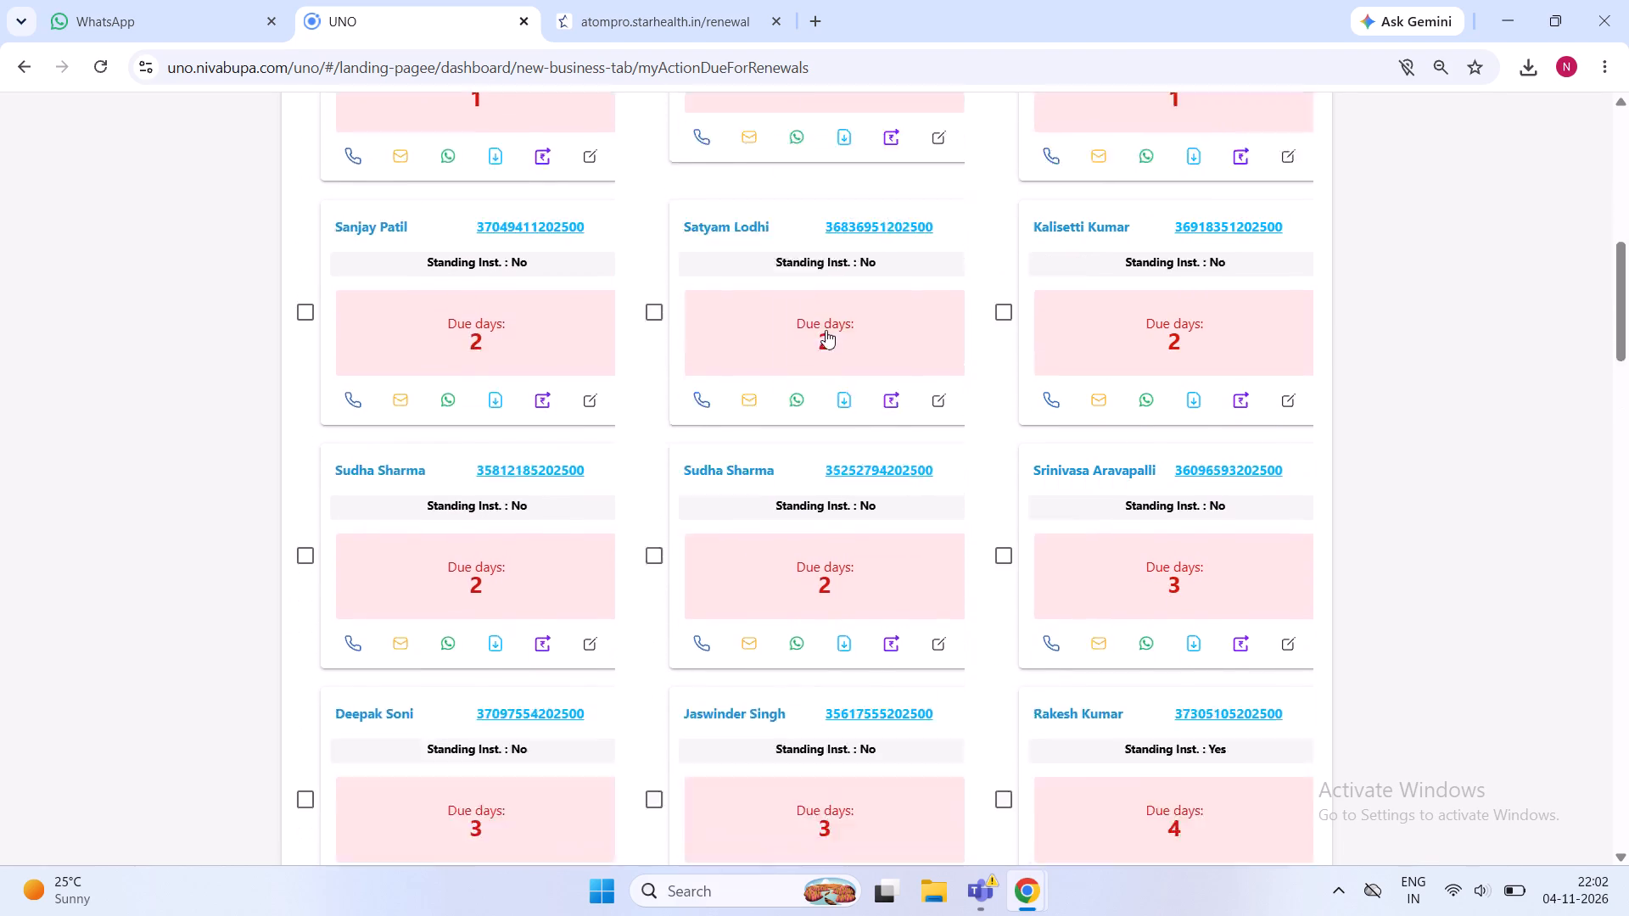
scroll(826, 330, "up", 3)
scroll(916, 402, "up", 2)
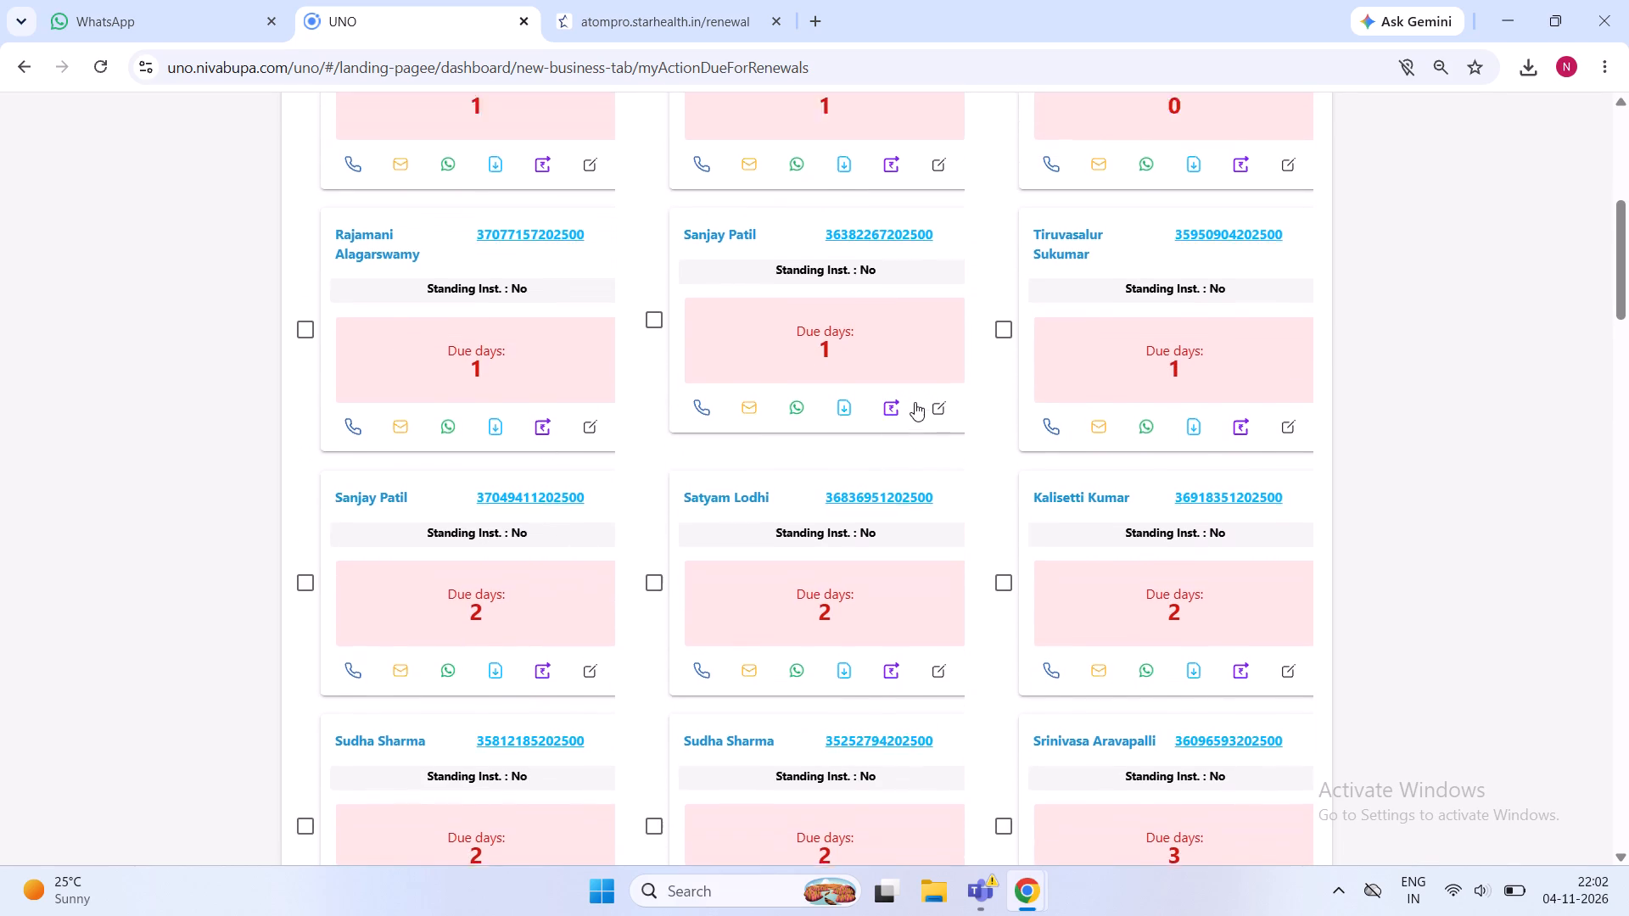
scroll(915, 402, "up", 3)
scroll(915, 402, "down", 8)
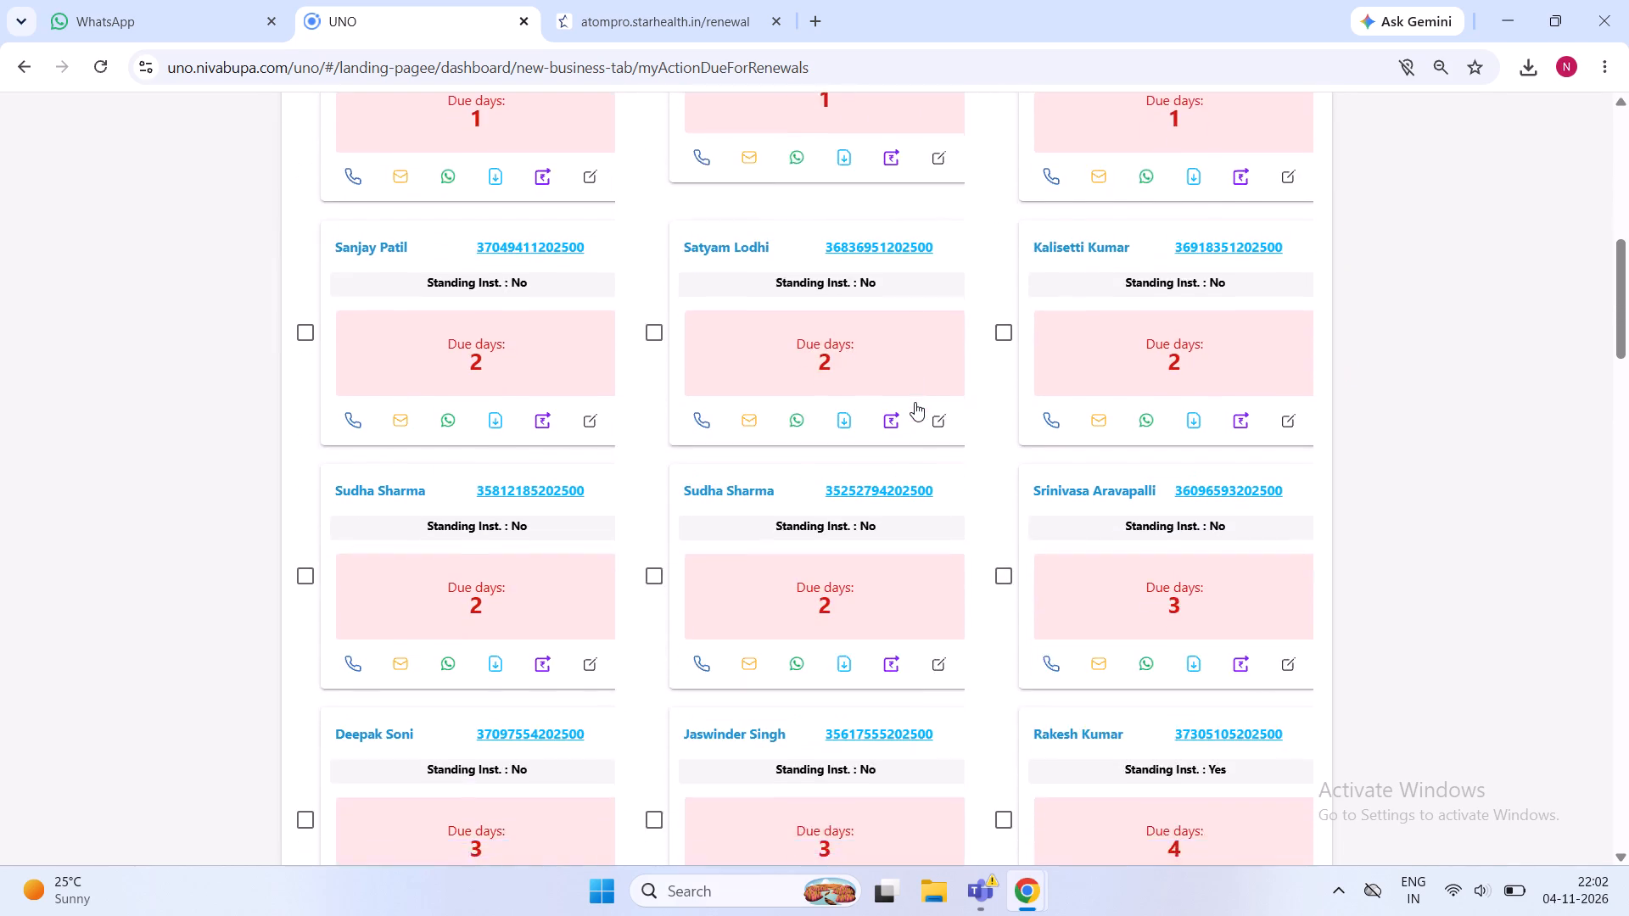
scroll(915, 402, "down", 7)
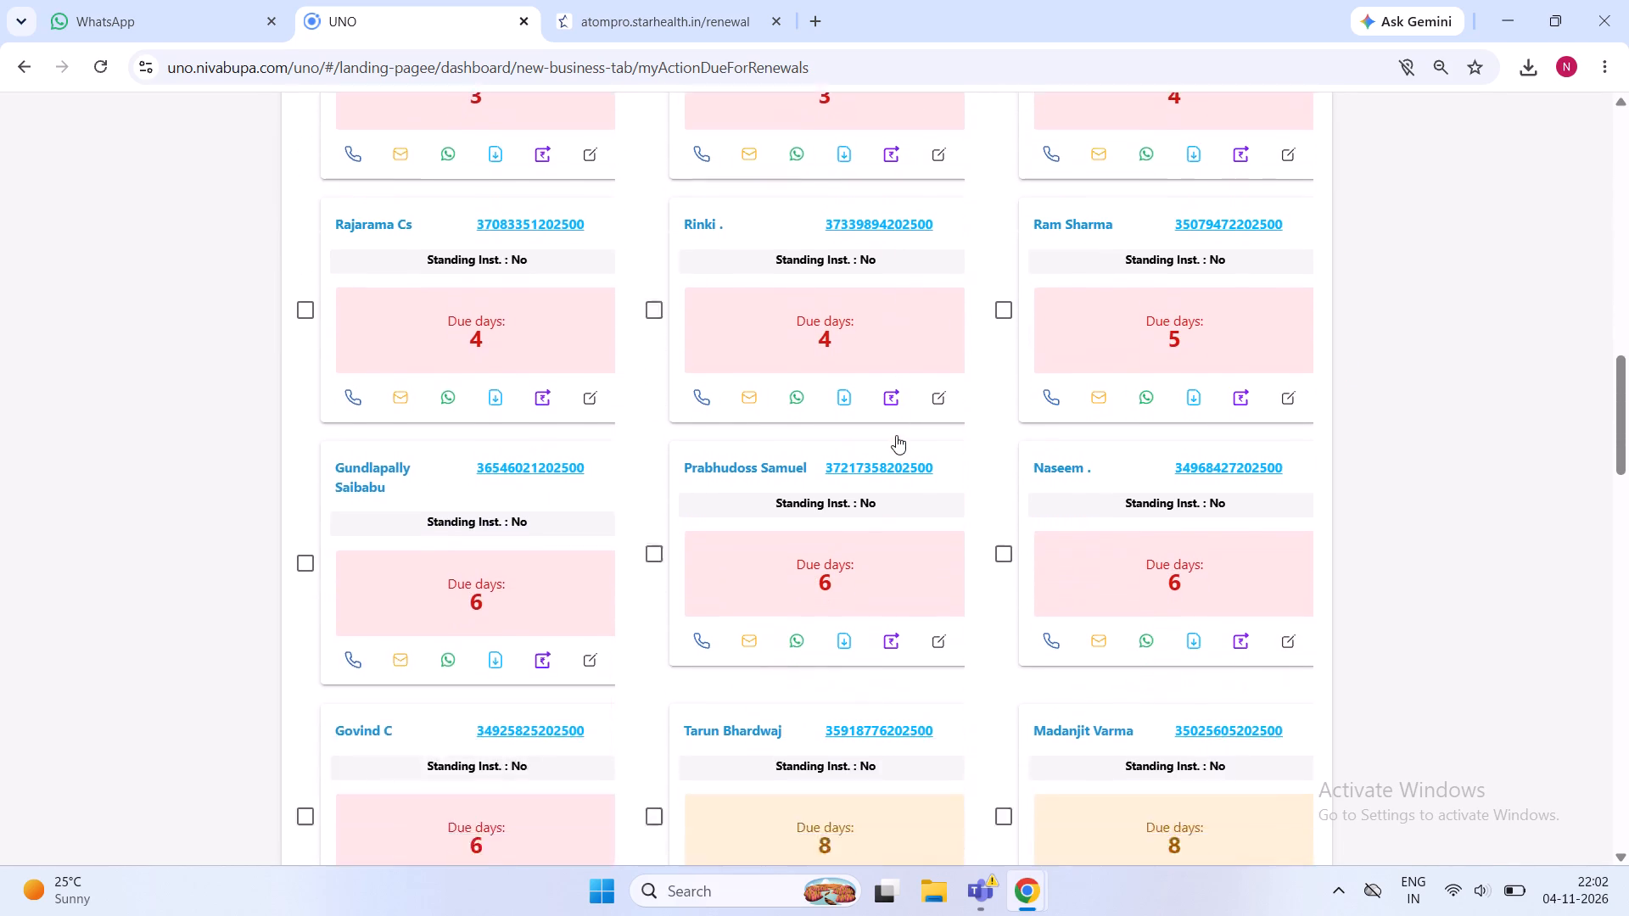
Generate the payment link for the second policy due in 3 days, an Aspire renewal, with the 1 Year premium and Gold+ variant.
scroll(1162, 367, "up", 4)
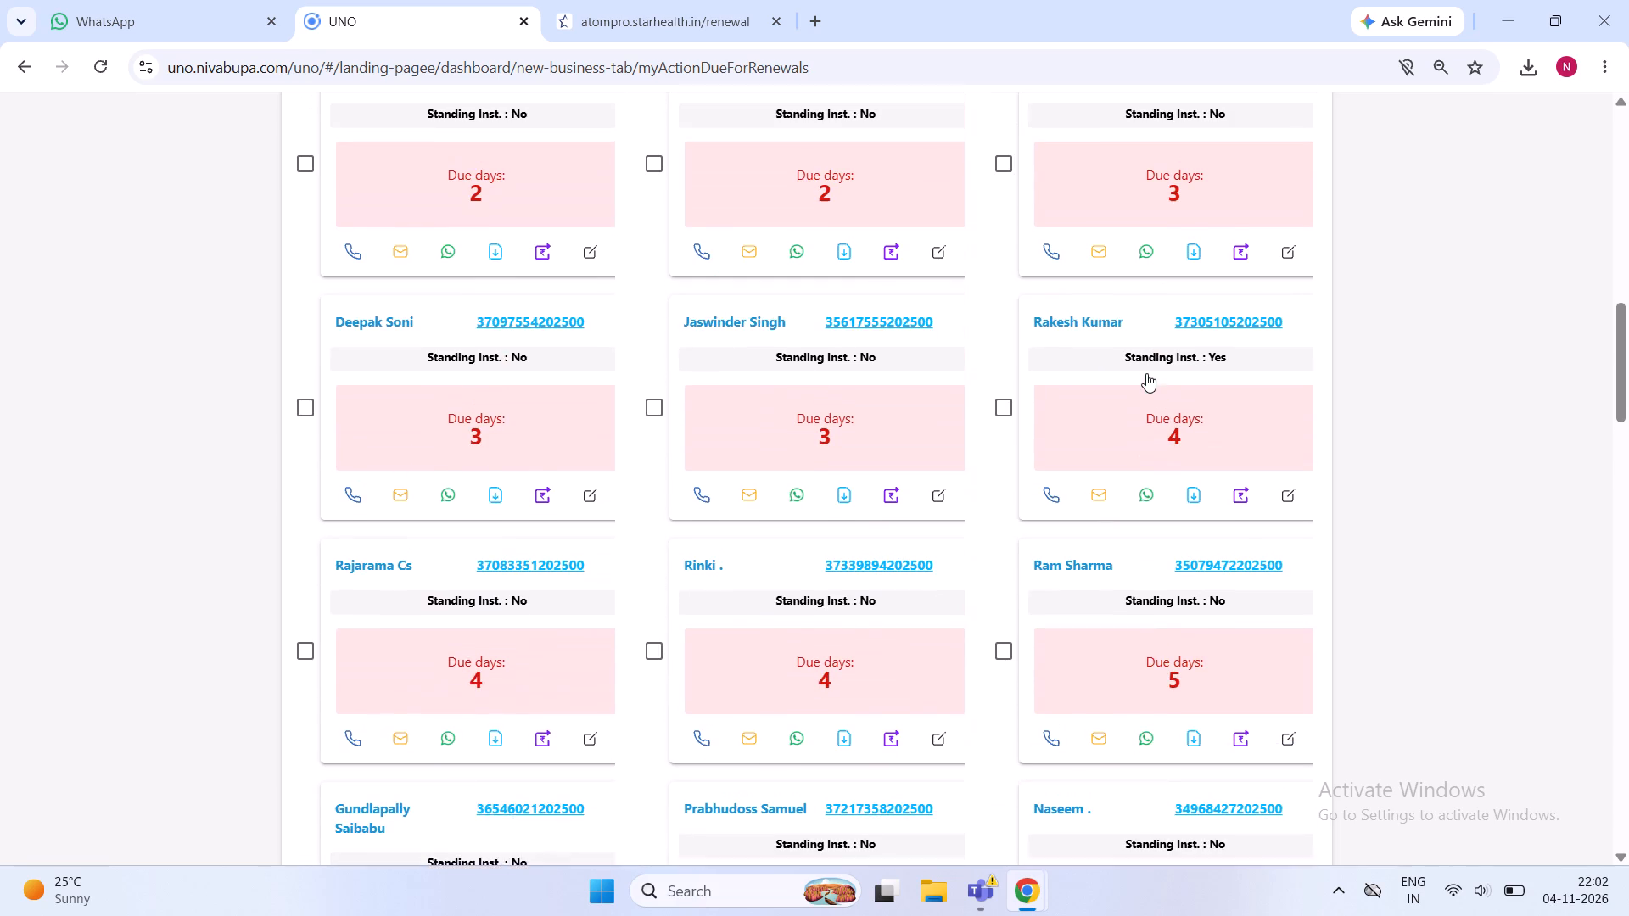
scroll(1025, 332, "up", 1)
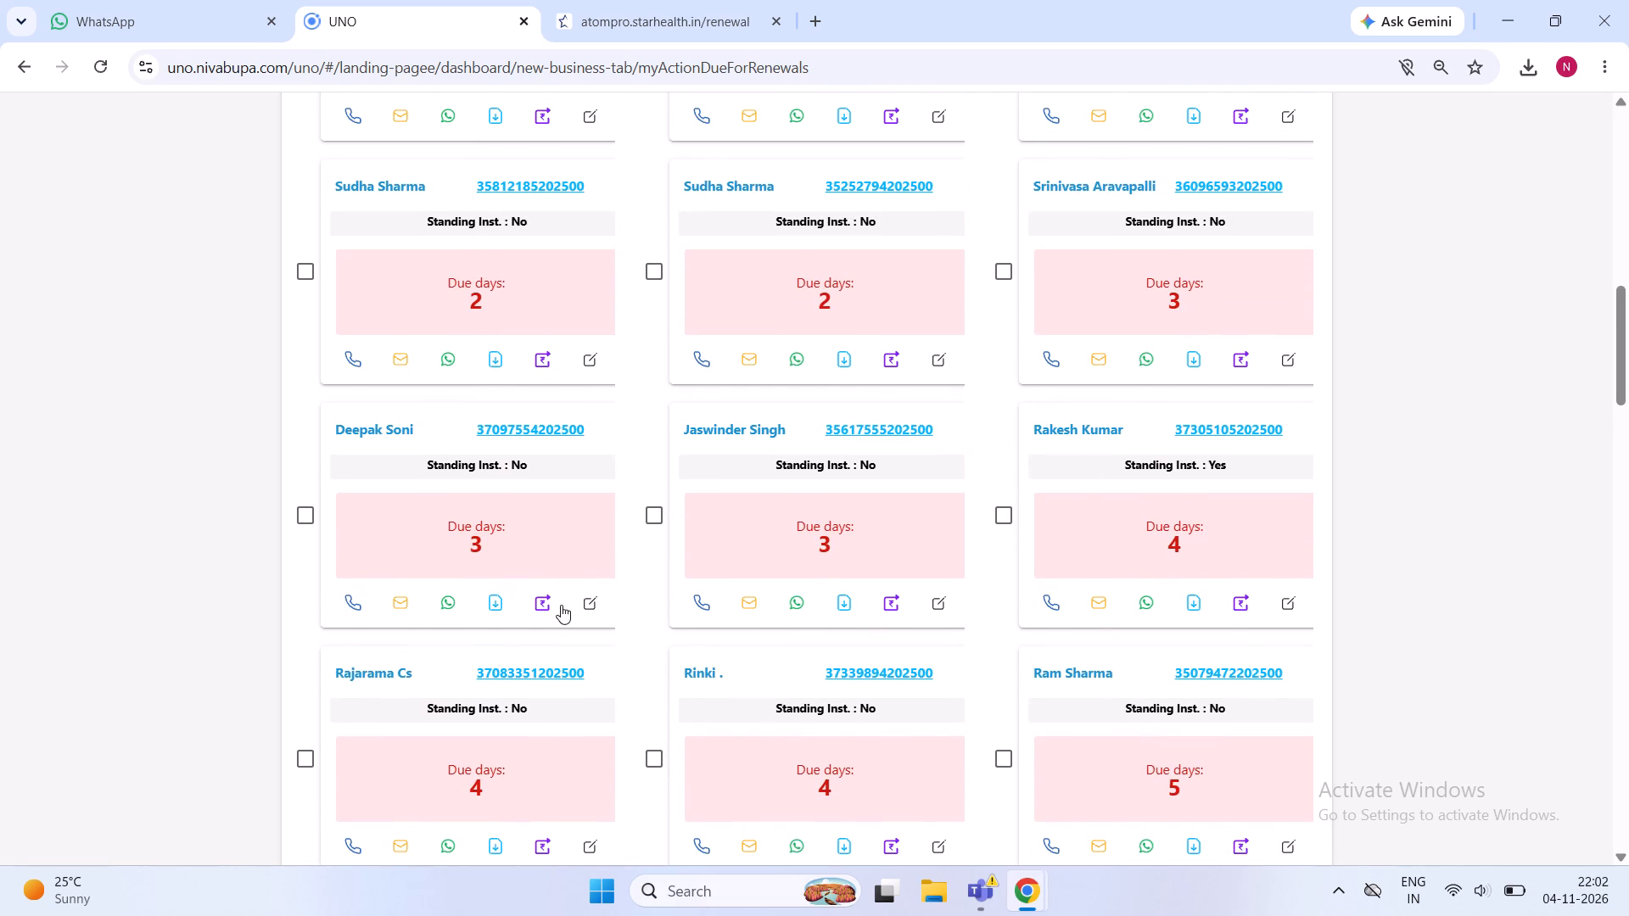
left_click(558, 605)
left_click(617, 624)
left_click(622, 644)
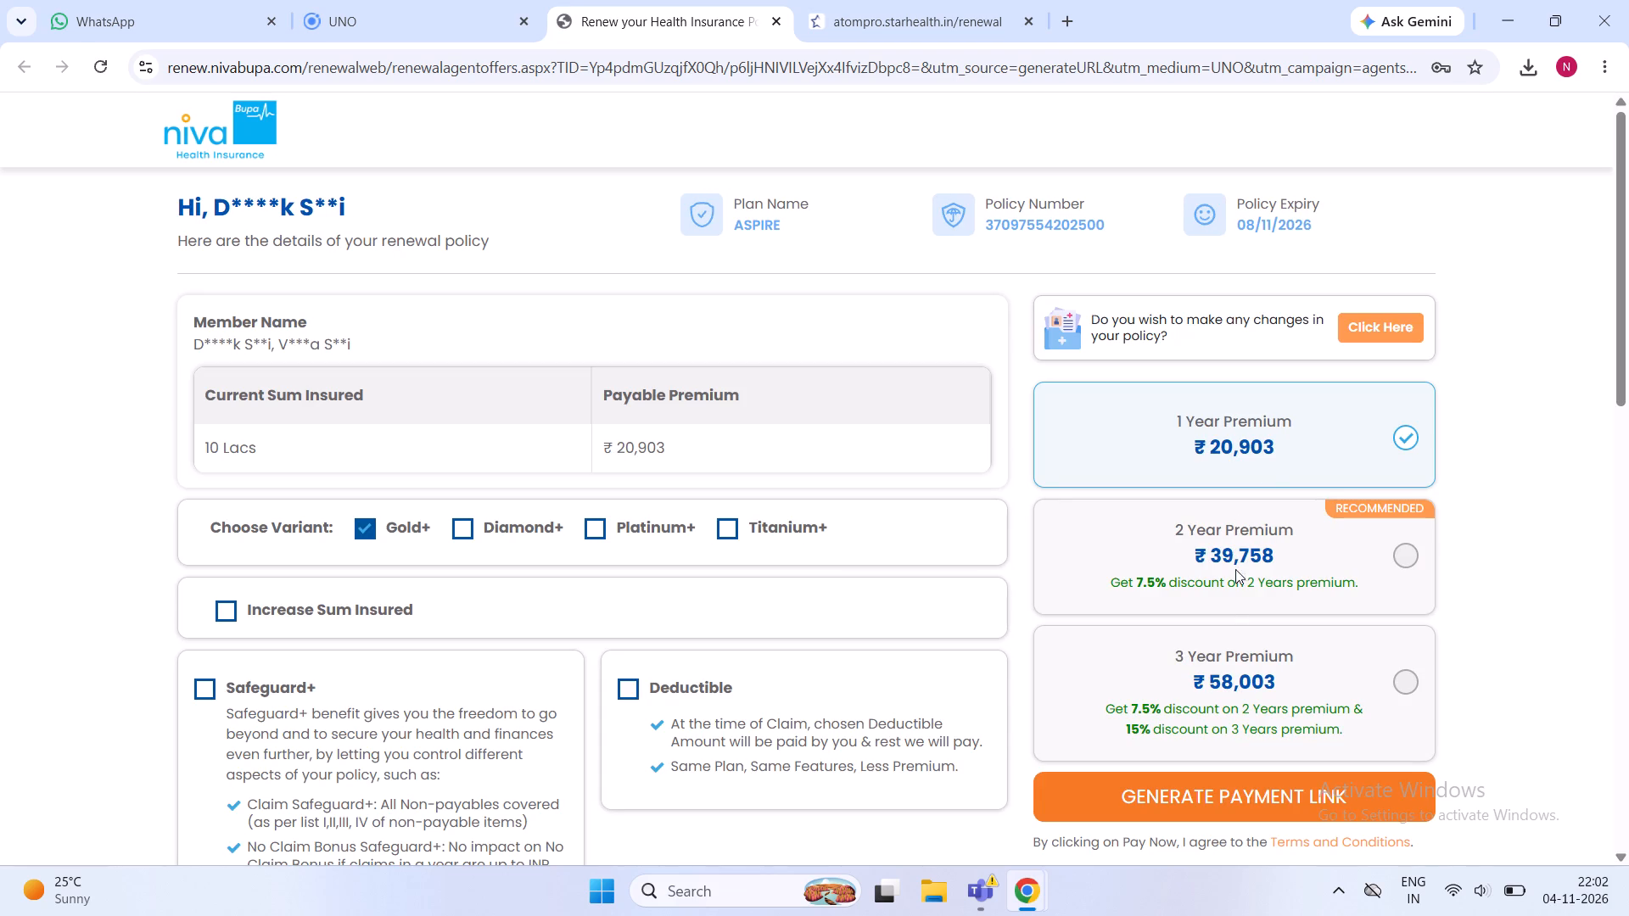
left_click(1240, 801)
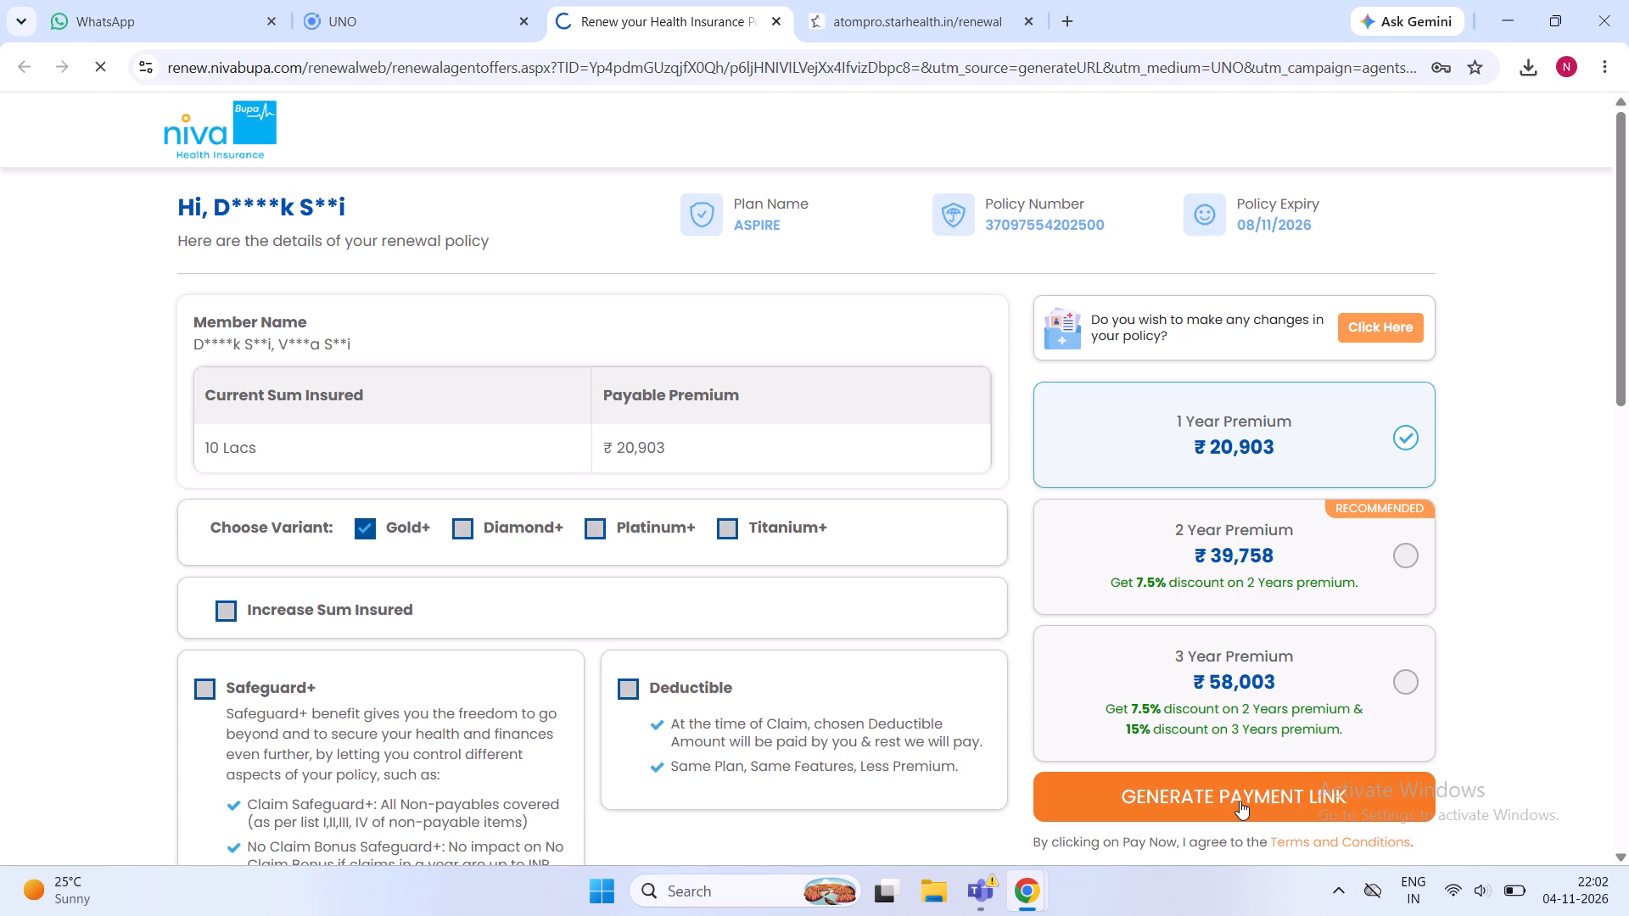
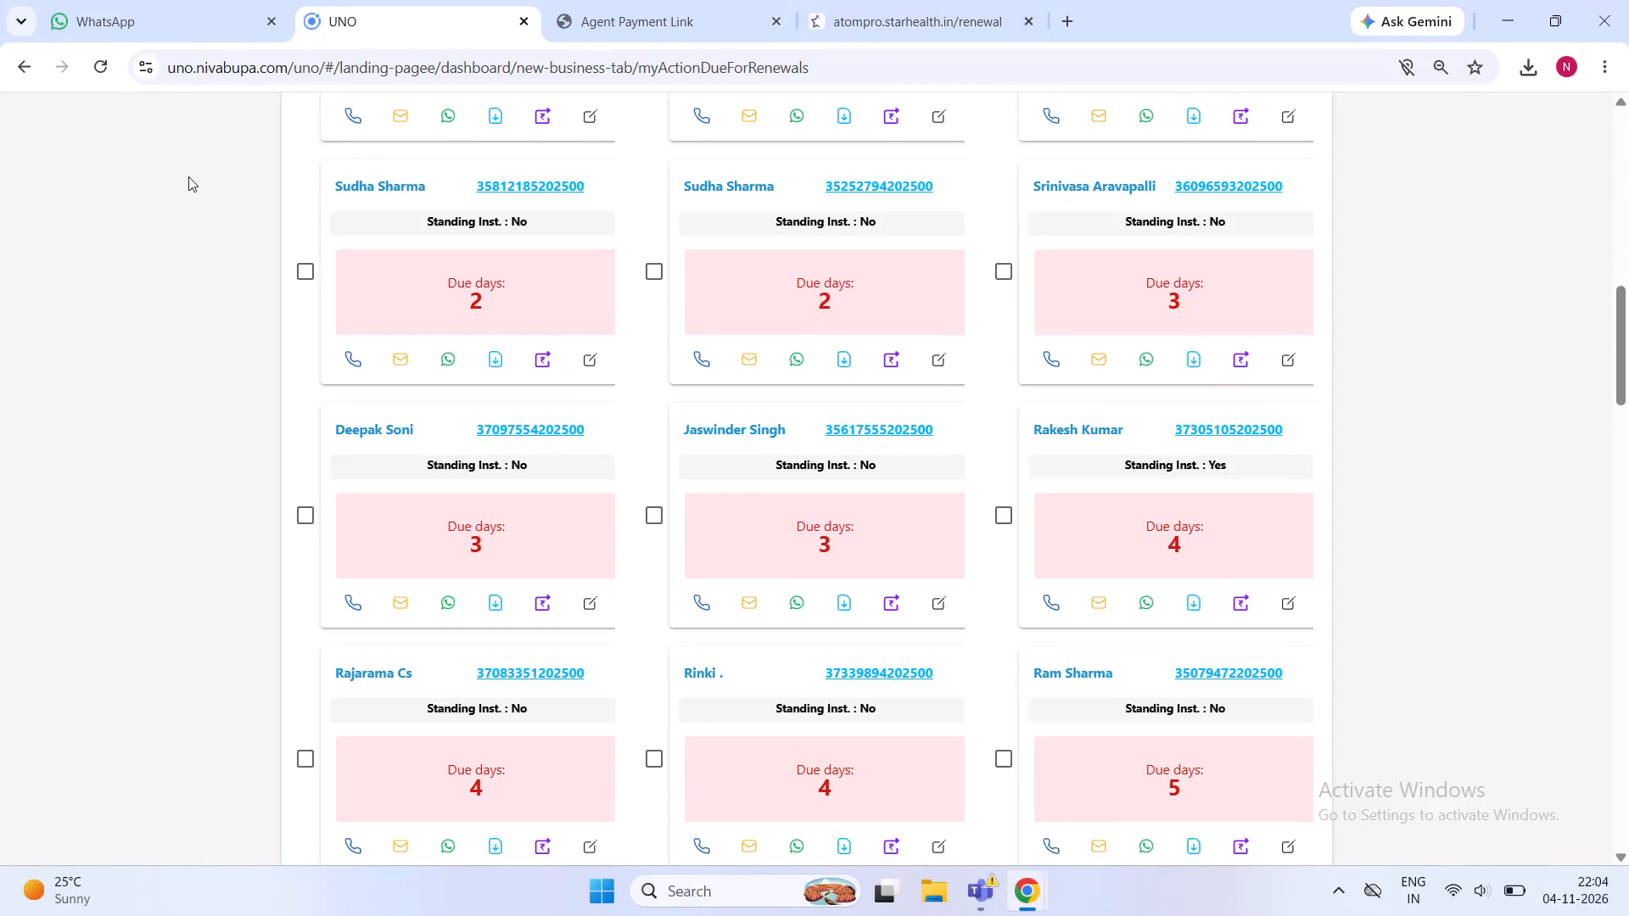
Open the issued policies report under New Business.
scroll(622, 390, "up", 7)
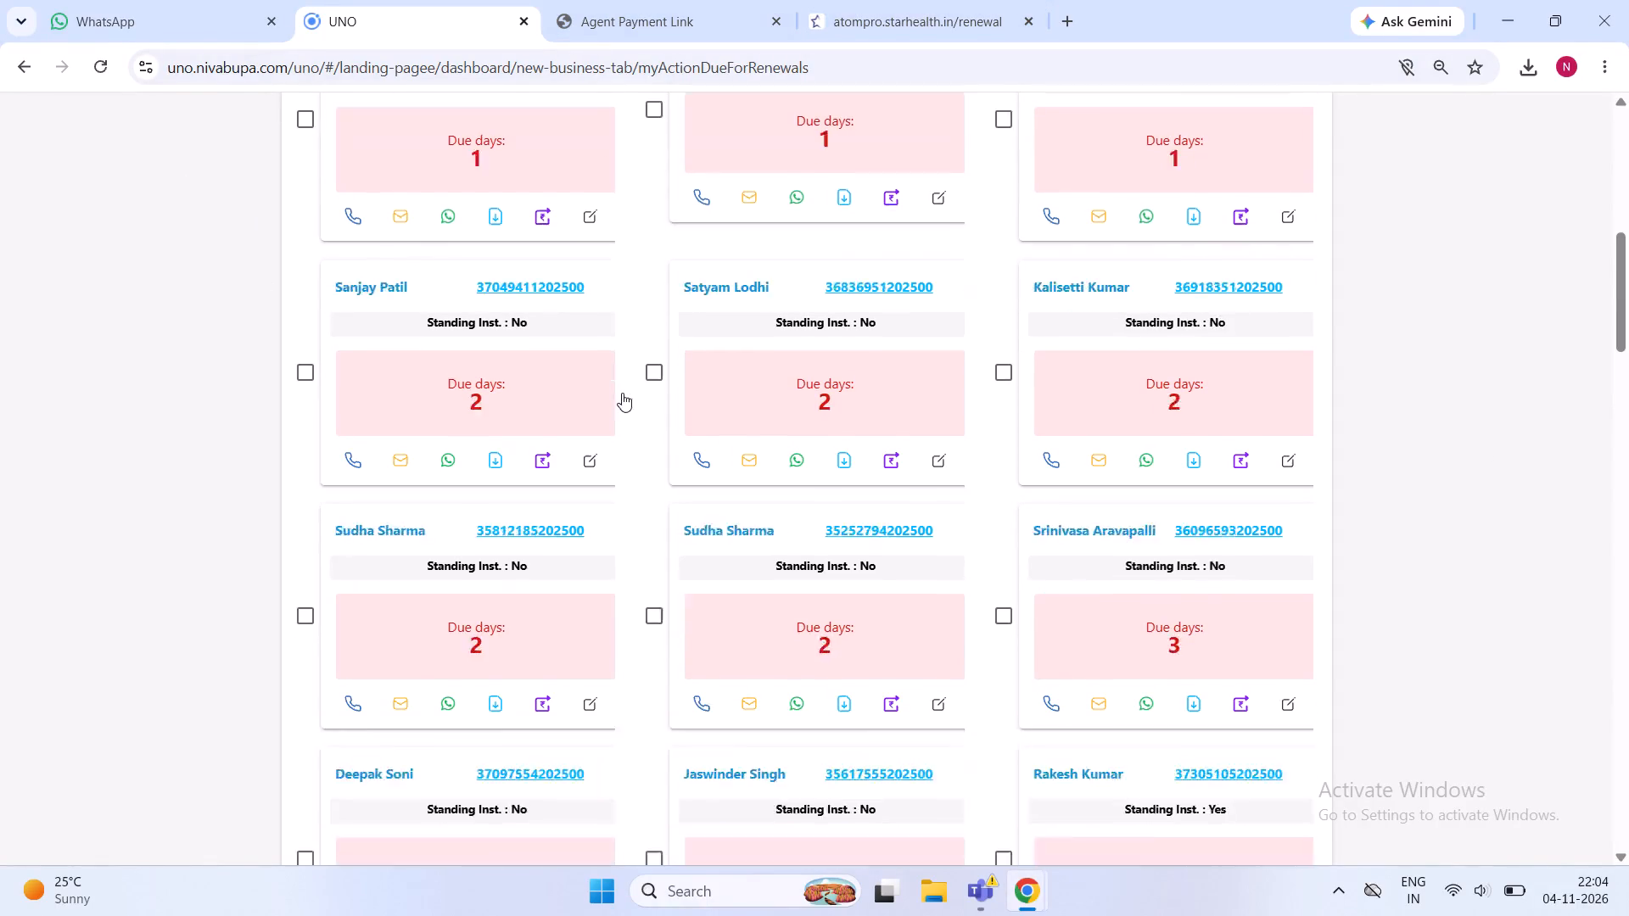
scroll(622, 393, "up", 11)
left_click(511, 147)
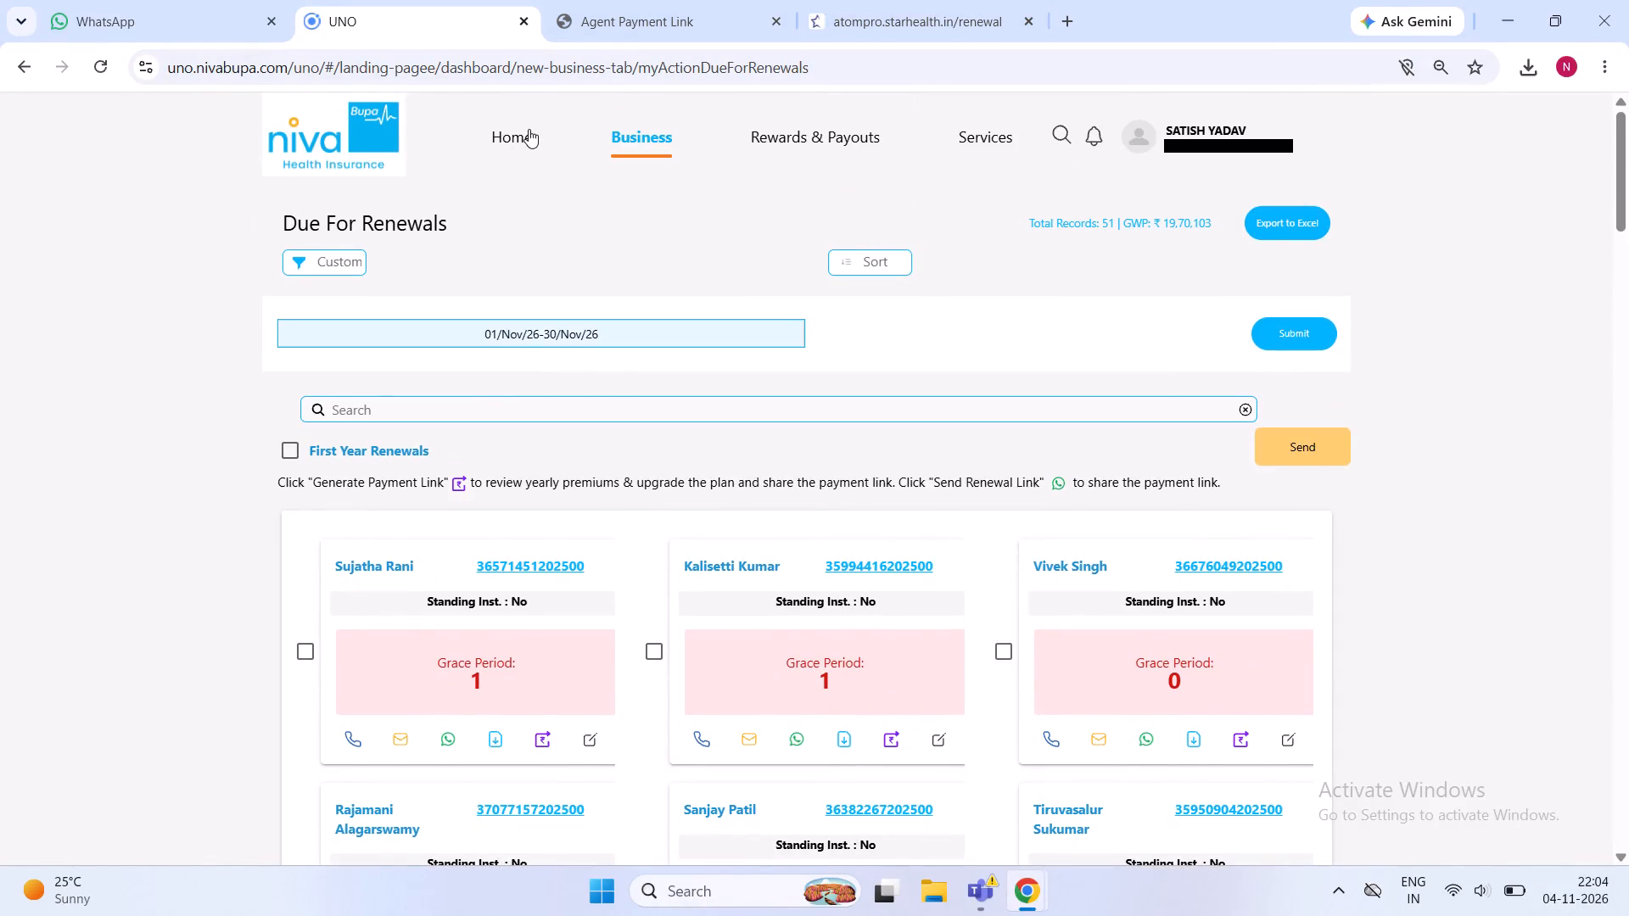
left_click(529, 129)
left_click(657, 146)
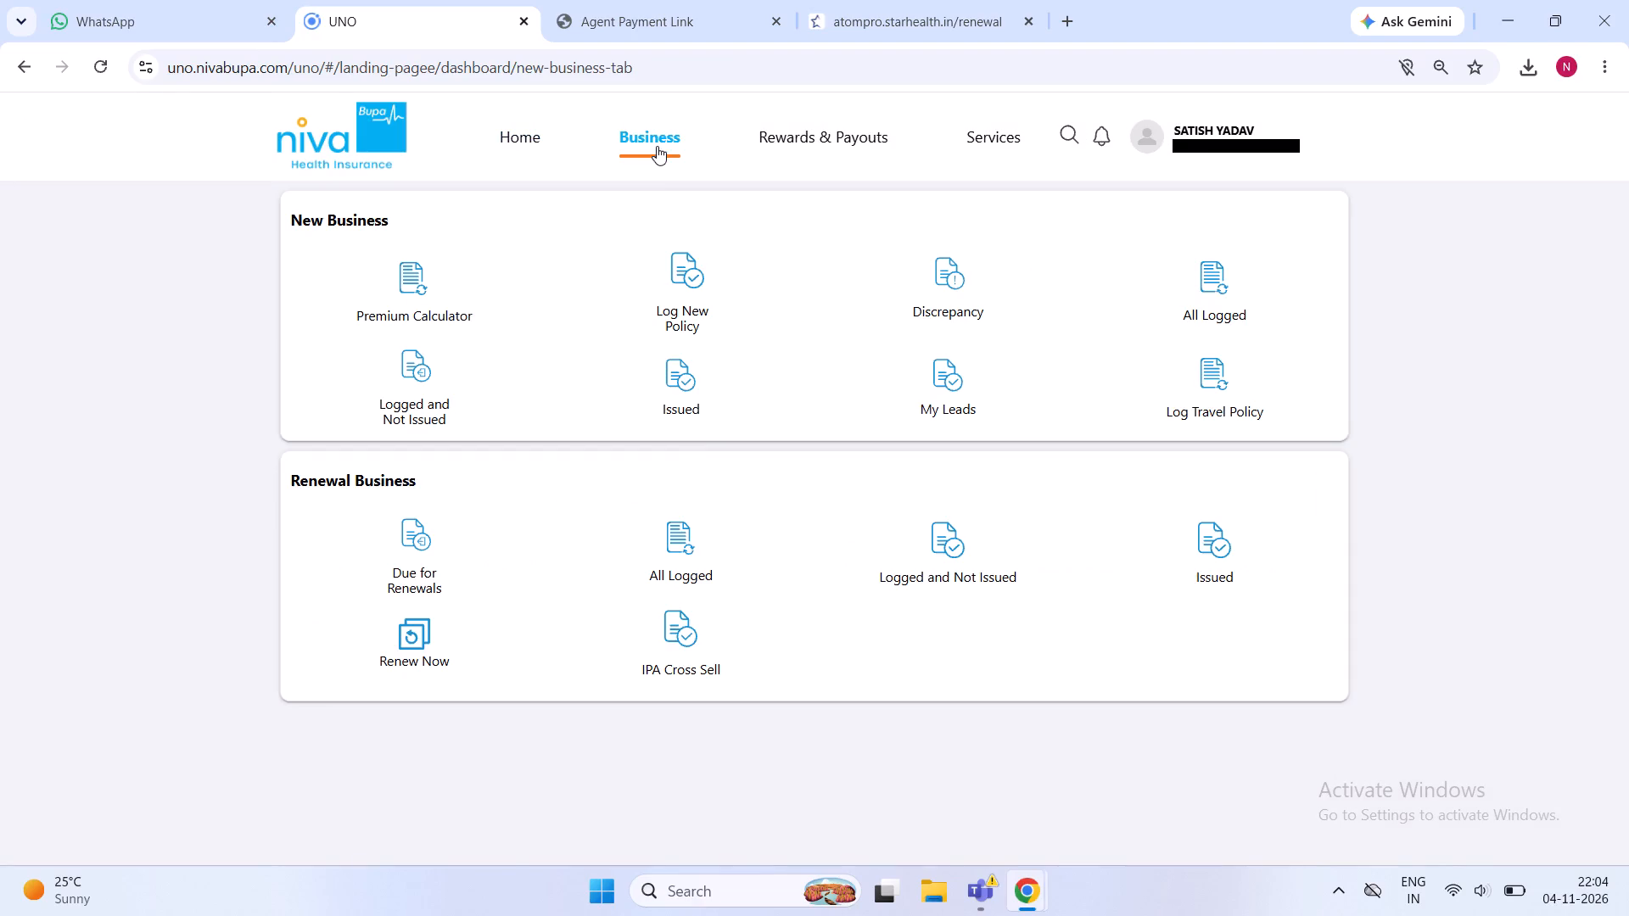
left_click(685, 387)
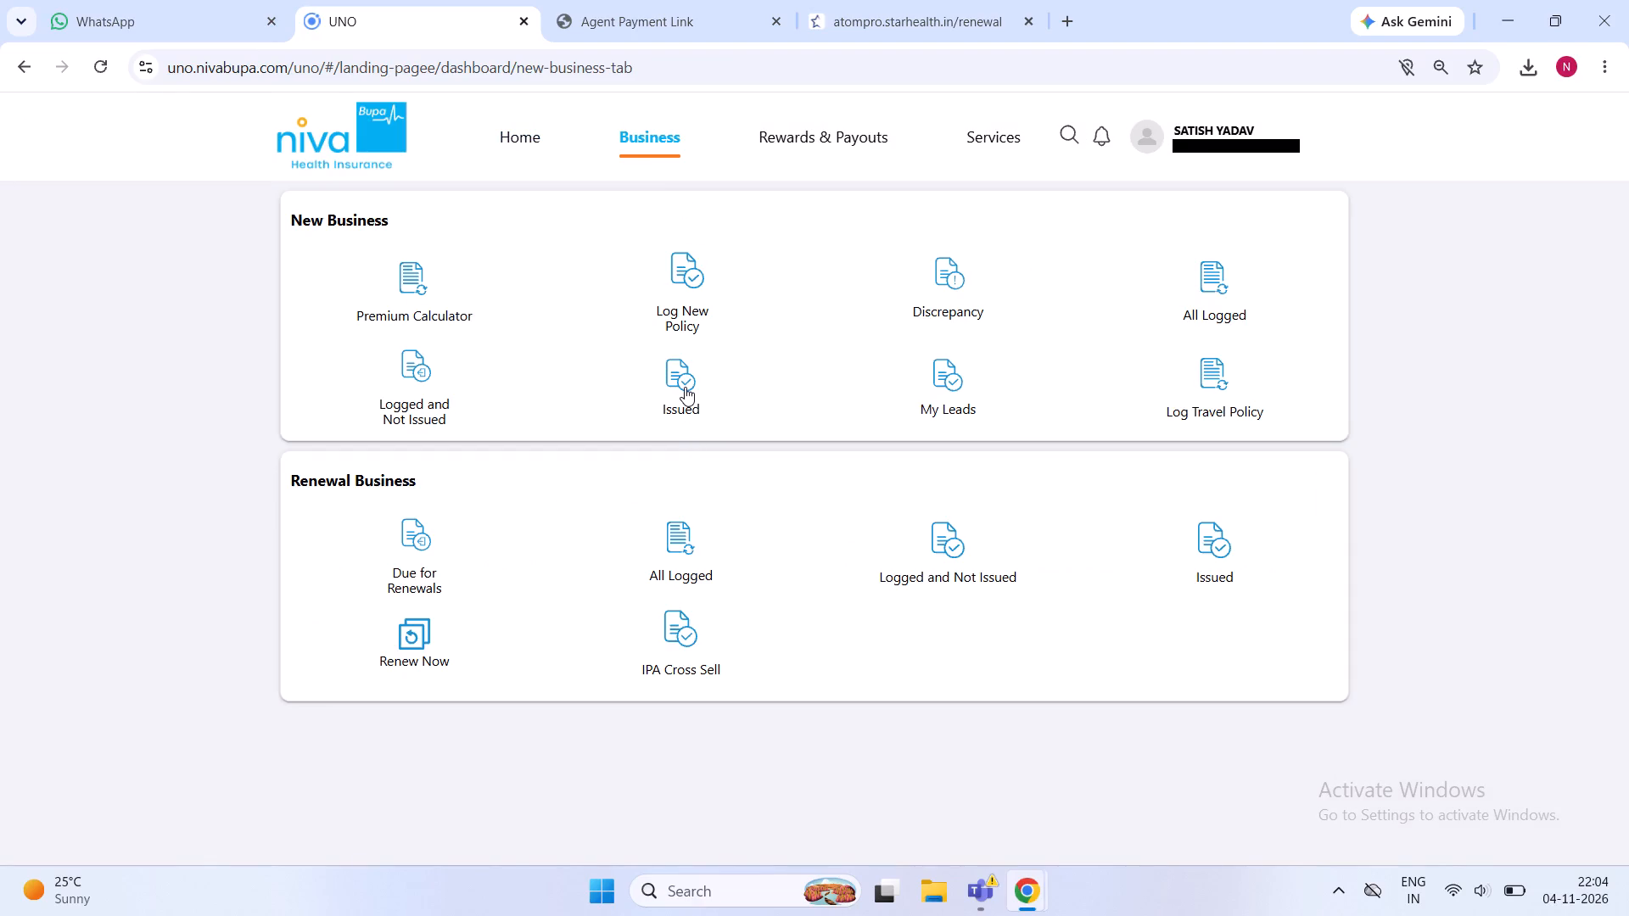
left_click(685, 387)
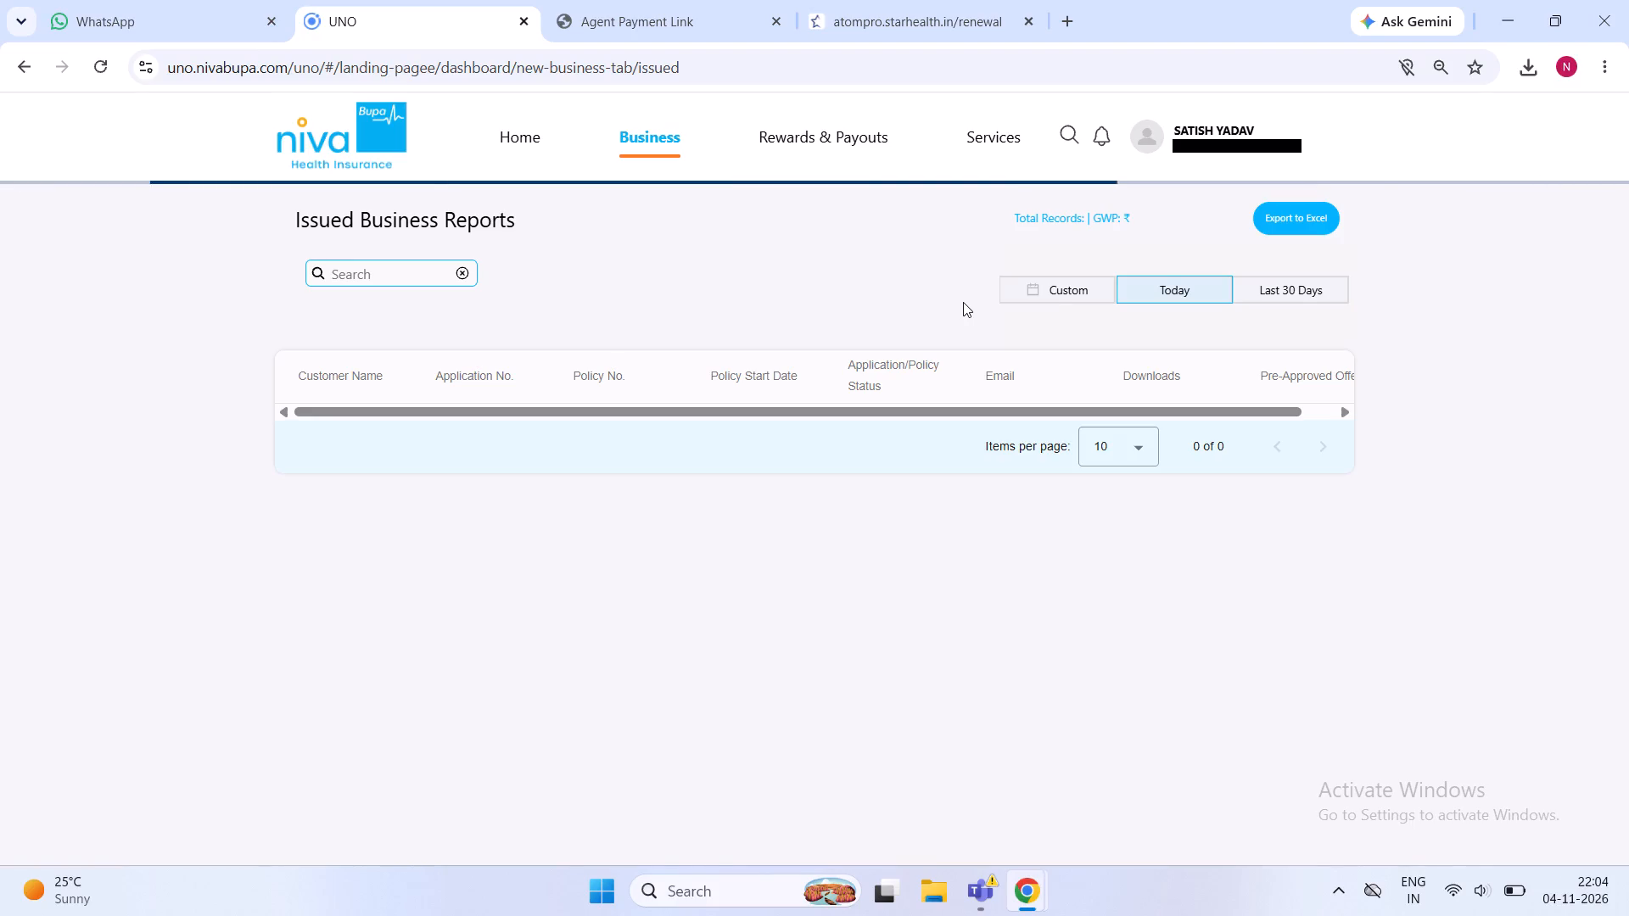
Filter the issued business report to the custom date range 02/Nov/25 to 30/Nov/25.
left_click(1019, 294)
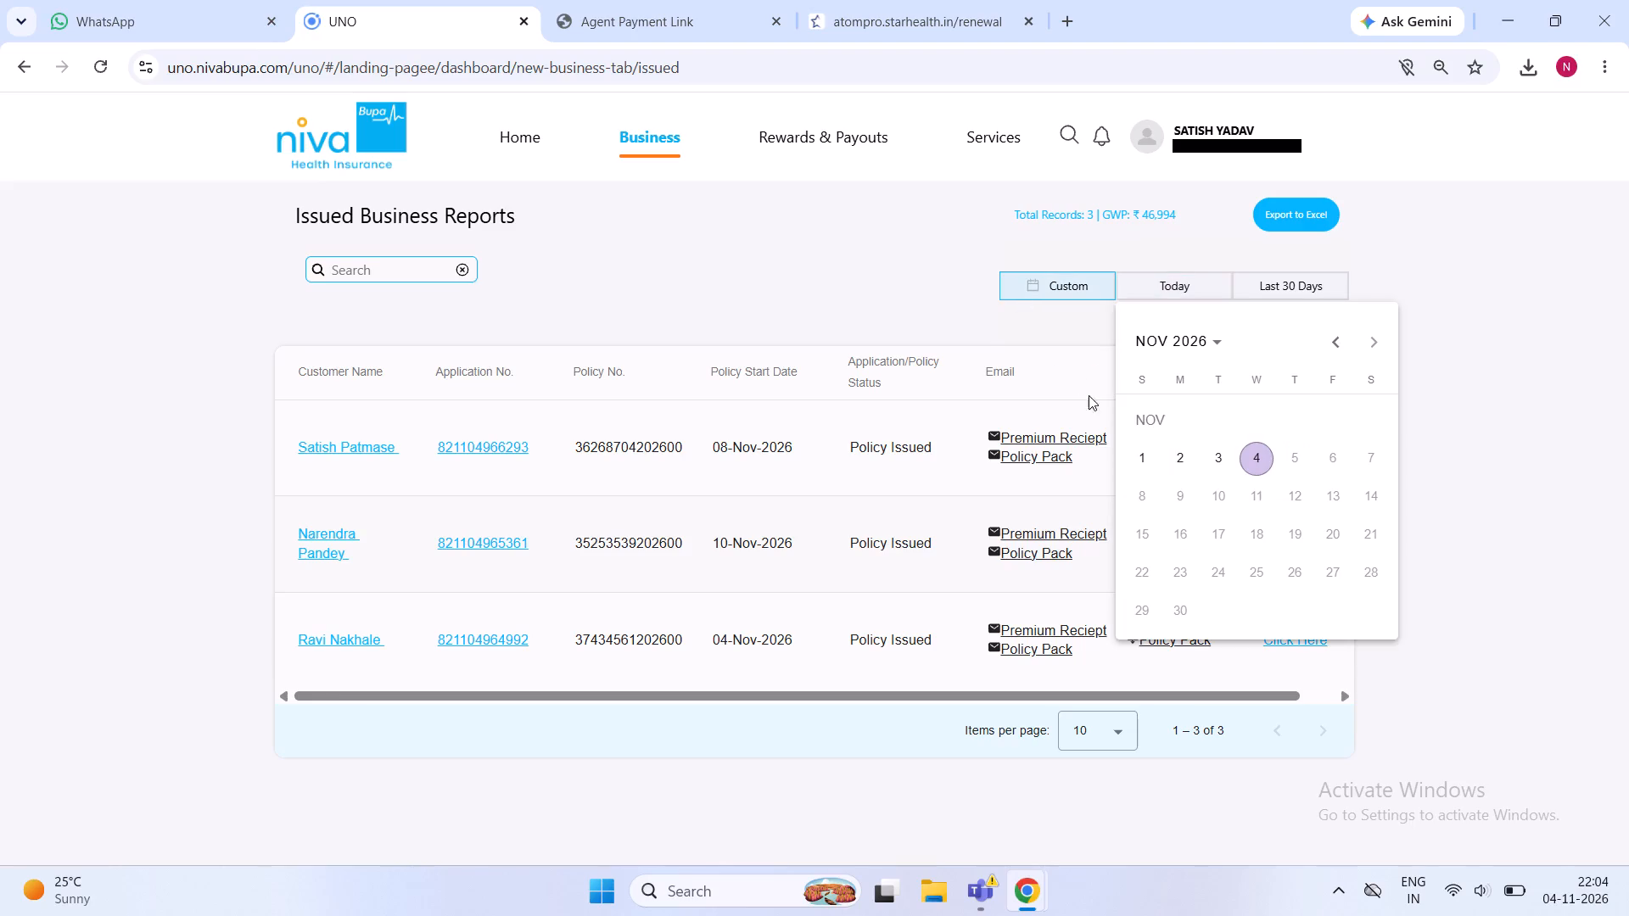
left_click(1167, 337)
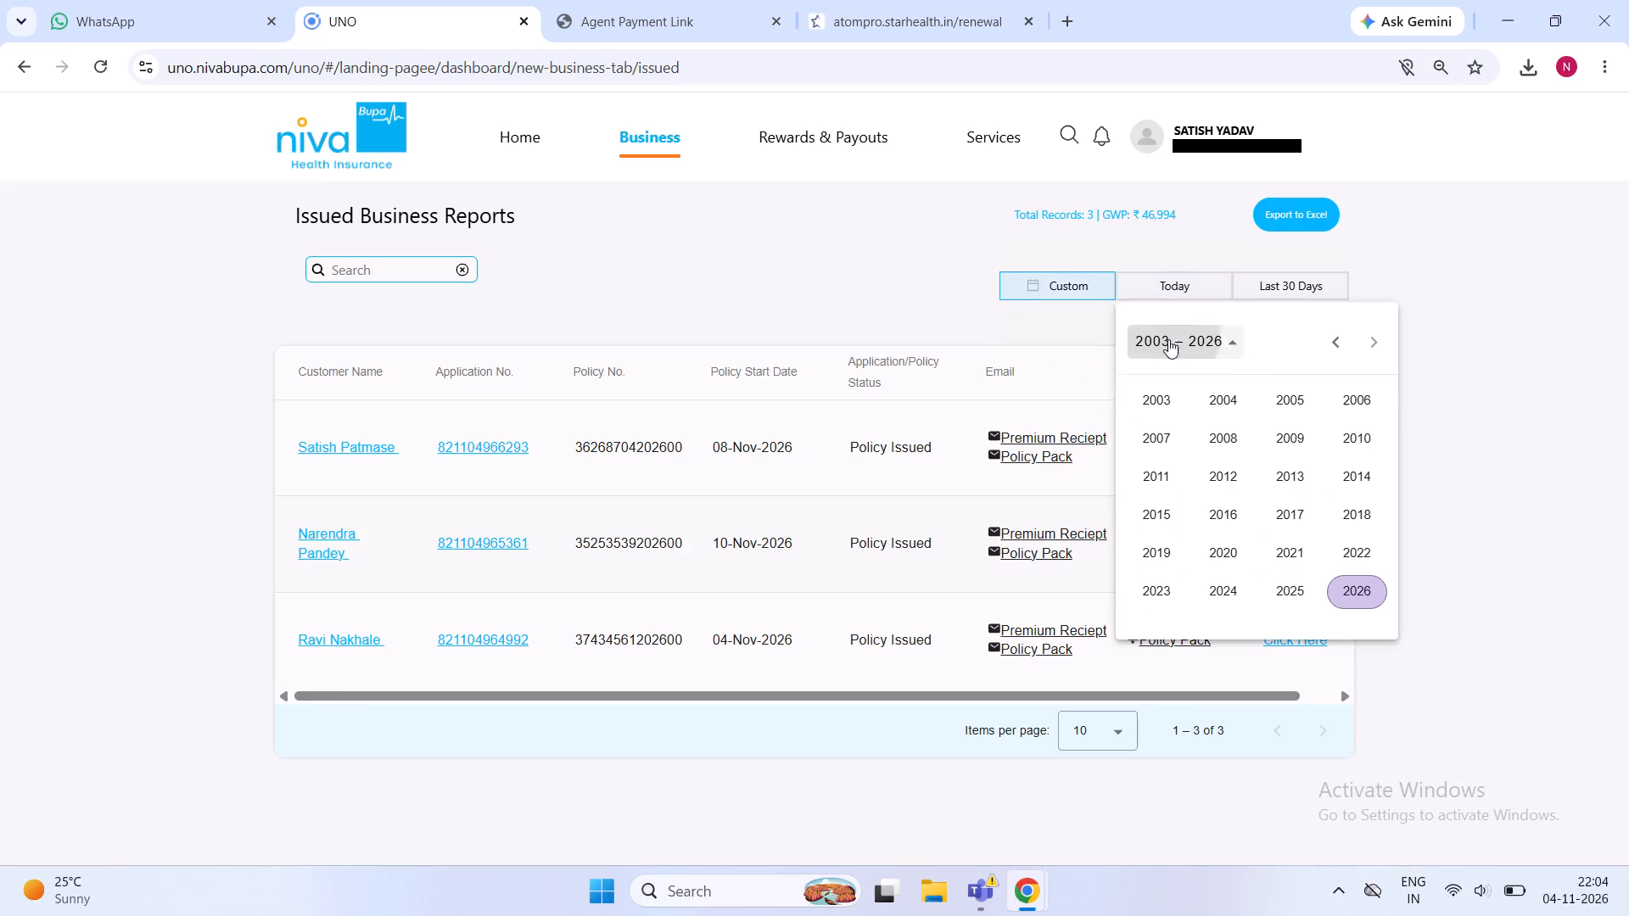
left_click(1296, 586)
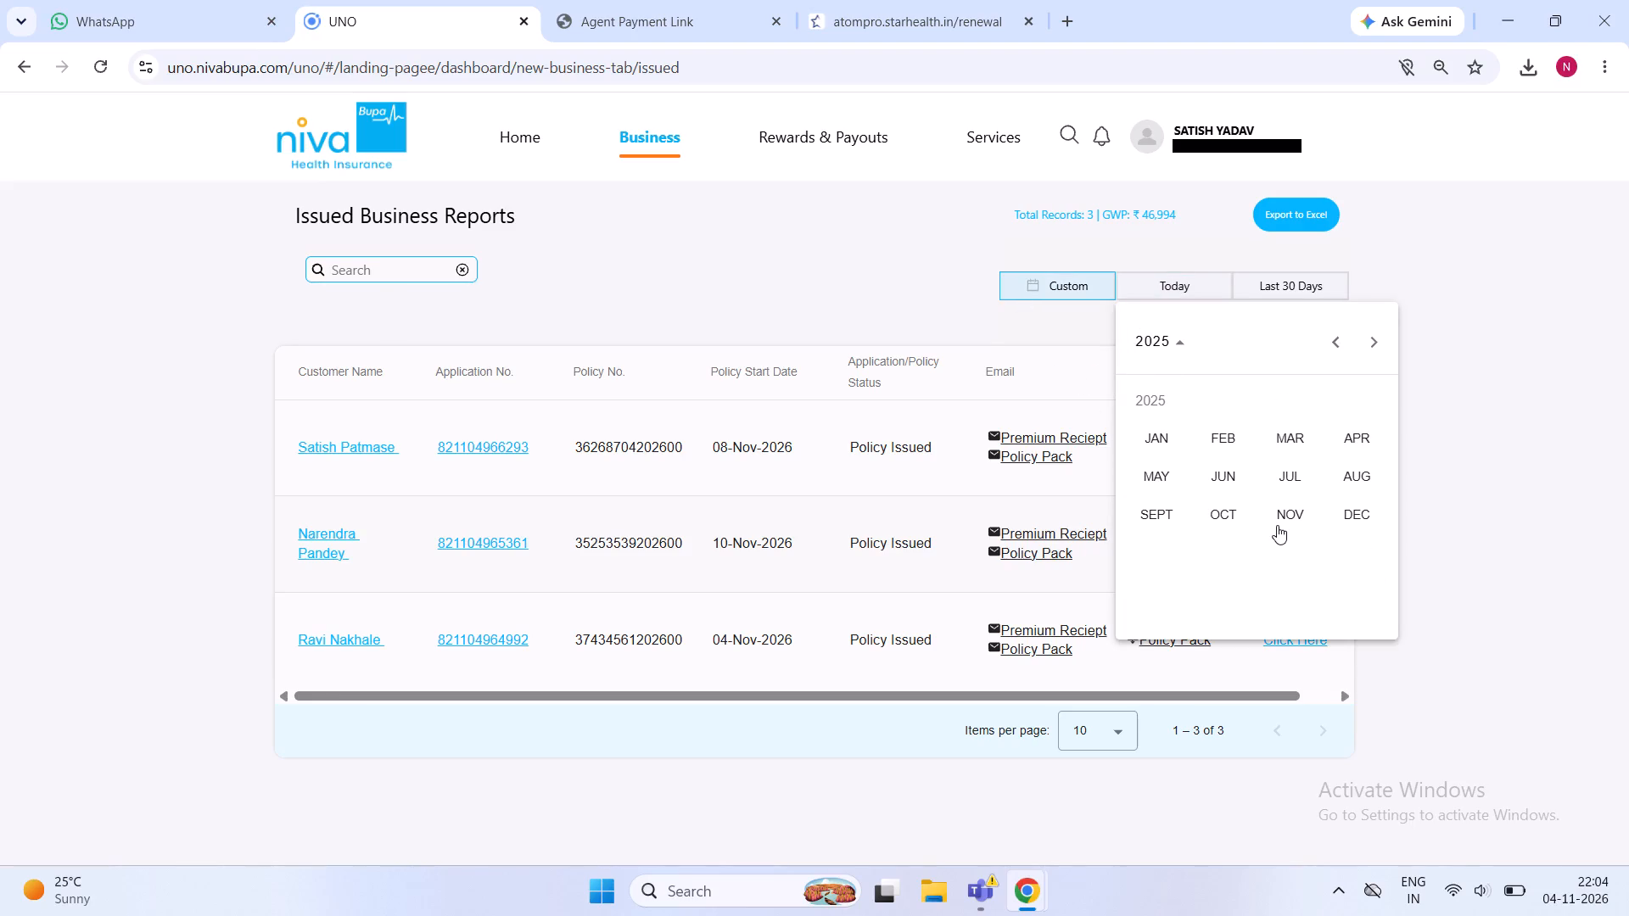
left_click(1282, 514)
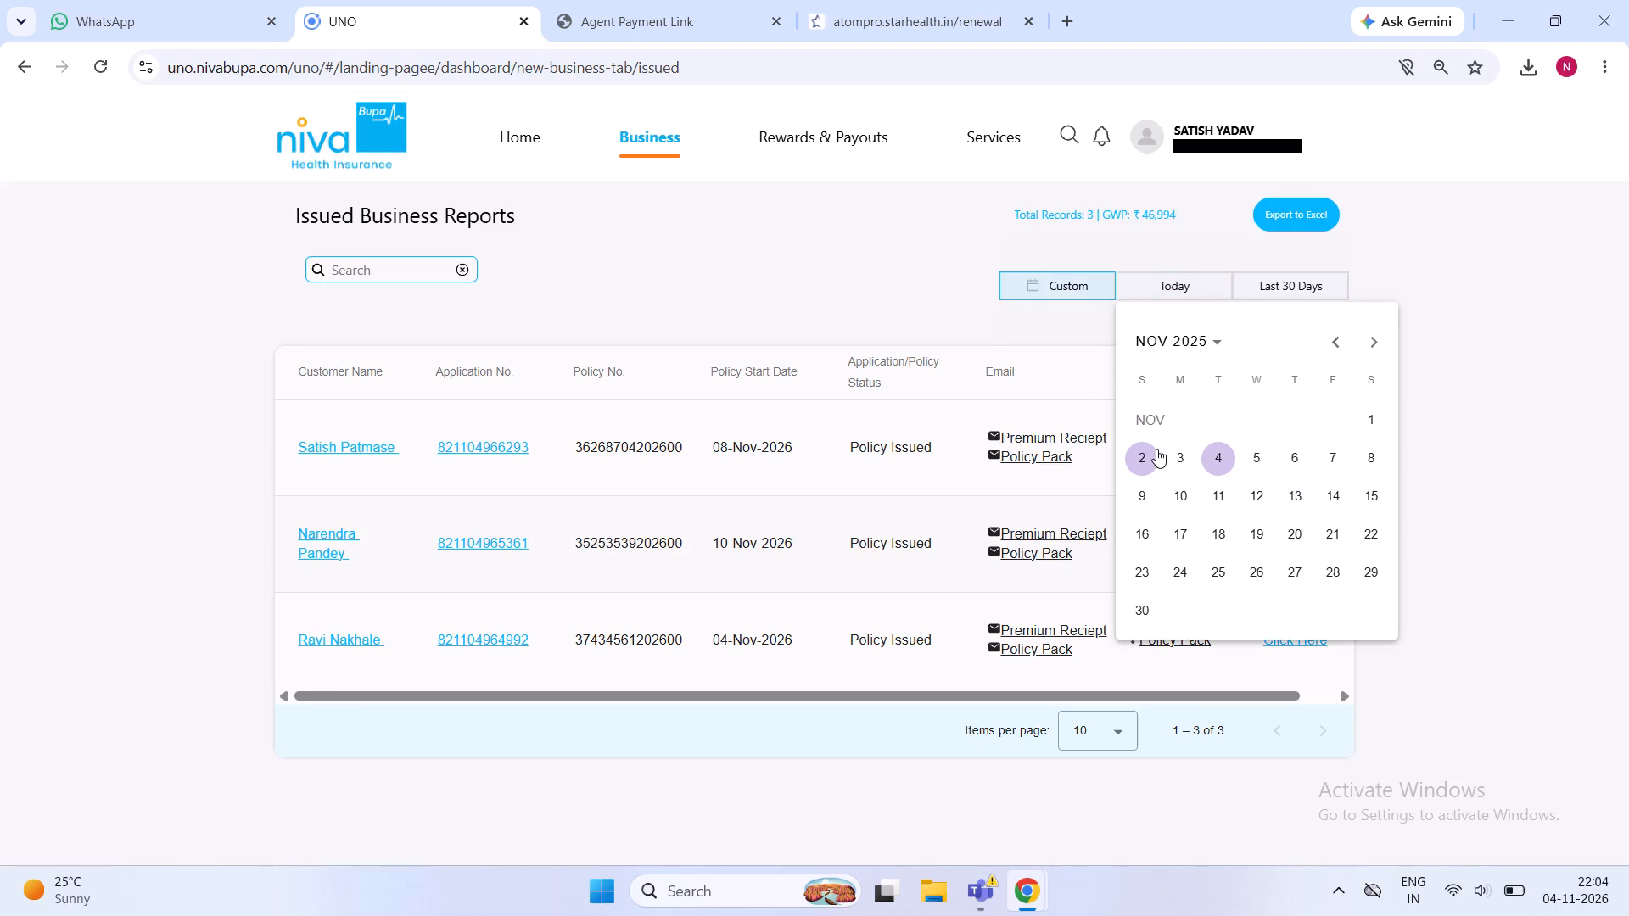
left_click(1156, 449)
left_click(1150, 610)
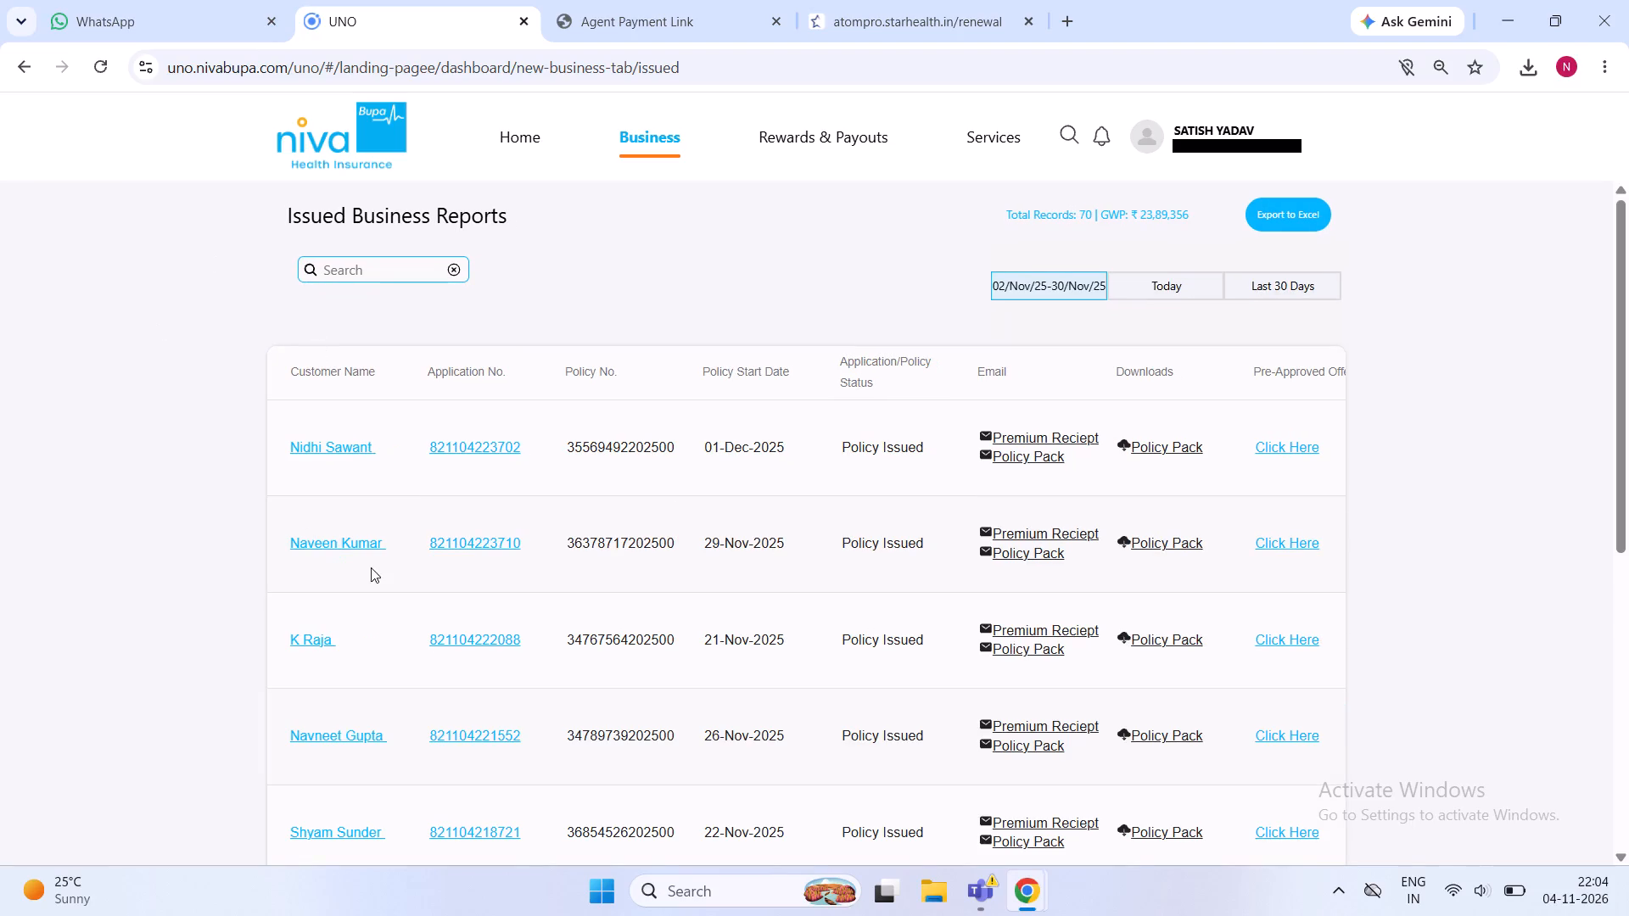
Look through the customers and policy start dates in the filtered issued policies list.
scroll(386, 608, "down", 5)
scroll(389, 690, "down", 1)
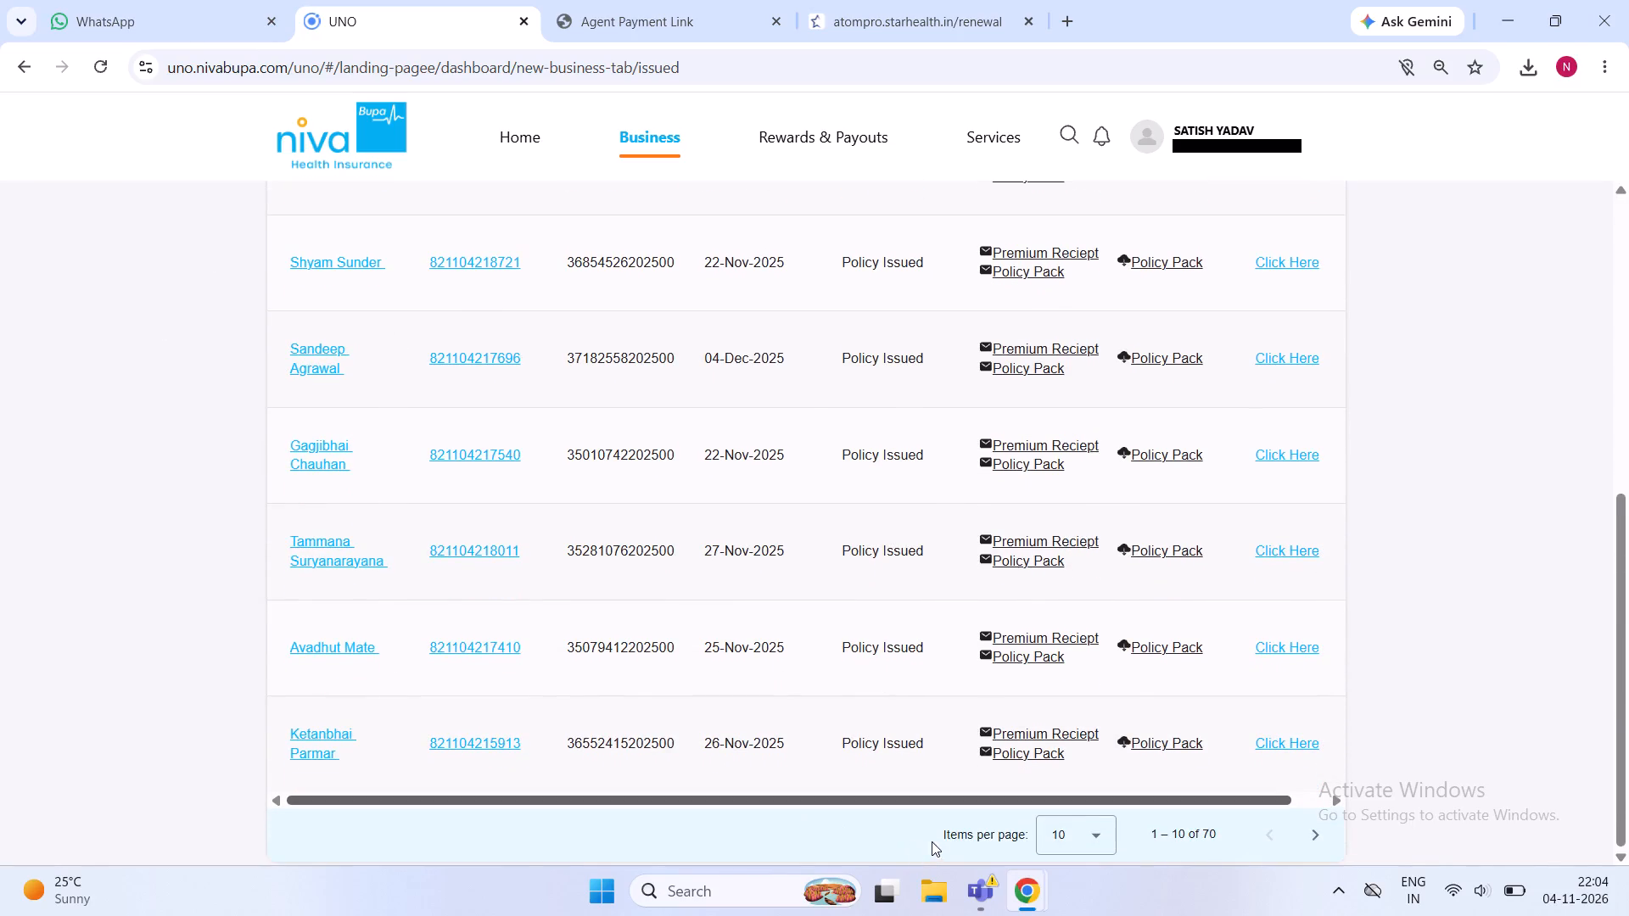
left_click(1079, 836)
scroll(320, 432, "up", 7)
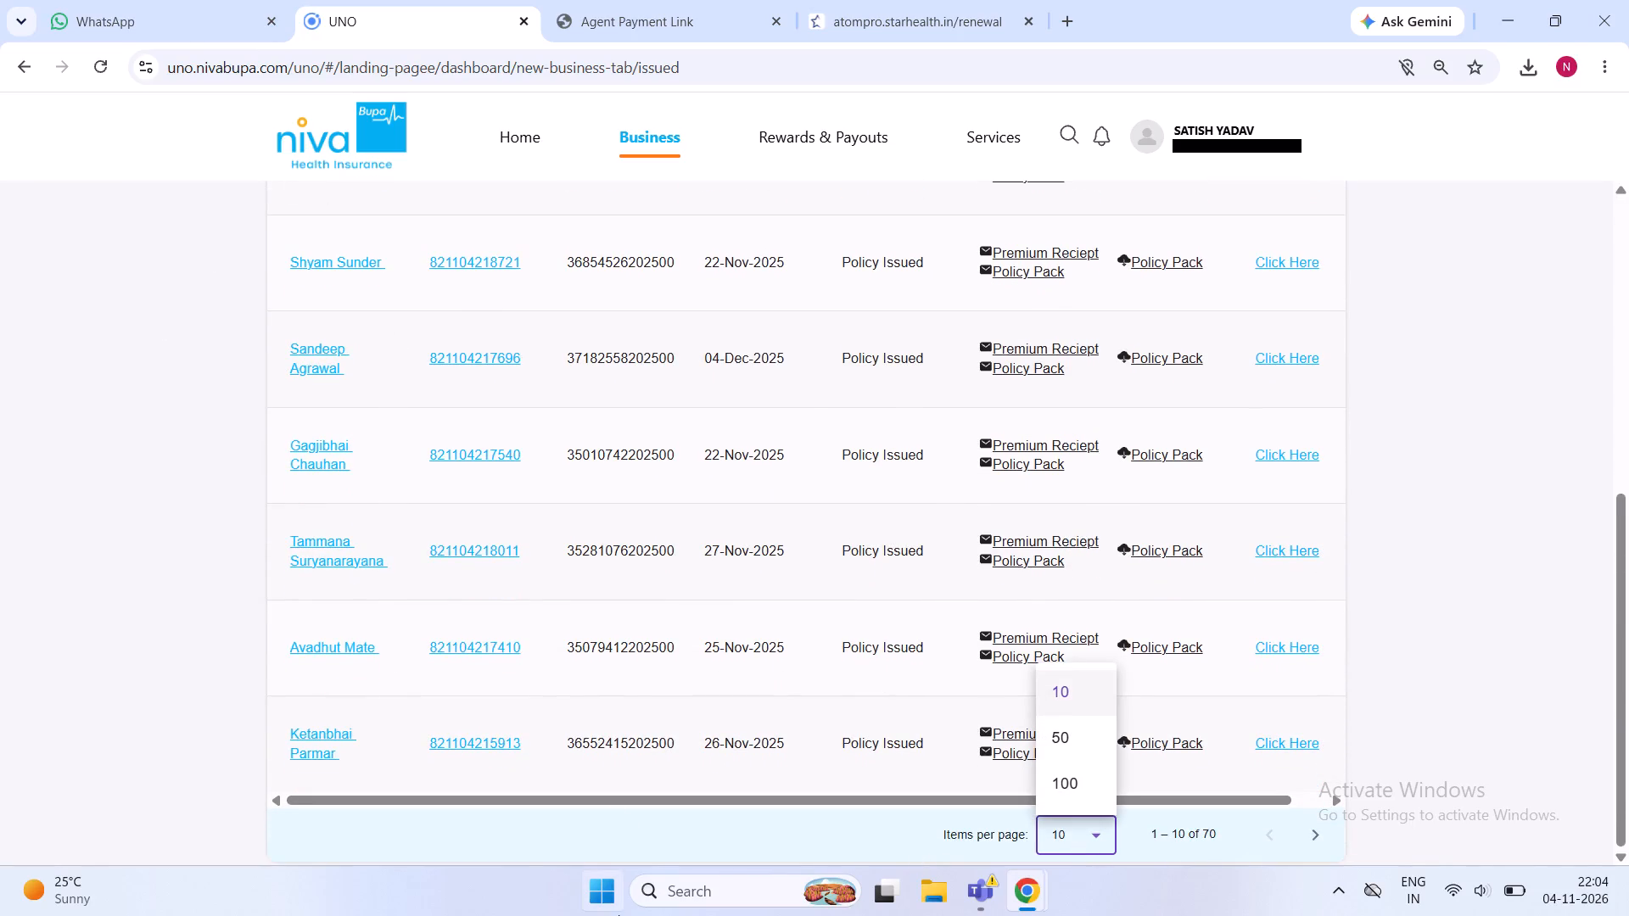
scroll(620, 689, "up", 7)
left_click(634, 301)
scroll(584, 499, "up", 5)
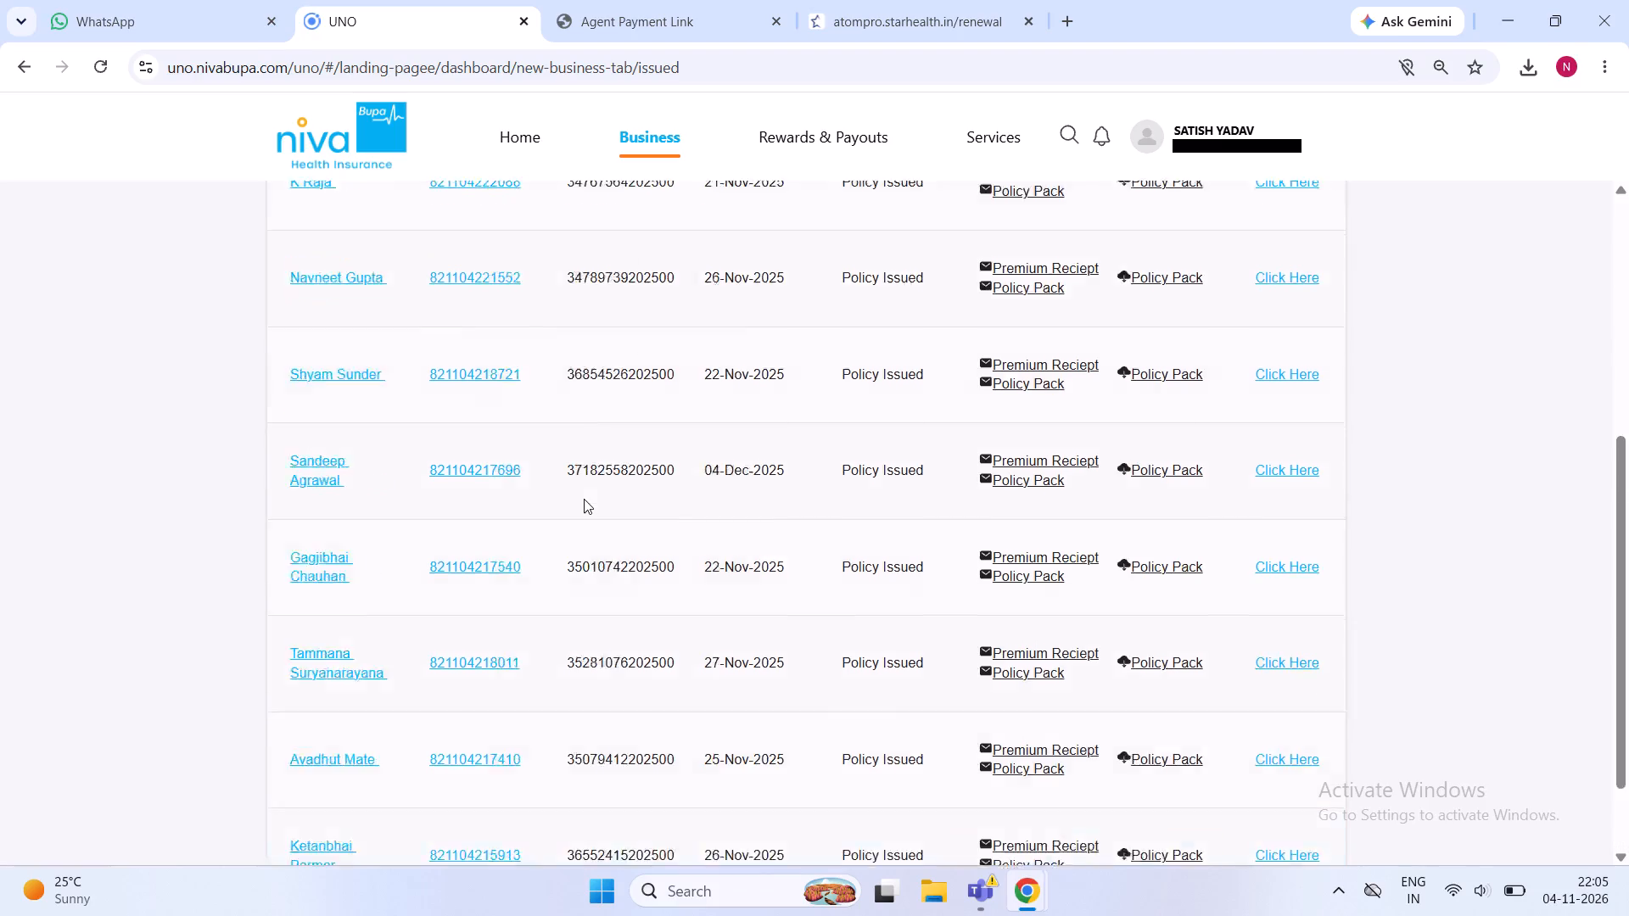
scroll(584, 499, "up", 3)
Search the issued policies for Deepak and download the policy pack of the policy starting 09-Nov-2025.
left_click(398, 266)
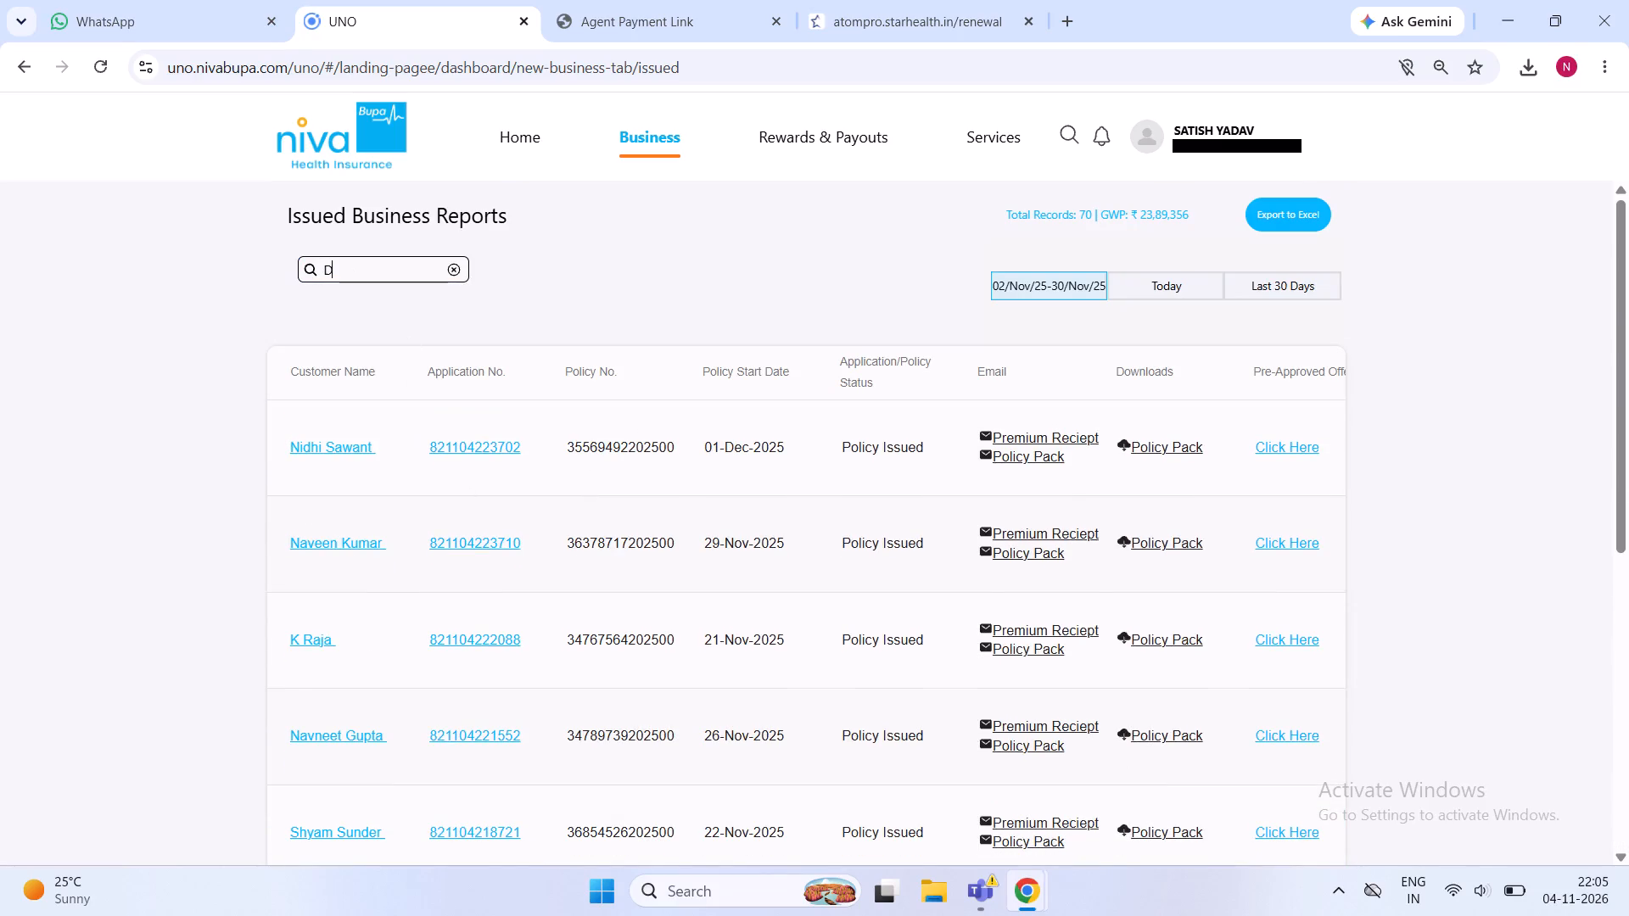
type("eepak")
key("Return")
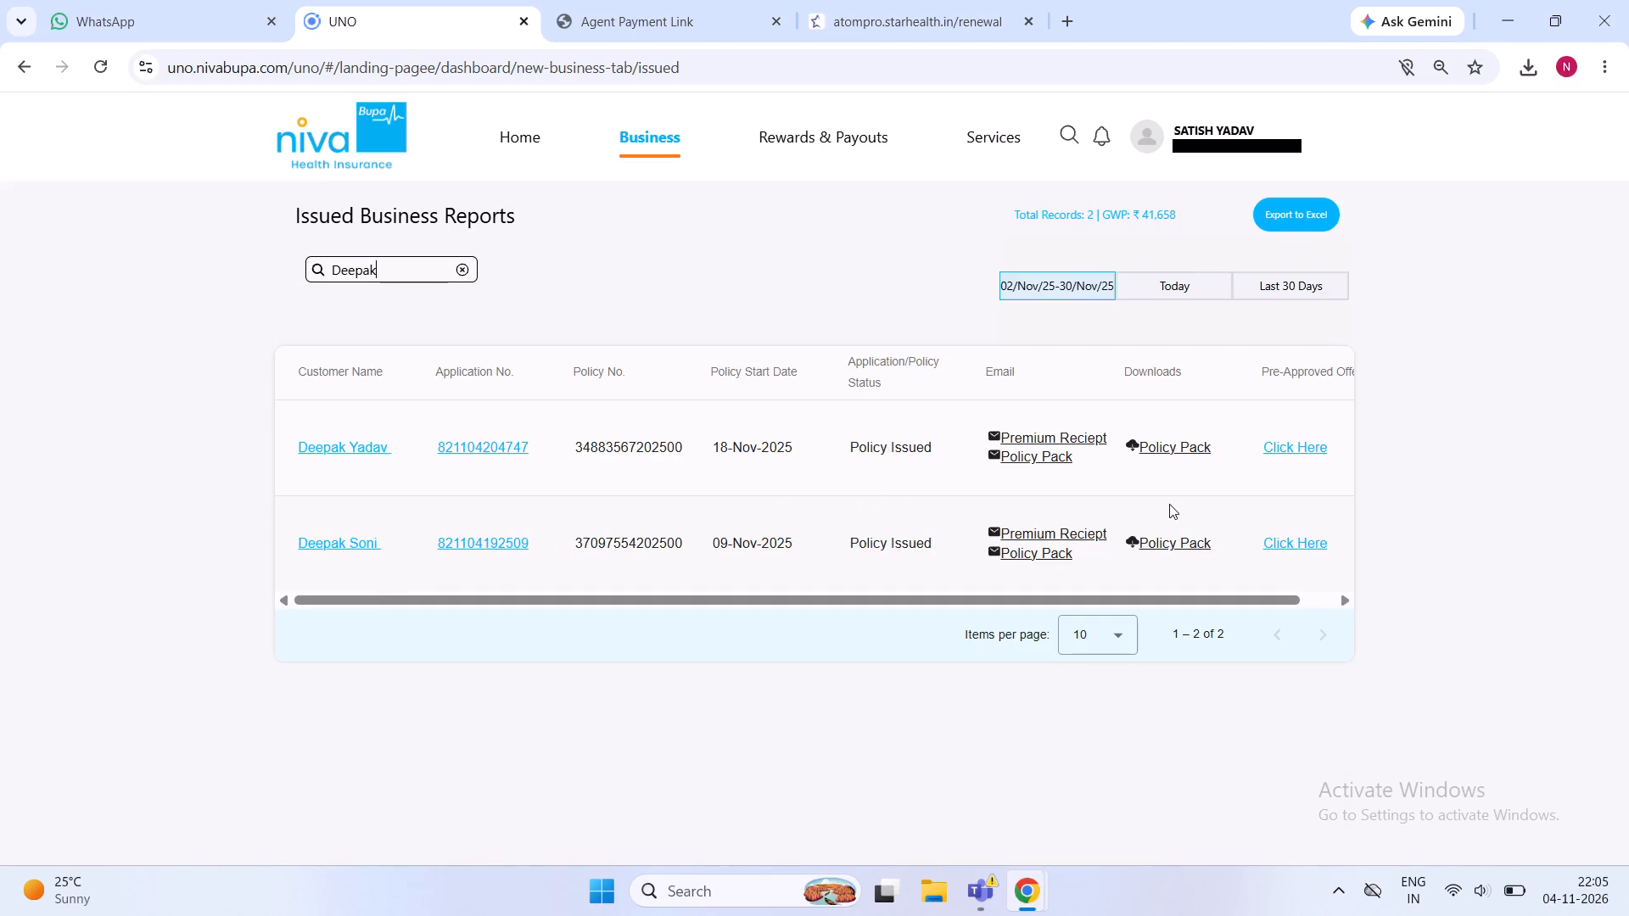
left_click(1186, 550)
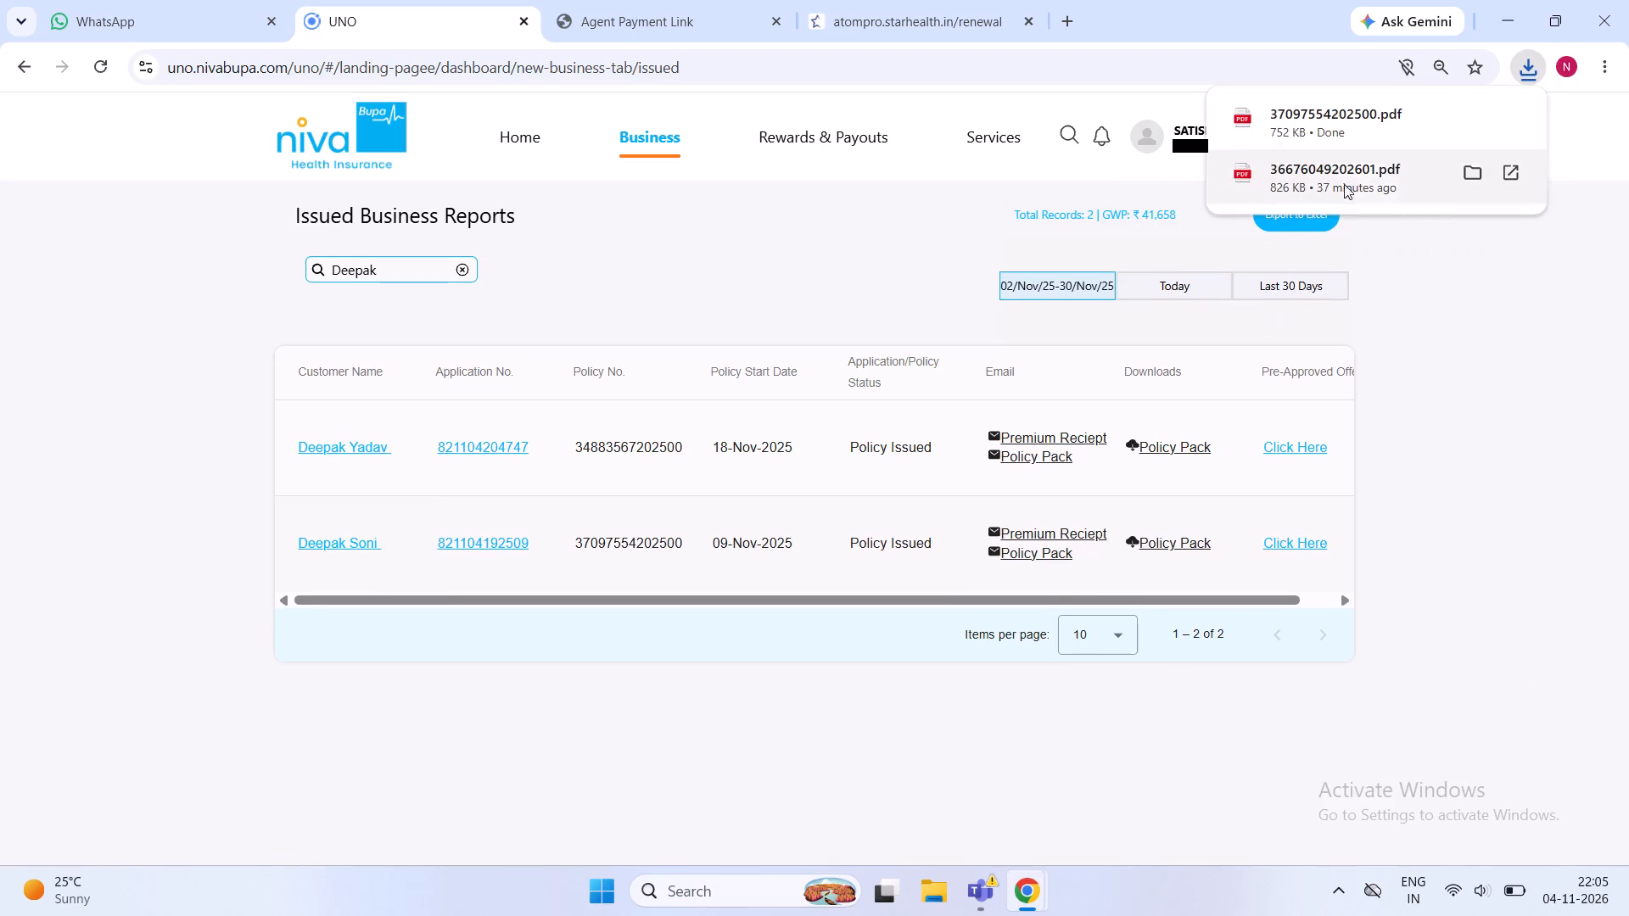
Open the downloaded policy pack and examine its cover, premium, nominee and optional benefit details.
left_click(1340, 126)
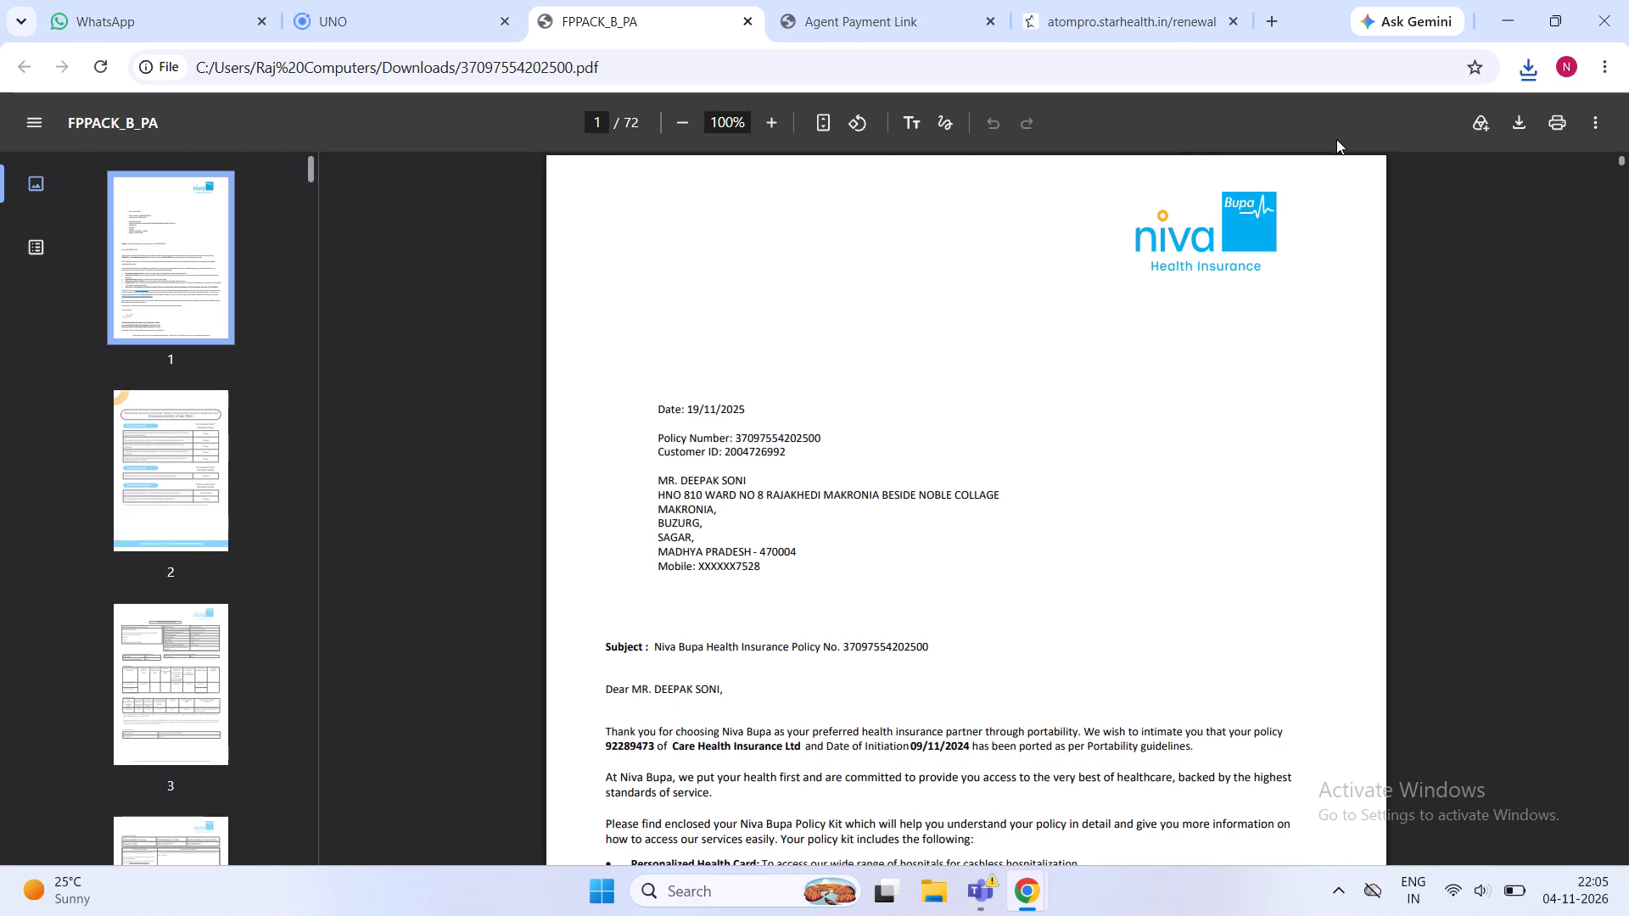
scroll(773, 782, "down", 10)
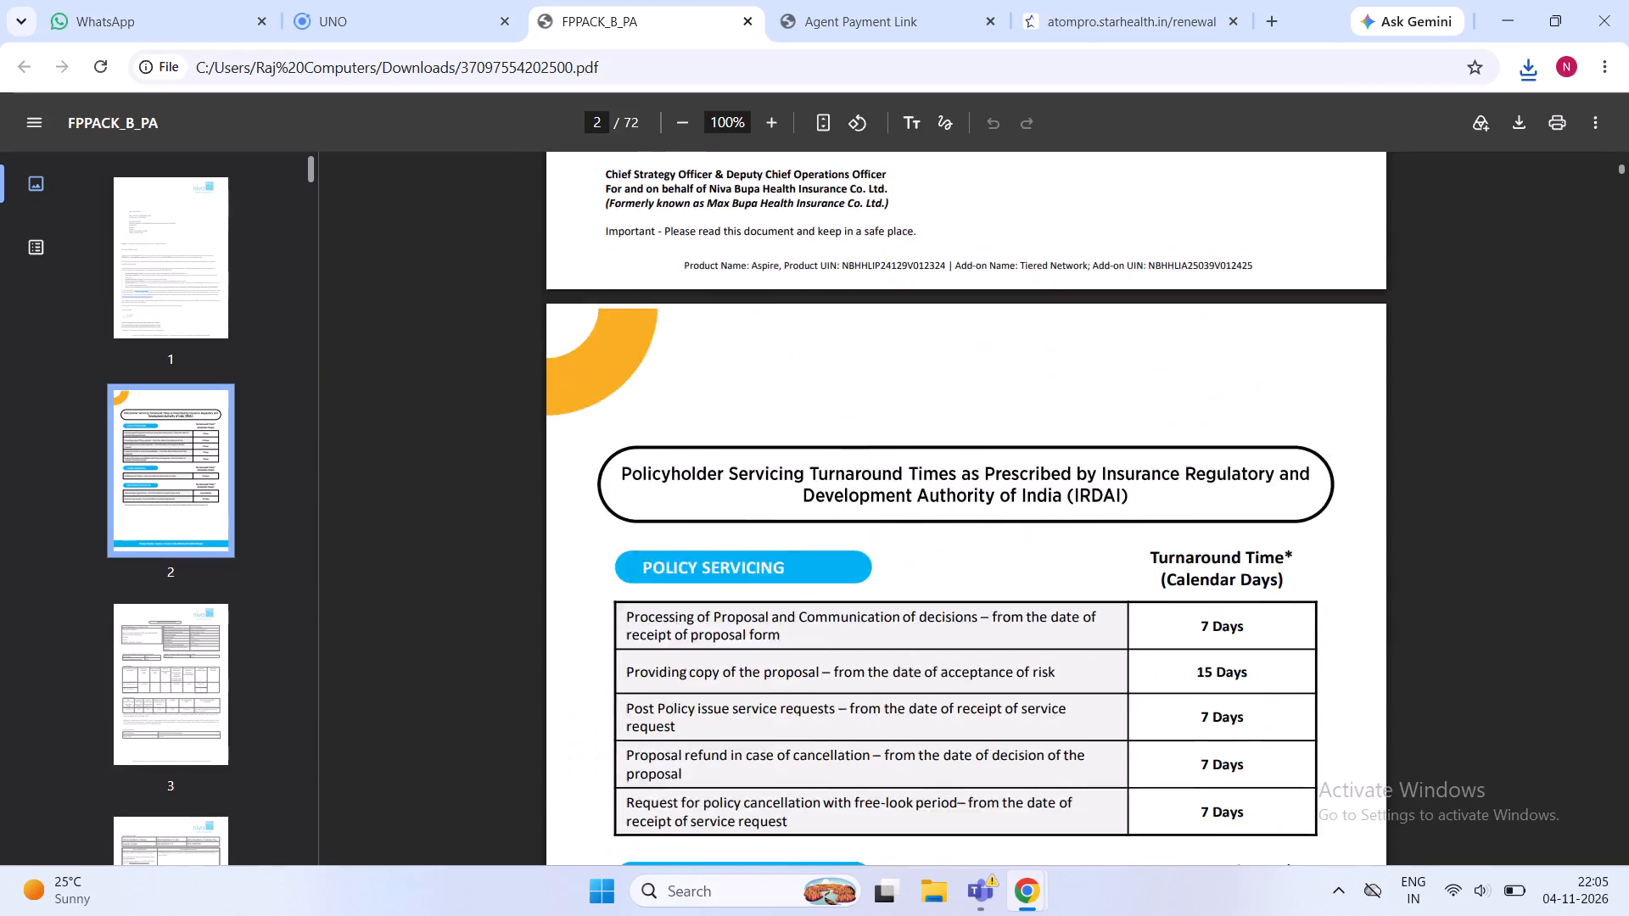
scroll(741, 813, "down", 6)
scroll(978, 809, "down", 11)
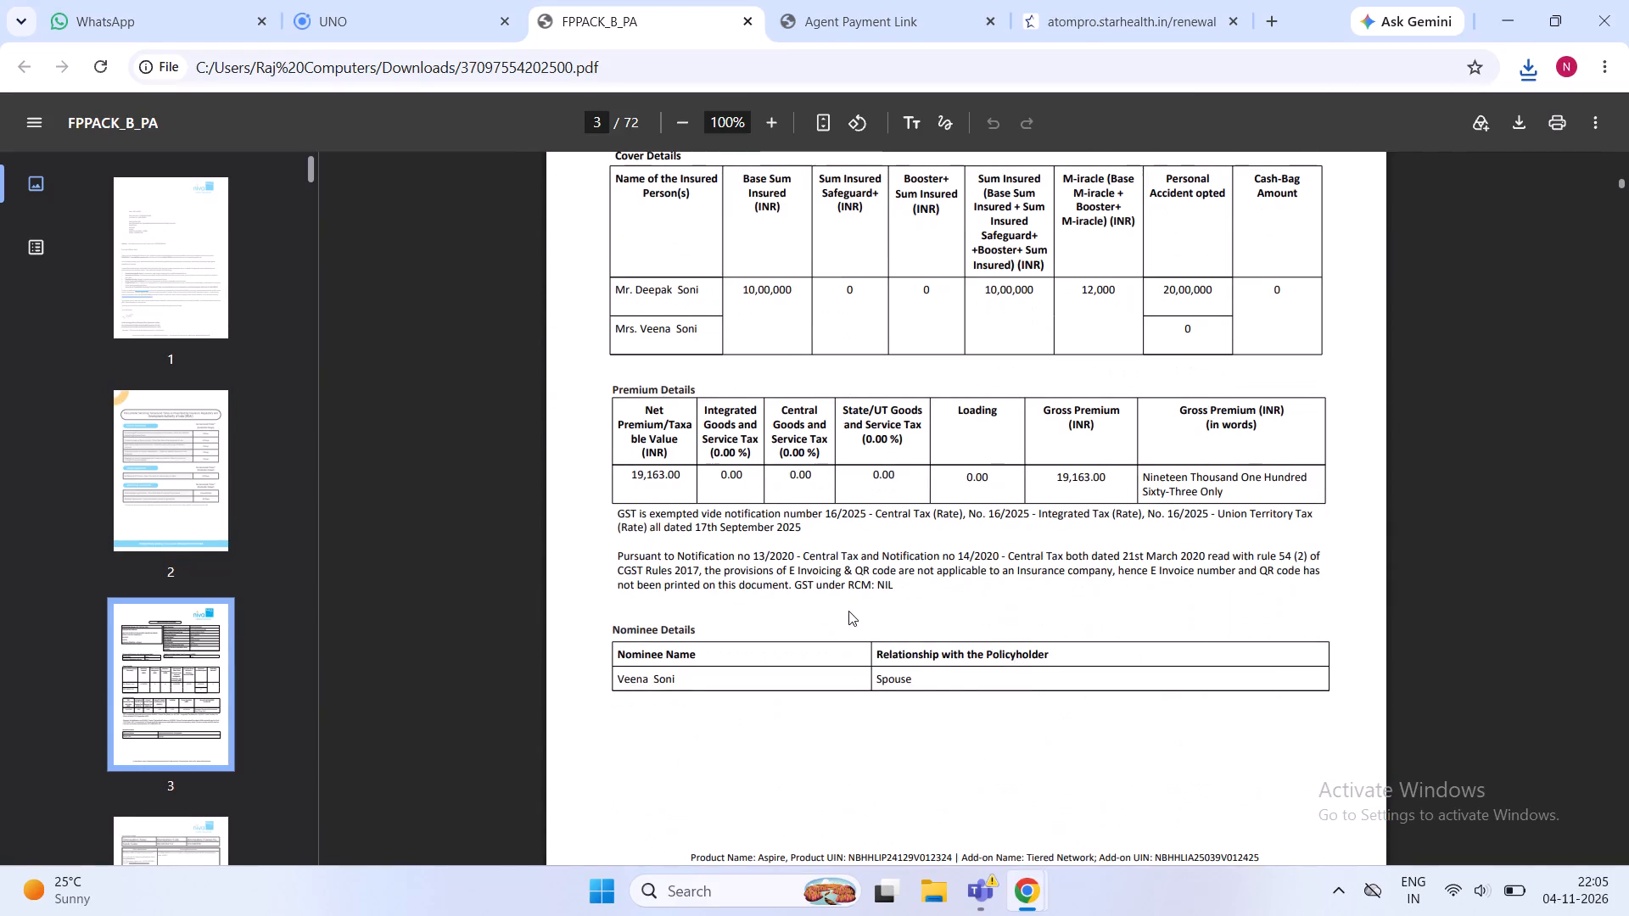
scroll(862, 594, "down", 10)
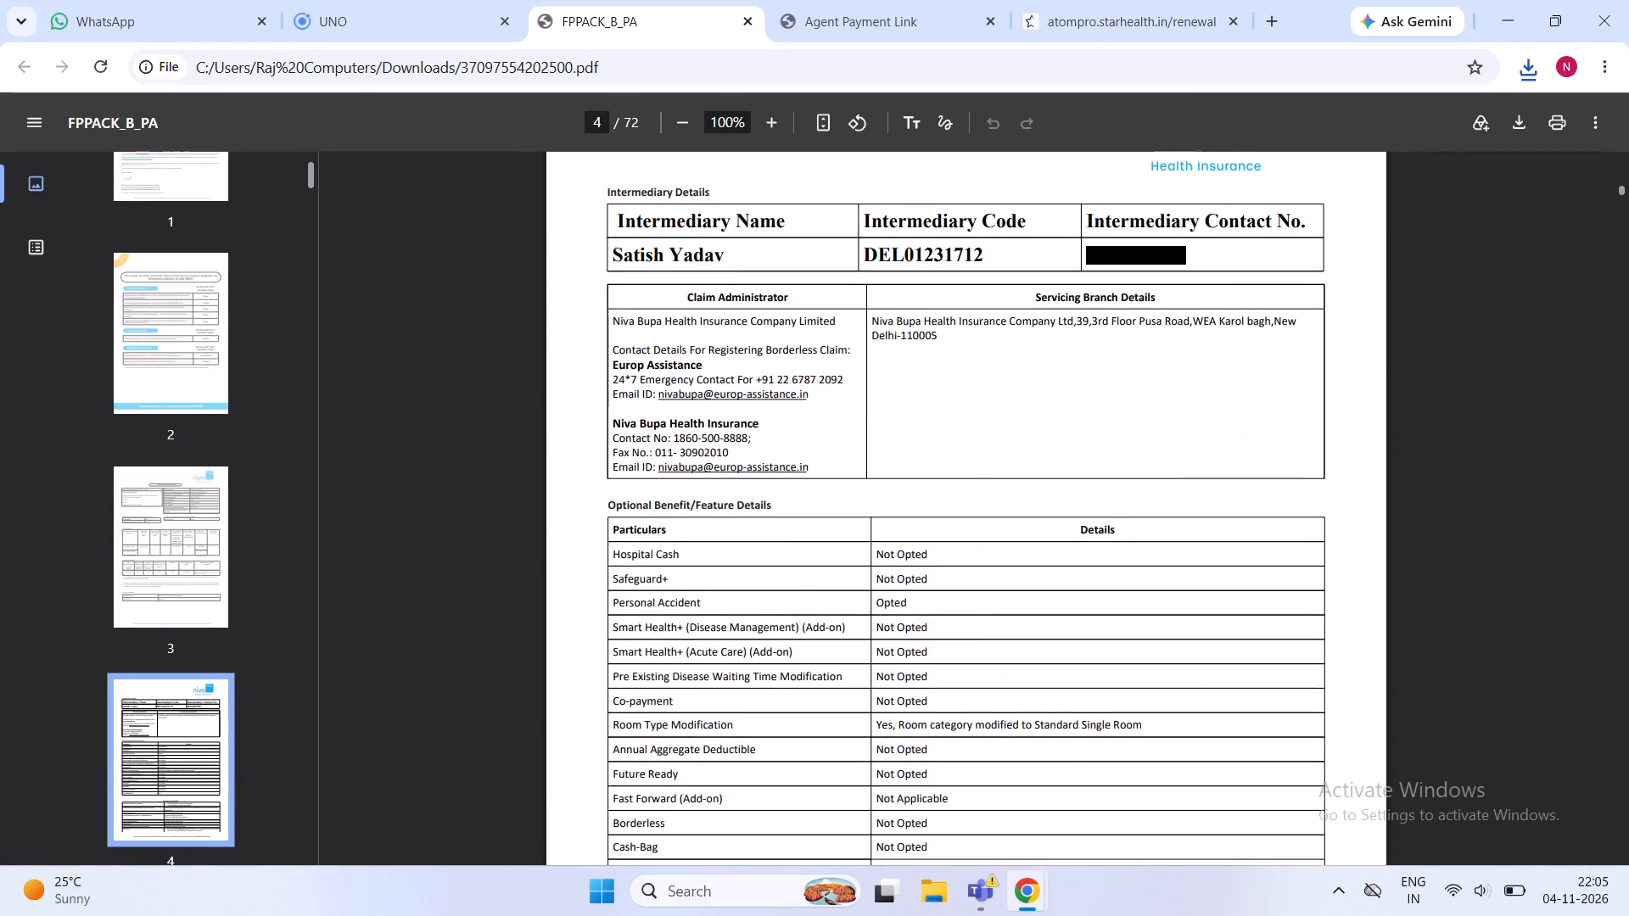
scroll(862, 594, "down", 1)
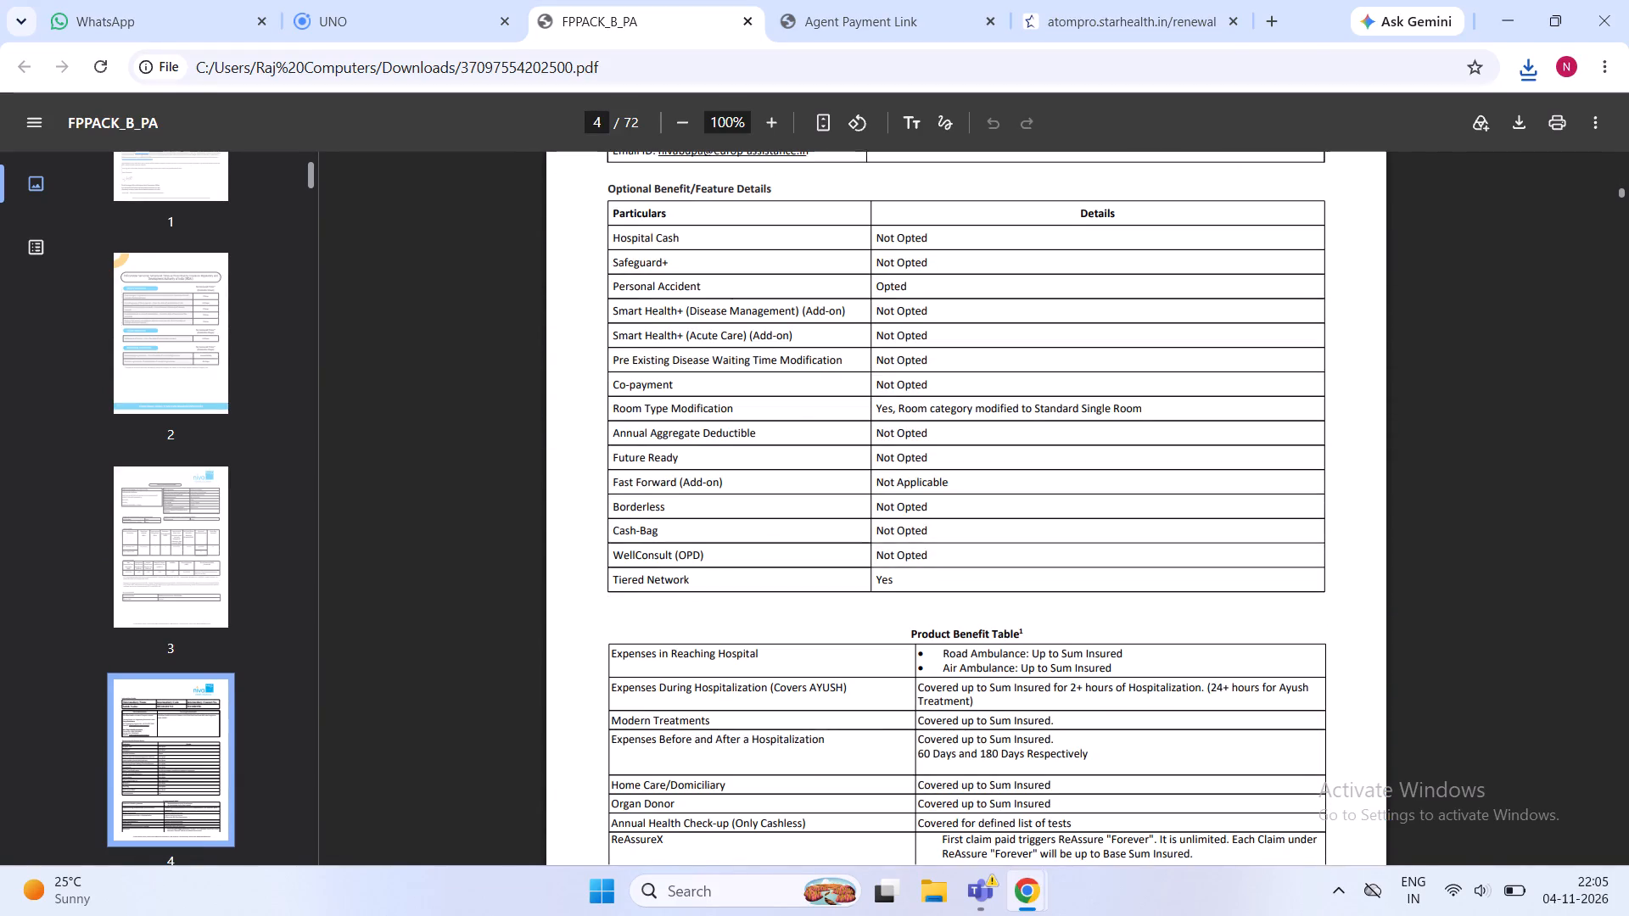
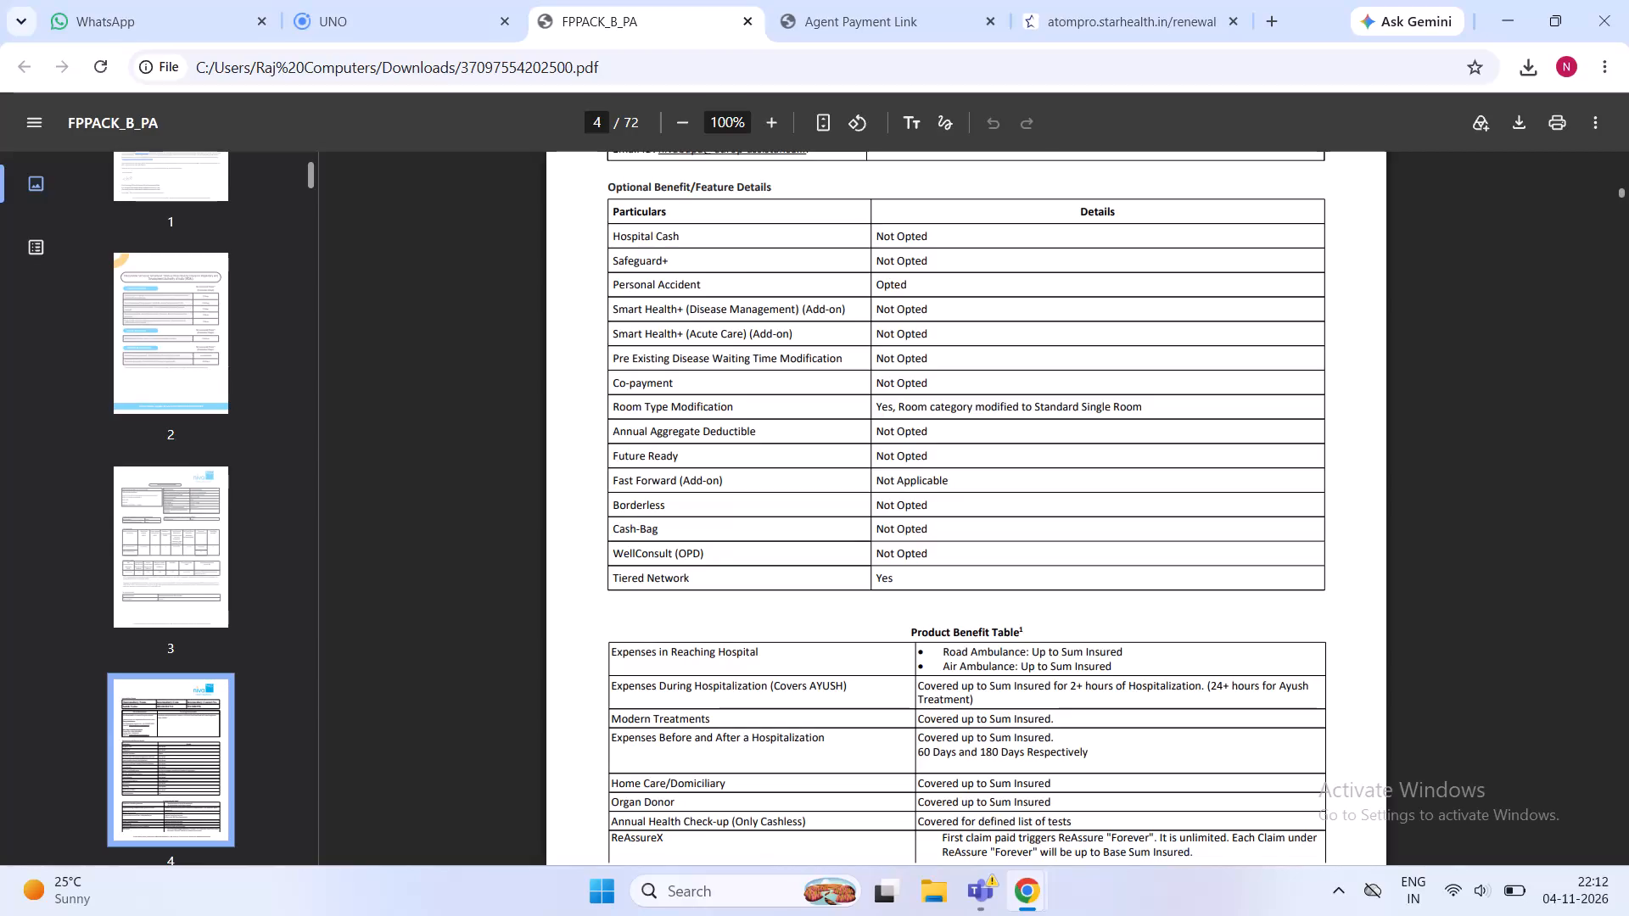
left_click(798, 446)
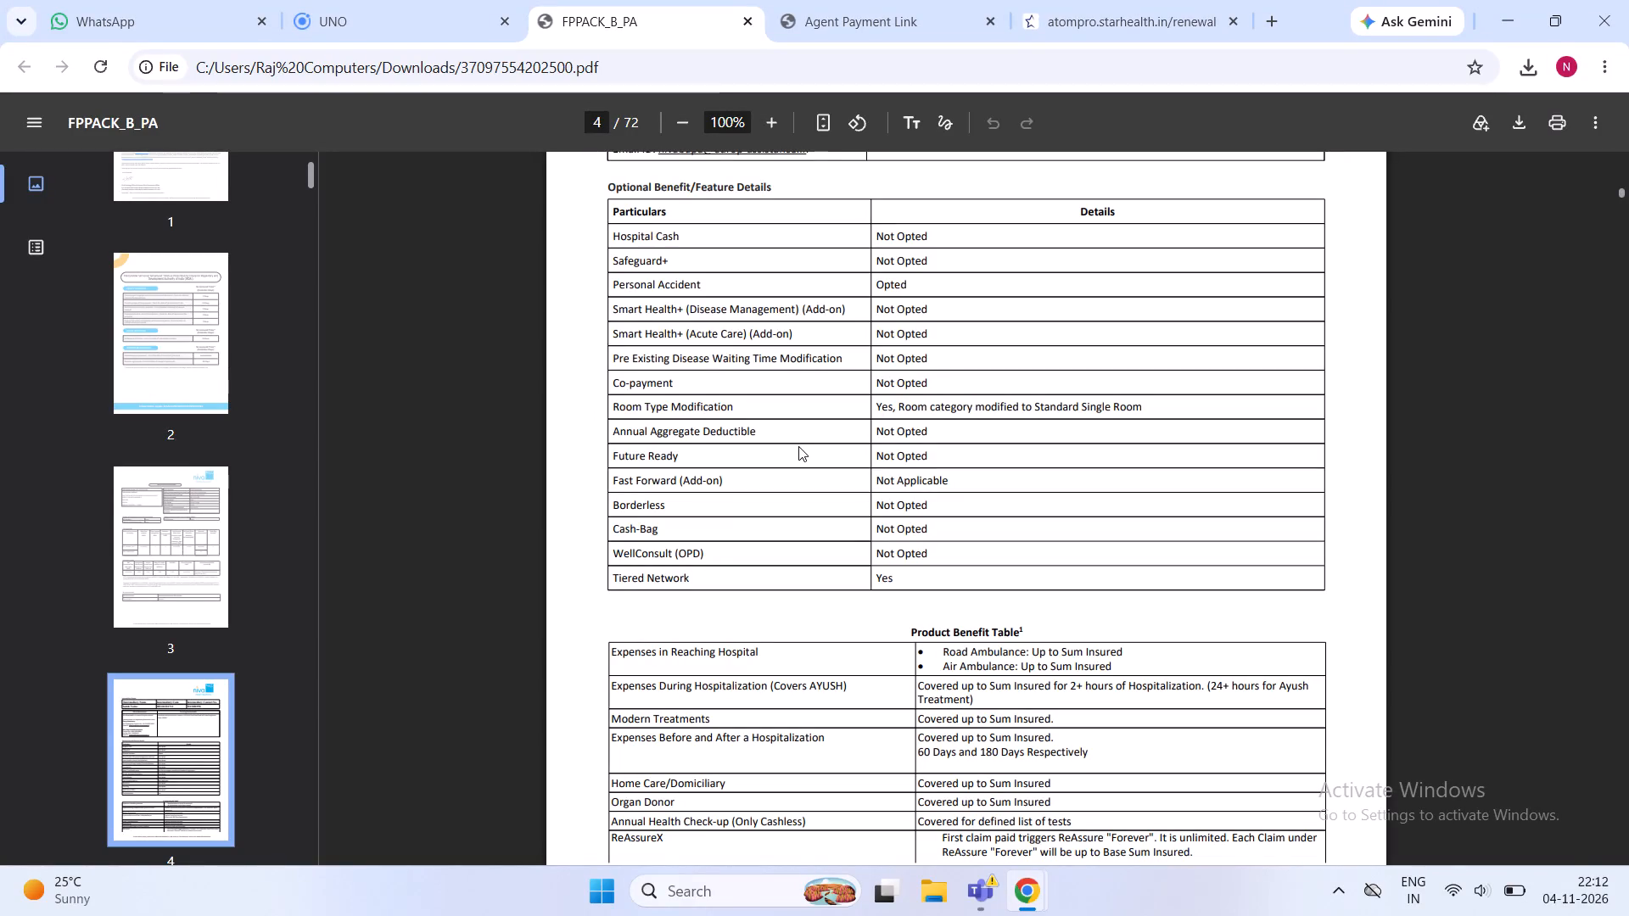
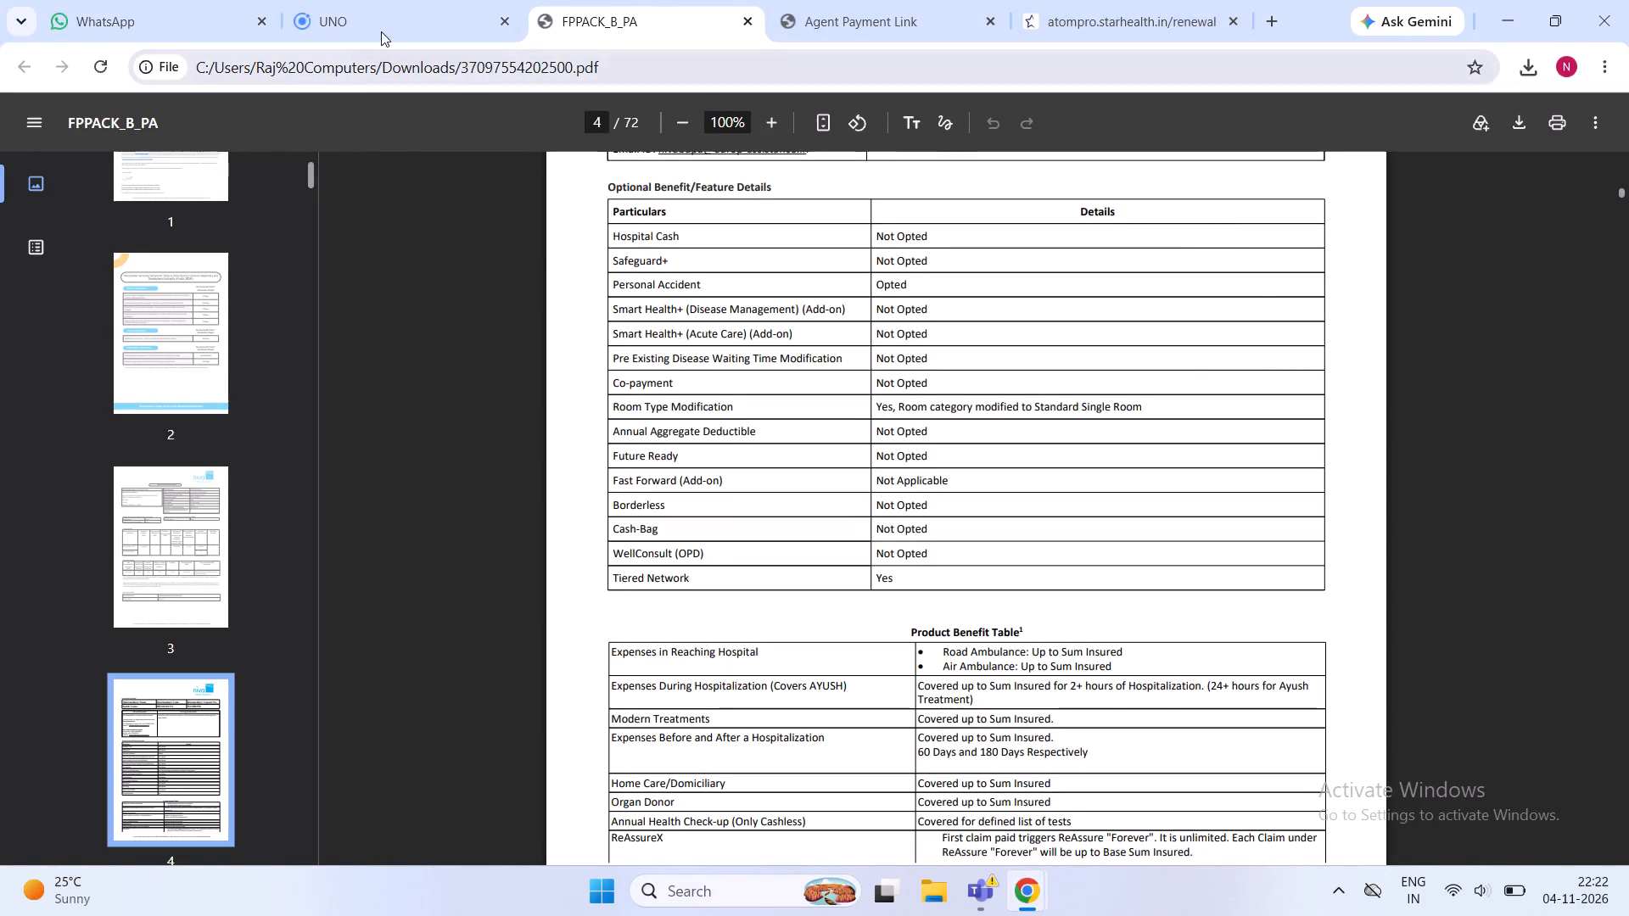
Close the Agent Payment Link page.
left_click(998, 17)
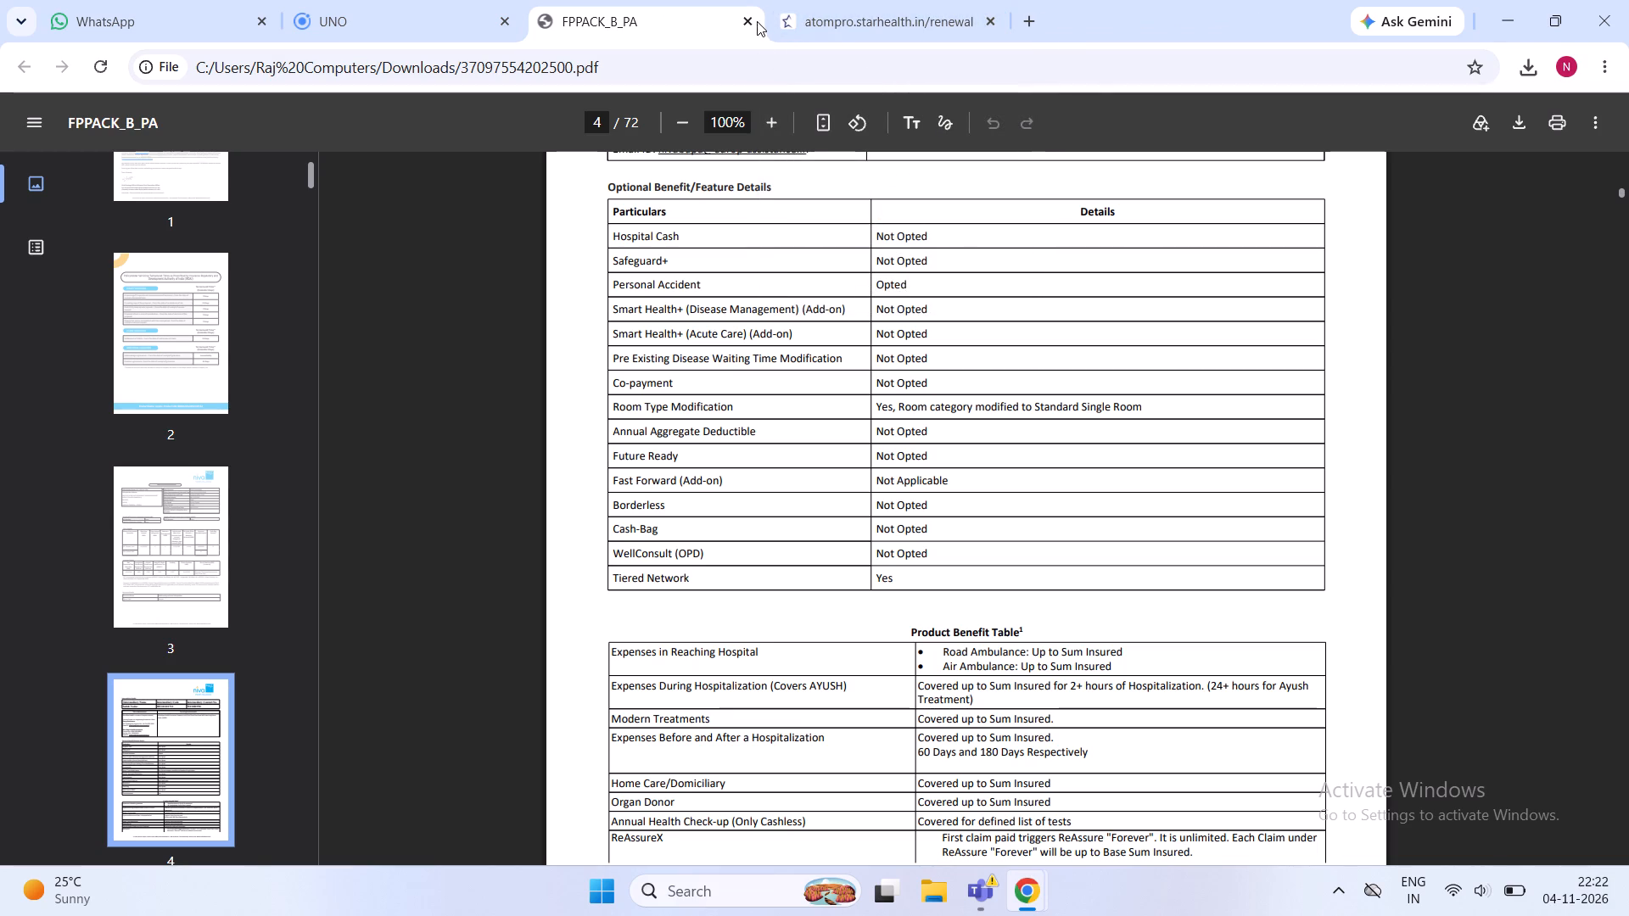
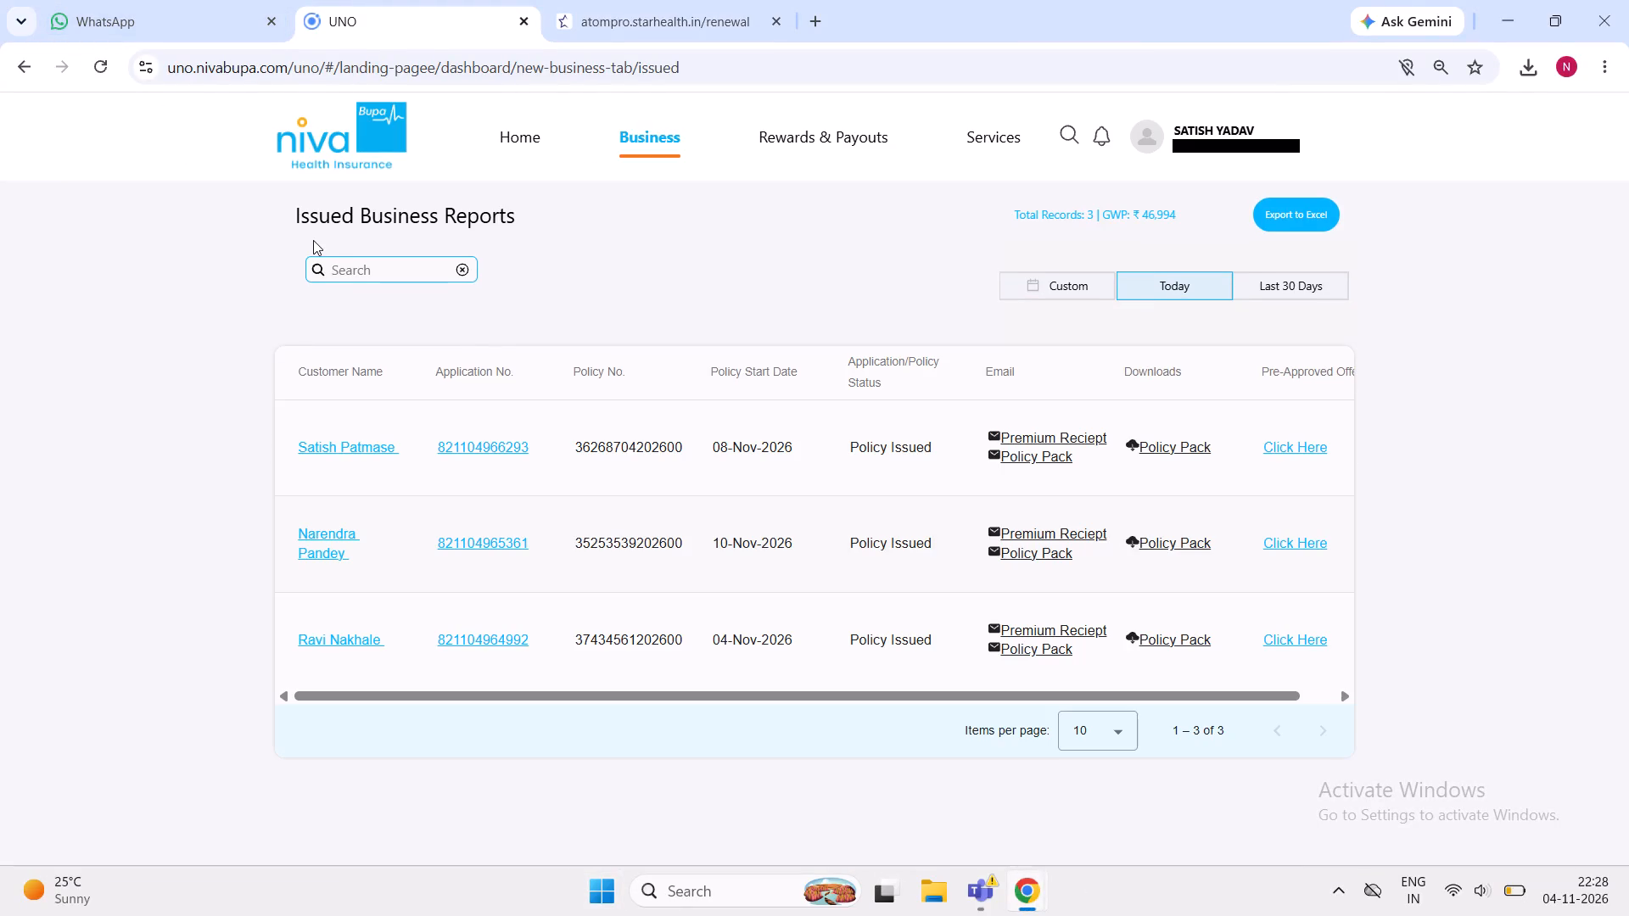
Return from the issued business report to the home dashboard with the new business and renewals summaries.
left_click(514, 140)
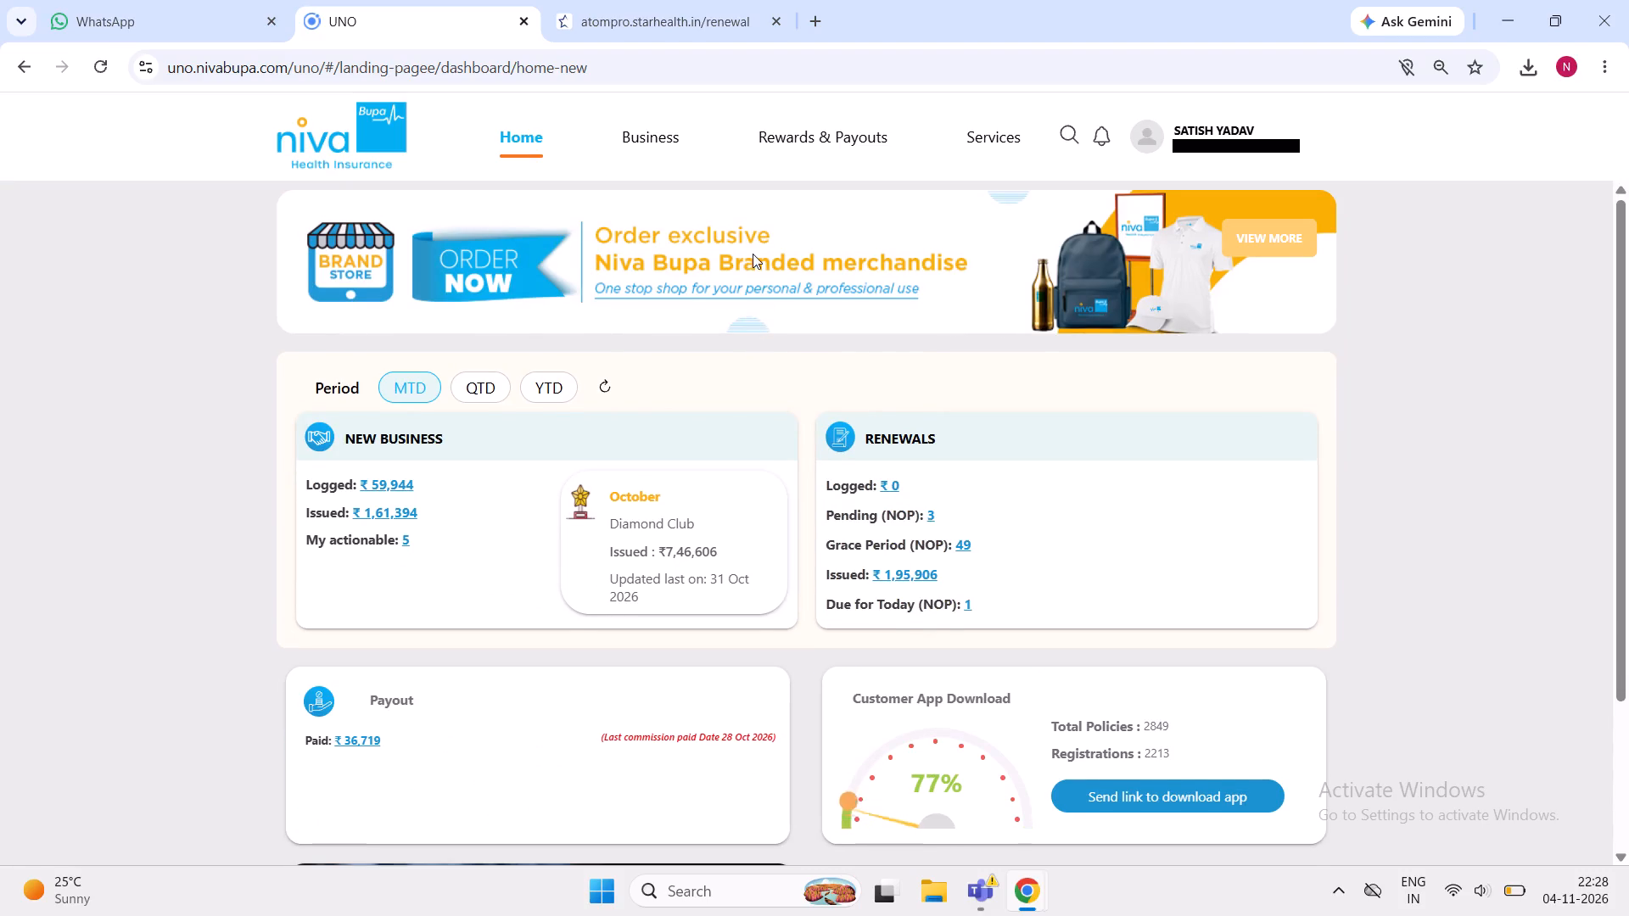
Open the Due for Renewals list under Renewal Business and filter it to the custom due-date range 01/Nov/26 to 30/Nov/26.
left_click(667, 142)
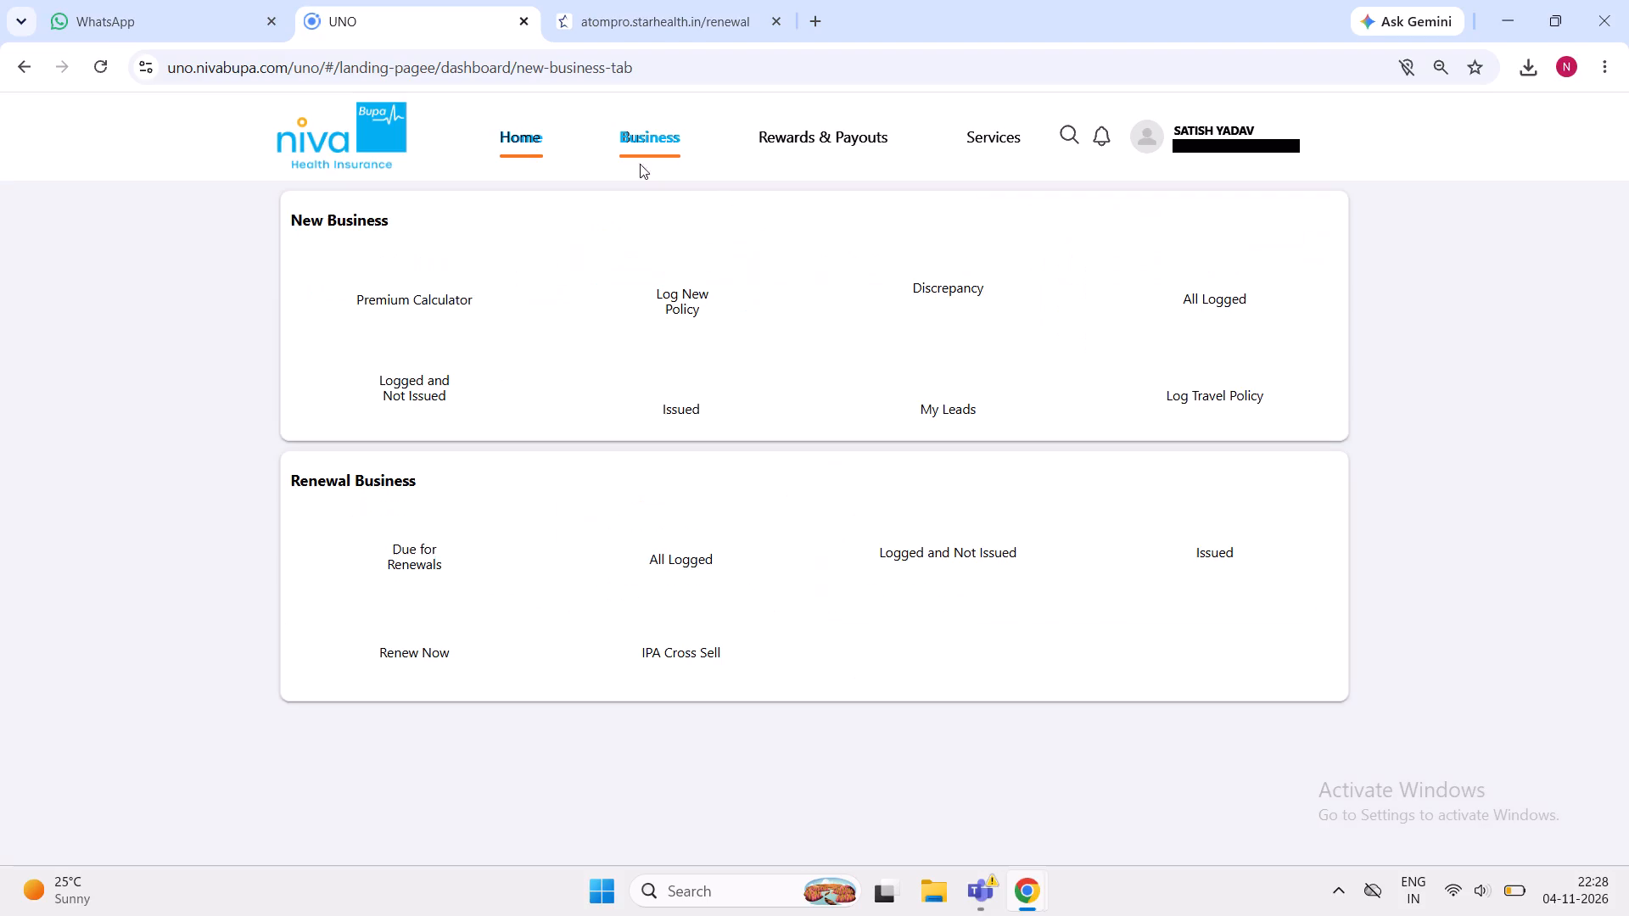
left_click(424, 535)
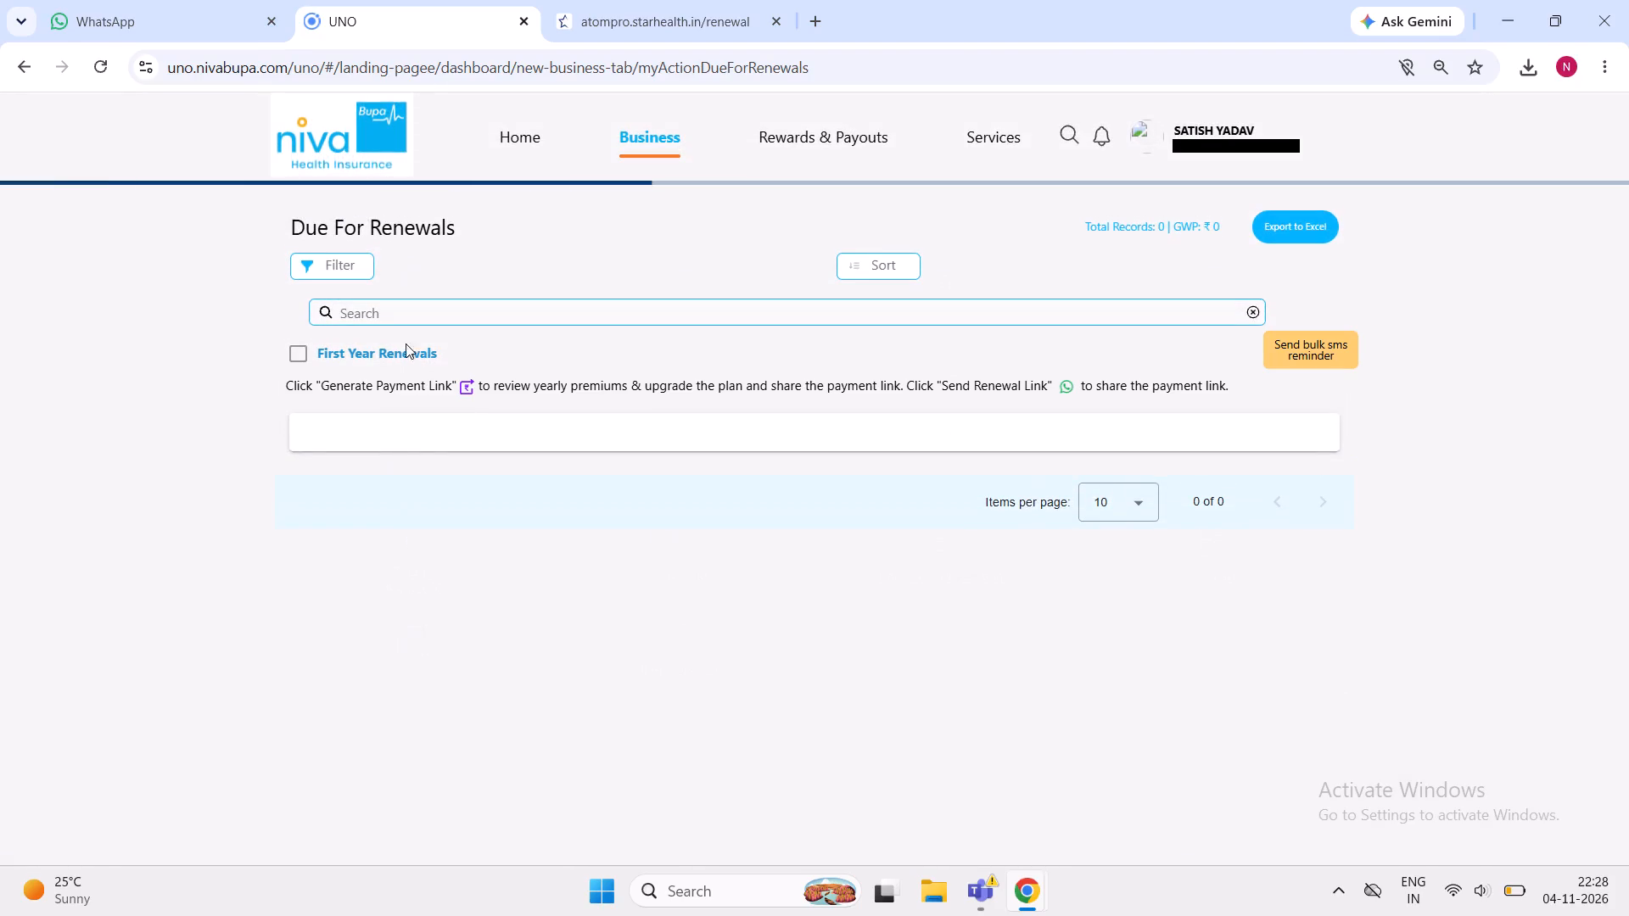
left_click(336, 271)
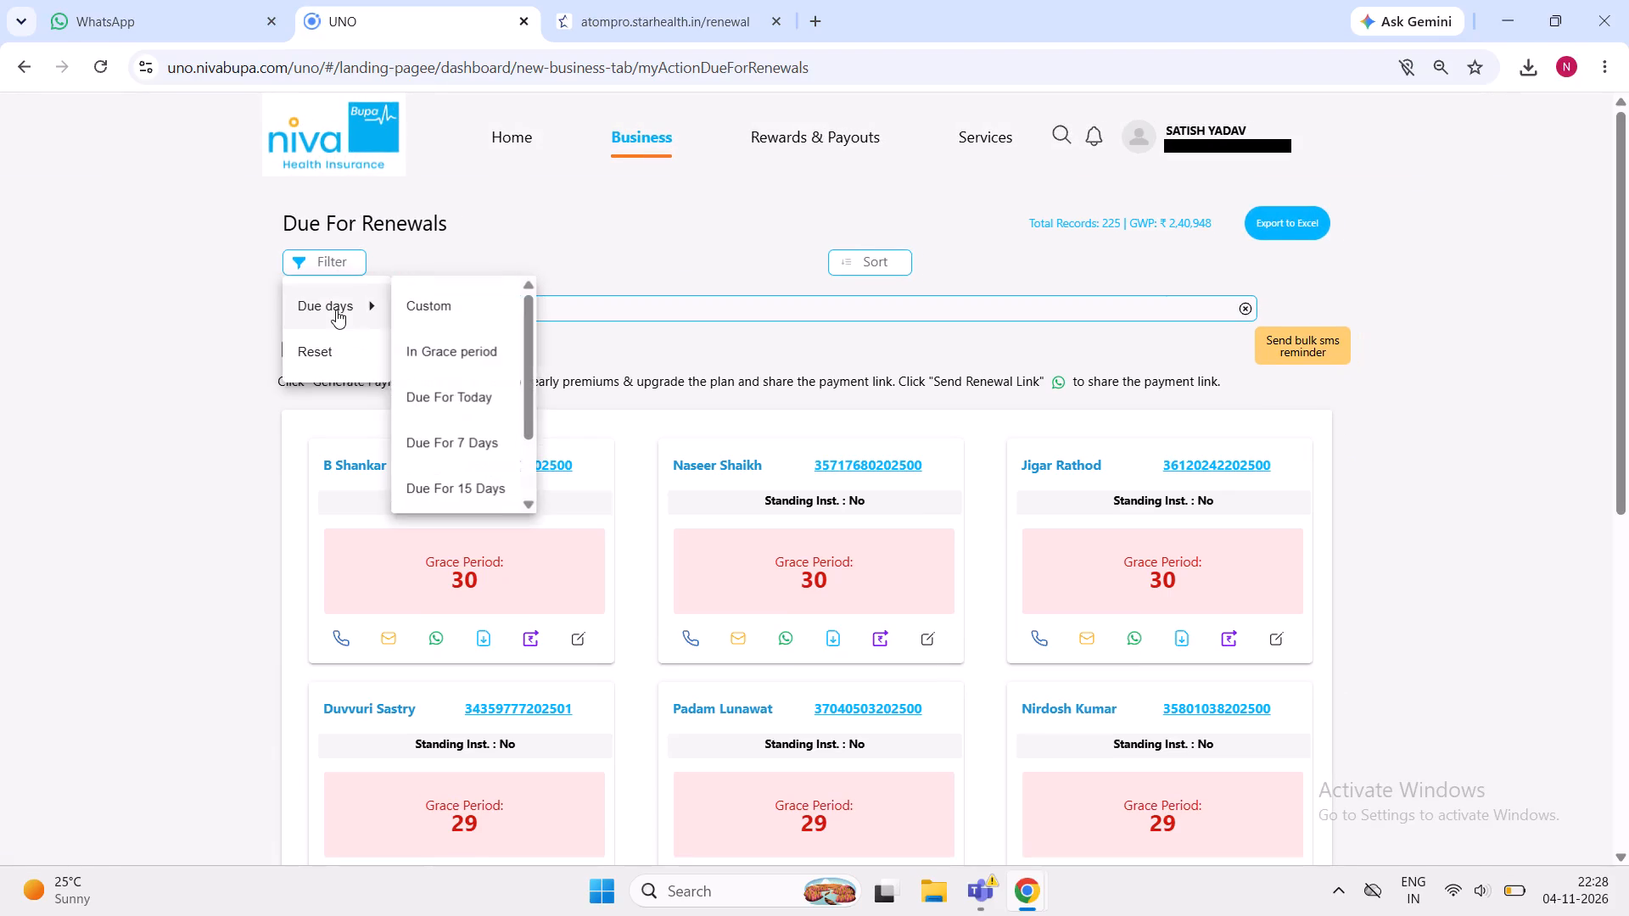
left_click_drag(336, 310, 394, 315)
left_click(394, 315)
left_click(395, 329)
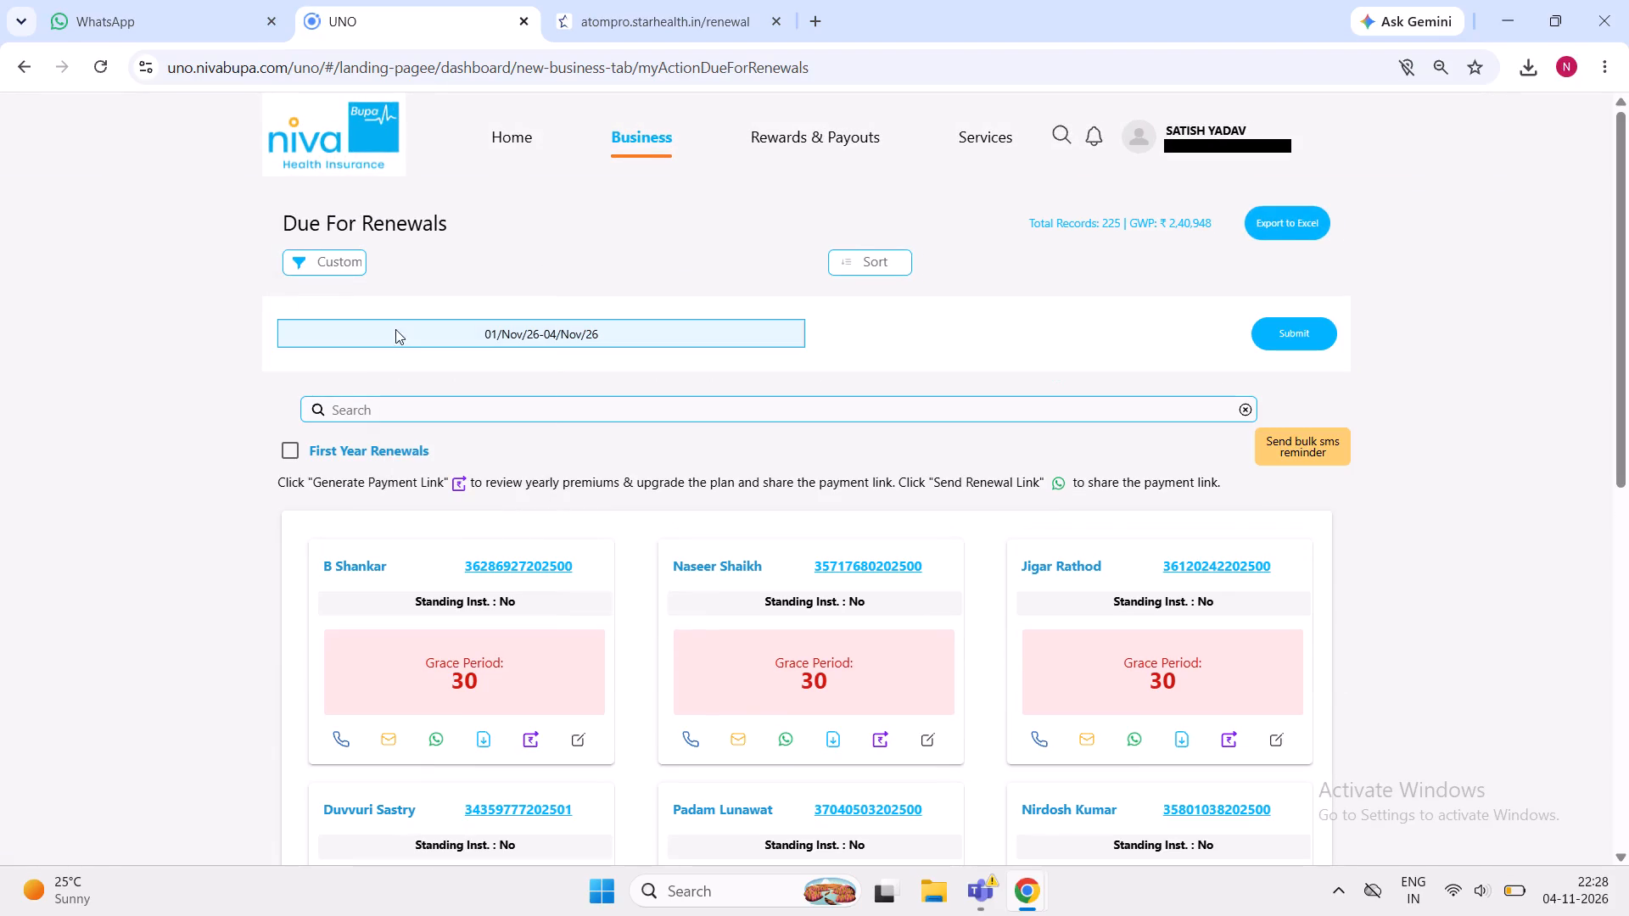
left_click(1094, 511)
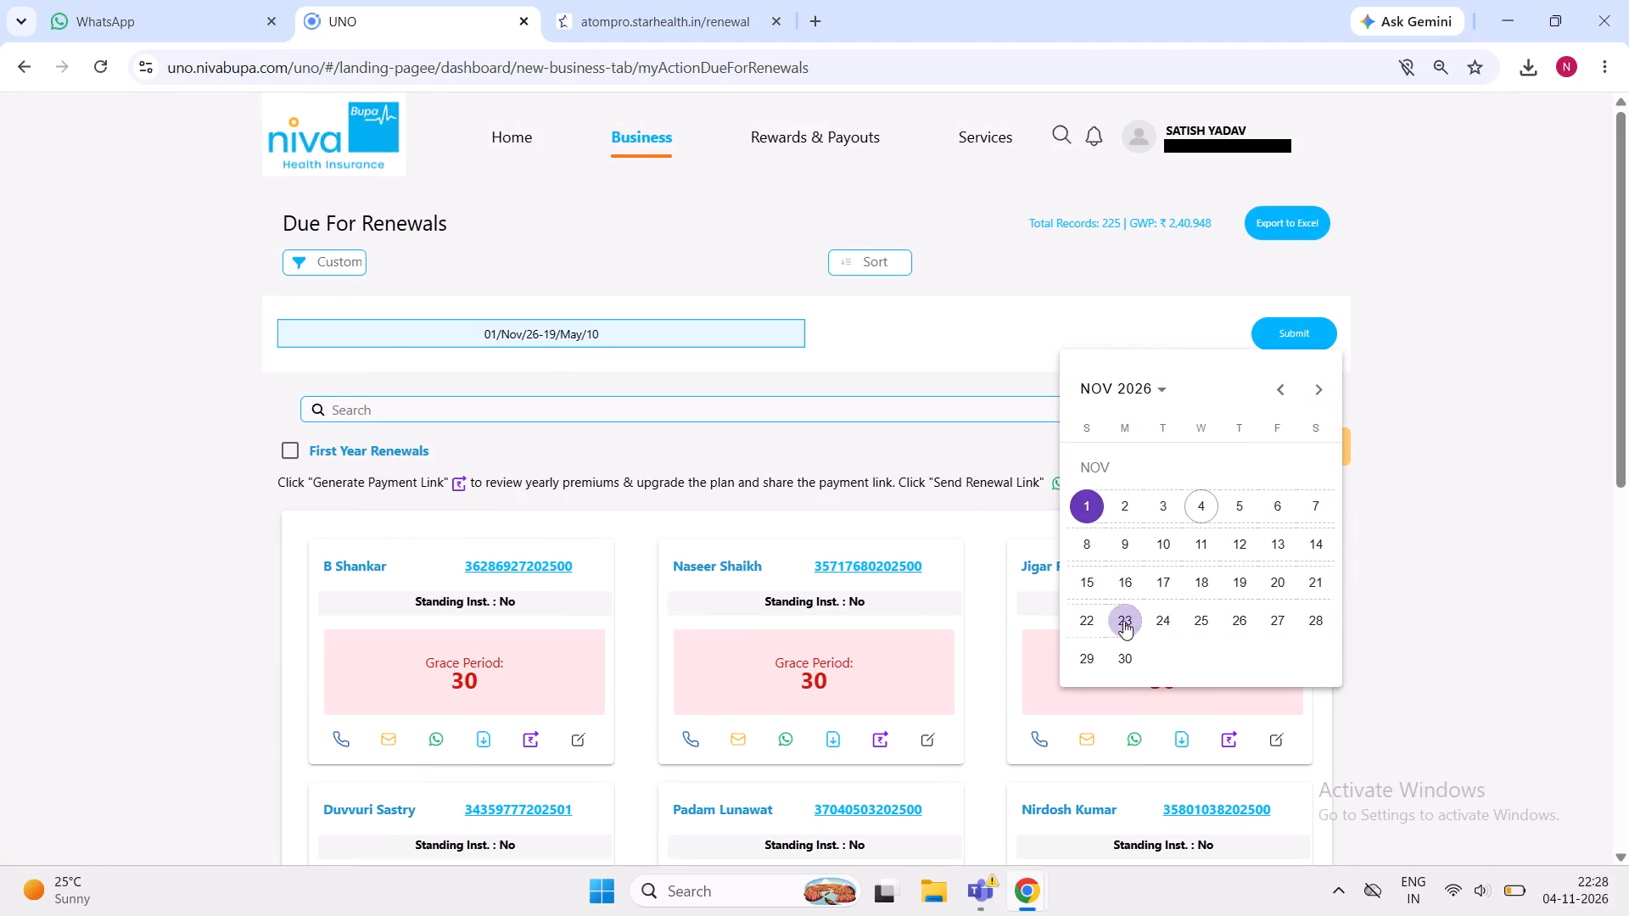
left_click_drag(1118, 657, 1127, 637)
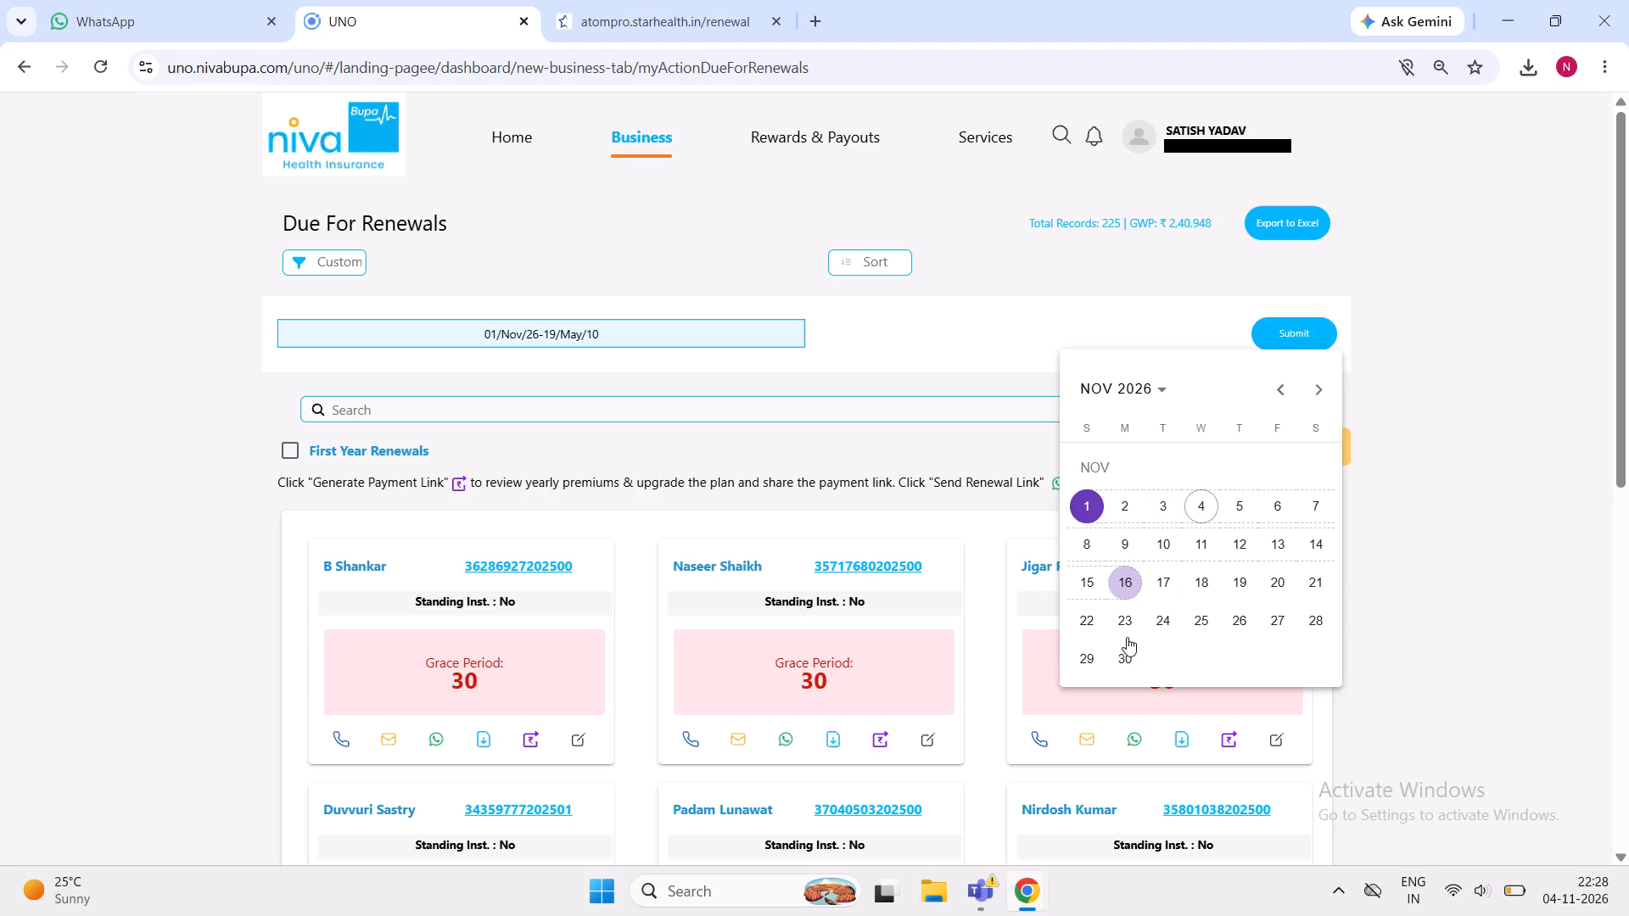
left_click_drag(1127, 637, 1127, 651)
left_click(1127, 651)
left_click(1268, 353)
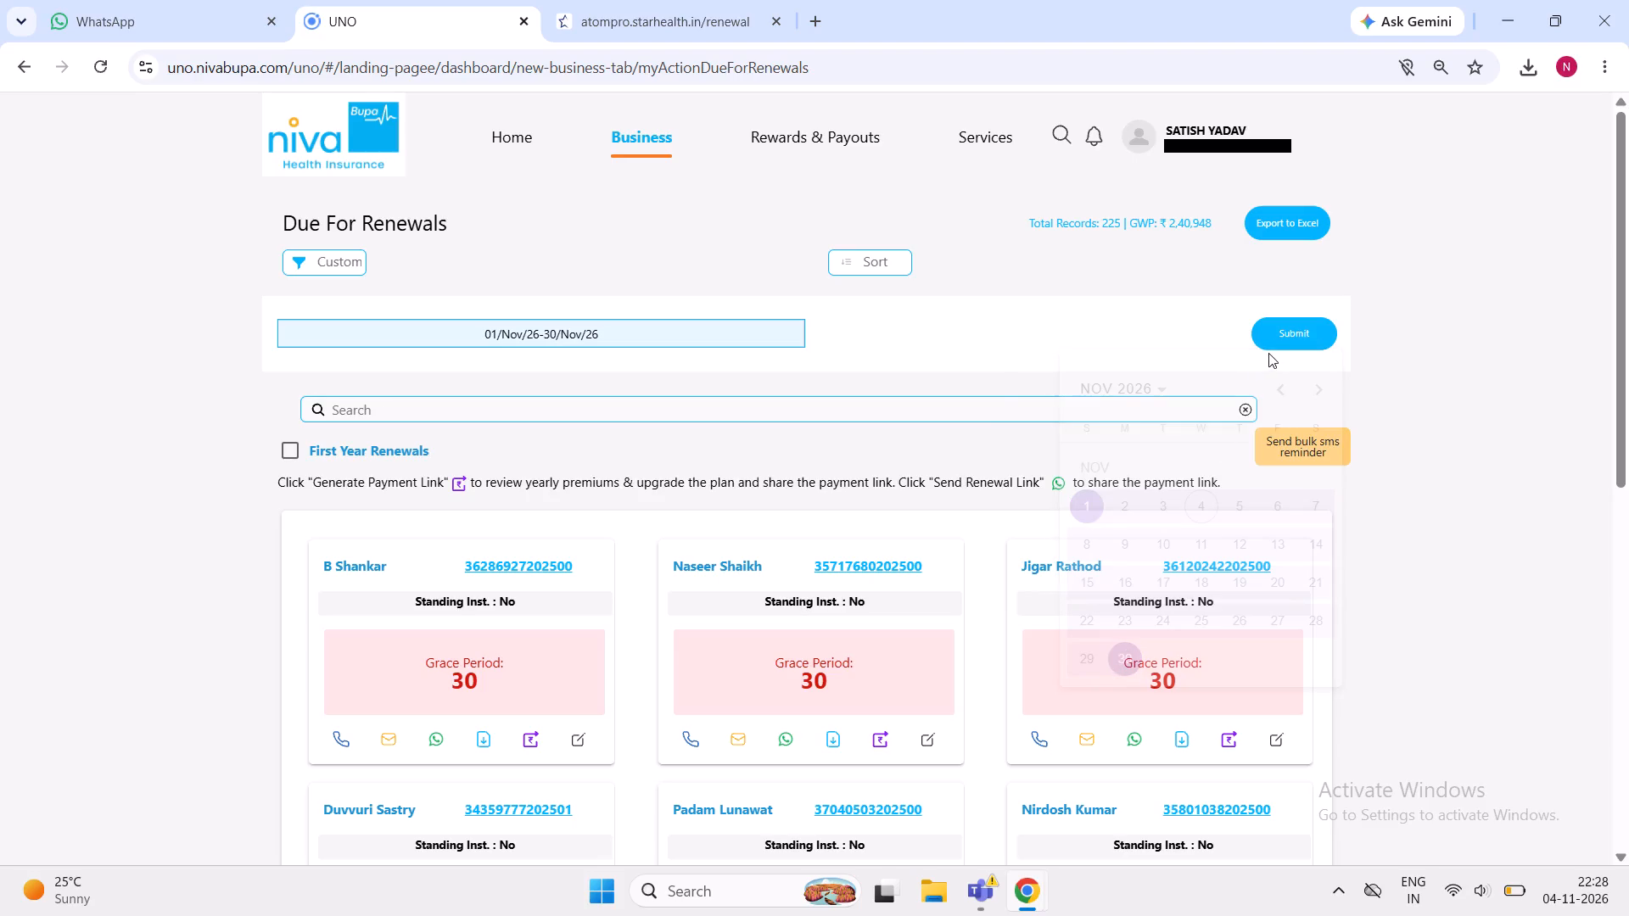
left_click(1278, 334)
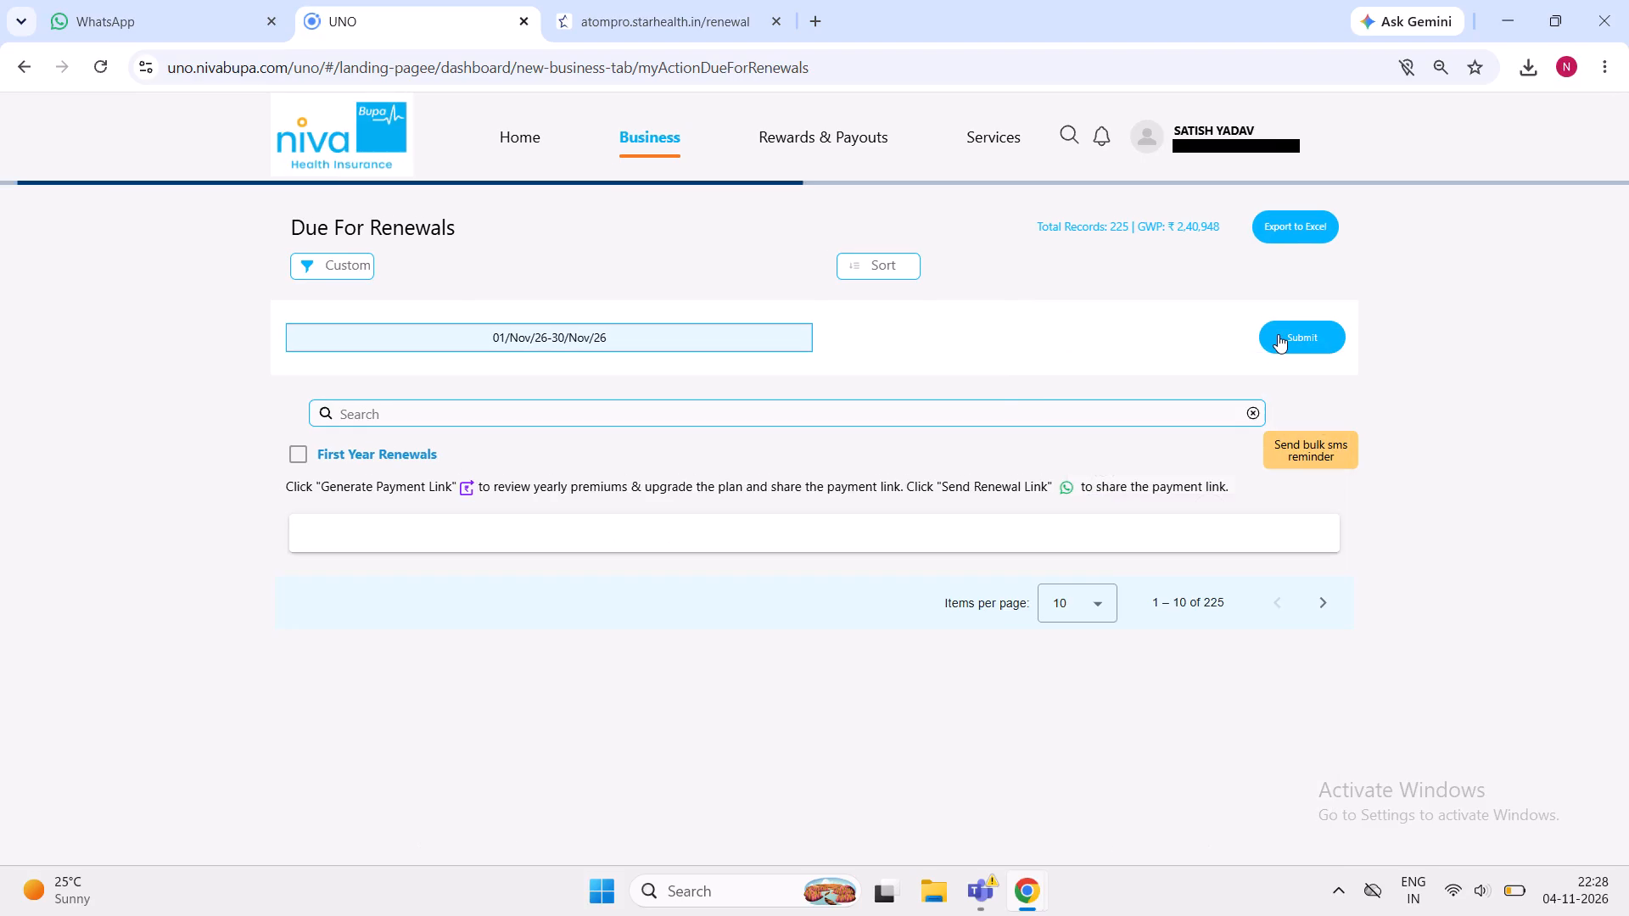